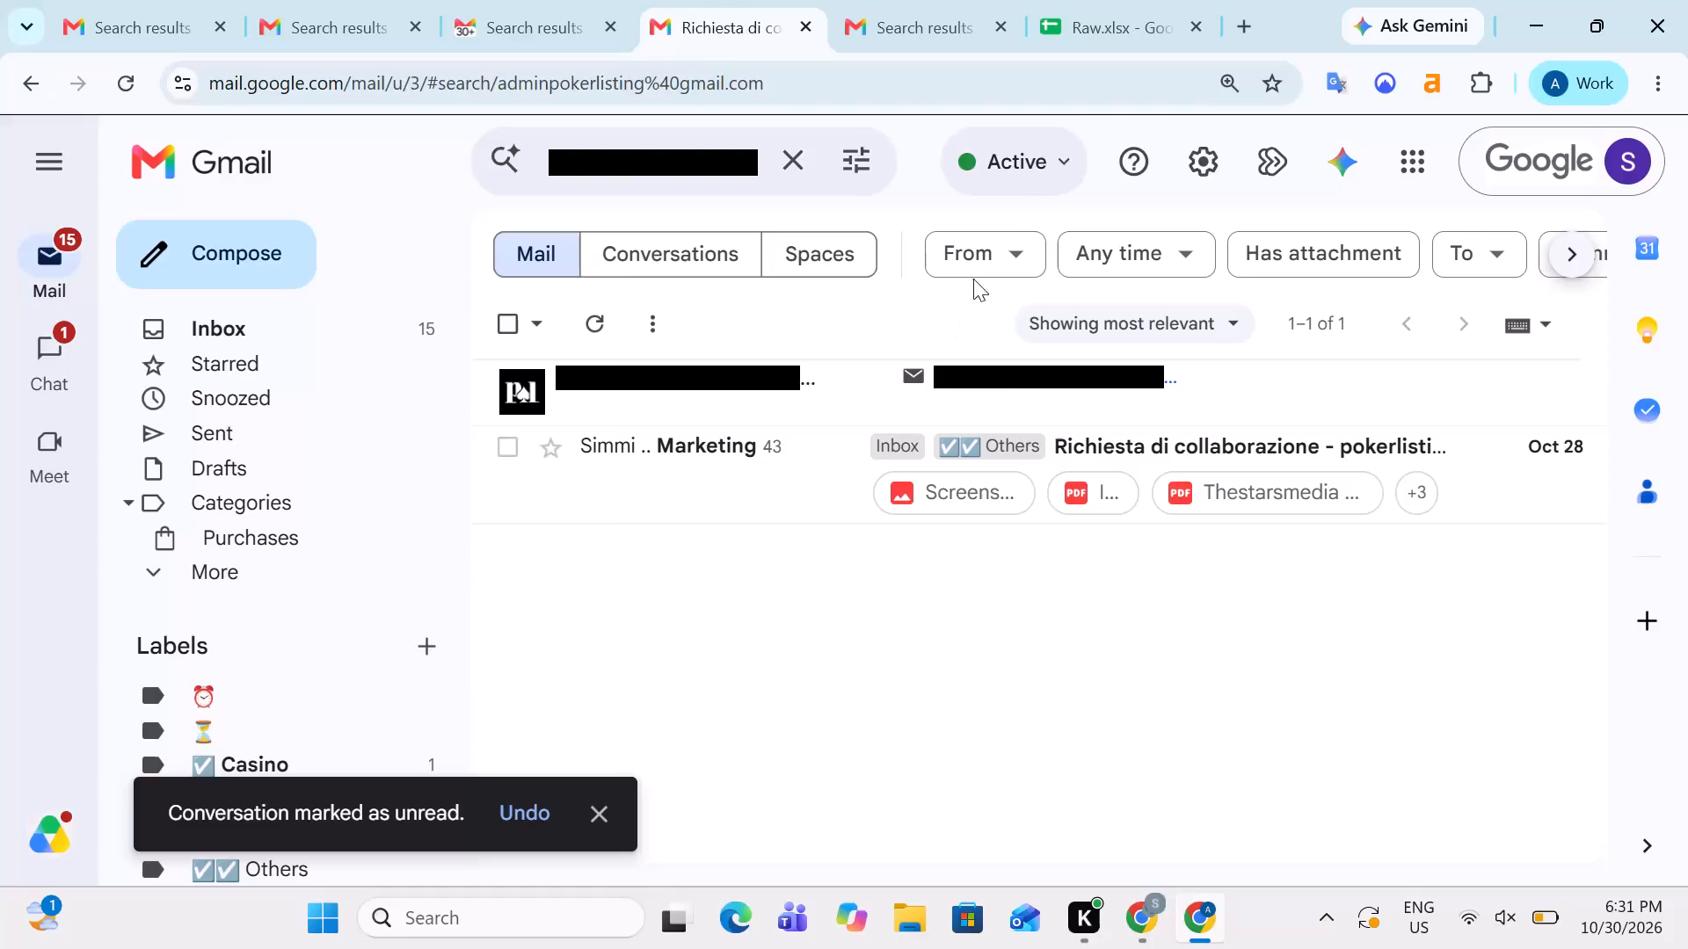
# In the Full List sheet of Raw.xlsx, set New / Updated in row 56 to Updated.
pyautogui.click(1160, 19)
pyautogui.press('Right')
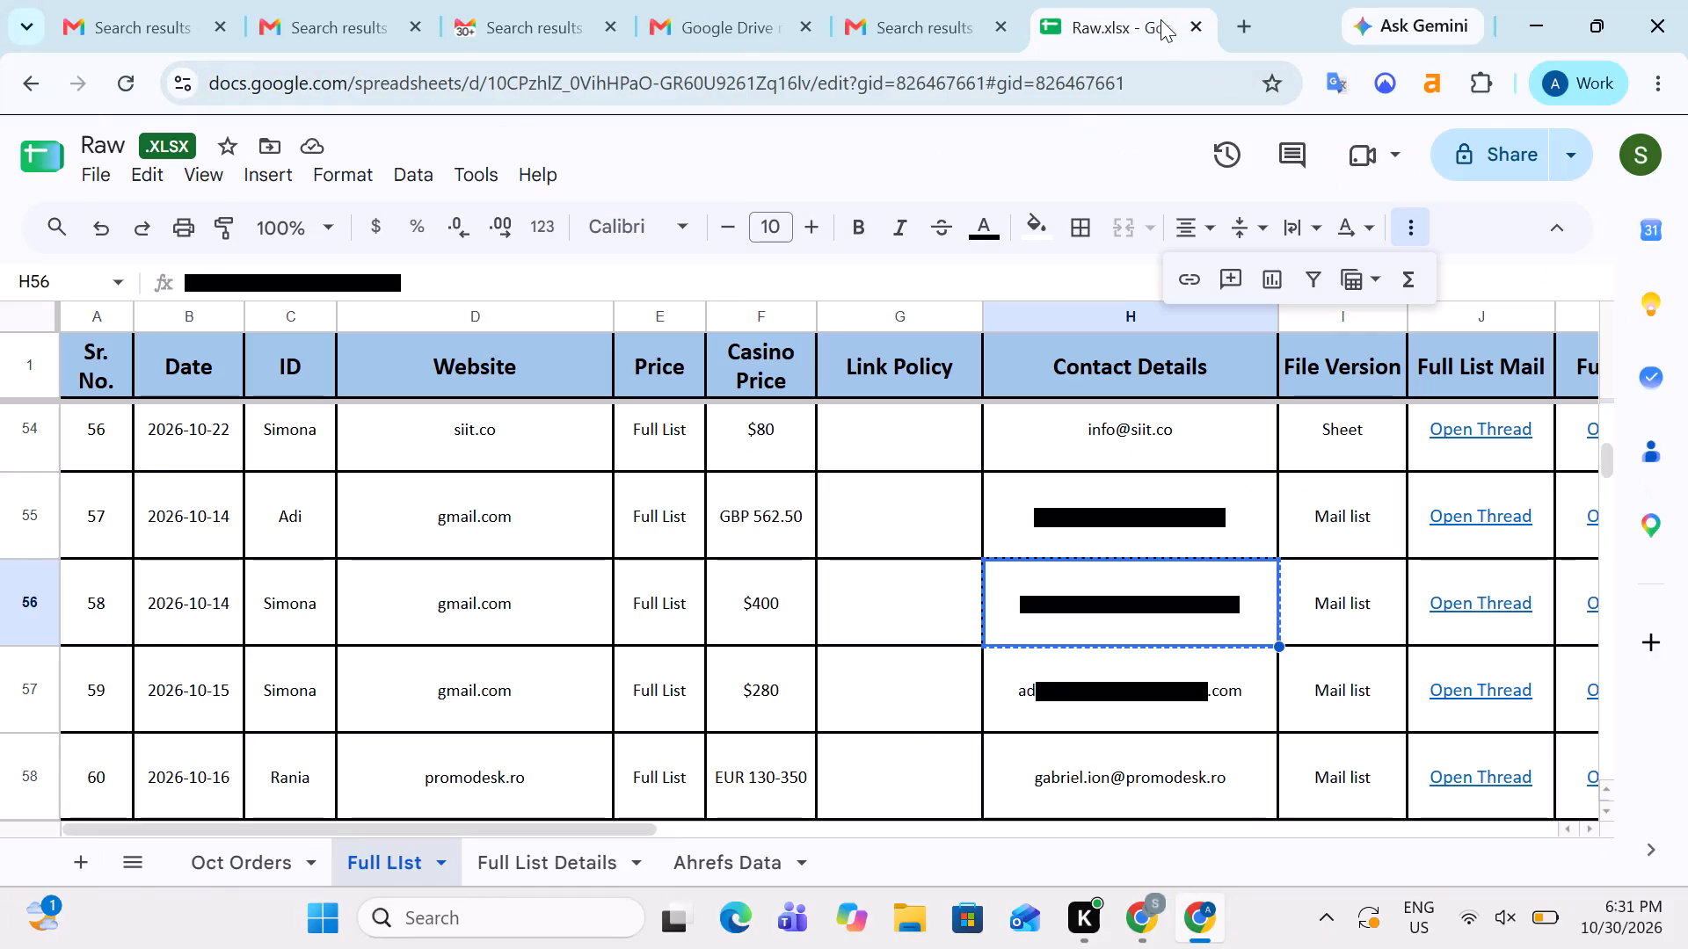
pyautogui.press('Right')
pyautogui.press('Right')
pyautogui.press('Right')
pyautogui.press('Right')
pyautogui.press('Right')
pyautogui.press('Right')
pyautogui.press('Right')
pyautogui.press('Left')
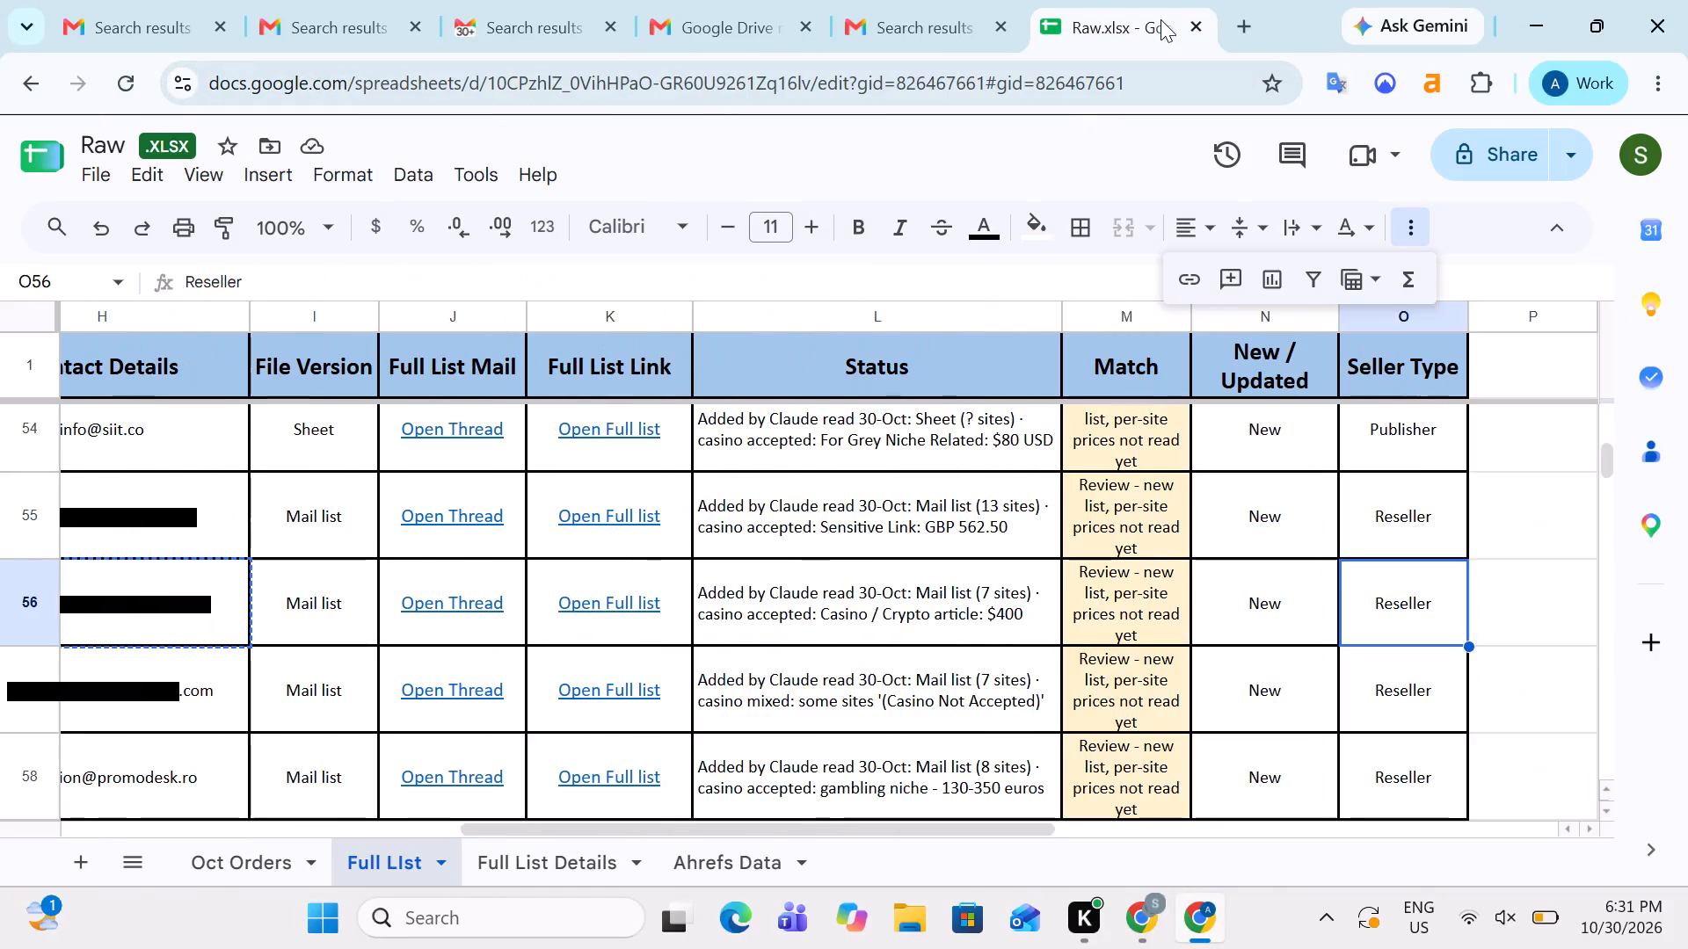
pyautogui.press('Left')
pyautogui.press('Right')
pyautogui.press('Left')
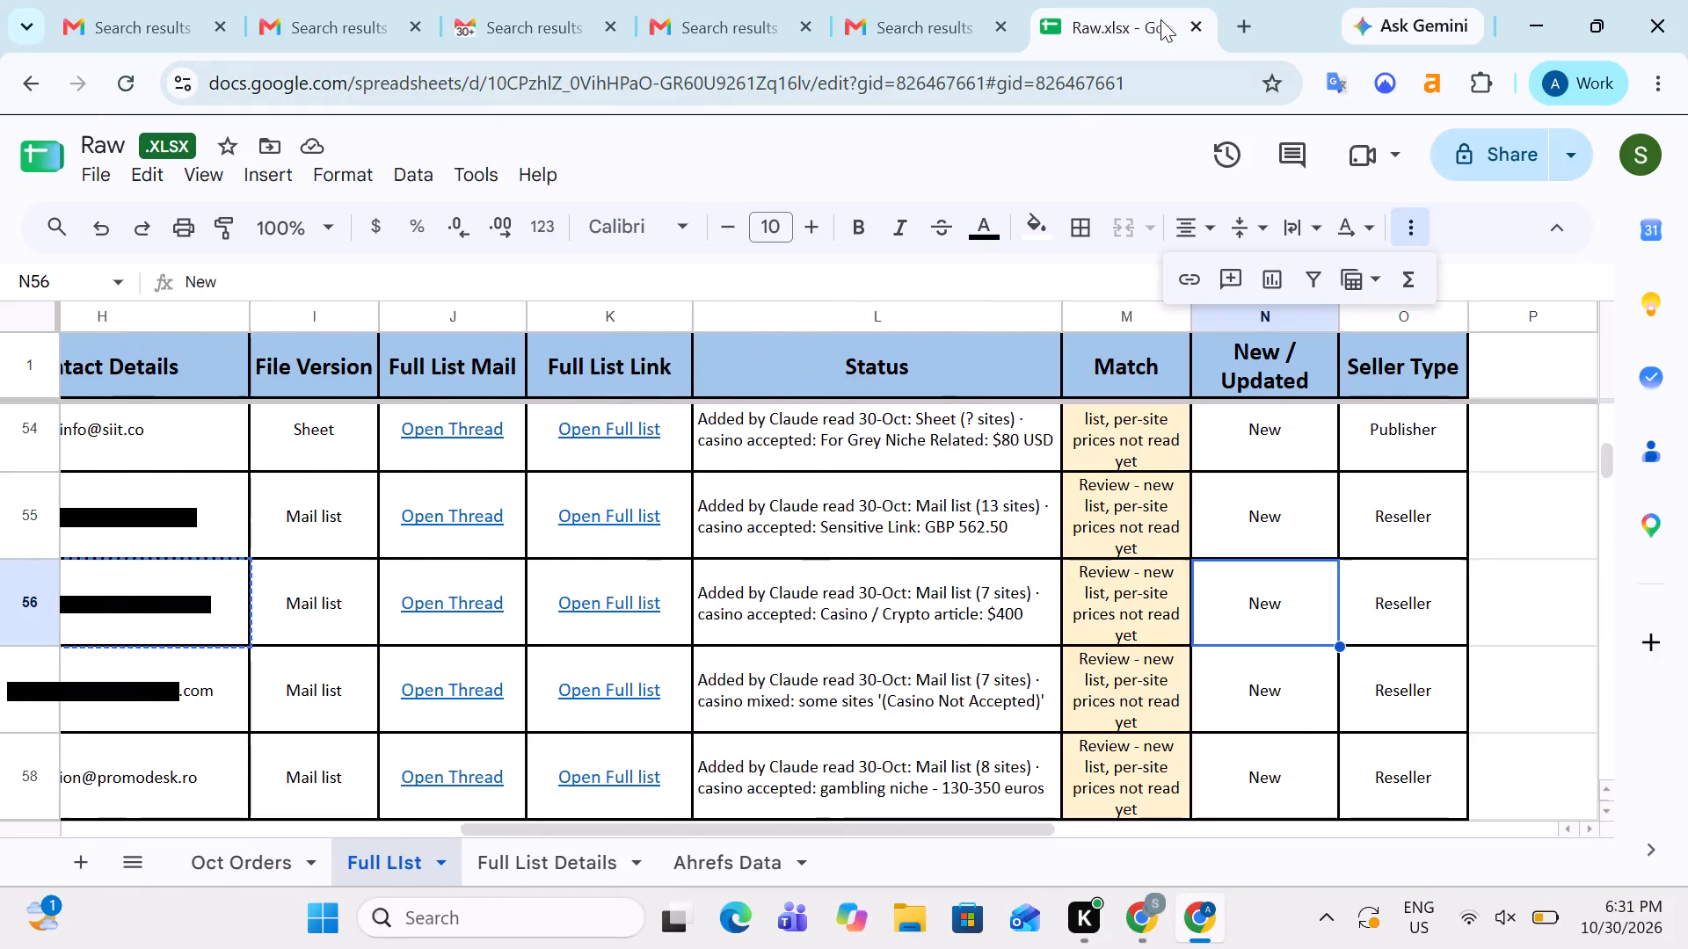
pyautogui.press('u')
pyautogui.press('Down')
pyautogui.press('Up')
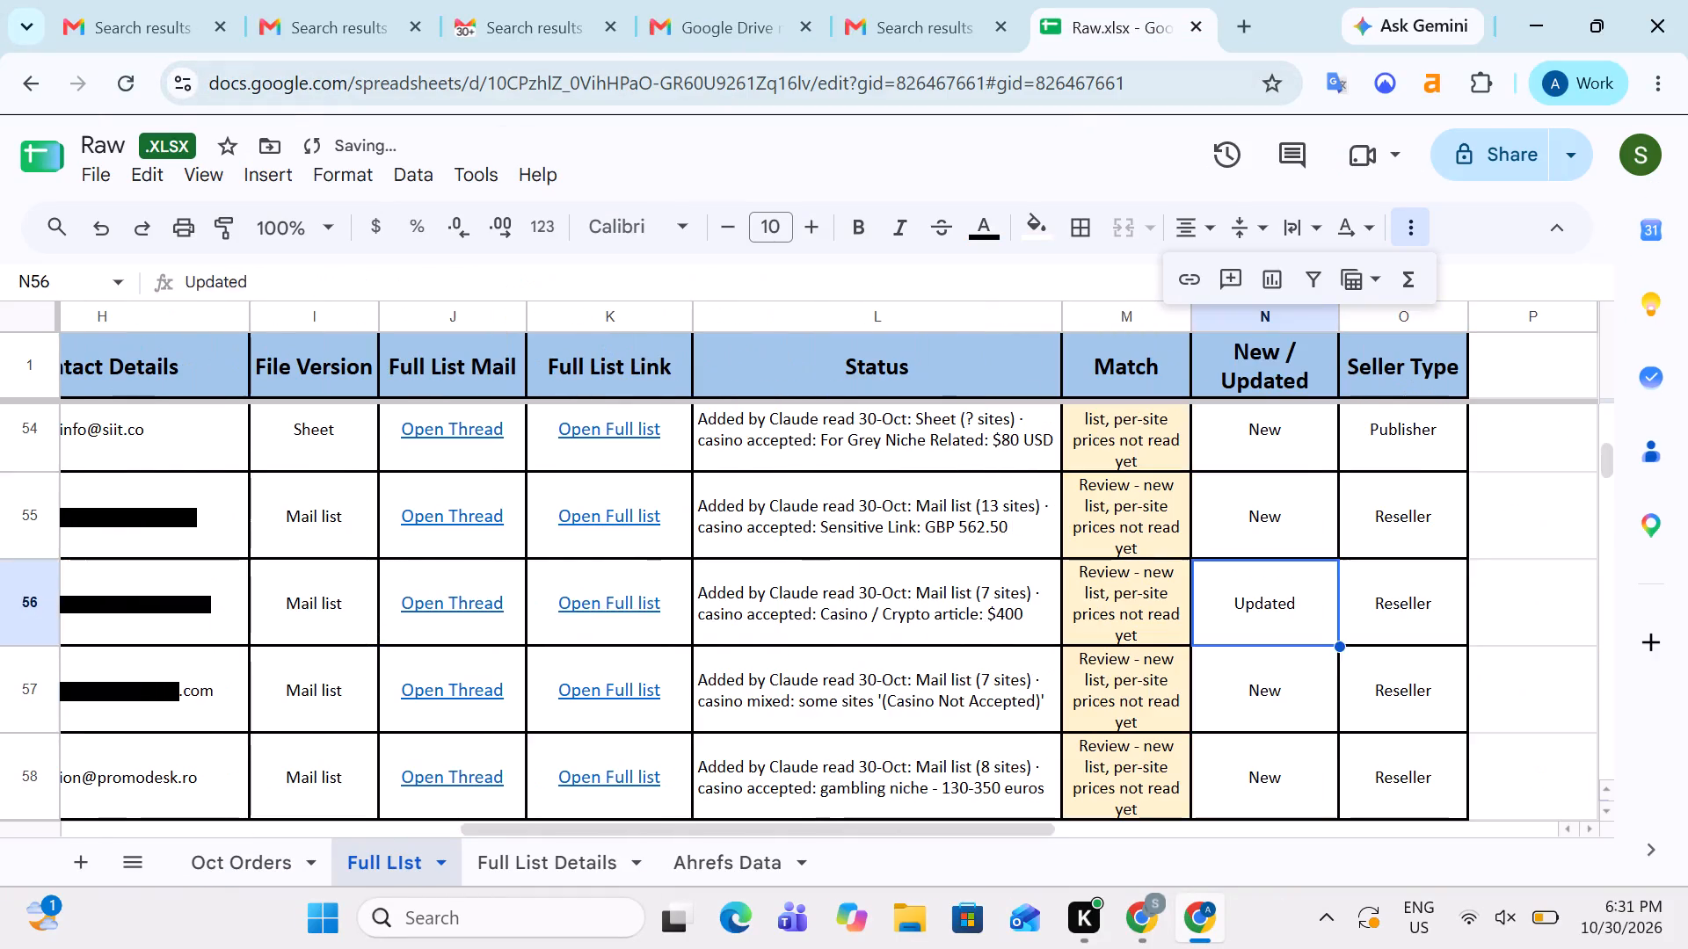
# Set the Seller Type in row 56 to Publisher.
pyautogui.press('Right')
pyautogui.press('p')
pyautogui.press('Down')
# Copy the contact e-mail address from the Contact Details column of row 57 in the Full List sheet.
pyautogui.press('Left')
pyautogui.press('Left')
pyautogui.press('Left')
pyautogui.press('Left')
pyautogui.press('Left')
pyautogui.press('Left')
pyautogui.press('Left')
pyautogui.press('Left')
pyautogui.press('Left')
pyautogui.press('Left')
pyautogui.press('Left')
pyautogui.press('Left')
pyautogui.press('Left')
pyautogui.press('Left')
pyautogui.press('Left')
pyautogui.press('Left')
pyautogui.press('Left')
pyautogui.press('Left')
pyautogui.press('Left')
pyautogui.press('Left')
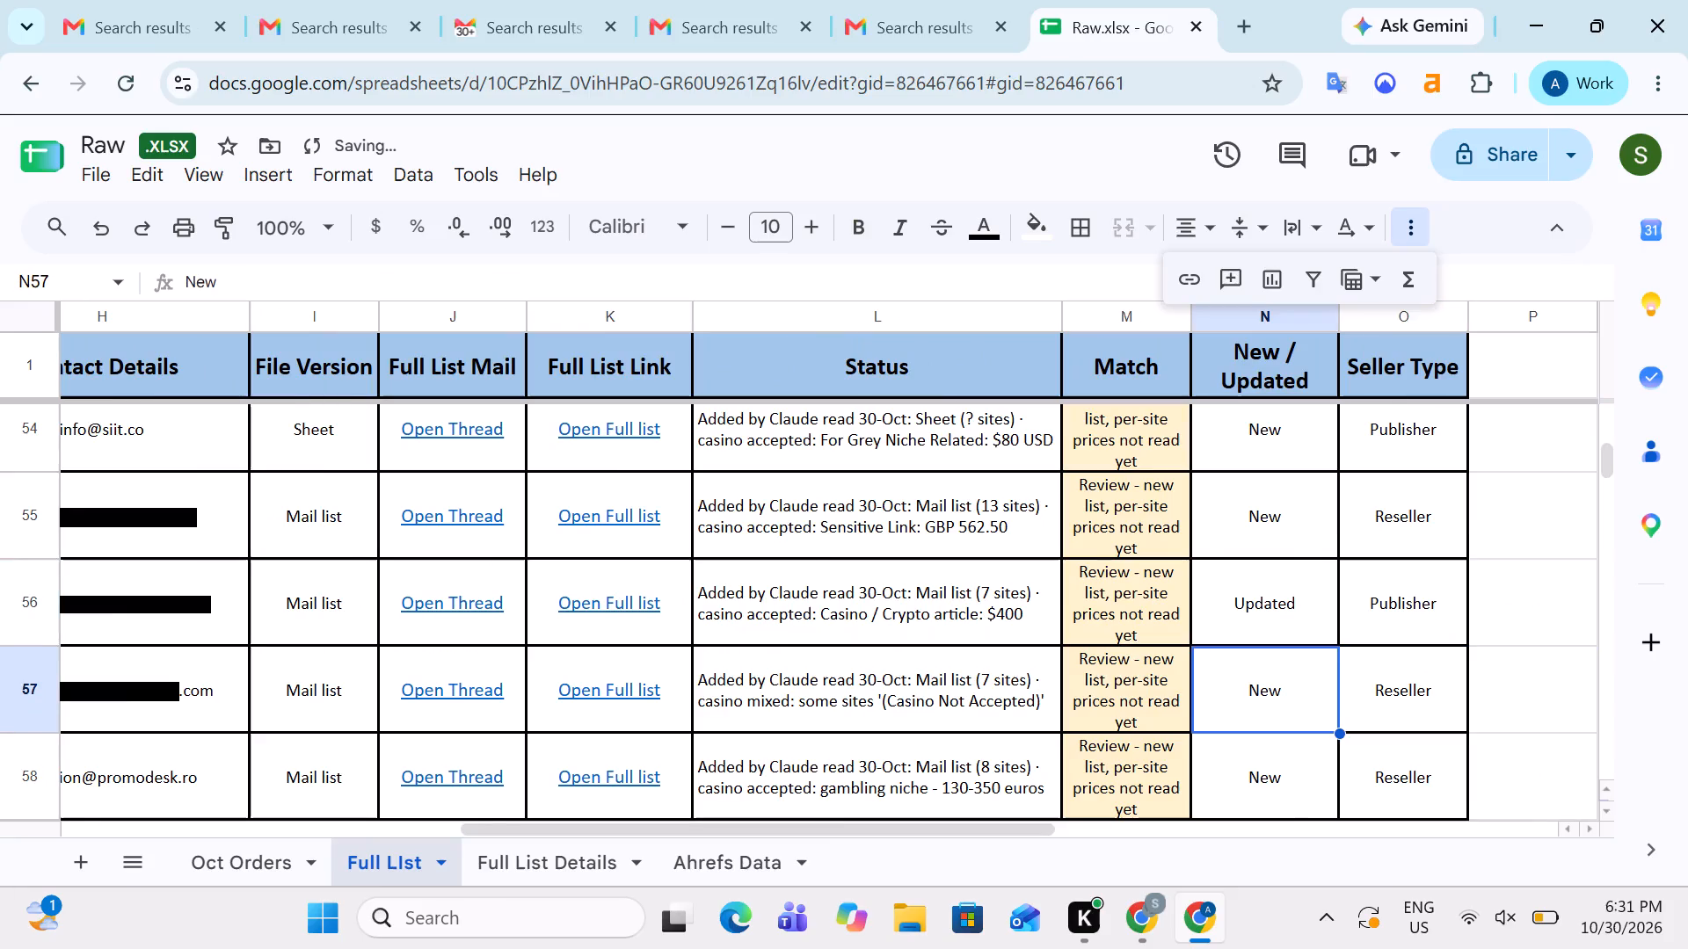
pyautogui.press('Right')
pyautogui.press('Right')
pyautogui.press('Right')
pyautogui.hotkey('ctrl', 'shift', 'Down')
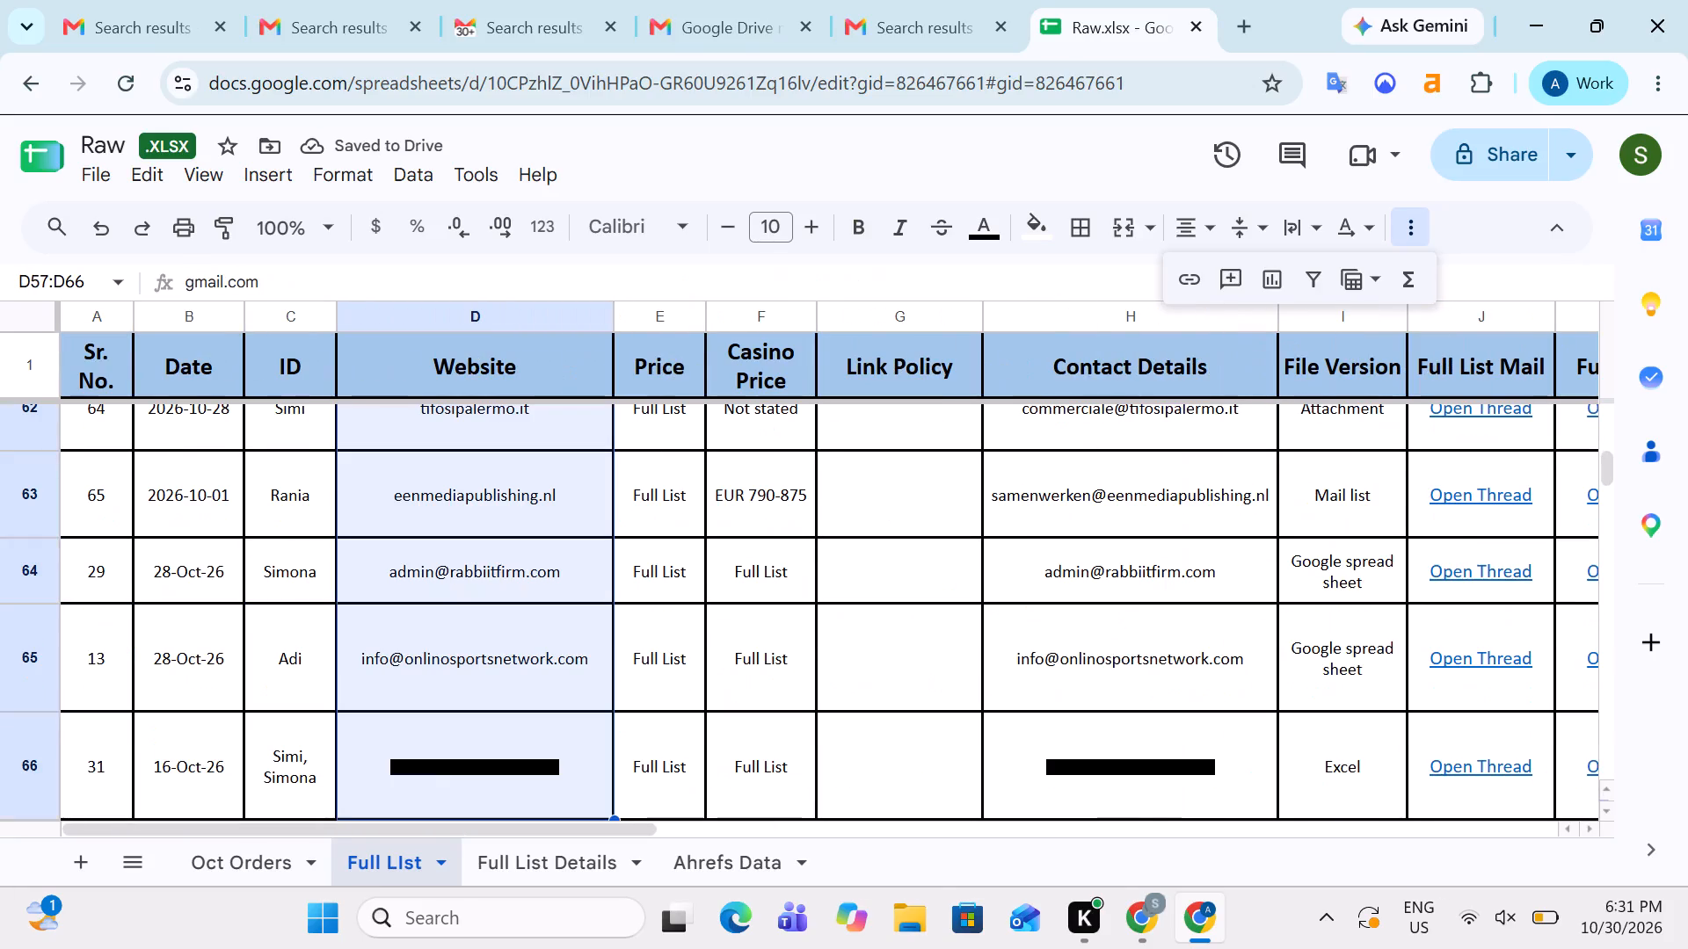
pyautogui.press('Up')
pyautogui.press('Down')
pyautogui.press('Right')
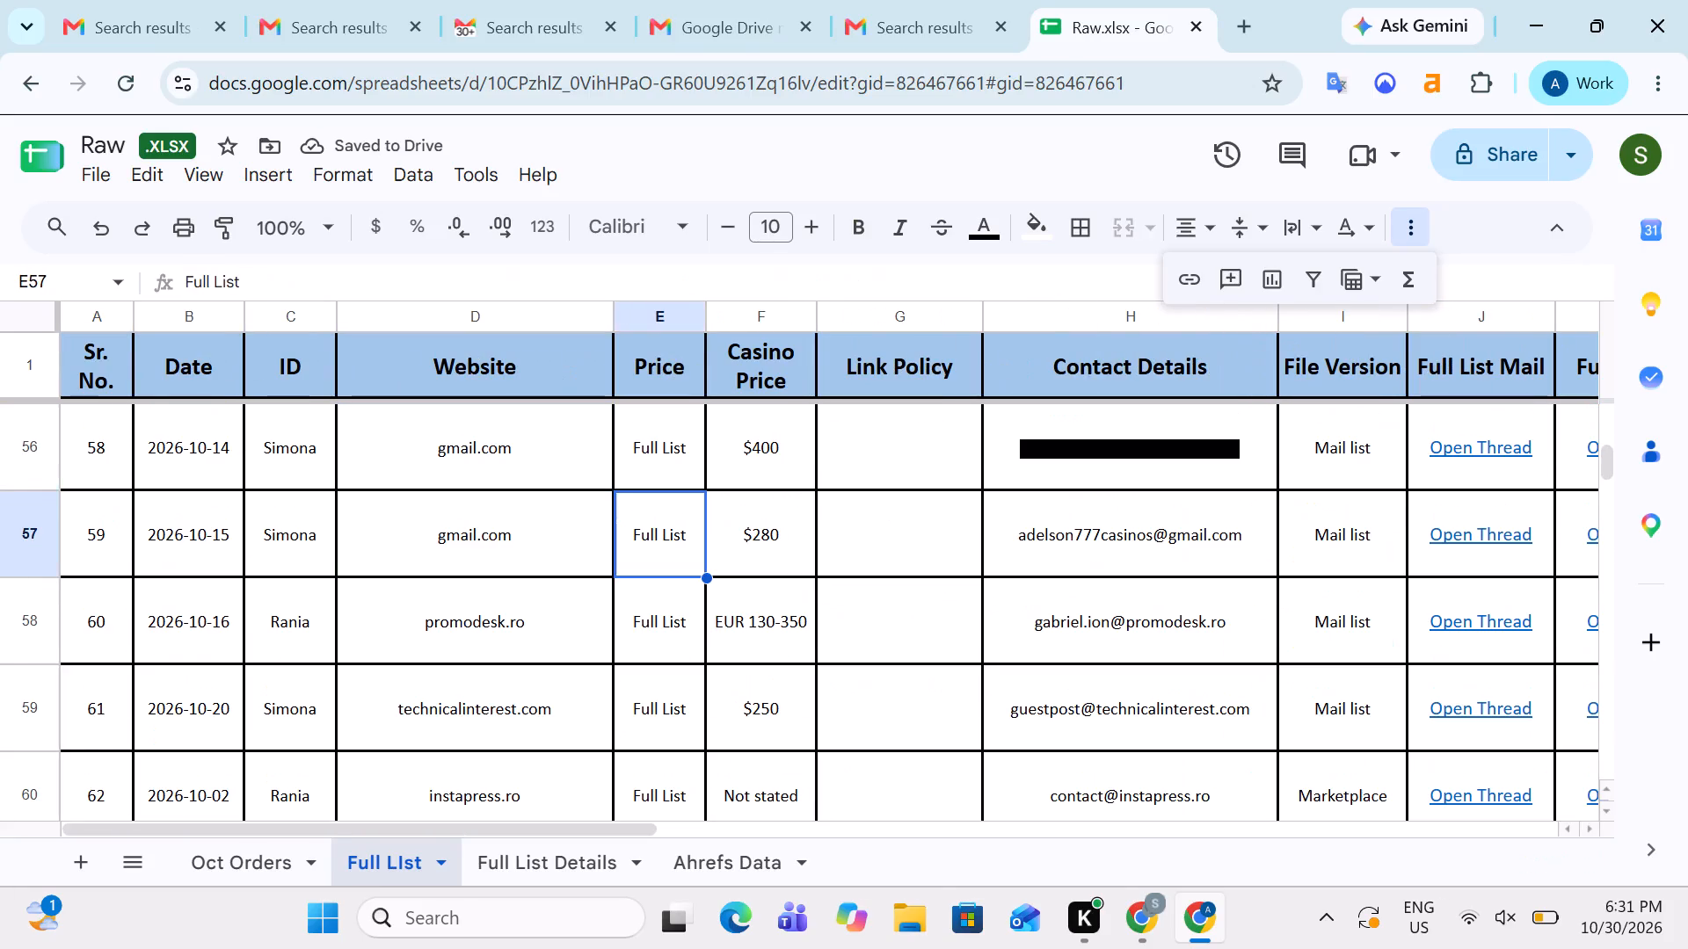
pyautogui.press('Left')
pyautogui.press('Right')
pyautogui.press('Right')
pyautogui.press('Right')
pyautogui.press('Right')
pyautogui.press('Right')
pyautogui.press('Right')
pyautogui.press('Right')
pyautogui.press('Right')
pyautogui.press('Right')
pyautogui.press('Right')
pyautogui.press('Left')
pyautogui.press('Left')
pyautogui.press('Left')
pyautogui.press('Left')
pyautogui.press('Left')
pyautogui.press('Left')
pyautogui.press('Left')
pyautogui.press('Left')
pyautogui.press('Left')
pyautogui.press('Left')
pyautogui.press('Left')
pyautogui.press('Left')
pyautogui.press('Left')
pyautogui.press('Left')
pyautogui.press('Left')
pyautogui.press('Left')
pyautogui.press('Left')
pyautogui.press('Left')
pyautogui.press('Left')
pyautogui.press('Left')
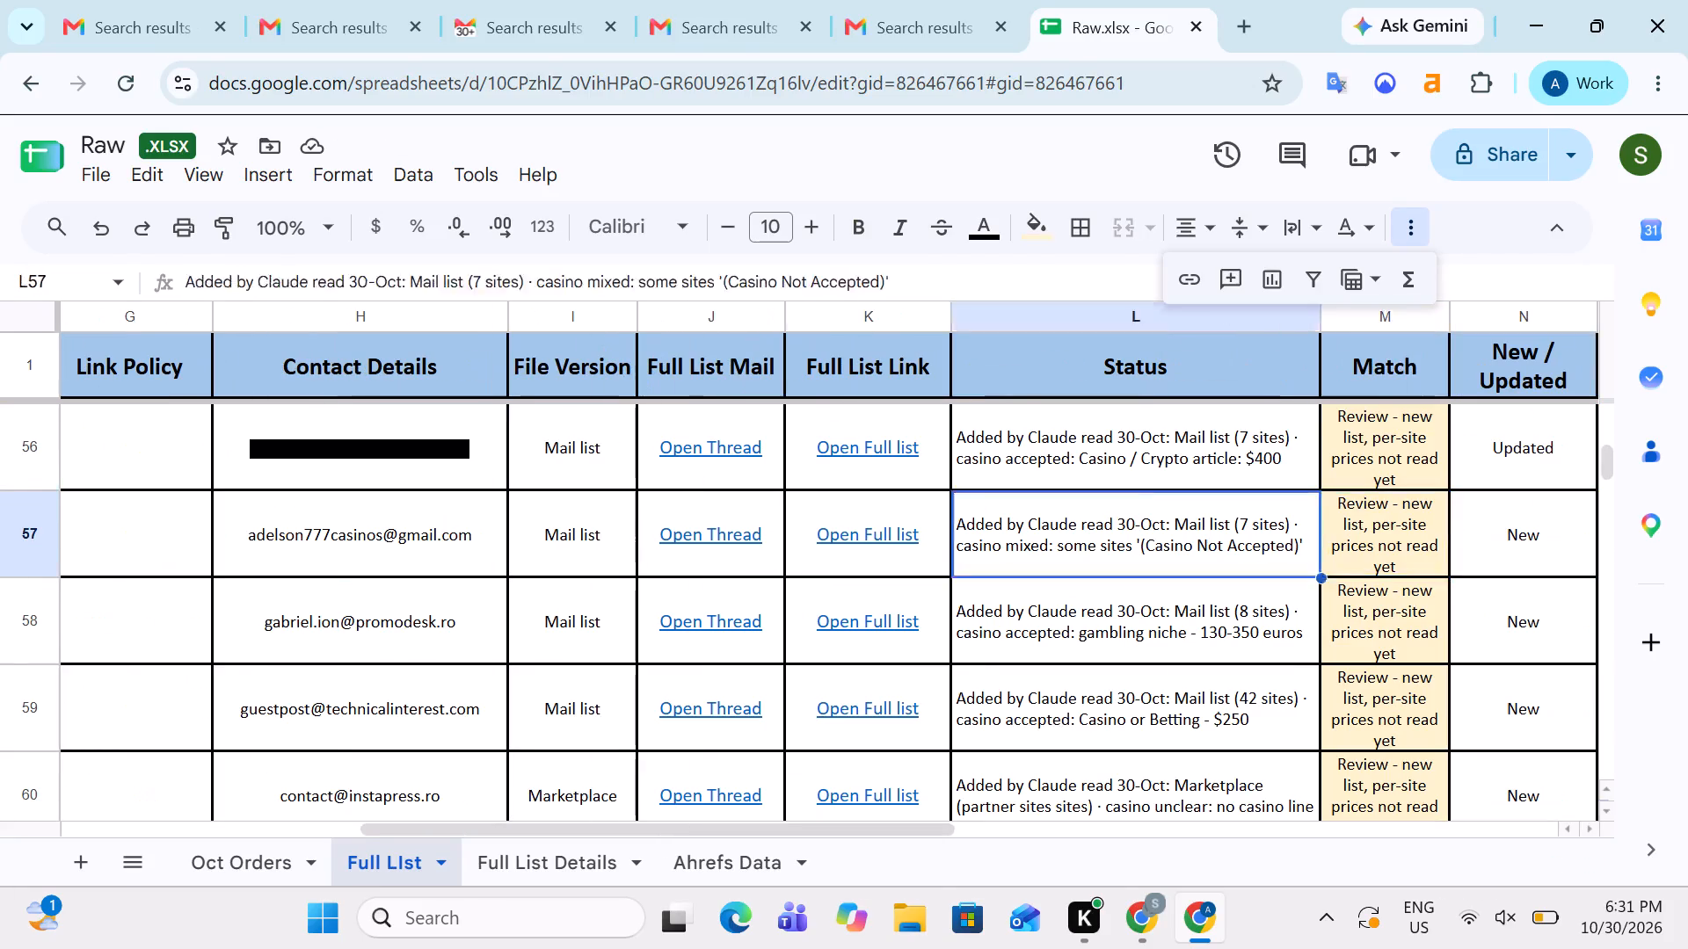
pyautogui.press('Right')
pyautogui.press('Right')
pyautogui.press('Right')
pyautogui.press('Right')
pyautogui.press('Right')
pyautogui.press('Right')
pyautogui.press('Right')
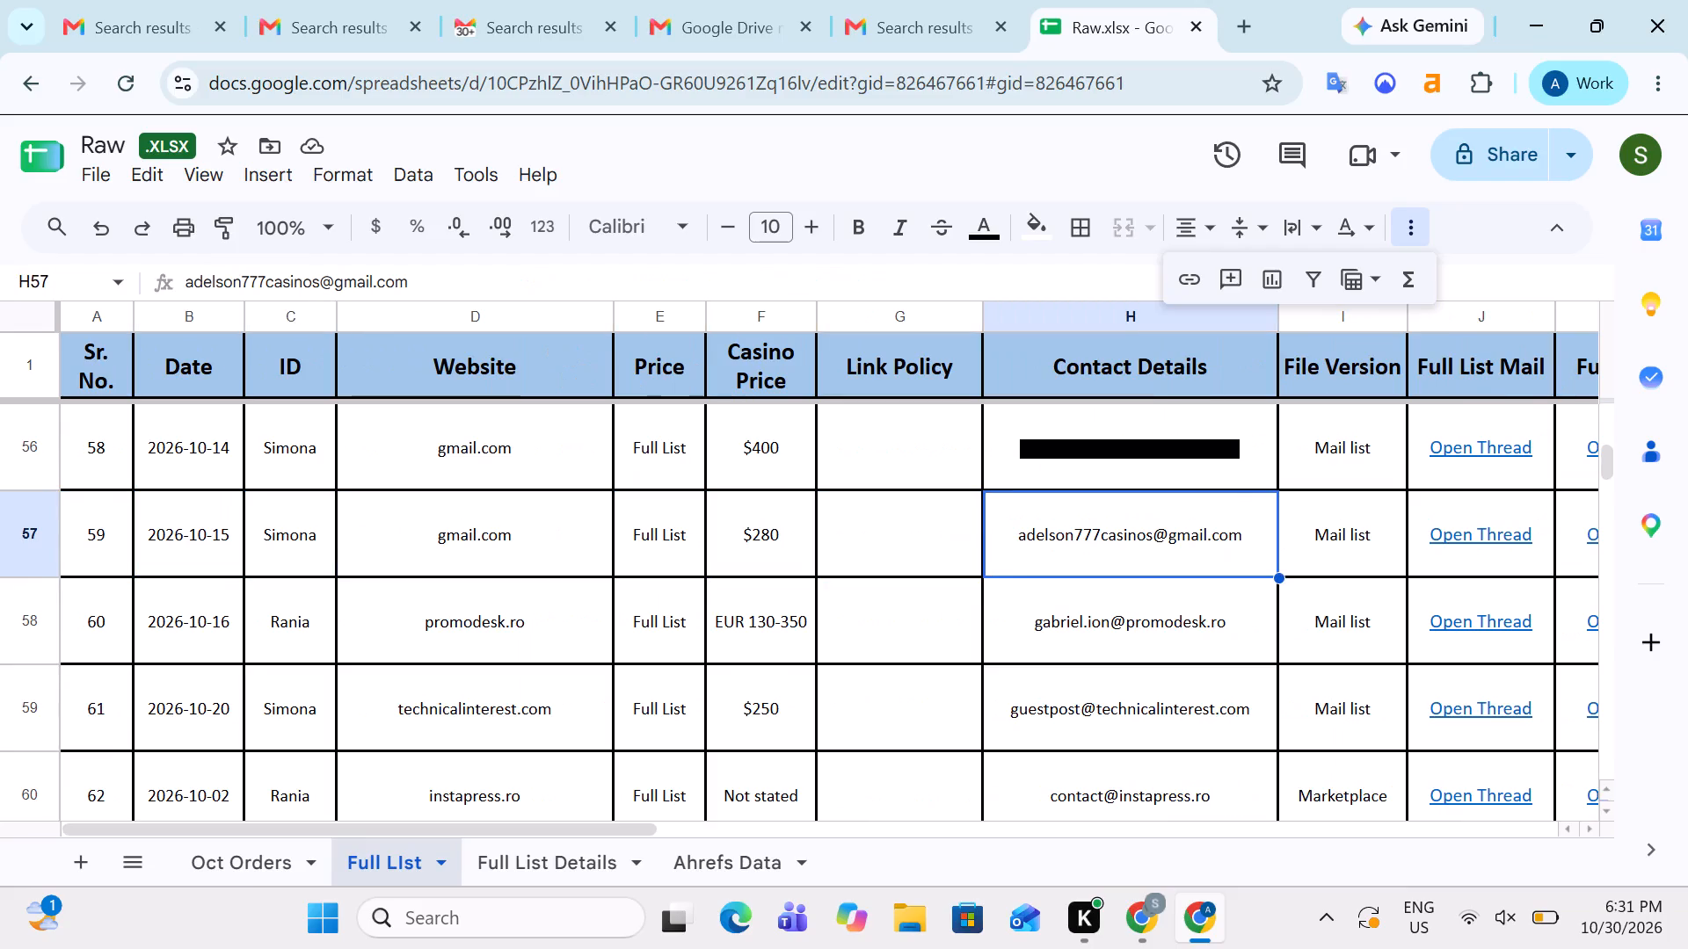
pyautogui.hotkey('ctrl', 'c')
pyautogui.click(176, 0)
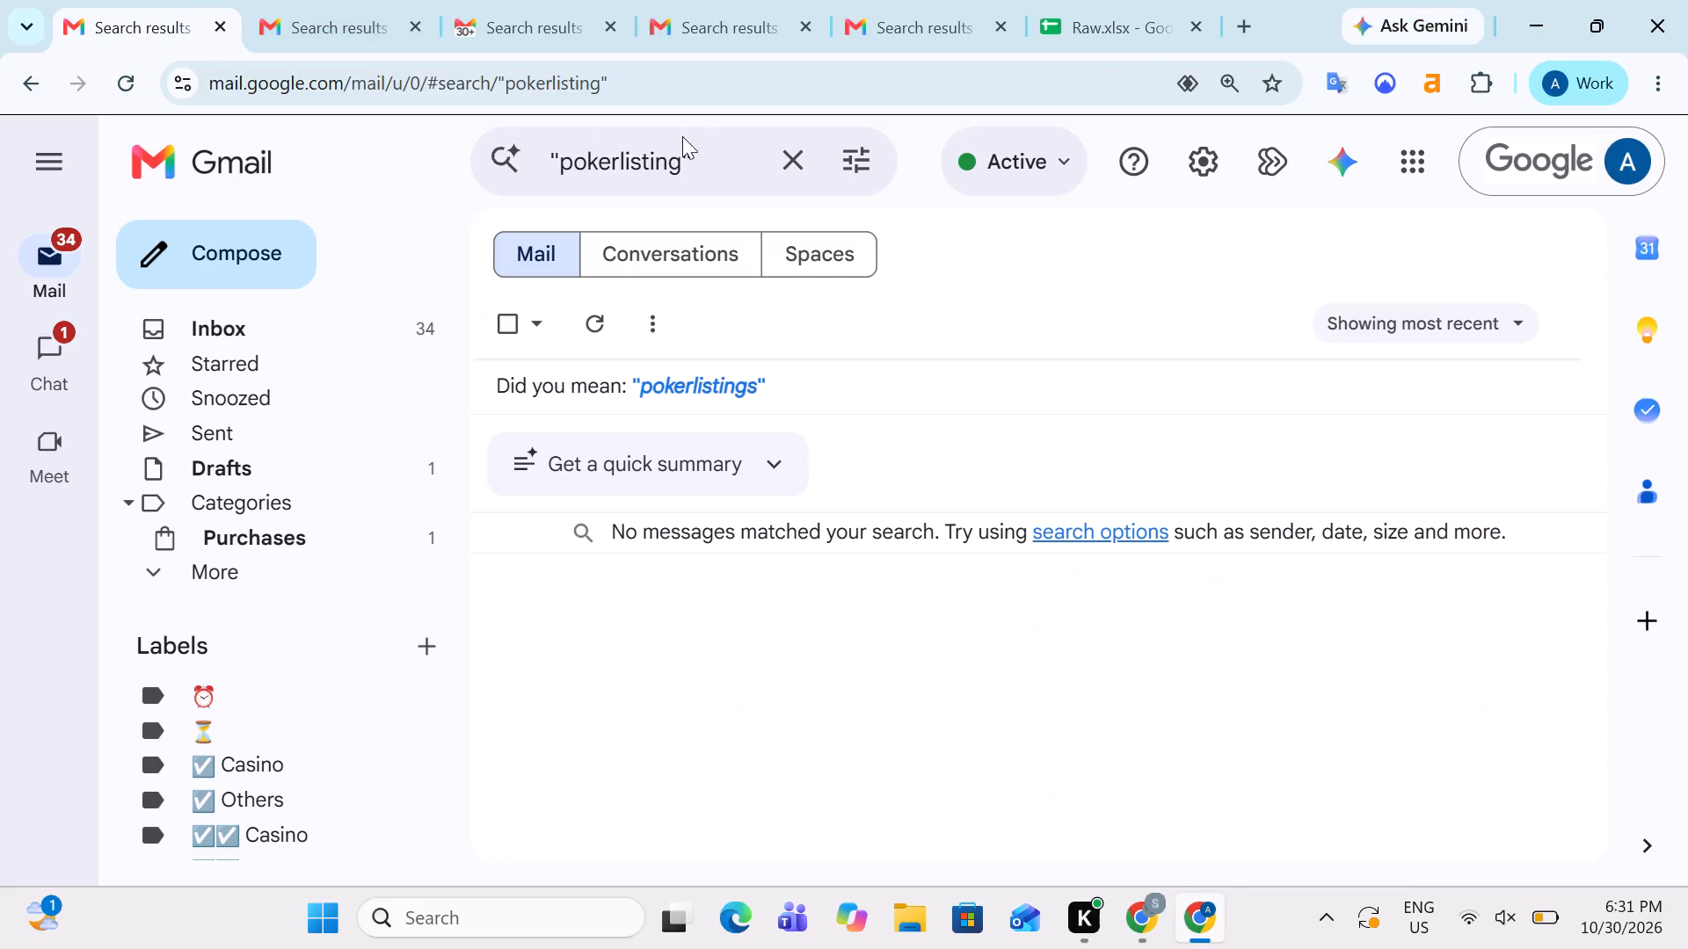
pyautogui.click(803, 159)
pyautogui.hotkey('ctrl', 'v')
pyautogui.press('Return')
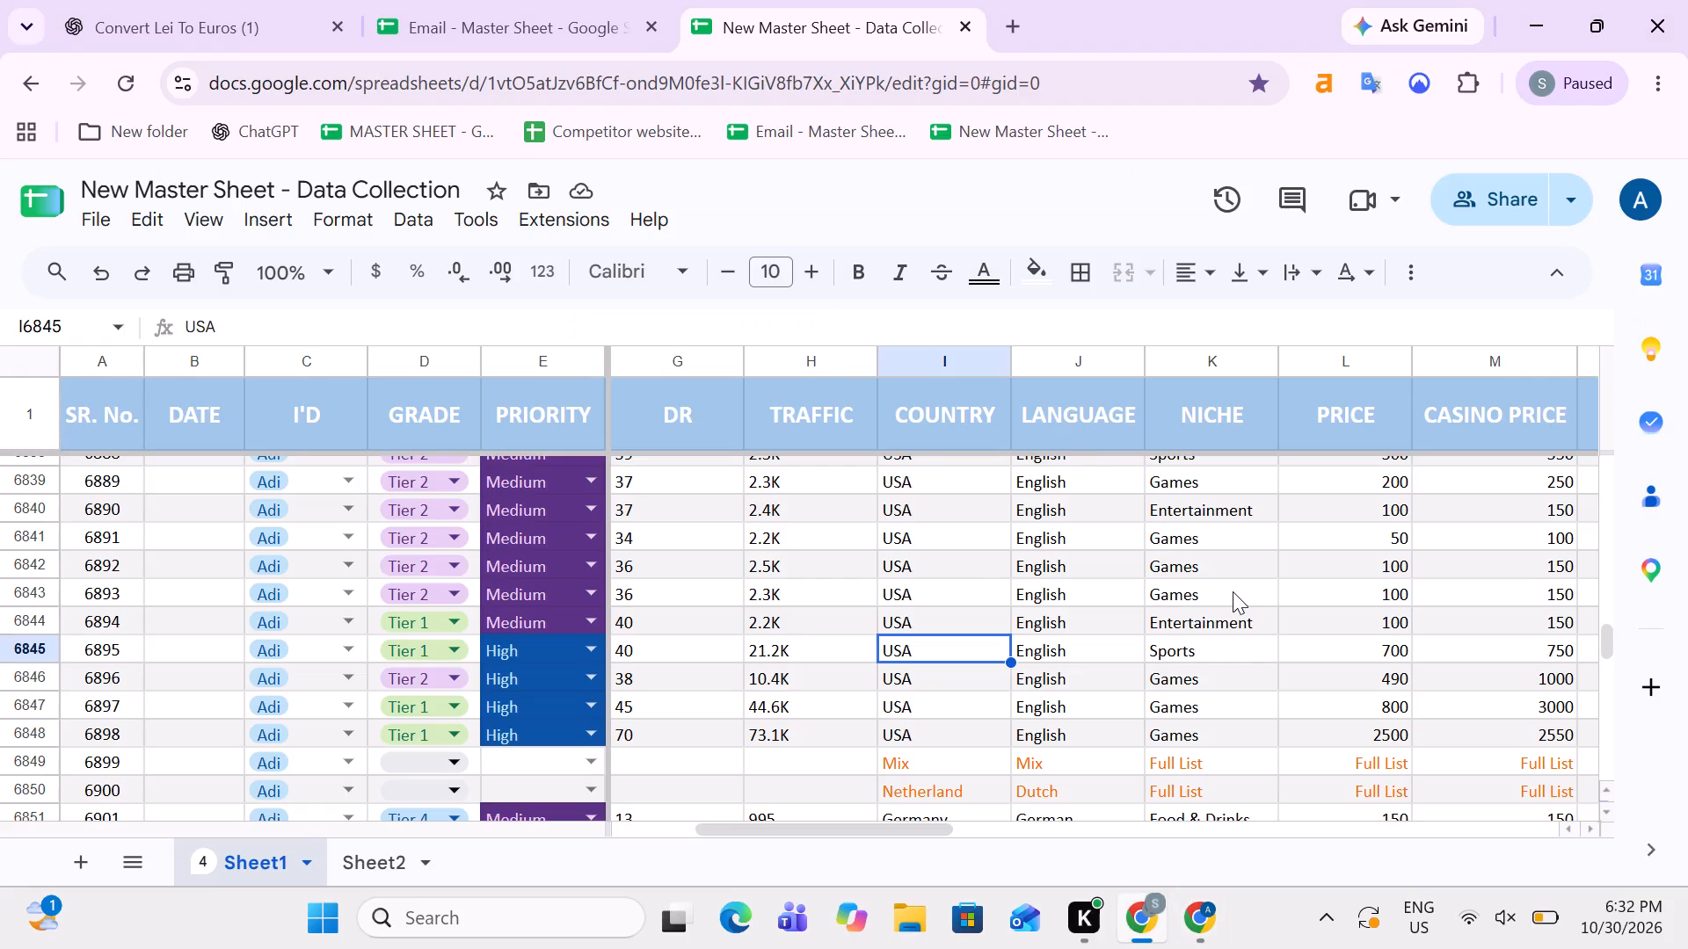
pyautogui.hotkey('ctrl', 'f')
pyautogui.hotkey('ctrl', 'v')
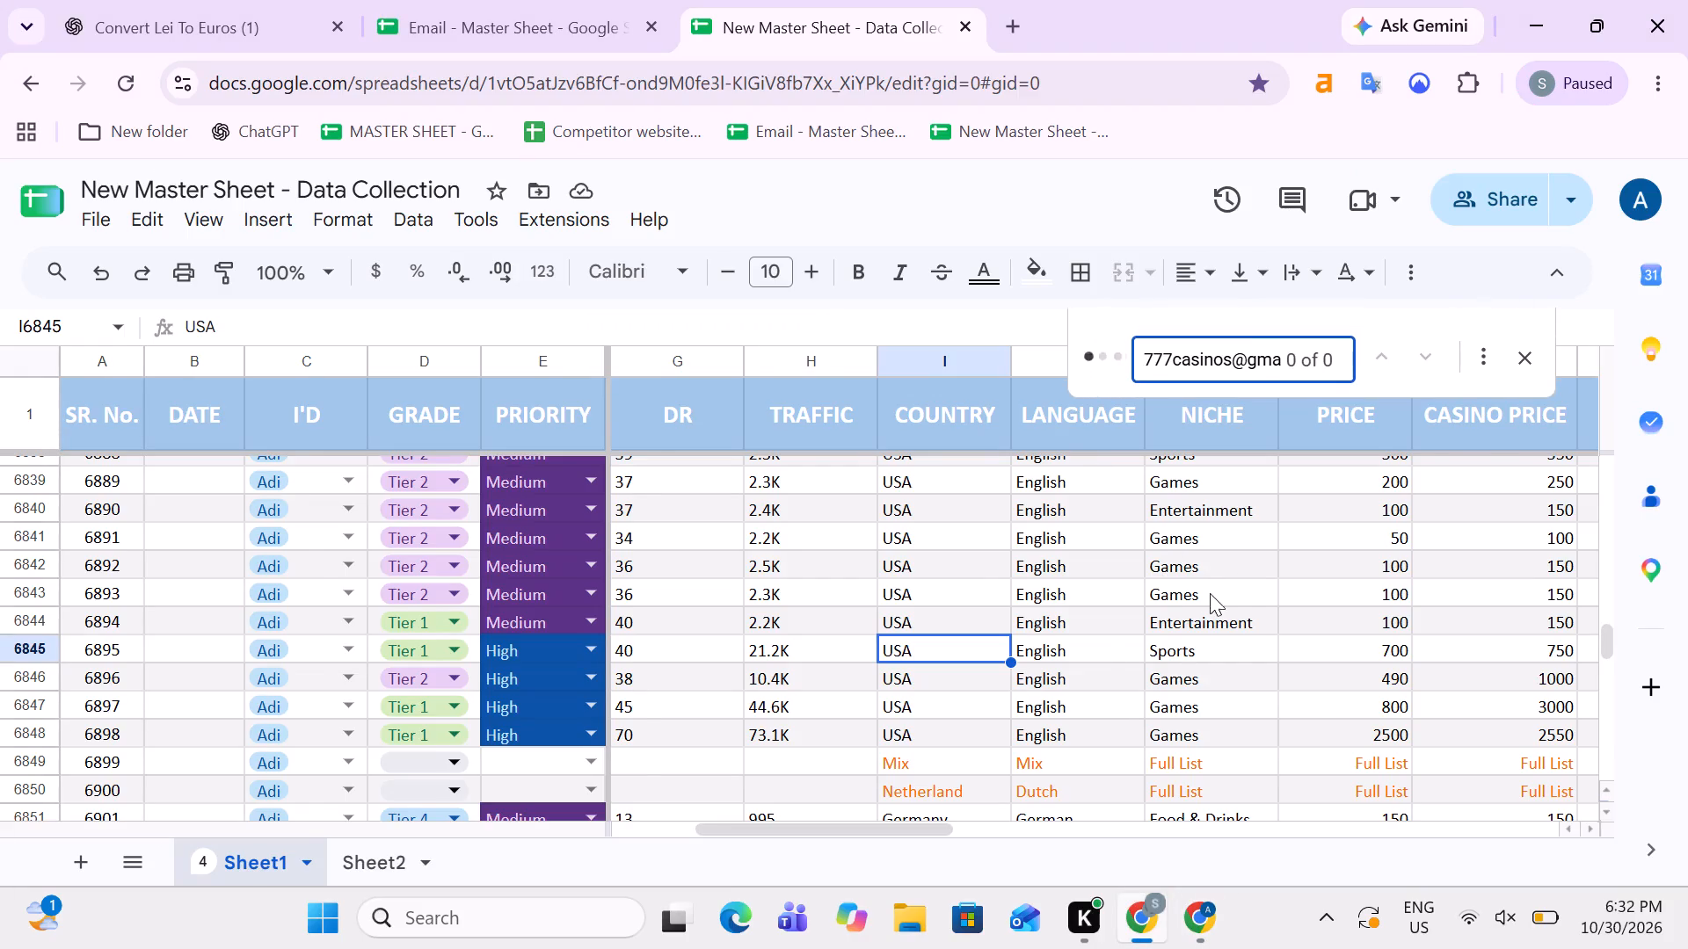
pyautogui.scroll(-3, 1218, 619)
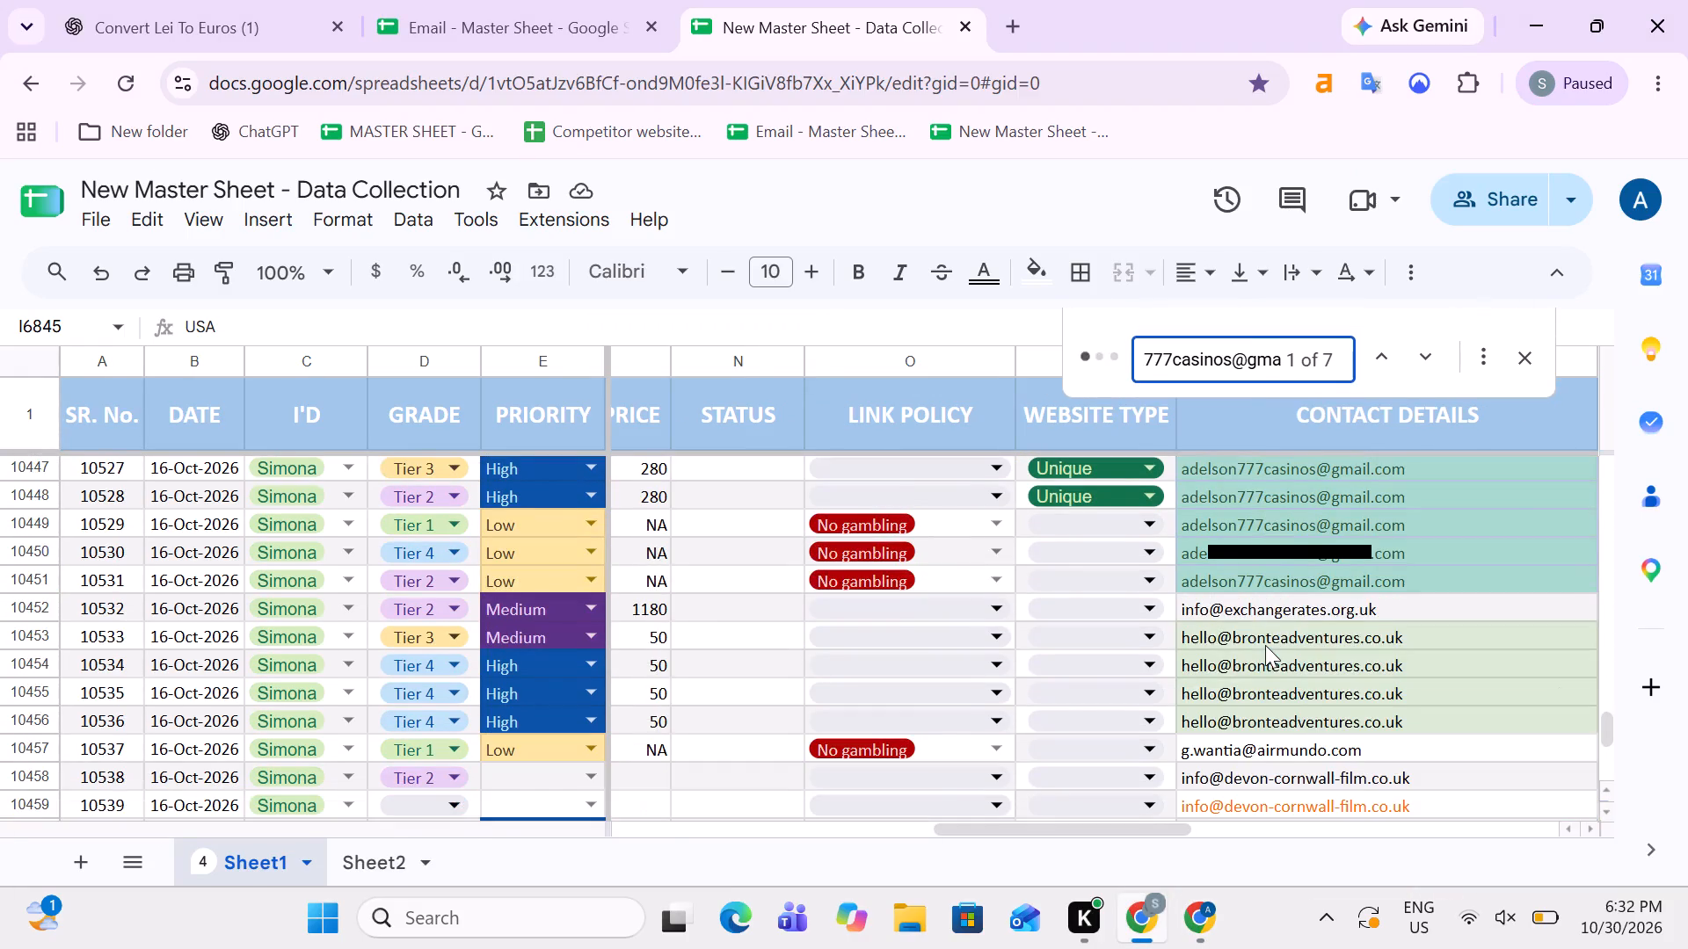
pyautogui.scroll(1, 1270, 652)
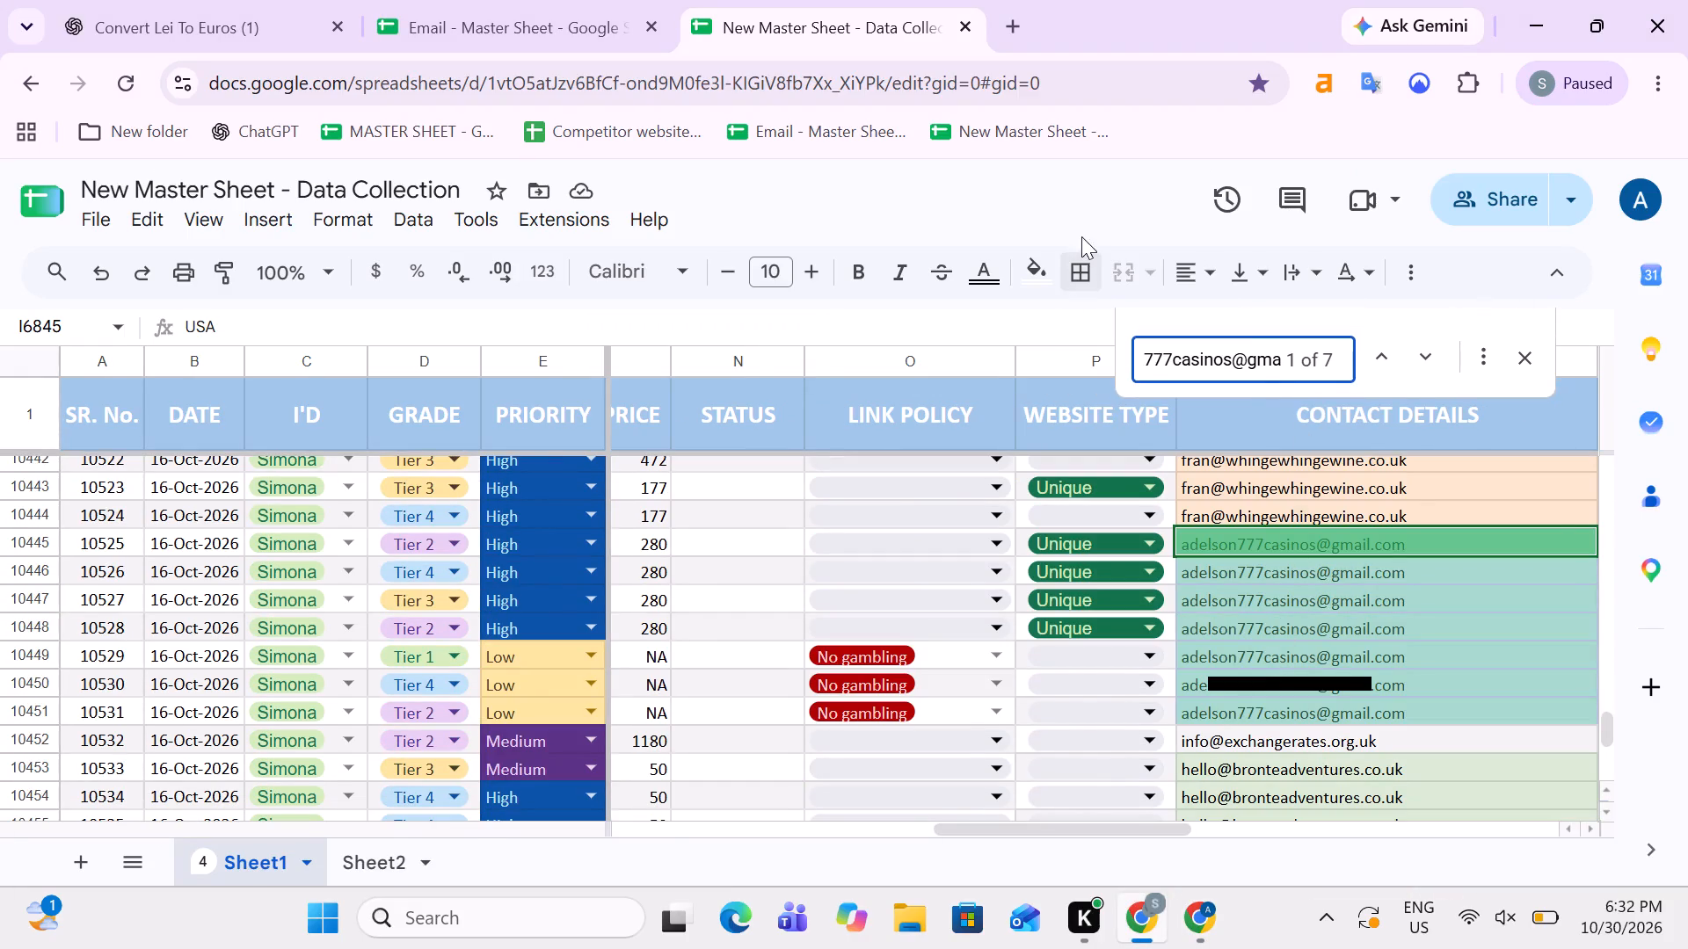
pyautogui.click(1532, 368)
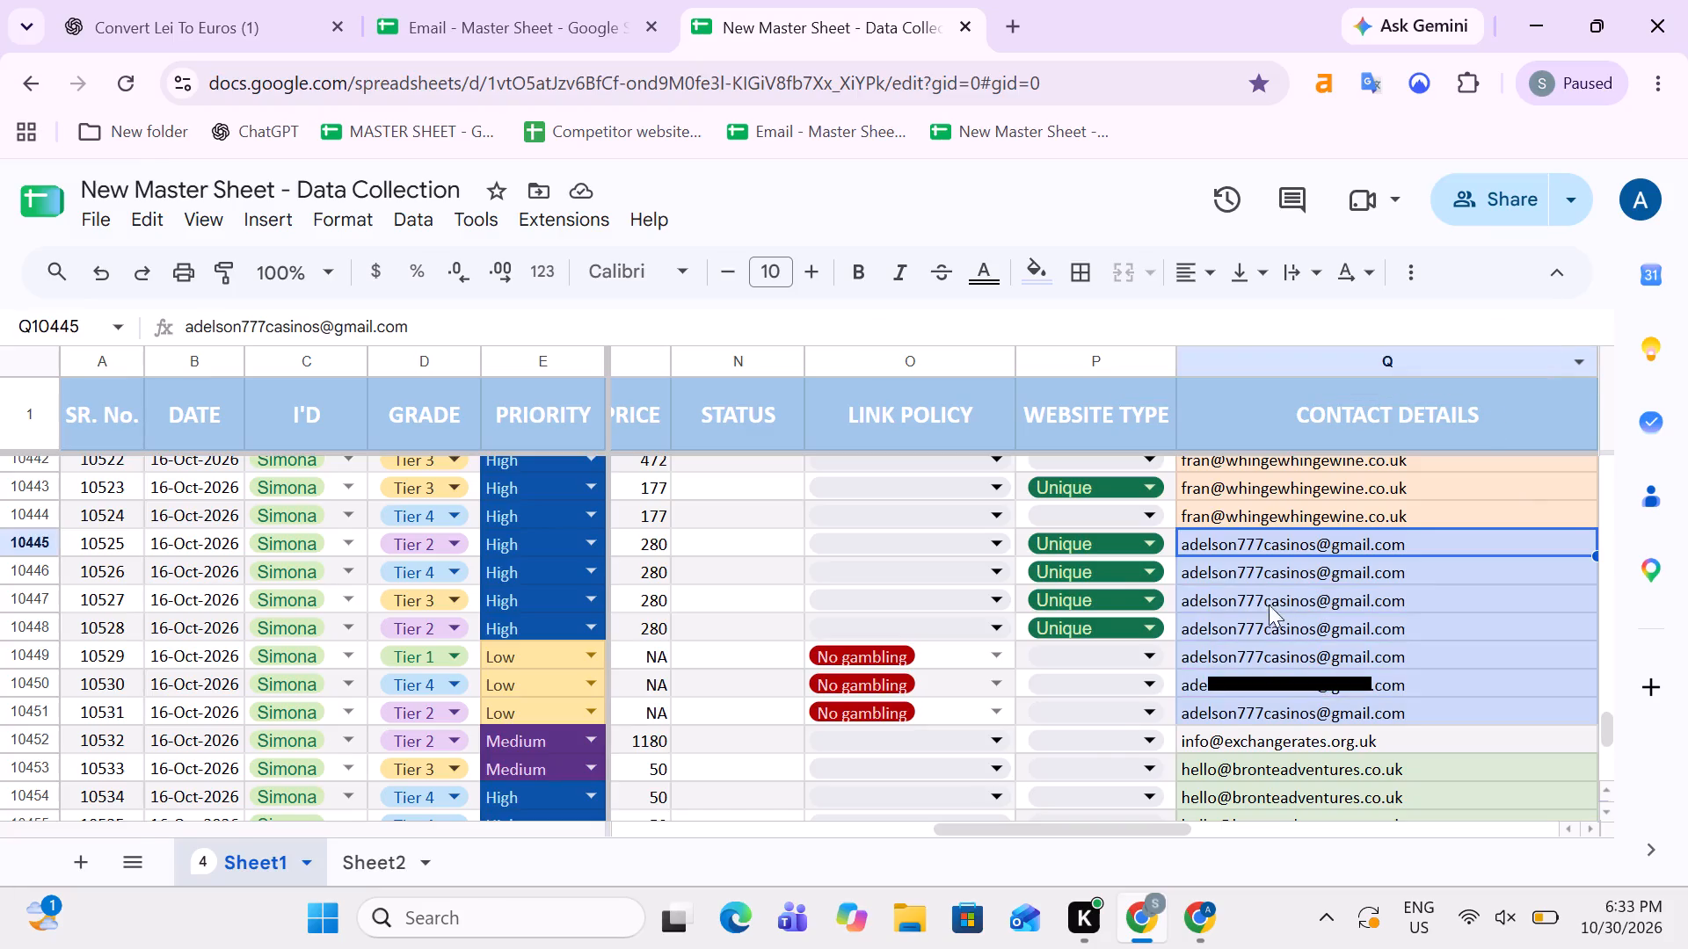
# Set the Seller Type in row 57 of the Full List sheet in Raw.xlsx to Publisher.
pyautogui.hotkey('alt', 'Tab')
pyautogui.click(1054, 0)
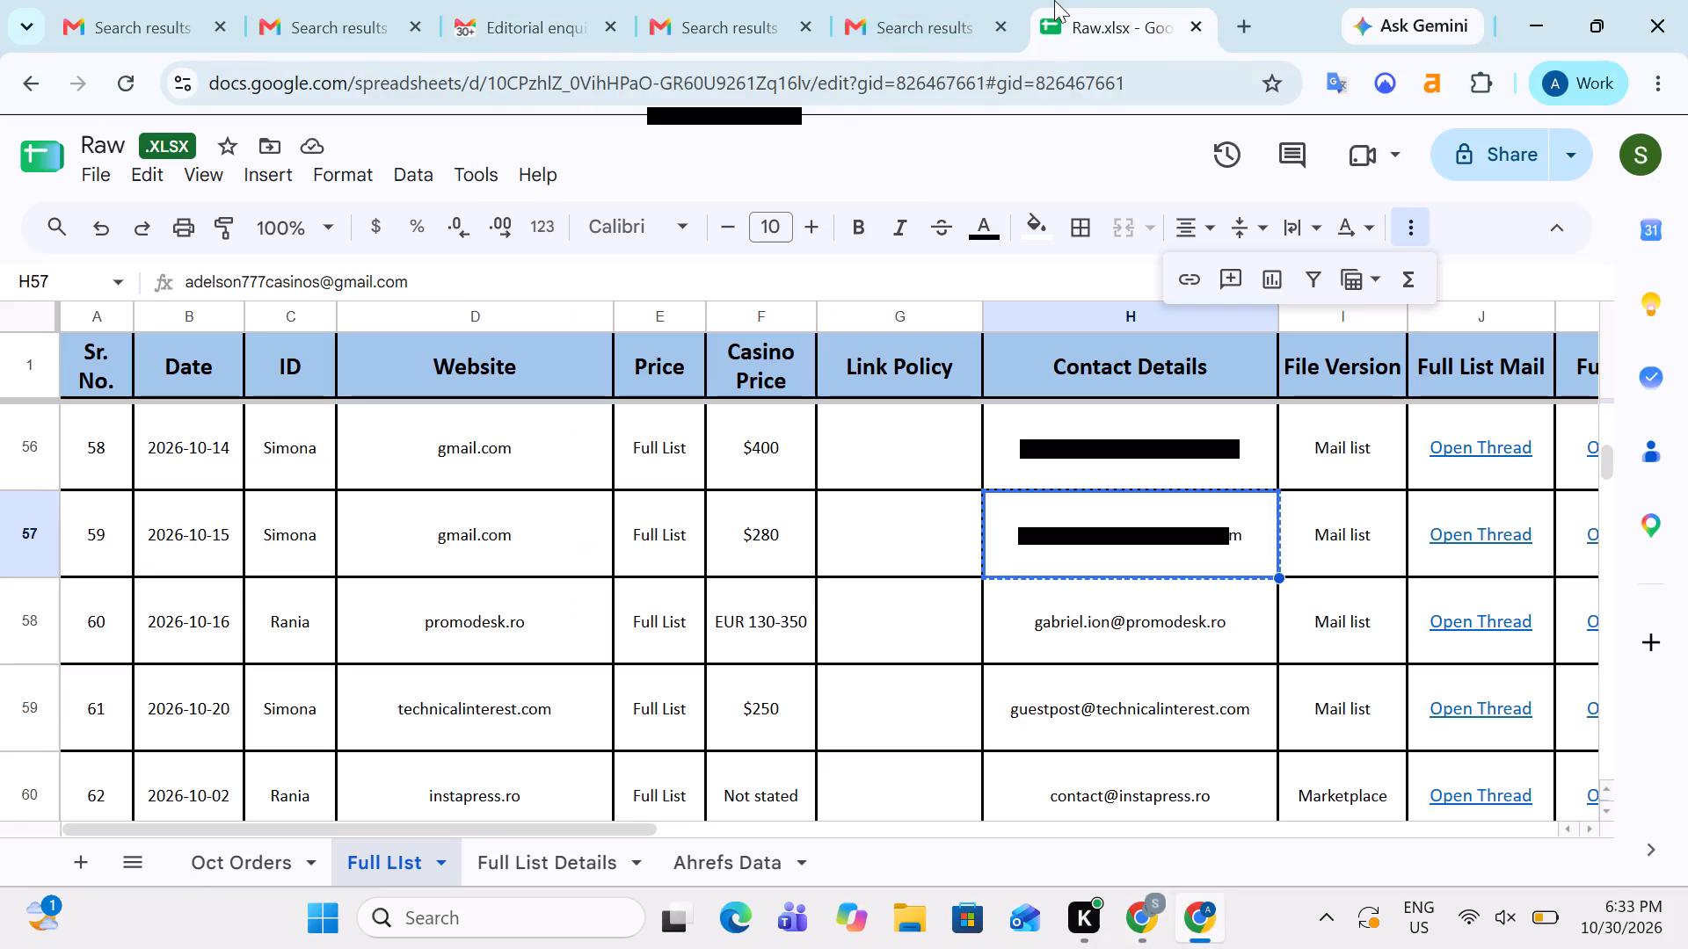
pyautogui.press('Left')
pyautogui.press('Left')
pyautogui.press('Left')
pyautogui.press('Left')
pyautogui.press('Left')
pyautogui.press('Left')
pyautogui.press('Left')
pyautogui.press('Left')
pyautogui.press('Left')
pyautogui.press('Left')
pyautogui.press('Left')
pyautogui.press('Left')
pyautogui.press('Left')
pyautogui.press('Right')
pyautogui.press('Right')
pyautogui.press('Right')
pyautogui.press('Right')
pyautogui.press('Right')
pyautogui.press('Right')
pyautogui.press('Right')
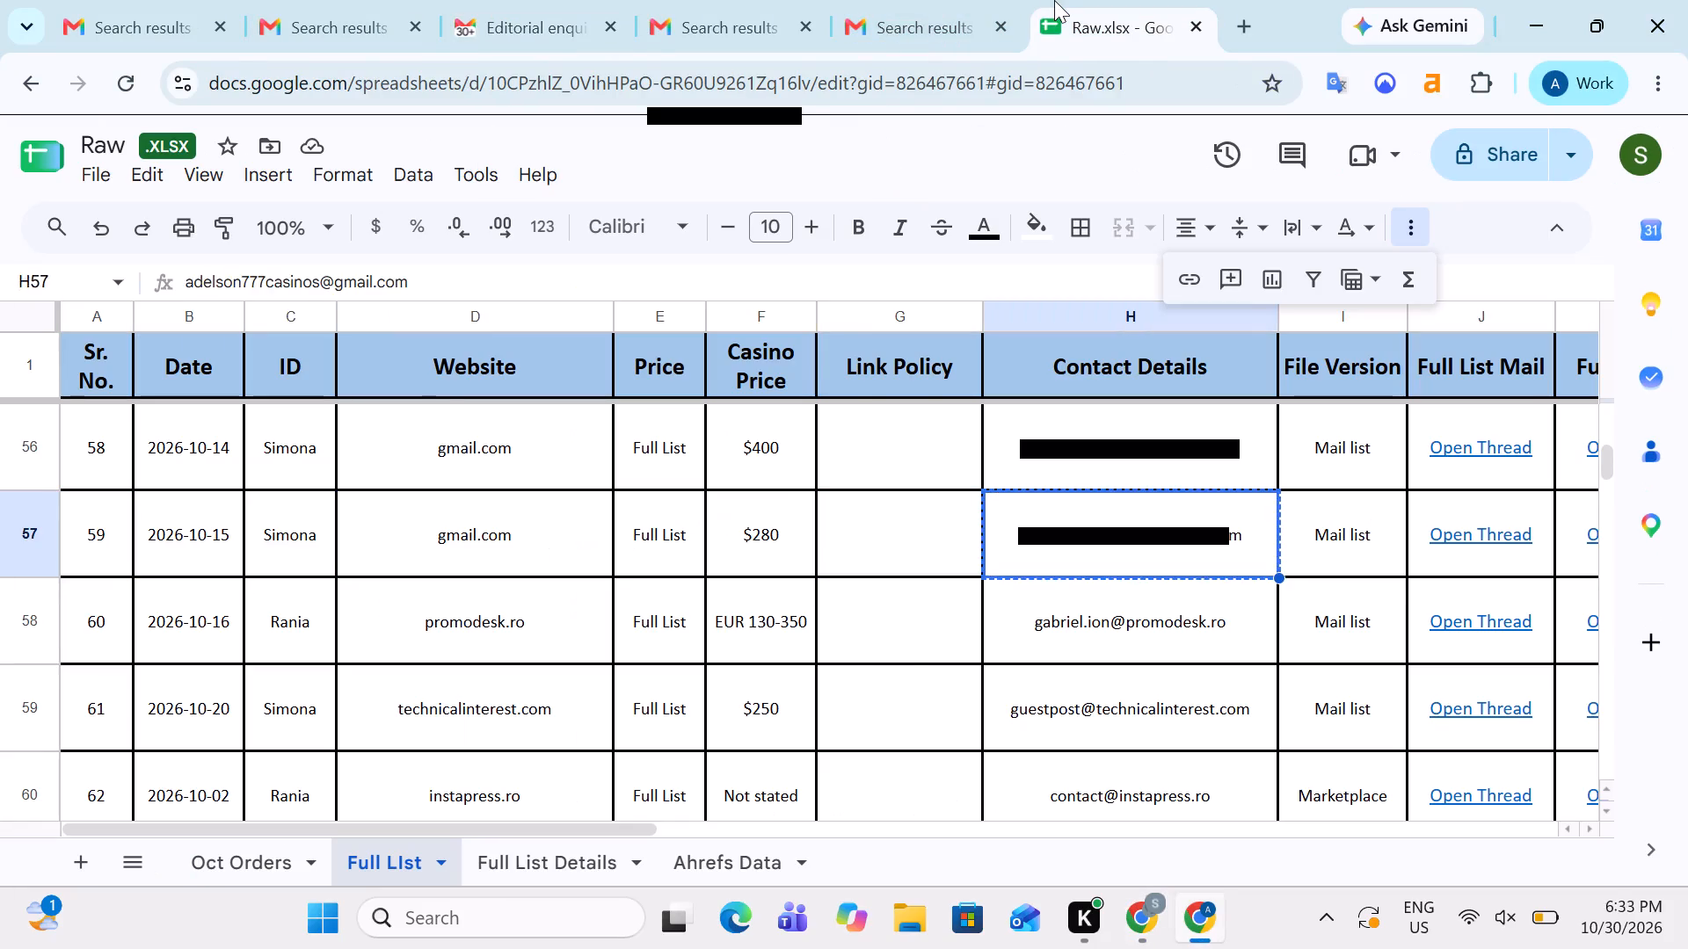
pyautogui.press('Right')
pyautogui.press('Right')
pyautogui.press('Right')
pyautogui.press('Right')
pyautogui.press('Right')
pyautogui.press('Left')
pyautogui.press('Left')
pyautogui.press('Right')
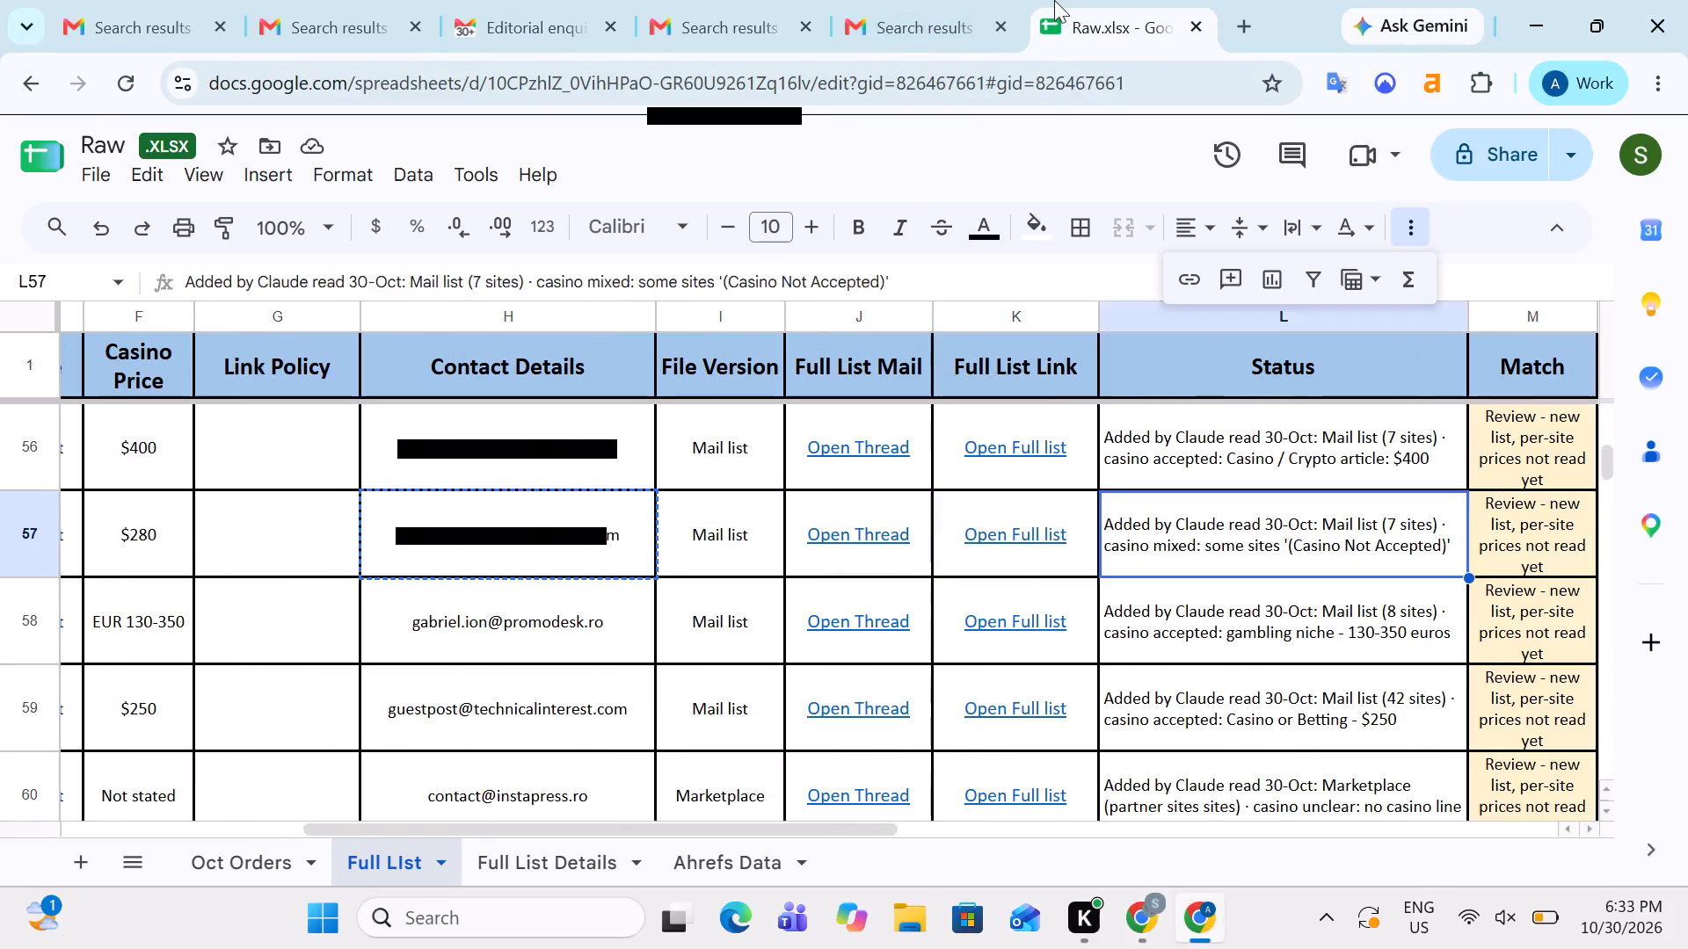
pyautogui.press('Right')
pyautogui.press('Right')
pyautogui.press('Right')
pyautogui.press('Right')
pyautogui.press('Left')
pyautogui.press('Left')
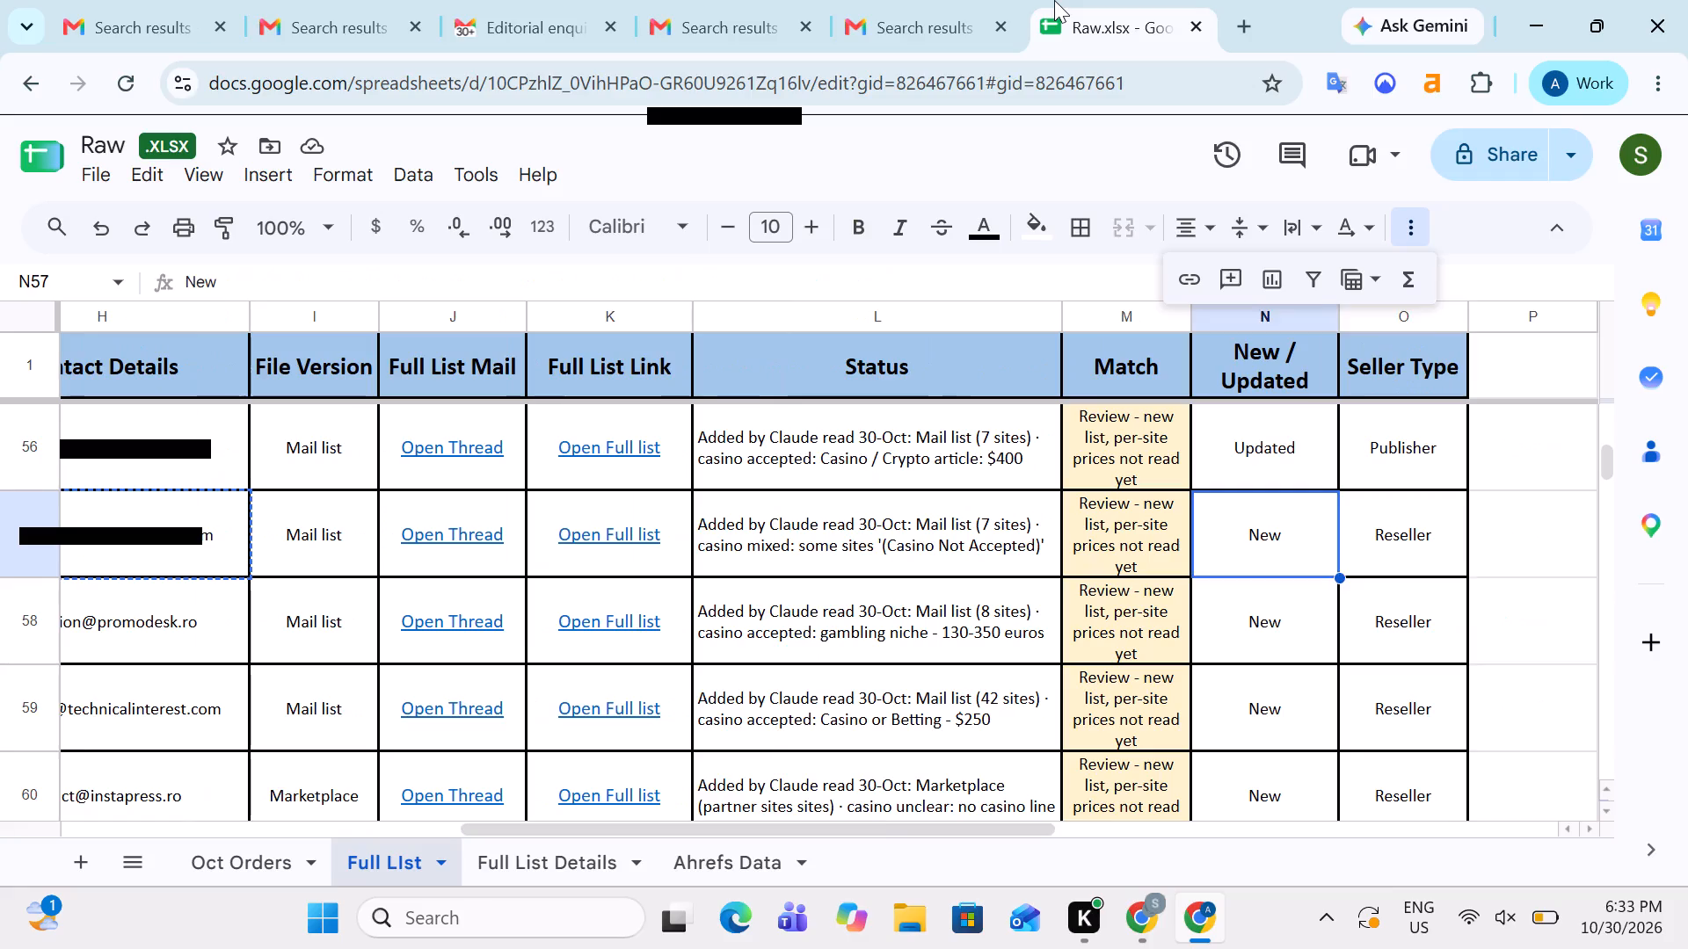
pyautogui.press('Right')
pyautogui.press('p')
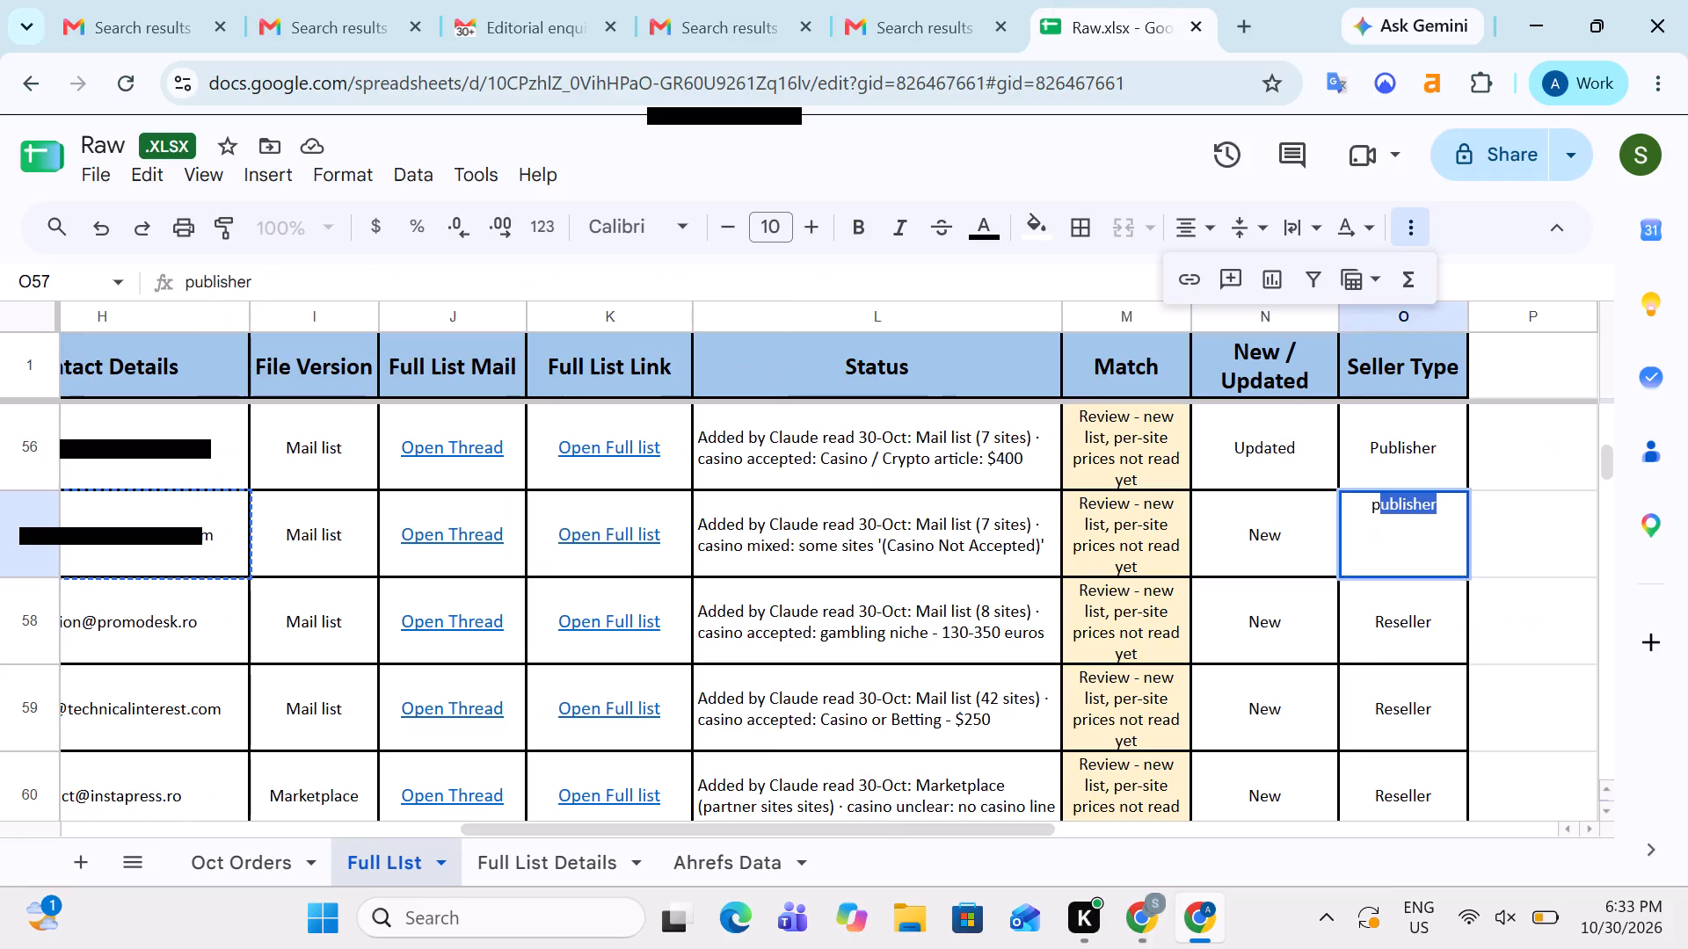
pyautogui.press('Down')
pyautogui.press('Up')
pyautogui.press('Right')
pyautogui.press('Left')
pyautogui.press('Left')
pyautogui.press('Left')
pyautogui.press('Left')
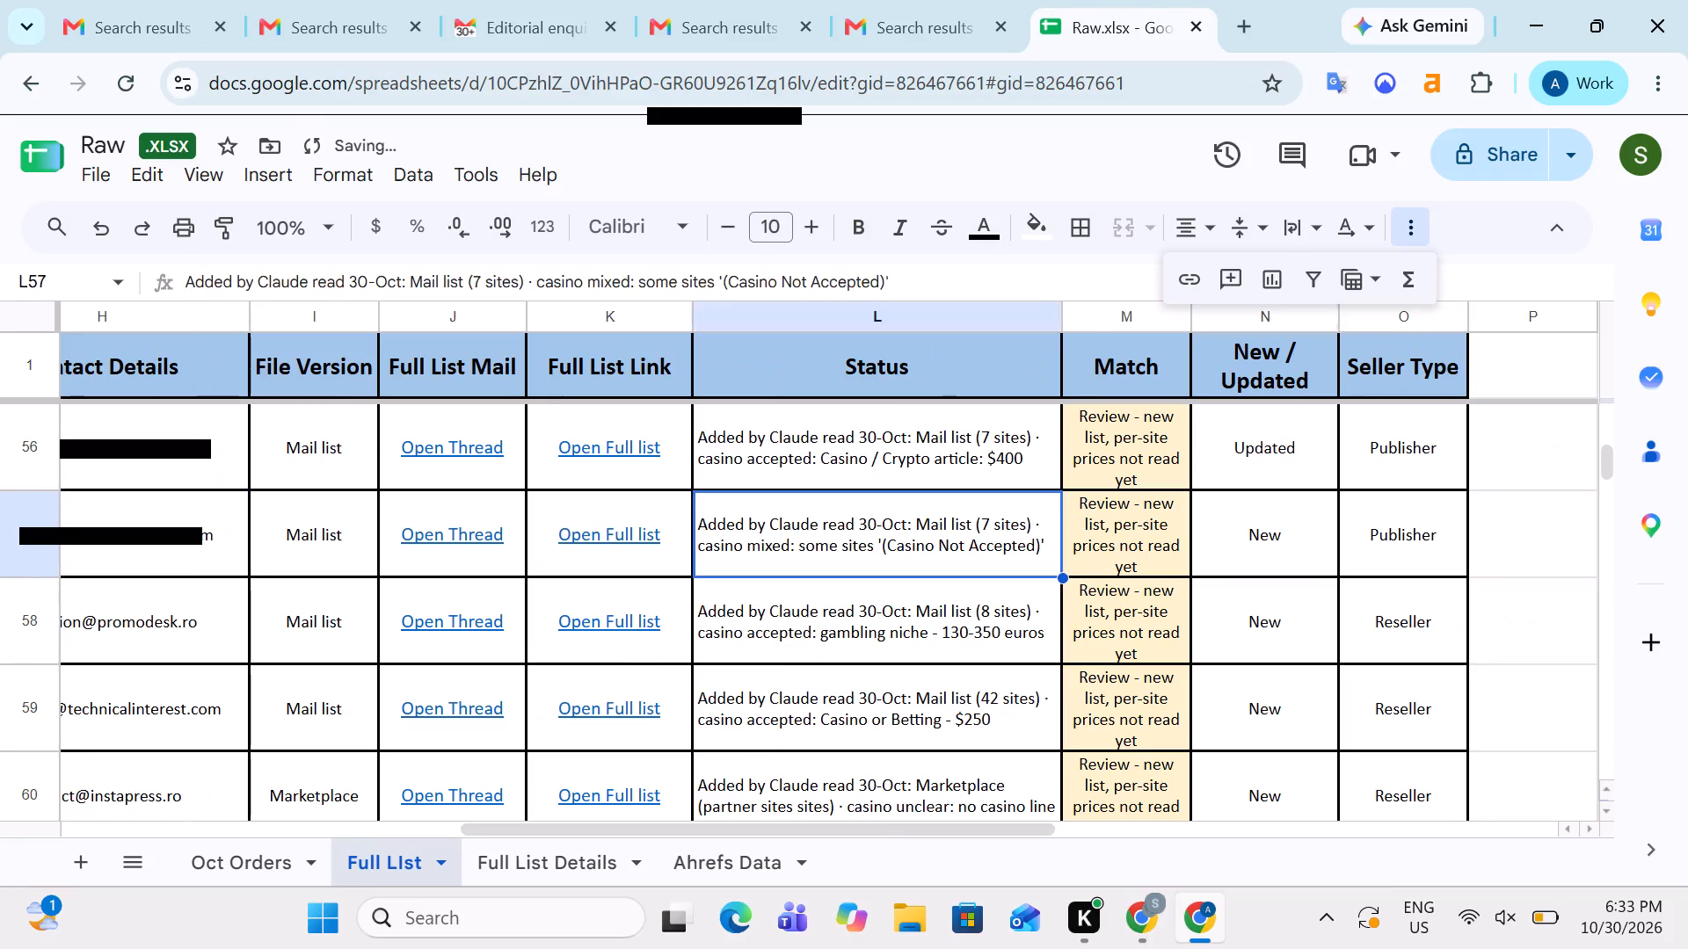
pyautogui.press('Right')
pyautogui.press('Right')
pyautogui.press('Right')
# Copy the website promodesk.ro from the Website column of row 58 in the Full List sheet.
pyautogui.press('Down')
pyautogui.press('Left')
pyautogui.press('Left')
pyautogui.press('Left')
pyautogui.press('Left')
pyautogui.press('Left')
pyautogui.press('Left')
pyautogui.press('Left')
pyautogui.press('Left')
pyautogui.press('Left')
pyautogui.press('Left')
pyautogui.press('Left')
pyautogui.press('Left')
pyautogui.press('Left')
pyautogui.press('Left')
pyautogui.press('Left')
pyautogui.press('Left')
pyautogui.press('Left')
pyautogui.press('Left')
pyautogui.press('Left')
pyautogui.press('Left')
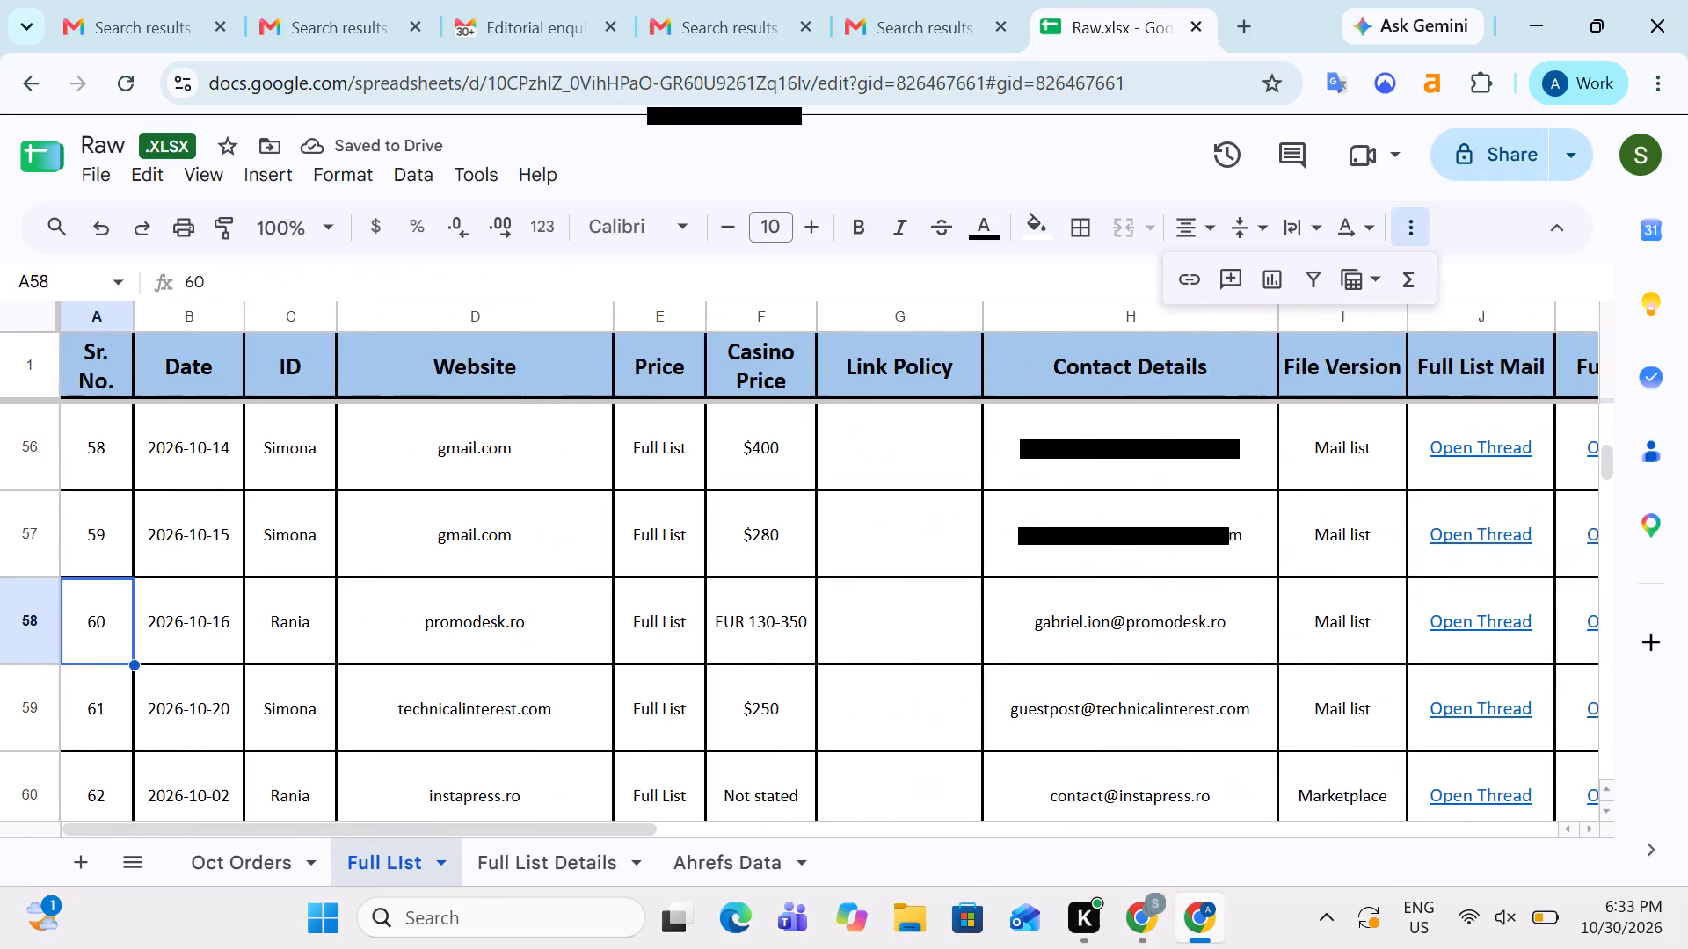
pyautogui.press('Right')
pyautogui.press('Right')
pyautogui.press('Right')
pyautogui.press('Right')
pyautogui.press('Left')
pyautogui.press('Right')
pyautogui.press('Right')
pyautogui.press('Right')
pyautogui.press('Right')
pyautogui.press('Right')
pyautogui.press('Right')
pyautogui.press('Right')
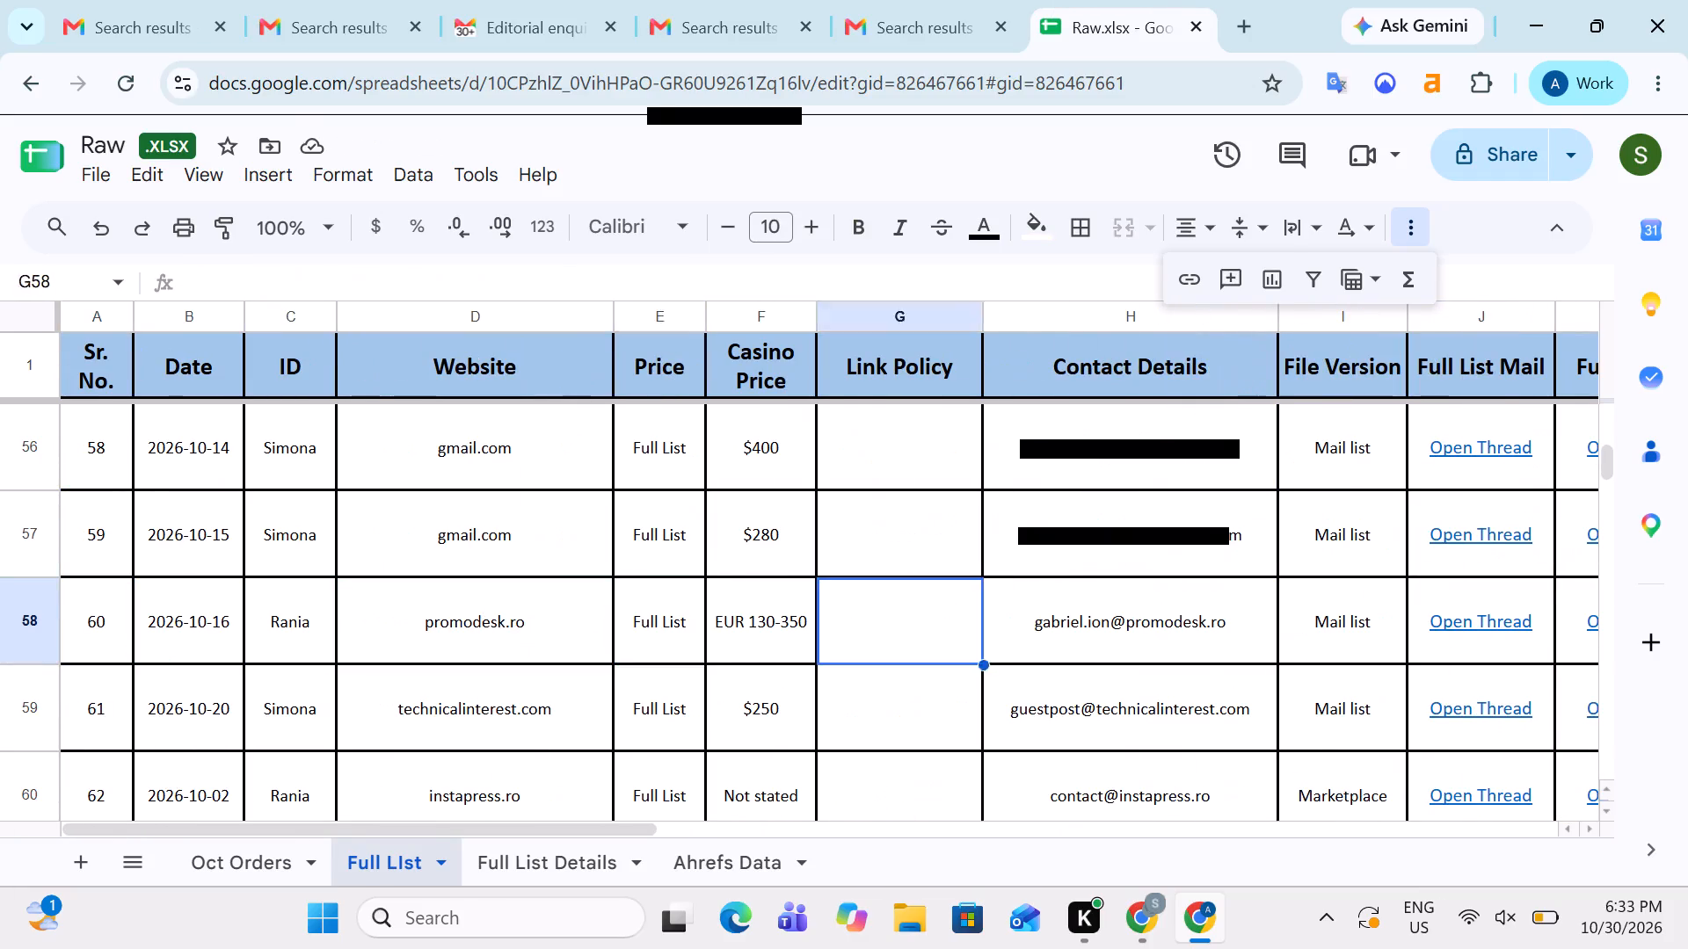
pyautogui.press('Right')
pyautogui.press('Right')
pyautogui.press('Right')
pyautogui.press('Right')
pyautogui.press('Left')
pyautogui.press('Left')
pyautogui.press('Left')
pyautogui.press('Left')
pyautogui.press('Left')
pyautogui.press('Left')
pyautogui.press('Left')
pyautogui.press('Left')
pyautogui.press('Left')
pyautogui.press('Left')
pyautogui.press('Left')
pyautogui.press('Left')
pyautogui.press('Left')
pyautogui.press('Left')
pyautogui.press('Left')
pyautogui.press('Left')
pyautogui.press('Left')
pyautogui.press('Left')
pyautogui.press('Left')
pyautogui.press('Left')
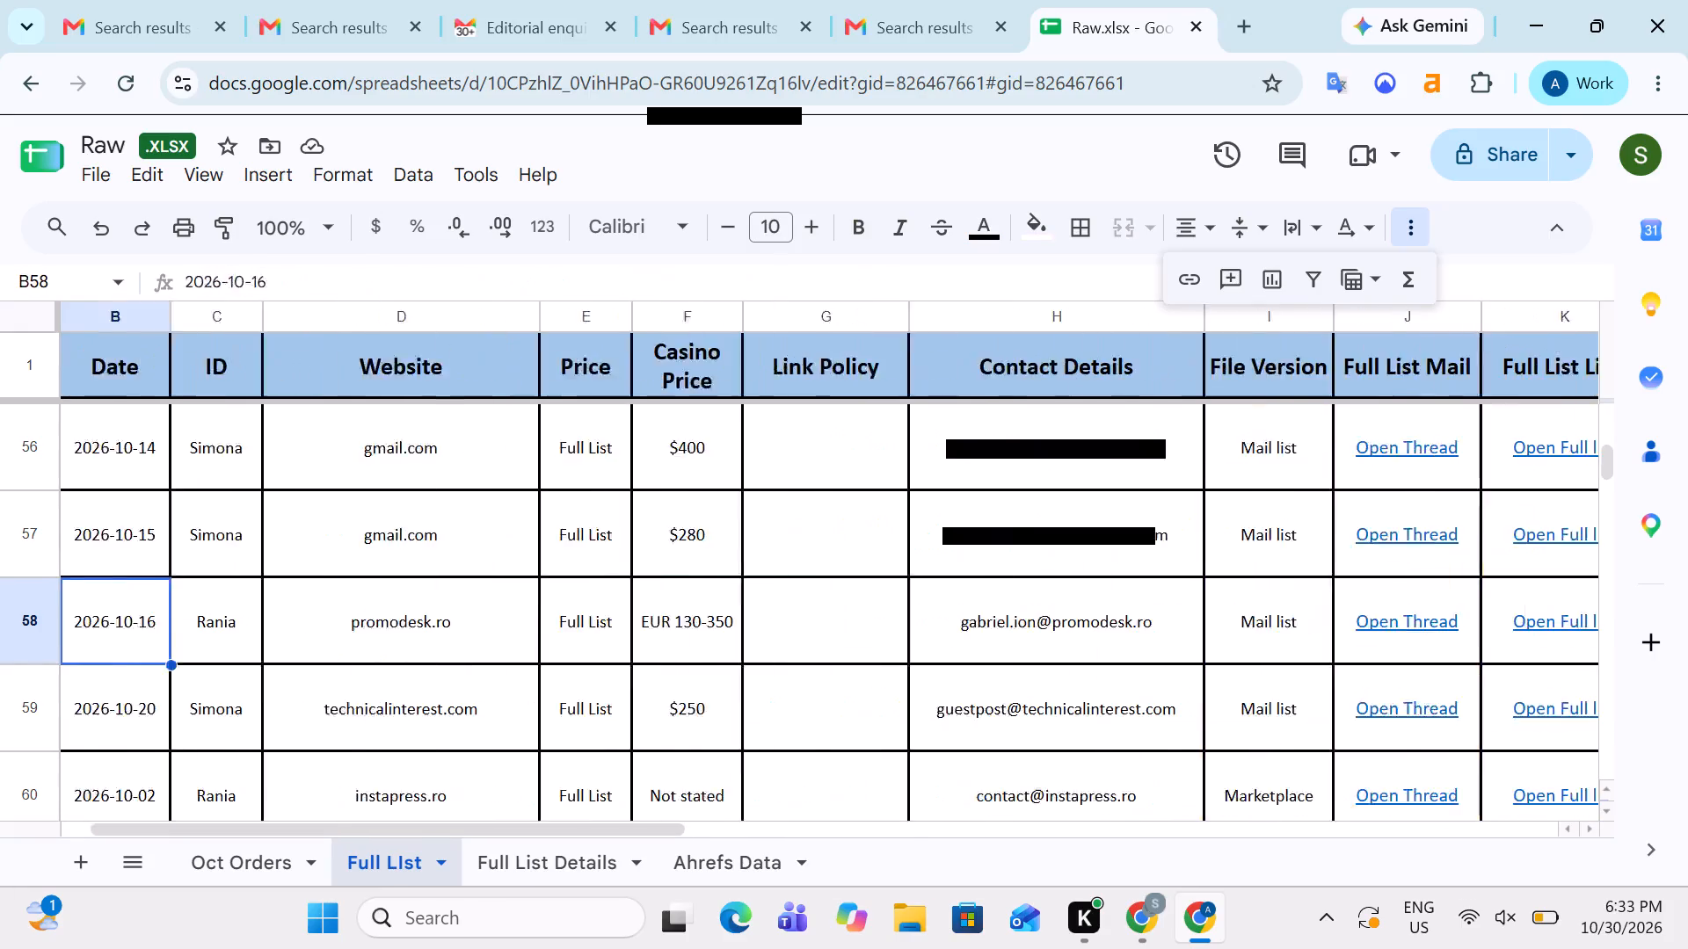
pyautogui.press('Right')
pyautogui.press('Right')
pyautogui.press('Right')
pyautogui.press('Right')
pyautogui.press('Right')
pyautogui.press('Left')
pyautogui.press('Left')
pyautogui.press('Left')
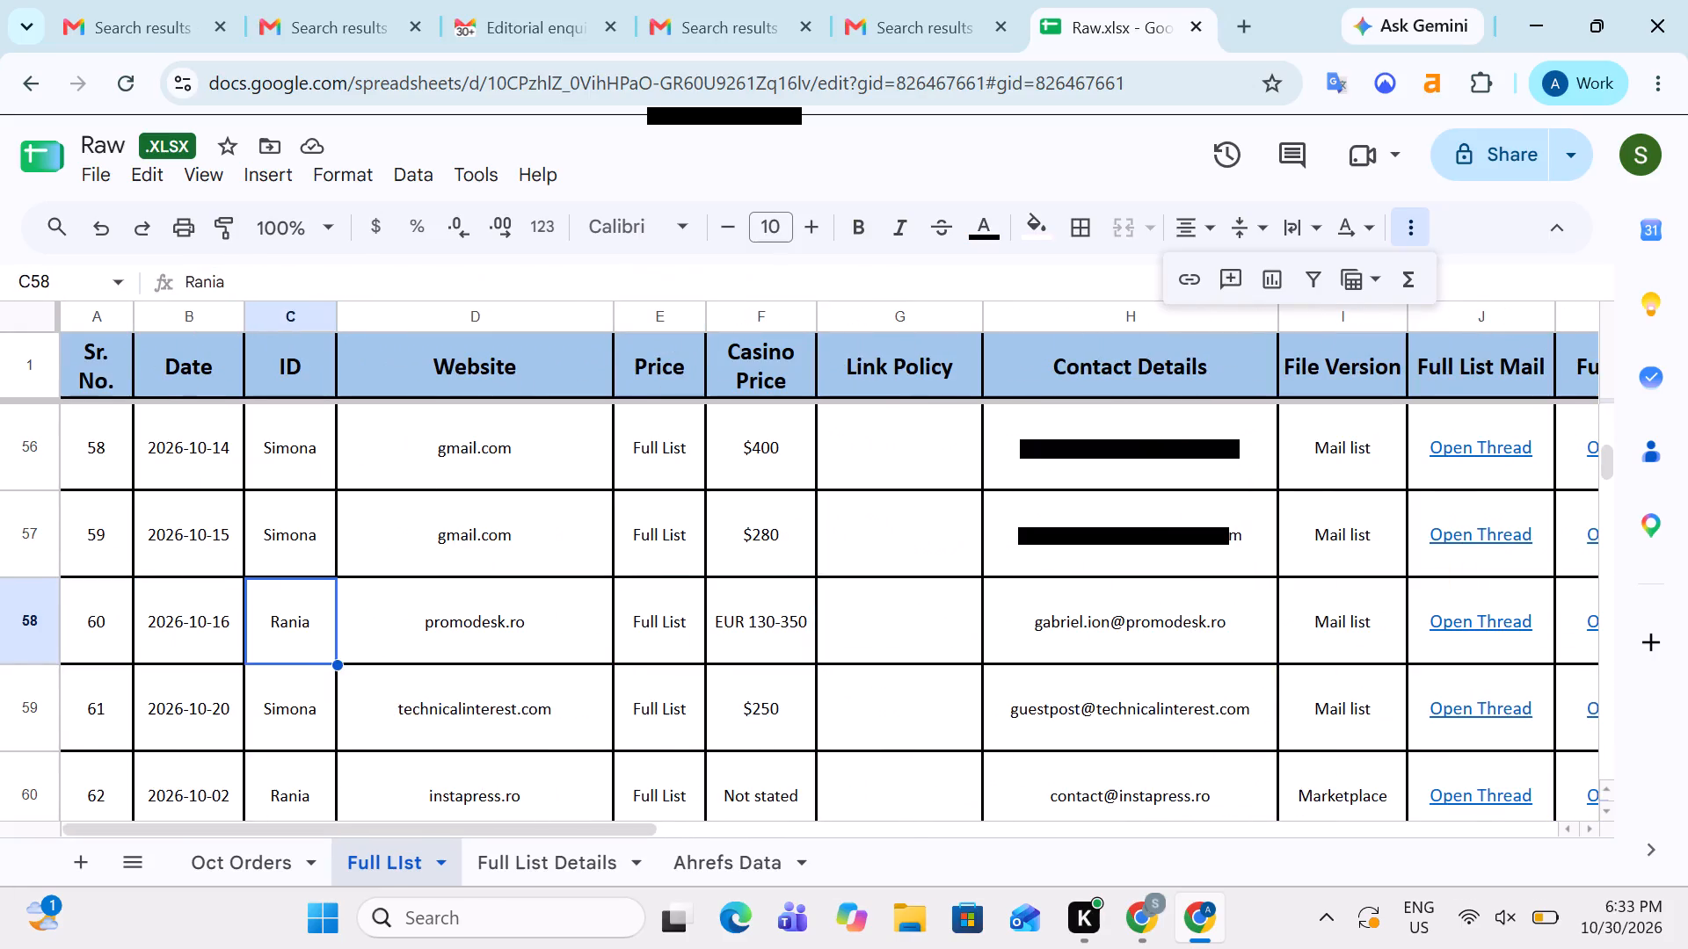
pyautogui.press('Right')
pyautogui.hotkey('ctrl', 'c')
pyautogui.click(176, 0)
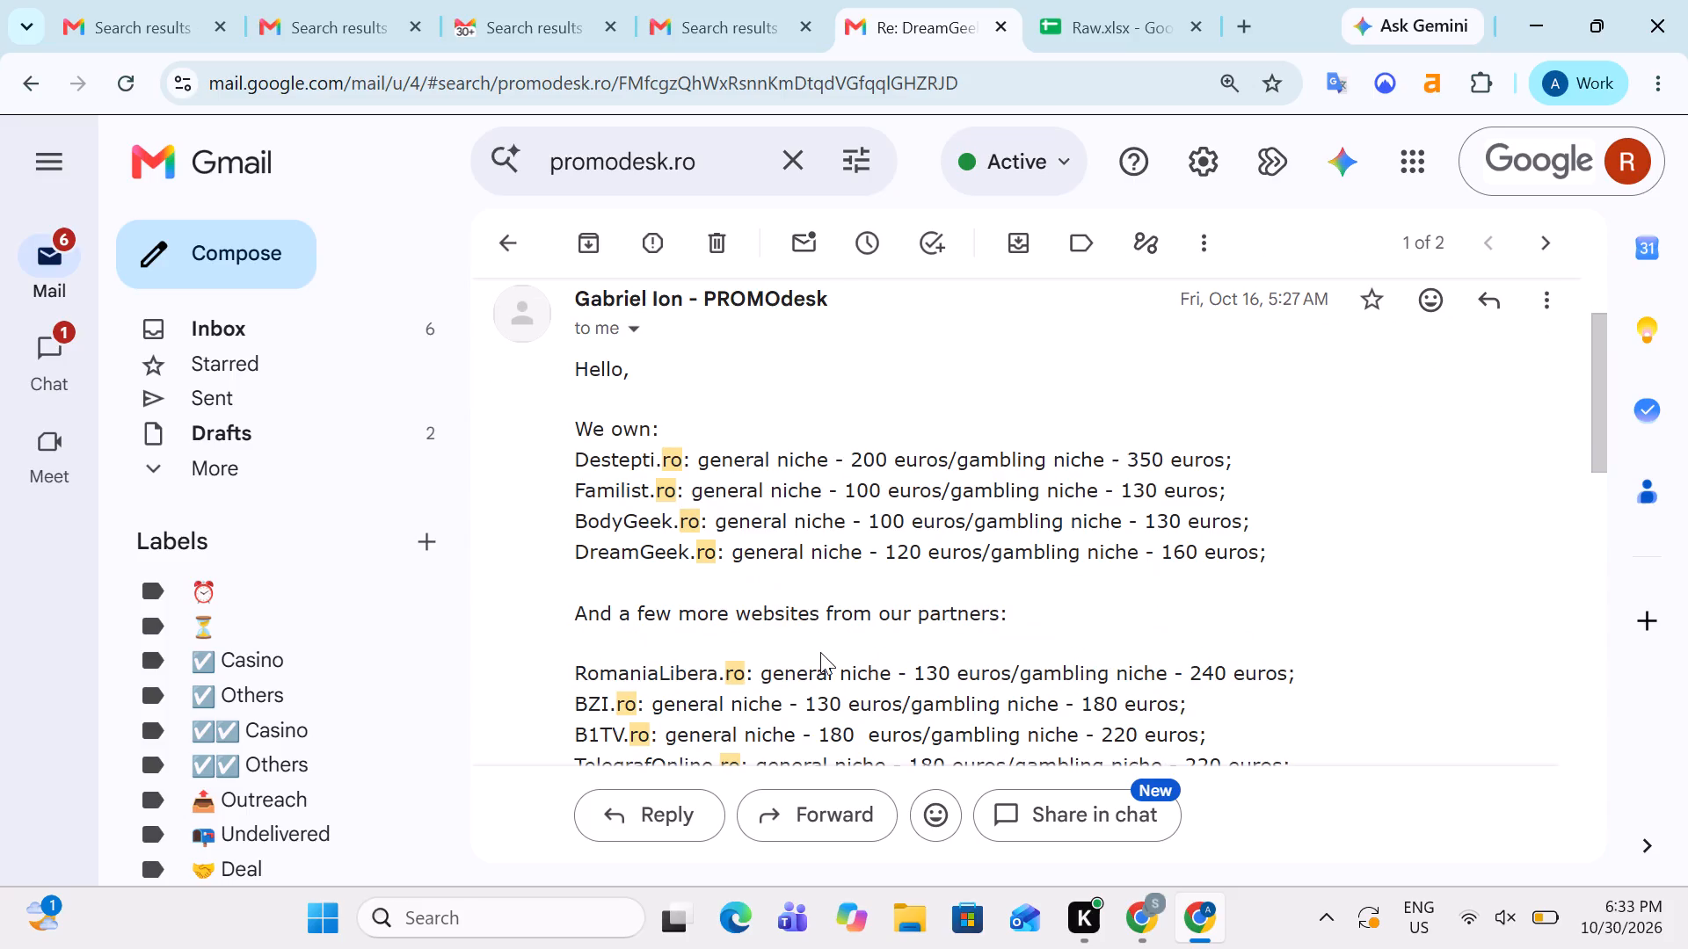
# Read through the DreamGeek.ro email thread with PROMOdesk, checking the general and gambling niche prices and the replies.
pyautogui.scroll(-4, 828, 651)
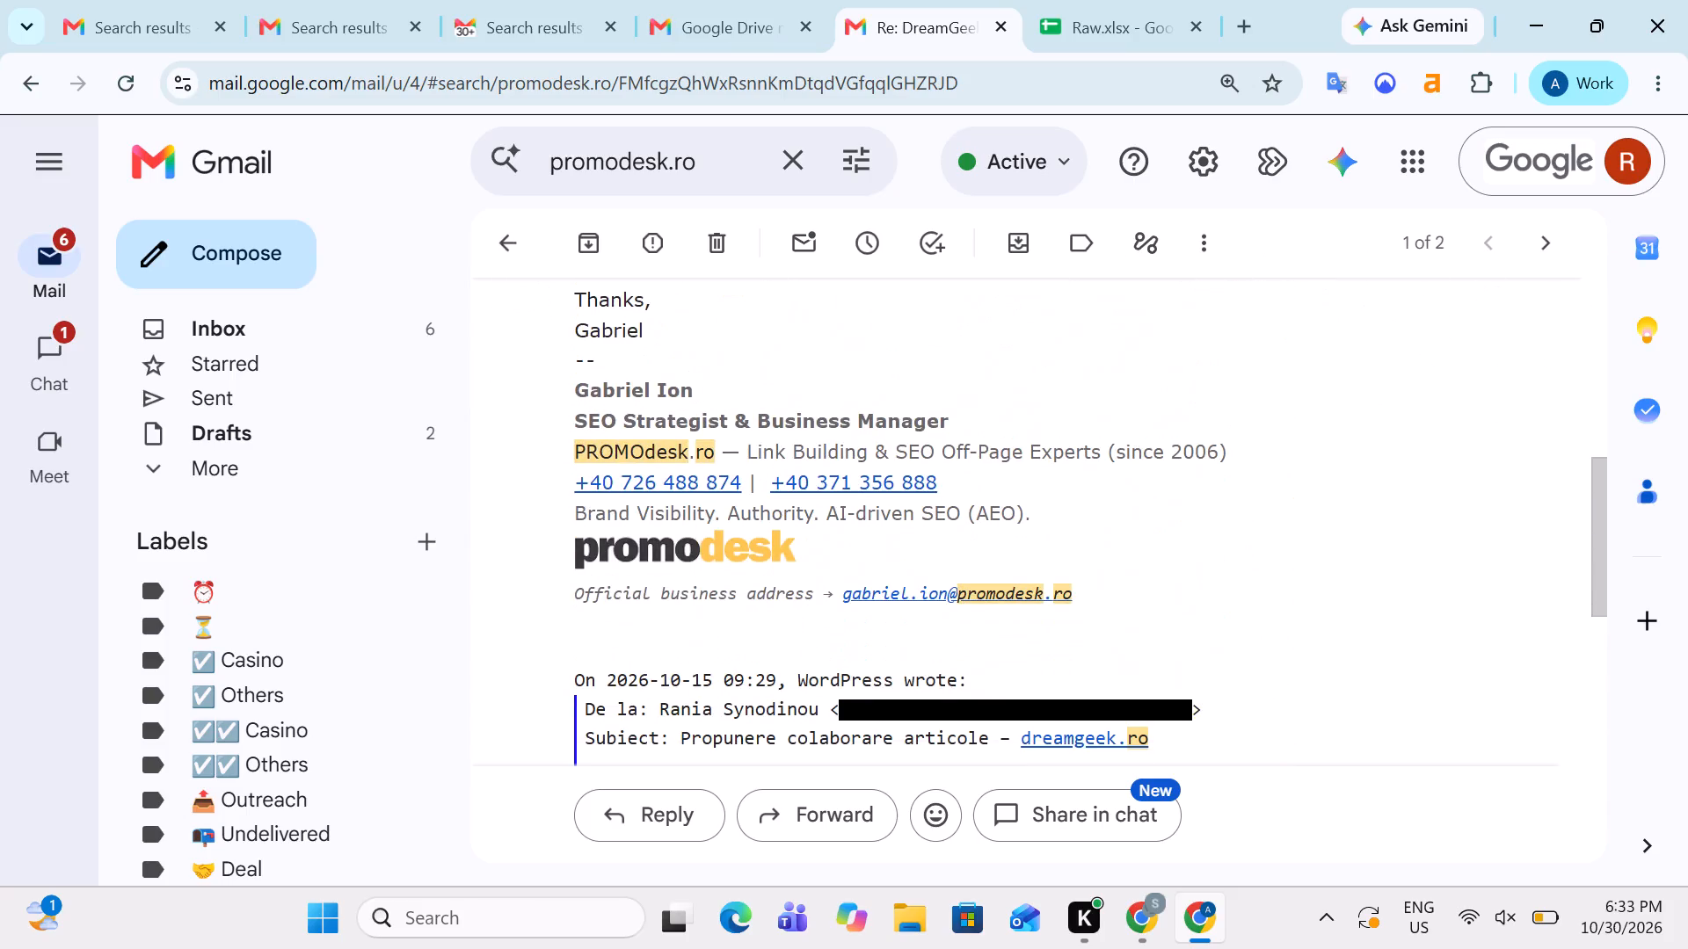
pyautogui.scroll(-7, 847, 674)
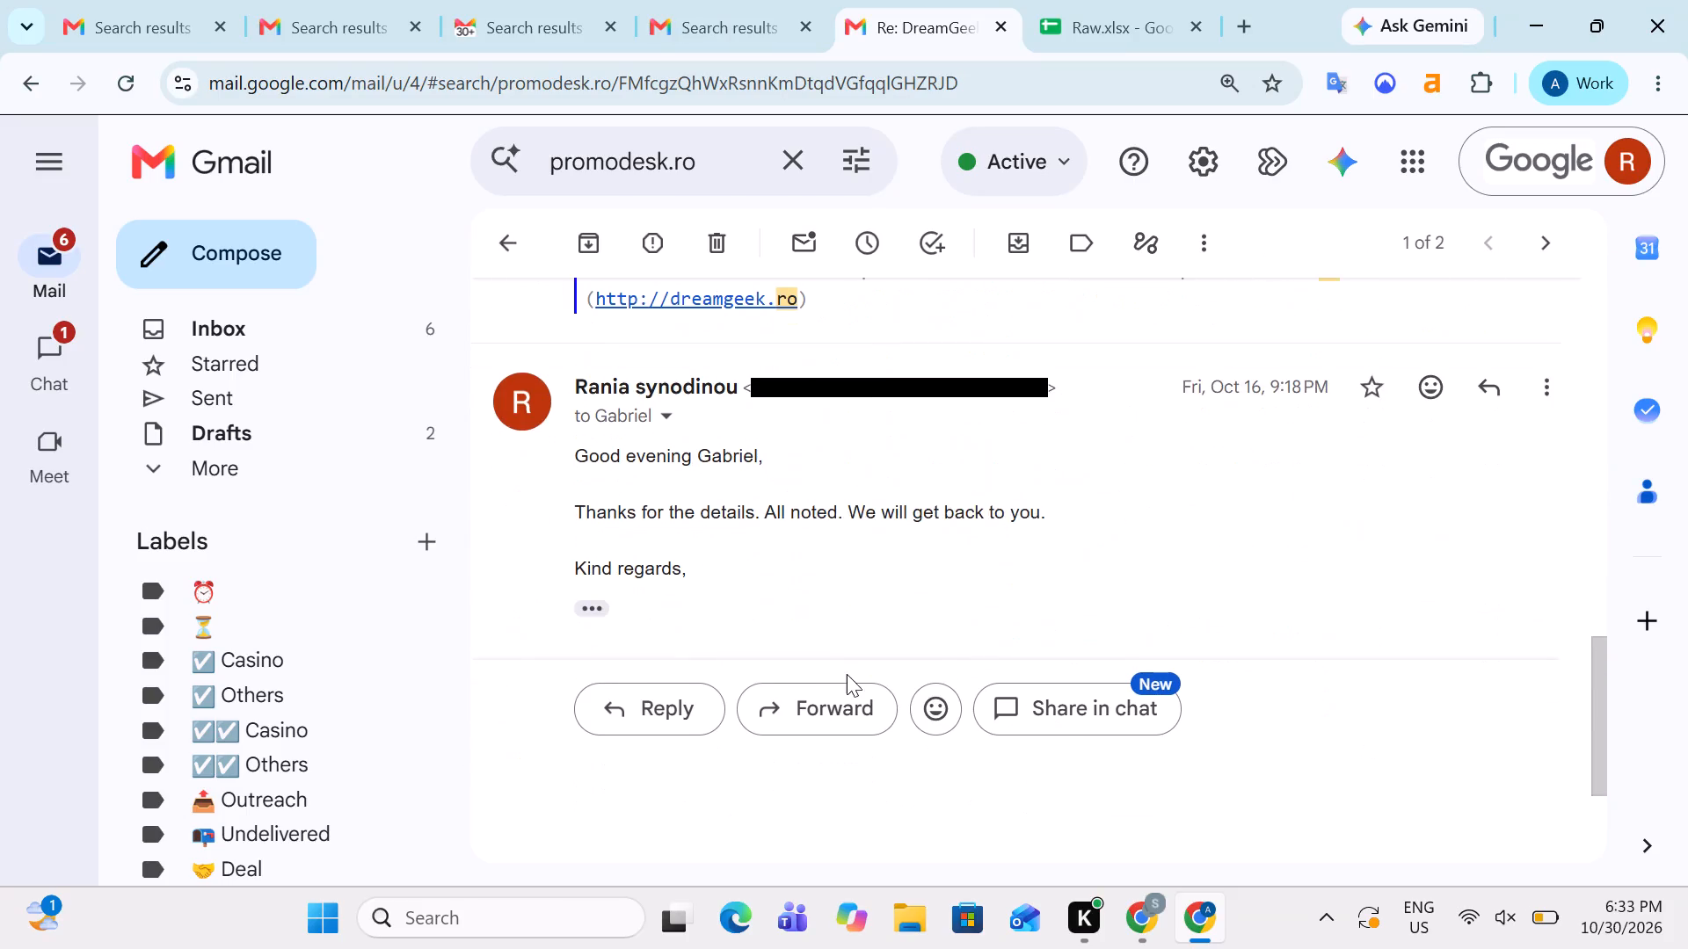
pyautogui.scroll(11, 847, 674)
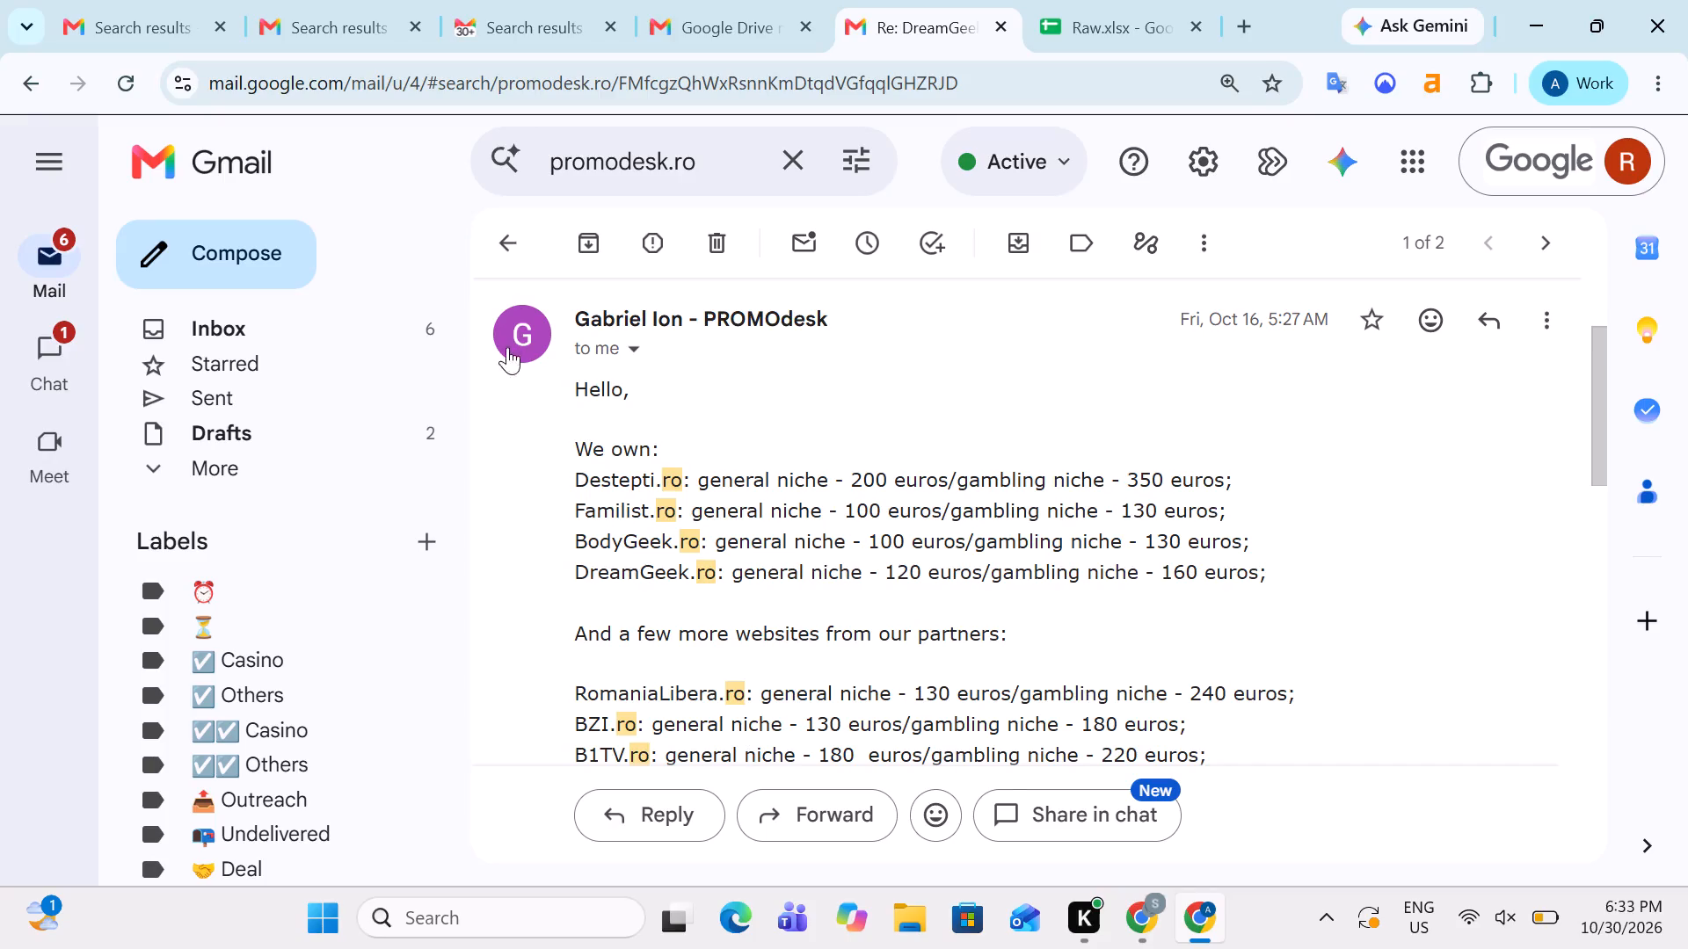
# Return to the promodesk.ro search results and read through the other thread, about publishing an article on destepti.ro.
pyautogui.click(506, 245)
pyautogui.click(682, 506)
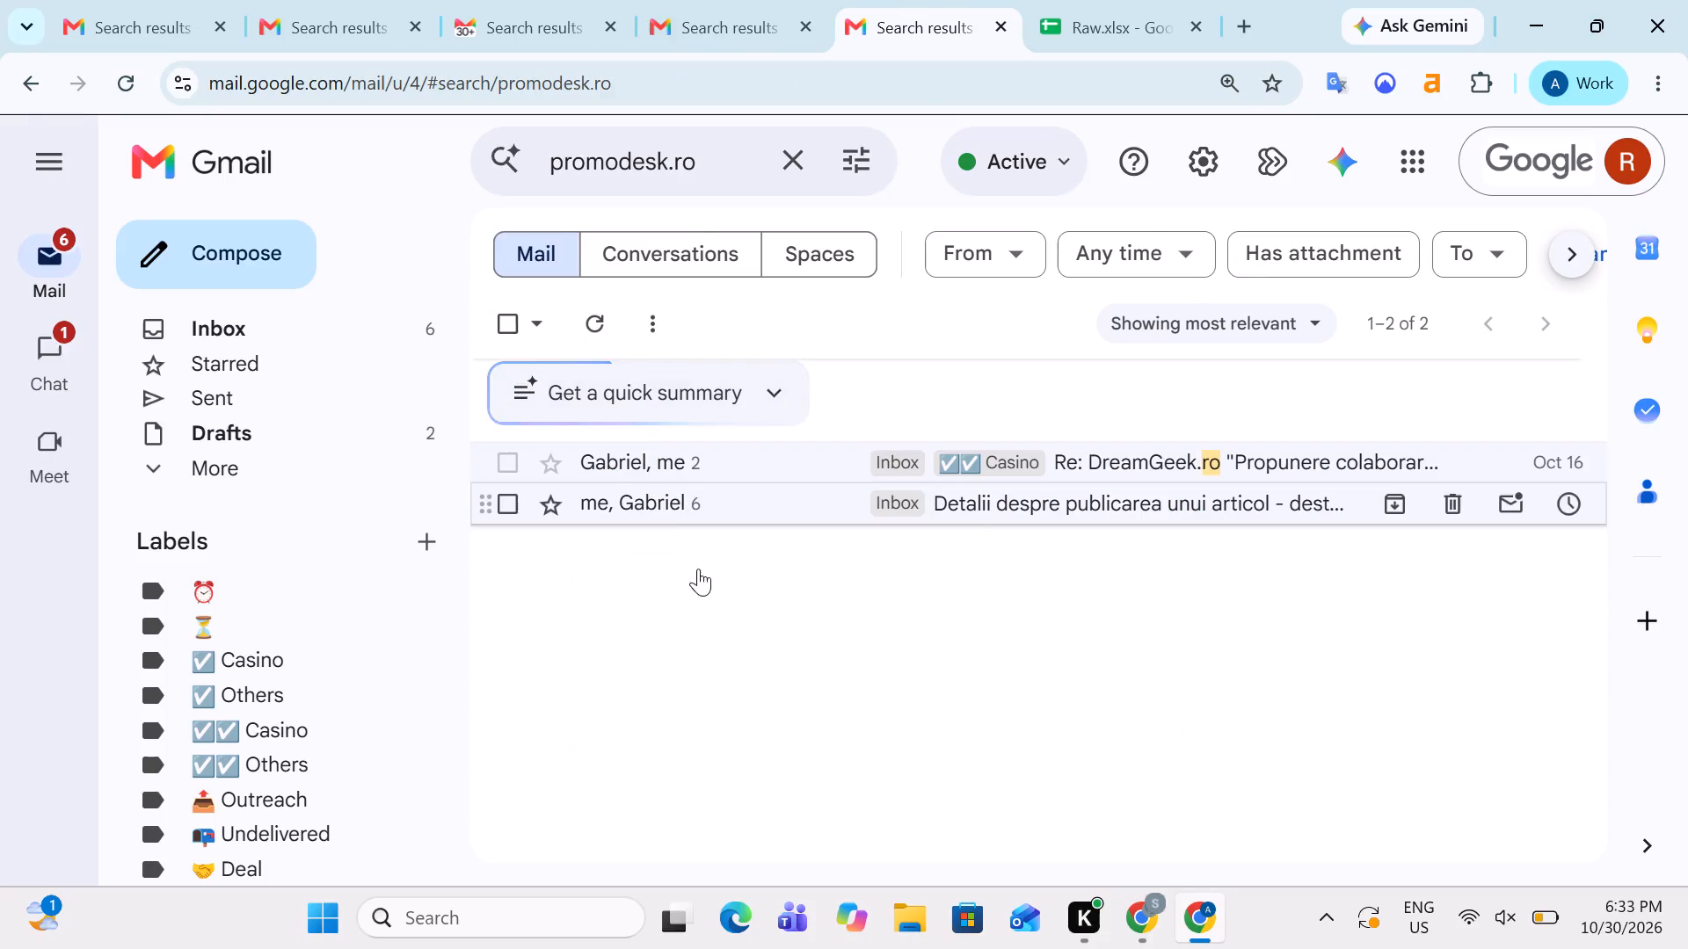
pyautogui.scroll(-6, 839, 610)
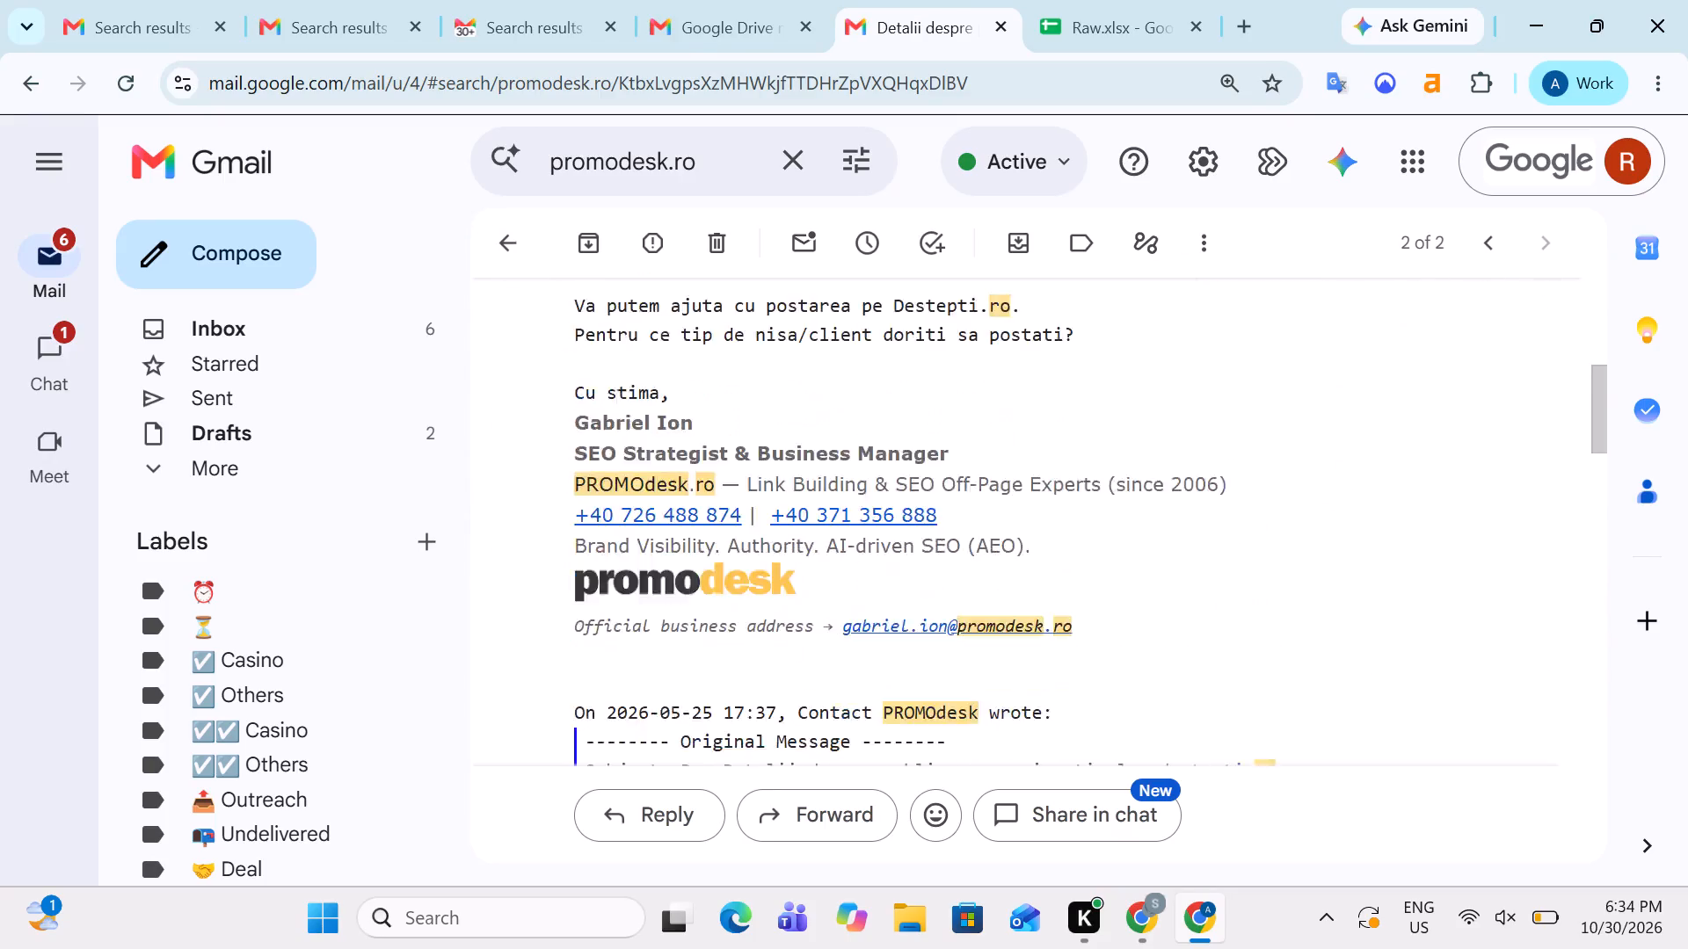
pyautogui.scroll(-9, 840, 620)
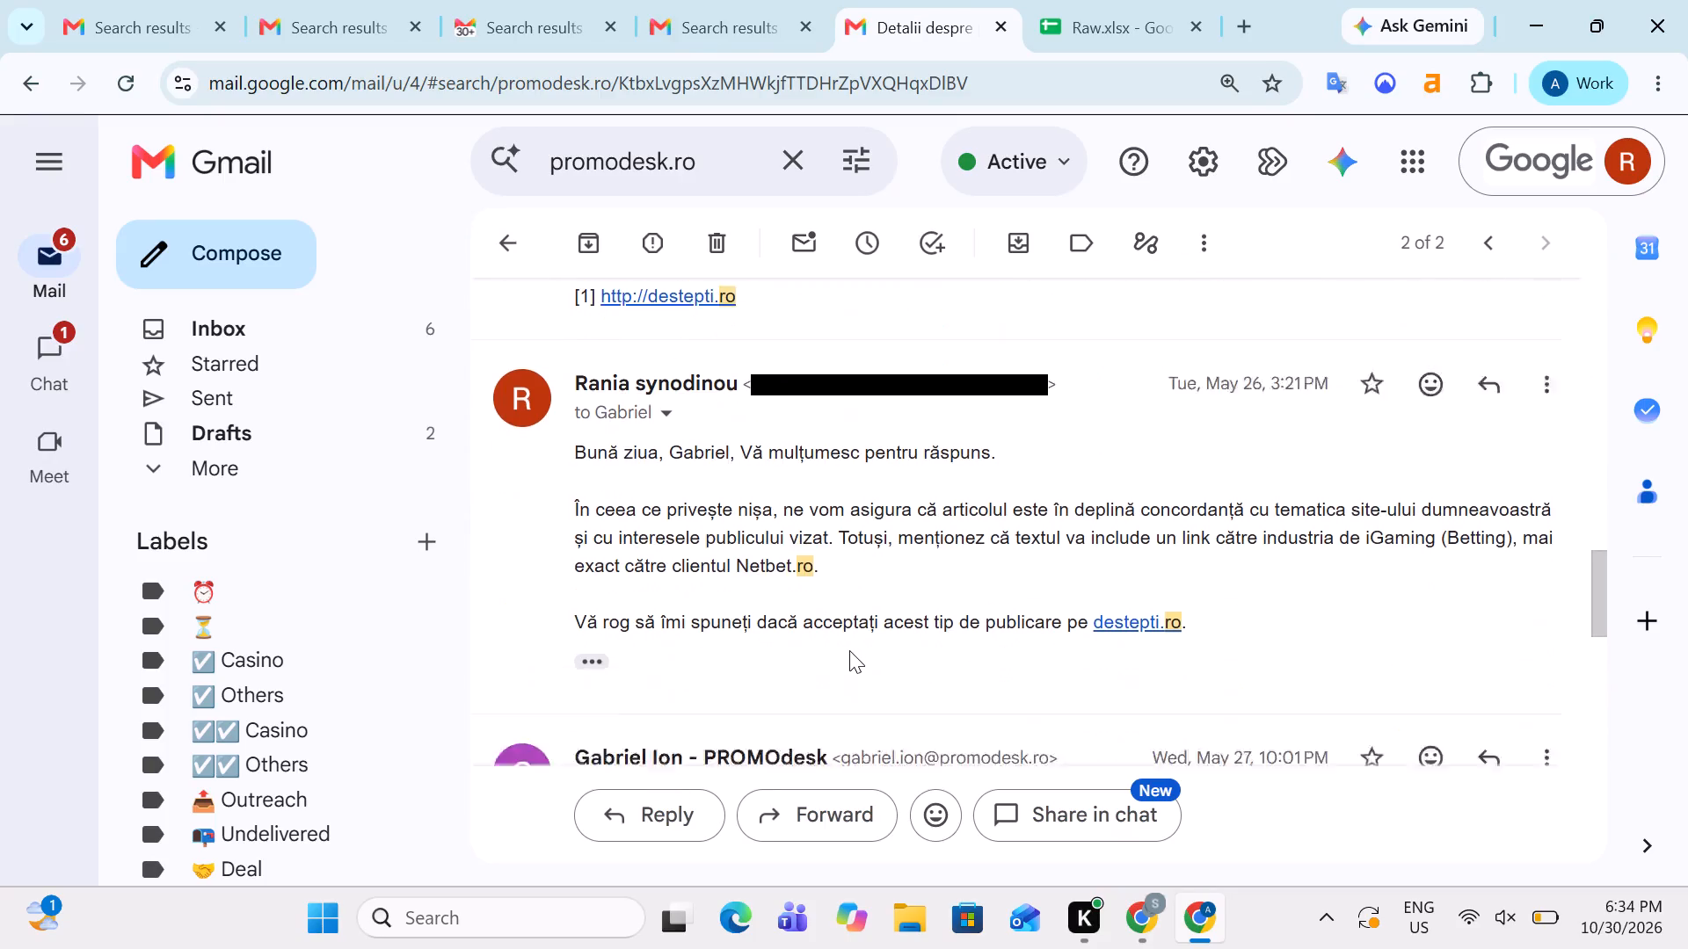
pyautogui.scroll(-10, 849, 653)
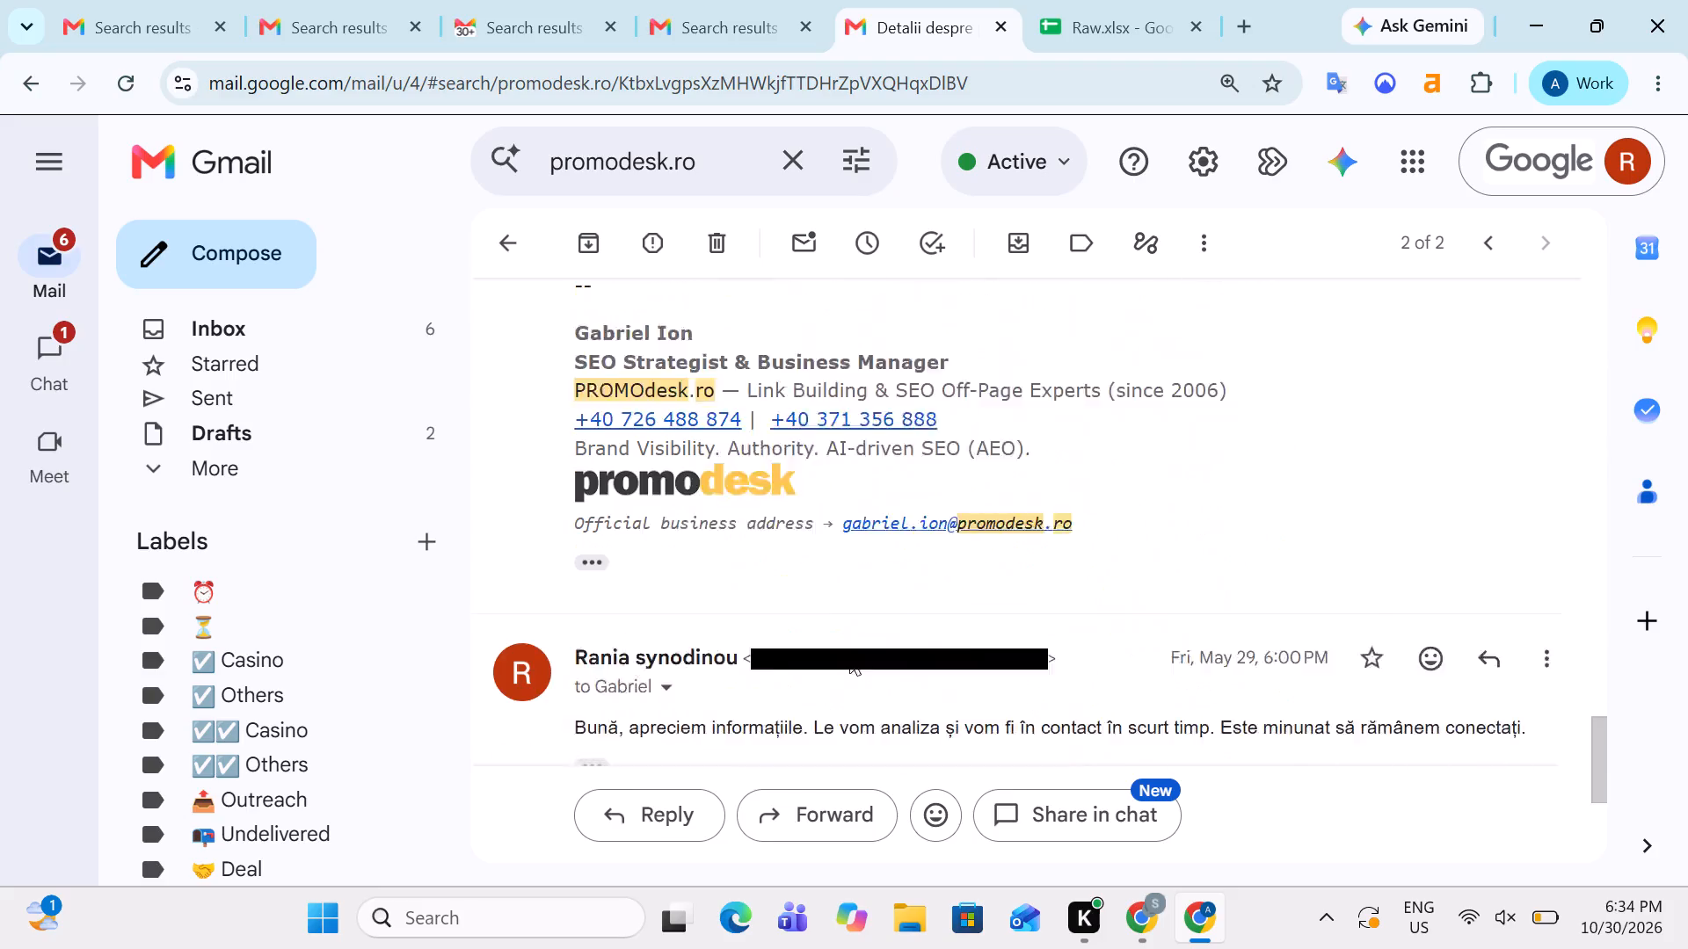
# Return to the Raw.xlsx Full List and set the promodesk.ro entry to Updated, with Seller Type Publisher.
pyautogui.scroll(-2, 849, 653)
pyautogui.click(1124, 0)
pyautogui.press('Right')
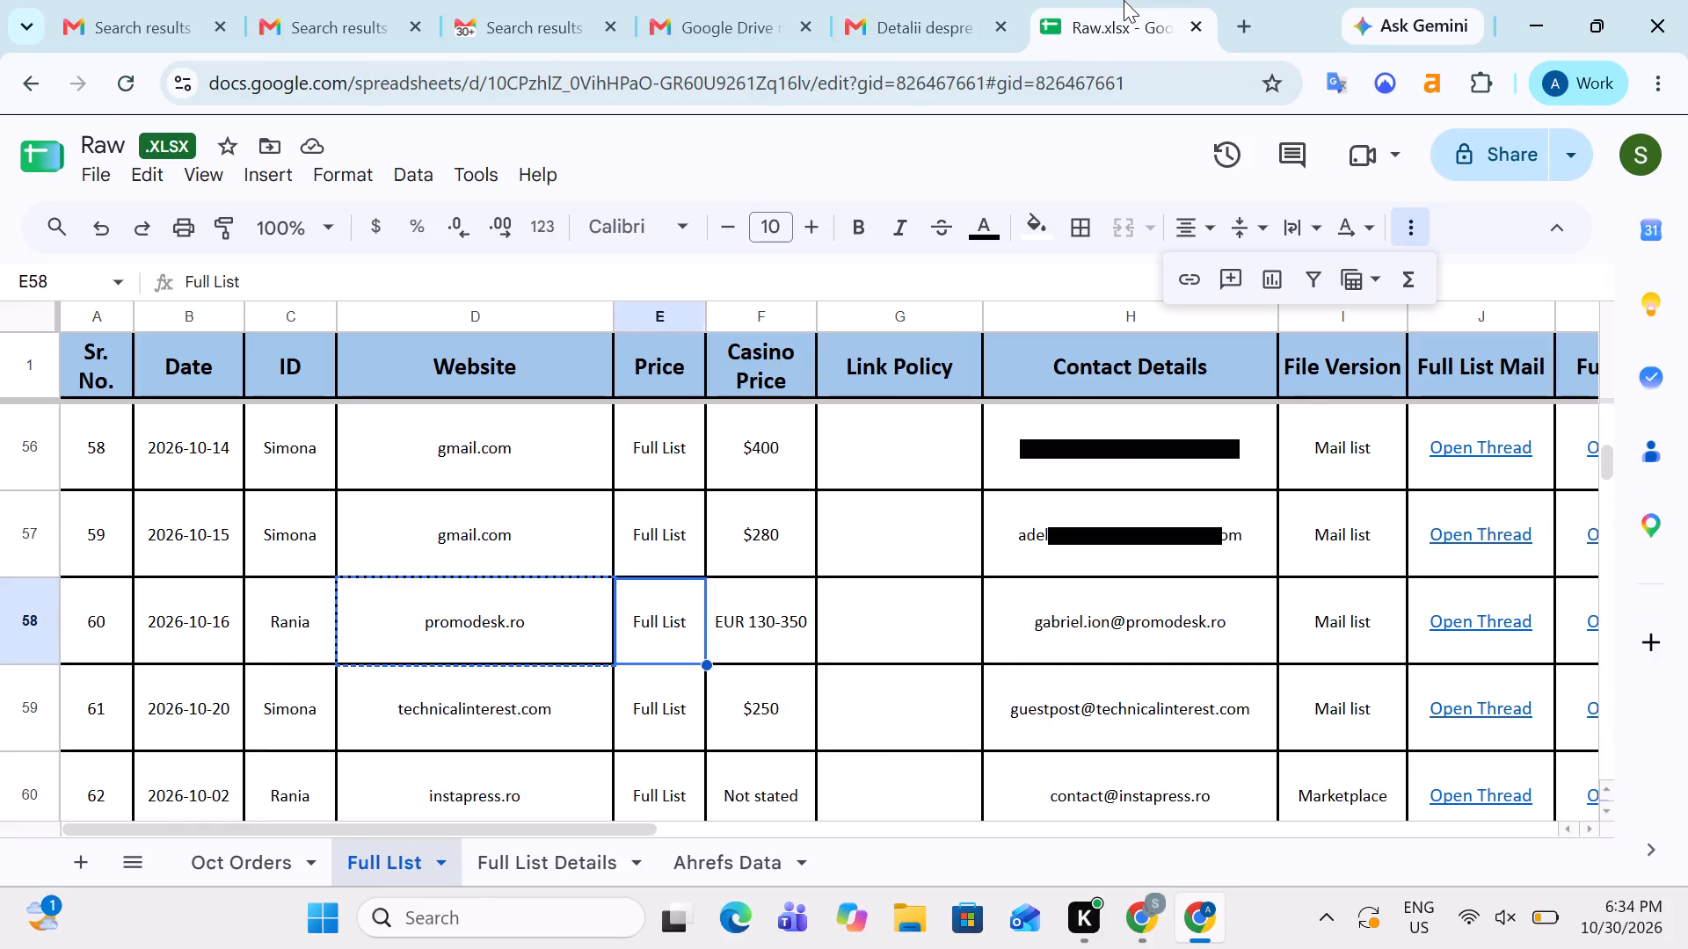
pyautogui.press('Right')
pyautogui.press('Right')
pyautogui.press('Right')
pyautogui.press('Right')
pyautogui.press('Right')
pyautogui.press('Right')
pyautogui.press('Right')
pyautogui.press('Right')
pyautogui.press('Right')
pyautogui.press('Right')
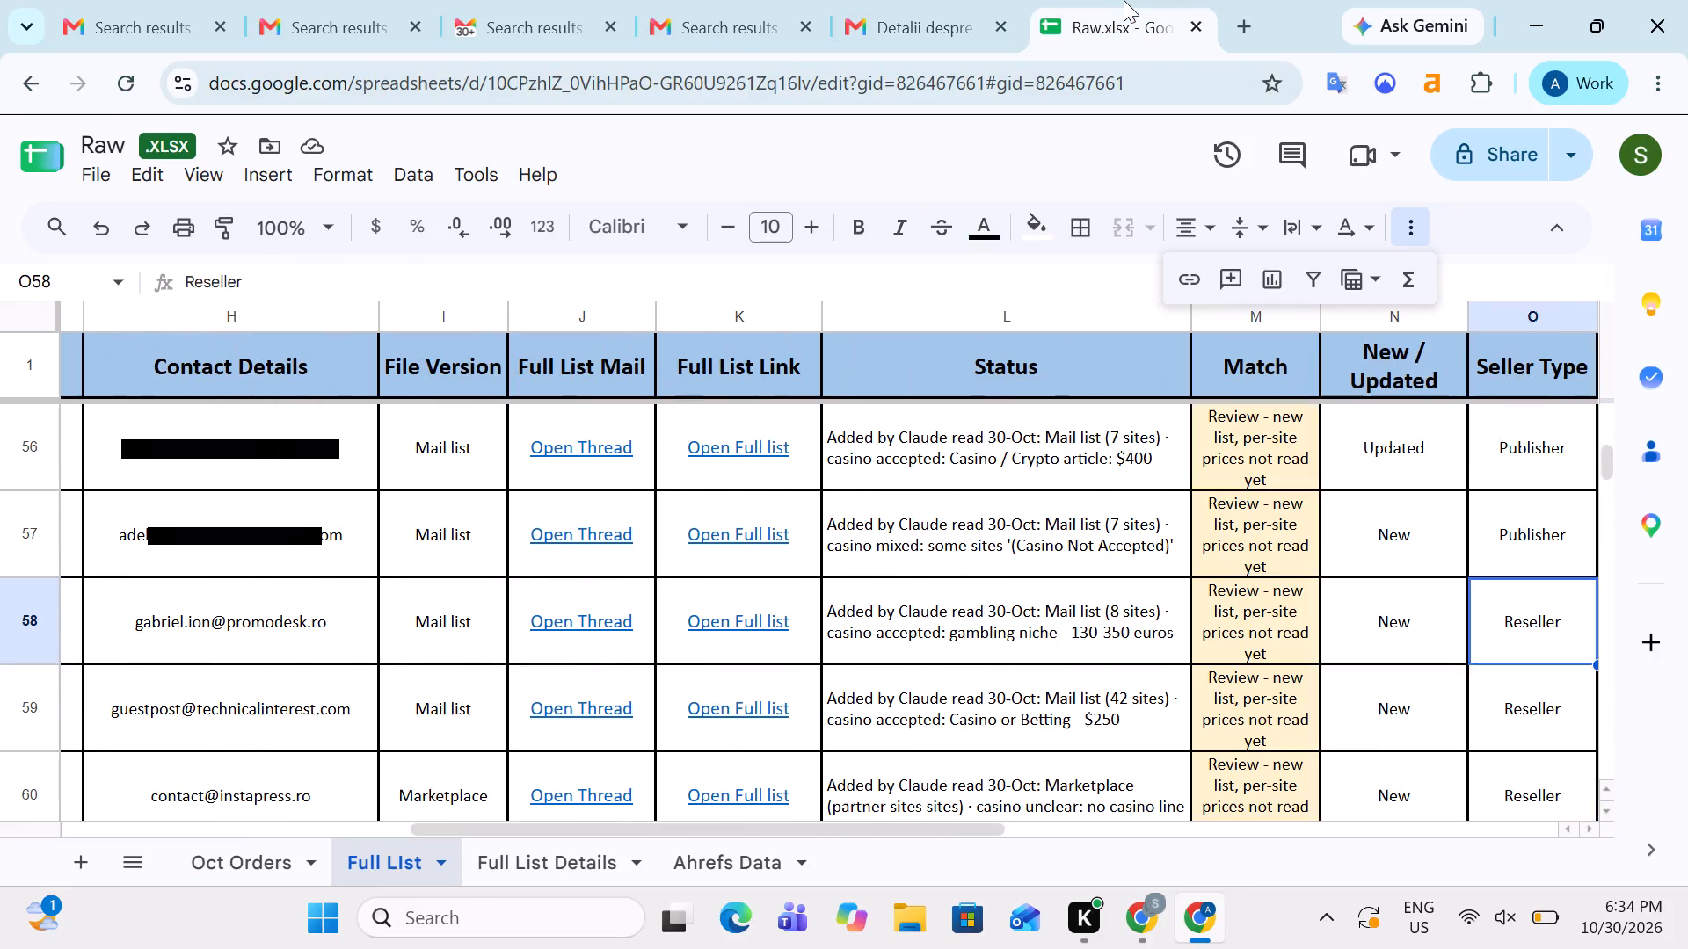
pyautogui.press('Left')
pyautogui.press('Right')
pyautogui.press('Left')
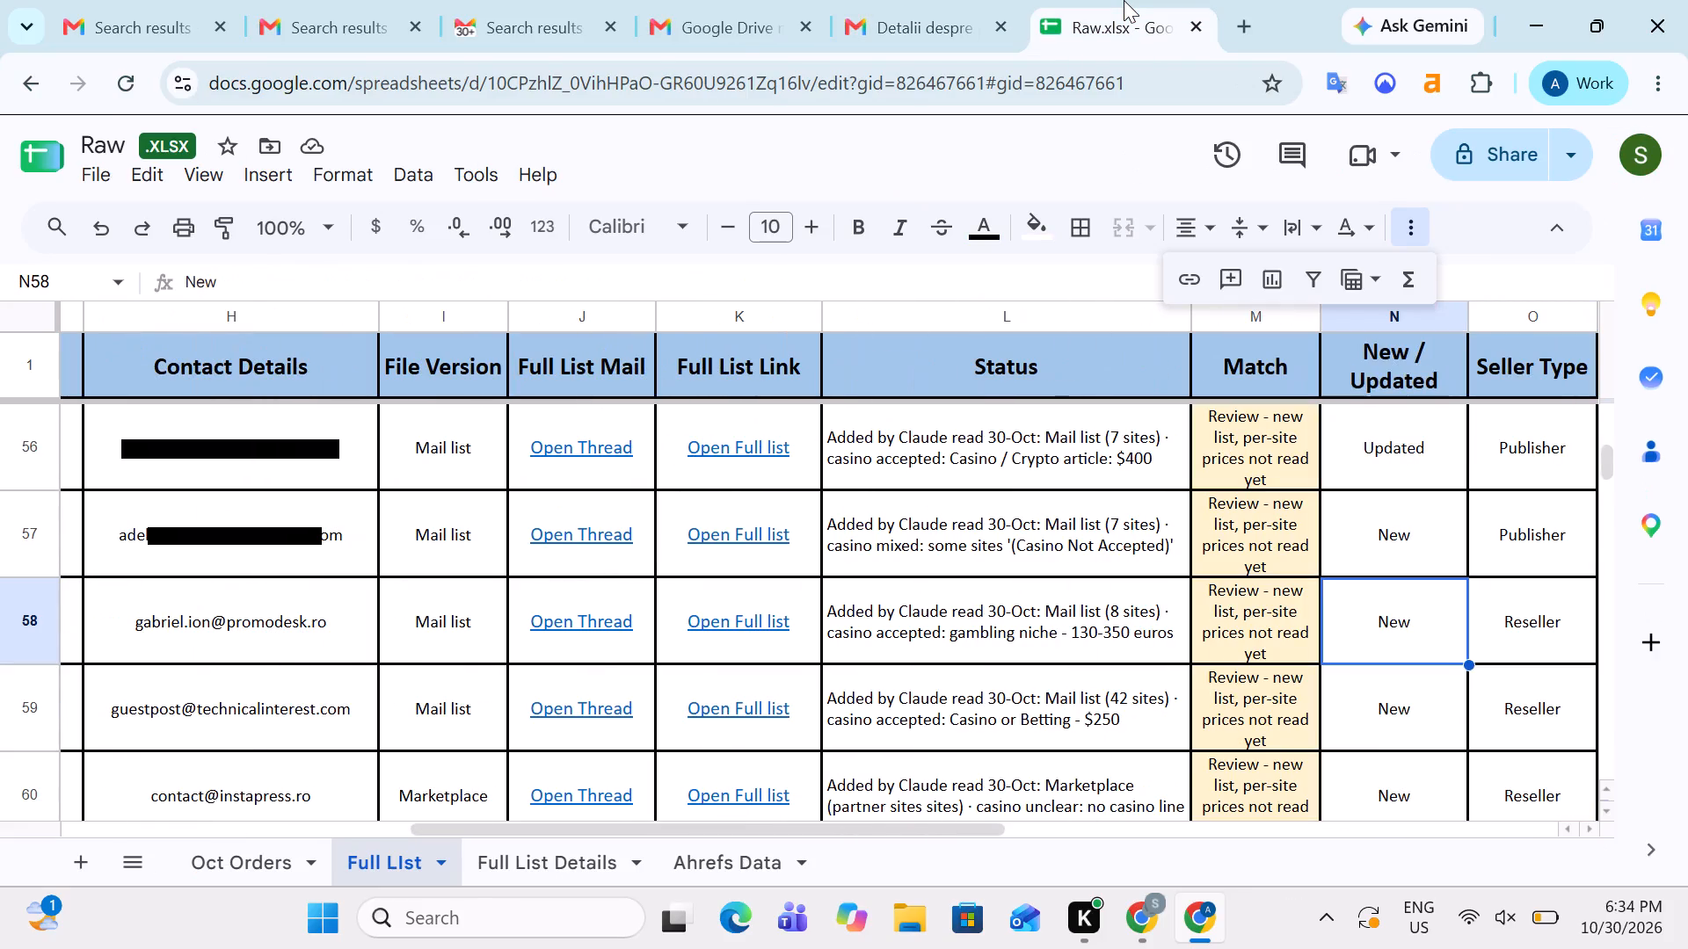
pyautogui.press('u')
pyautogui.press('Down')
pyautogui.press('Up')
pyautogui.press('Right')
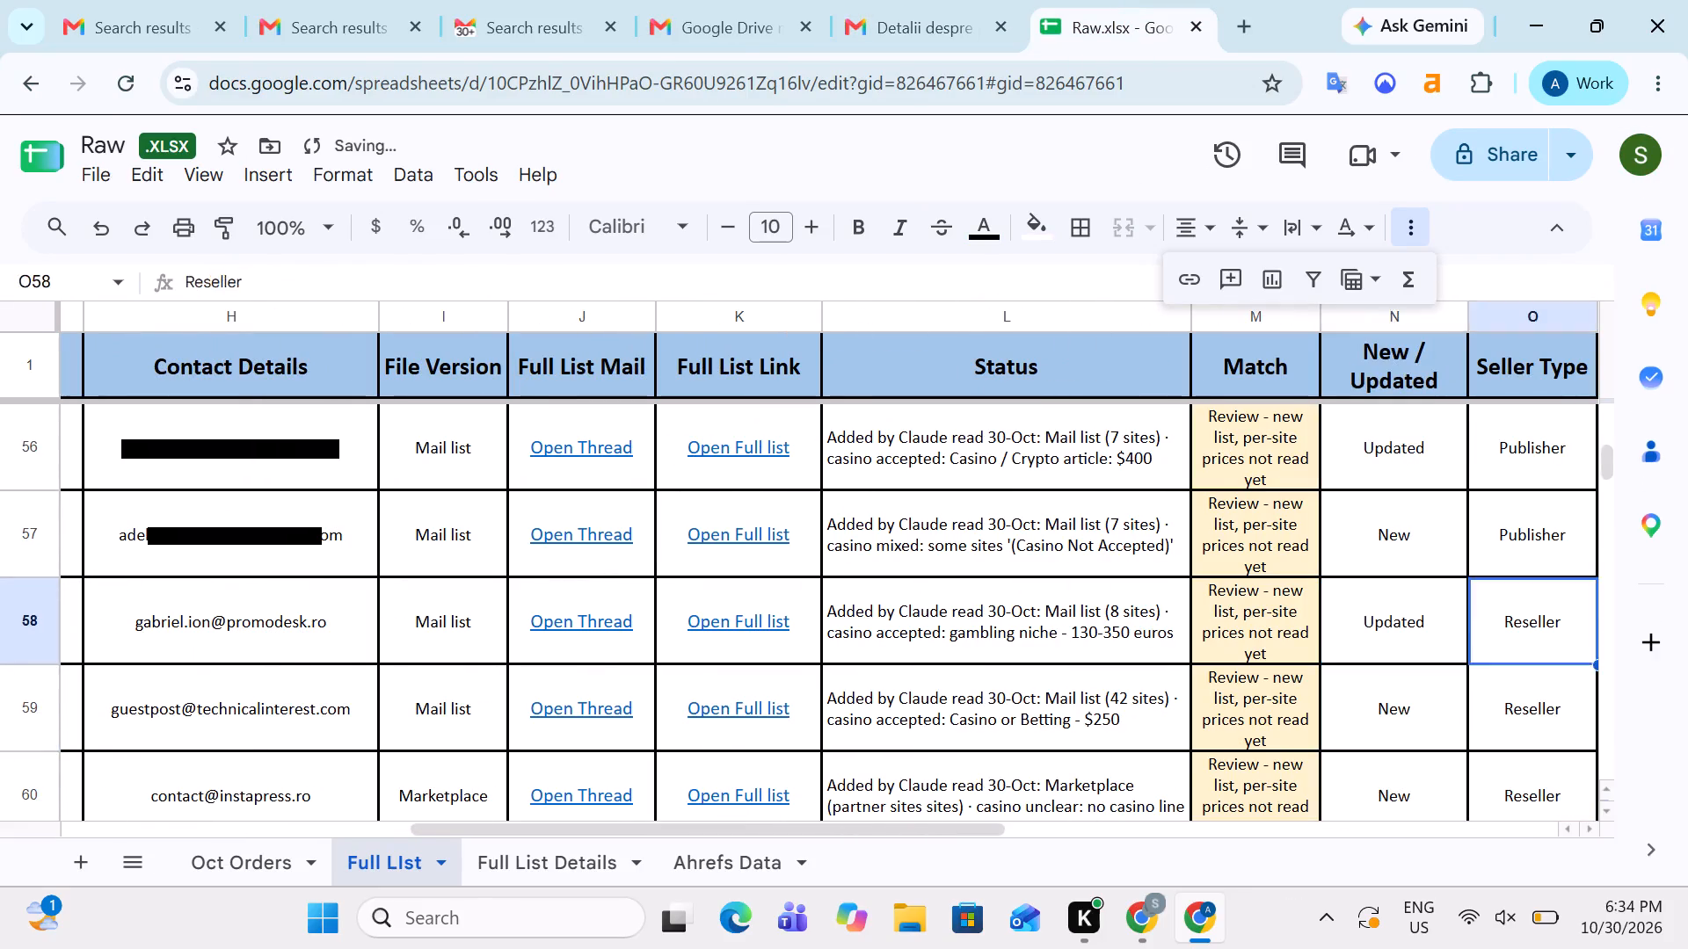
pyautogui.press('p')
pyautogui.press('Down')
pyautogui.press('Left')
pyautogui.press('Left')
pyautogui.press('Left')
pyautogui.press('Left')
pyautogui.press('Left')
pyautogui.press('Left')
pyautogui.press('Left')
pyautogui.press('Left')
pyautogui.press('Left')
pyautogui.press('Left')
pyautogui.press('Left')
pyautogui.press('Left')
pyautogui.press('Left')
pyautogui.press('Left')
pyautogui.press('Left')
pyautogui.press('Left')
pyautogui.press('Left')
pyautogui.press('Left')
pyautogui.press('Left')
pyautogui.press('Left')
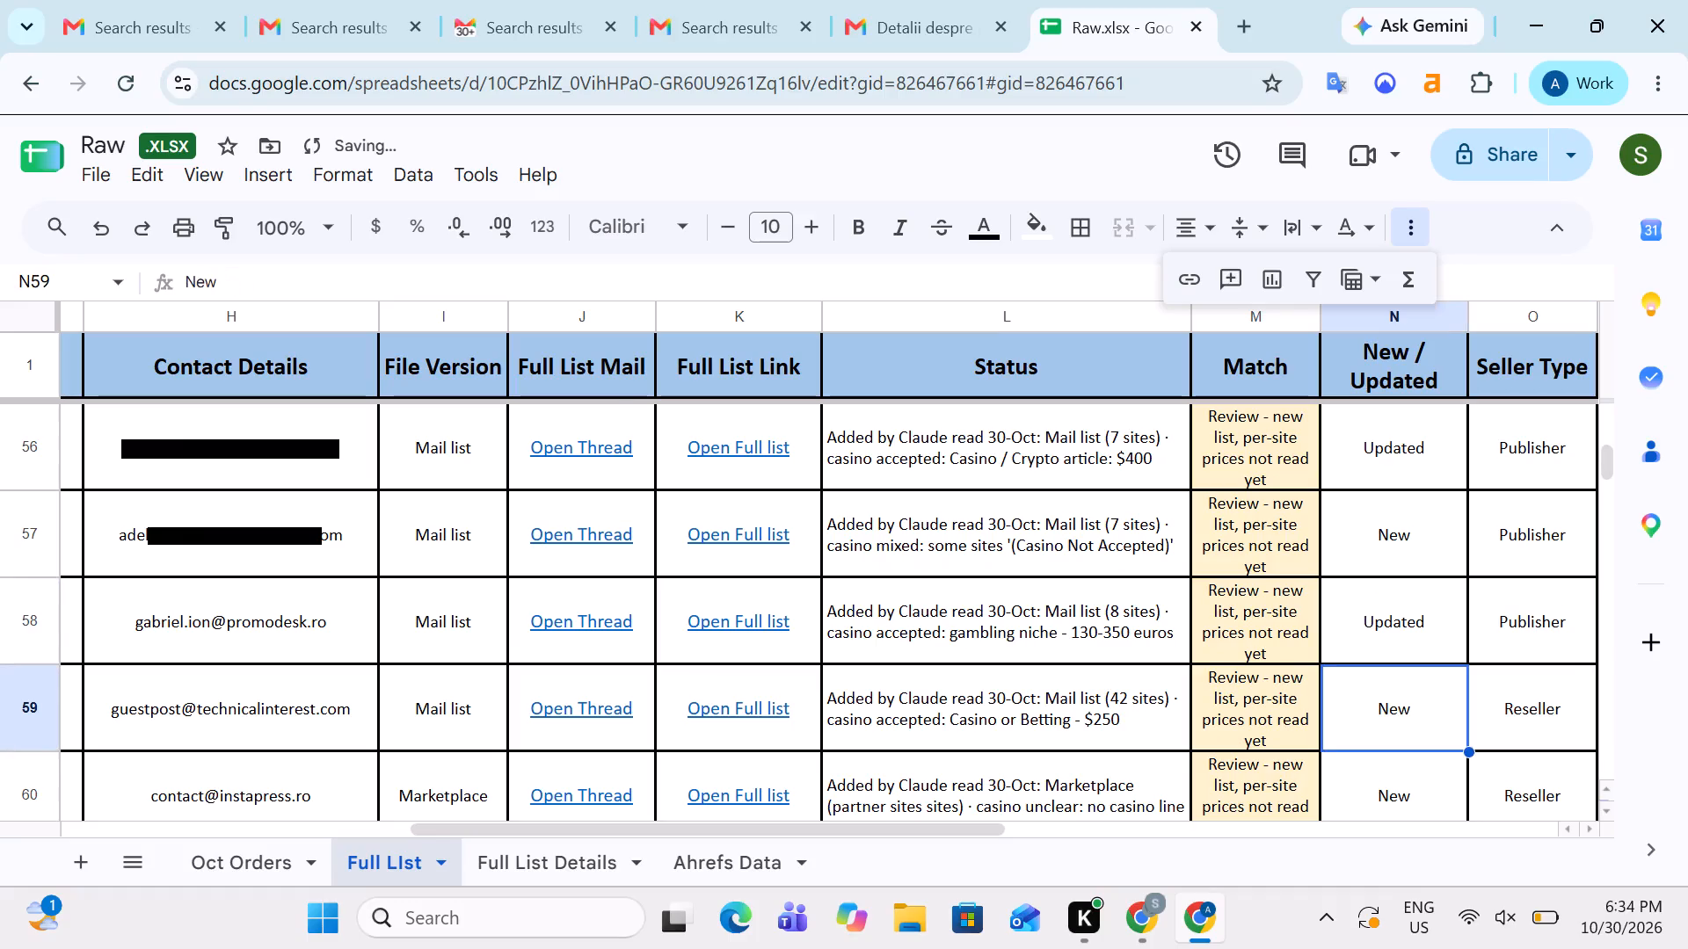
pyautogui.press('Right')
pyautogui.press('Right')
pyautogui.press('Right')
pyautogui.press('Right')
pyautogui.press('Left')
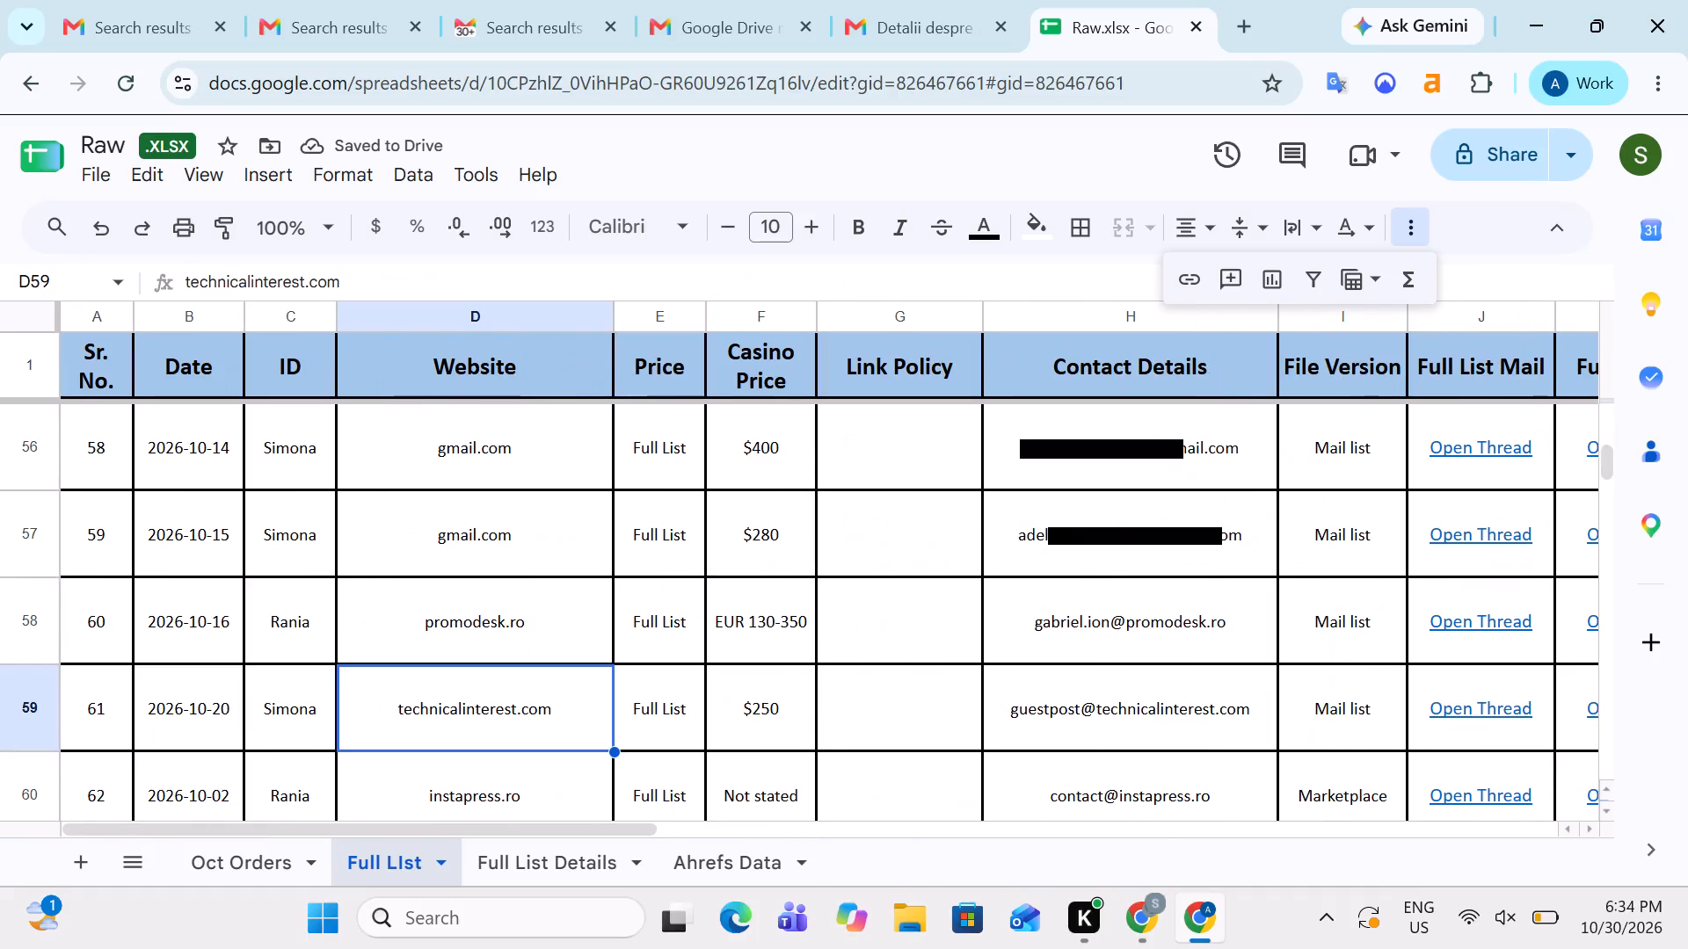
pyautogui.press('Right')
pyautogui.press('Right')
pyautogui.press('Right')
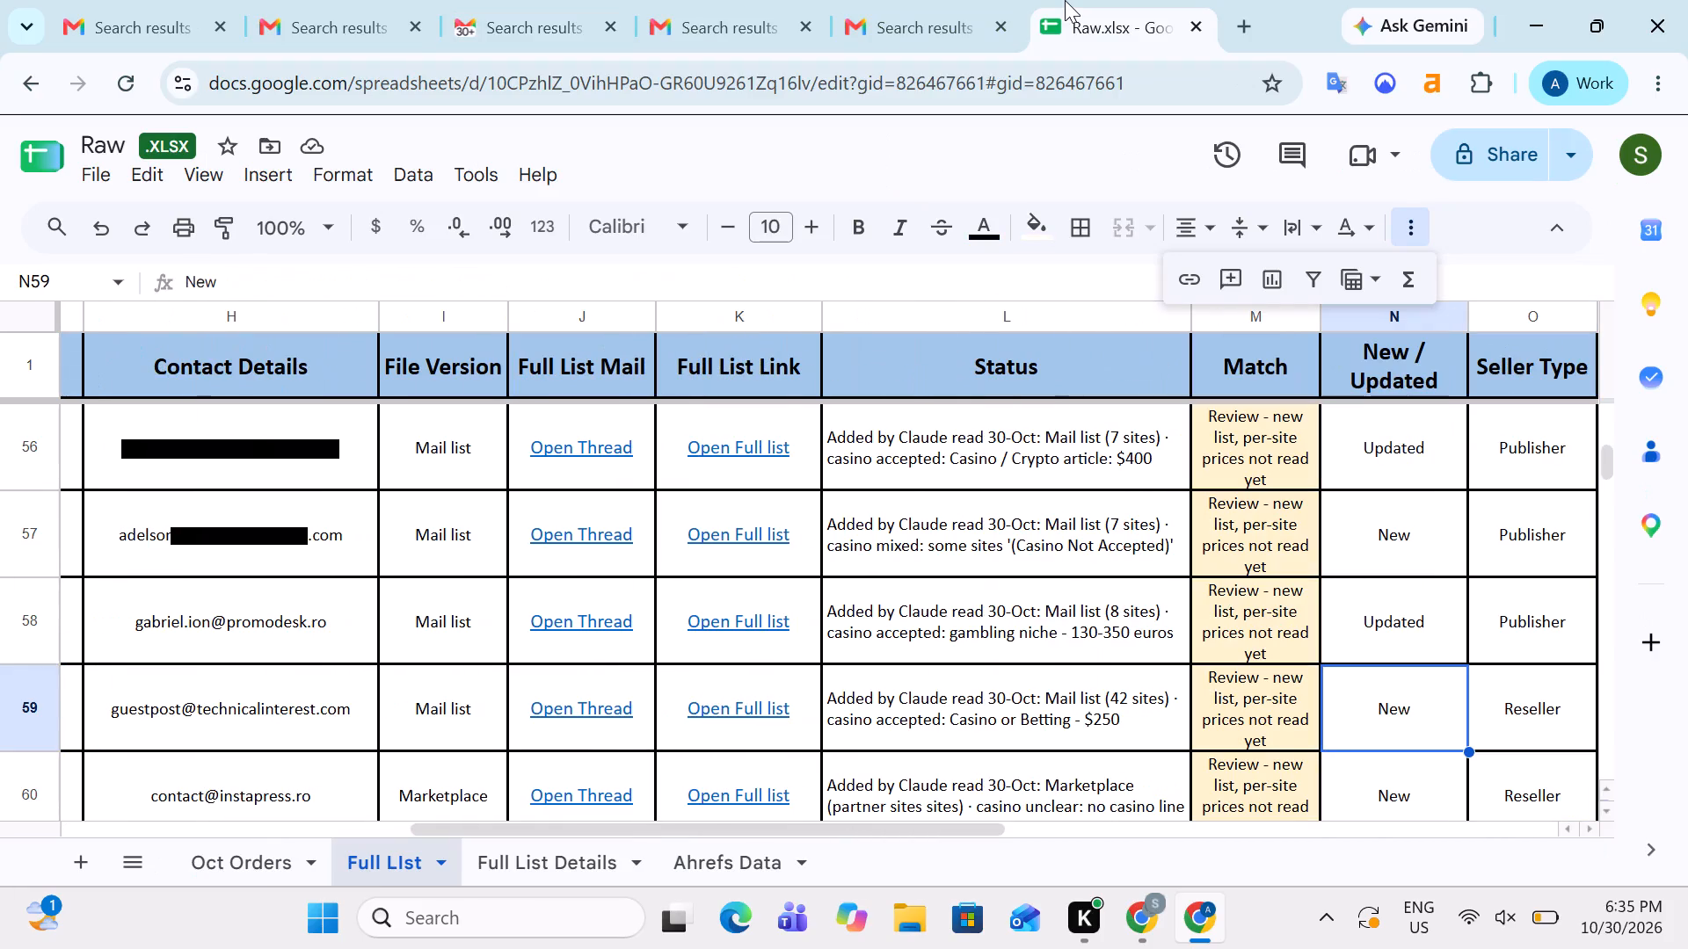
pyautogui.press('Right')
pyautogui.press('Right')
pyautogui.press('Left')
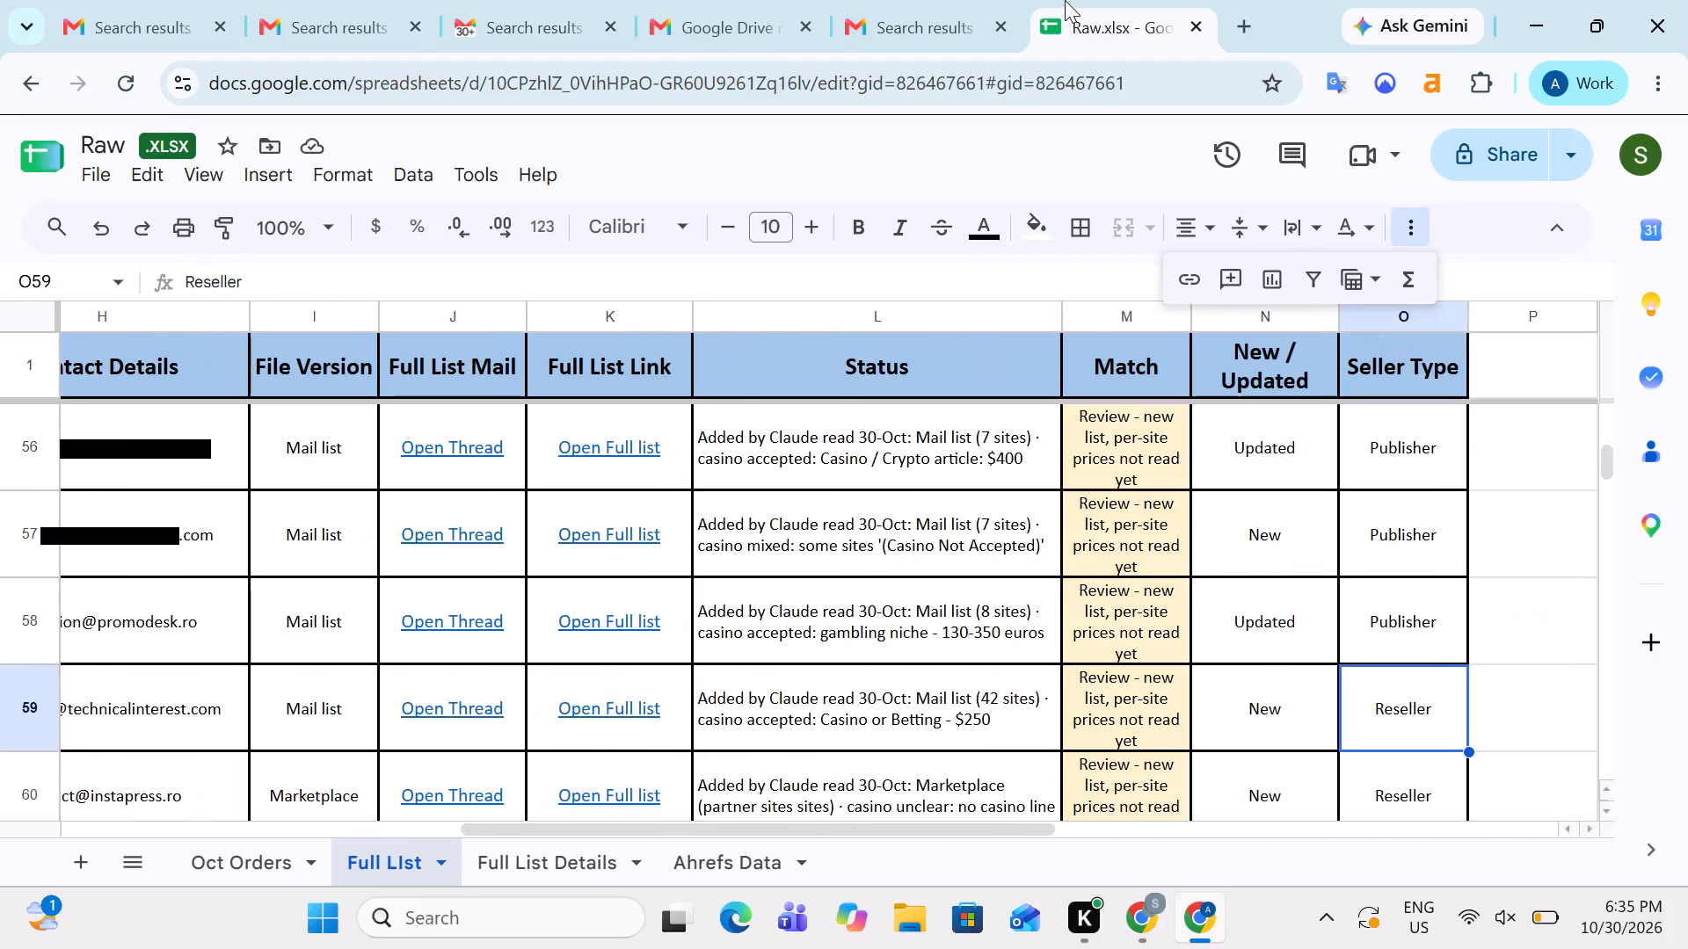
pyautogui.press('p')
pyautogui.press('Down')
pyautogui.press('Down')
pyautogui.press('Up')
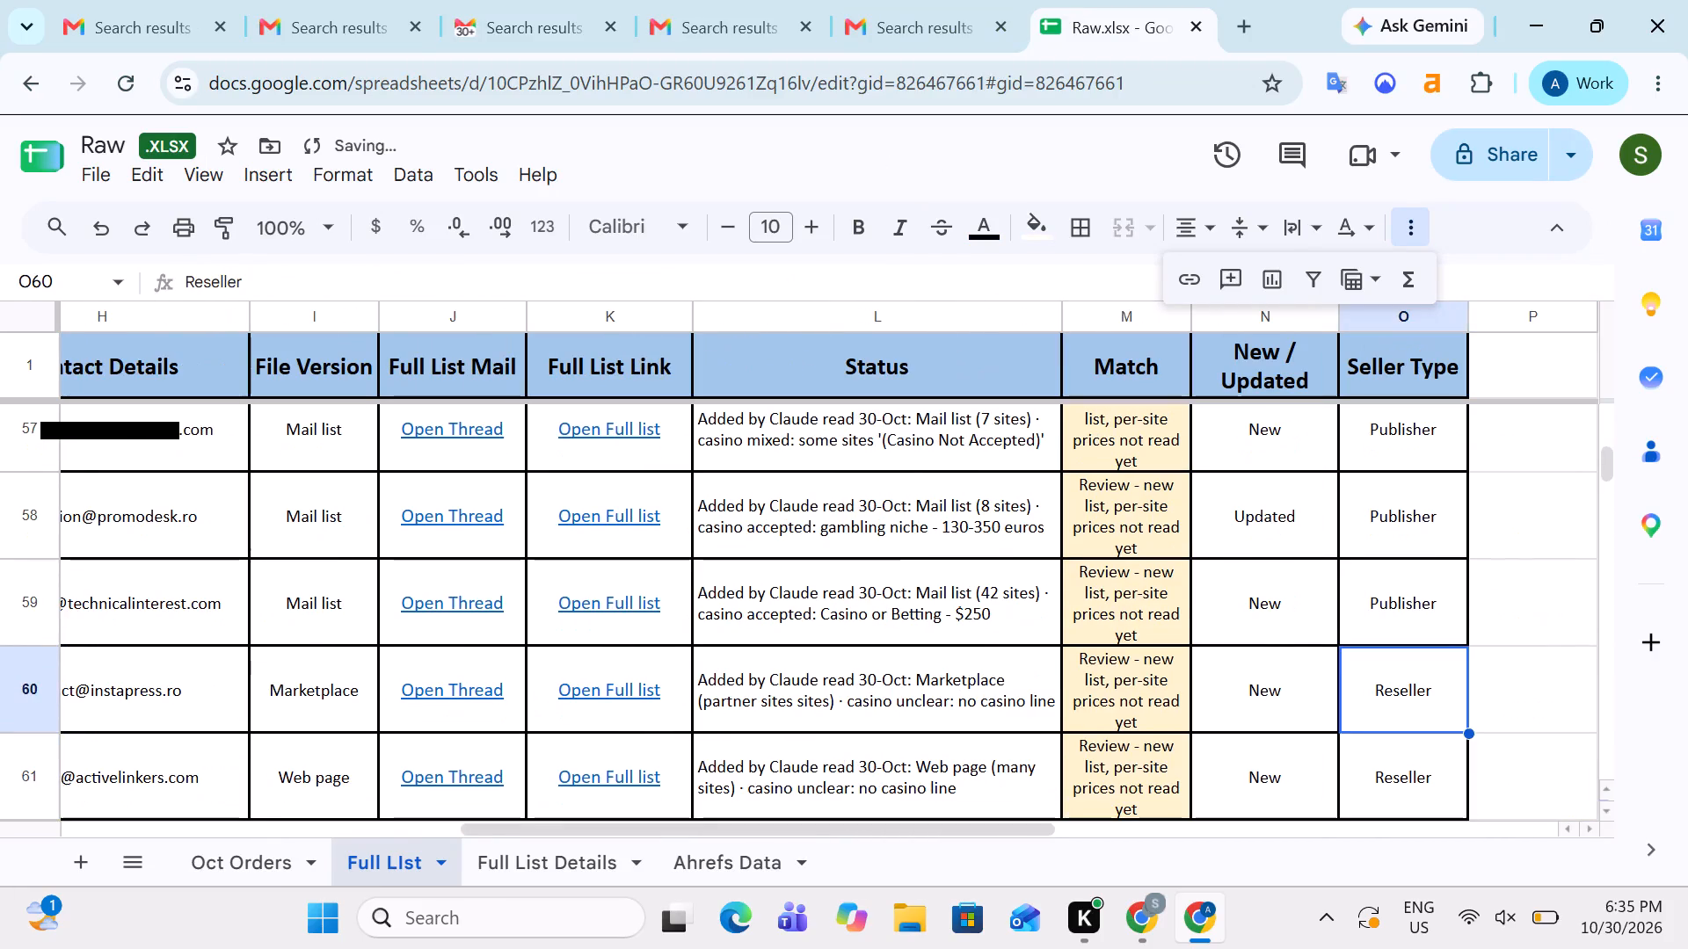
pyautogui.press('Left')
pyautogui.press('Left')
pyautogui.press('Left')
pyautogui.press('Left')
pyautogui.press('Left')
pyautogui.press('Left')
pyautogui.press('Left')
pyautogui.press('Left')
pyautogui.press('Left')
pyautogui.press('Left')
pyautogui.press('Left')
pyautogui.press('Left')
pyautogui.press('Left')
pyautogui.press('Left')
pyautogui.press('Left')
pyautogui.press('Left')
pyautogui.press('Left')
pyautogui.press('Left')
pyautogui.press('Left')
pyautogui.press('Left')
pyautogui.press('Right')
pyautogui.press('Right')
pyautogui.press('Right')
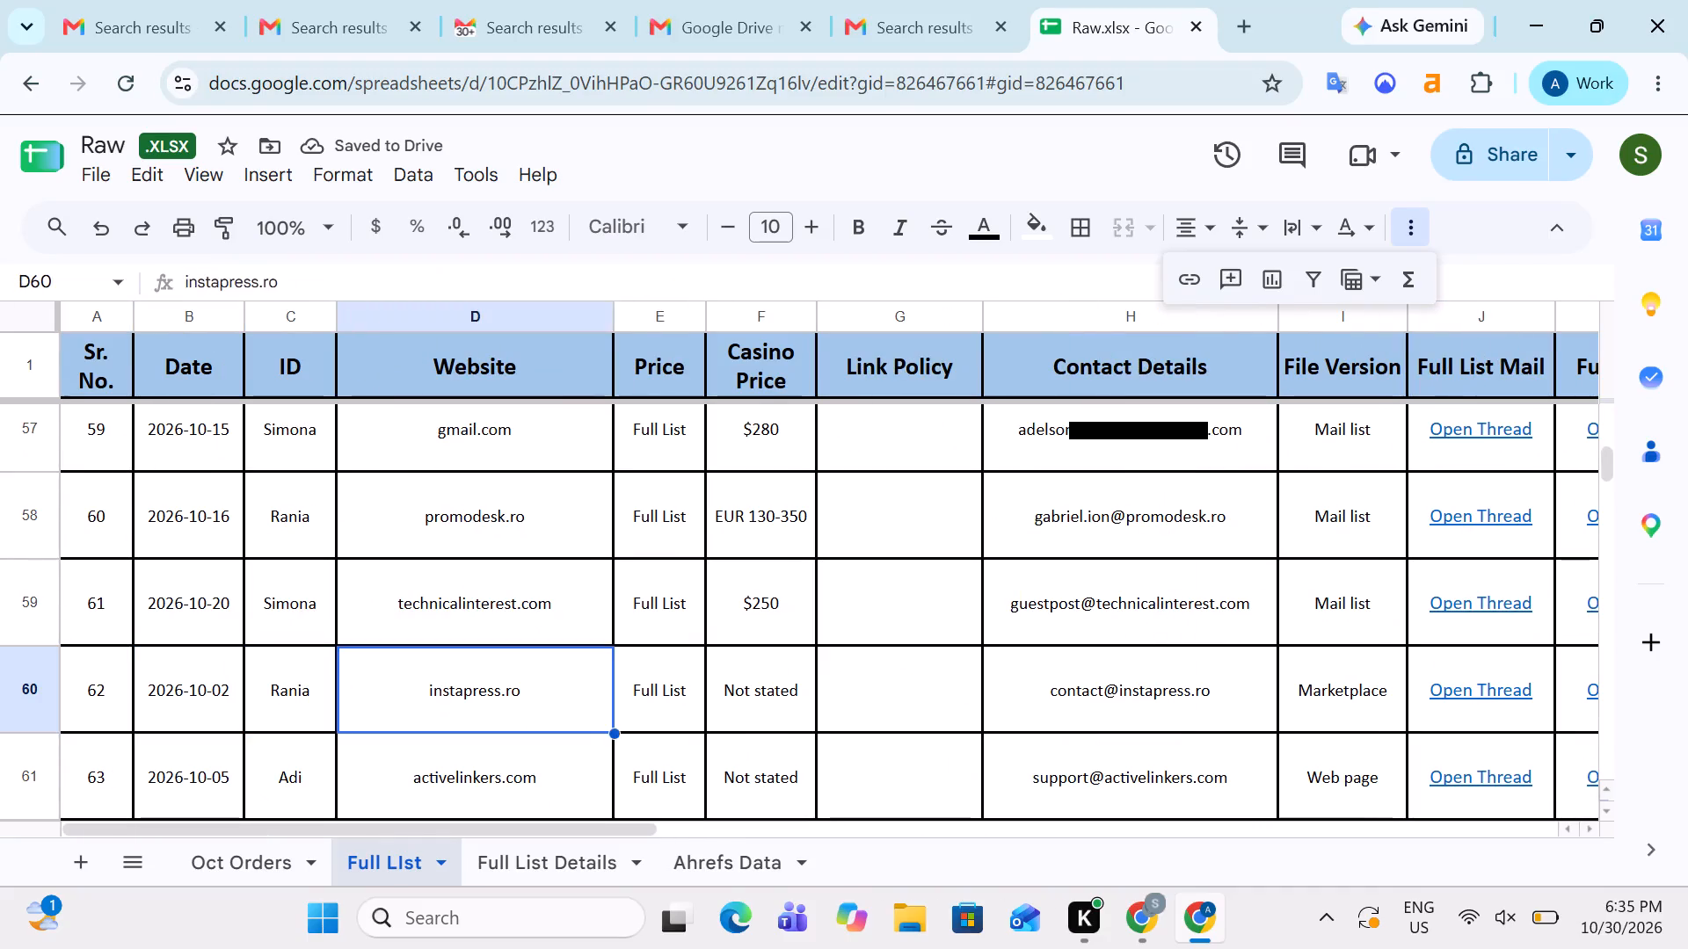
pyautogui.press('Right')
pyautogui.press('Left')
pyautogui.hotkey('ctrl', 'shift', 'Down')
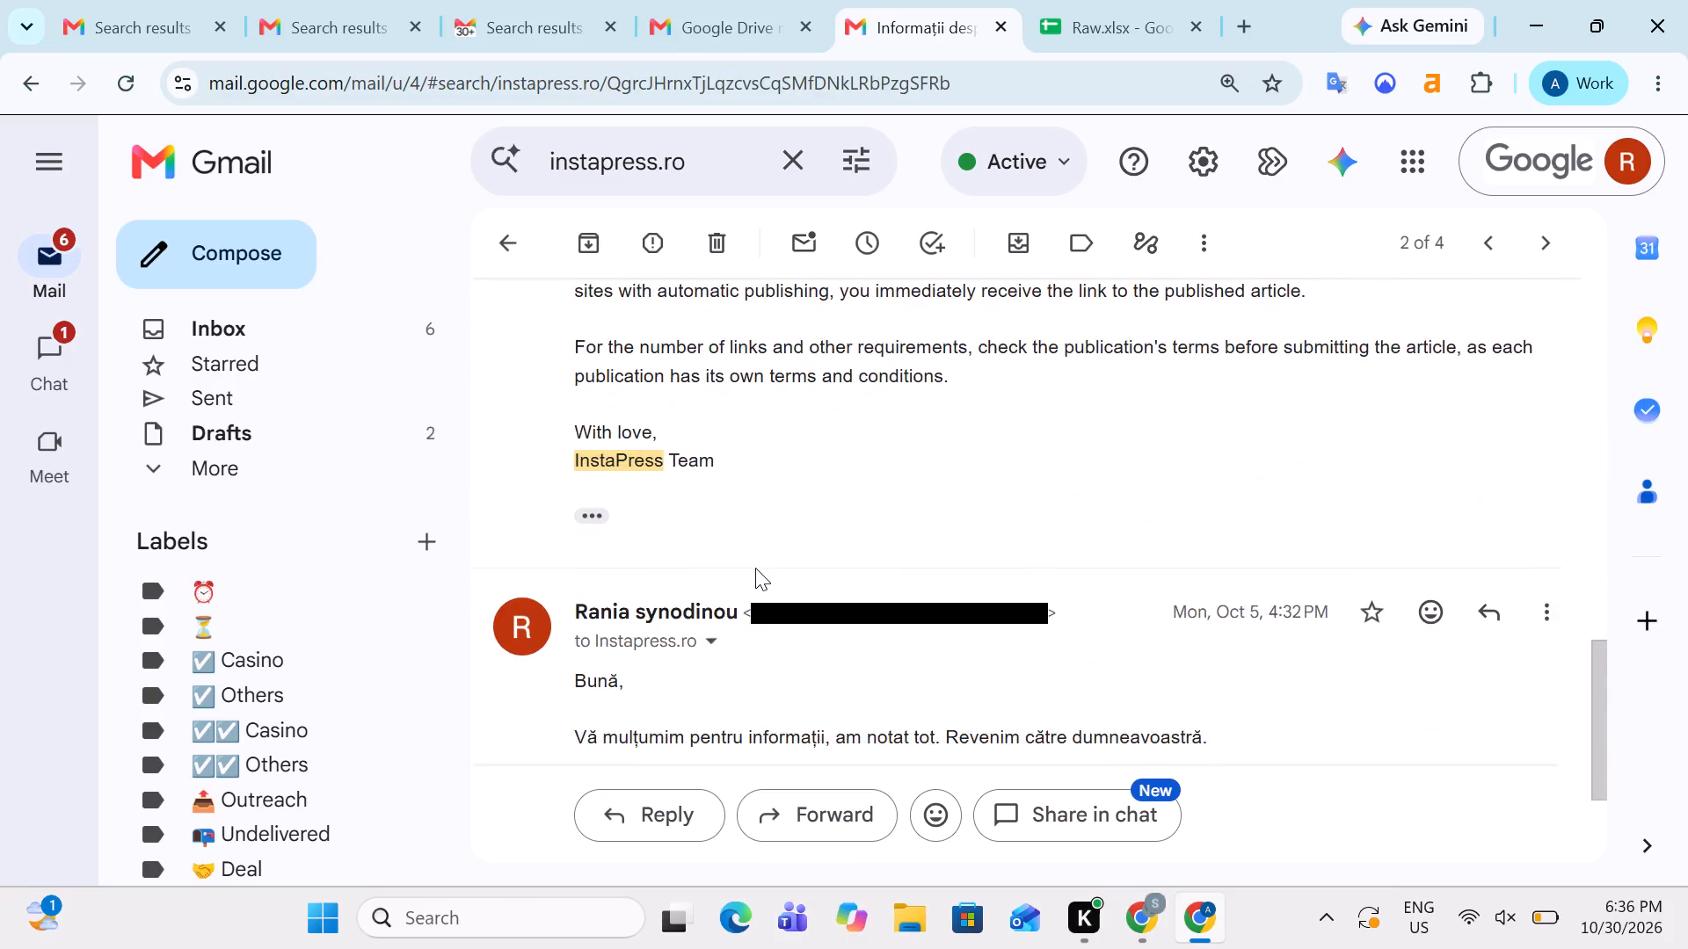
pyautogui.scroll(3, 755, 566)
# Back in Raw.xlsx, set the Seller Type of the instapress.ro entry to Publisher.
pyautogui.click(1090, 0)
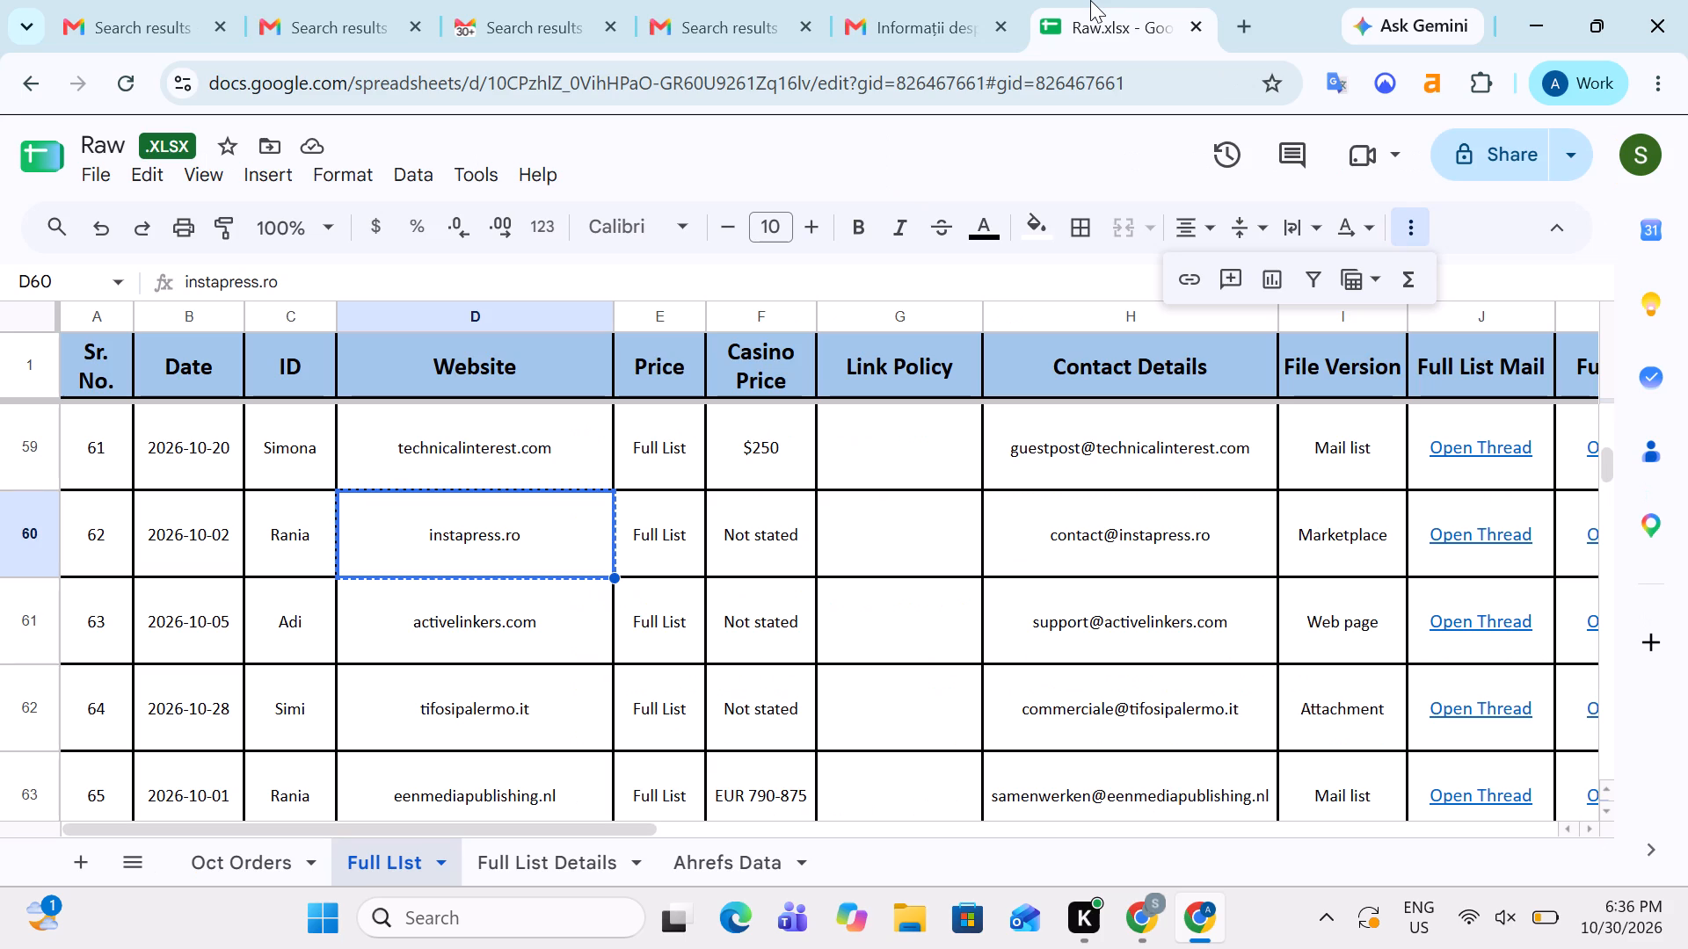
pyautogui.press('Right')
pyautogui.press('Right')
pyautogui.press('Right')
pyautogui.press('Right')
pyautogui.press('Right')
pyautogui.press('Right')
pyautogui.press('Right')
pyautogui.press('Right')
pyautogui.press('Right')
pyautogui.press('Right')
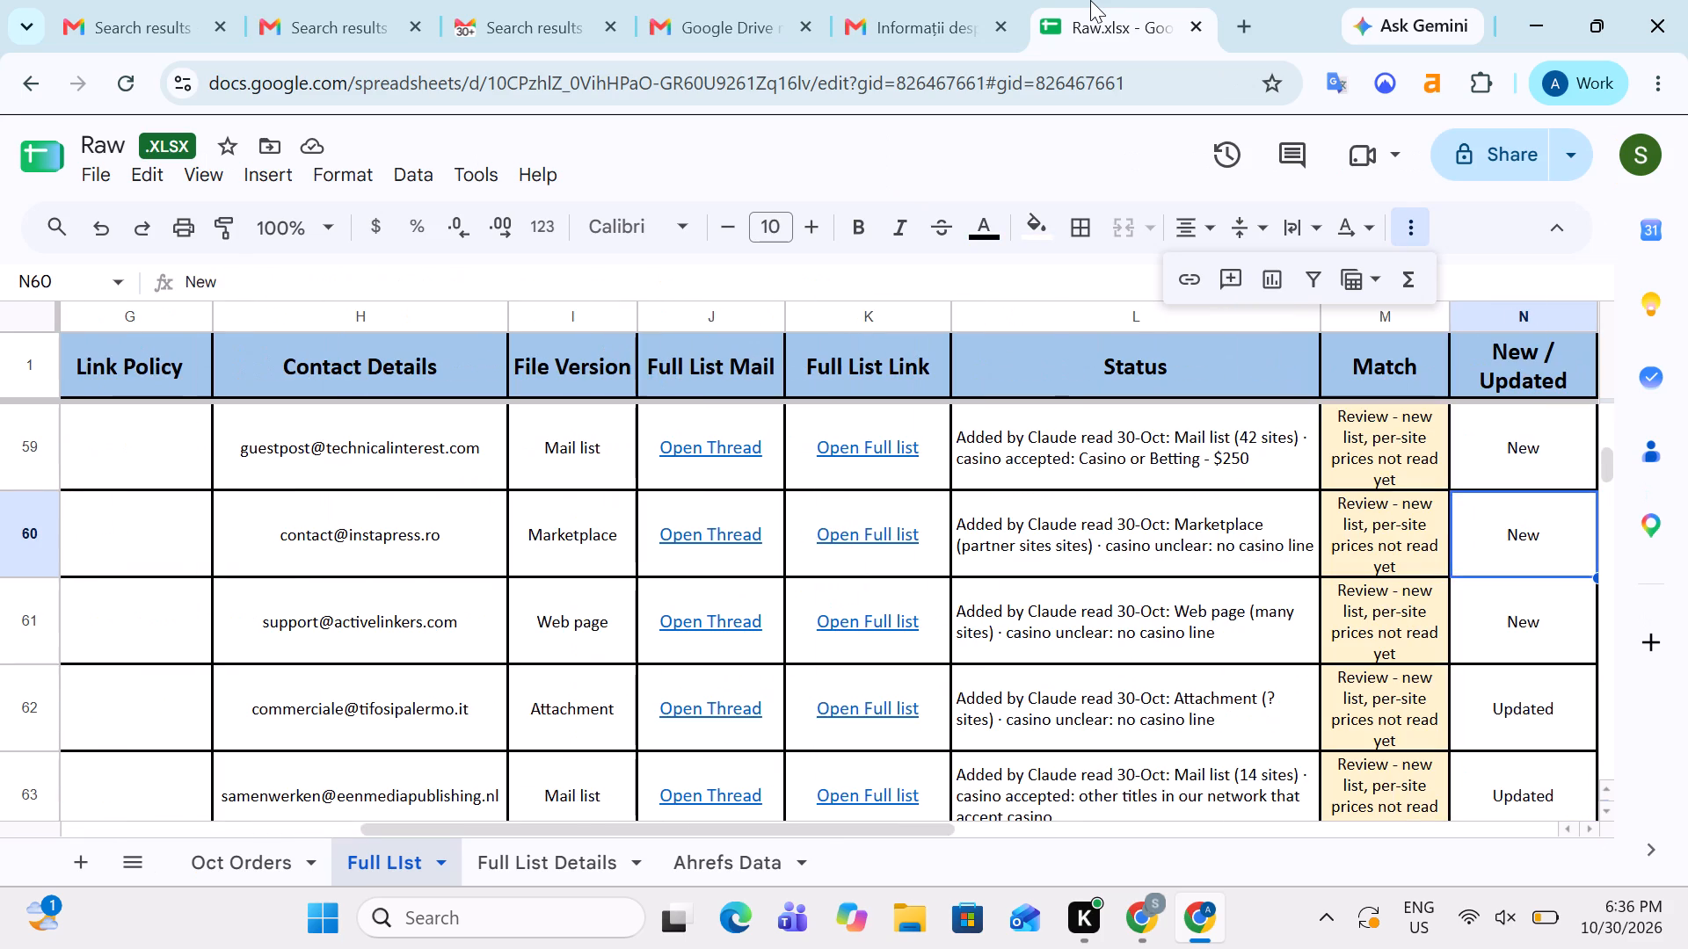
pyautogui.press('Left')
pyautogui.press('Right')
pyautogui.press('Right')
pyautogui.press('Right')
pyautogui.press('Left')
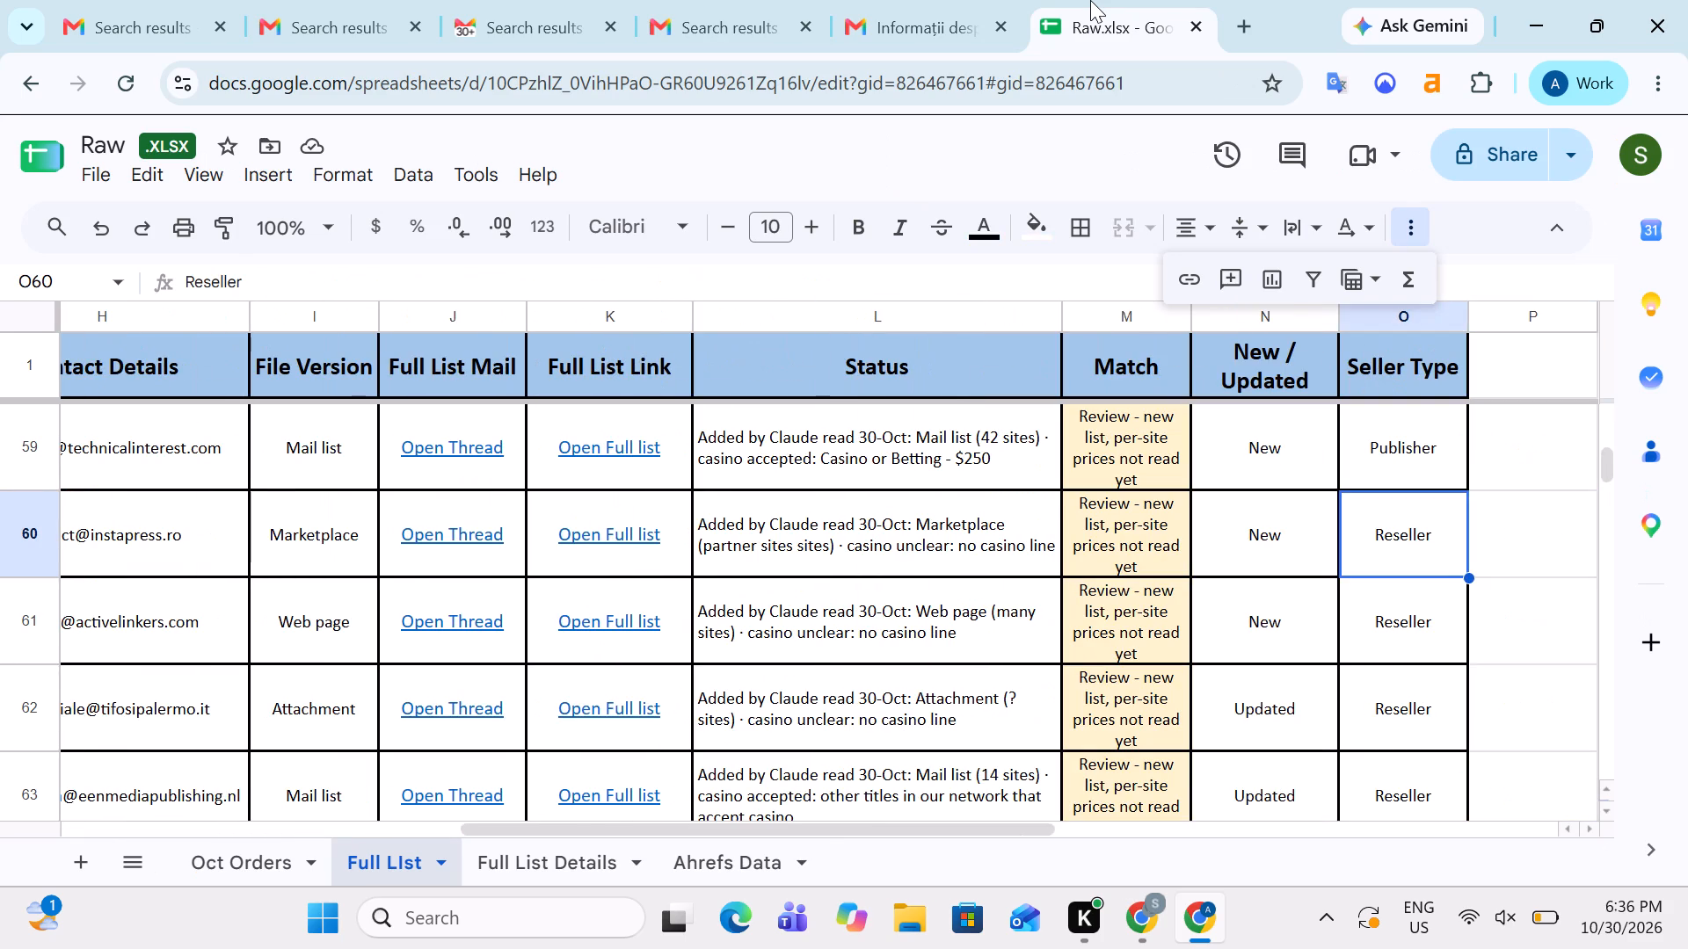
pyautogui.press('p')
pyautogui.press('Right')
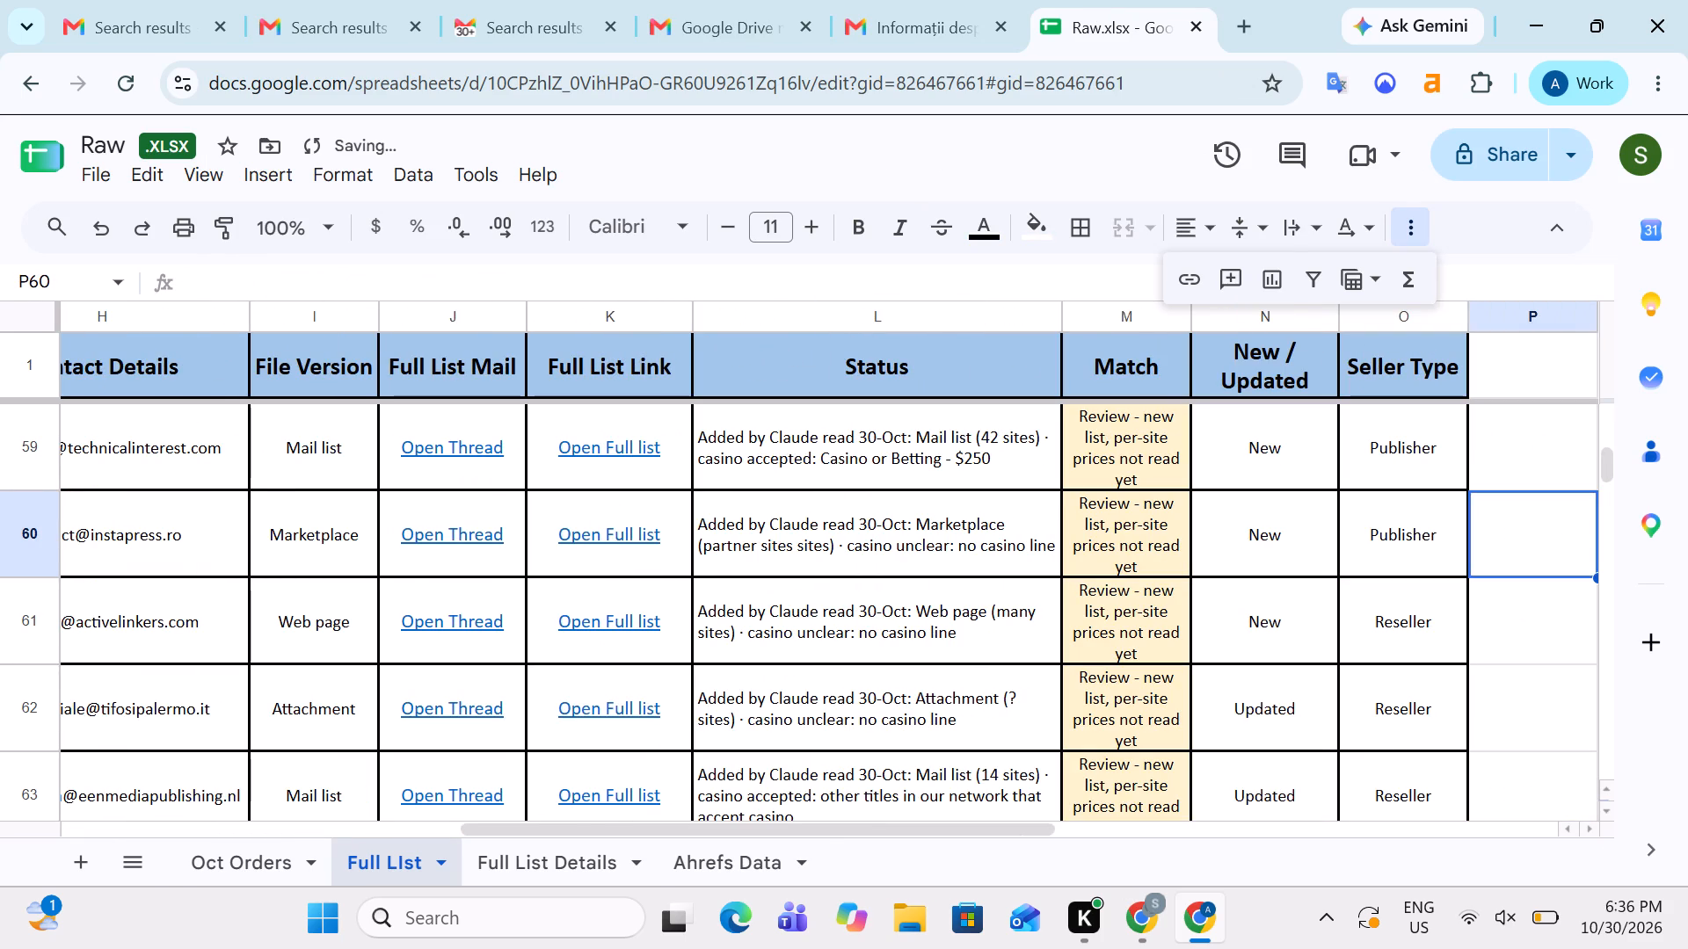
# Replace the Seller Type of the instapress.ro entry with Res.
pyautogui.press('Left')
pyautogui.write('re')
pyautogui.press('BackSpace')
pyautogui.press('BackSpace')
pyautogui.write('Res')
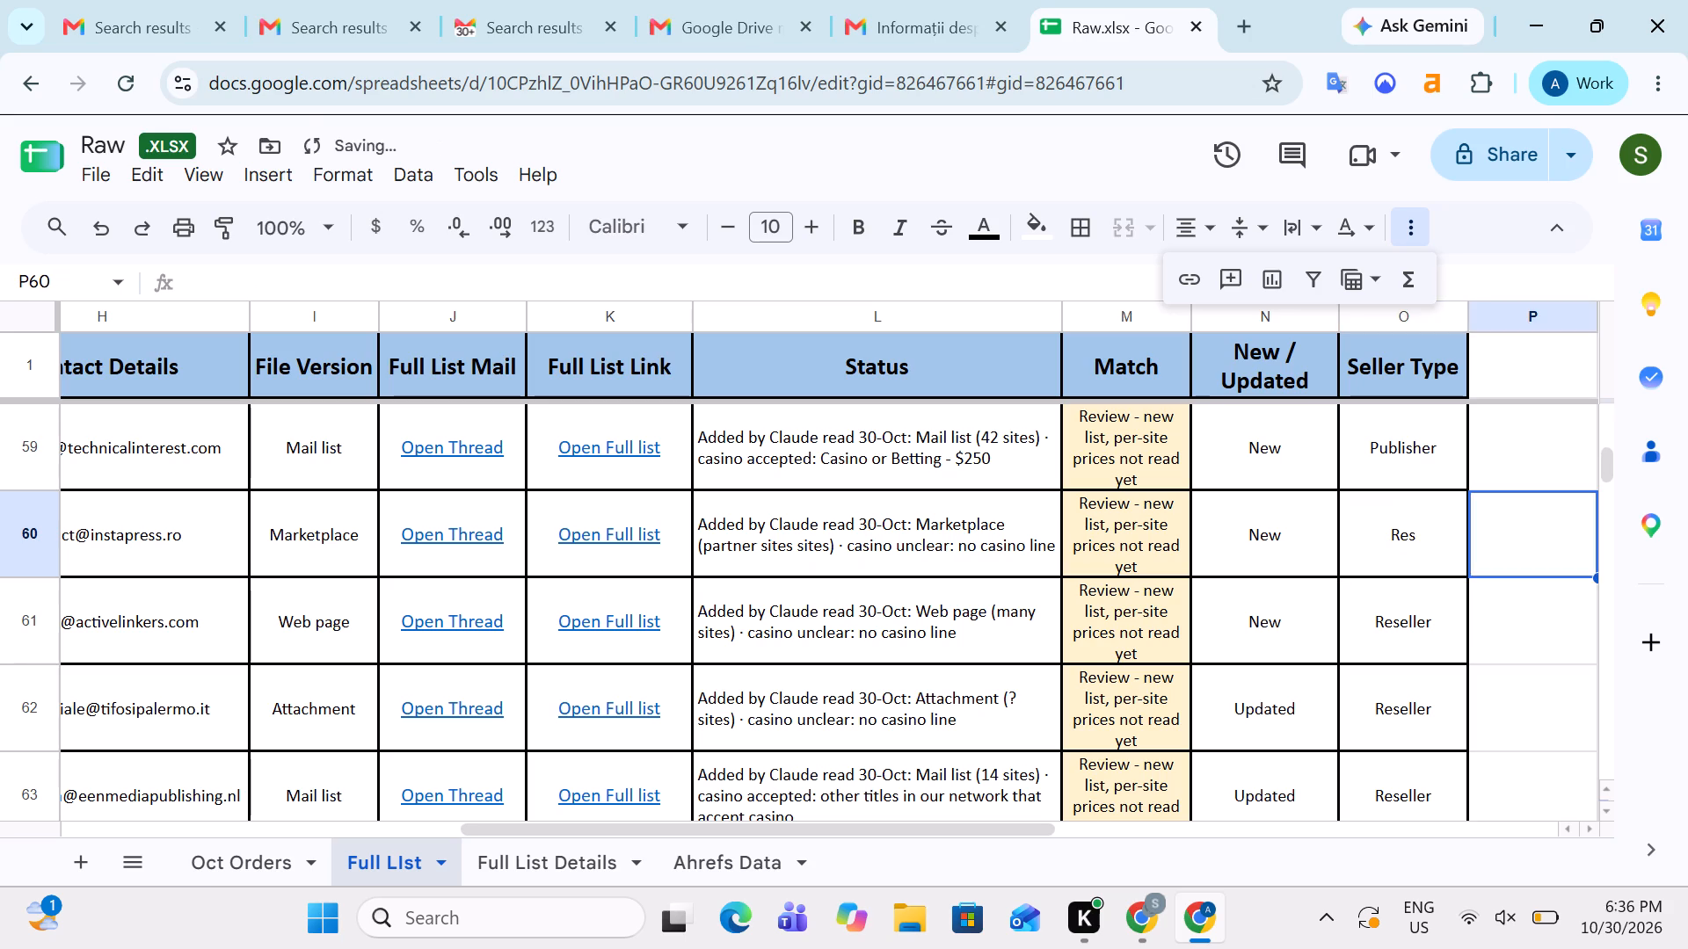
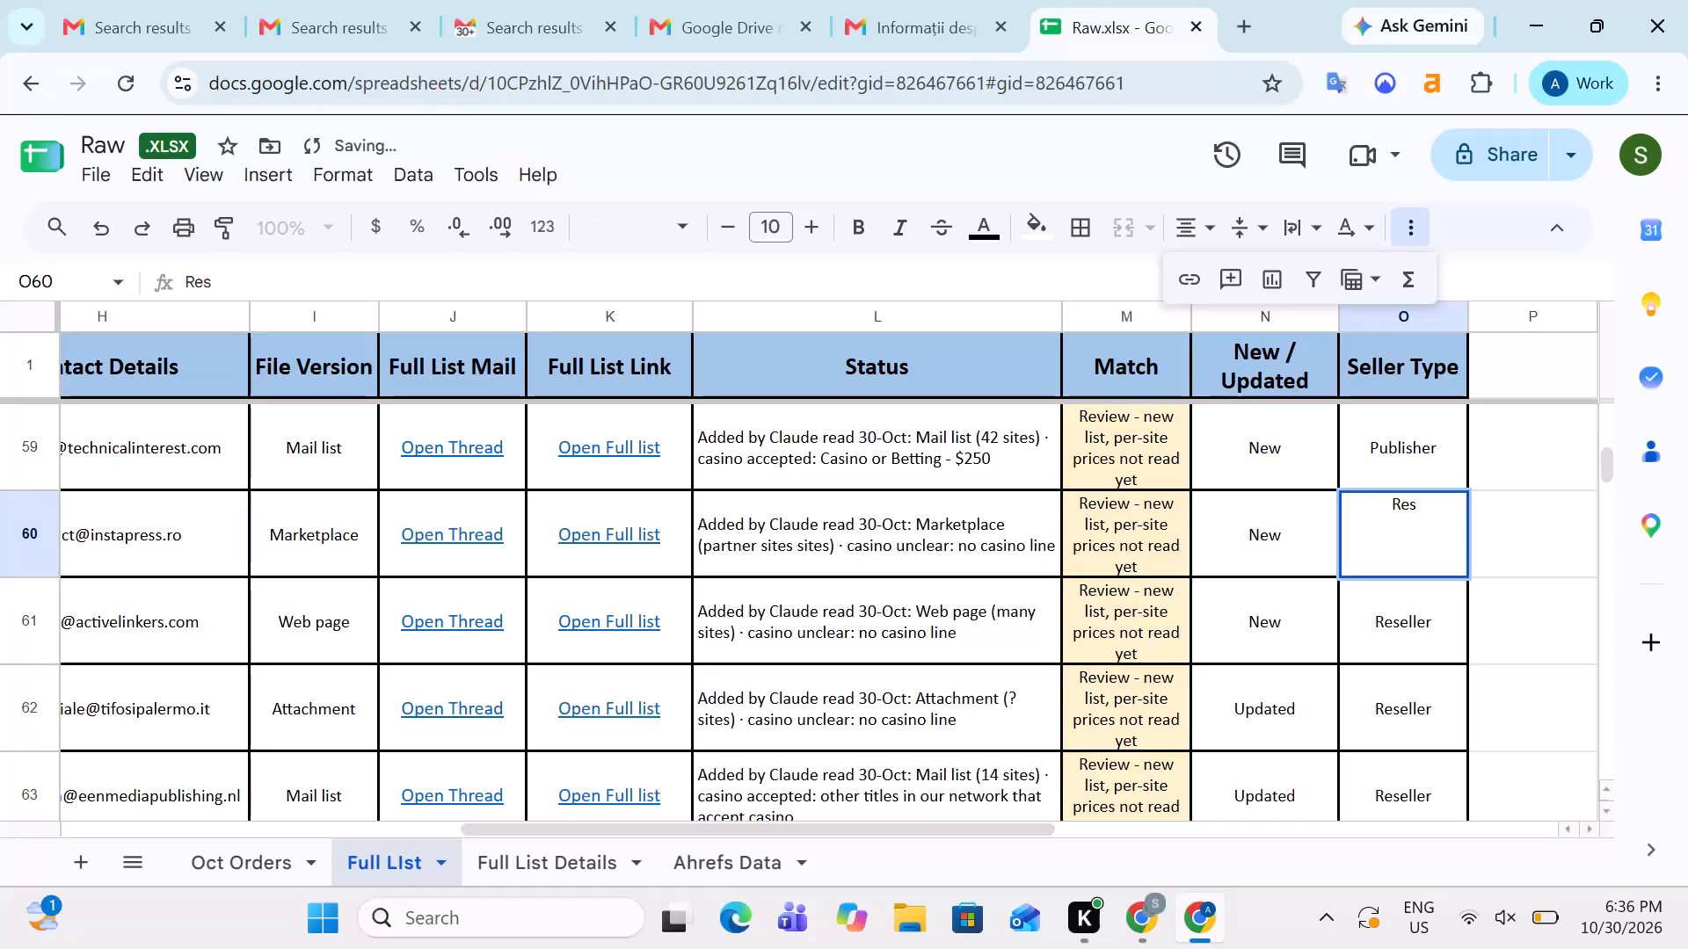
# Complete the Seller Type of the instapress.ro row as Reseller/Publisher.
pyautogui.write('eller/')
pyautogui.press('Tab')
pyautogui.press('Left')
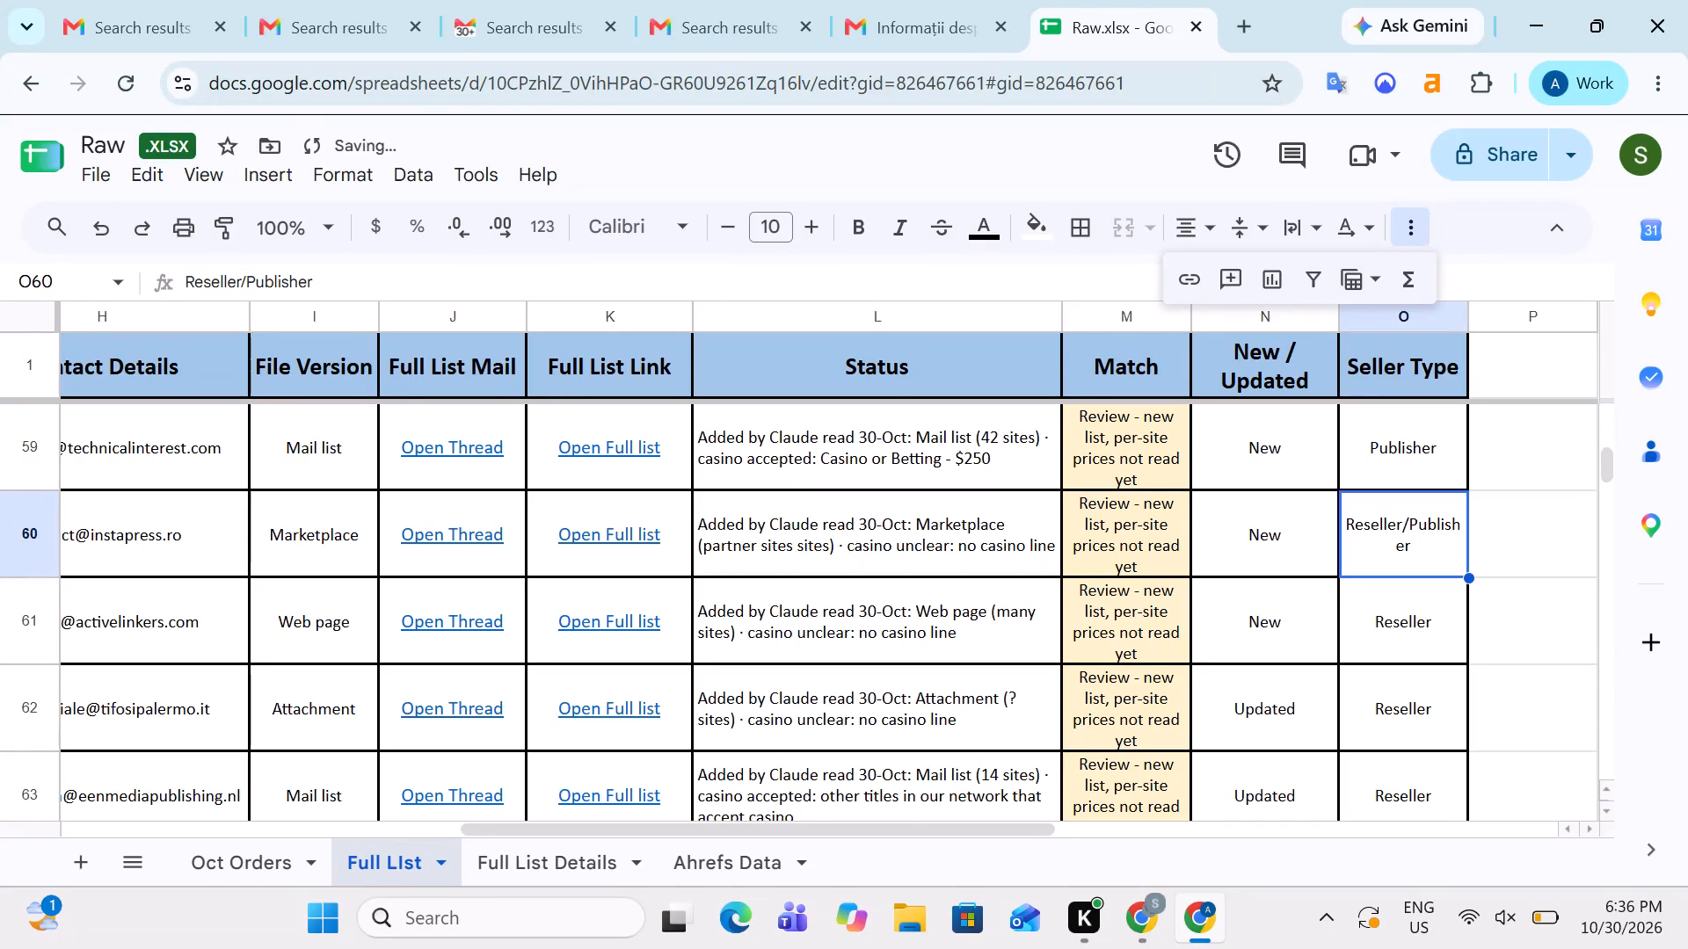
pyautogui.press('Right')
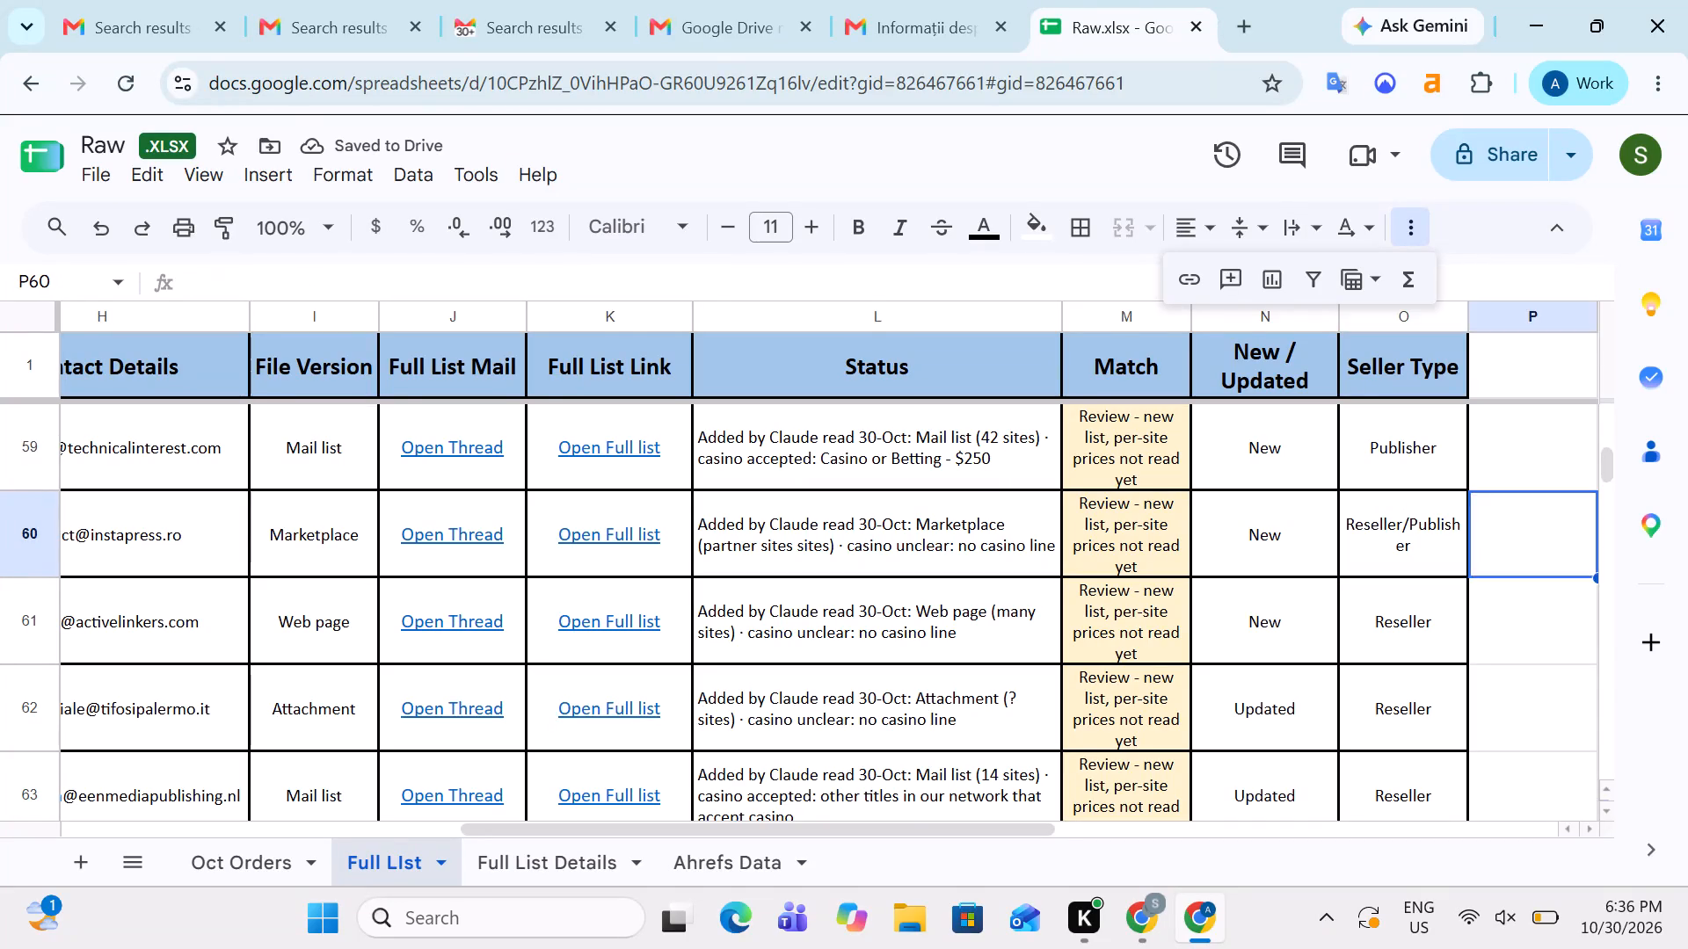
# Highlight the whole instapress.ro row, row 60, with a light yellow fill.
pyautogui.press('Left')
pyautogui.press('Left')
pyautogui.press('Left')
pyautogui.press('Left')
pyautogui.press('Left')
pyautogui.press('Left')
pyautogui.press('Left')
pyautogui.press('Left')
pyautogui.press('Left')
pyautogui.press('Left')
pyautogui.press('Left')
pyautogui.press('Left')
pyautogui.press('Left')
pyautogui.press('Left')
pyautogui.press('Left')
pyautogui.press('Left')
pyautogui.press('Left')
pyautogui.press('Left')
pyautogui.press('Left')
pyautogui.press('Left')
pyautogui.press('Right')
pyautogui.press('Right')
pyautogui.press('Right')
pyautogui.press('Right')
pyautogui.press('Right')
pyautogui.press('Right')
pyautogui.press('Right')
pyautogui.press('Right')
pyautogui.press('Right')
pyautogui.press('Right')
pyautogui.press('Right')
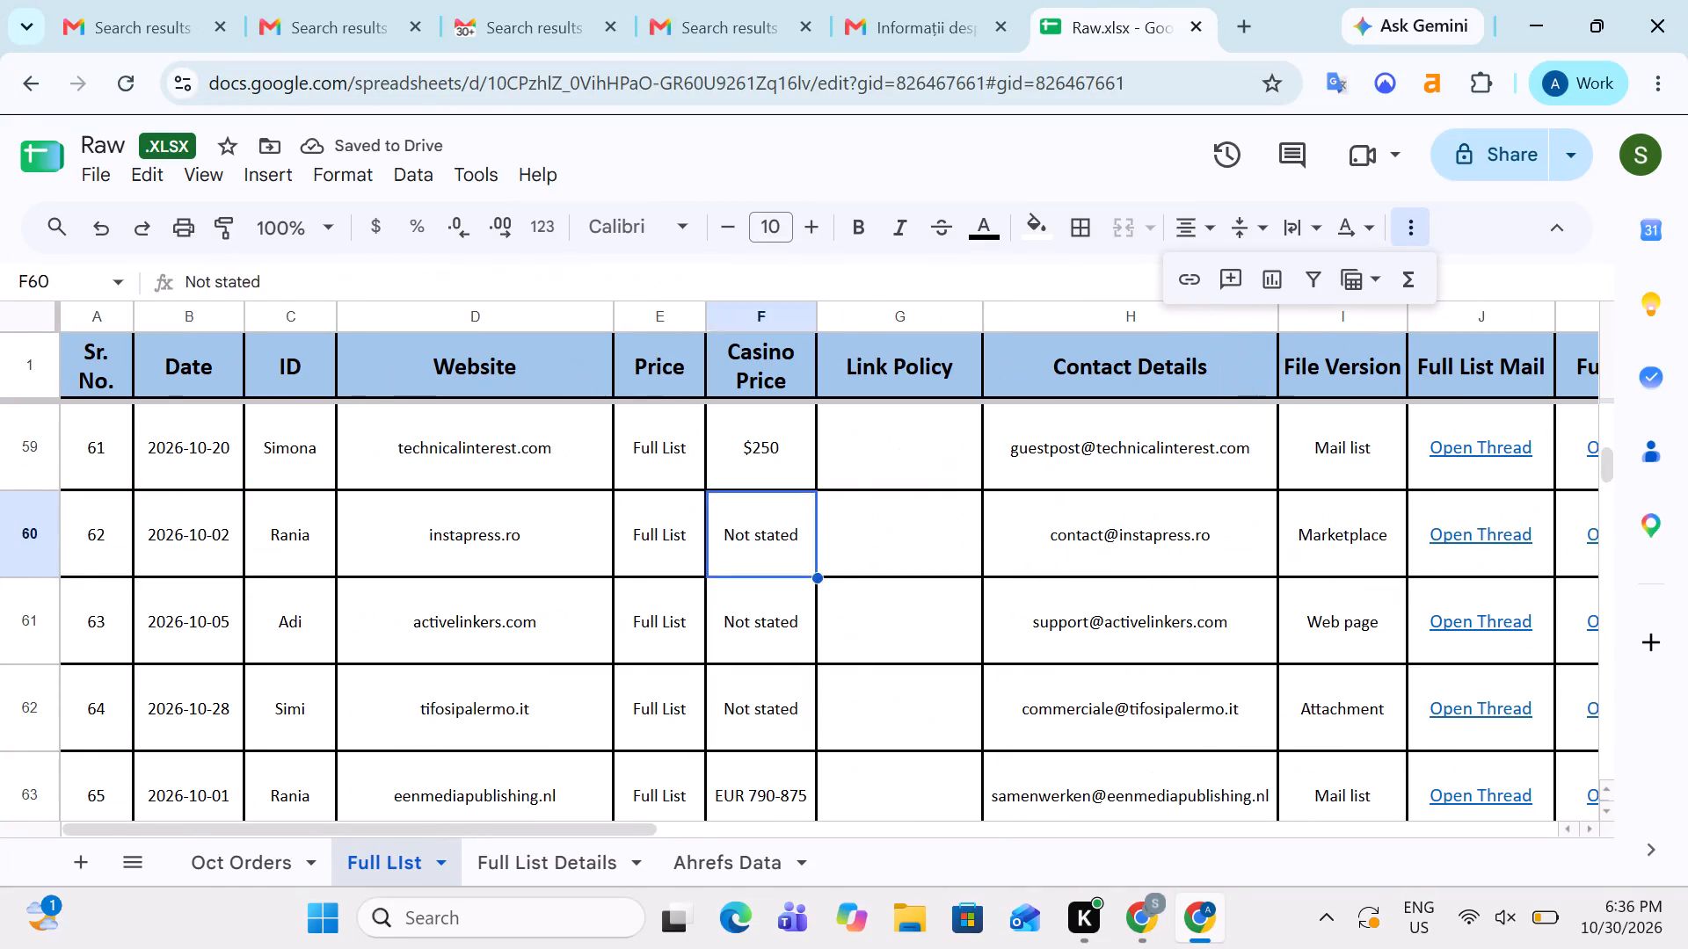
pyautogui.press('Right')
pyautogui.press('Right')
pyautogui.press('Right')
pyautogui.press('Right')
pyautogui.press('Right')
pyautogui.press('Left')
pyautogui.press('Left')
pyautogui.press('Left')
pyautogui.press('Left')
pyautogui.press('Left')
pyautogui.press('Left')
pyautogui.press('Left')
pyautogui.press('Left')
pyautogui.press('Left')
pyautogui.press('Left')
pyautogui.press('Left')
pyautogui.press('Left')
pyautogui.press('Left')
pyautogui.press('Left')
pyautogui.press('Left')
pyautogui.press('Left')
pyautogui.press('Left')
pyautogui.press('Left')
pyautogui.press('Left')
pyautogui.press('Left')
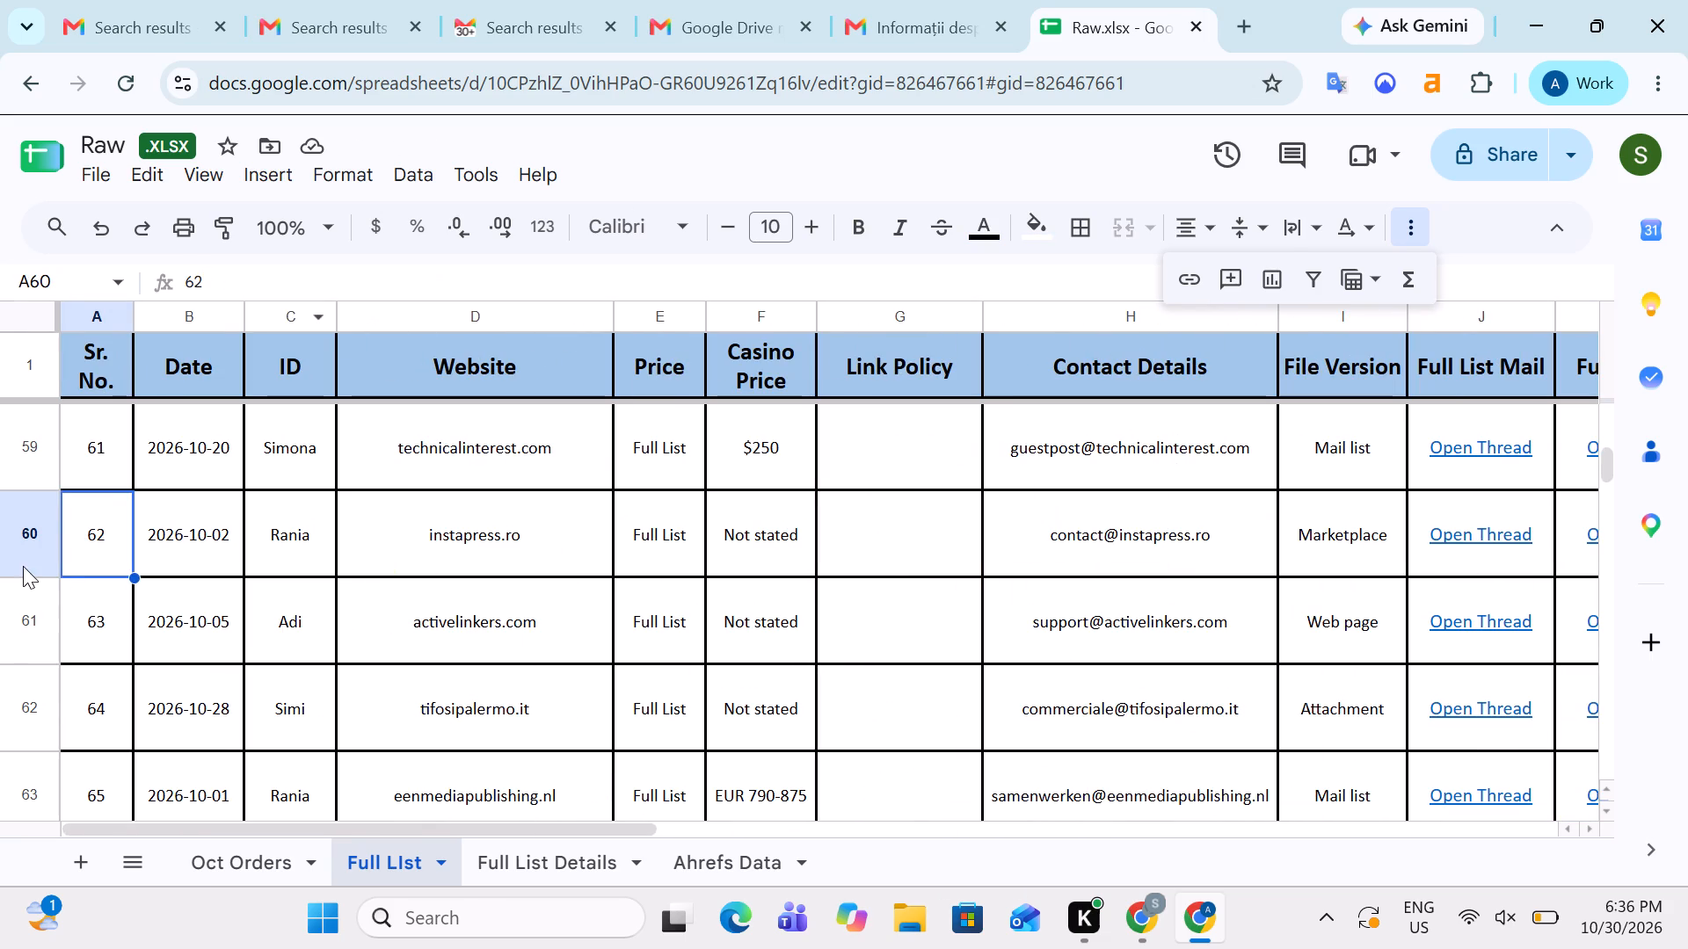
pyautogui.click(14, 565)
pyautogui.click(1018, 224)
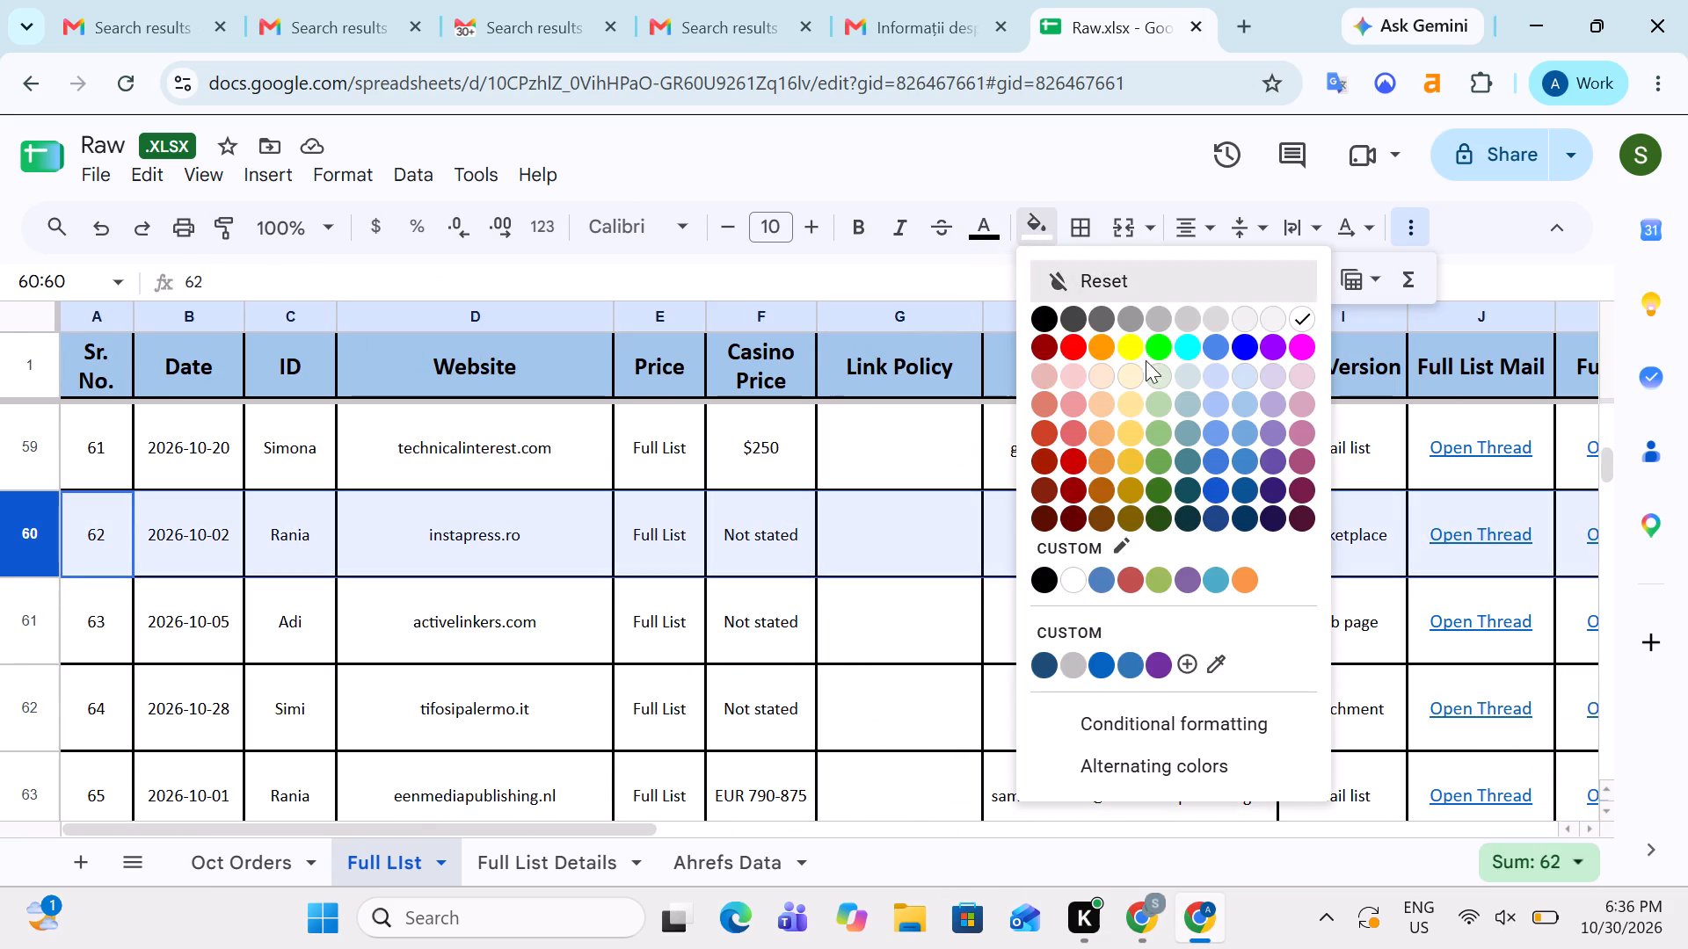
pyautogui.click(1129, 380)
# Look across the highlighted instapress.ro row from its price to its New / Updated and Seller Type entries.
pyautogui.press('Right')
pyautogui.press('Right')
pyautogui.press('Right')
pyautogui.press('Right')
pyautogui.press('Right')
pyautogui.press('Right')
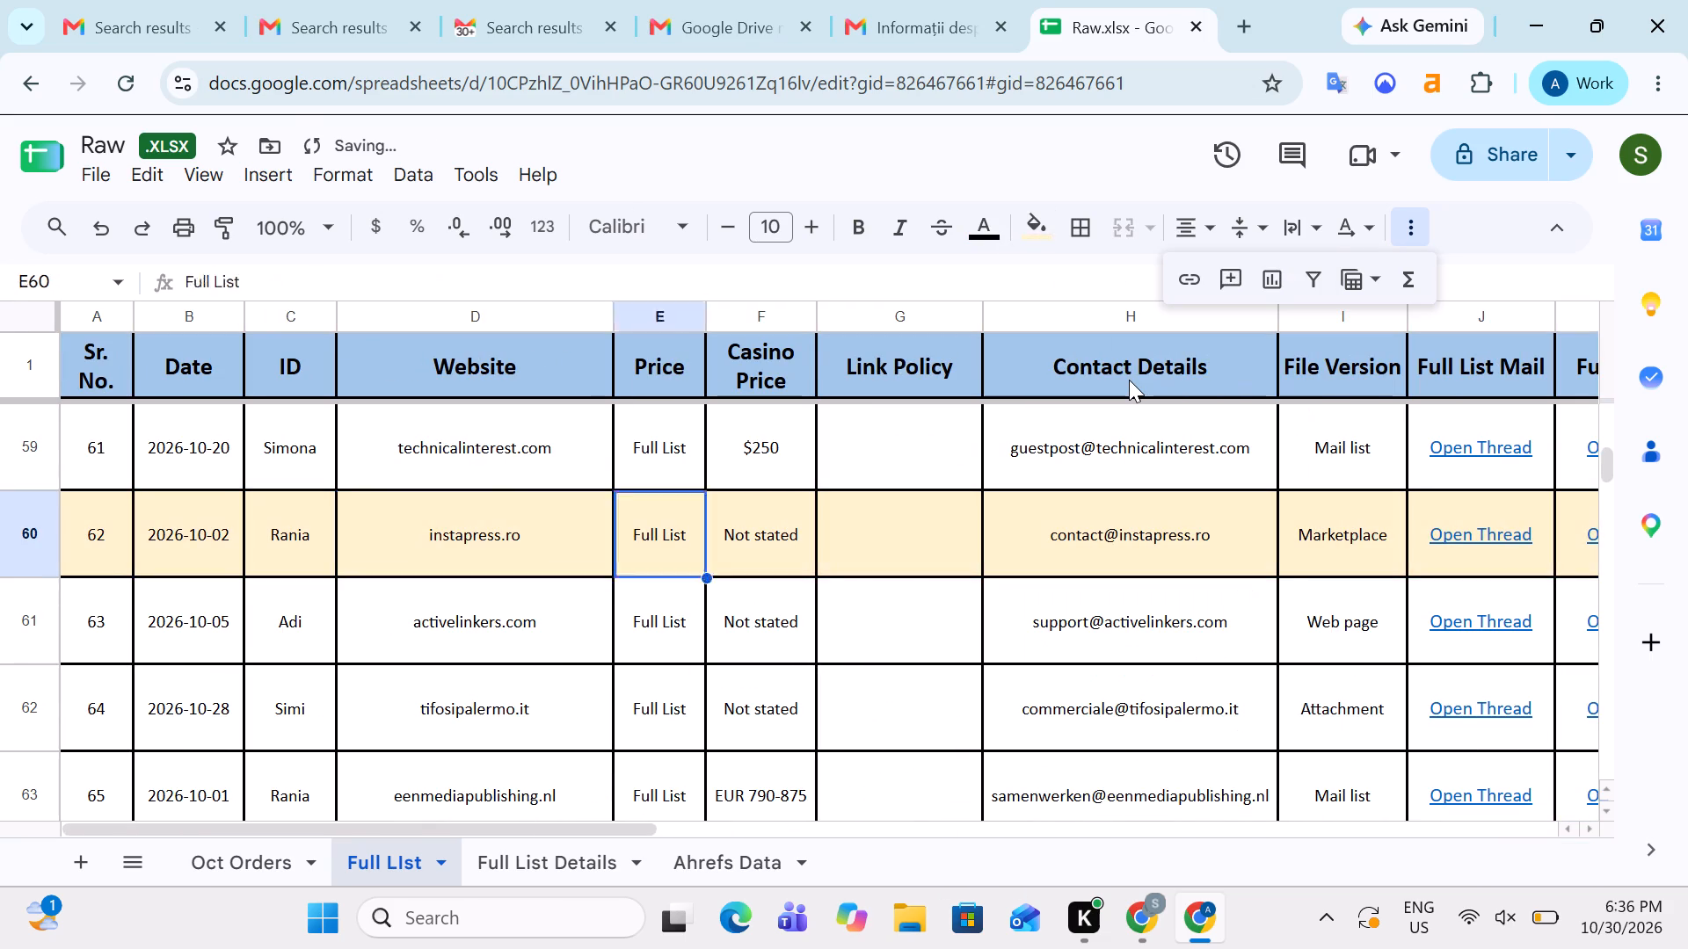
pyautogui.press('Right')
pyautogui.press('Right')
pyautogui.press('Right')
pyautogui.press('Right')
pyautogui.press('Right')
pyautogui.press('Right')
pyautogui.press('Right')
pyautogui.press('Right')
pyautogui.press('Left')
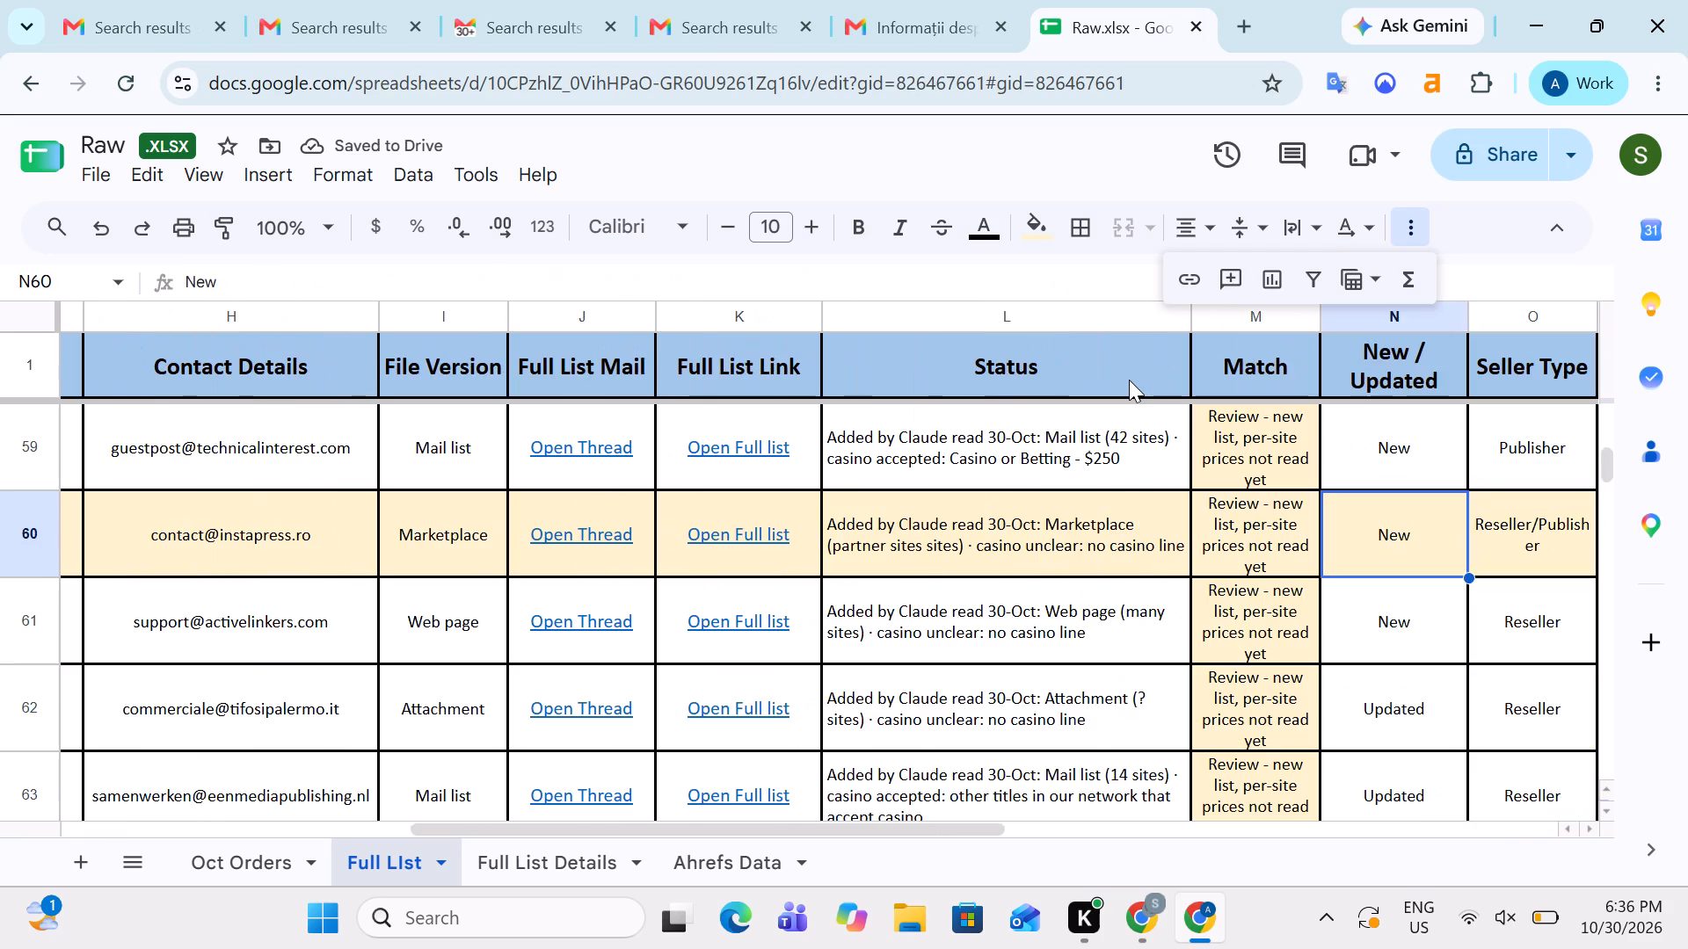
pyautogui.press('Right')
pyautogui.press('Right')
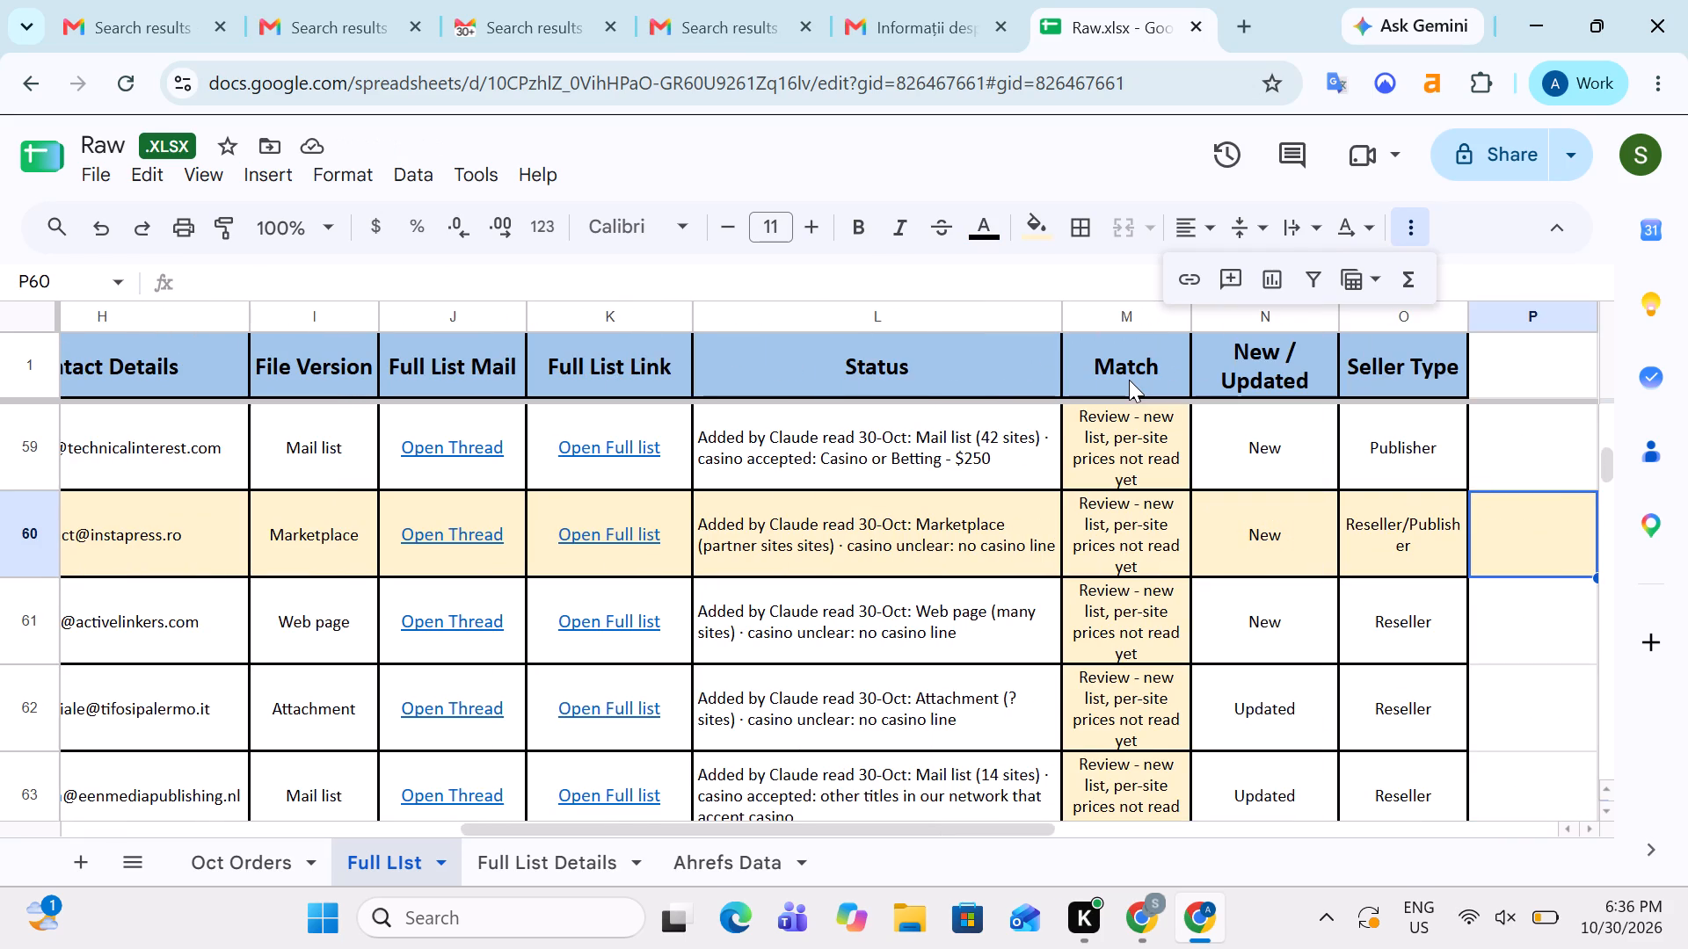
pyautogui.press('Left')
pyautogui.press('Left')
pyautogui.press('Right')
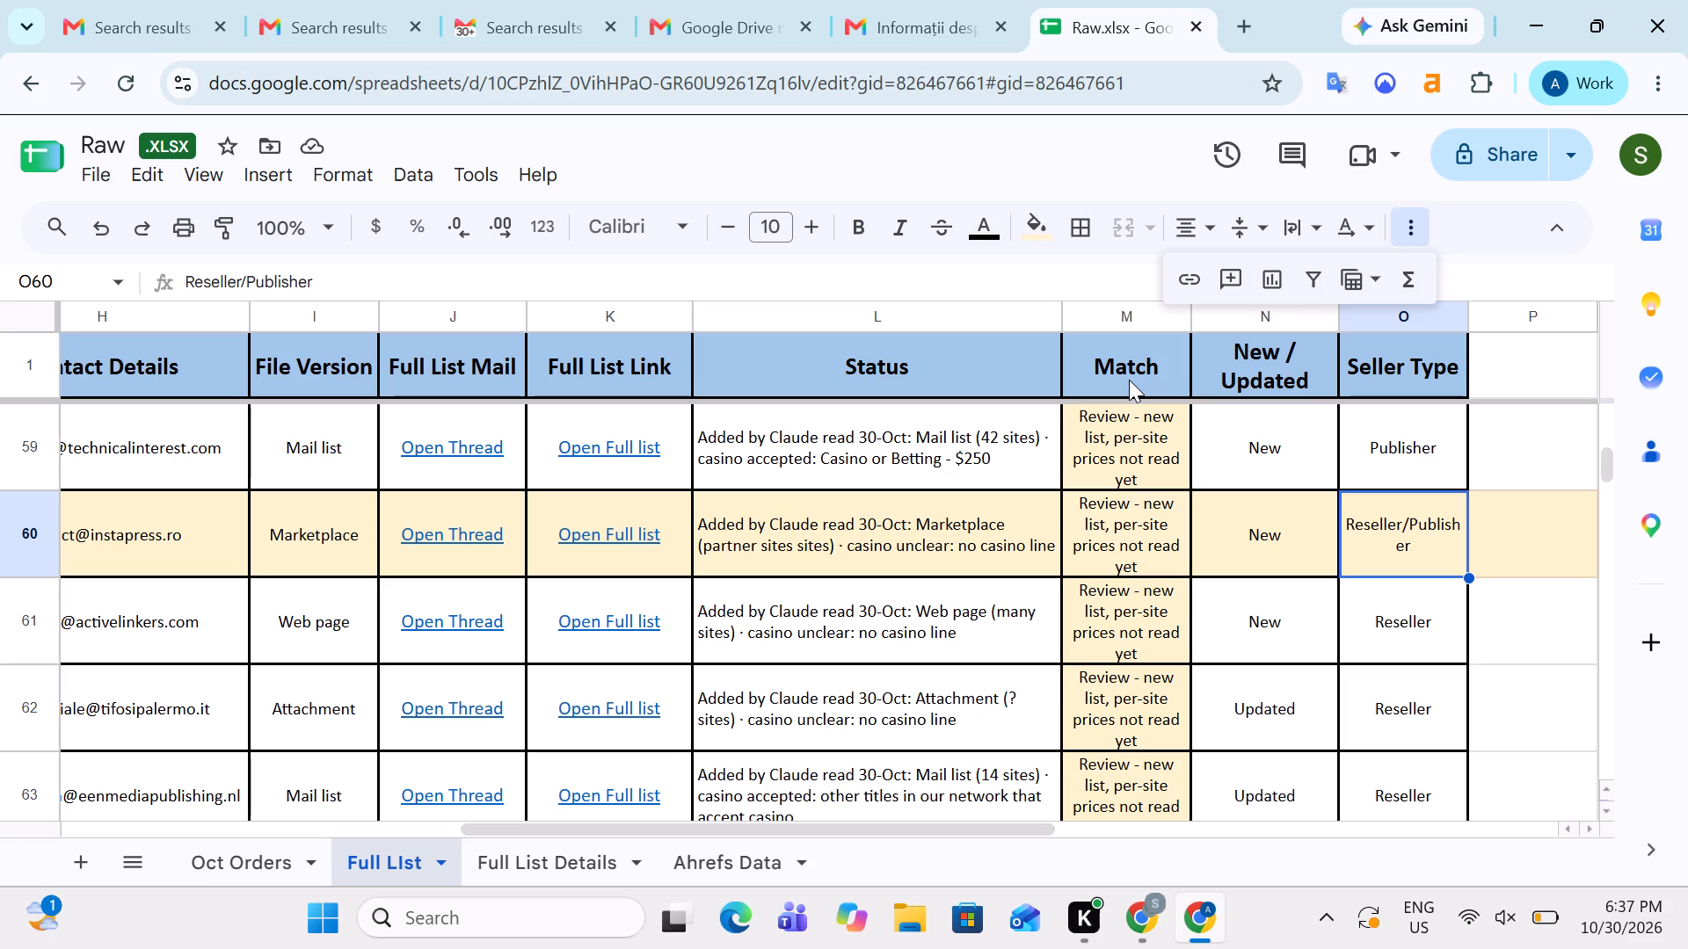
pyautogui.press('Down')
pyautogui.press('Left')
pyautogui.press('Left')
pyautogui.press('Left')
pyautogui.press('Left')
pyautogui.press('Left')
pyautogui.press('Left')
pyautogui.press('Left')
pyautogui.press('Left')
pyautogui.press('Left')
pyautogui.press('Left')
pyautogui.press('Left')
pyautogui.press('Left')
pyautogui.press('Left')
pyautogui.press('Left')
pyautogui.press('Left')
pyautogui.press('Left')
pyautogui.press('Left')
pyautogui.press('Left')
pyautogui.press('Left')
pyautogui.press('Left')
pyautogui.press('Right')
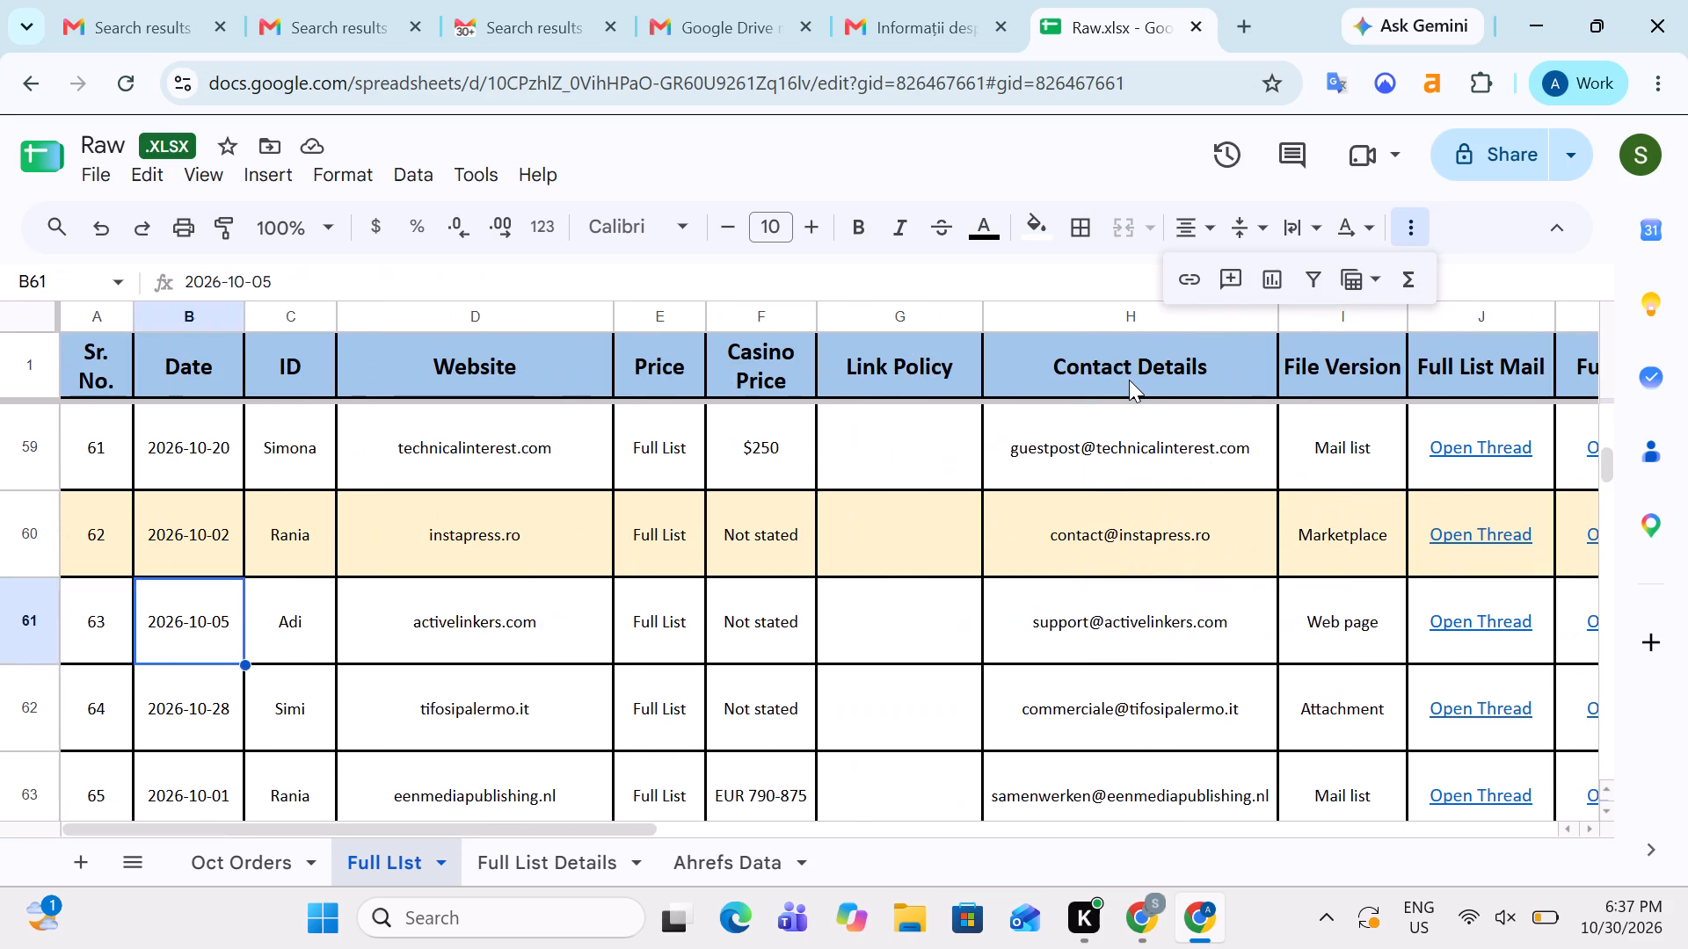
pyautogui.press('Right')
pyautogui.press('Right')
pyautogui.press('Right')
pyautogui.press('Left')
pyautogui.hotkey('ctrl', 'c')
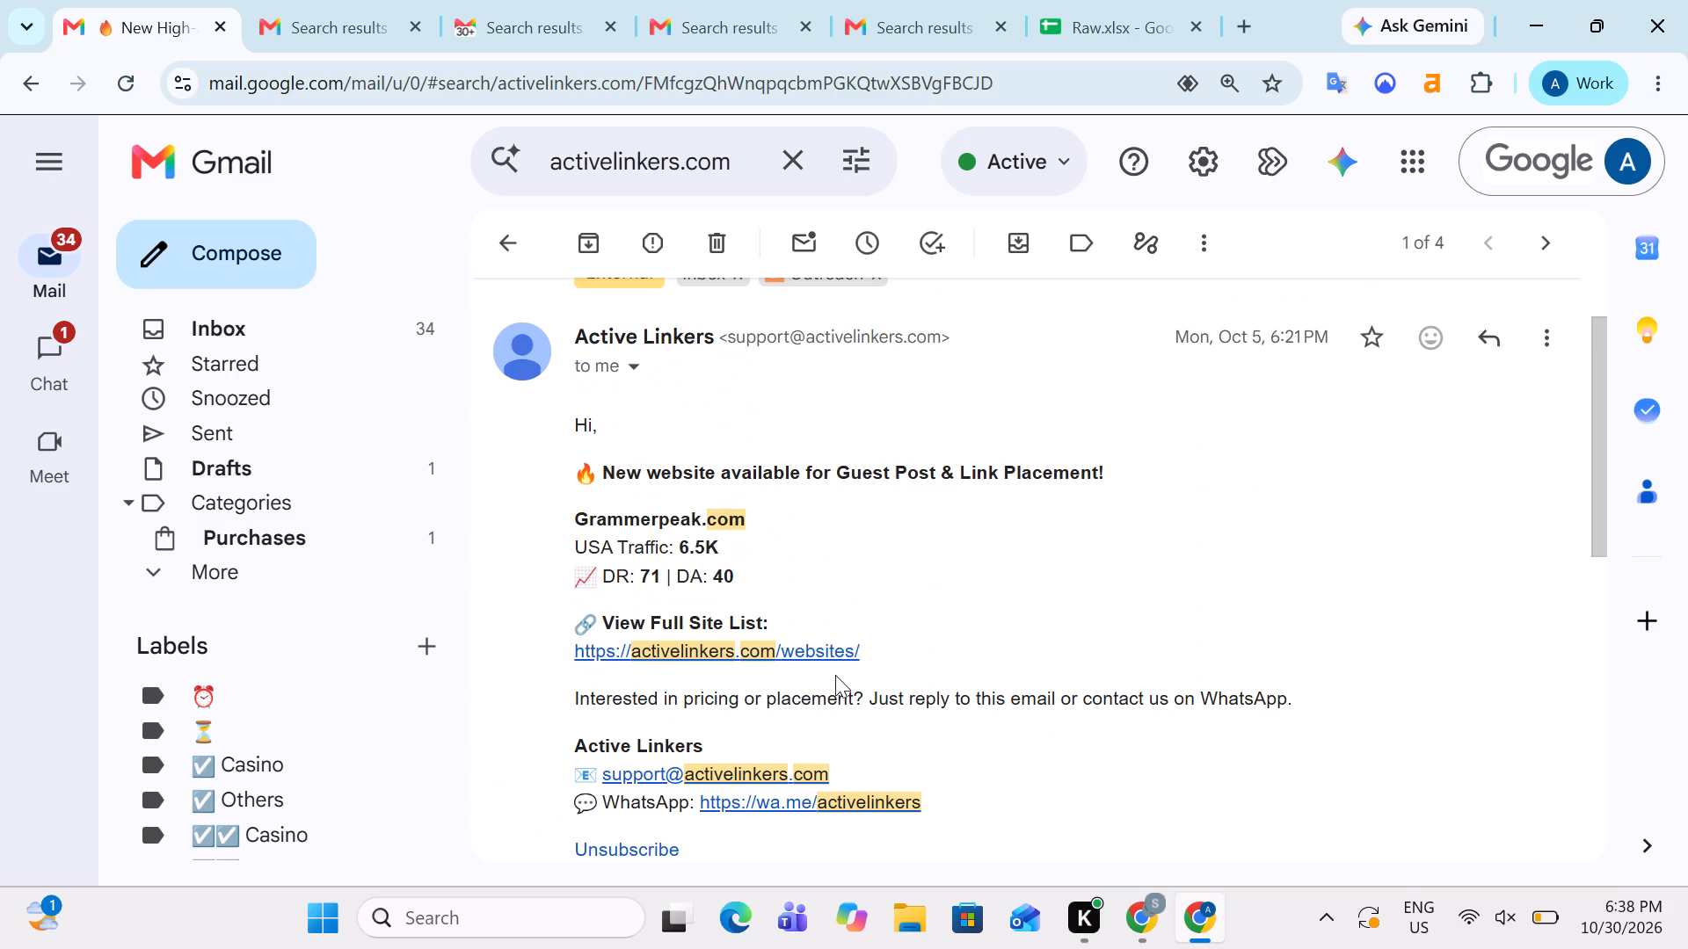
# Open the full site list linked in the Active Linkers e-mail, look through its websites and prices, and close it.
pyautogui.click(807, 656)
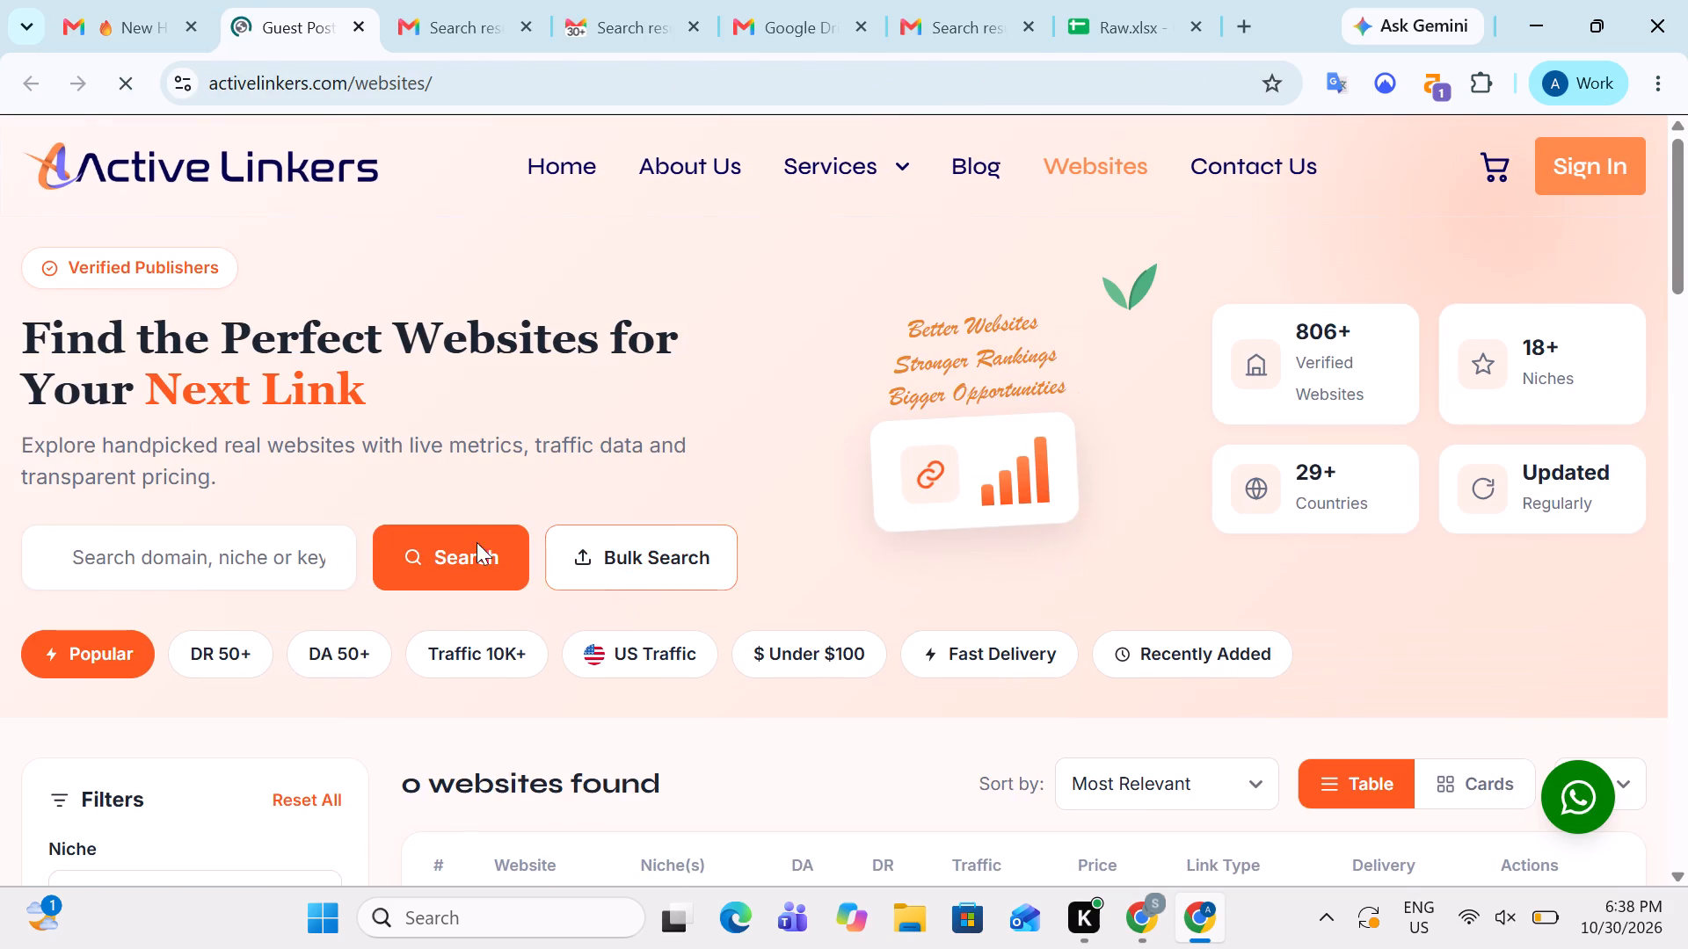
pyautogui.scroll(-5, 435, 460)
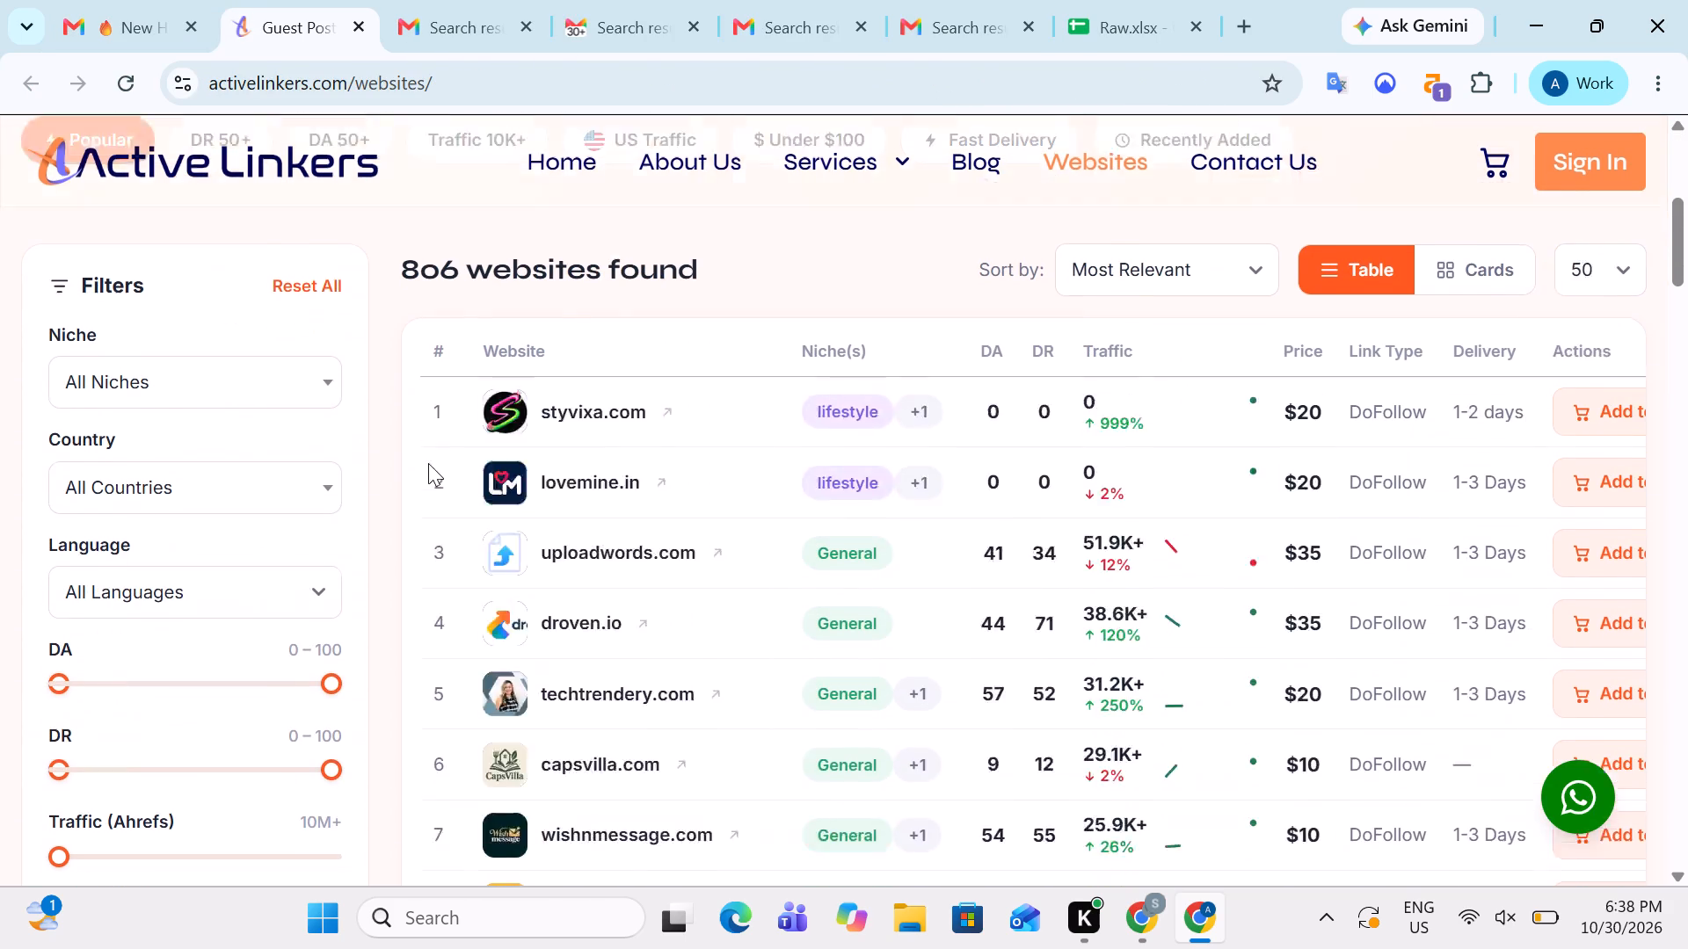
pyautogui.scroll(-5, 804, 554)
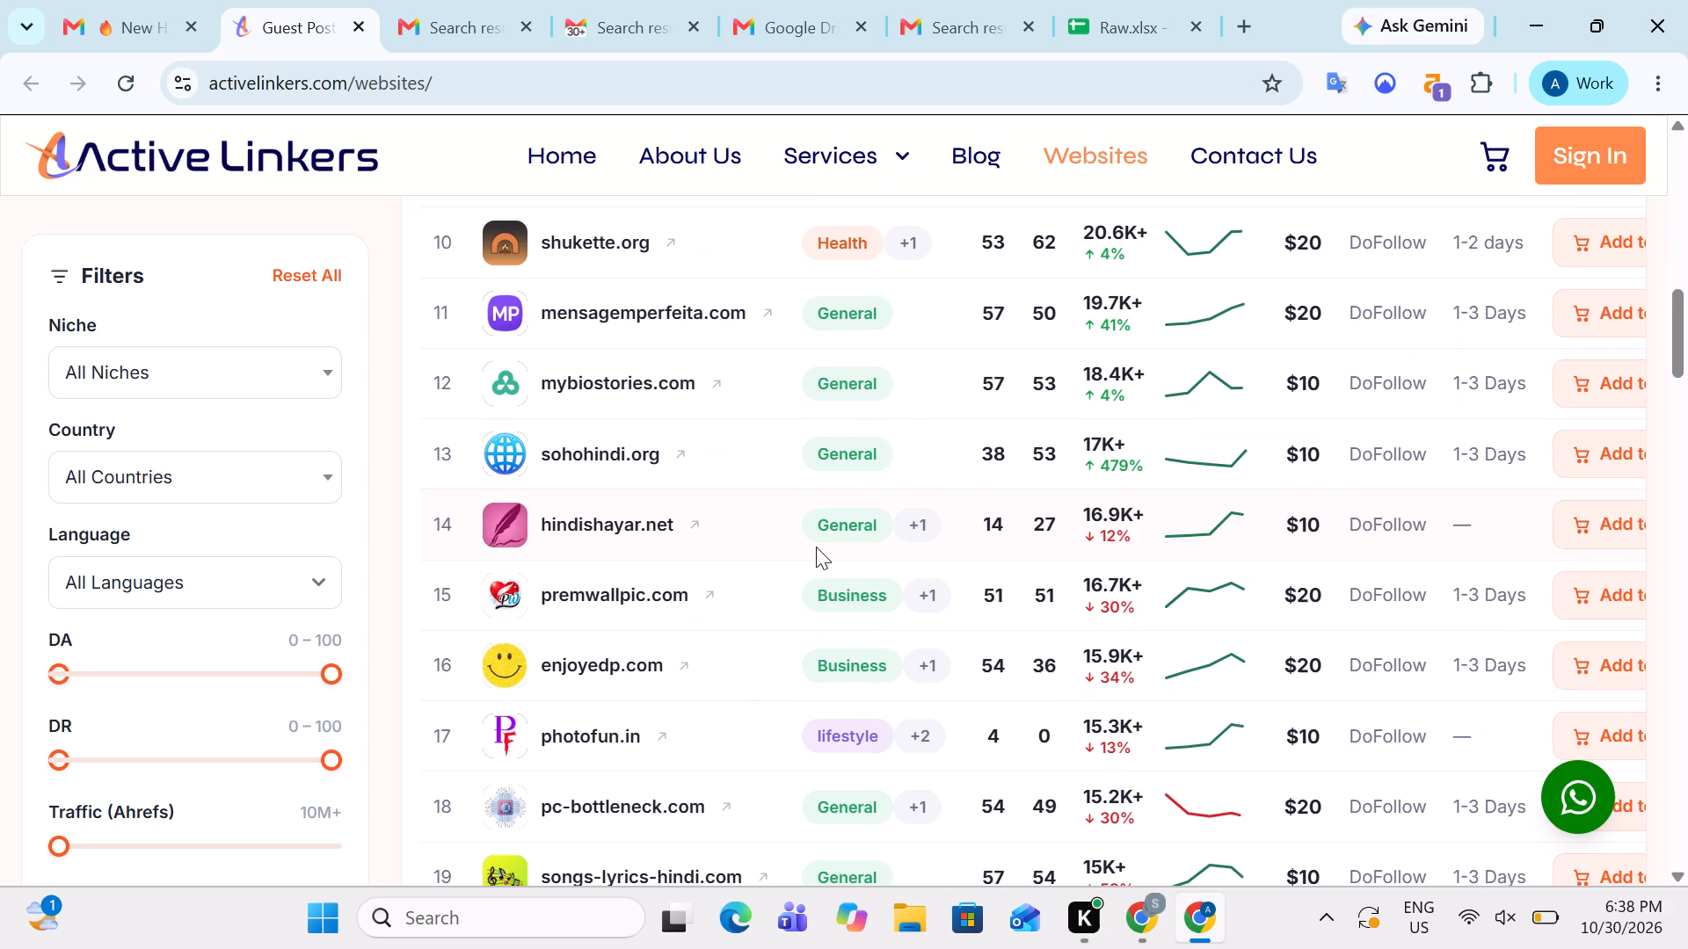
pyautogui.scroll(-20, 816, 547)
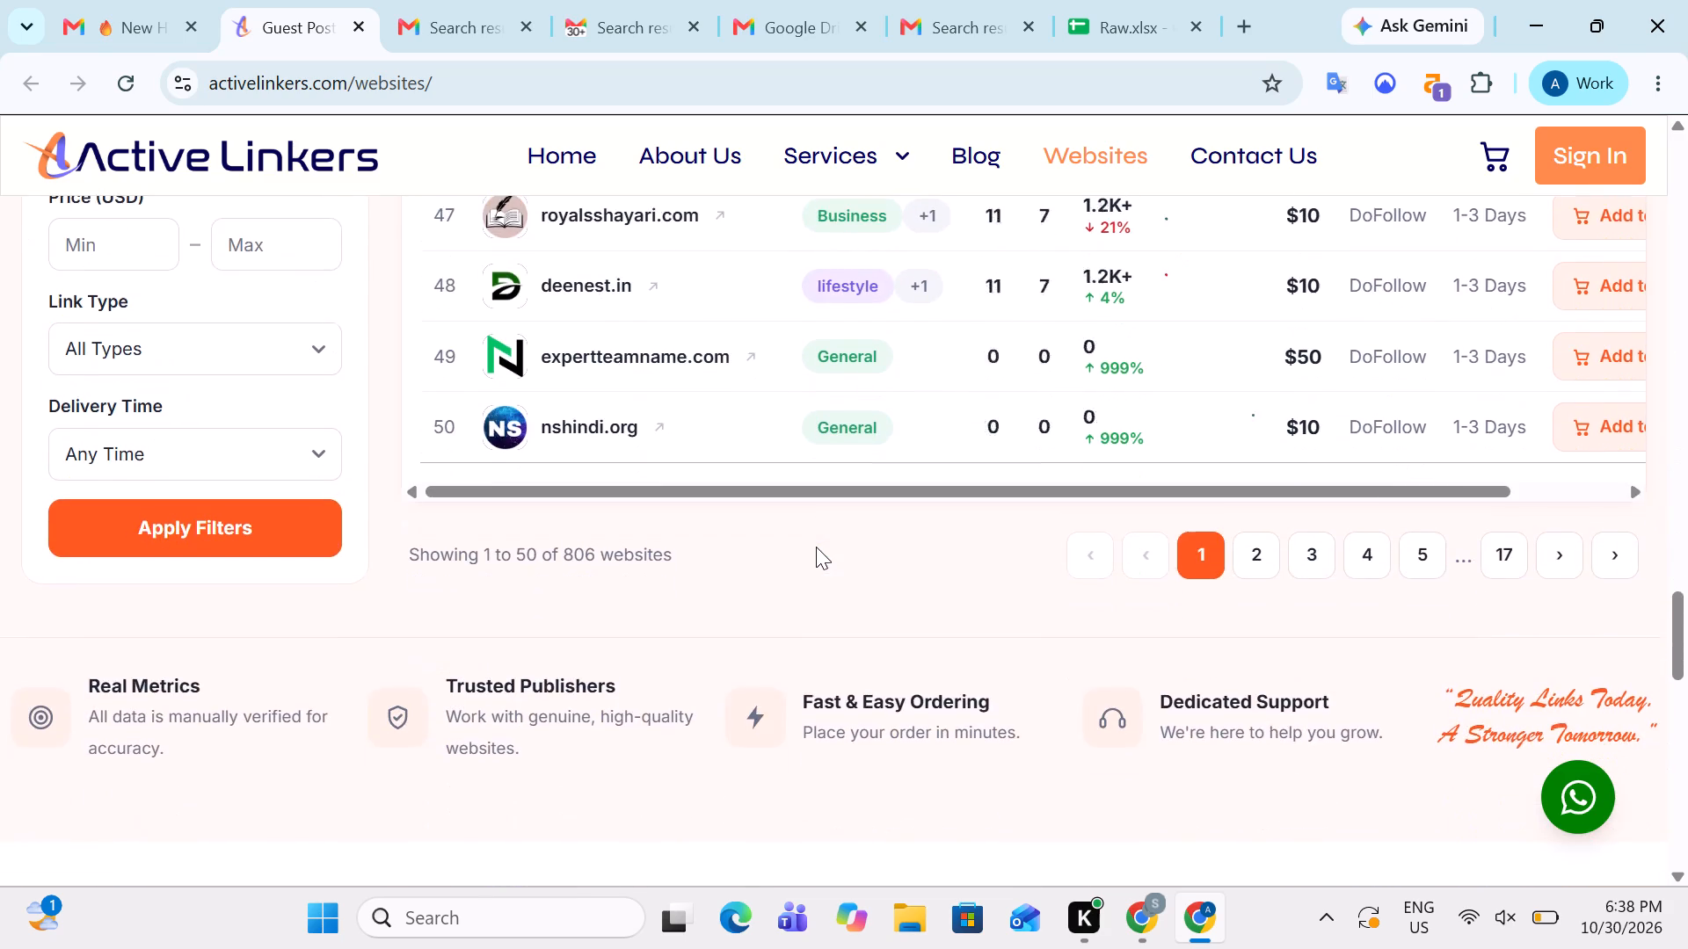
pyautogui.scroll(-1, 816, 547)
pyautogui.scroll(14, 520, 545)
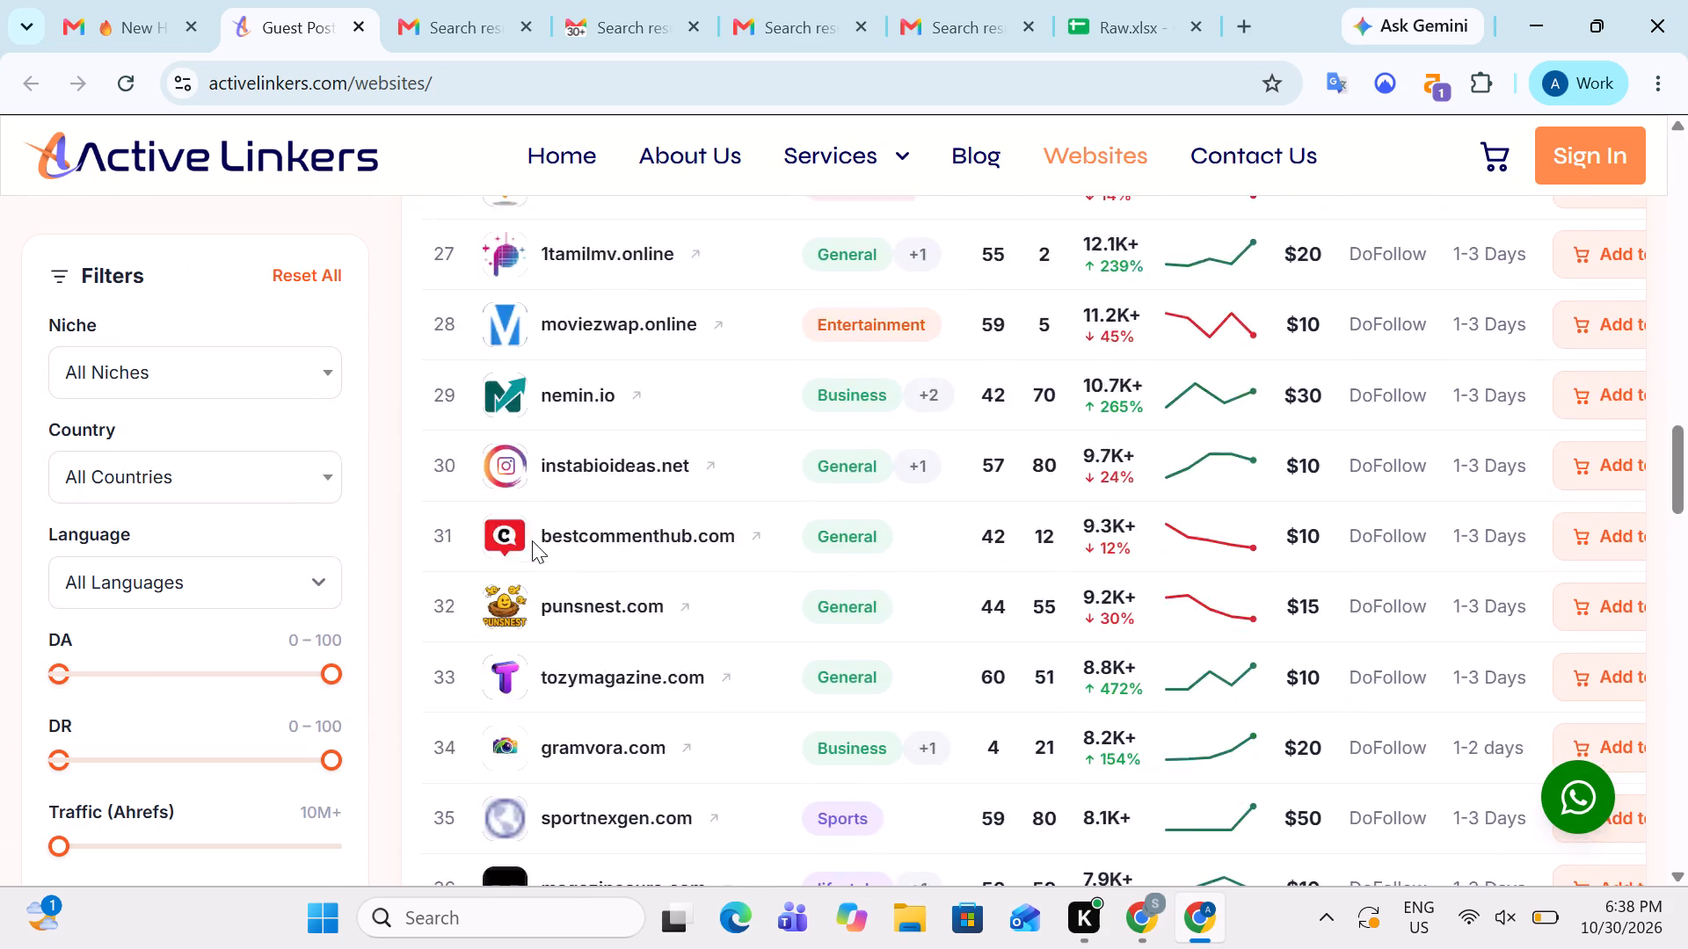
pyautogui.scroll(20, 532, 540)
pyautogui.scroll(6, 532, 540)
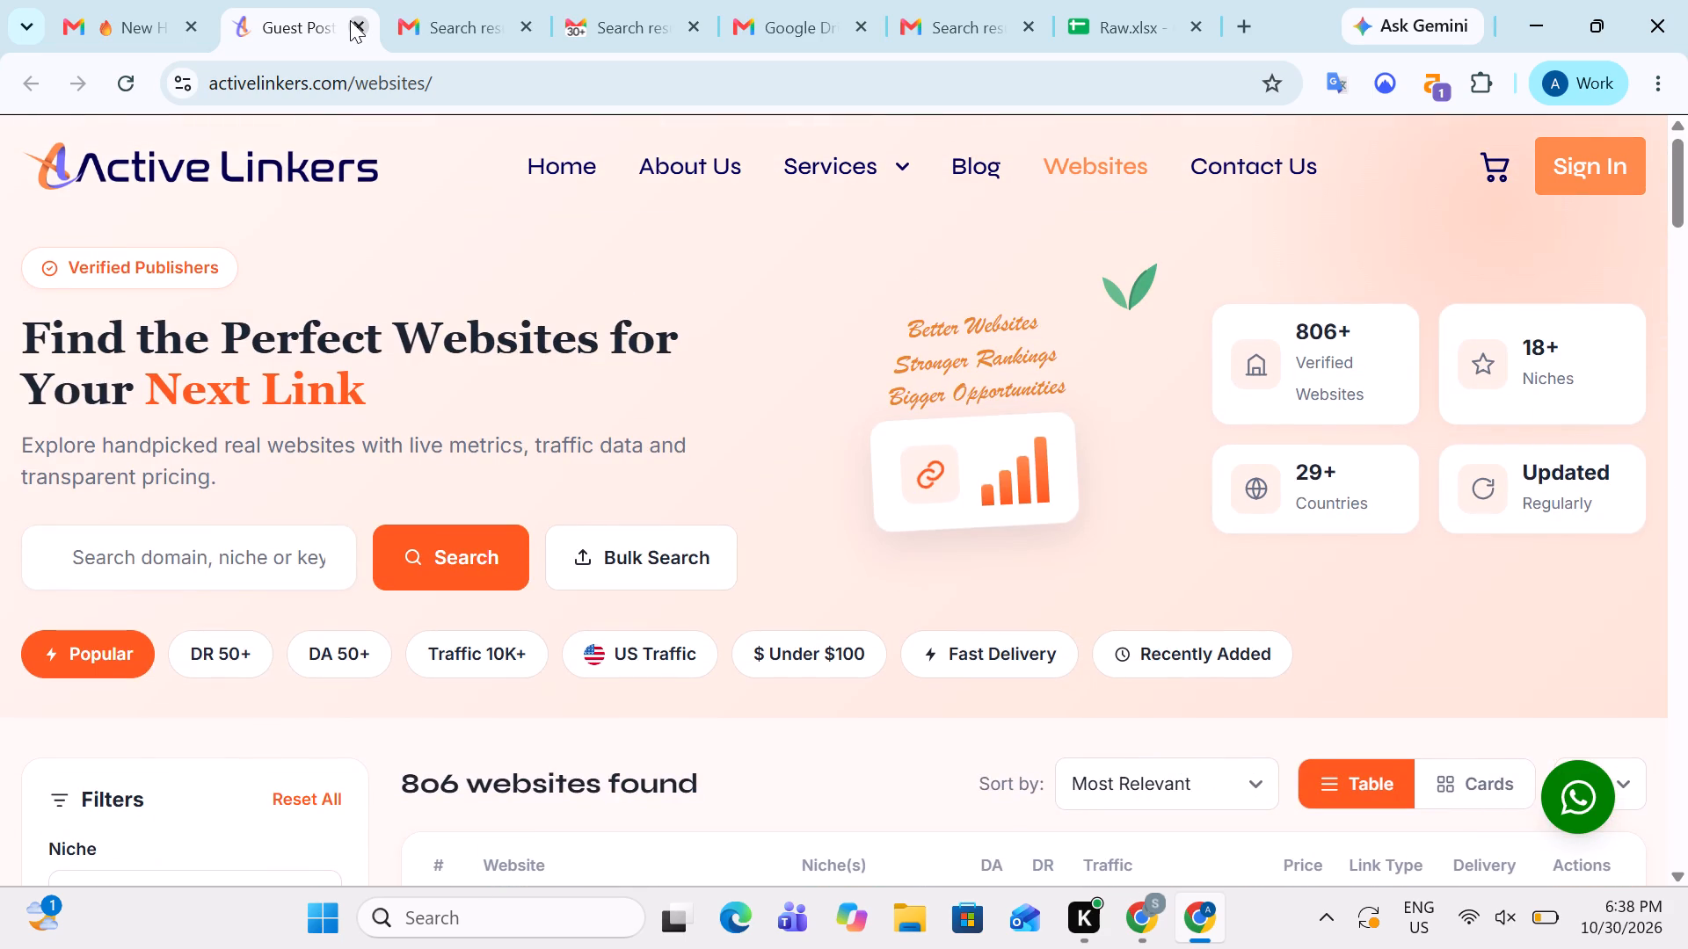
pyautogui.click(353, 22)
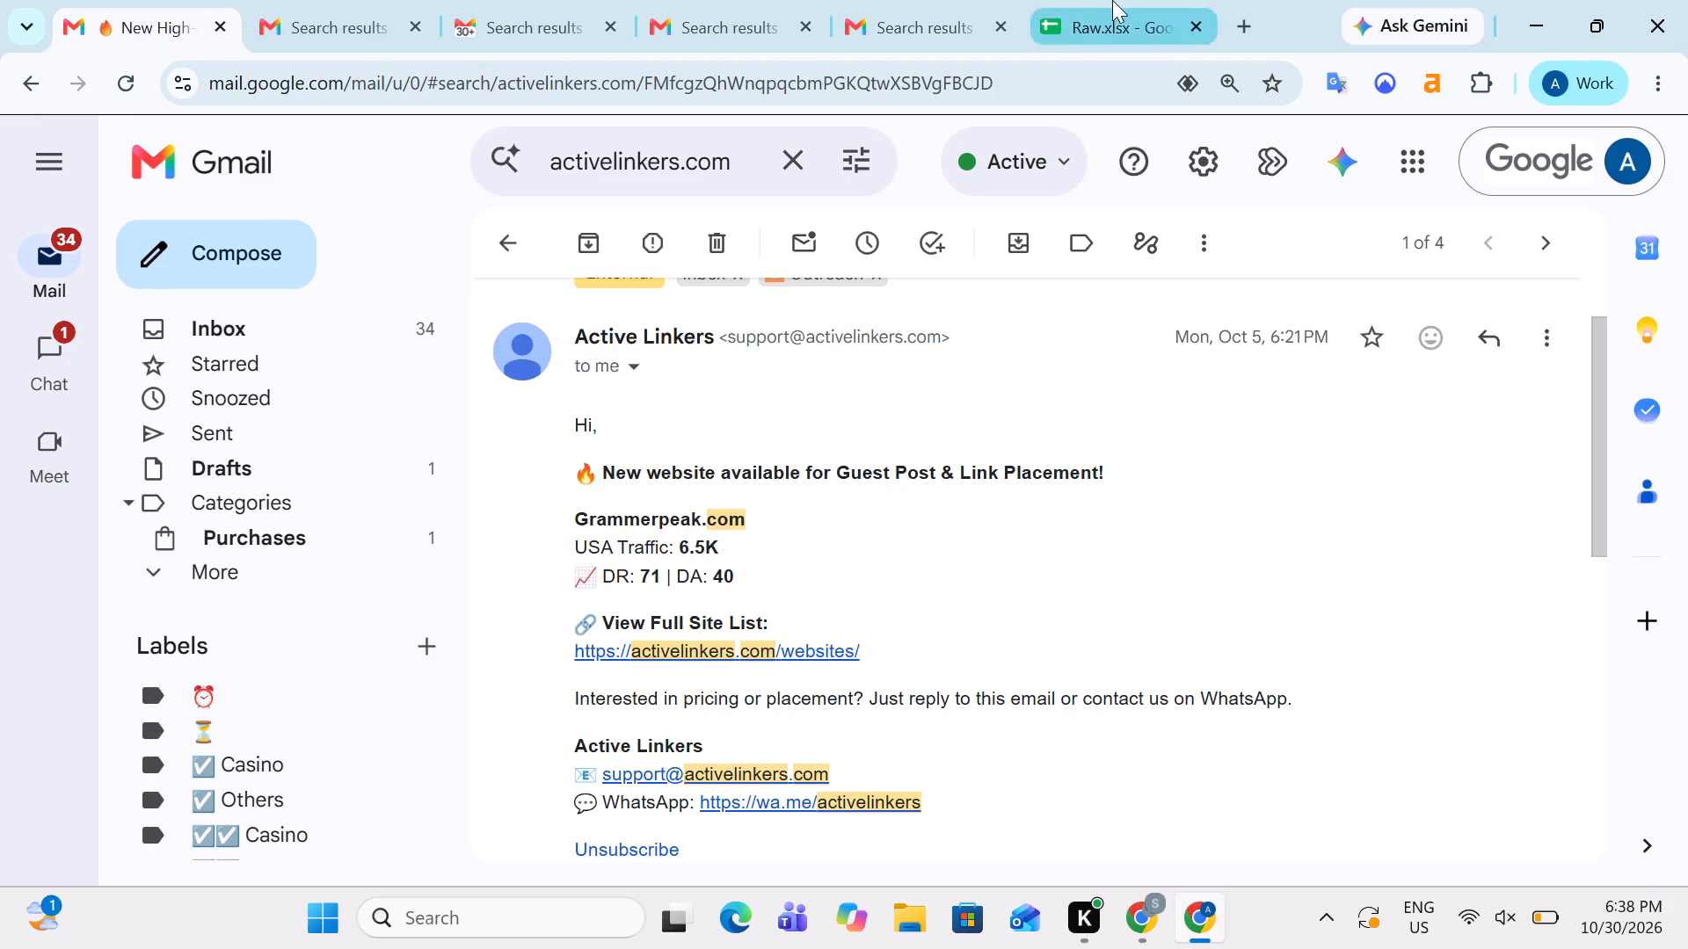
pyautogui.click(1119, 0)
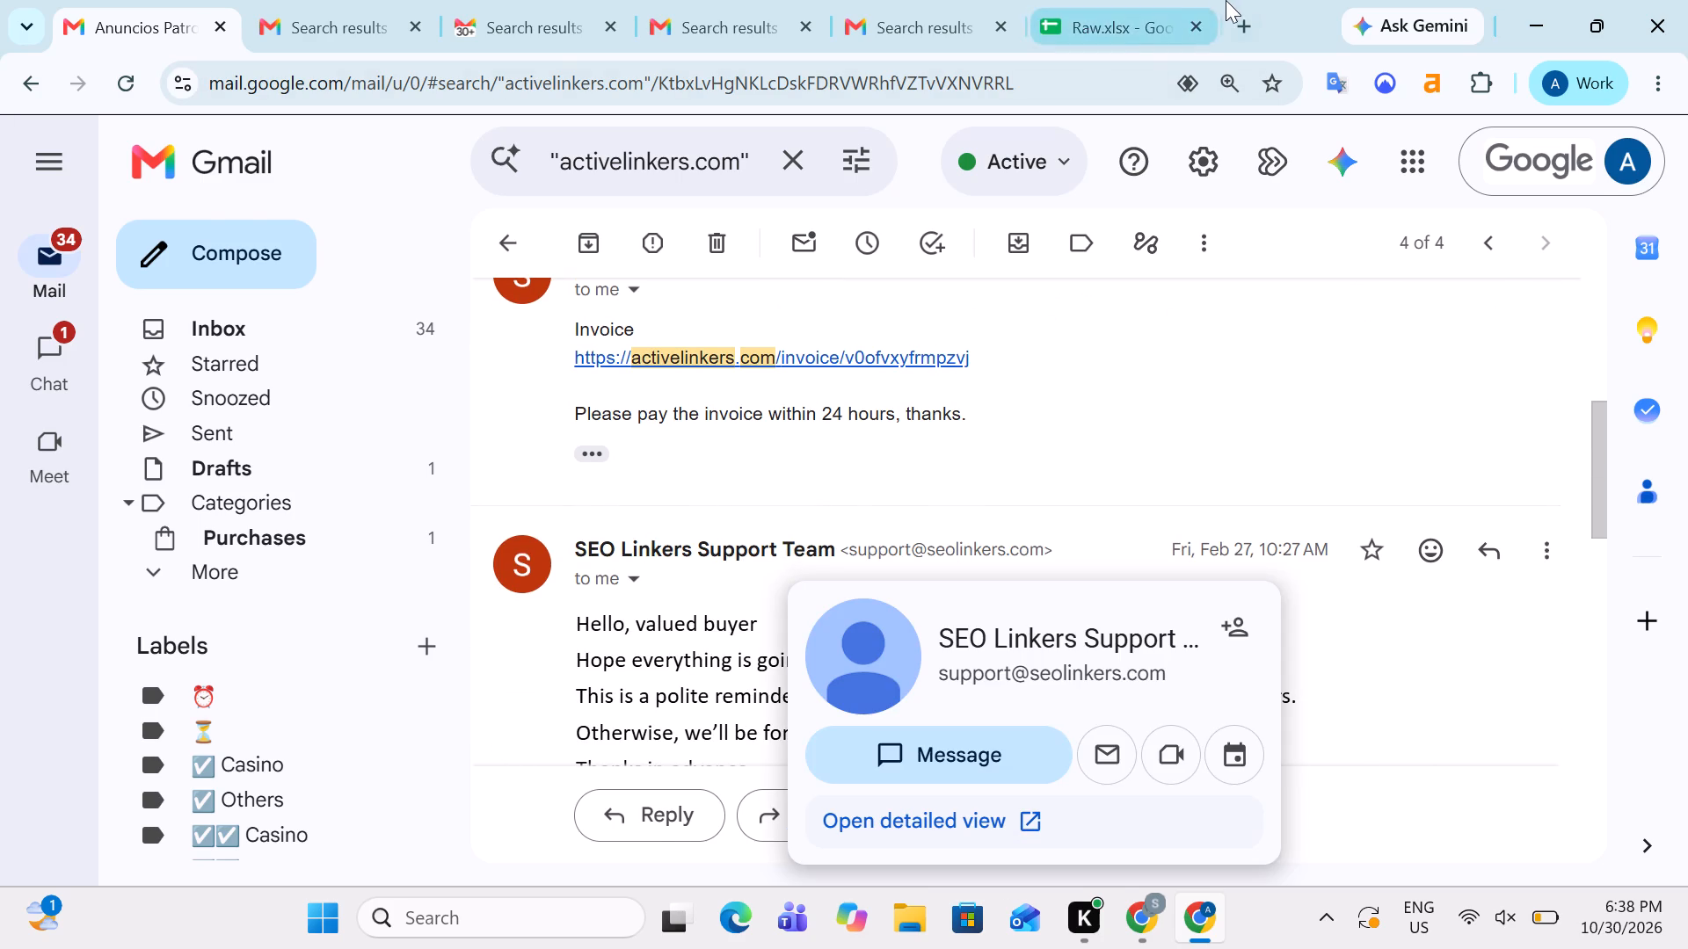
# Set the New / Updated value of the activelinkers.com row in the Full List sheet to Updated.
pyautogui.click(1163, 0)
pyautogui.press('Right')
pyautogui.press('Right')
pyautogui.press('Right')
pyautogui.press('Right')
pyautogui.press('Right')
pyautogui.press('Right')
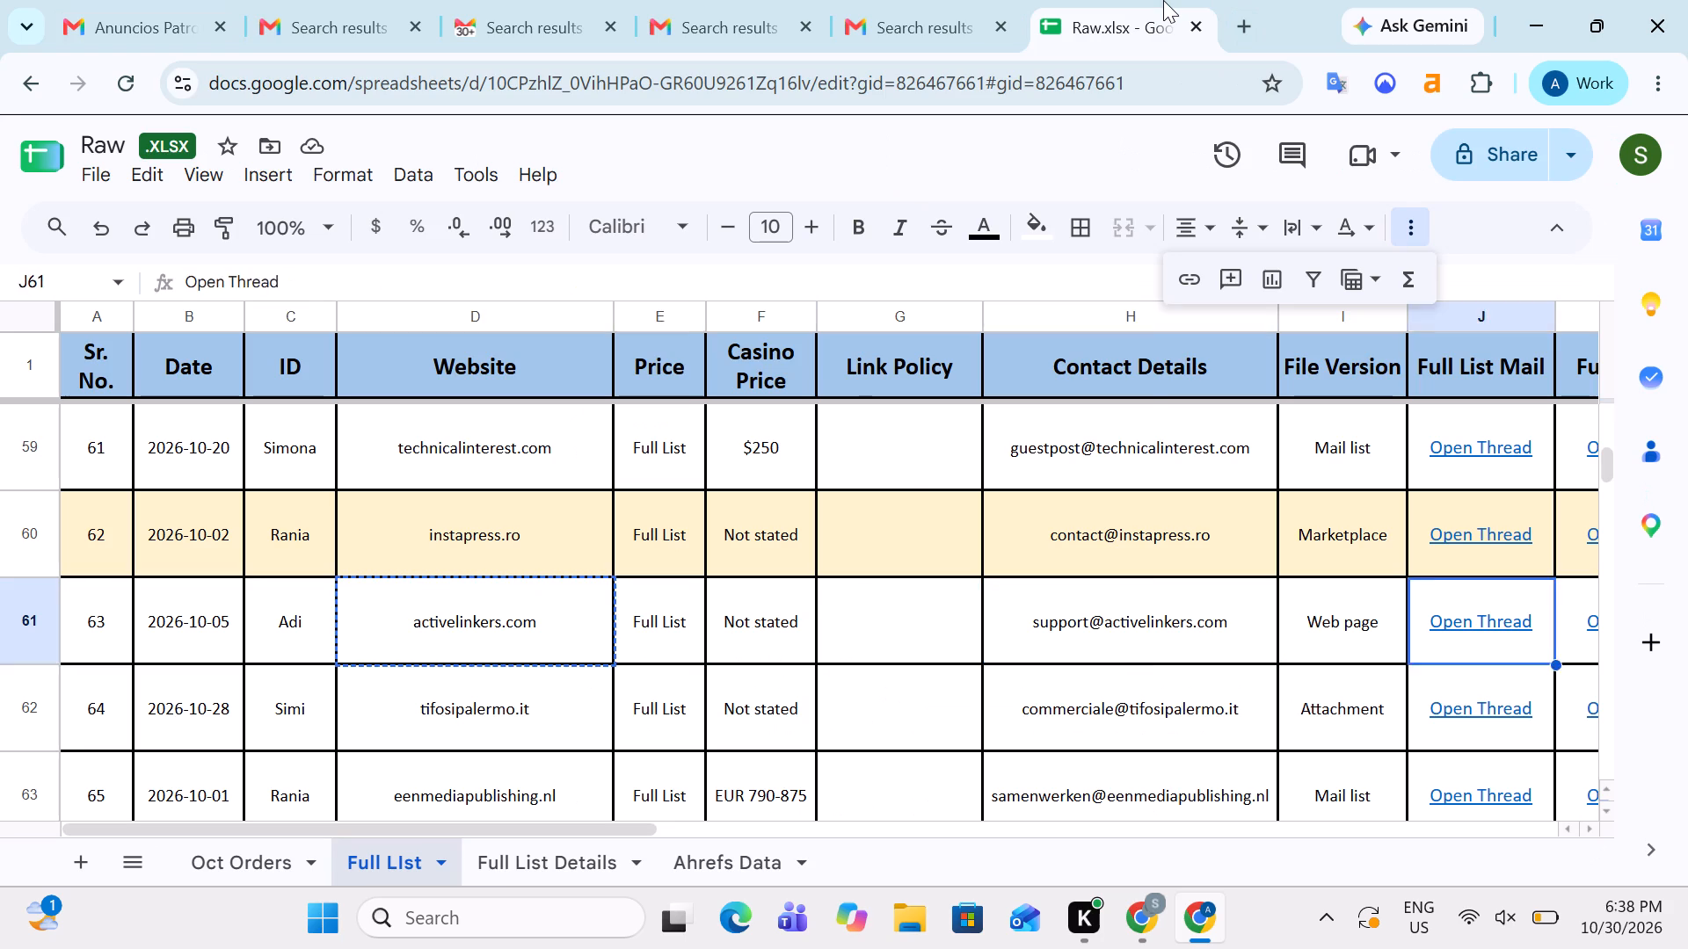
pyautogui.press('Right')
pyautogui.press('Right')
pyautogui.press('Right')
pyautogui.press('Right')
pyautogui.press('Right')
pyautogui.press('Right')
pyautogui.press('Right')
pyautogui.press('Left')
pyautogui.press('Left')
pyautogui.press('Left')
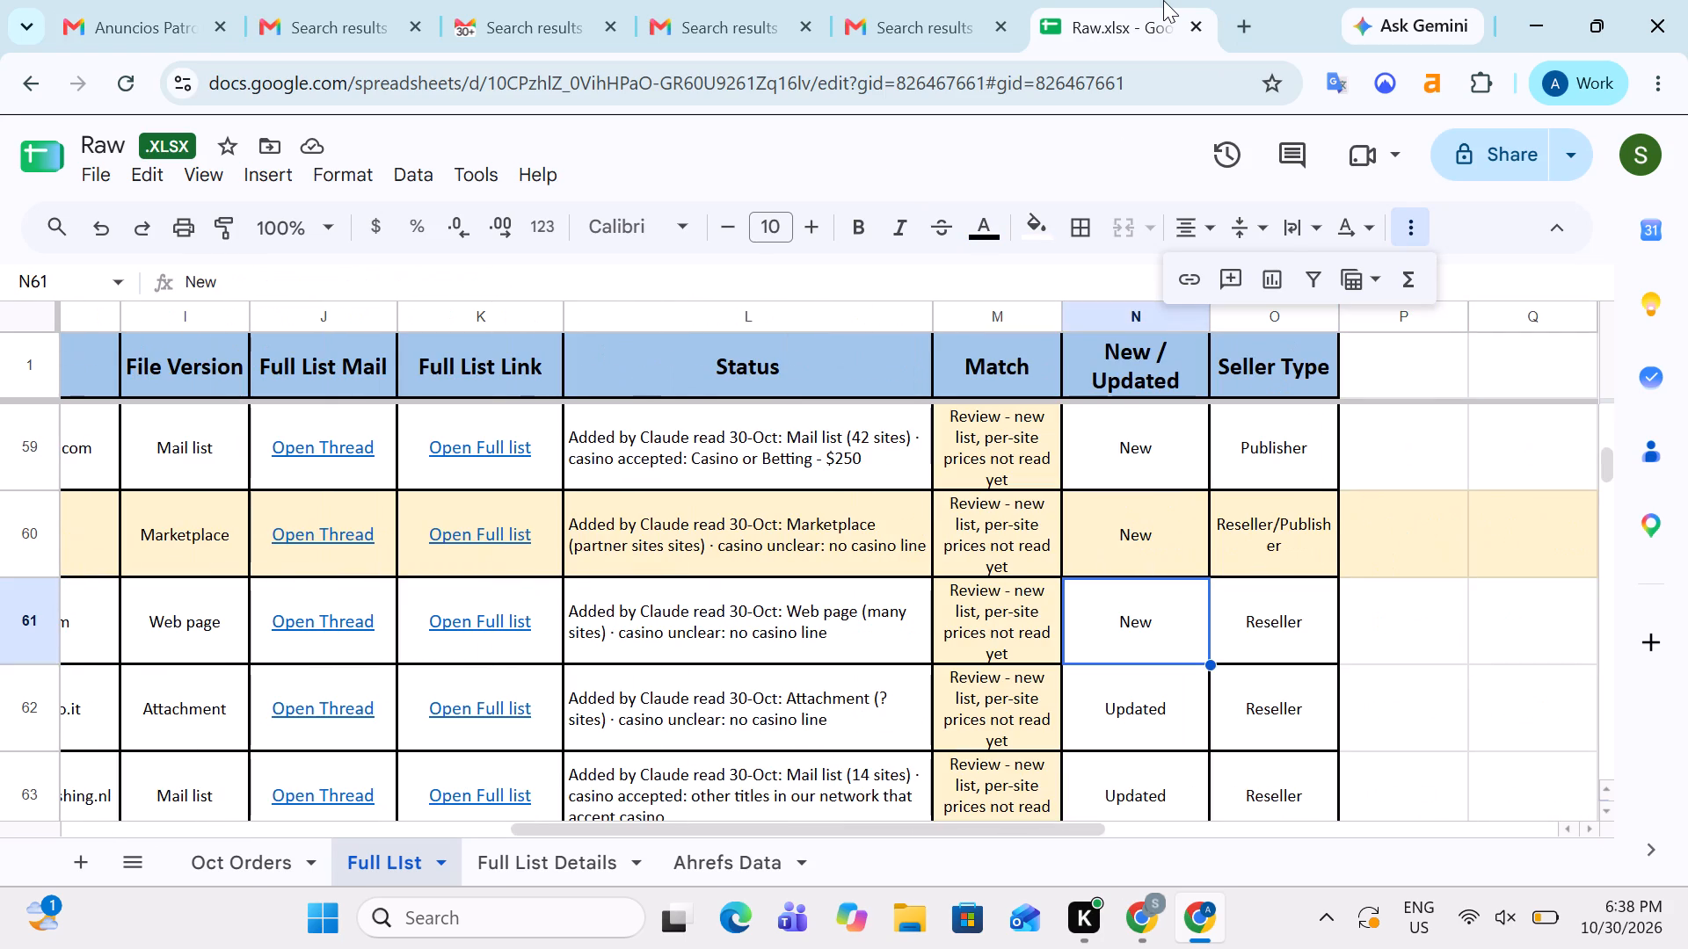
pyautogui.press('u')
pyautogui.press('Down')
pyautogui.press('Up')
pyautogui.press('Right')
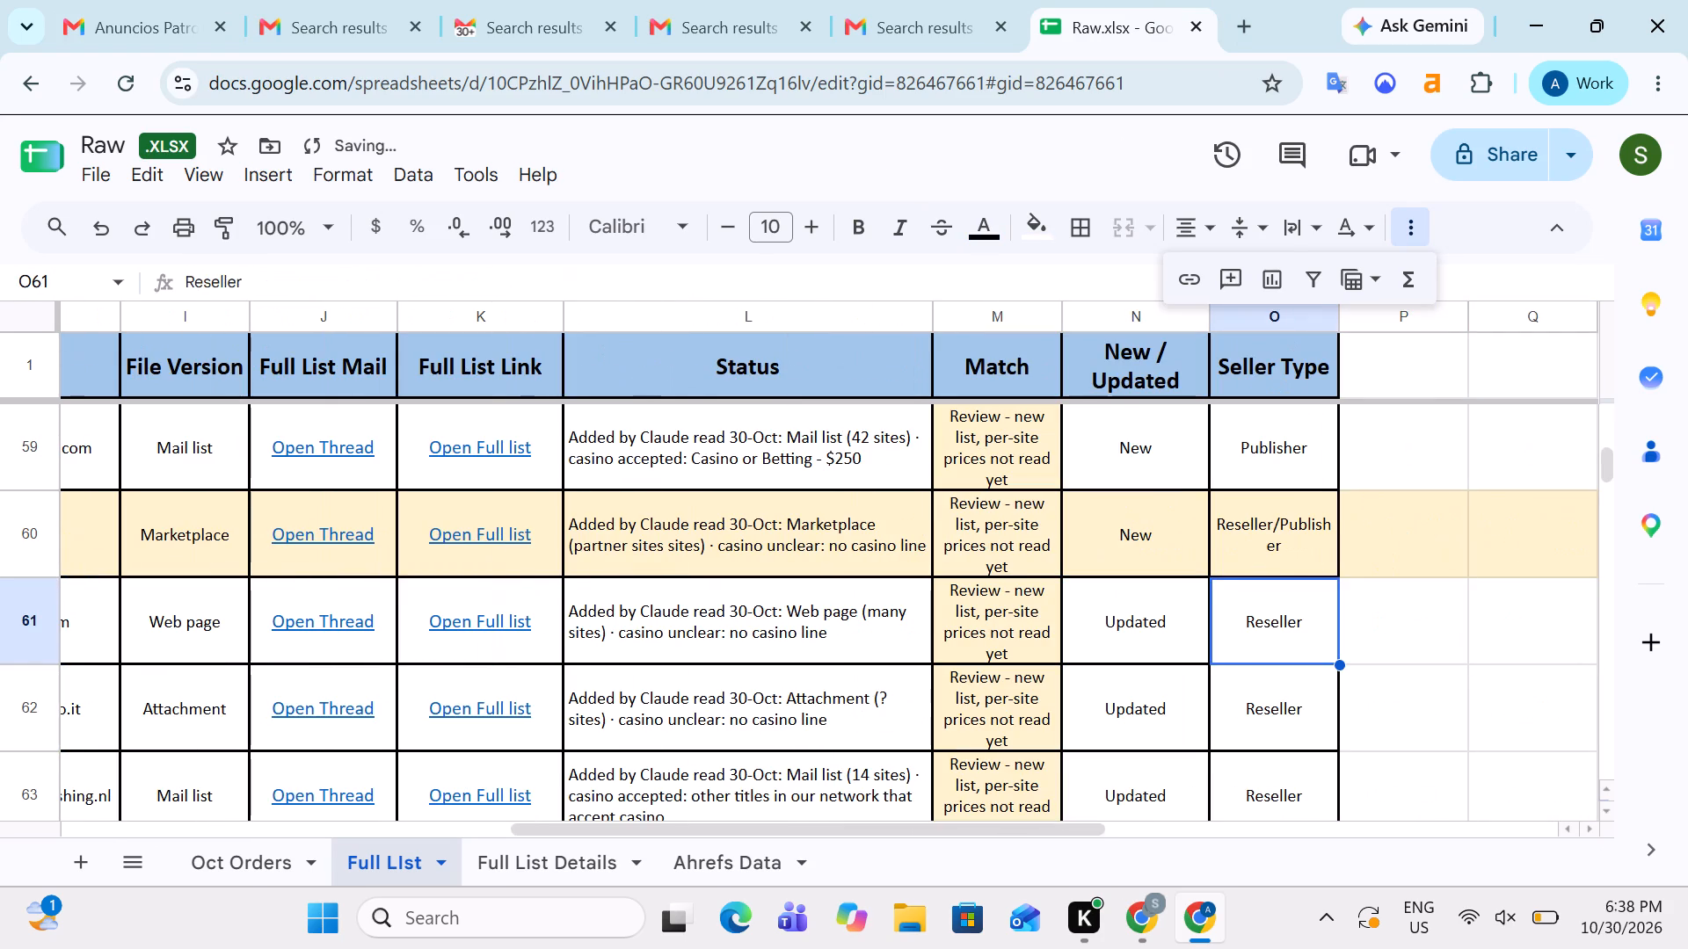
pyautogui.press('Right')
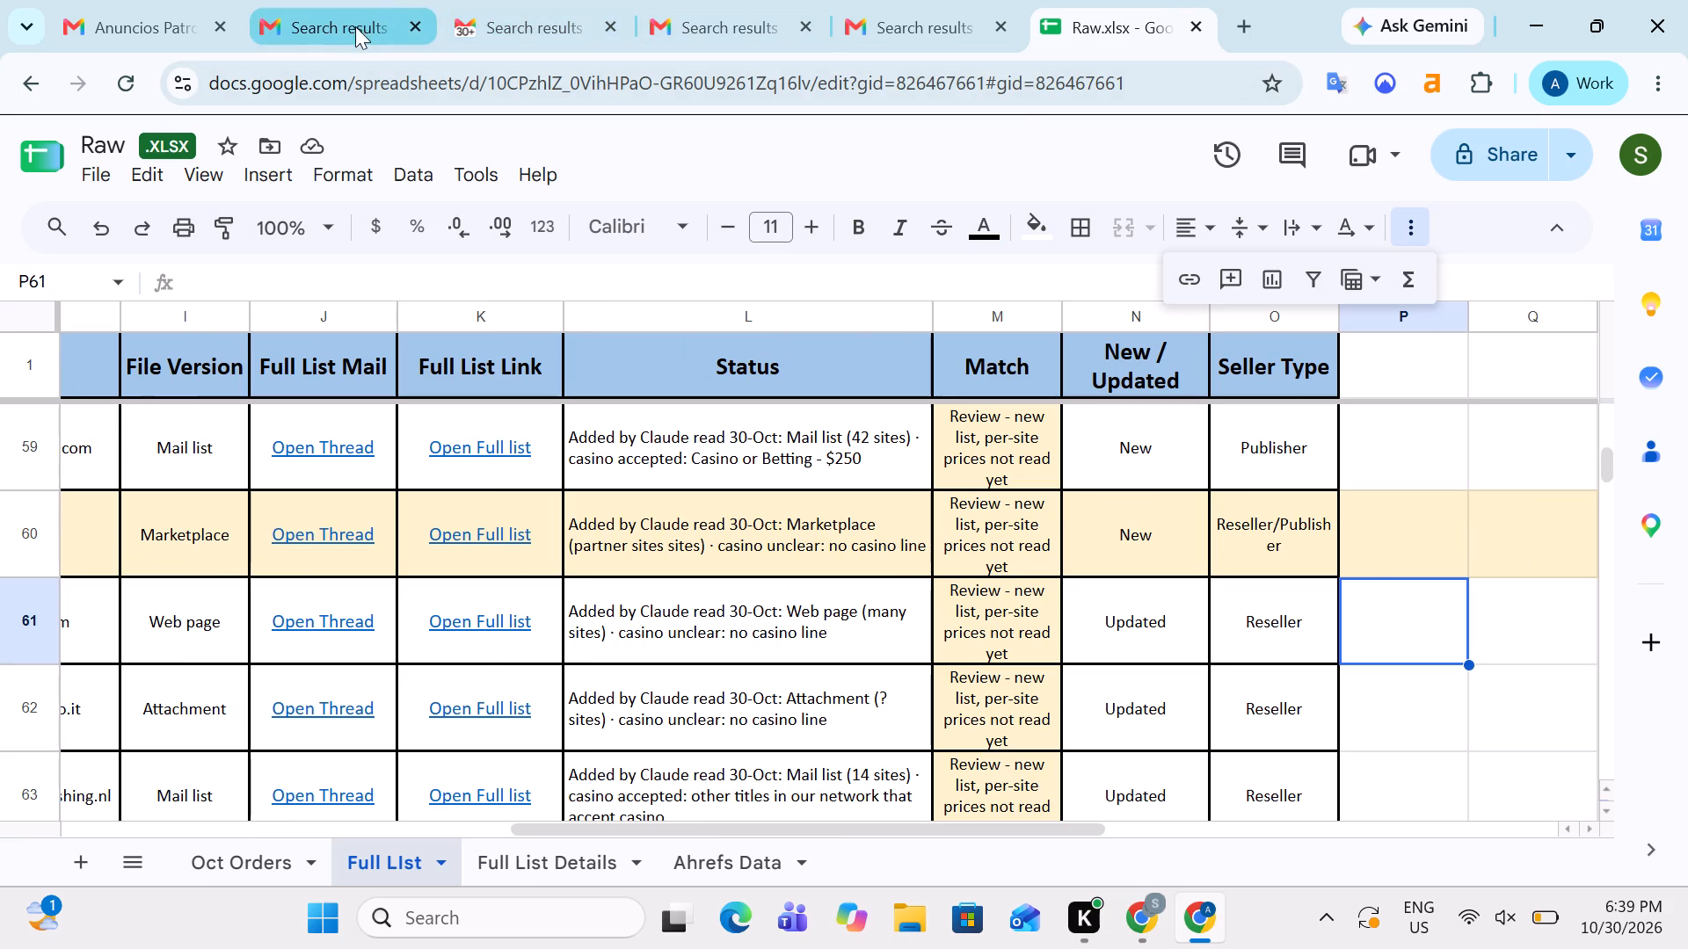
# Go back to the Anuncios Patrocinados thread and review the PayPal payment message and the messages around it.
pyautogui.hotkey('alt', 'Tab')
pyautogui.hotkey('alt', 'Tab')
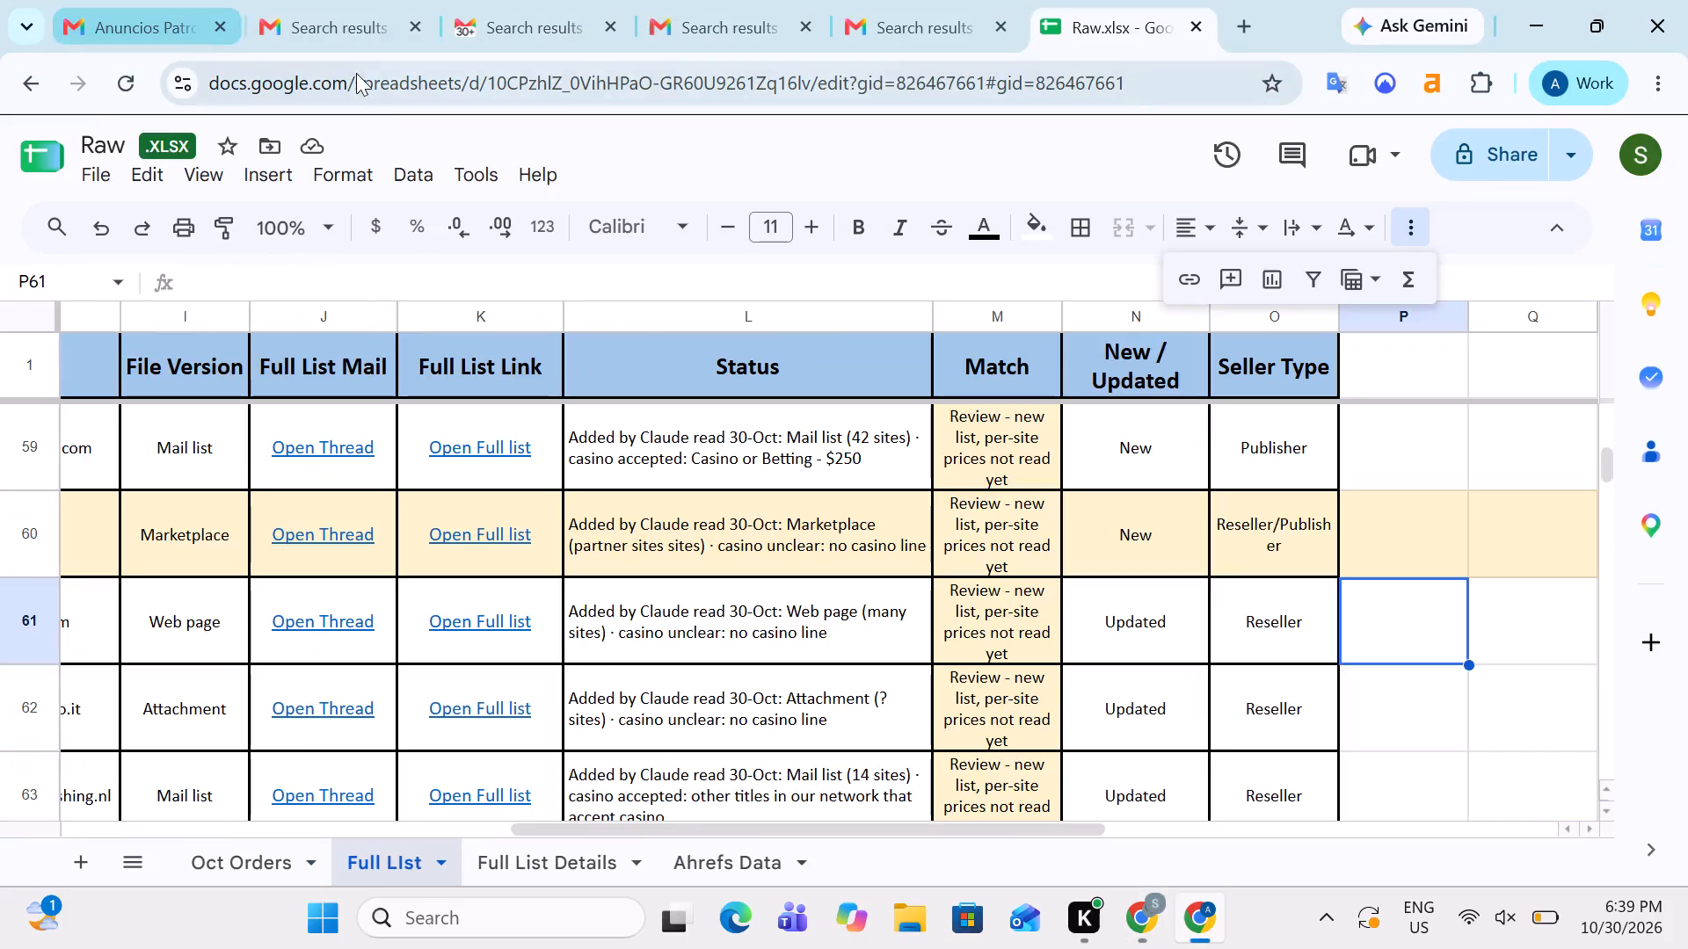
pyautogui.click(334, 0)
pyautogui.click(193, 0)
pyautogui.scroll(-5, 986, 696)
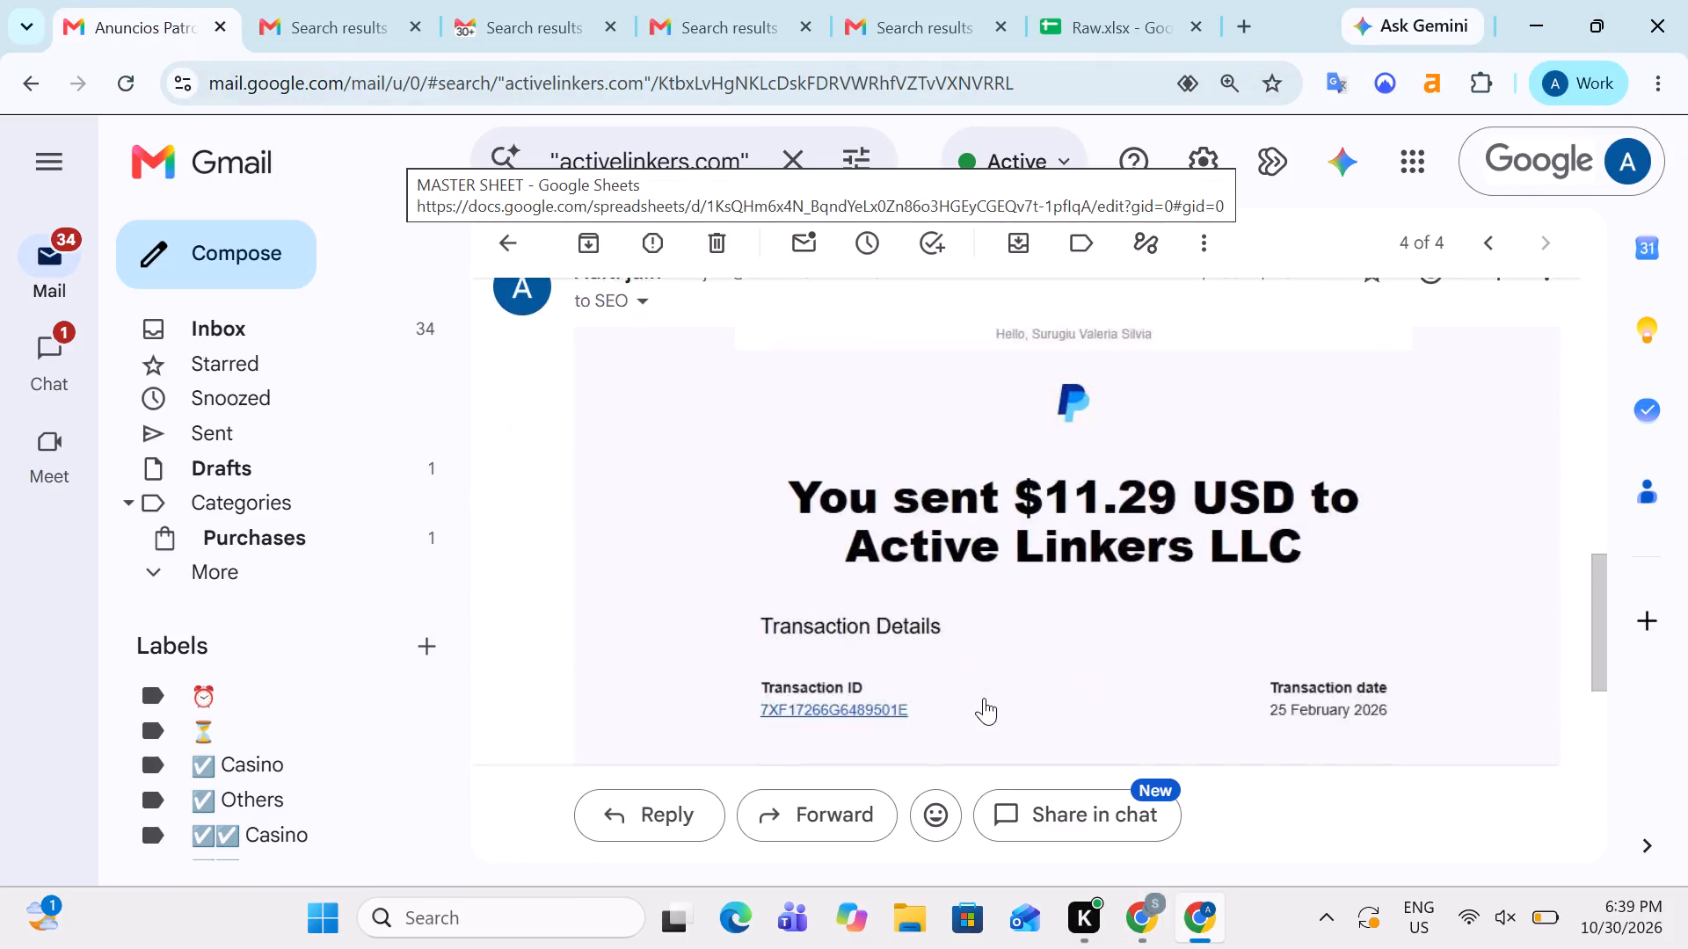
pyautogui.scroll(-4, 765, 542)
pyautogui.scroll(3, 765, 542)
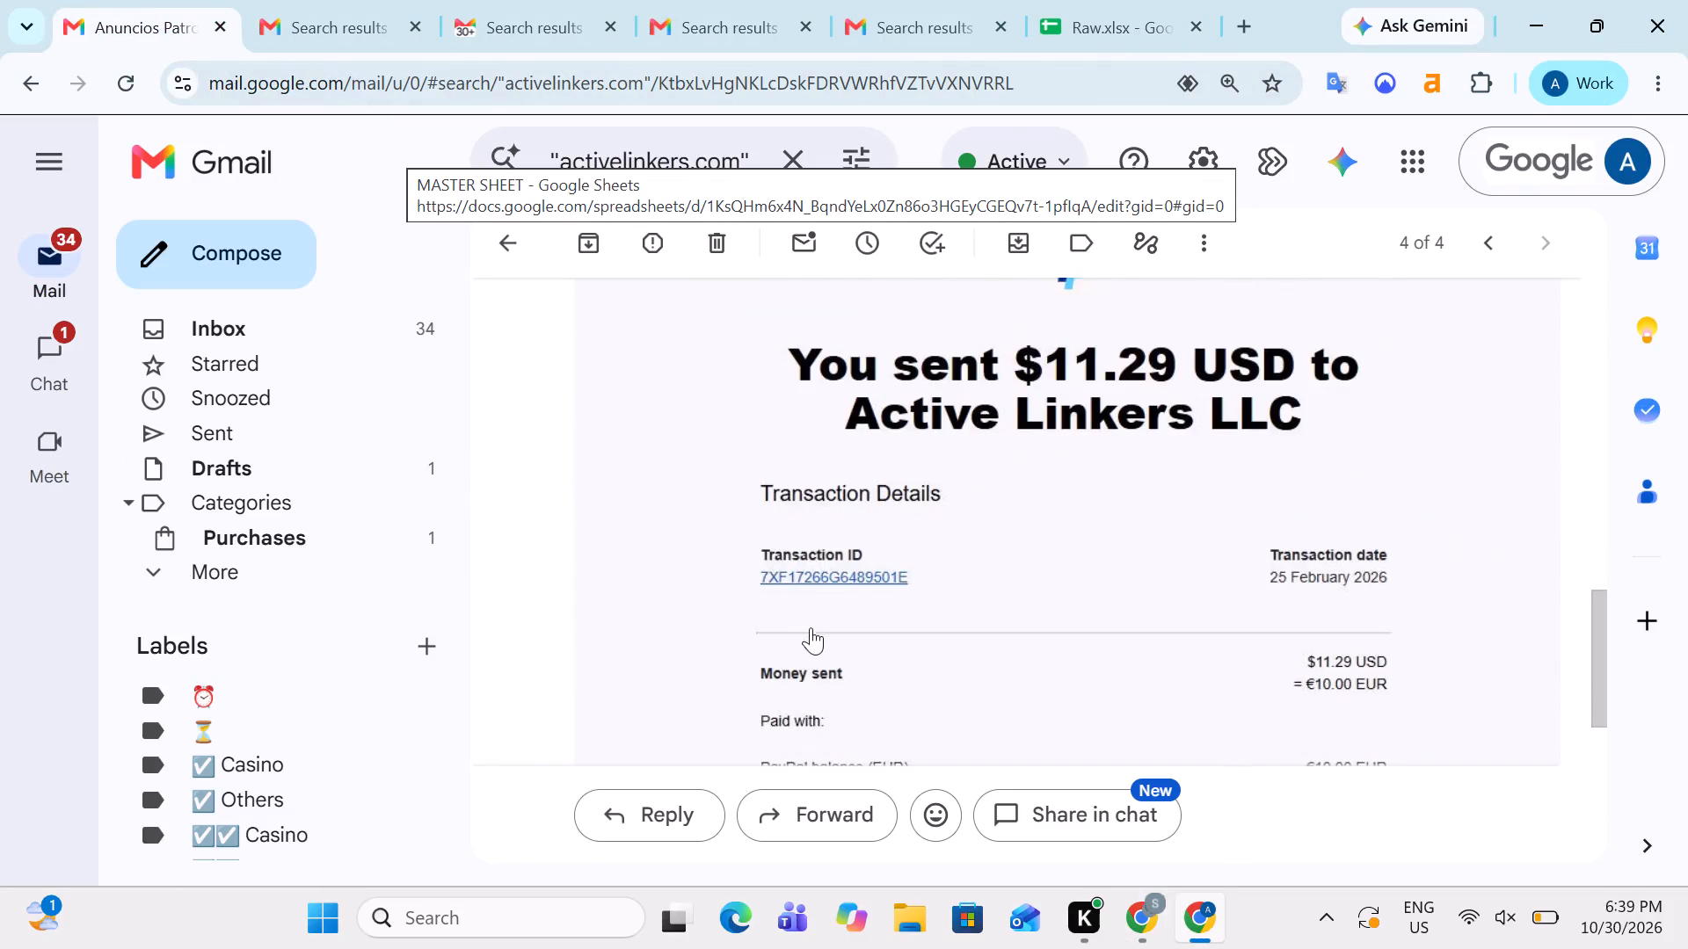
pyautogui.scroll(4, 811, 627)
pyautogui.scroll(2, 929, 424)
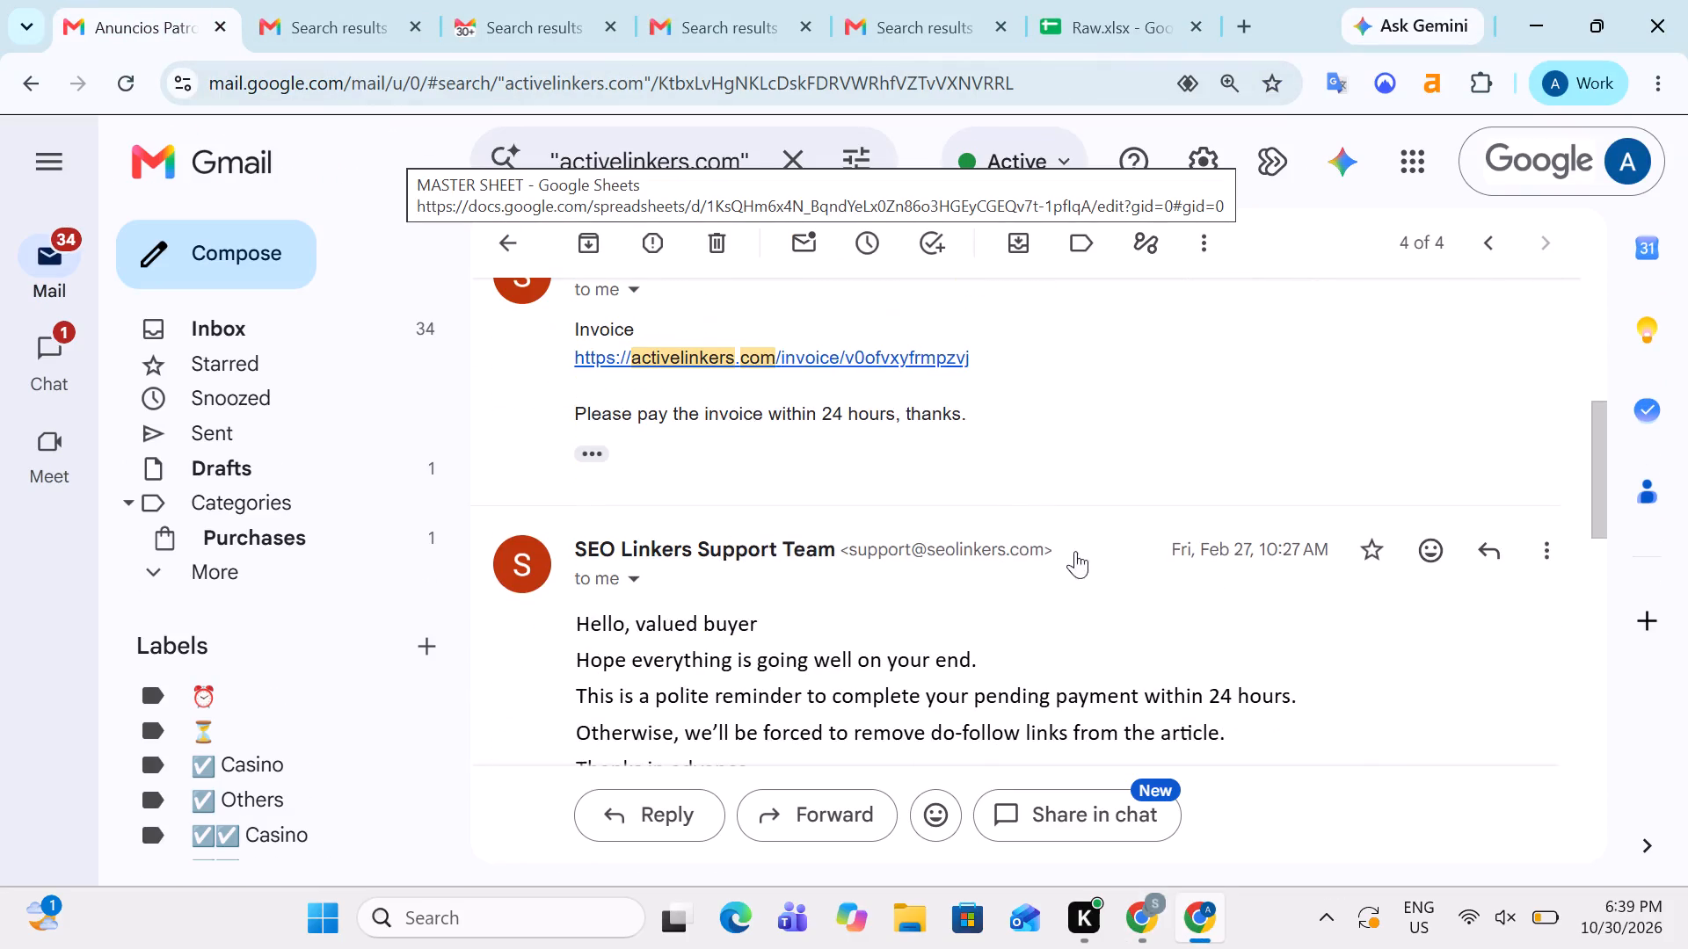
# Copy the sender's e-mail address from the details of SEO Linkers Support Team's February 27 reminder.
pyautogui.rightClick(971, 548)
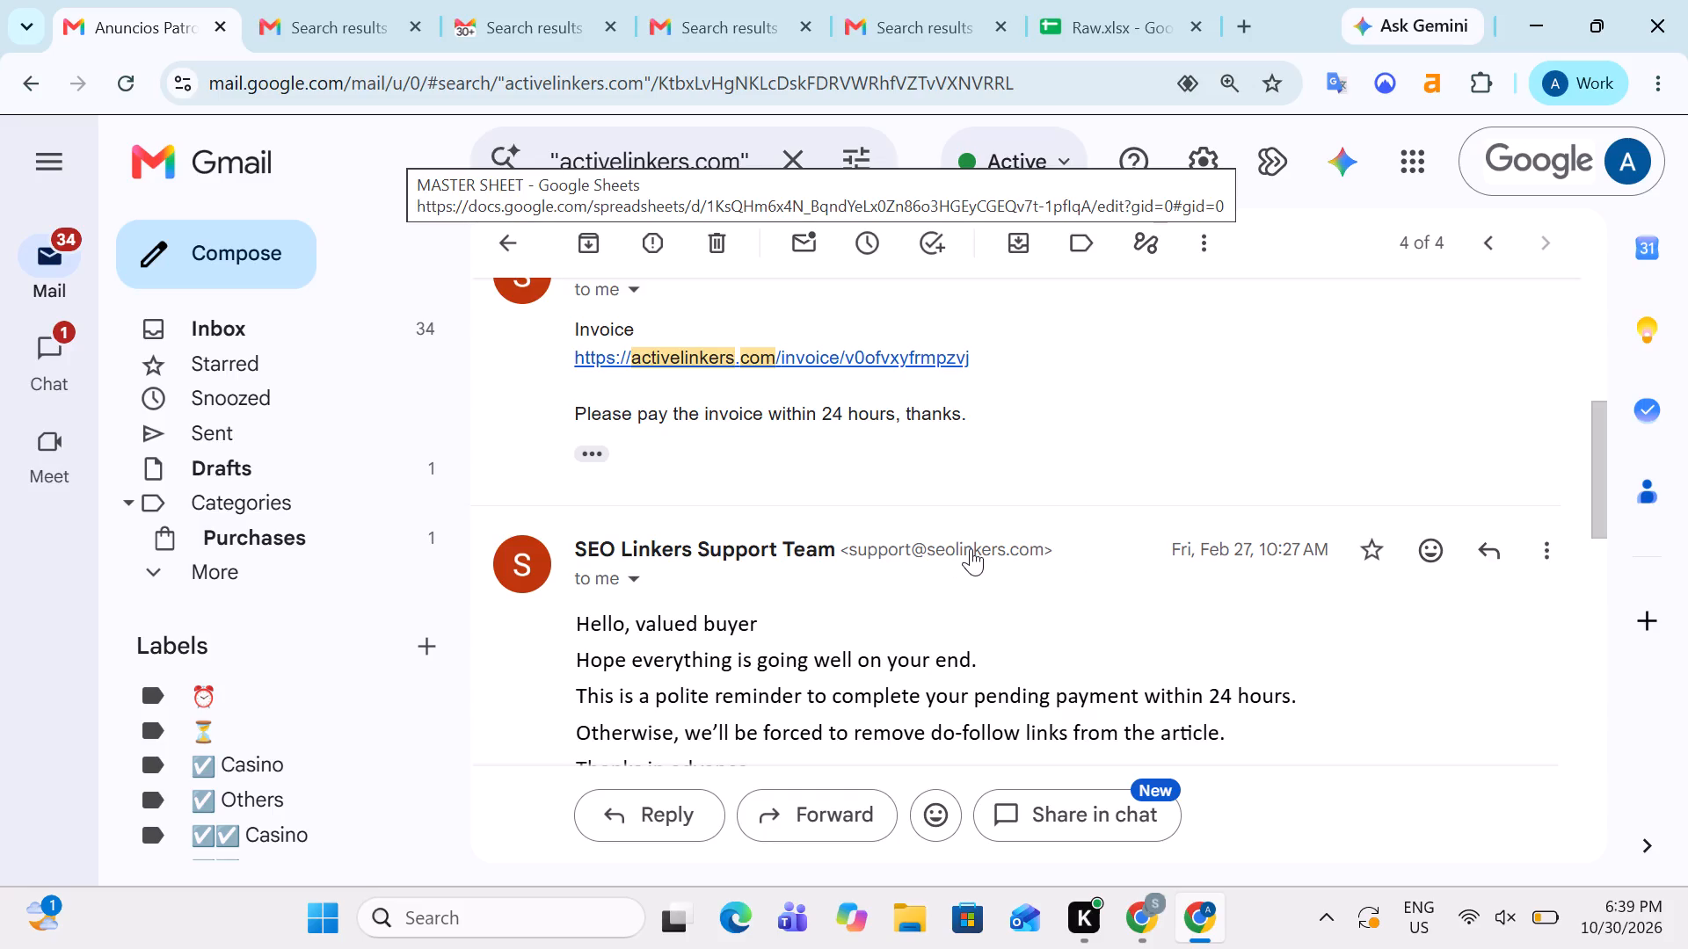
pyautogui.click(888, 625)
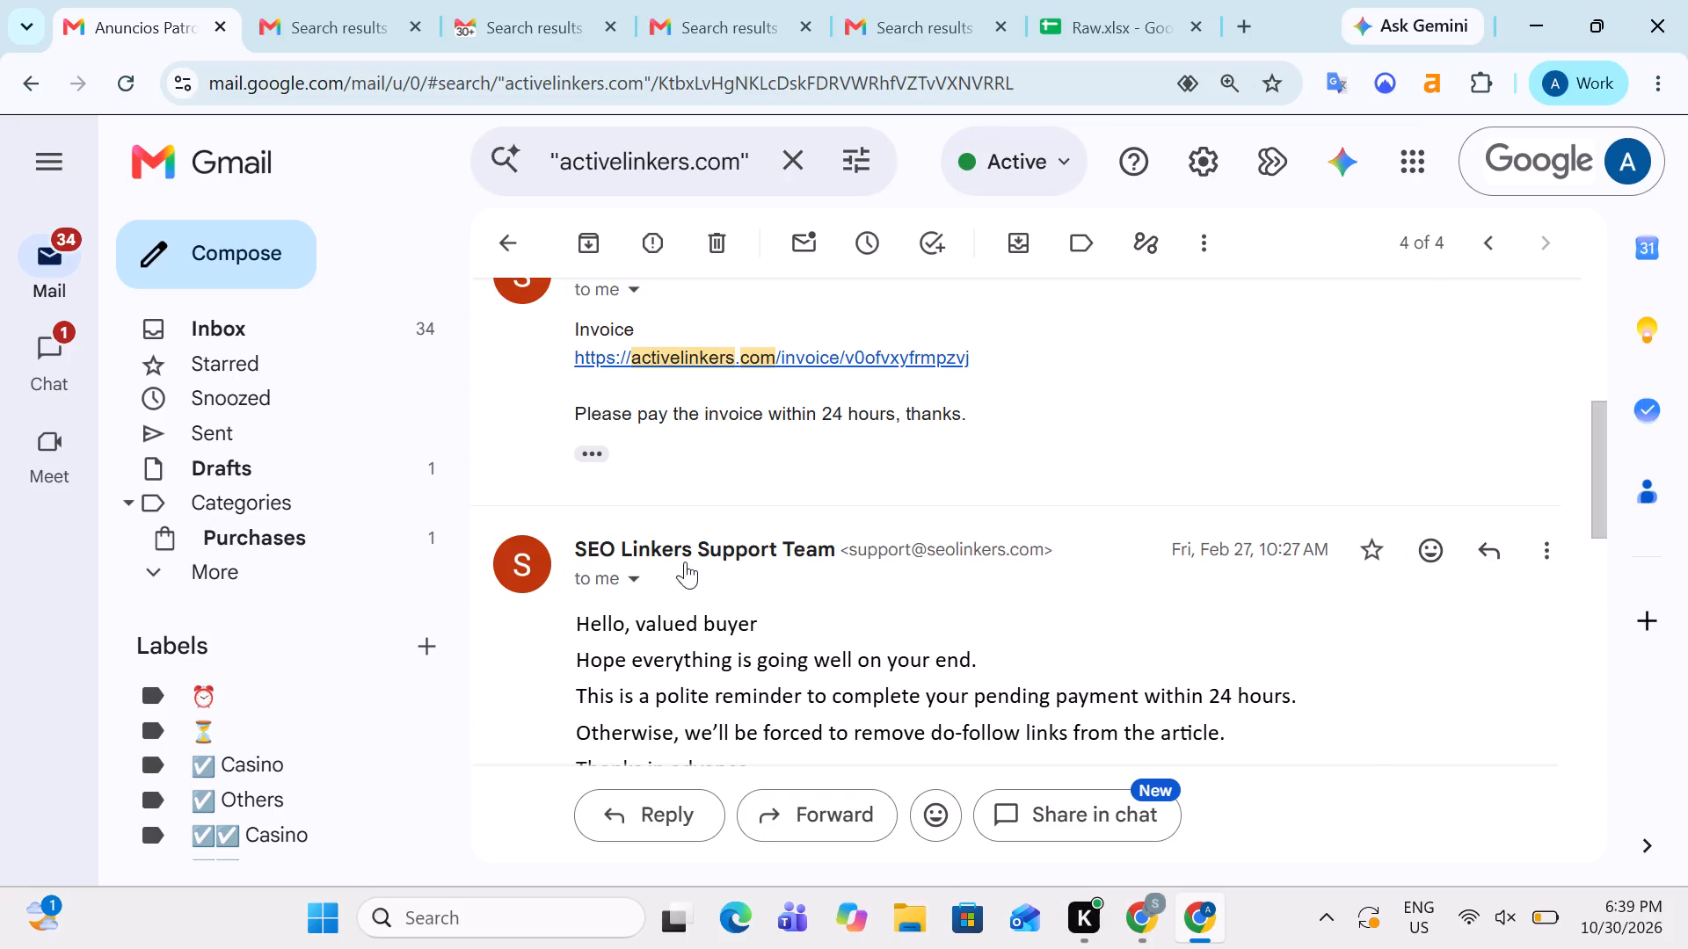
pyautogui.click(640, 568)
pyautogui.click(651, 578)
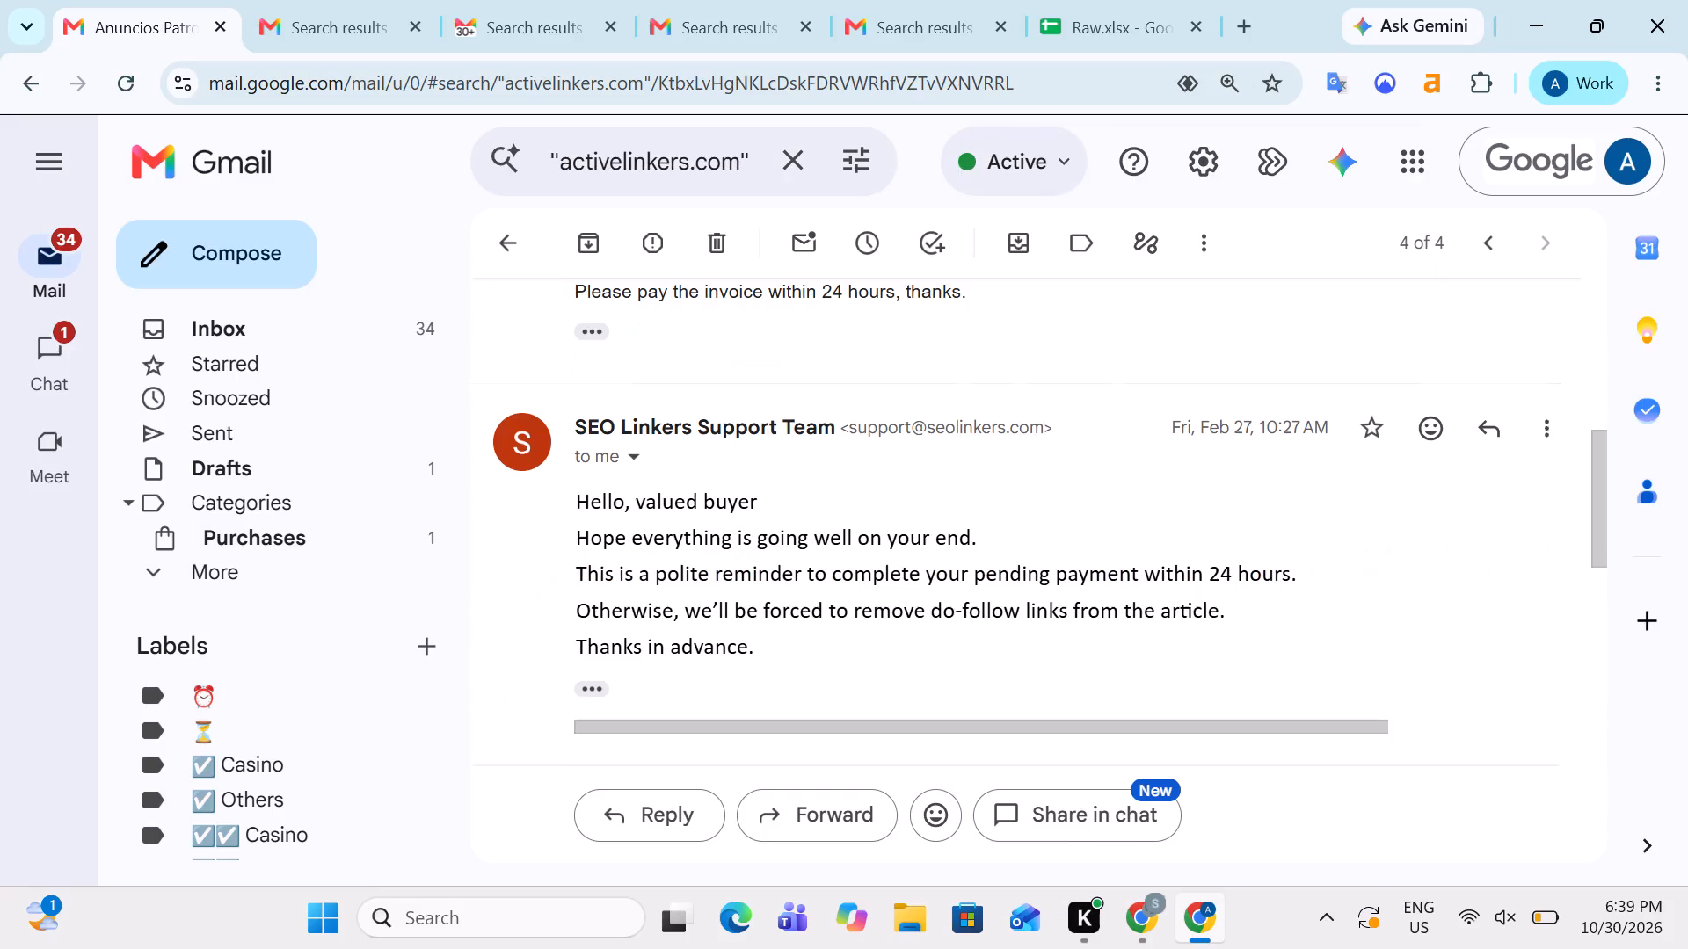
pyautogui.click(637, 451)
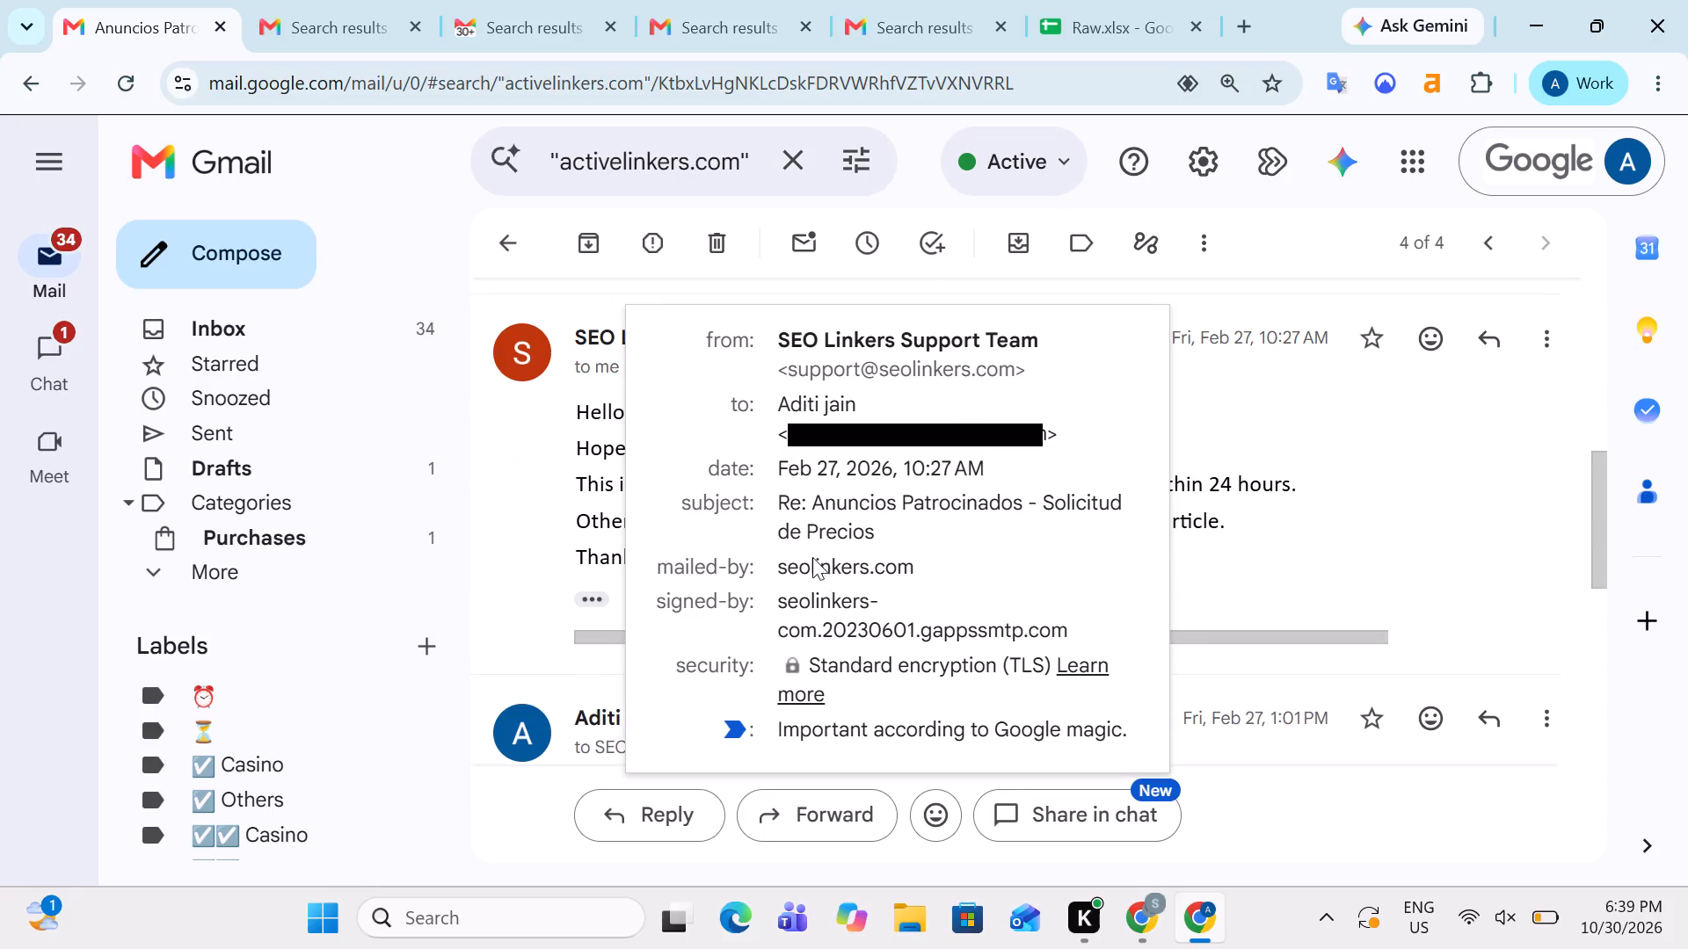
pyautogui.click(815, 368)
pyautogui.moveTo(815, 368); pyautogui.dragTo(969, 368)
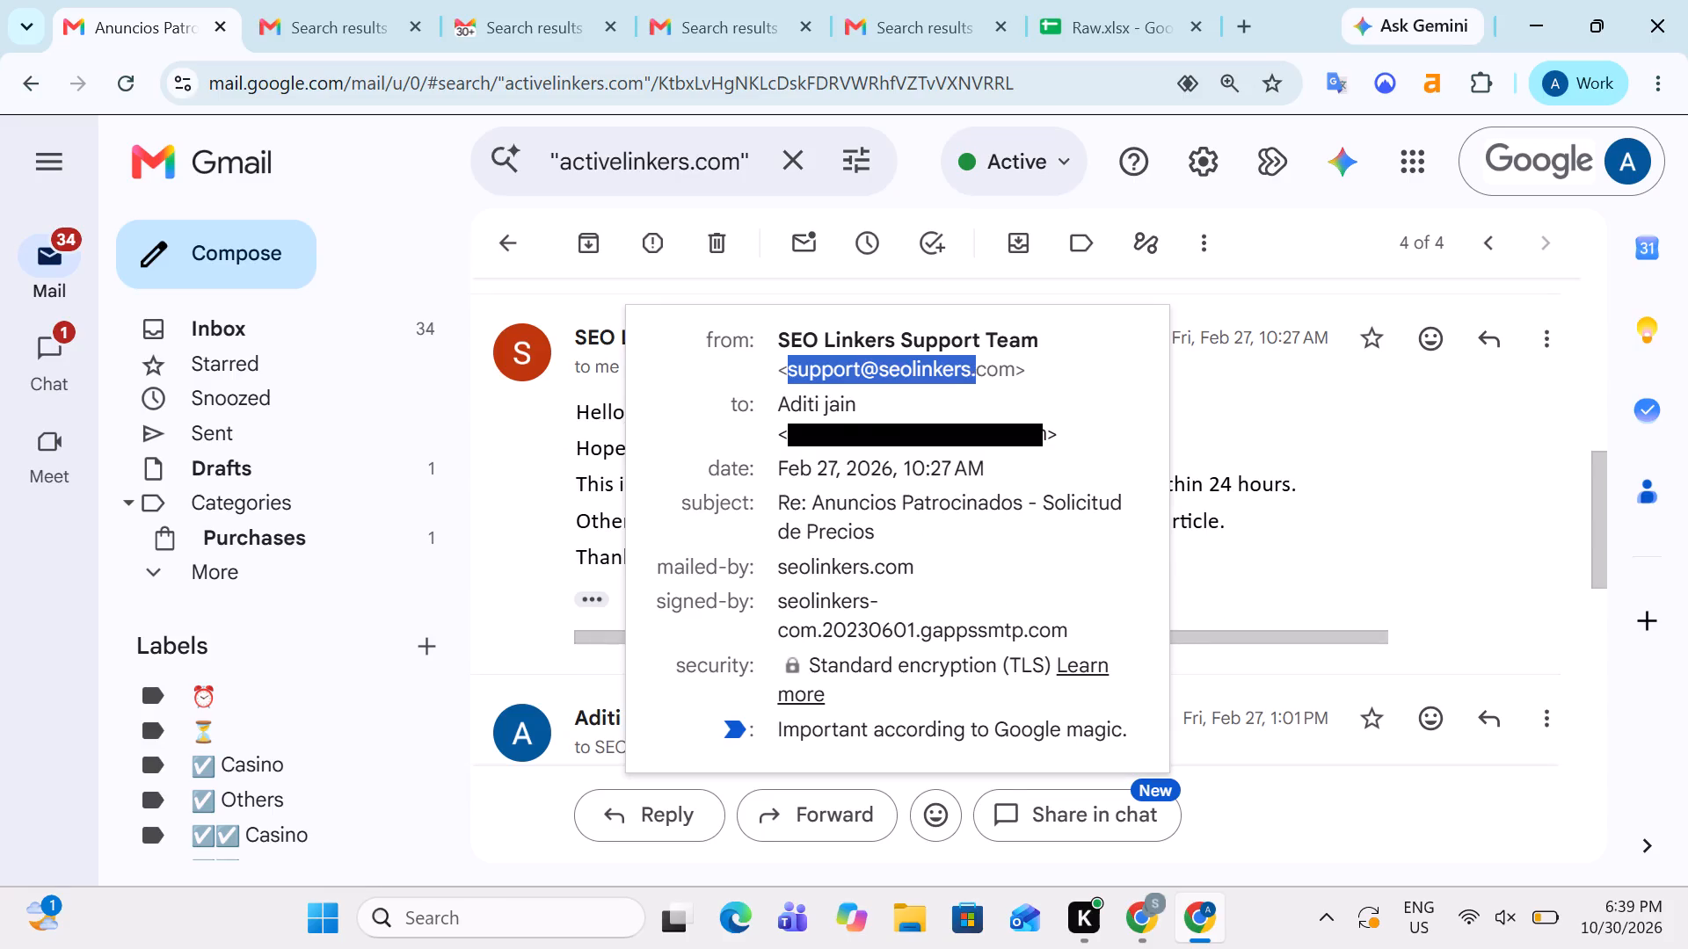
pyautogui.moveTo(969, 368); pyautogui.dragTo(979, 368)
pyautogui.hotkey('ctrl', 'c')
pyautogui.hotkey('ctrl', 'c')
# Paste the copied address into the blank cell after the activelinkers.com row's Seller Type, followed by a line break.
pyautogui.click(1126, 0)
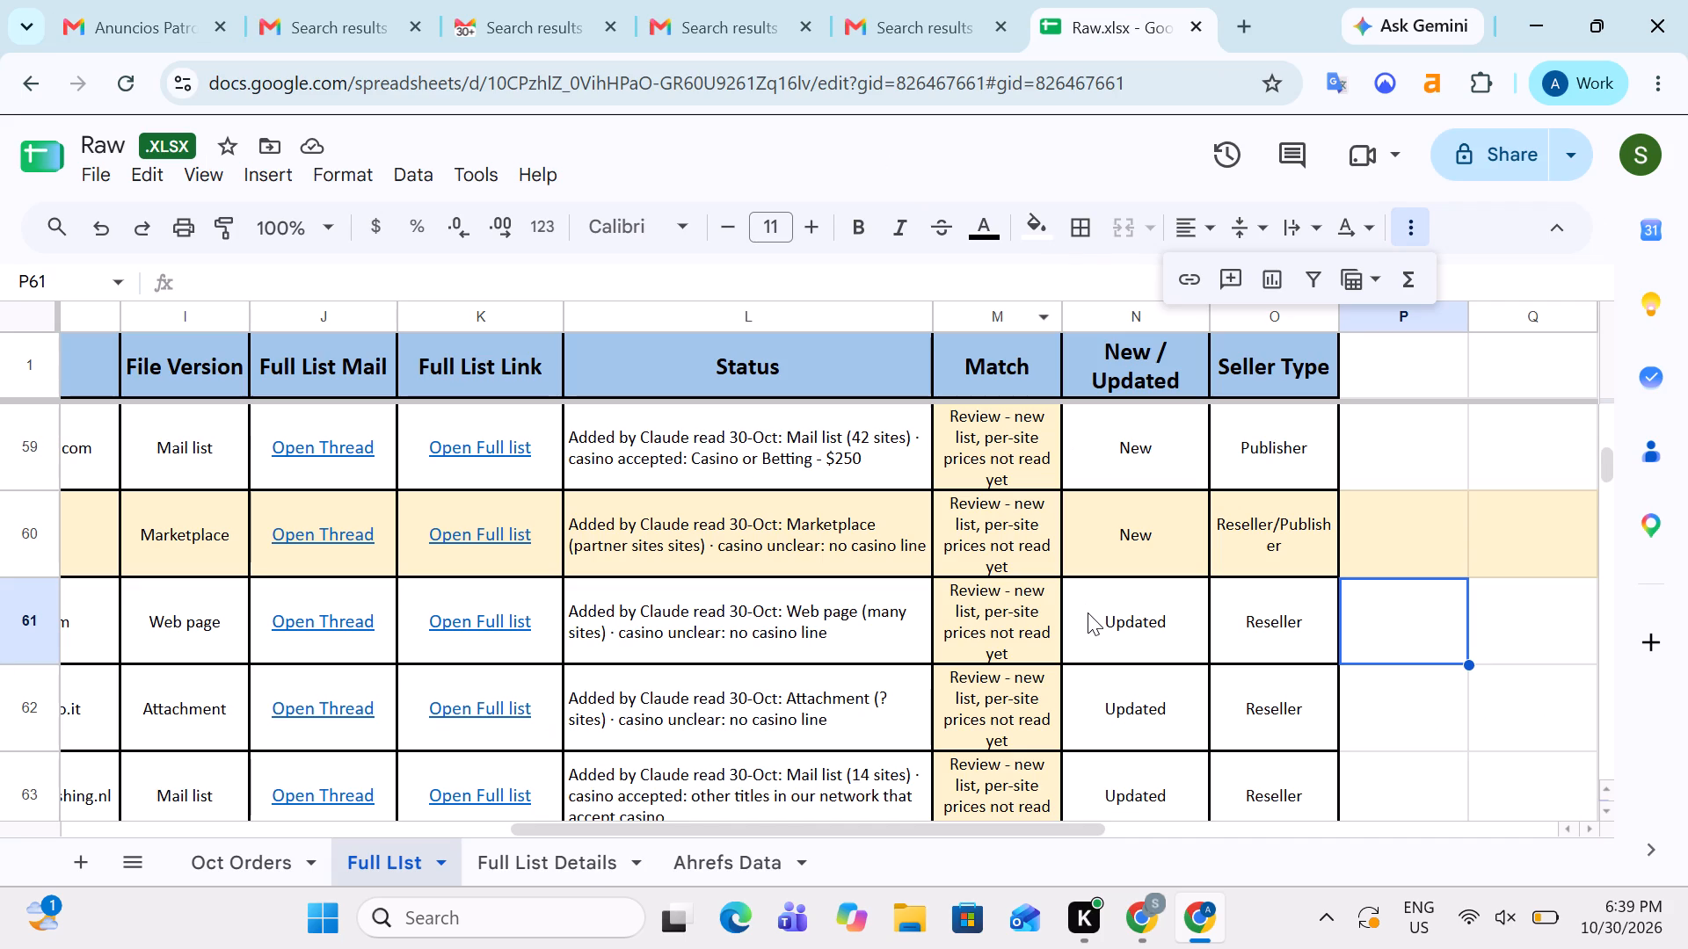
pyautogui.press('Left')
pyautogui.press('Left')
pyautogui.press('Right')
pyautogui.press('Right')
pyautogui.press('Return')
pyautogui.hotkey('ctrl', 'v')
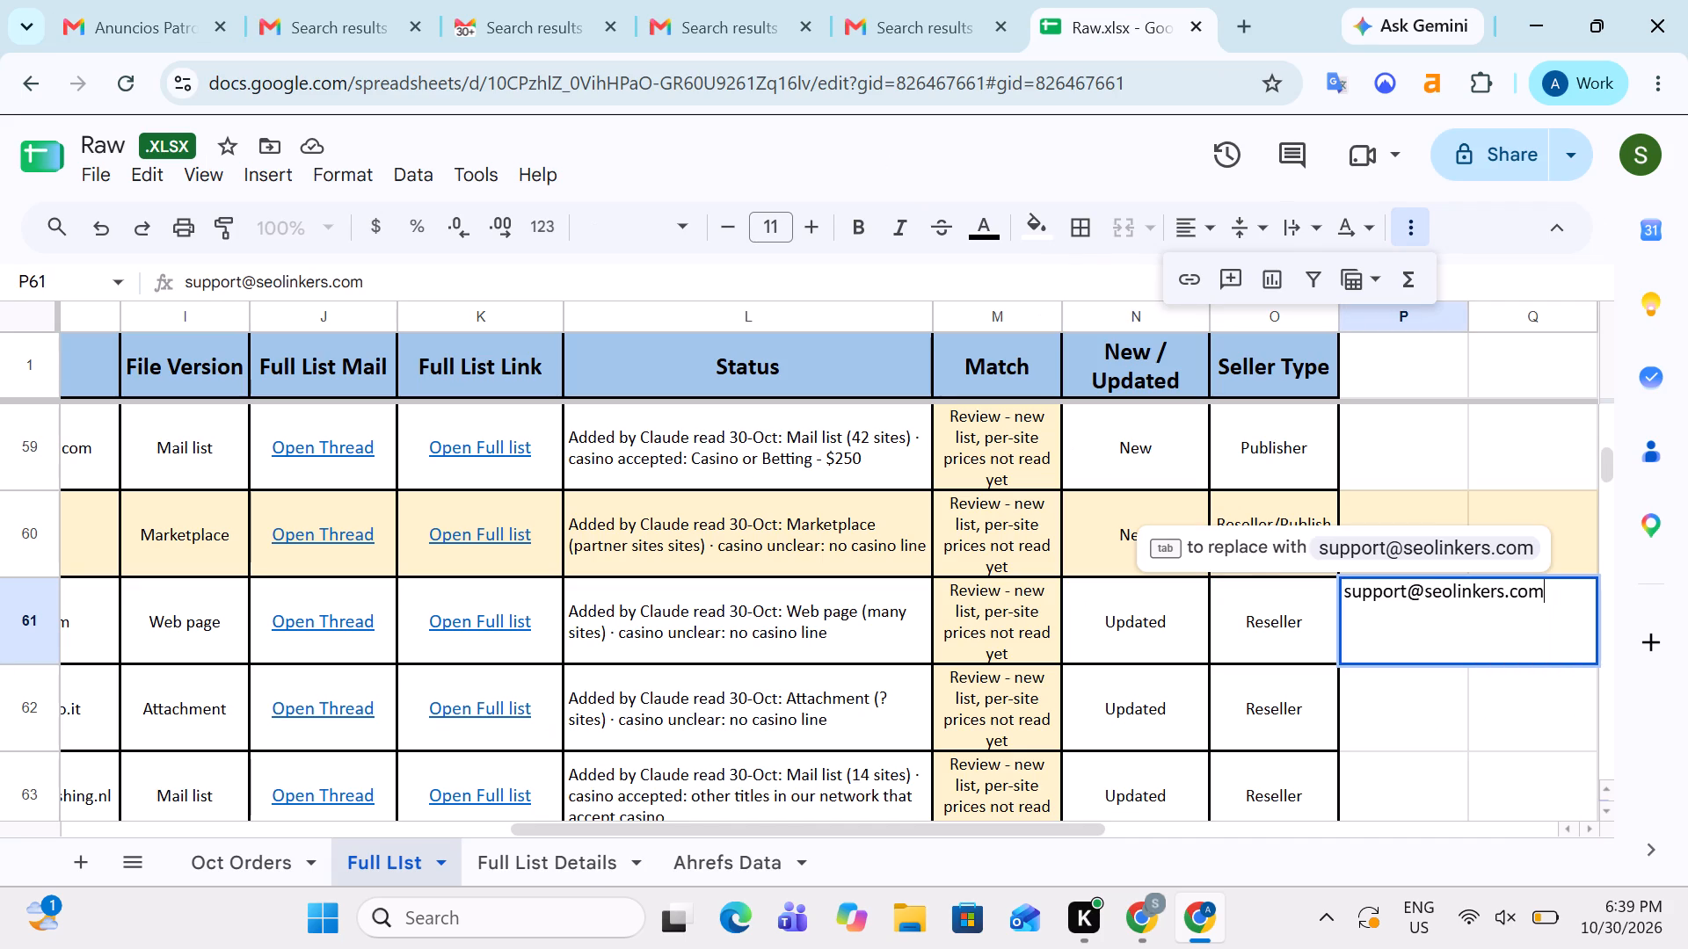
pyautogui.hotkey('shift', 'Return')
pyautogui.press('Down')
pyautogui.press('Return')
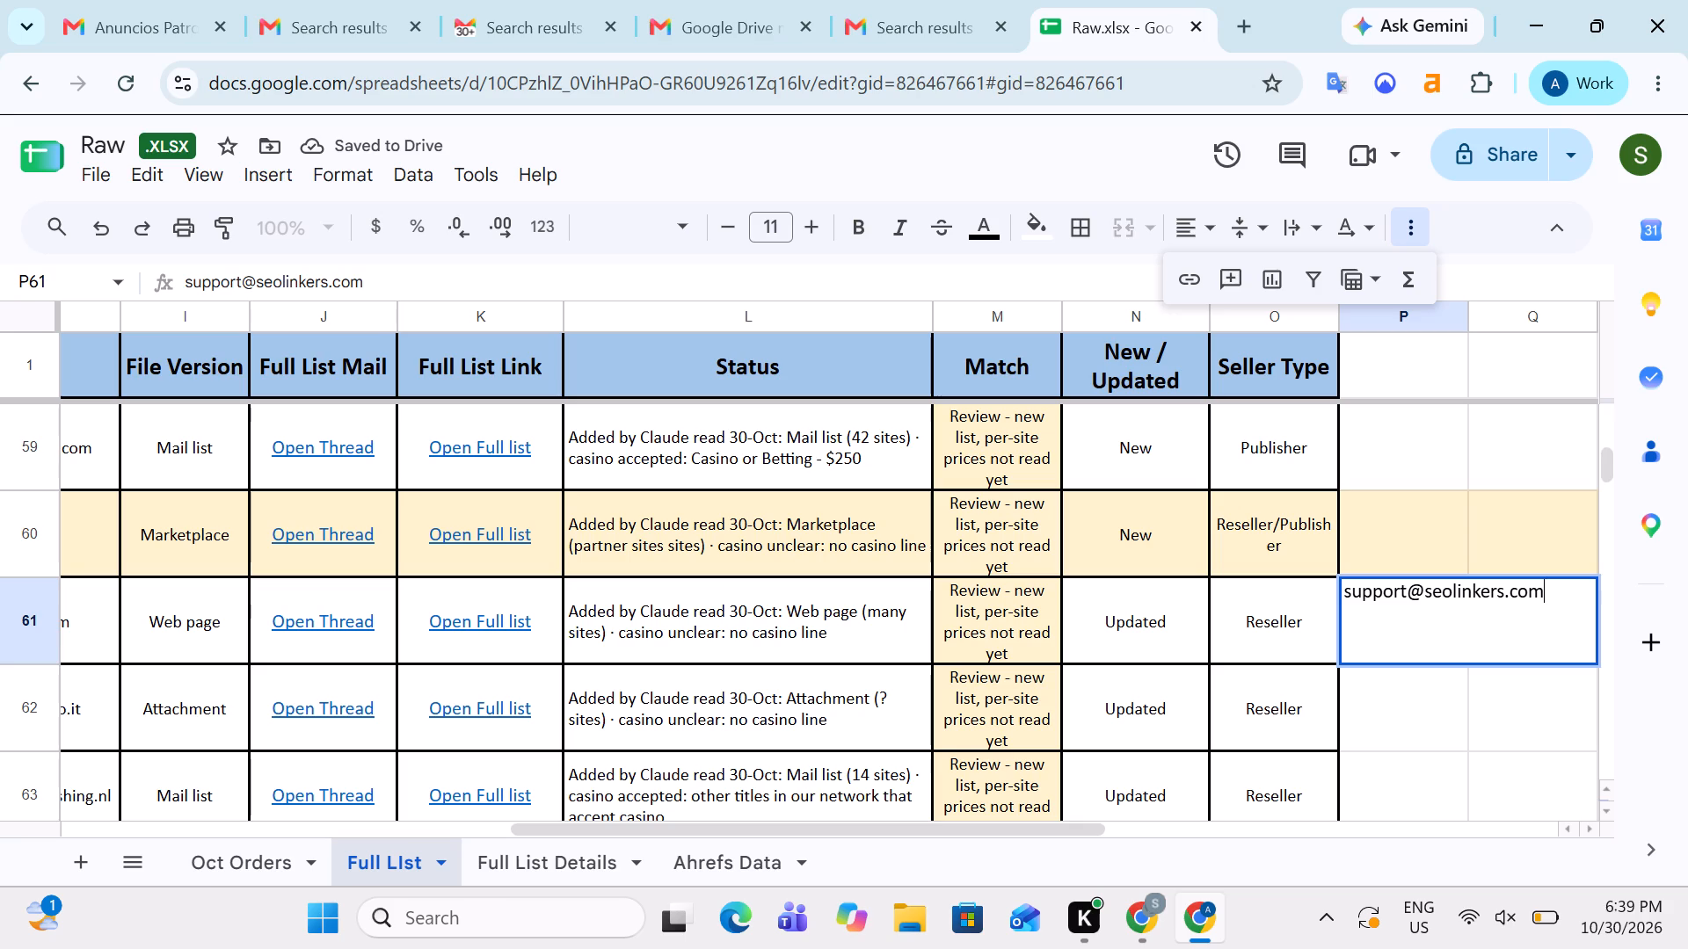
pyautogui.hotkey('shift', 'Return')
pyautogui.press('Down')
pyautogui.press('Return')
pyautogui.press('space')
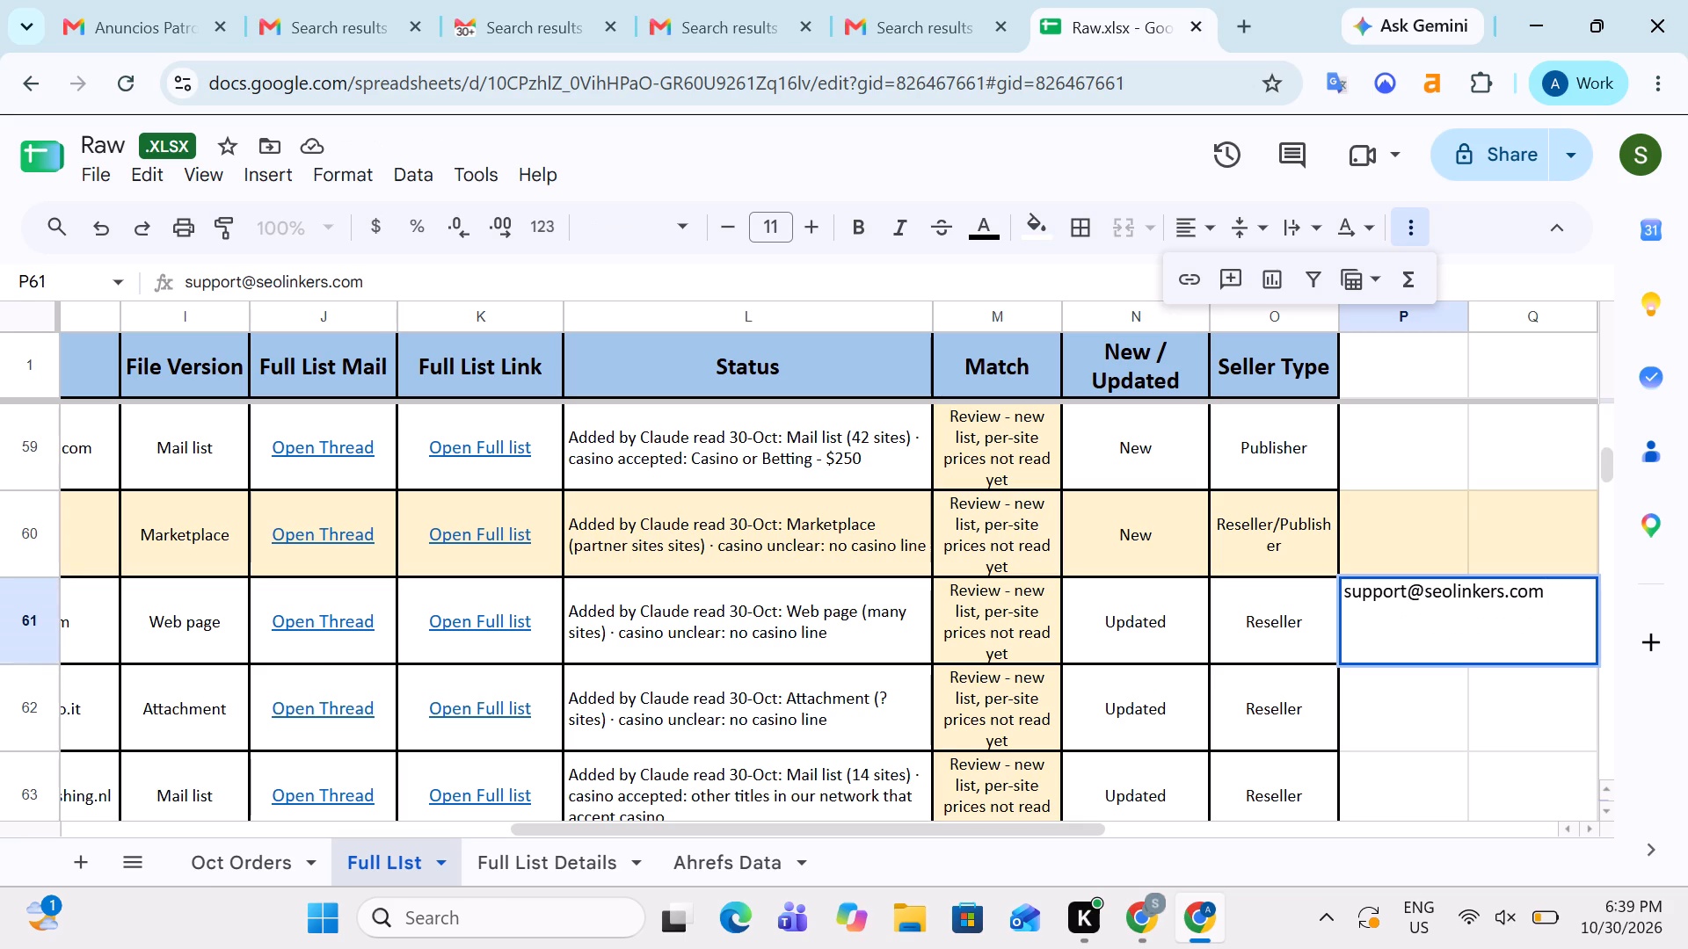
pyautogui.hotkey('ctrl', 'Return')
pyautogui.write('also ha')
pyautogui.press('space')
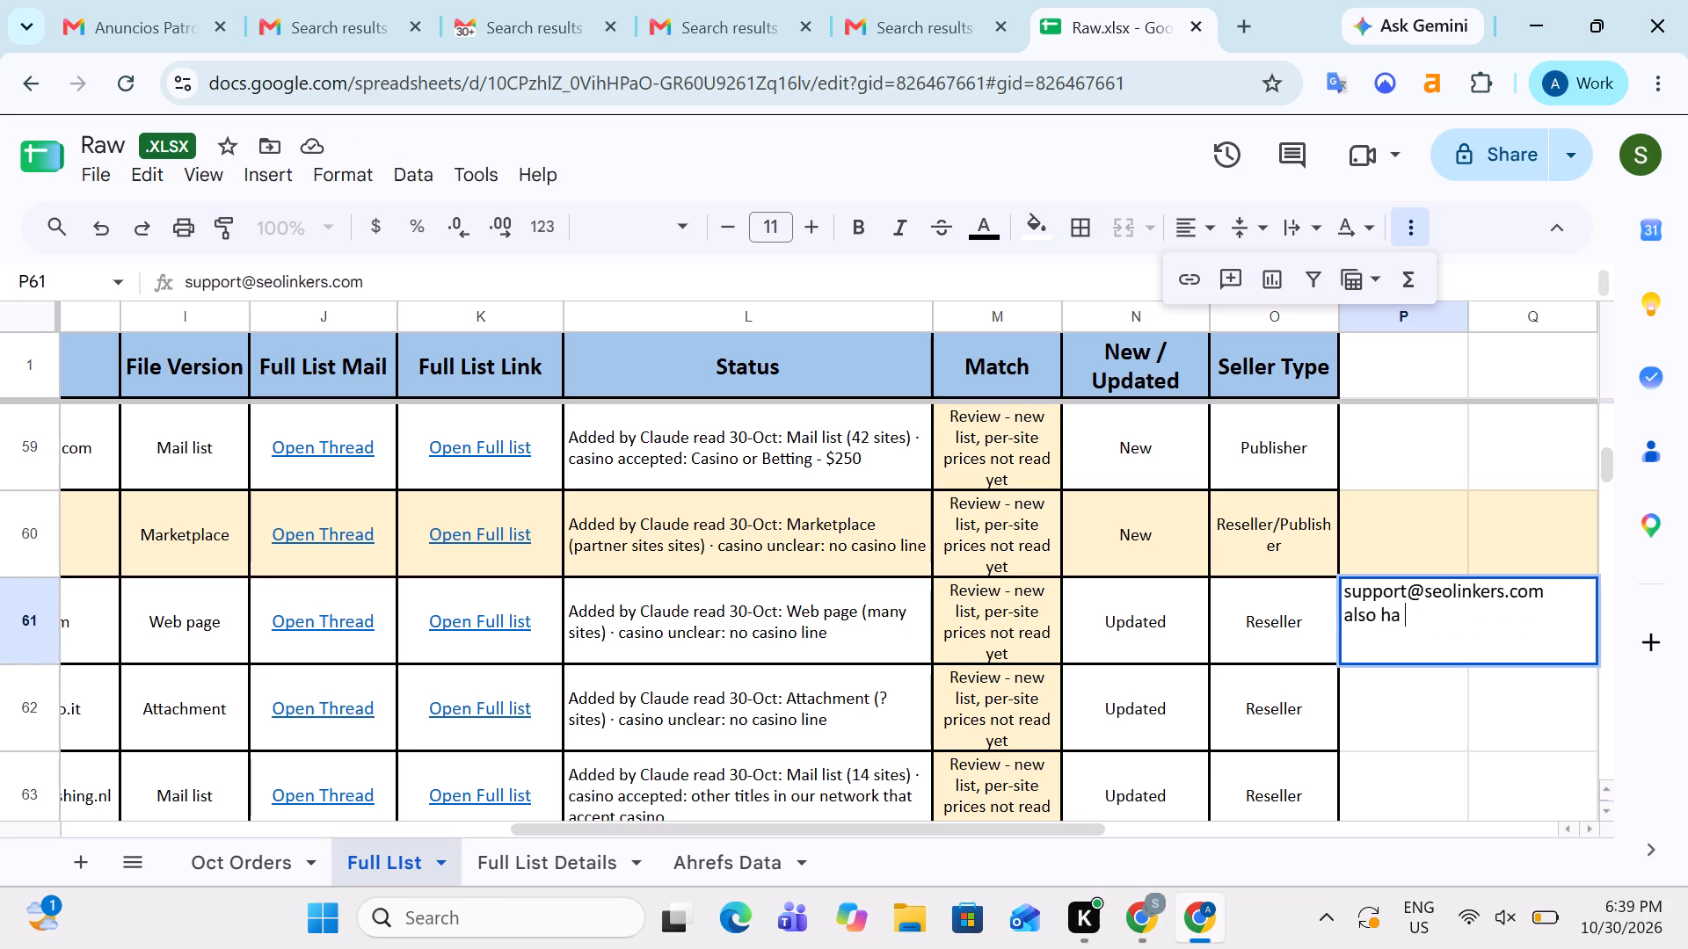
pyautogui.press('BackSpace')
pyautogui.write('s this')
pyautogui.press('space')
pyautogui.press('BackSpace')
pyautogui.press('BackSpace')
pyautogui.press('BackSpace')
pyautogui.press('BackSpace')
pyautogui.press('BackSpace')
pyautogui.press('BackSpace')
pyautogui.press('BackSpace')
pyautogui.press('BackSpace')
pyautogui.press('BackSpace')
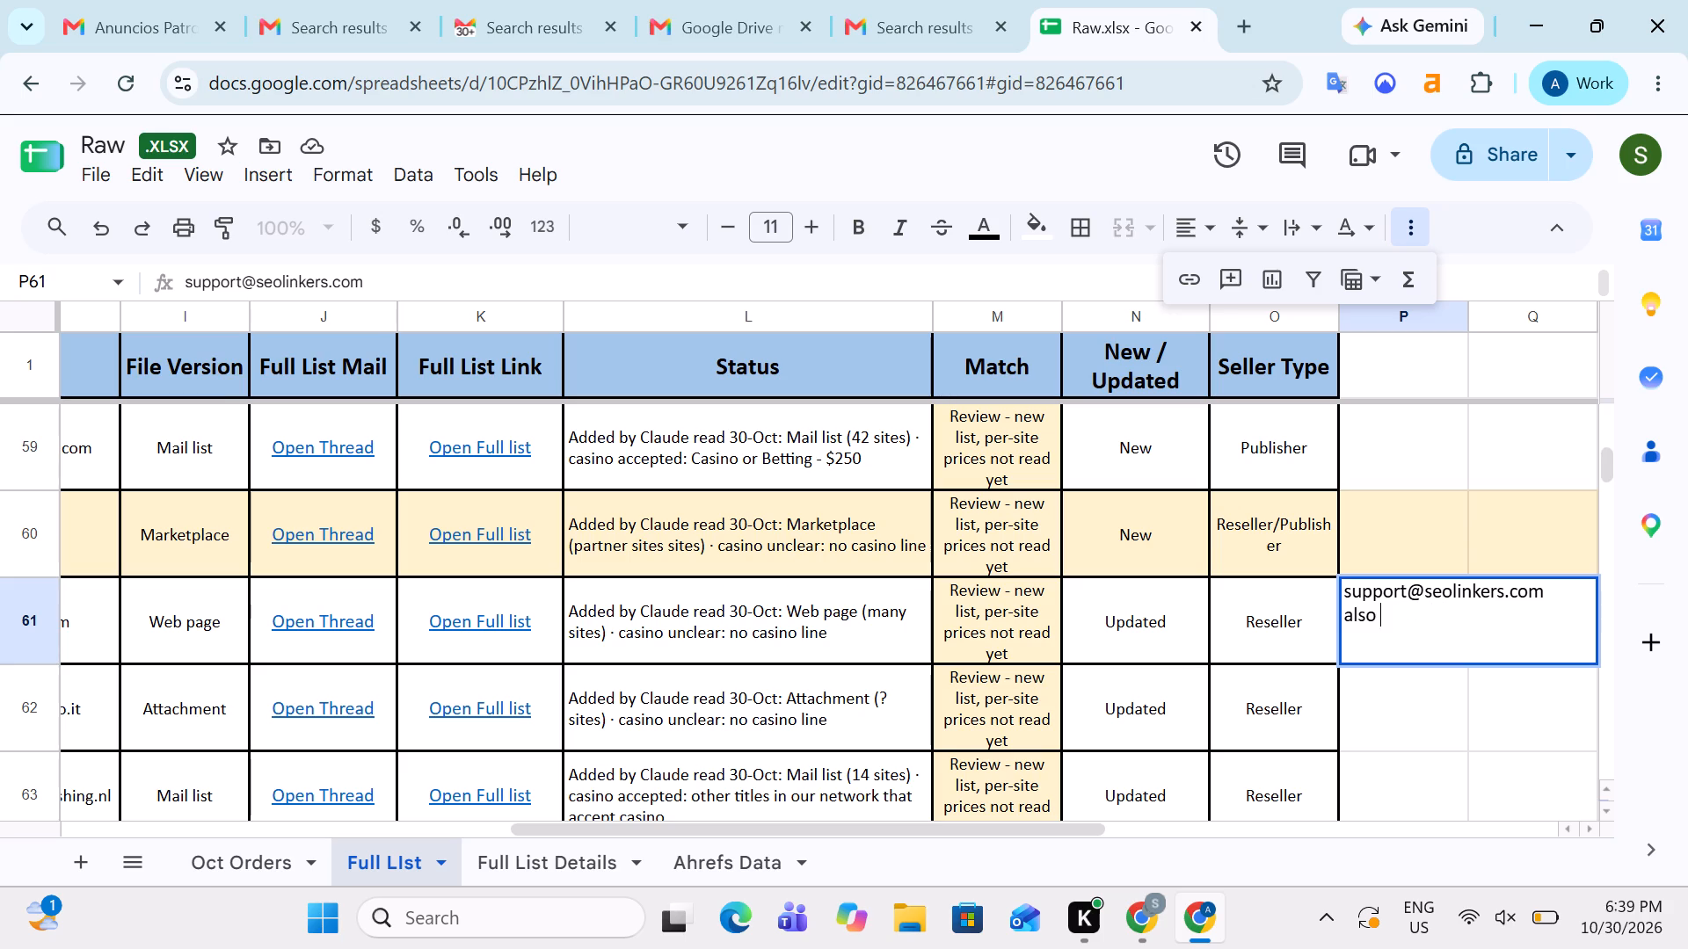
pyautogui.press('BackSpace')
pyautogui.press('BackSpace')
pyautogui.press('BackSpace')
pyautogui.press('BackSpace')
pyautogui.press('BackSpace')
# Write "same reseller" on the second line of the activelinkers.com note.
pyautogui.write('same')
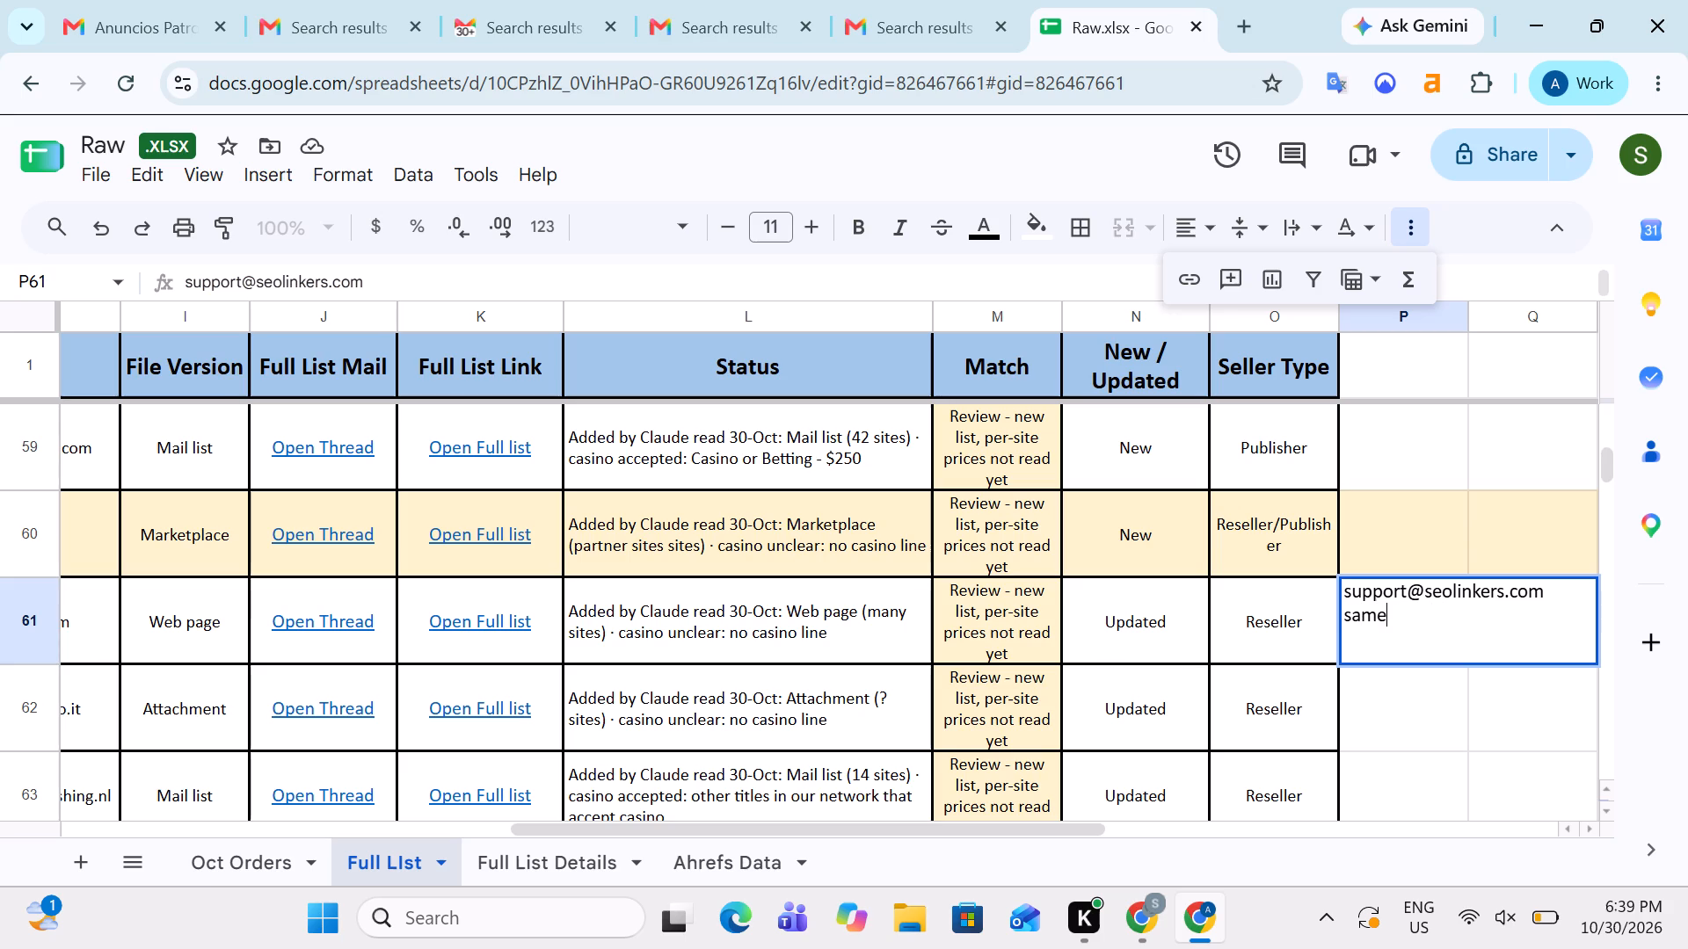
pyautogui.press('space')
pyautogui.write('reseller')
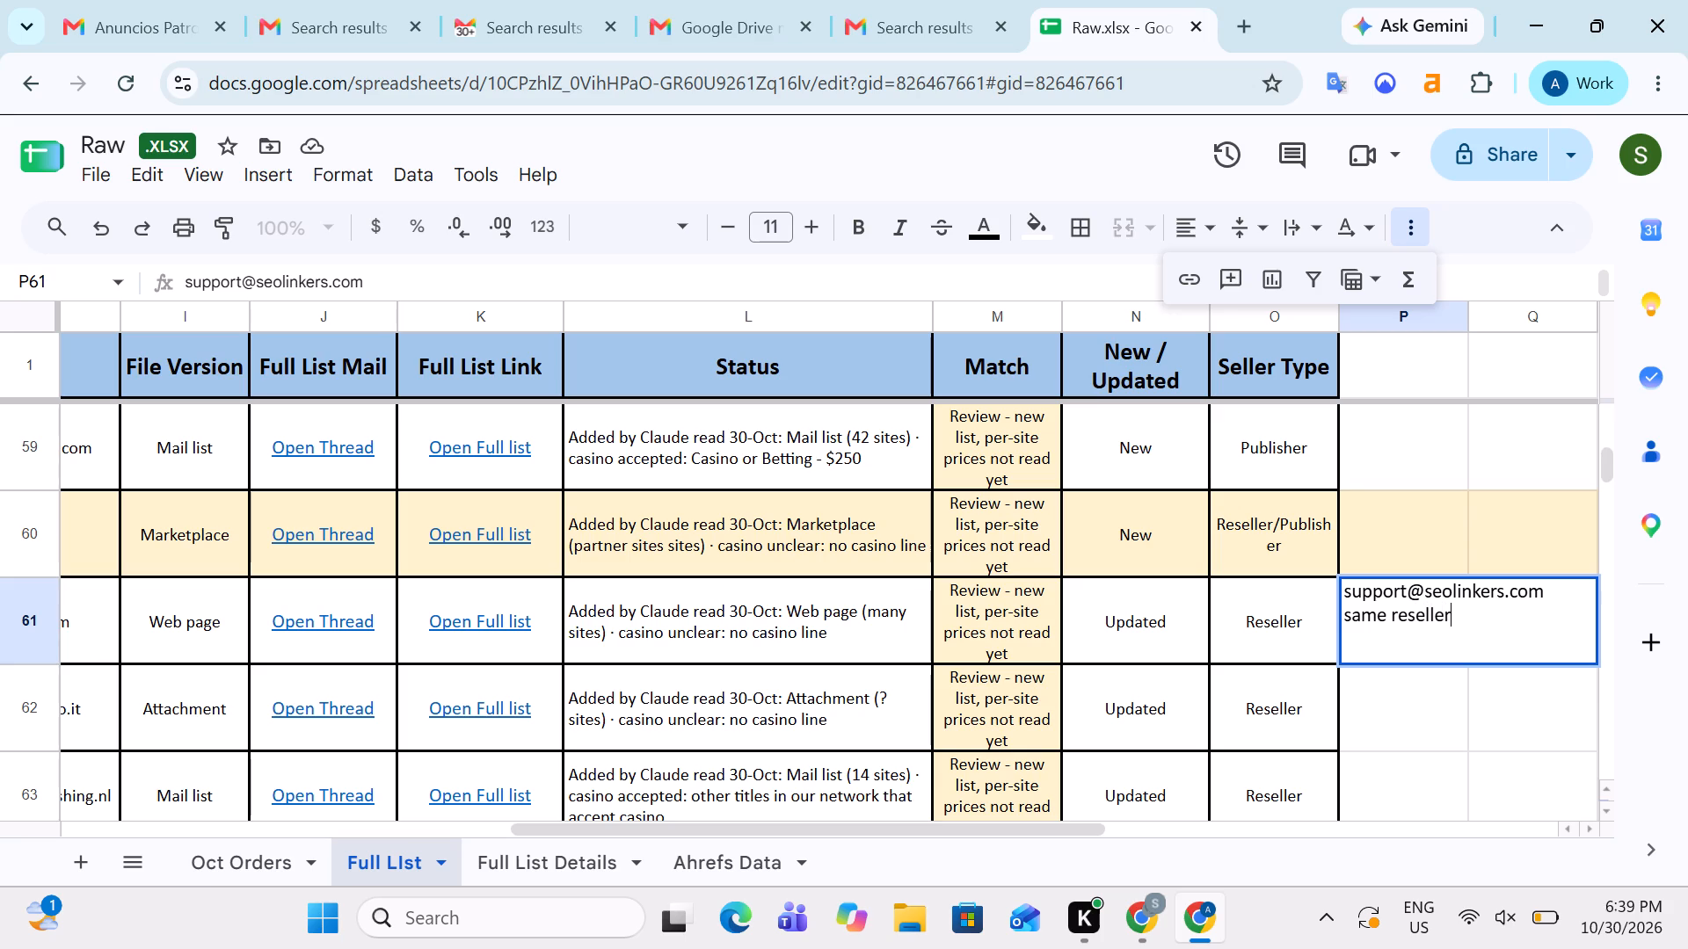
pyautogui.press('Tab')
# Copy the website tifosipalermo.it from the next Full List row and search the first mailbox for it.
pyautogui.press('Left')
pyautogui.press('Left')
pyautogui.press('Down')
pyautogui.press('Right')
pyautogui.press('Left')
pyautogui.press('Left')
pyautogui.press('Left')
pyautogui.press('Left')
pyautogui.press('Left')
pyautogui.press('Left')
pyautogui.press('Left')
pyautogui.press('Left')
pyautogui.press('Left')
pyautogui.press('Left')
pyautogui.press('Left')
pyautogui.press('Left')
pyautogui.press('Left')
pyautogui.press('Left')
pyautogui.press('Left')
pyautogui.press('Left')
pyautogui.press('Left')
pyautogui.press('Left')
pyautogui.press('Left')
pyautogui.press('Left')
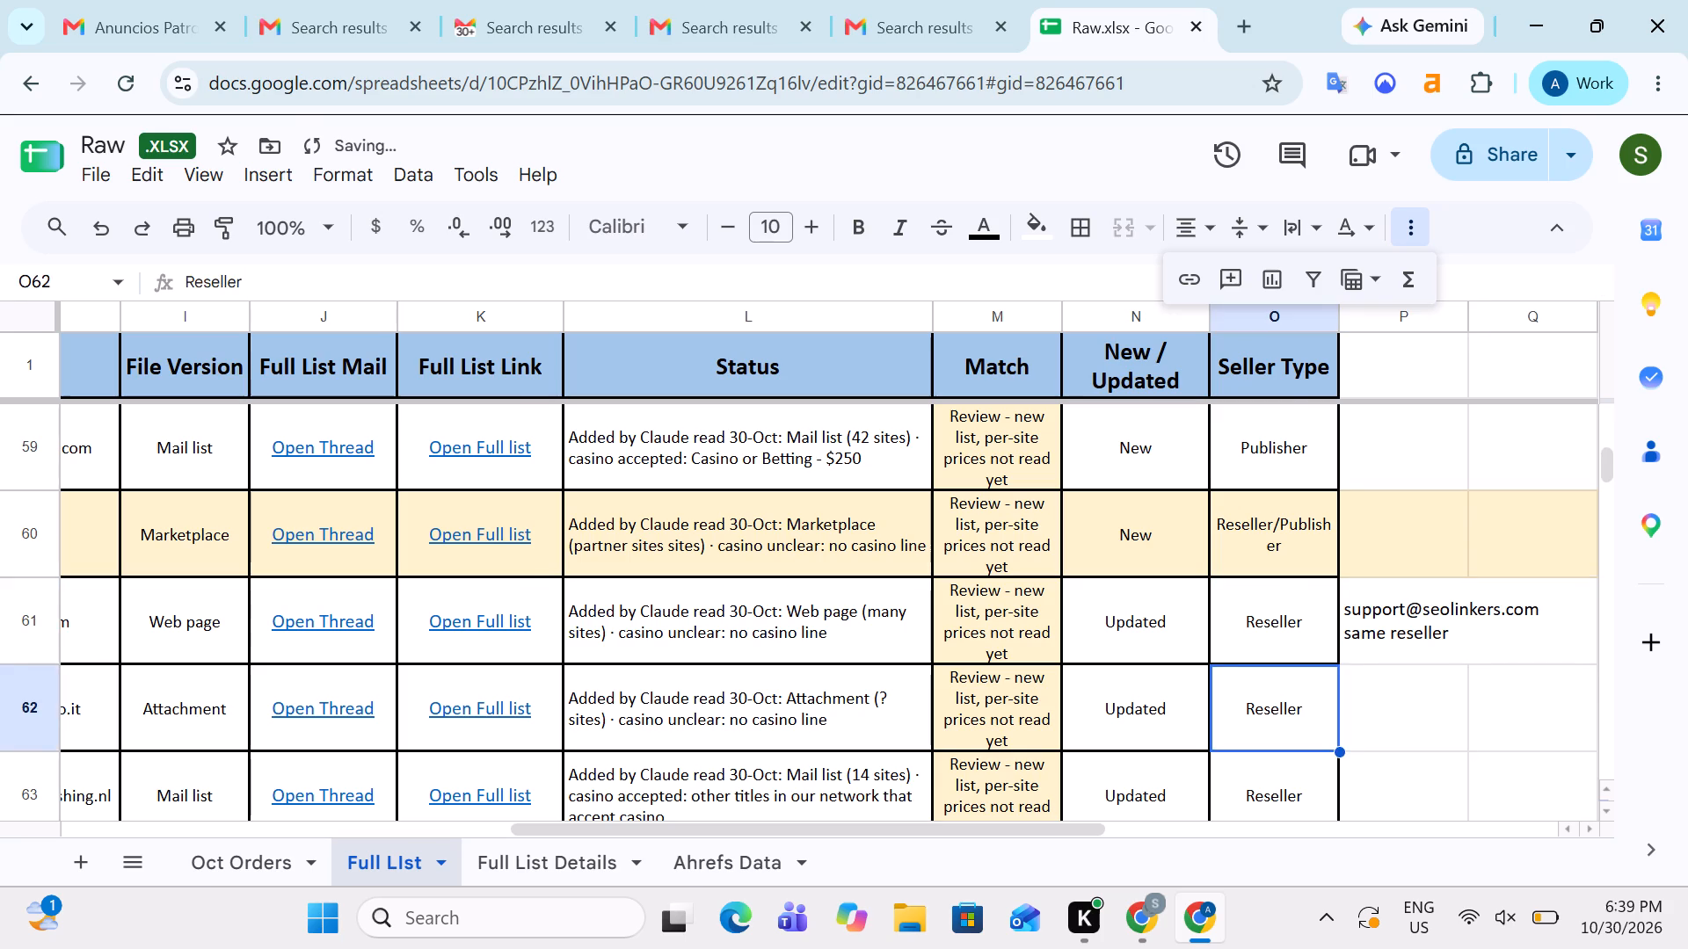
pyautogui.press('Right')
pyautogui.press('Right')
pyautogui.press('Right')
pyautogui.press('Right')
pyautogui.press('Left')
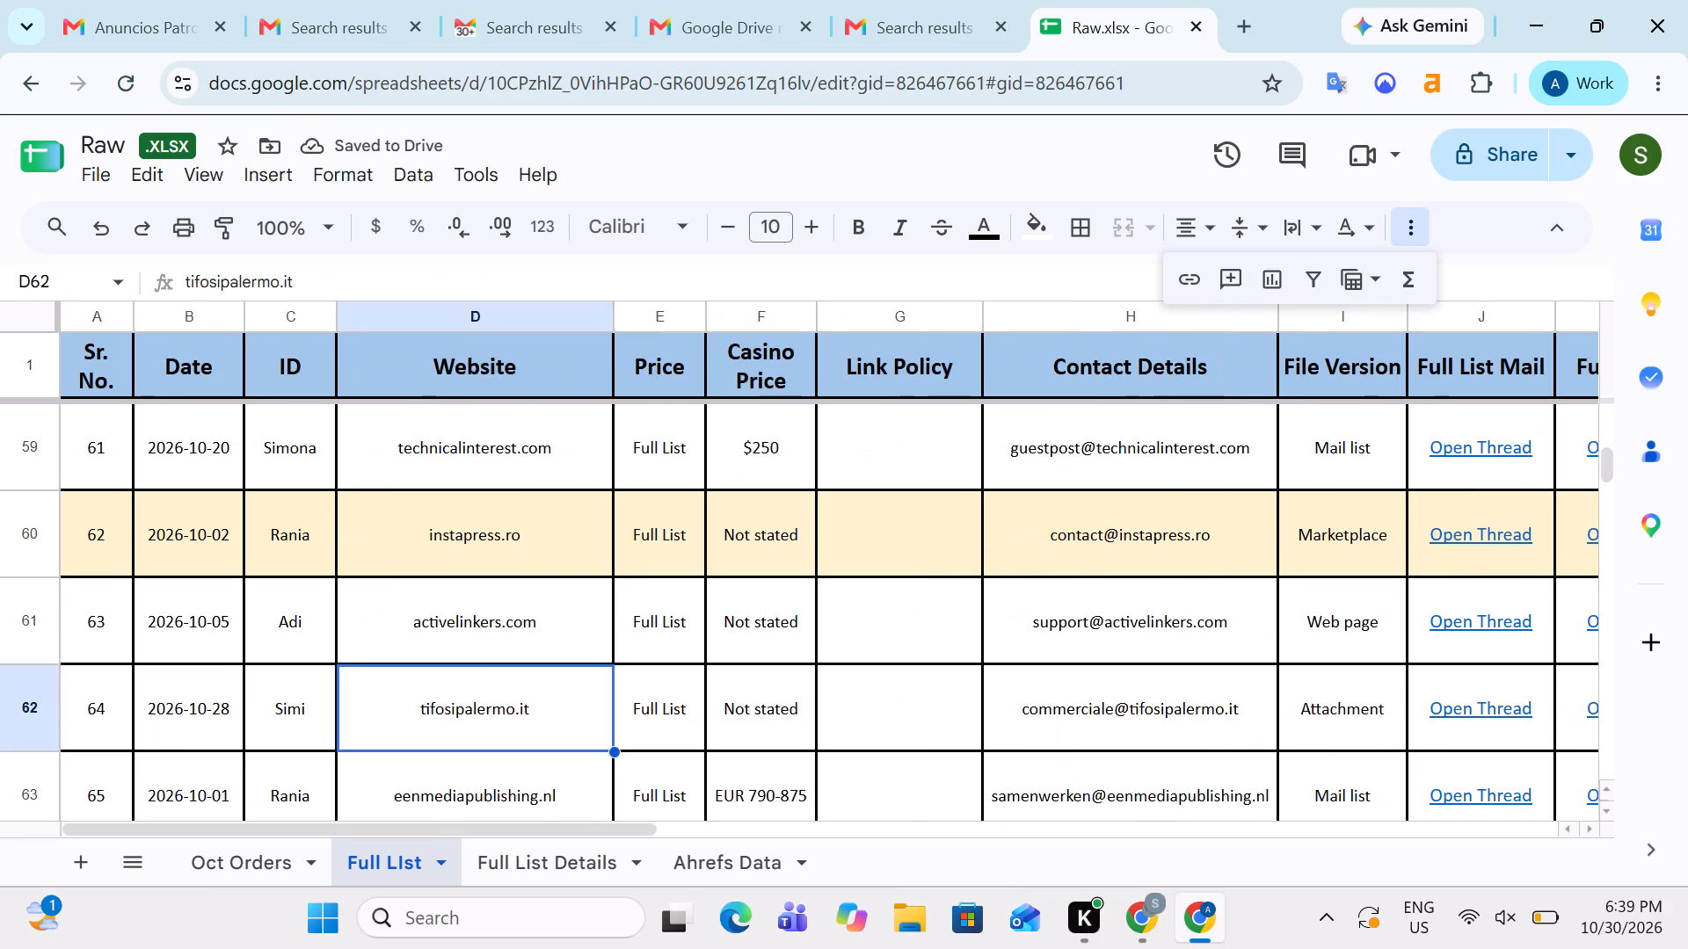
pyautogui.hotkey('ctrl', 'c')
pyautogui.click(183, 0)
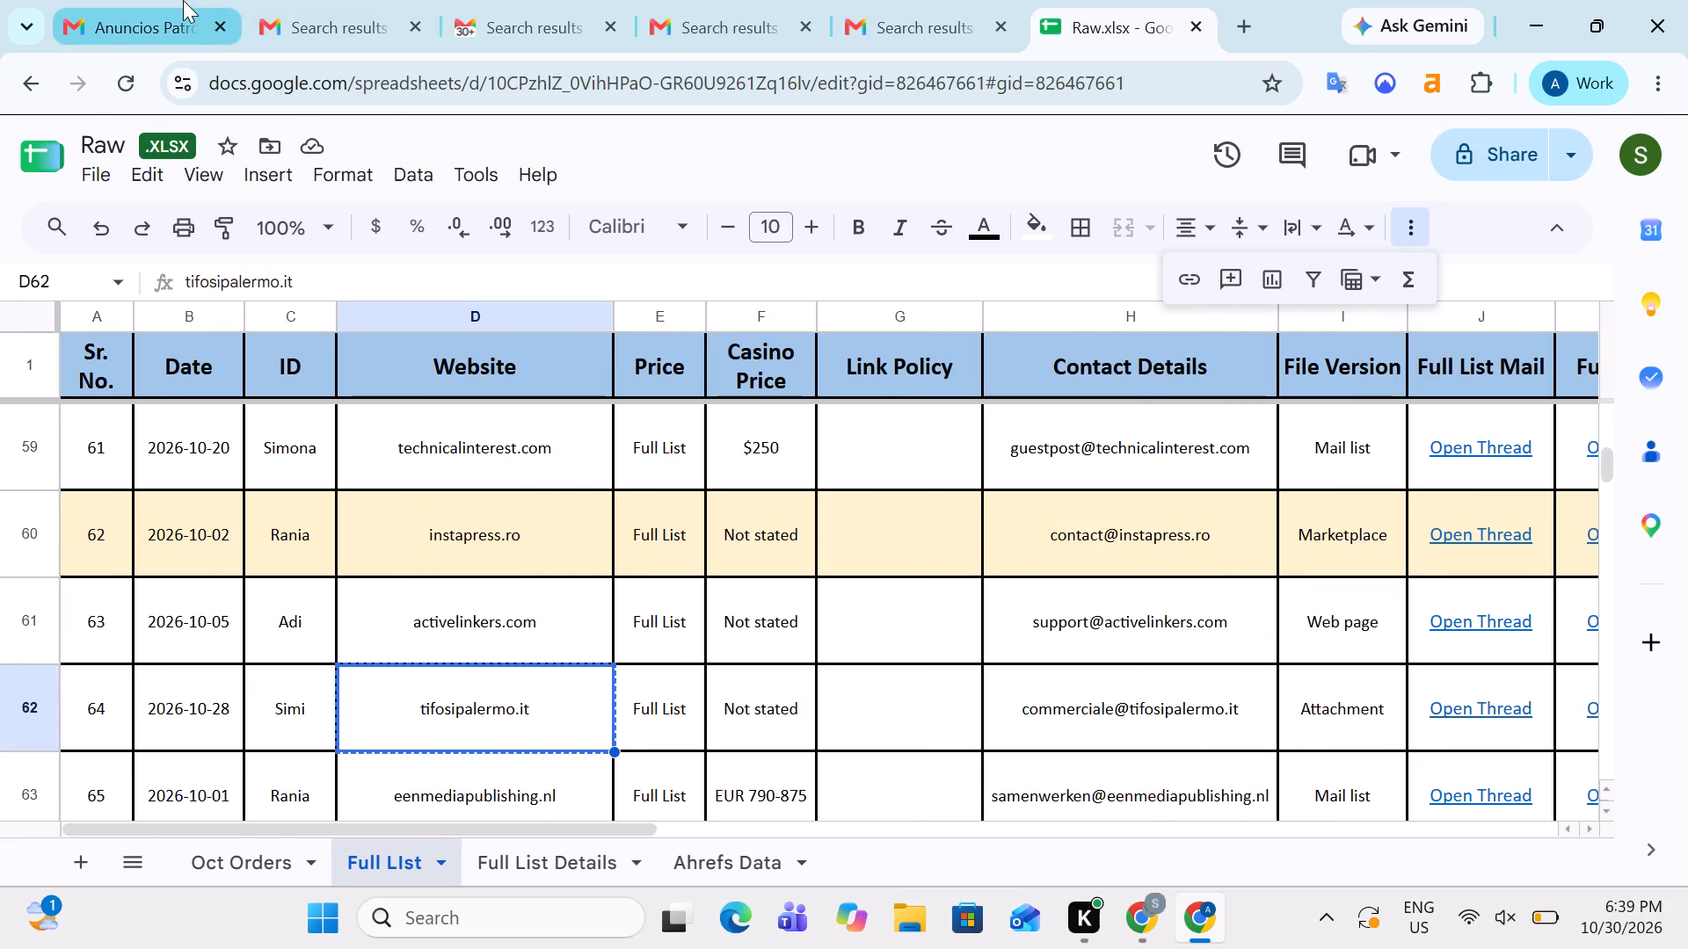
pyautogui.click(795, 156)
pyautogui.hotkey('ctrl', 'v')
pyautogui.press('Return')
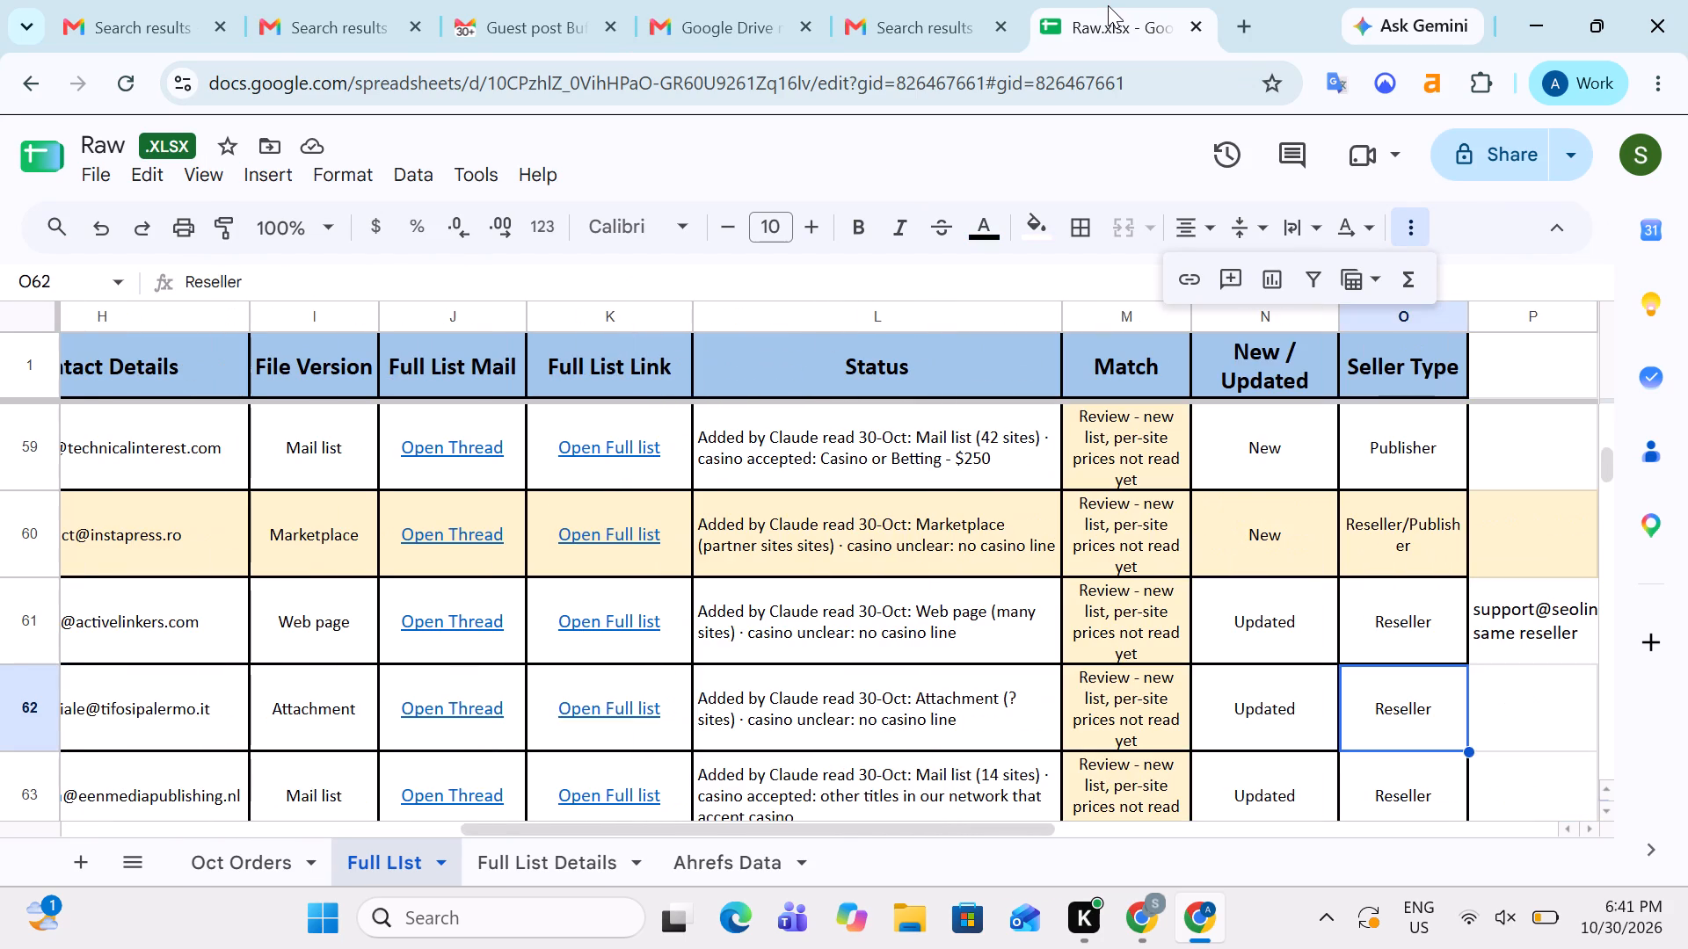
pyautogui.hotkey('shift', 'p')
pyautogui.press('Down')
pyautogui.press('Left')
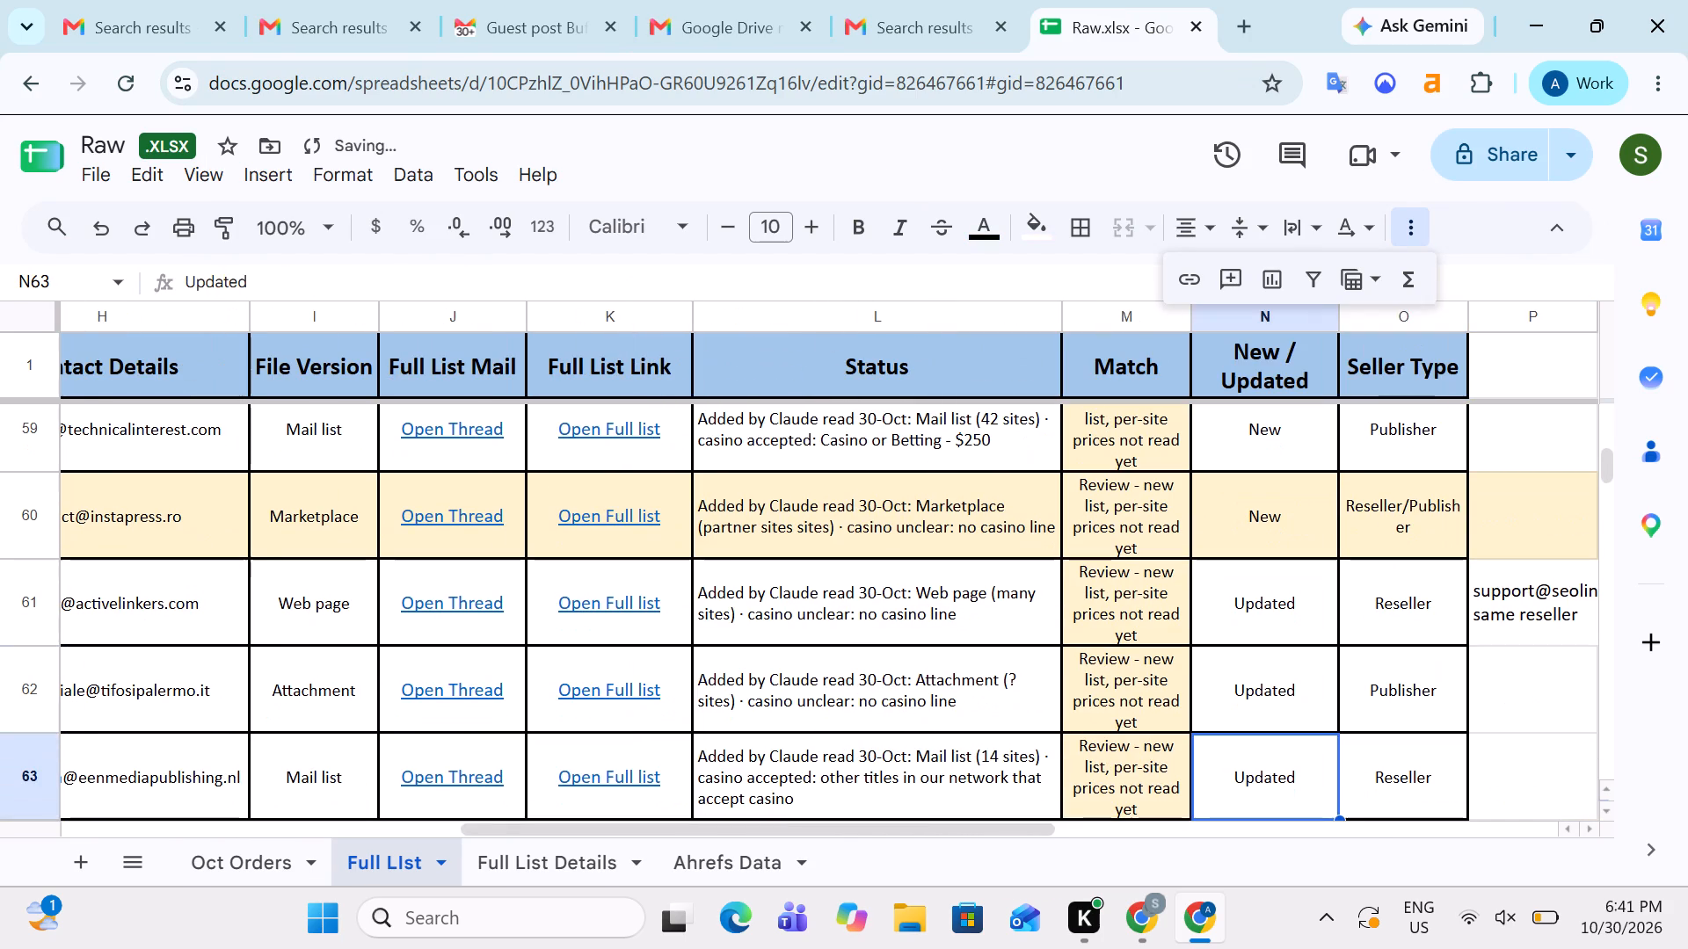
pyautogui.press('Right')
pyautogui.press('Left')
pyautogui.press('Left')
pyautogui.press('Left')
pyautogui.press('Left')
pyautogui.press('Left')
pyautogui.press('Left')
pyautogui.press('Left')
pyautogui.press('Left')
pyautogui.press('Left')
pyautogui.press('Left')
pyautogui.press('Left')
pyautogui.press('Left')
pyautogui.press('Left')
pyautogui.press('Left')
pyautogui.press('Left')
pyautogui.press('Left')
pyautogui.press('Left')
pyautogui.press('Left')
pyautogui.press('Left')
pyautogui.press('Left')
pyautogui.press('Right')
pyautogui.press('Right')
pyautogui.press('Right')
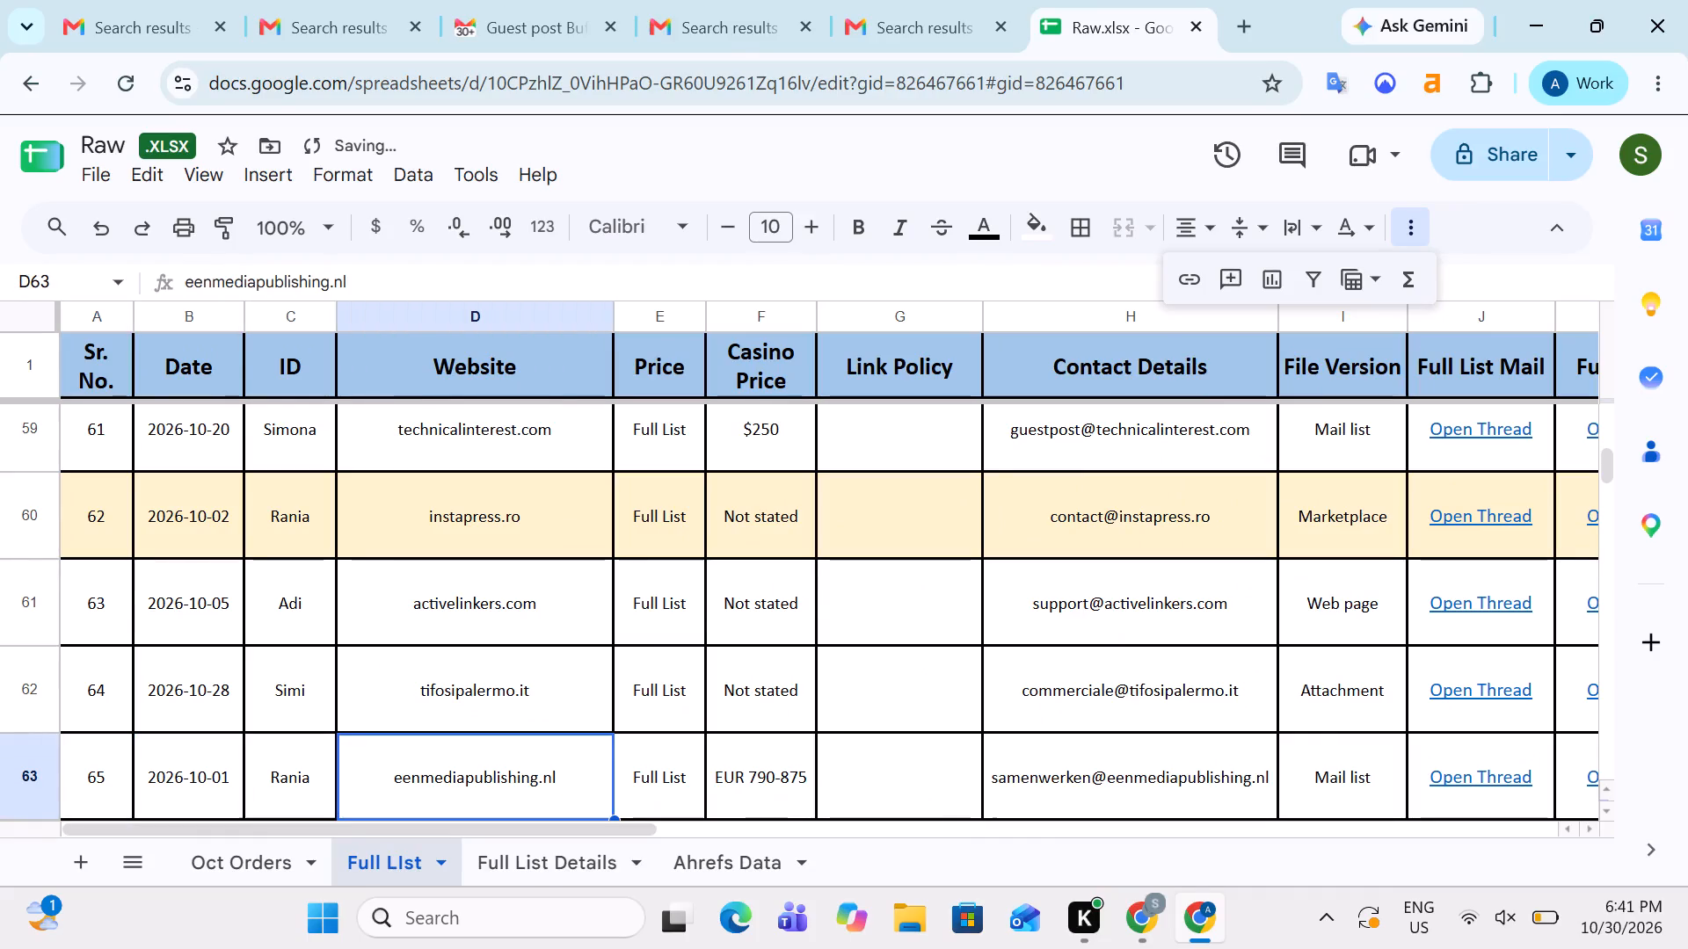
pyautogui.hotkey('ctrl', 'shift', 'Down')
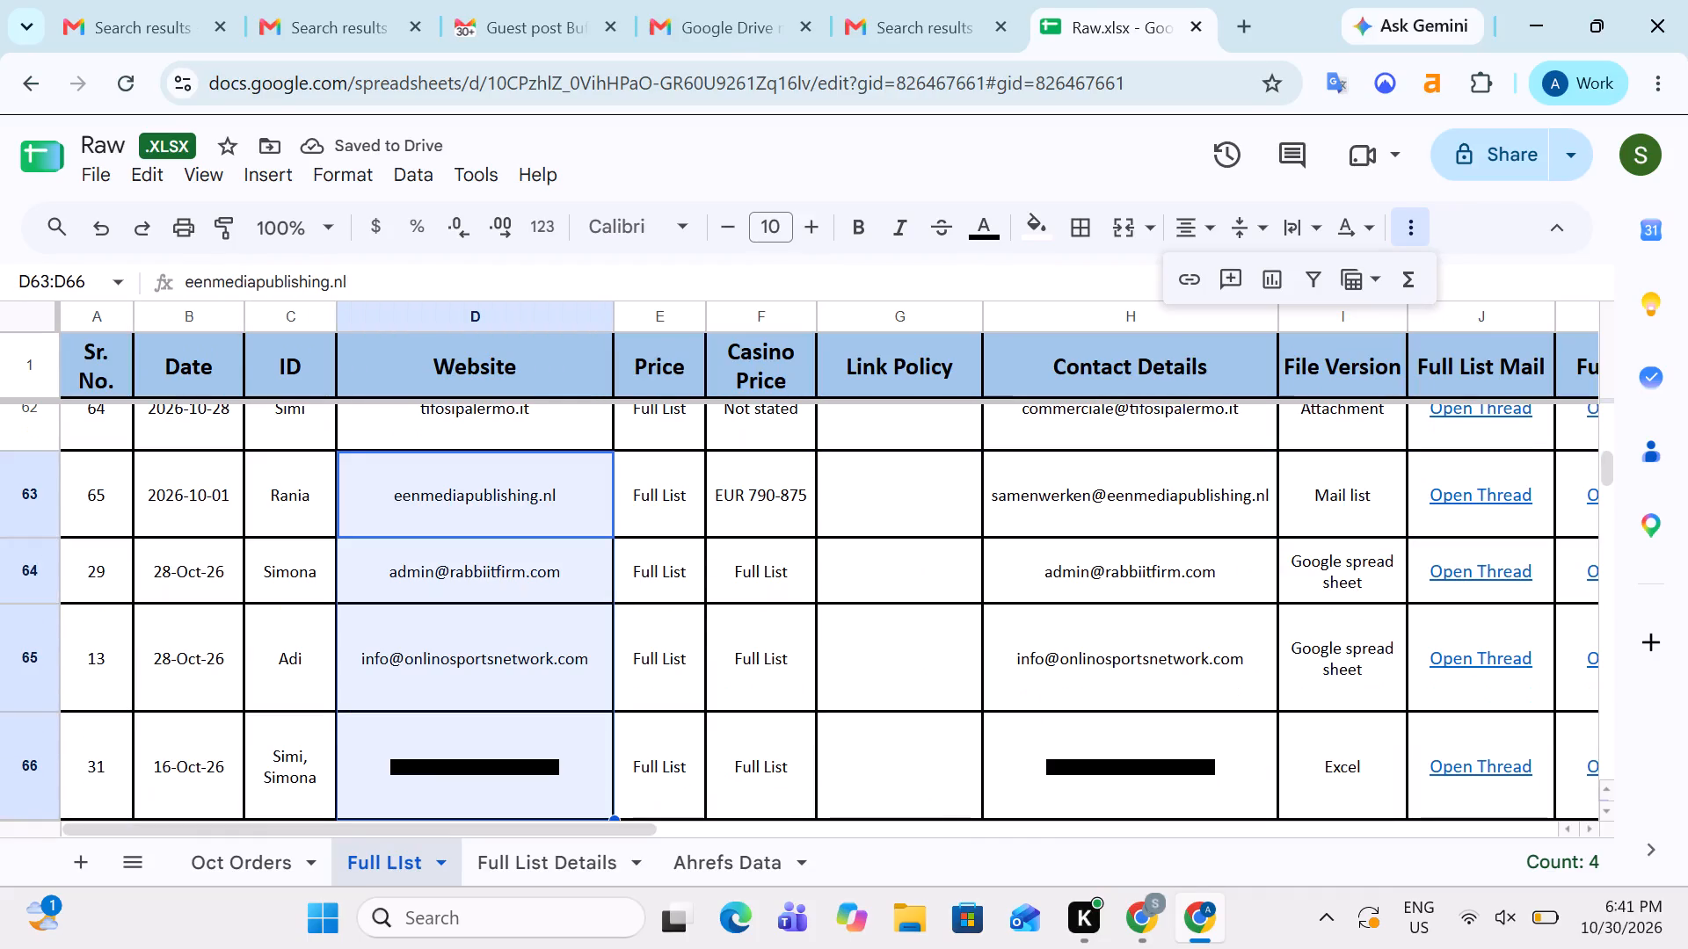
pyautogui.press('Down')
pyautogui.press('Up')
pyautogui.press('Up')
pyautogui.press('Down')
pyautogui.press('Right')
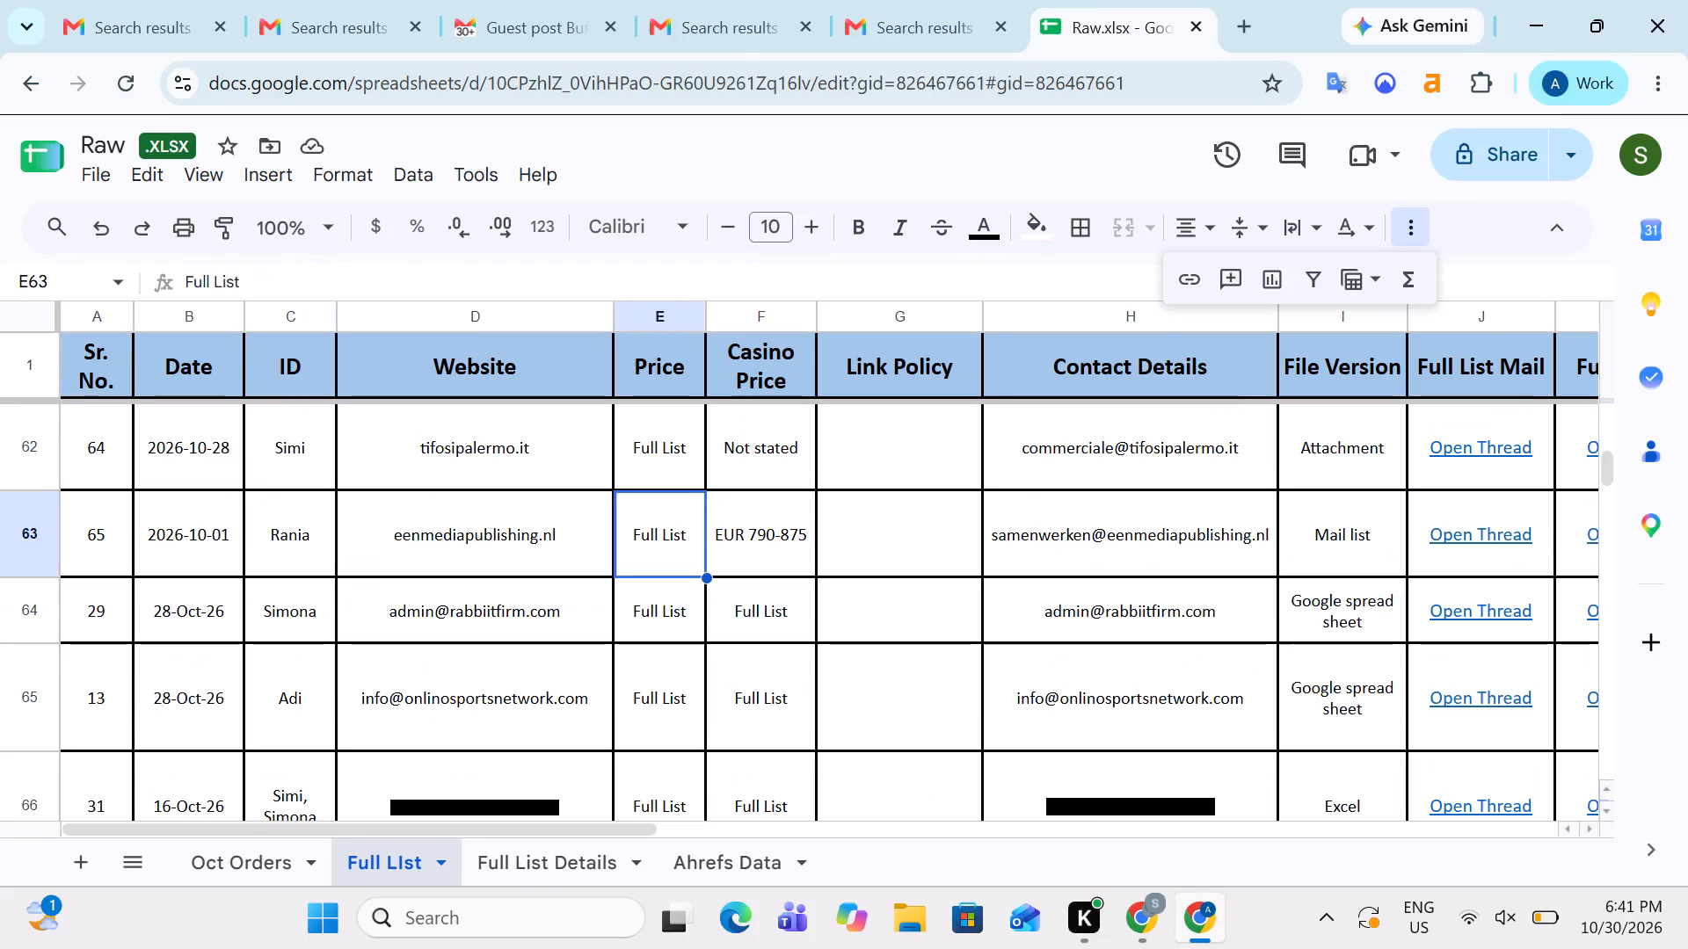
pyautogui.press('Right')
pyautogui.press('Right')
pyautogui.press('Right')
pyautogui.press('Left')
pyautogui.press('Right')
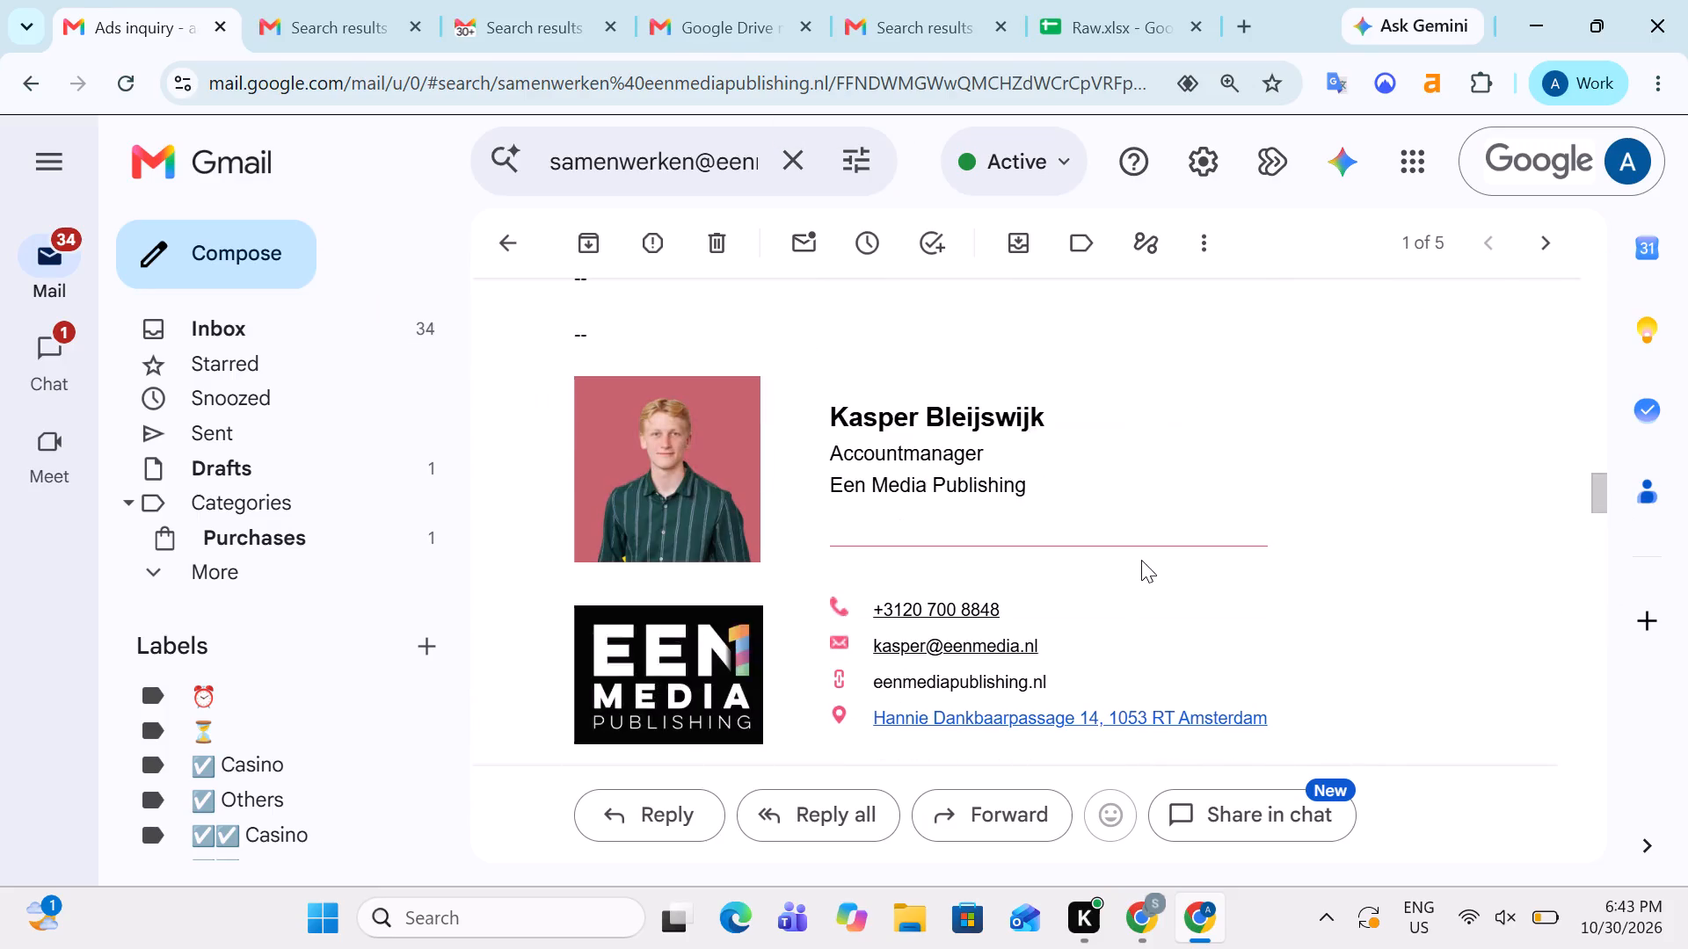
pyautogui.scroll(-6, 1042, 627)
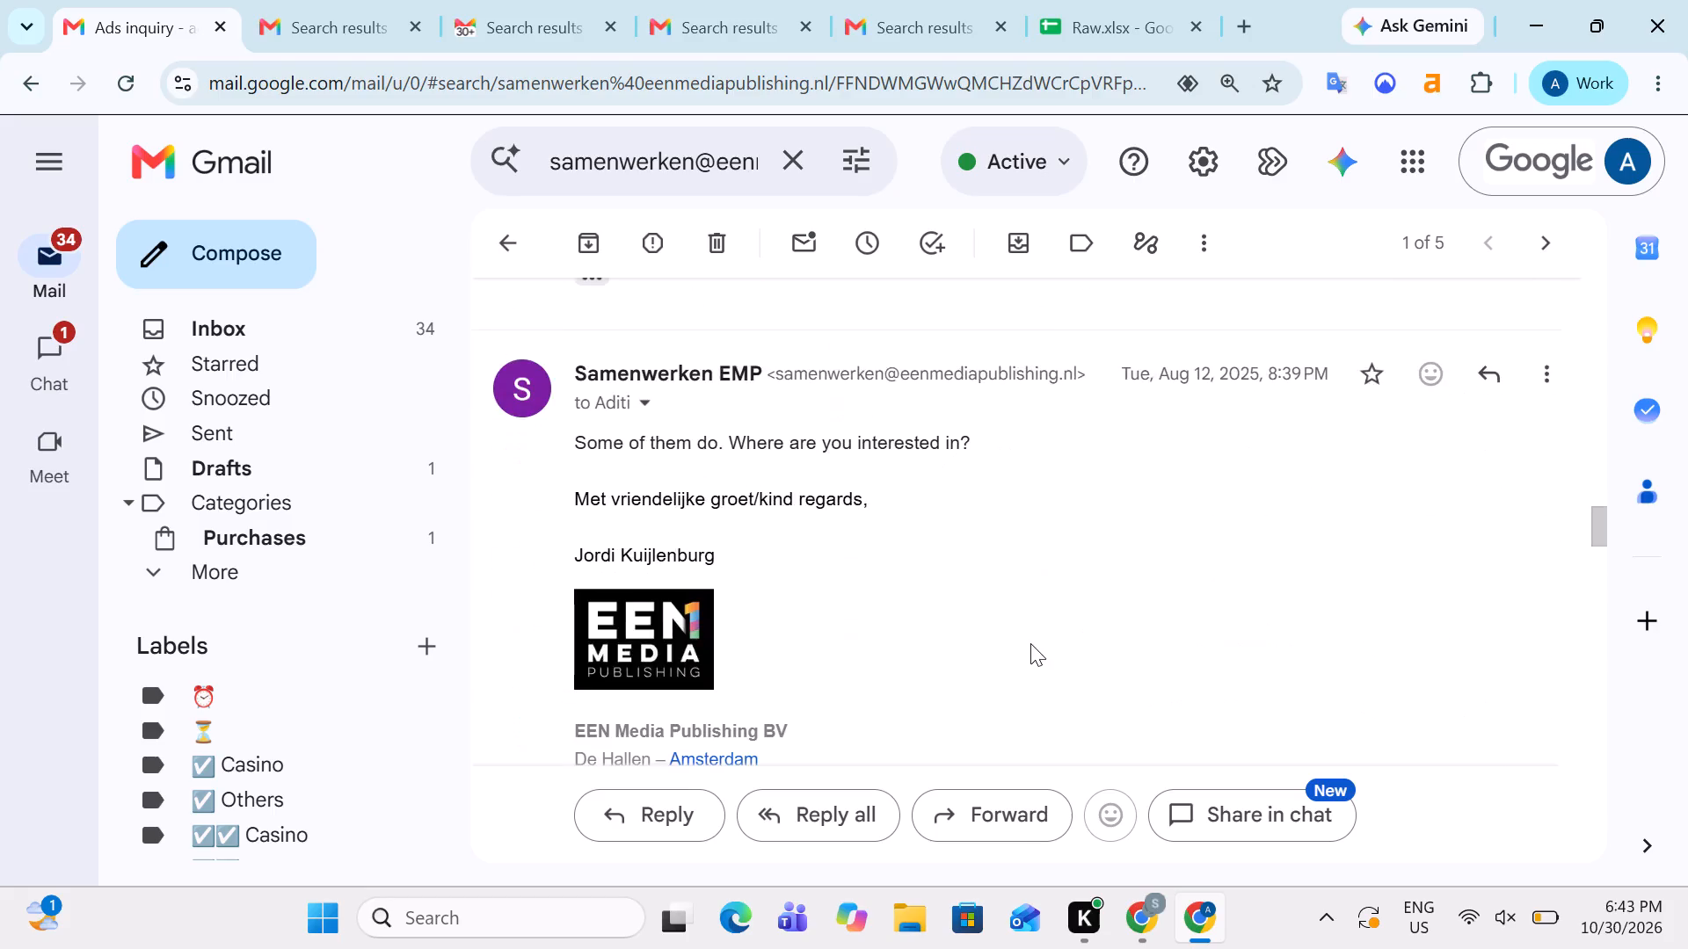
pyautogui.scroll(-20, 1023, 649)
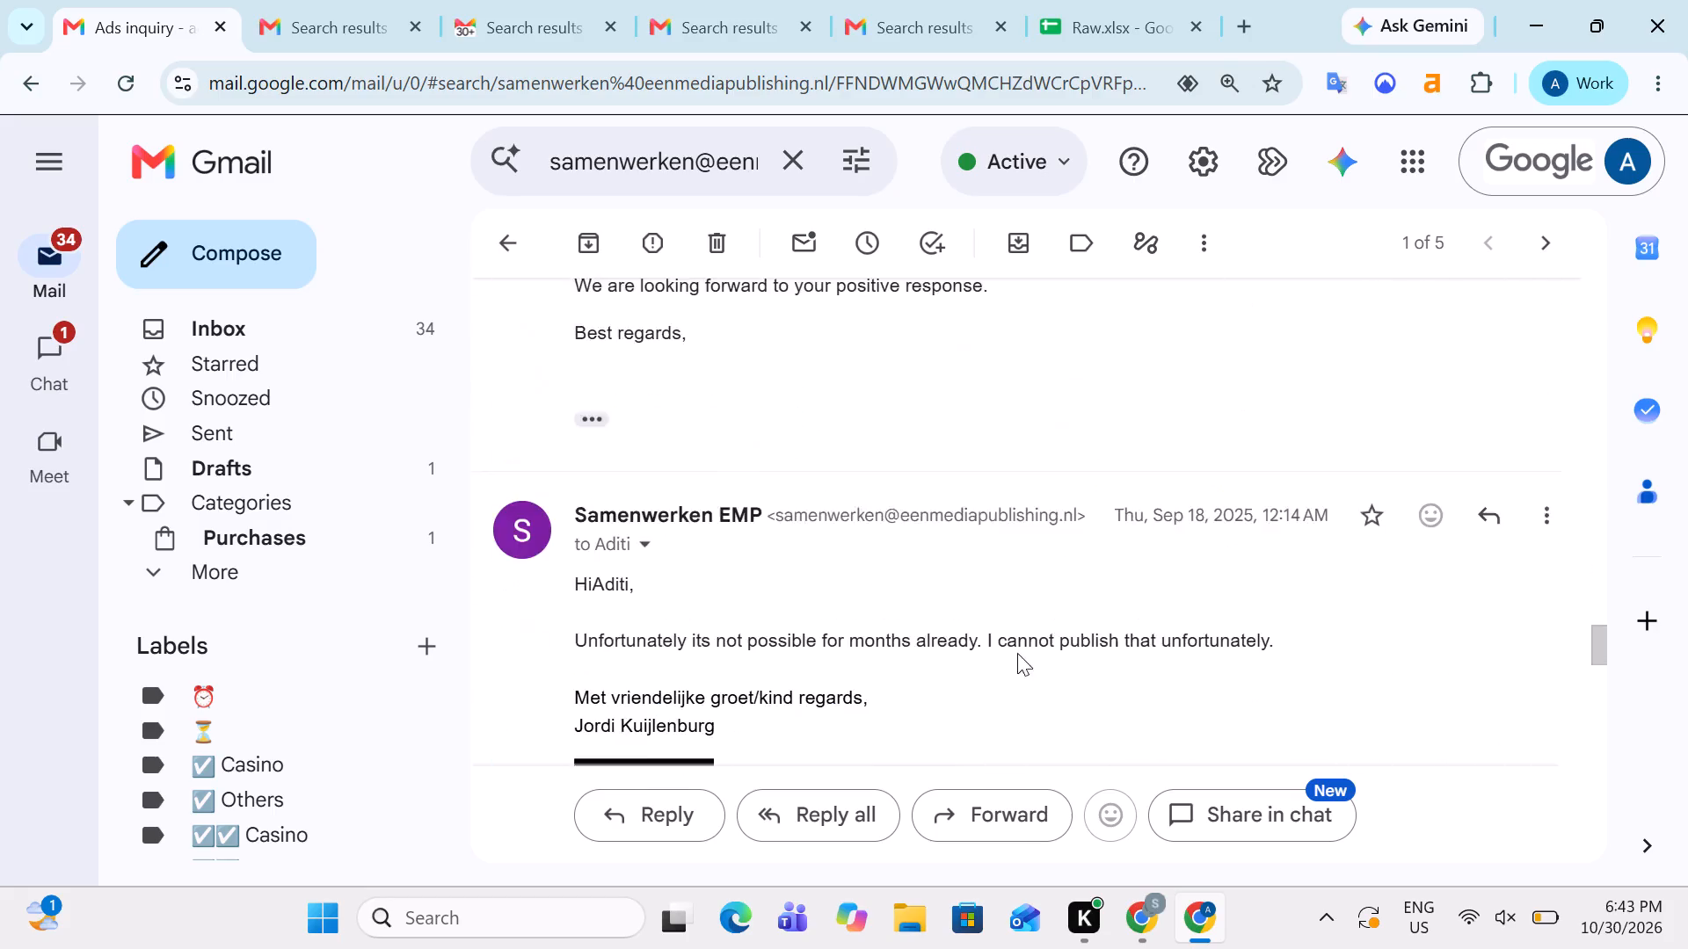
pyautogui.scroll(-14, 1017, 653)
# In Raw.xlsx, set the Seller Type of the eenmediapublishing.nl row to Reseller/Publisher.
pyautogui.click(1134, 0)
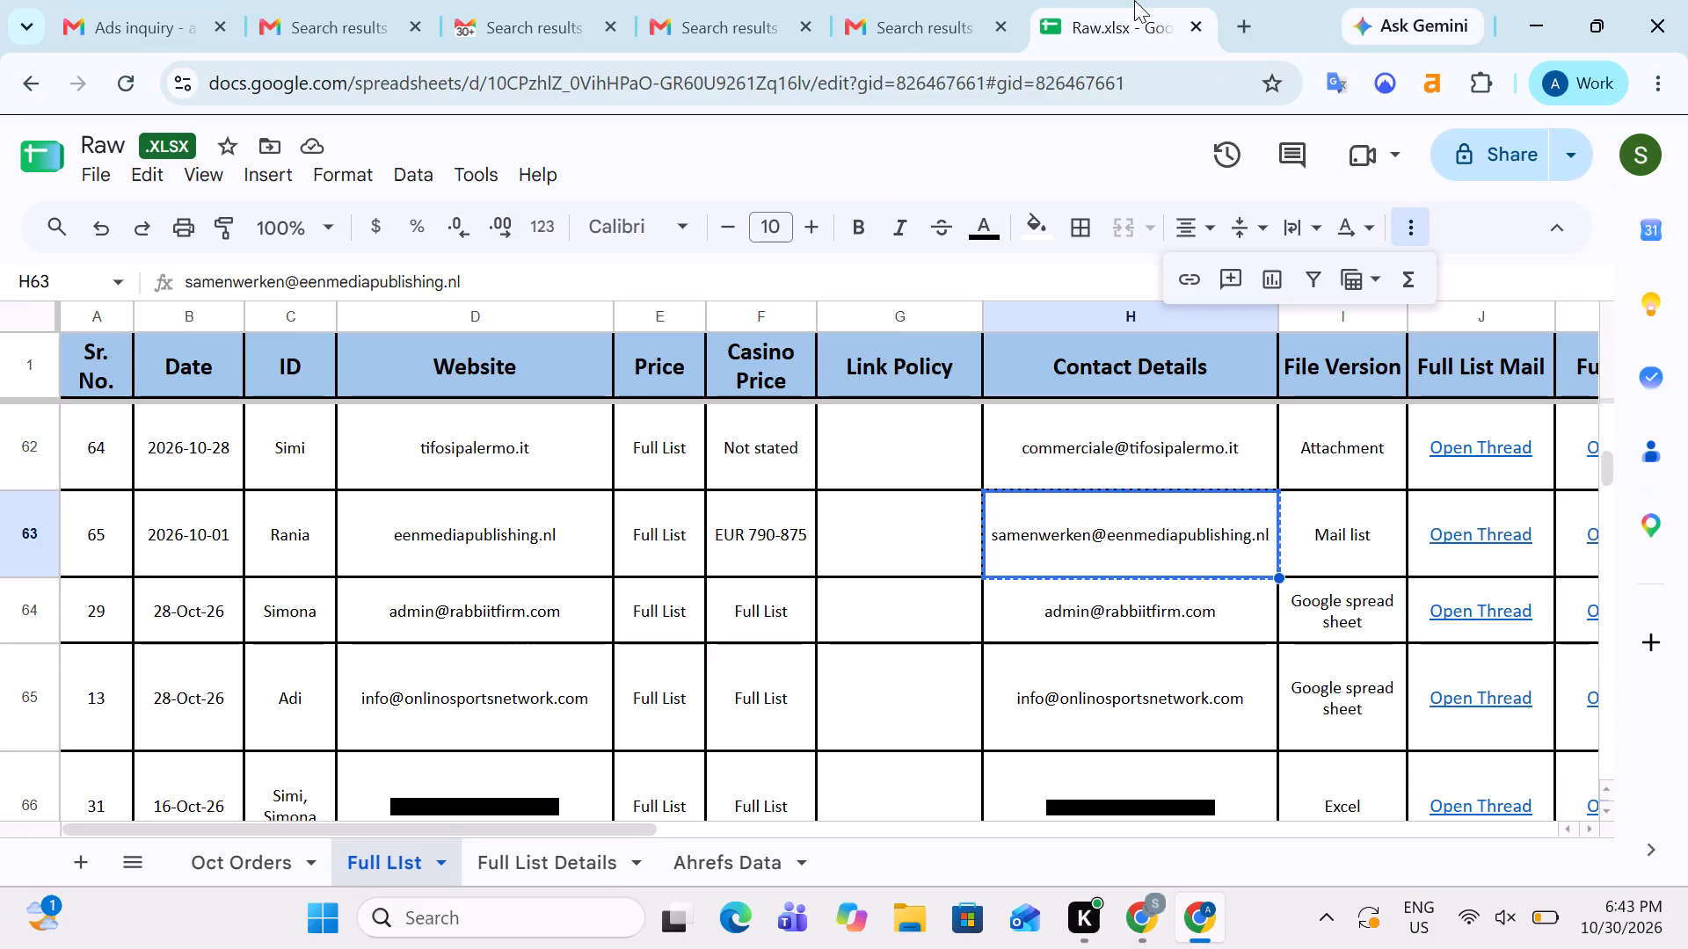
pyautogui.press('Right')
pyautogui.press('Right')
pyautogui.press('Right')
pyautogui.press('Right')
pyautogui.press('Right')
pyautogui.press('Right')
pyautogui.press('Right')
pyautogui.press('Left')
pyautogui.press('Right')
pyautogui.press('Right')
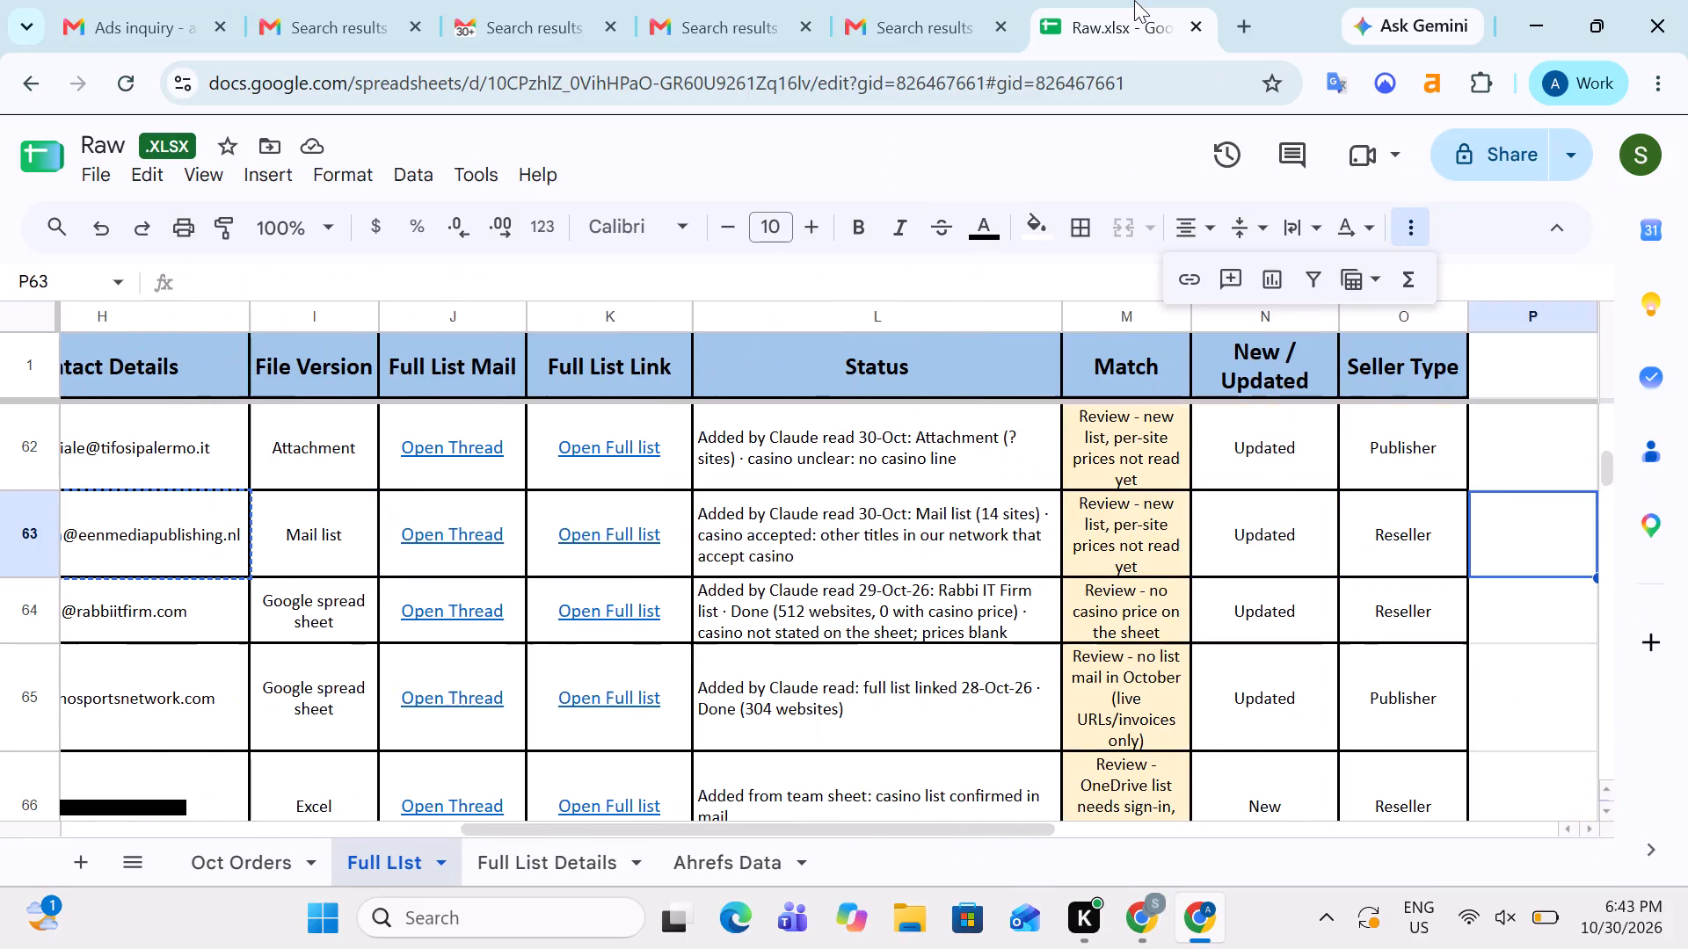
pyautogui.press('Left')
pyautogui.press('Left')
pyautogui.press('Right')
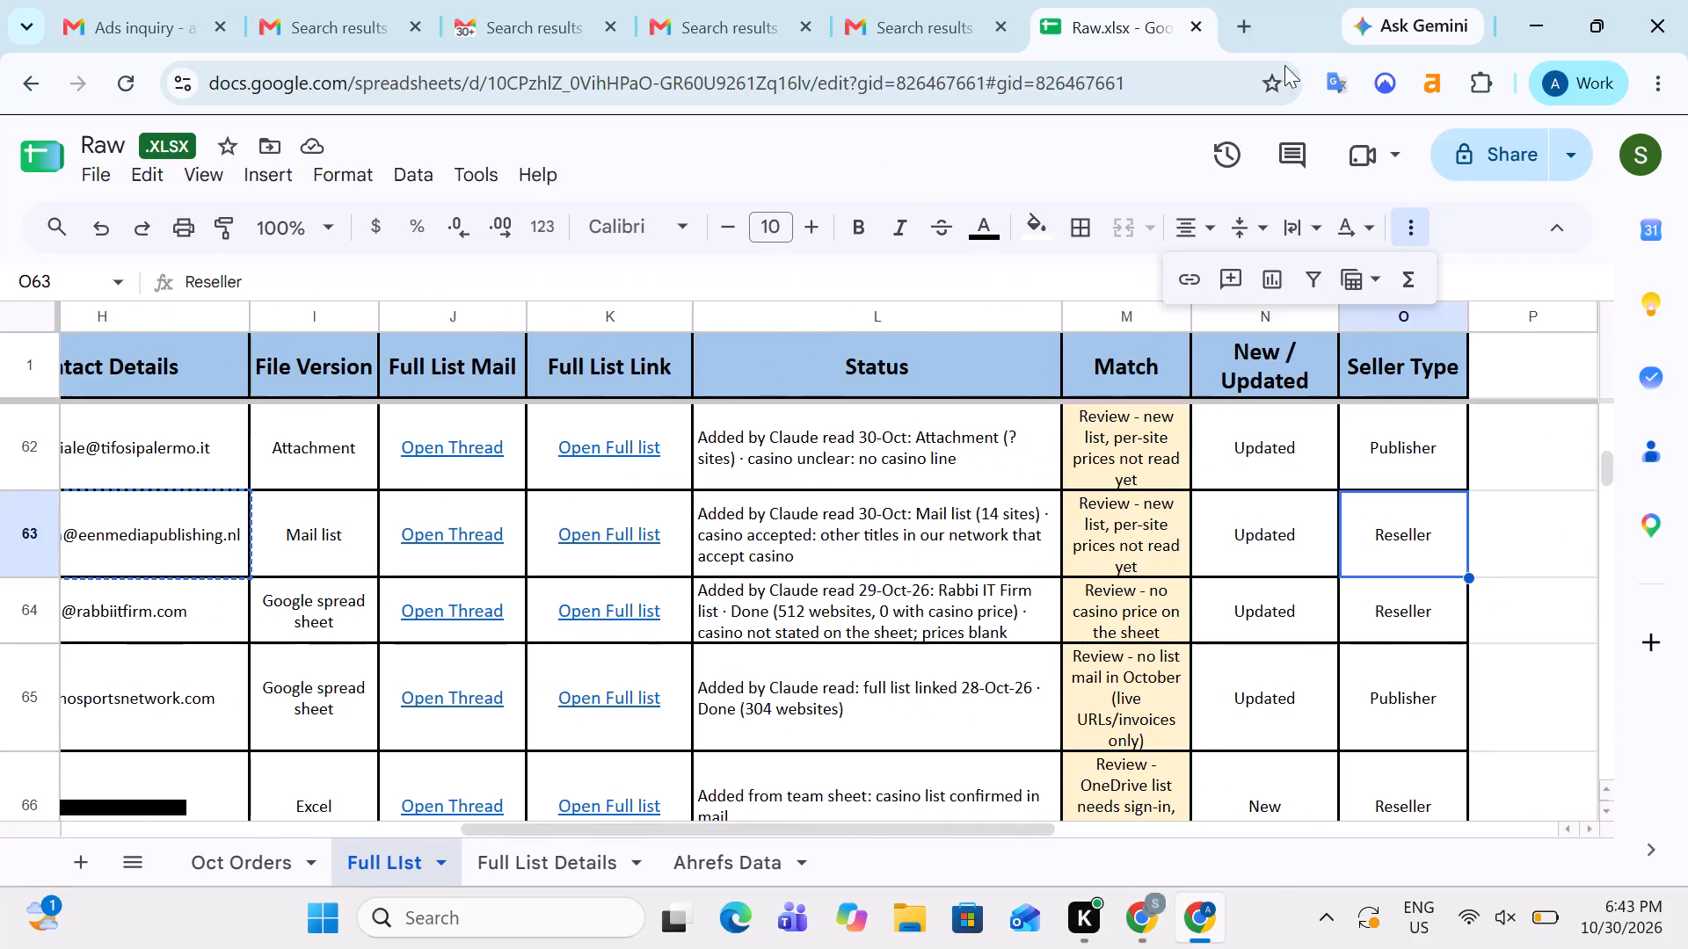
pyautogui.doubleClick(1430, 520)
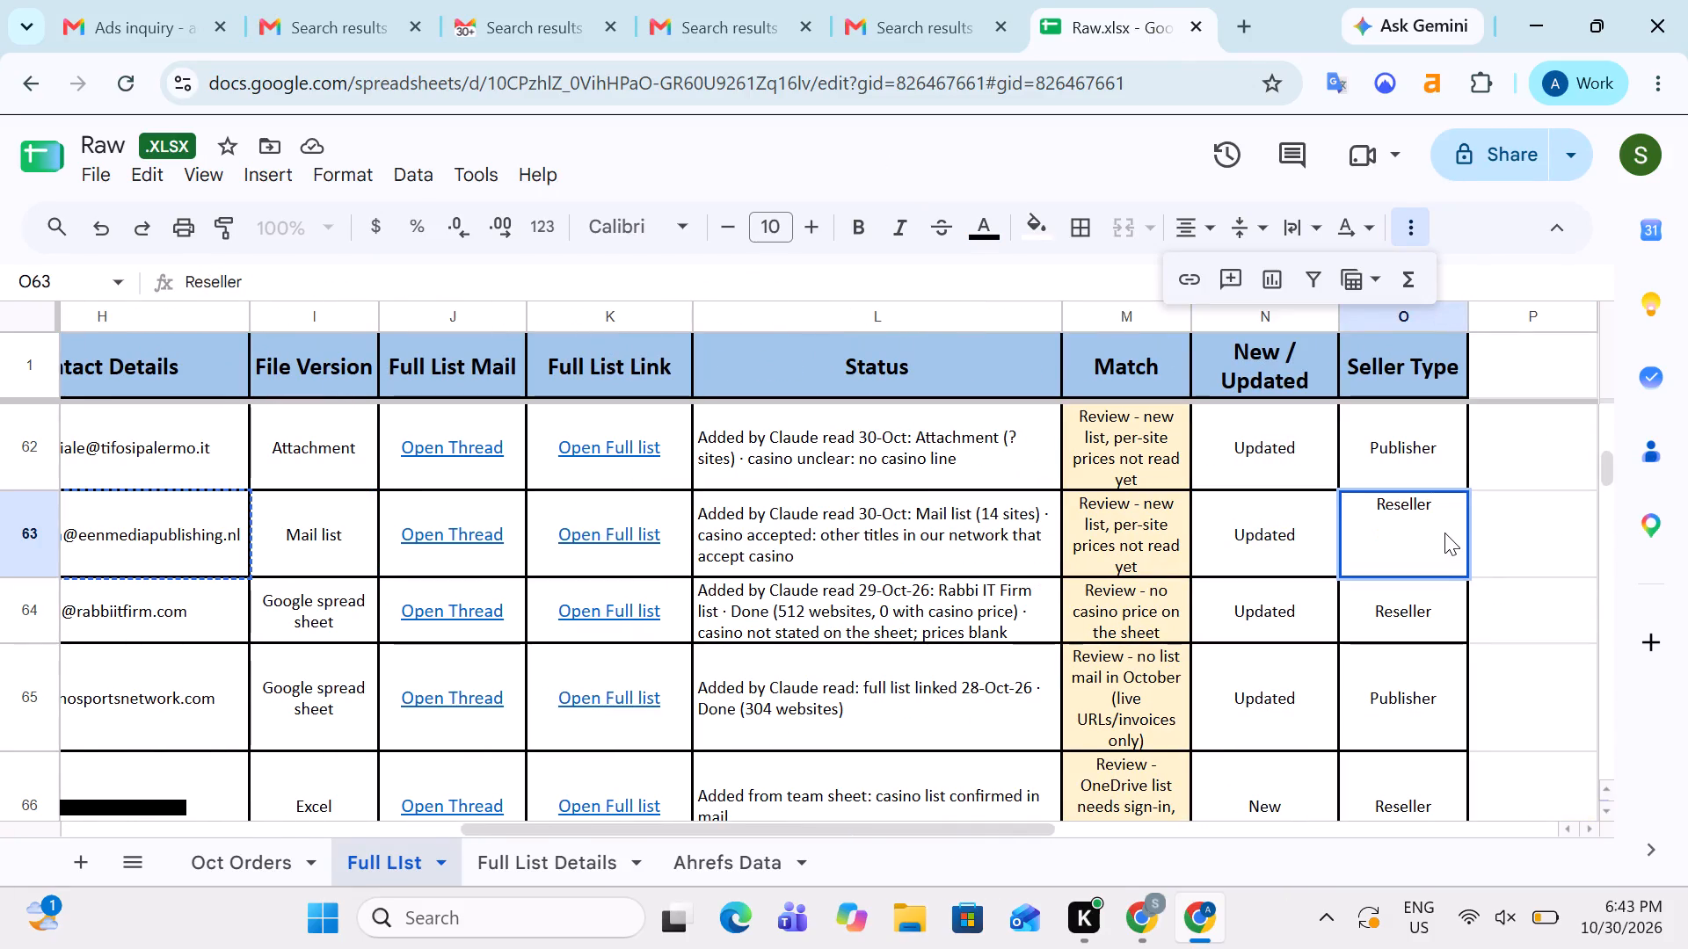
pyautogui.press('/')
pyautogui.press('Tab')
# Check the rabbiitfirm.com row of the Full List and set its Seller Type to Reseller/Publisher.
pyautogui.press('Down')
pyautogui.press('Left')
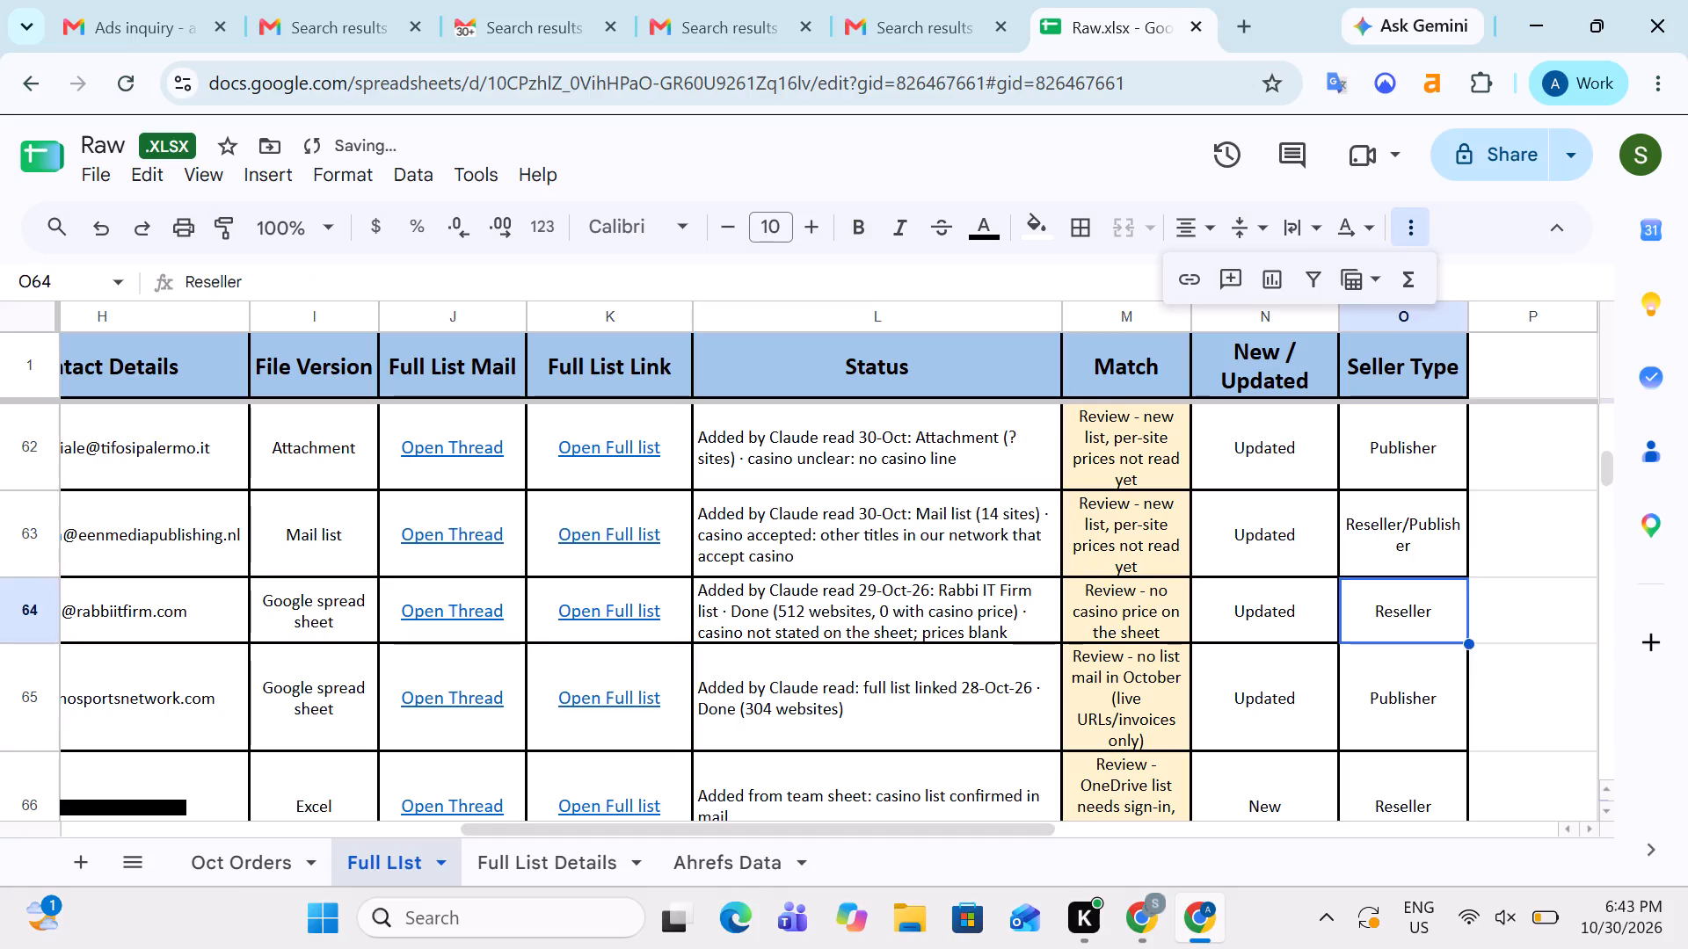
pyautogui.press('Right')
pyautogui.press('Left')
pyautogui.press('Left')
pyautogui.press('Left')
pyautogui.press('Left')
pyautogui.press('Left')
pyautogui.press('Left')
pyautogui.press('Left')
pyautogui.press('Left')
pyautogui.press('Left')
pyautogui.press('Left')
pyautogui.press('Left')
pyautogui.press('Left')
pyautogui.press('Left')
pyautogui.press('Left')
pyautogui.press('Left')
pyautogui.press('Left')
pyautogui.press('Left')
pyautogui.press('Left')
pyautogui.press('Left')
pyautogui.press('Left')
pyautogui.press('Right')
pyautogui.press('Right')
pyautogui.press('Right')
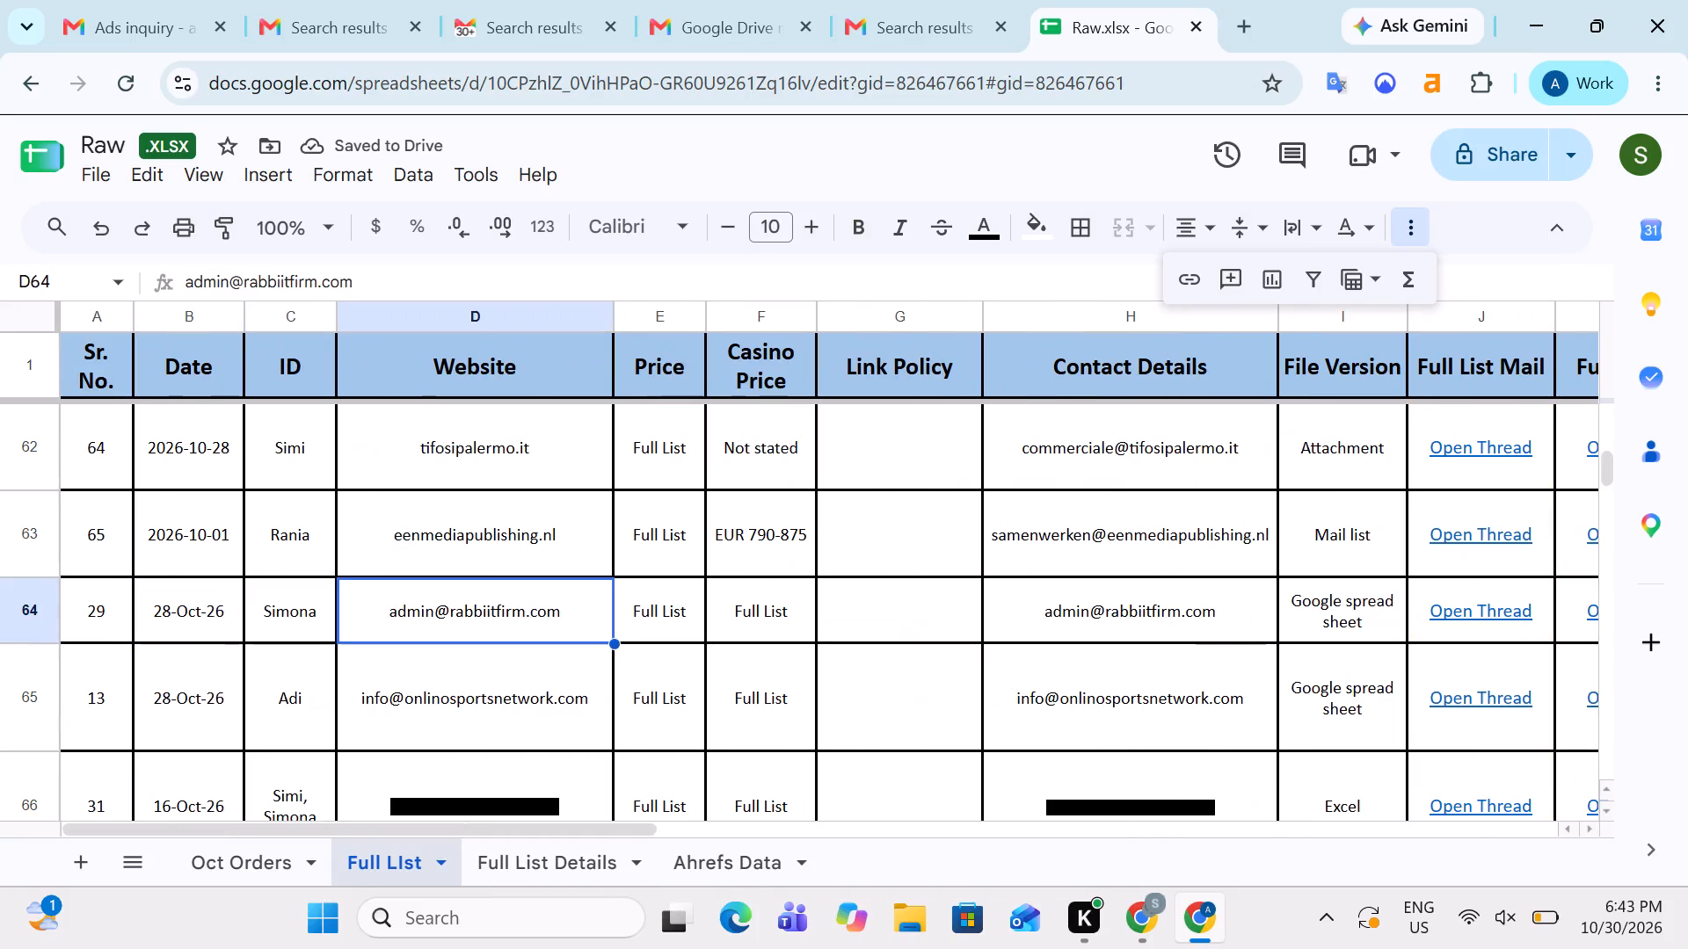
pyautogui.press('Right')
pyautogui.press('Right')
pyautogui.press('Right')
pyautogui.press('Right')
pyautogui.press('Right')
pyautogui.press('Right')
pyautogui.press('Right')
pyautogui.press('Right')
pyautogui.press('Right')
pyautogui.press('Right')
pyautogui.press('Right')
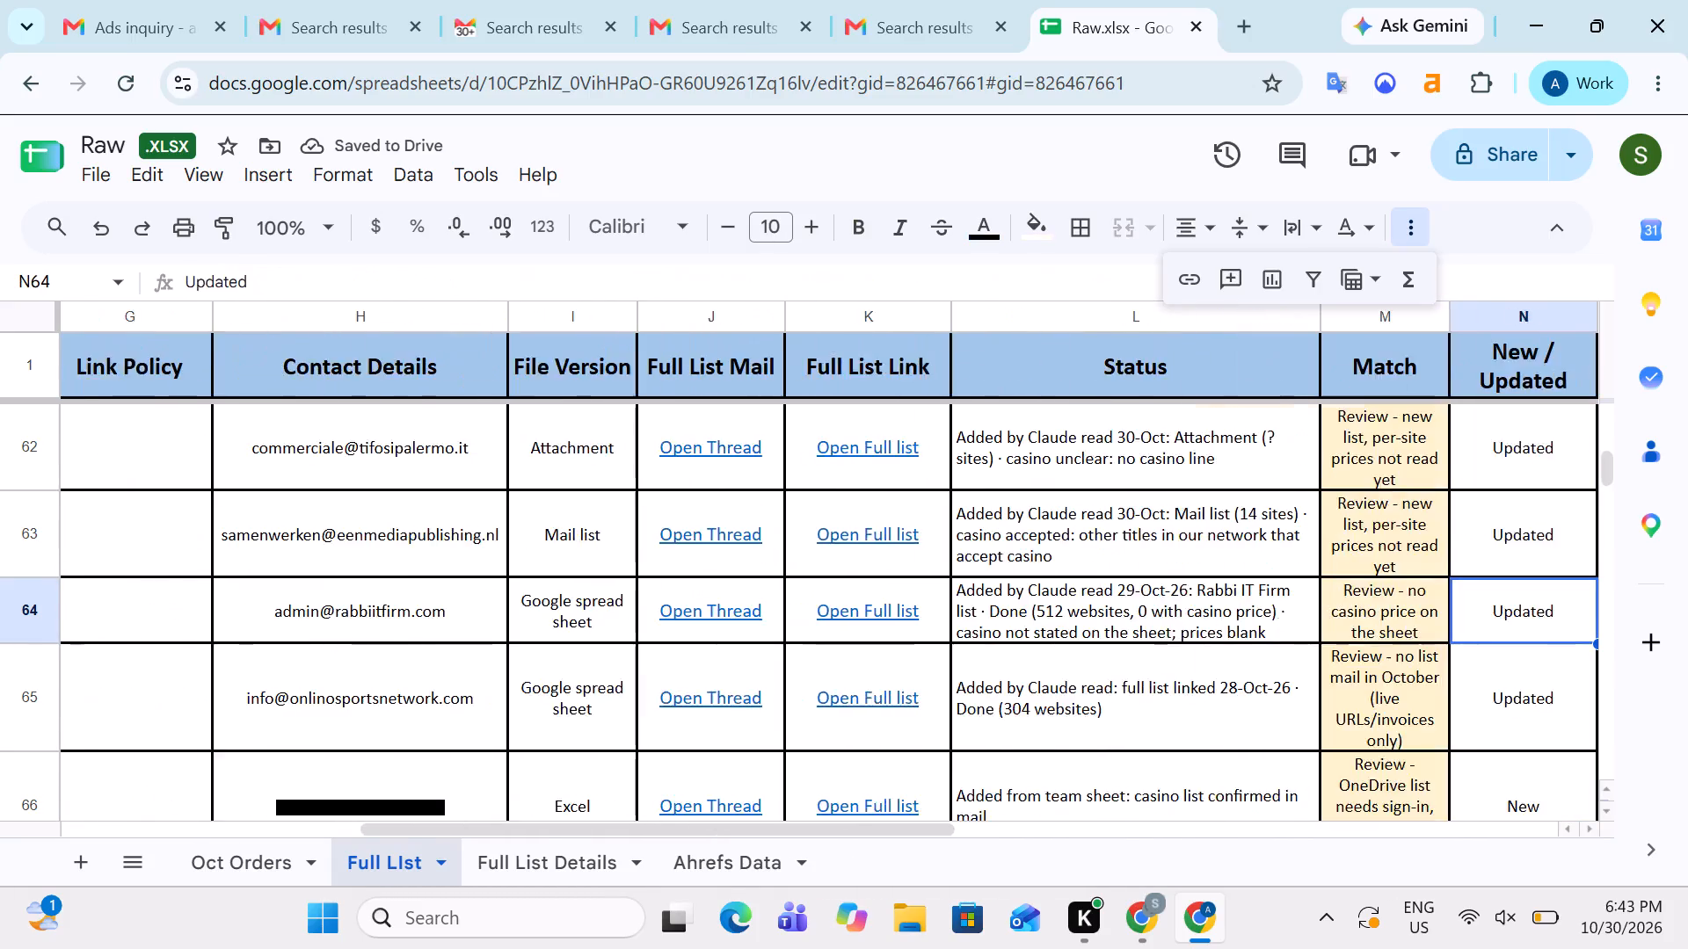
pyautogui.press('Left')
pyautogui.press('Right')
pyautogui.press('Return')
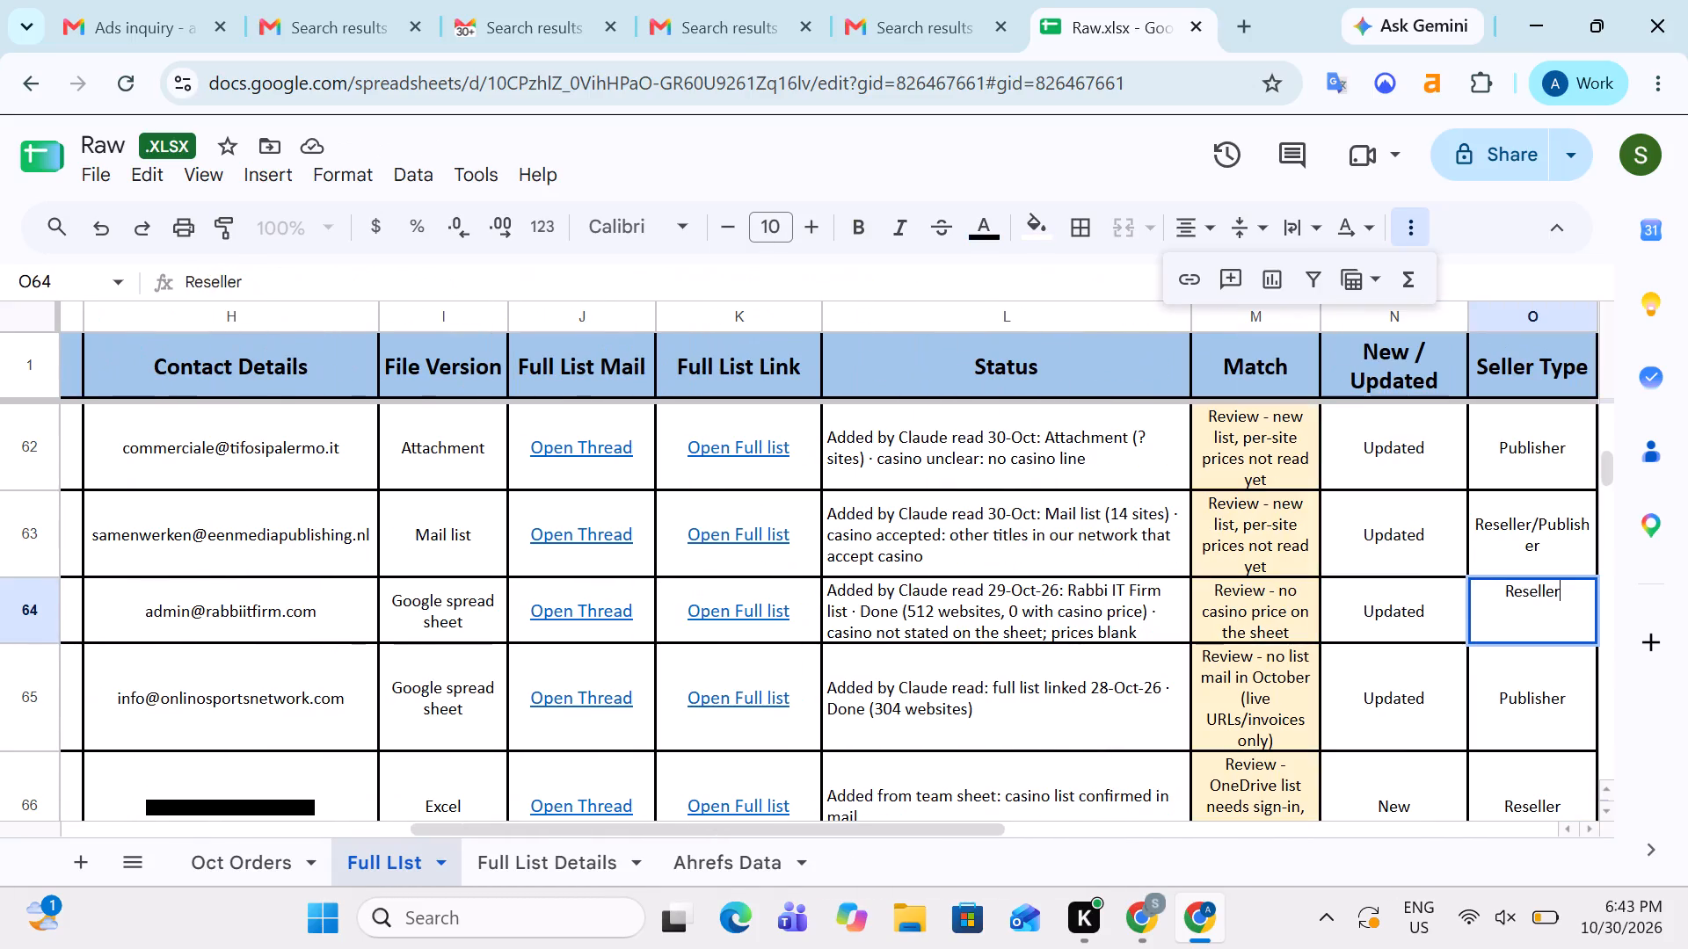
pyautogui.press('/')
pyautogui.press('Tab')
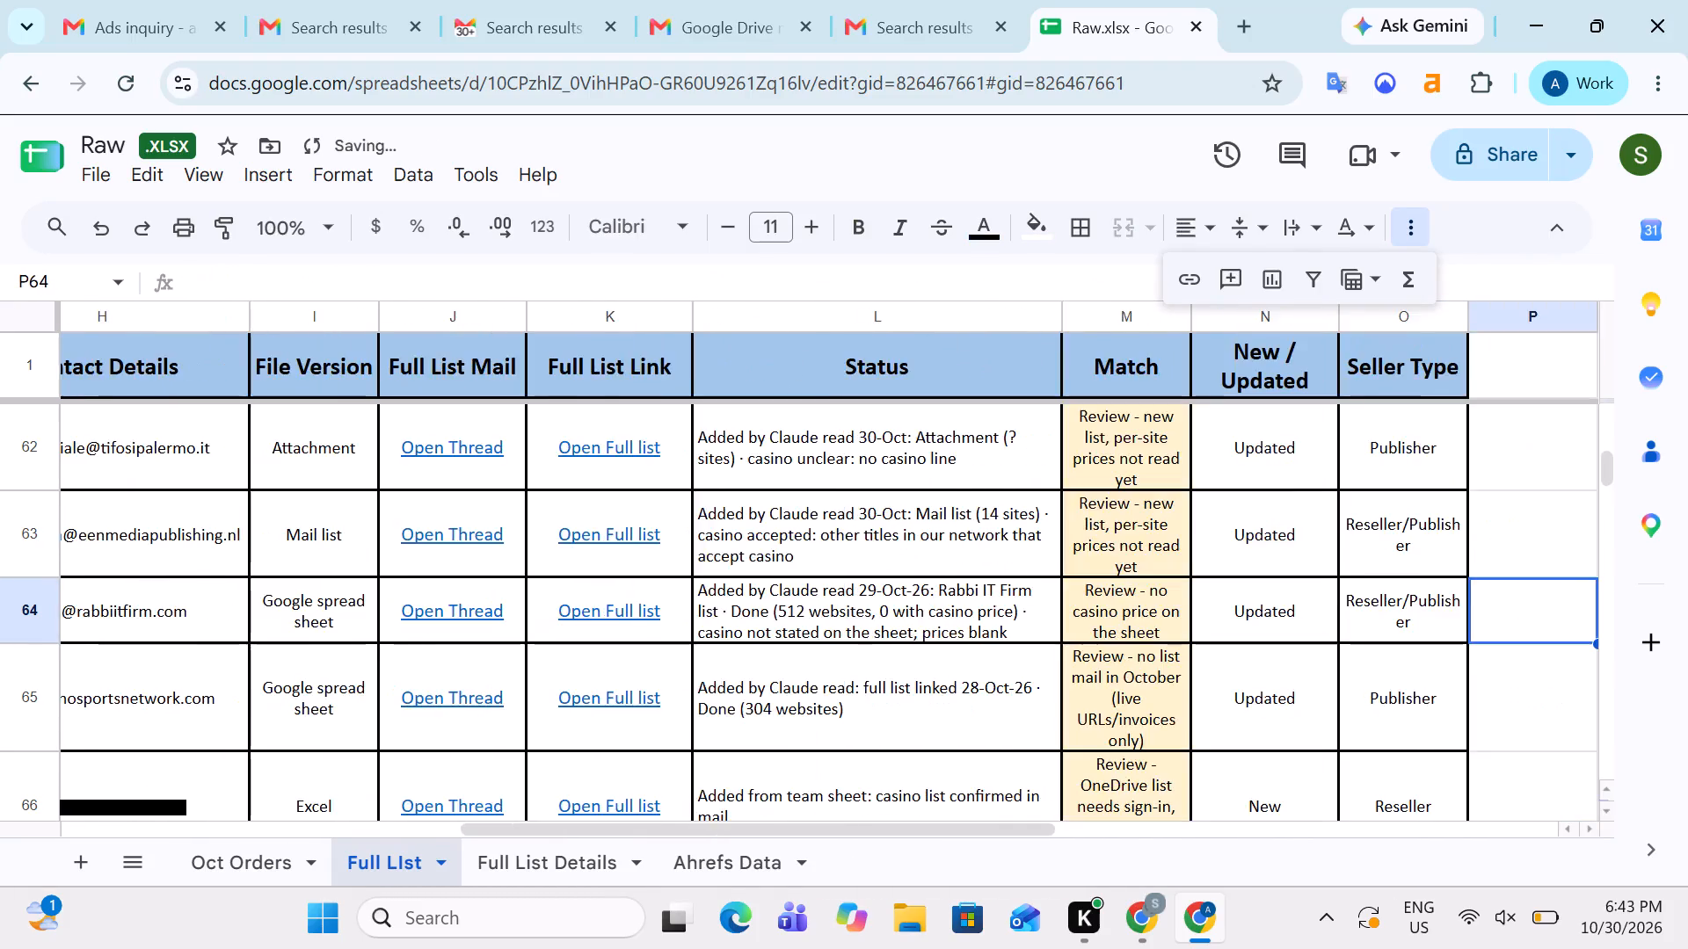
pyautogui.press('Left')
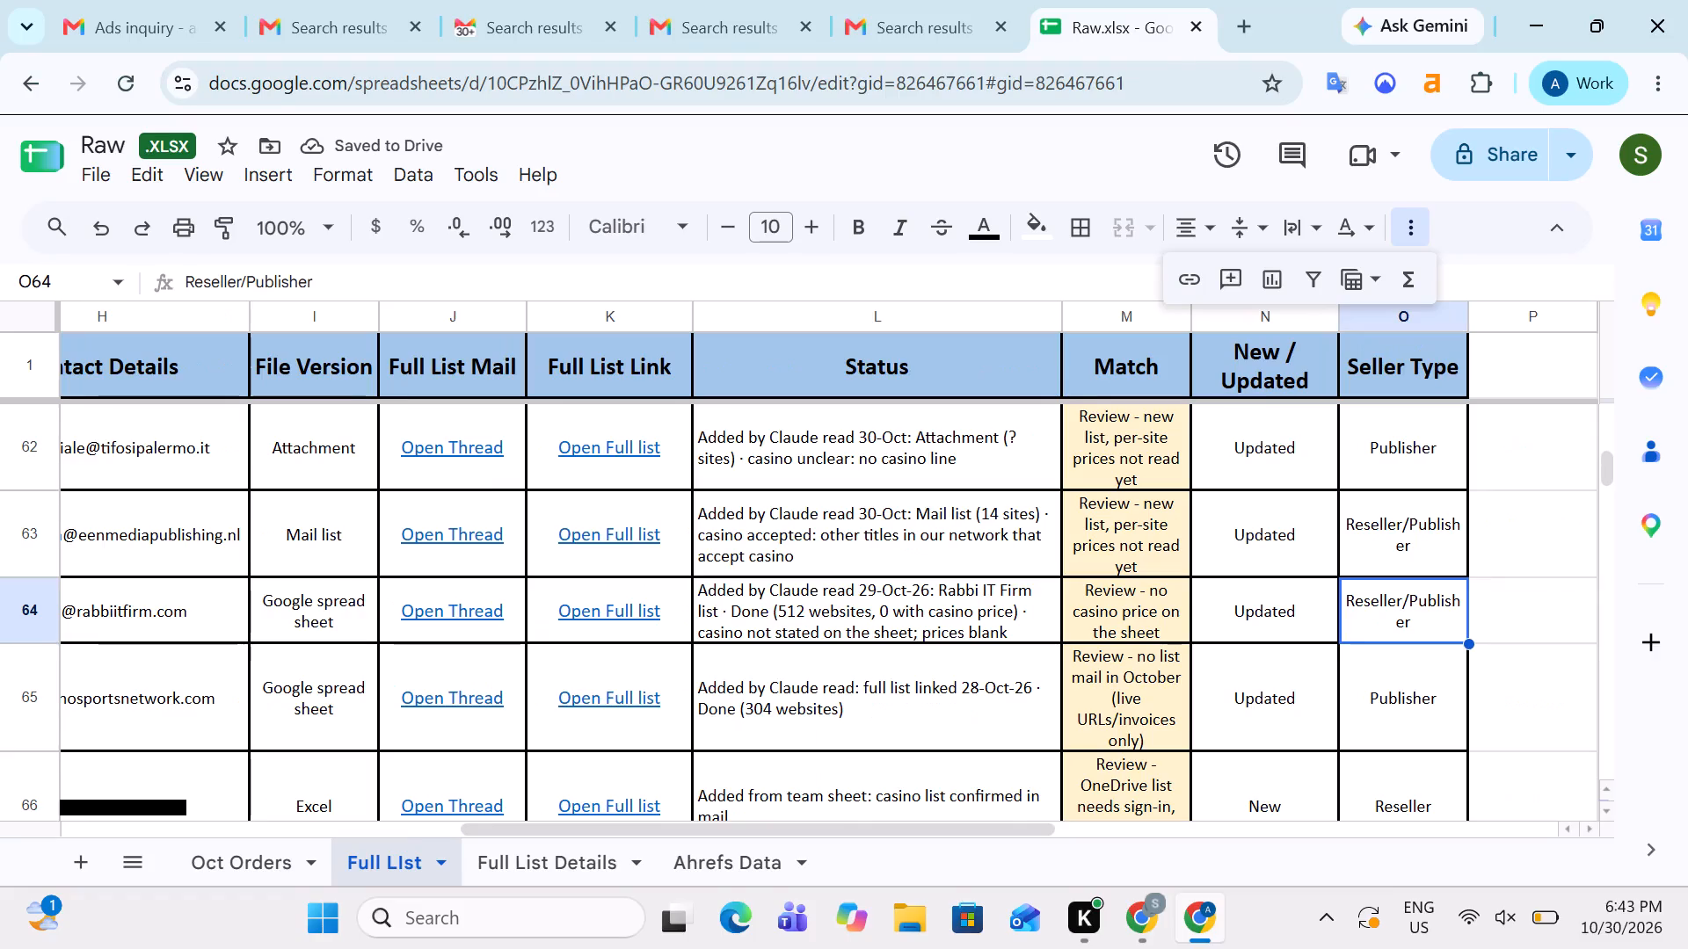
pyautogui.press('Left')
pyautogui.press('Left')
pyautogui.press('Left')
pyautogui.press('Left')
pyautogui.press('Left')
pyautogui.press('Left')
pyautogui.press('Left')
pyautogui.press('Left')
pyautogui.press('Left')
pyautogui.press('Left')
pyautogui.press('Left')
pyautogui.press('Left')
pyautogui.press('Left')
pyautogui.press('Left')
pyautogui.press('Left')
pyautogui.press('Left')
pyautogui.press('Left')
pyautogui.press('Left')
pyautogui.press('Left')
pyautogui.press('Right')
pyautogui.press('Right')
pyautogui.press('Right')
pyautogui.press('Right')
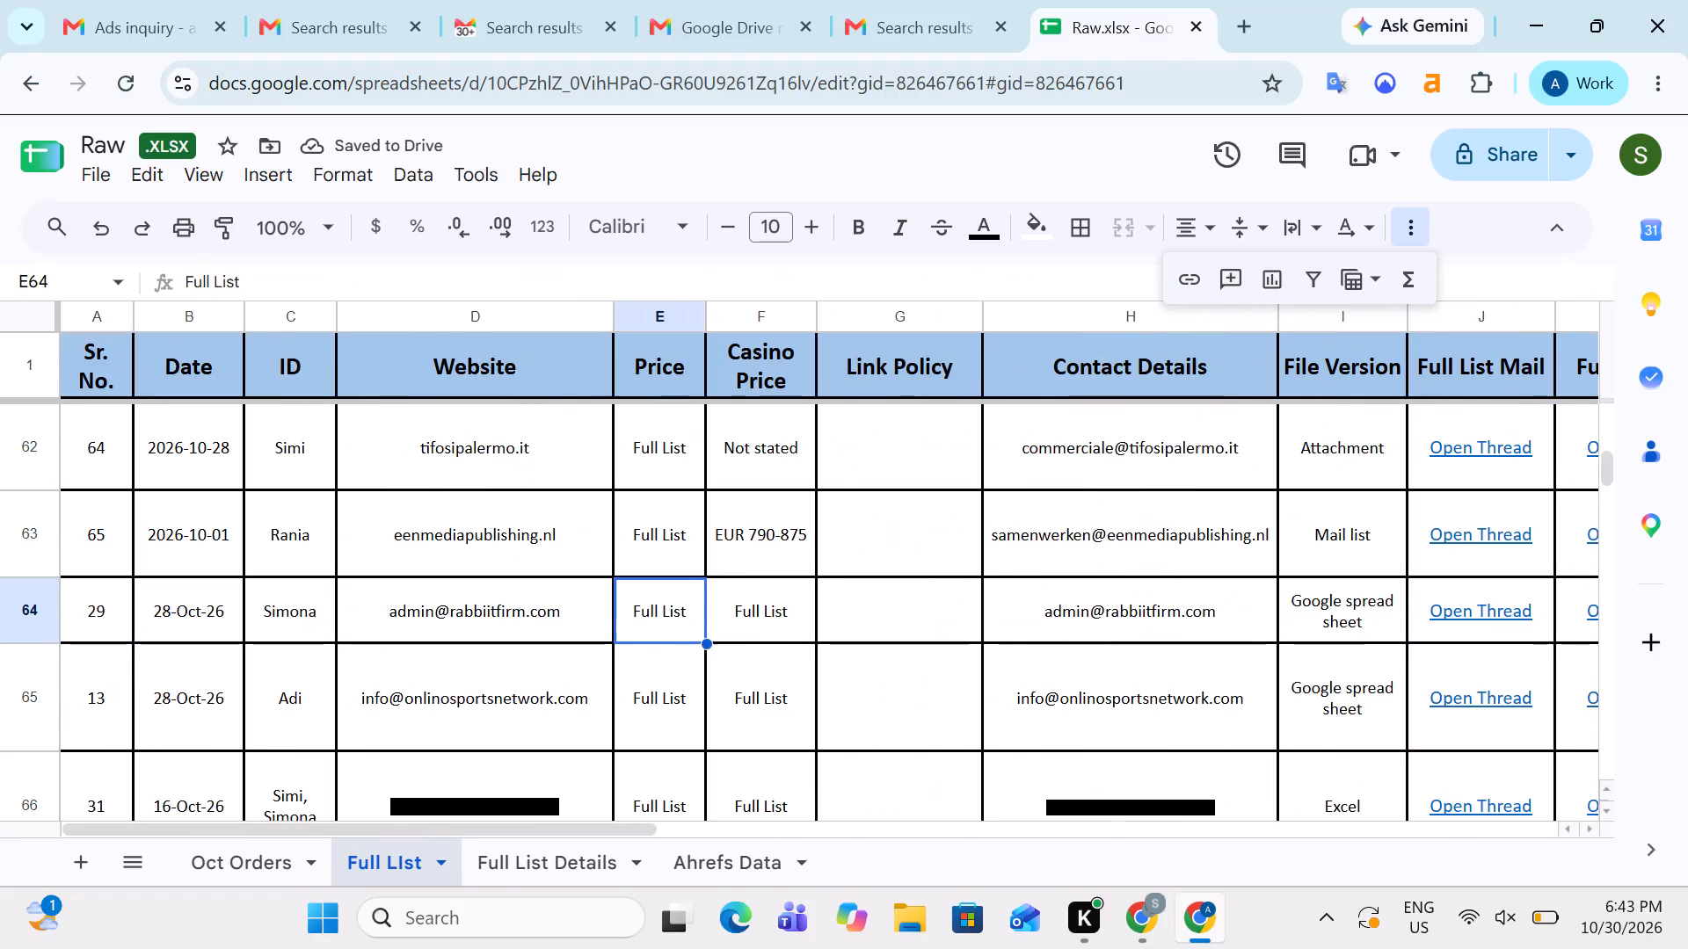
pyautogui.press('Right')
pyautogui.press('Right')
pyautogui.press('Right')
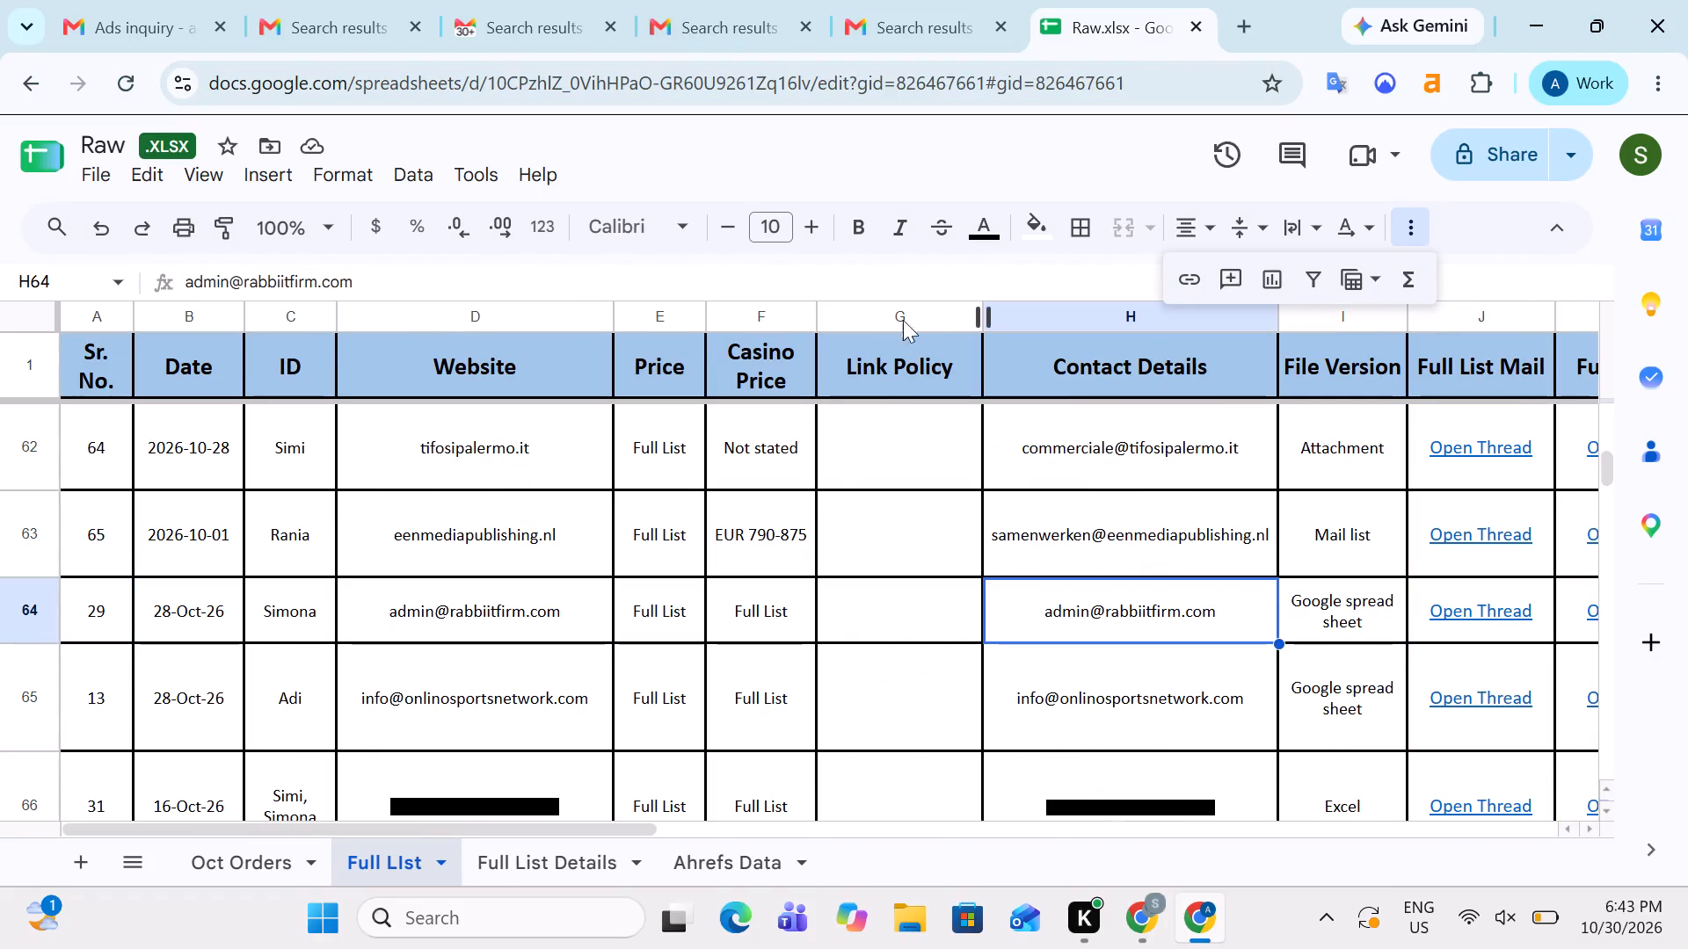
pyautogui.click(406, 277)
pyautogui.moveTo(406, 277); pyautogui.dragTo(239, 274)
pyautogui.hotkey('ctrl', 'c')
pyautogui.hotkey('ctrl', 'c')
pyautogui.hotkey('ctrl', 'c')
pyautogui.click(120, 0)
pyautogui.click(801, 156)
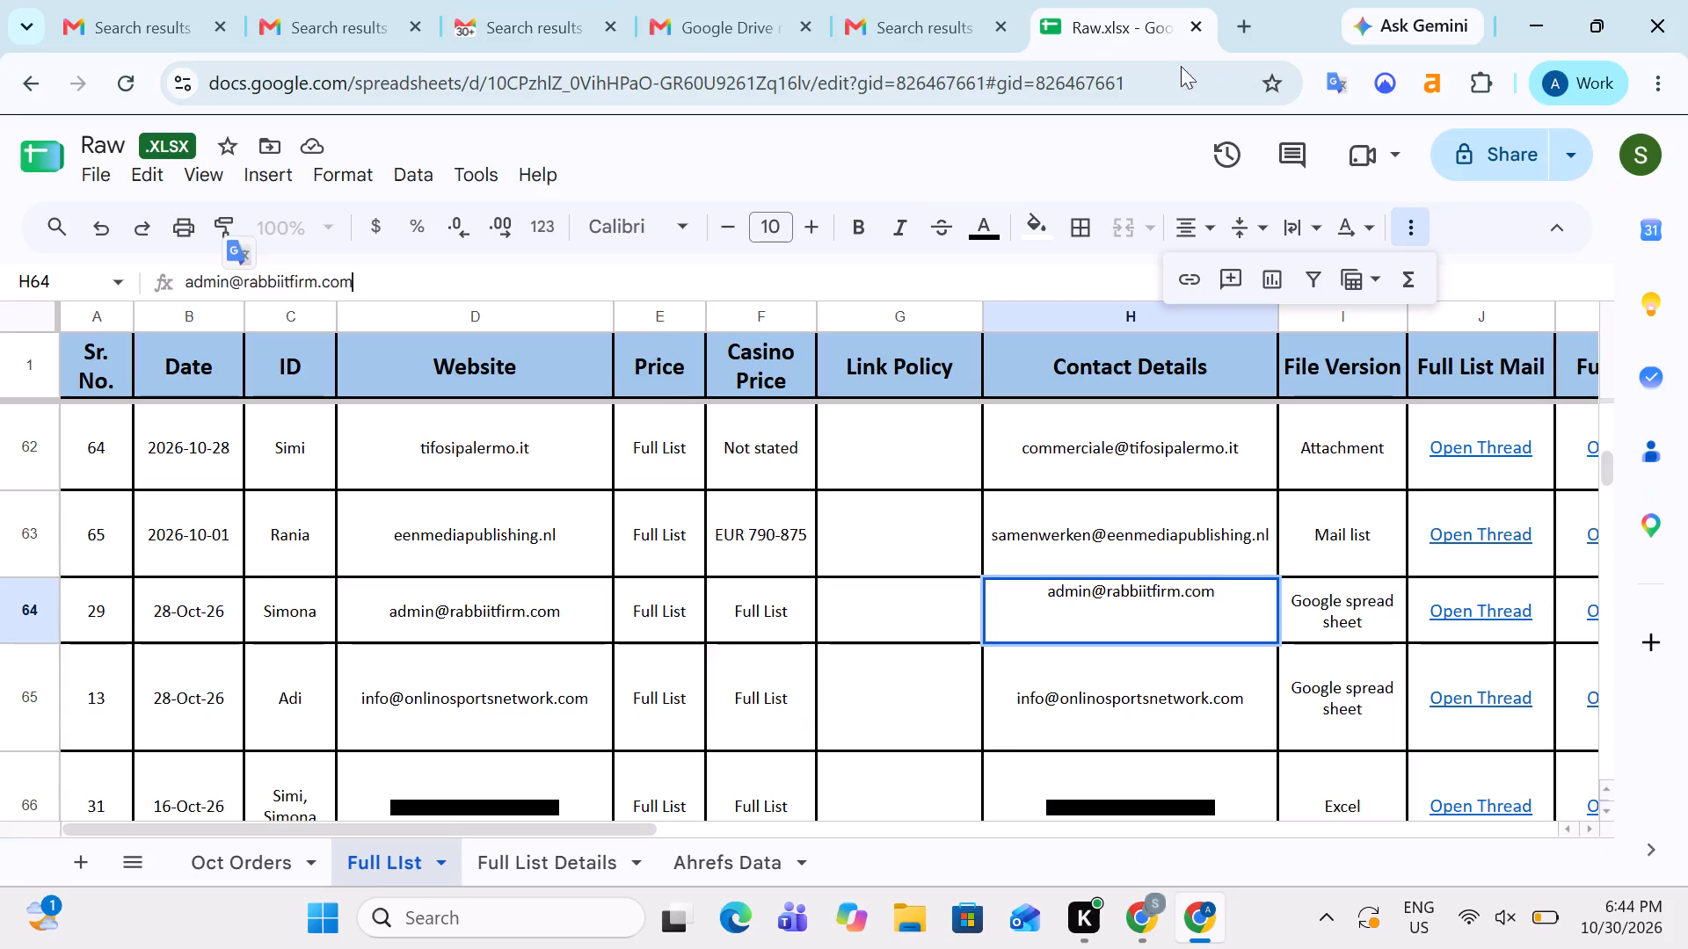
pyautogui.click(1358, 598)
pyautogui.press('Right')
pyautogui.press('Right')
pyautogui.press('Right')
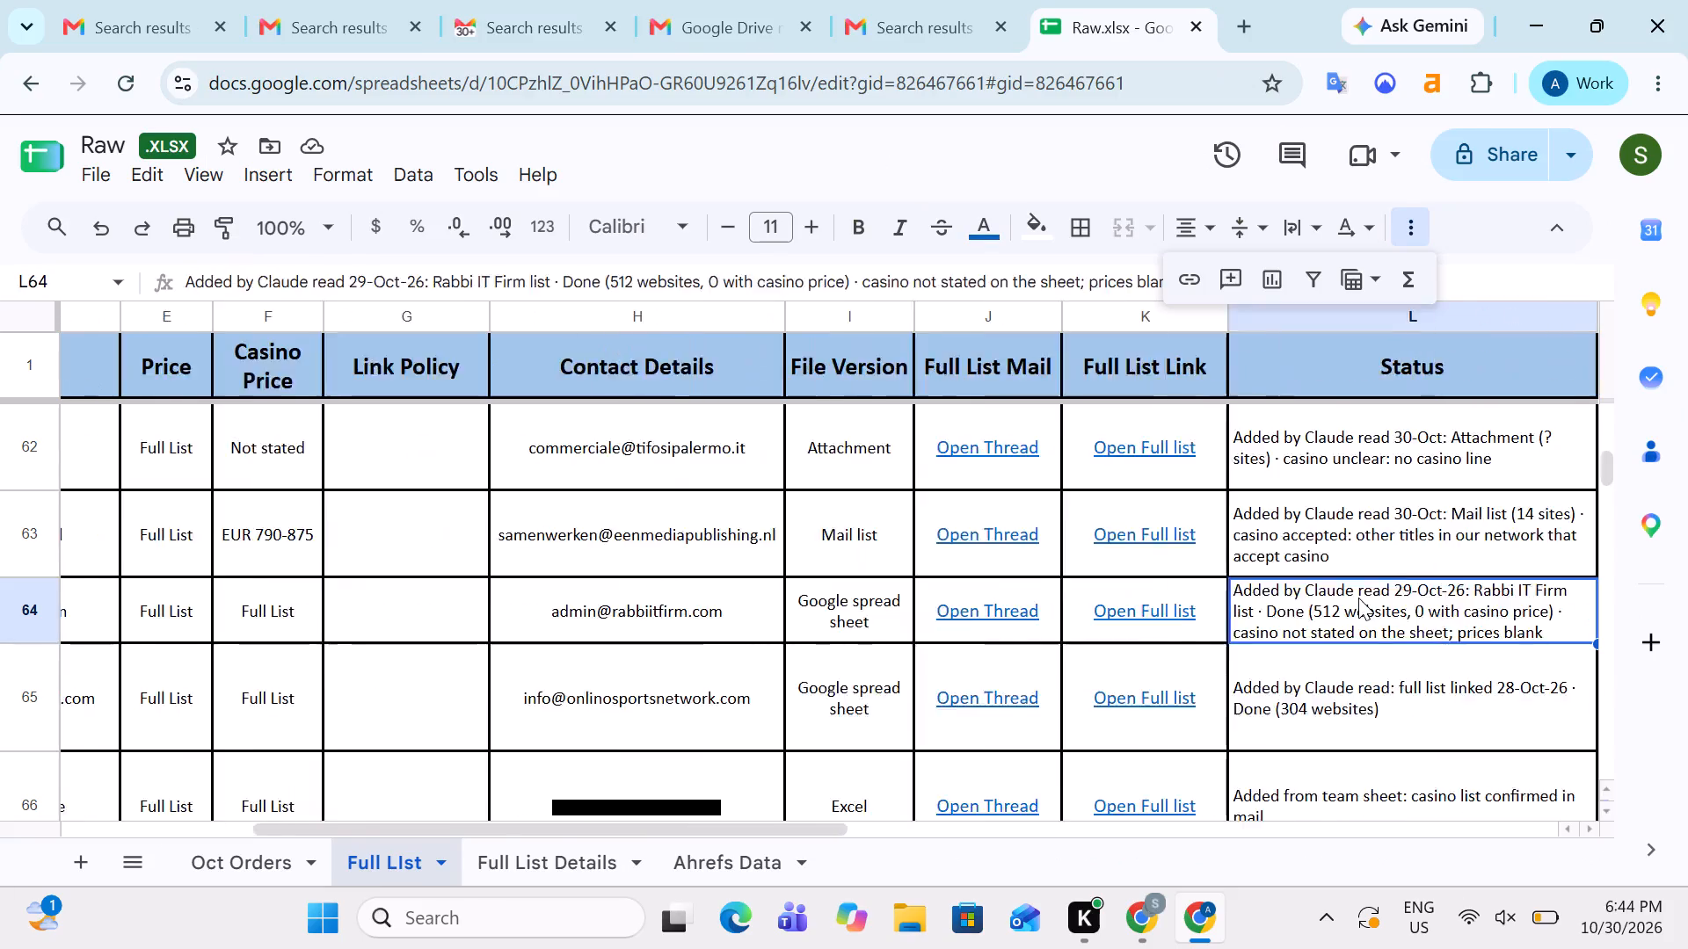
pyautogui.press('Right')
pyautogui.press('Right')
pyautogui.press('Right')
pyautogui.press('Right')
pyautogui.press('Left')
# Review the onlinosportsnetwork.com row of the Full List from its serial number through Status, Match, New / Updated and Seller Type.
pyautogui.press('Down')
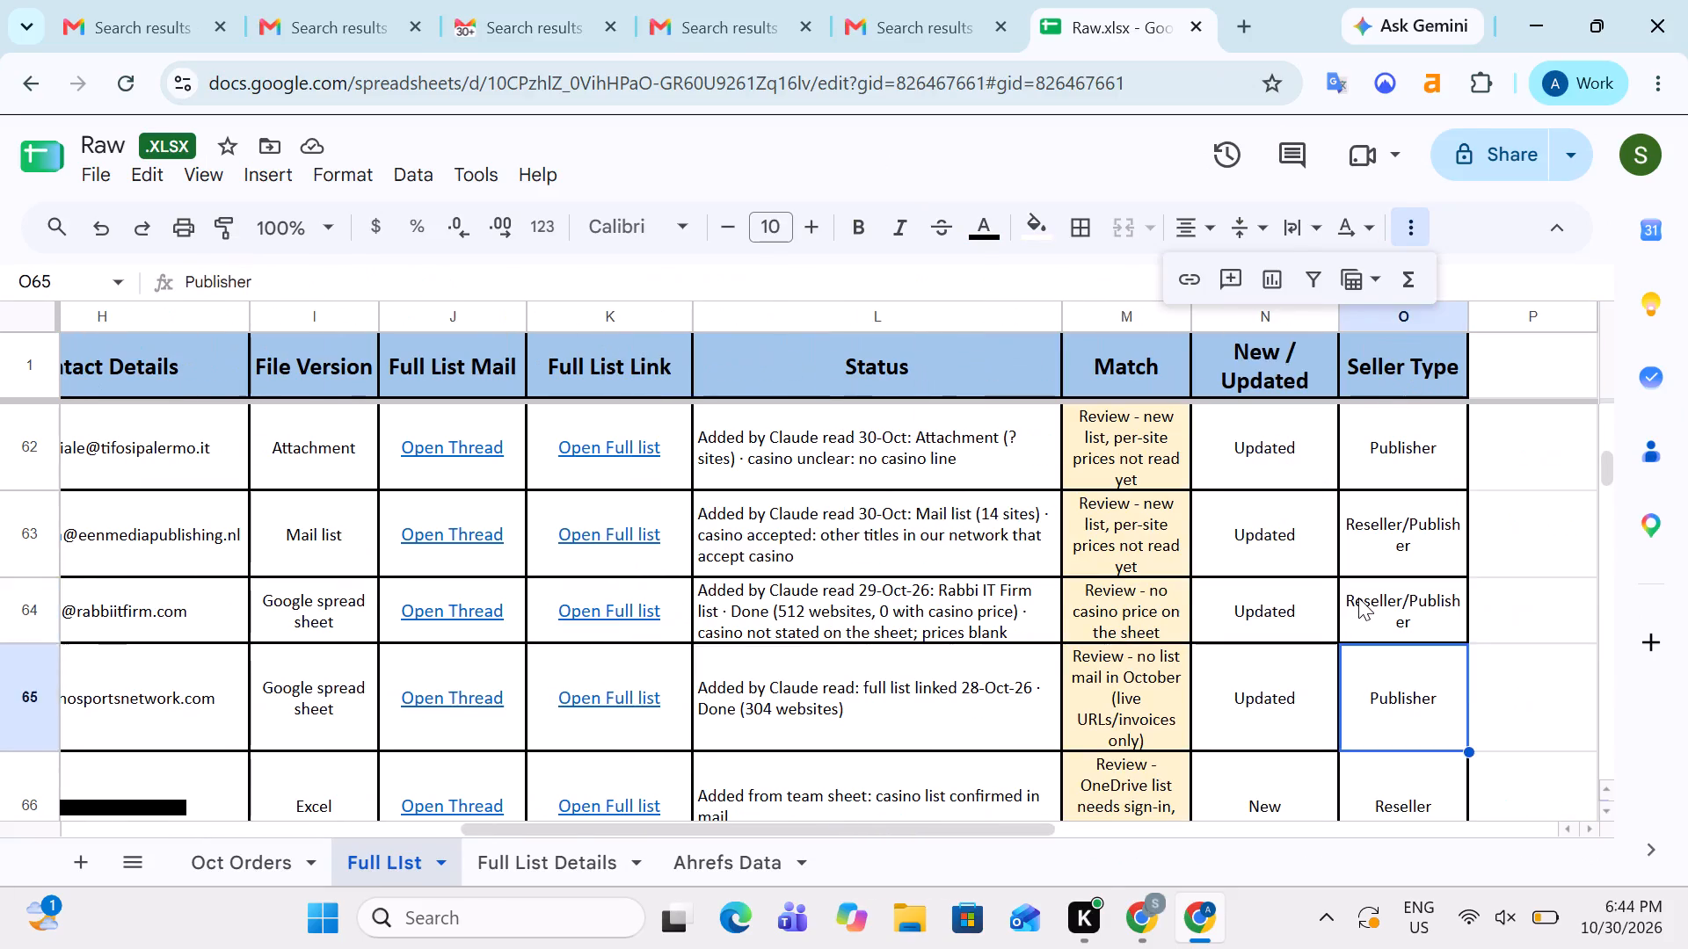
pyautogui.press('Down')
pyautogui.press('Up')
pyautogui.press('Left')
pyautogui.press('Left')
pyautogui.press('Left')
pyautogui.press('Left')
pyautogui.press('Left')
pyautogui.press('Left')
pyautogui.press('Left')
pyautogui.press('Left')
pyautogui.press('Left')
pyautogui.press('Left')
pyautogui.press('Left')
pyautogui.press('Left')
pyautogui.press('Left')
pyautogui.press('Left')
pyautogui.press('Left')
pyautogui.press('Left')
pyautogui.press('Left')
pyautogui.press('Left')
pyautogui.press('Left')
pyautogui.press('Left')
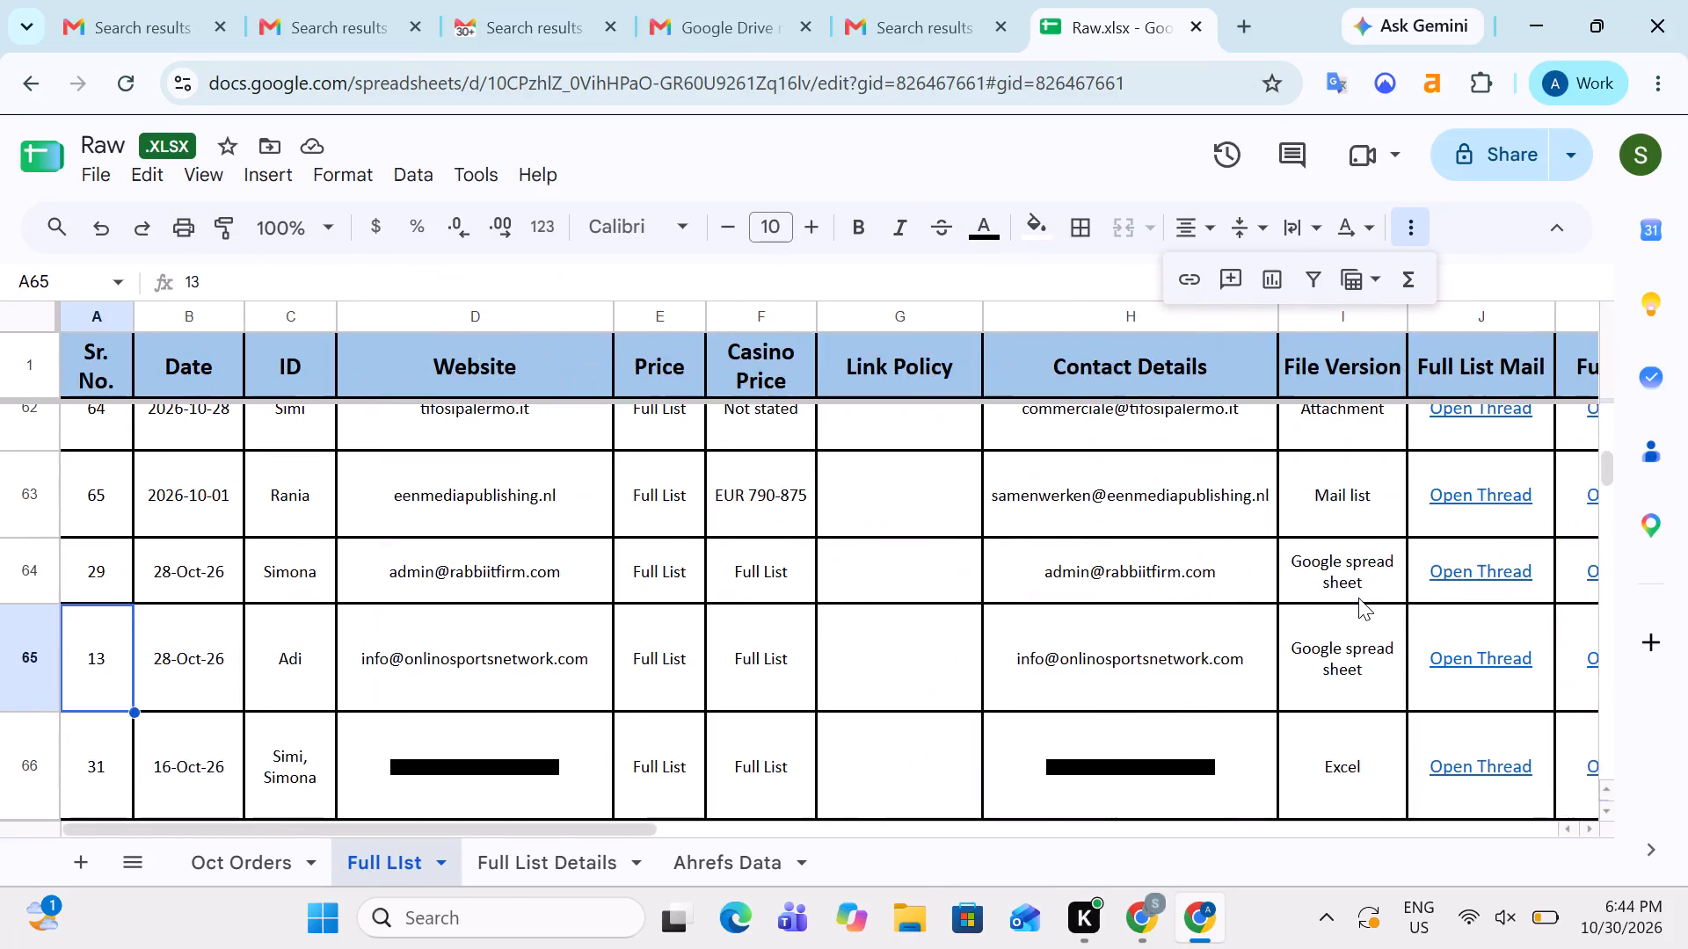
pyautogui.press('Right')
pyautogui.press('Right')
pyautogui.press('Right')
pyautogui.press('Right')
pyautogui.press('Left')
pyautogui.press('Left')
pyautogui.press('Right')
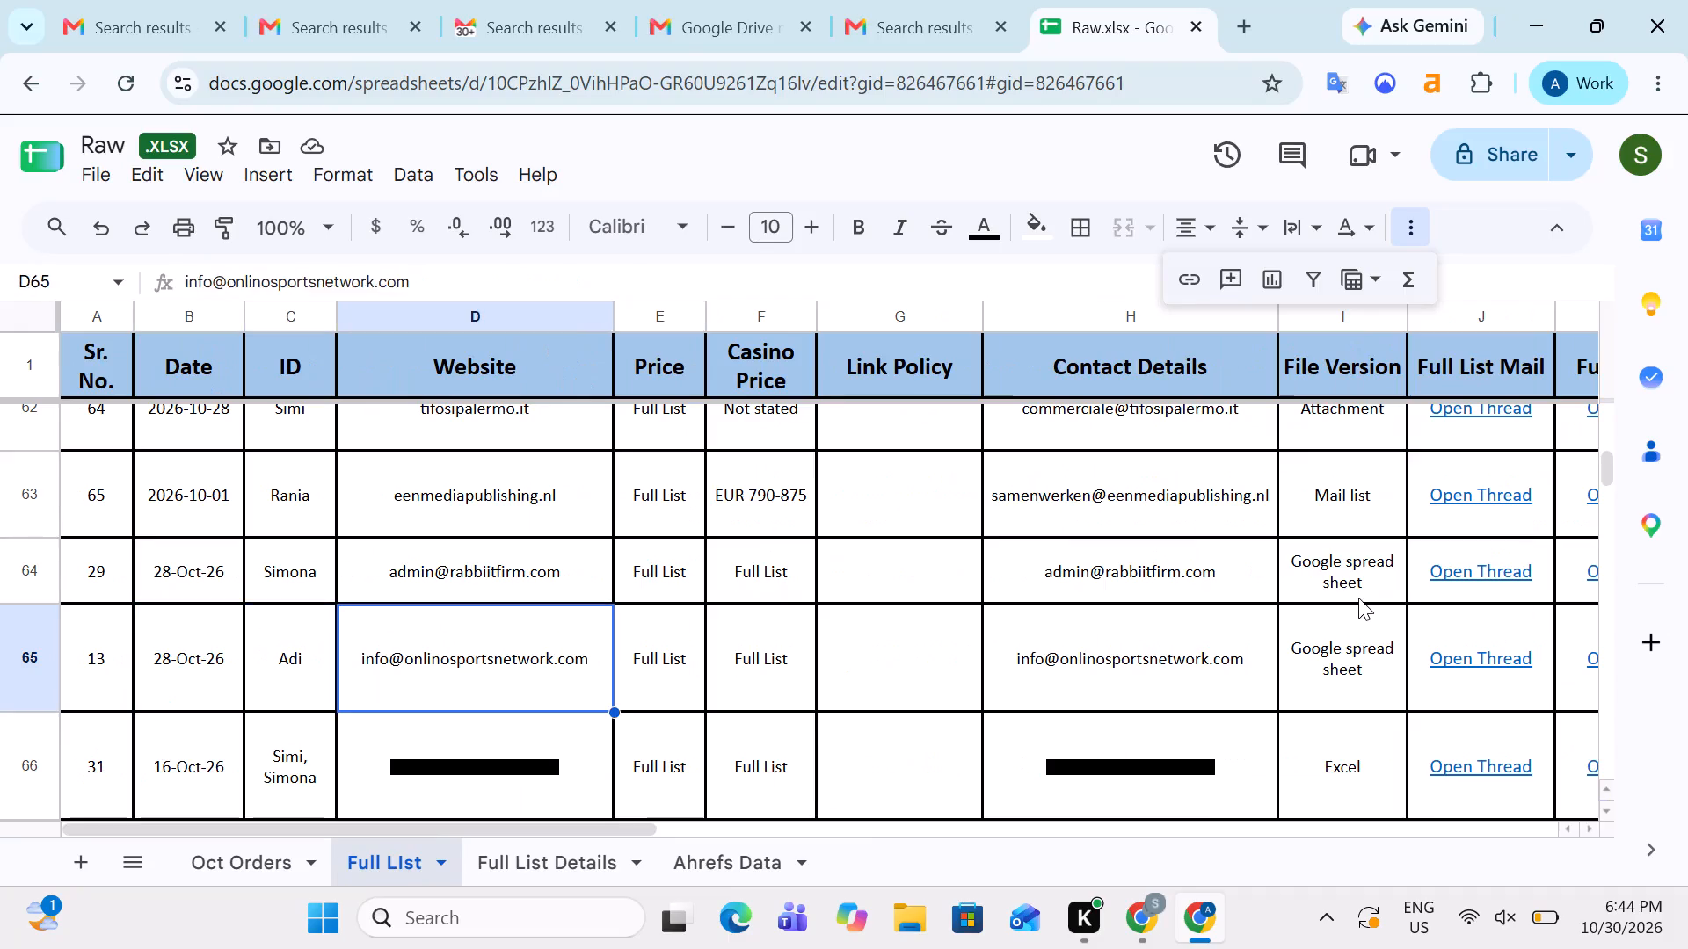
pyautogui.press('Right')
pyautogui.press('Right')
pyautogui.press('Right')
pyautogui.press('Right')
pyautogui.press('Right')
pyautogui.press('Right')
pyautogui.press('Right')
pyautogui.press('Right')
pyautogui.press('Right')
pyautogui.press('Right')
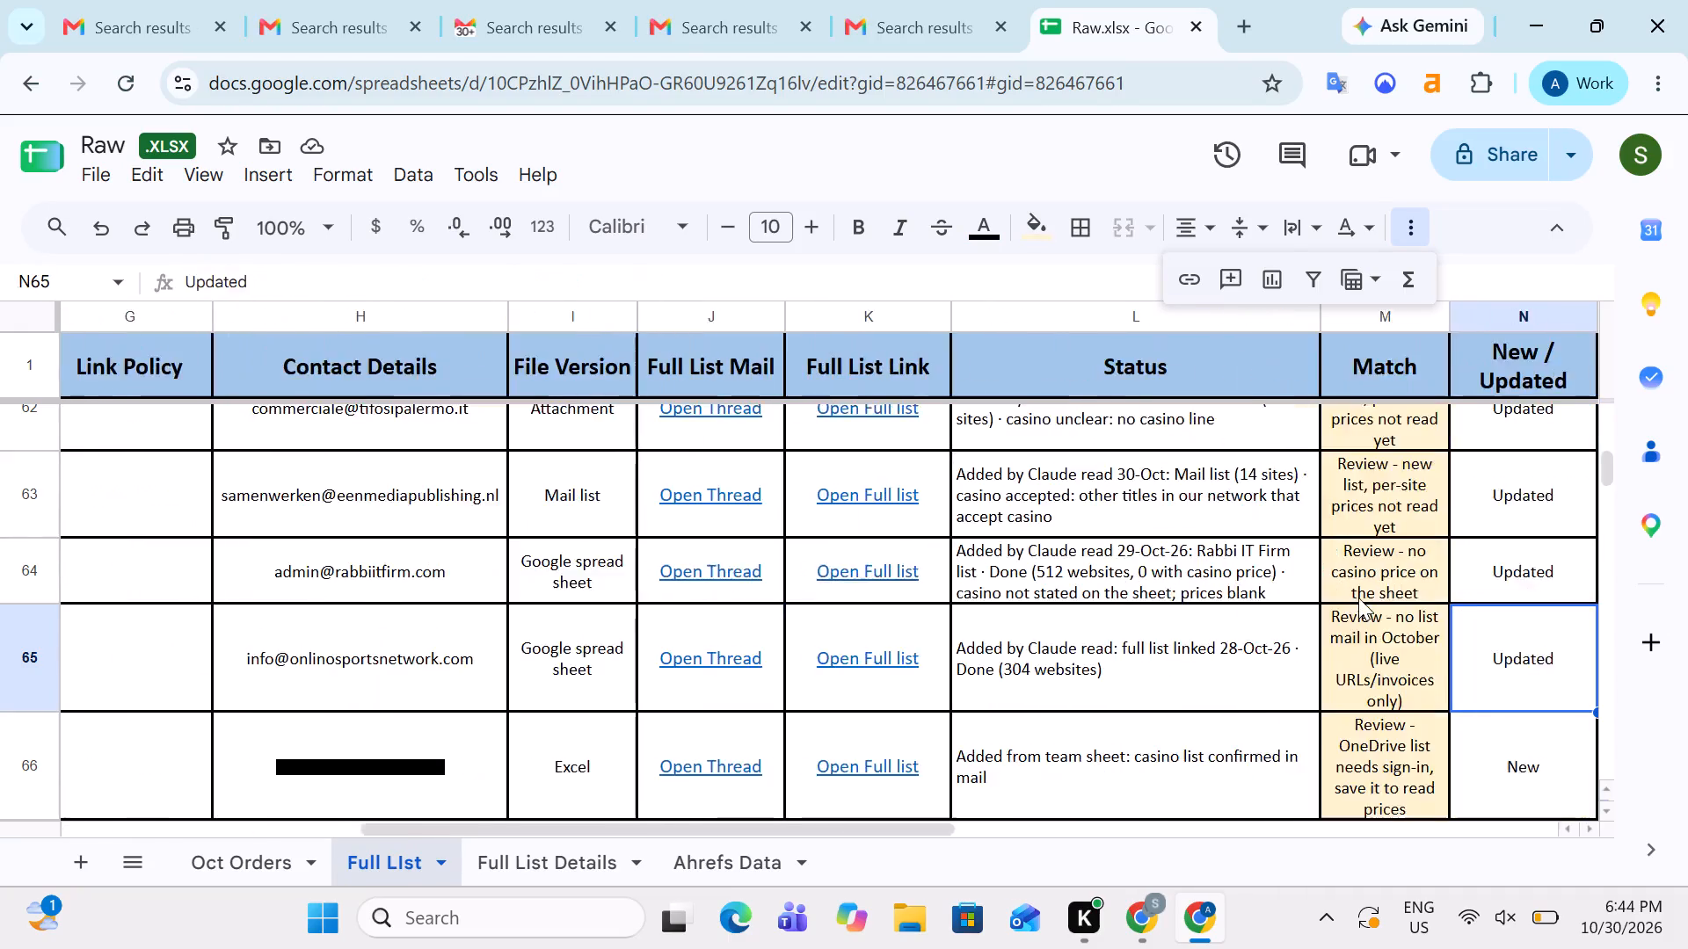
pyautogui.press('Right')
pyautogui.press('Right')
pyautogui.press('Left')
pyautogui.press('Down')
pyautogui.press('Down')
pyautogui.press('Down')
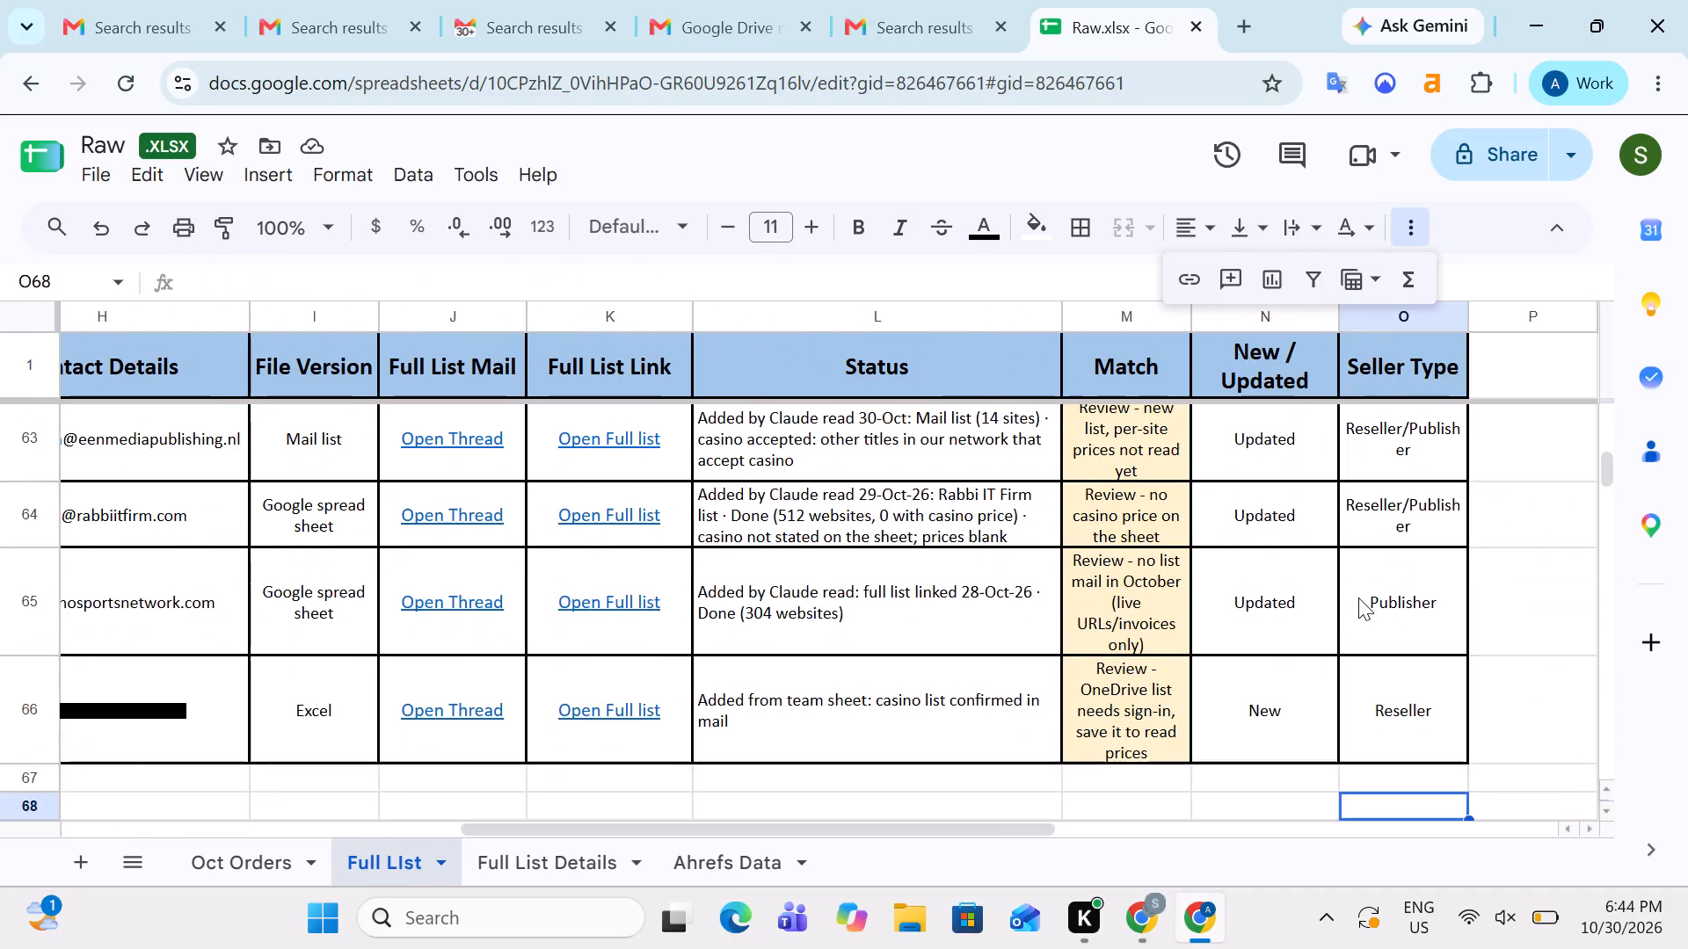
pyautogui.press('Up')
pyautogui.press('Up')
pyautogui.press('Left')
pyautogui.press('Left')
pyautogui.press('Left')
pyautogui.press('Left')
pyautogui.press('Left')
pyautogui.press('Left')
pyautogui.press('Left')
pyautogui.press('Left')
pyautogui.press('Left')
pyautogui.press('Left')
pyautogui.press('Left')
pyautogui.press('Left')
pyautogui.press('Left')
pyautogui.press('Left')
pyautogui.press('Left')
pyautogui.press('Left')
pyautogui.press('Left')
pyautogui.press('Left')
pyautogui.press('Left')
pyautogui.press('Left')
pyautogui.press('Right')
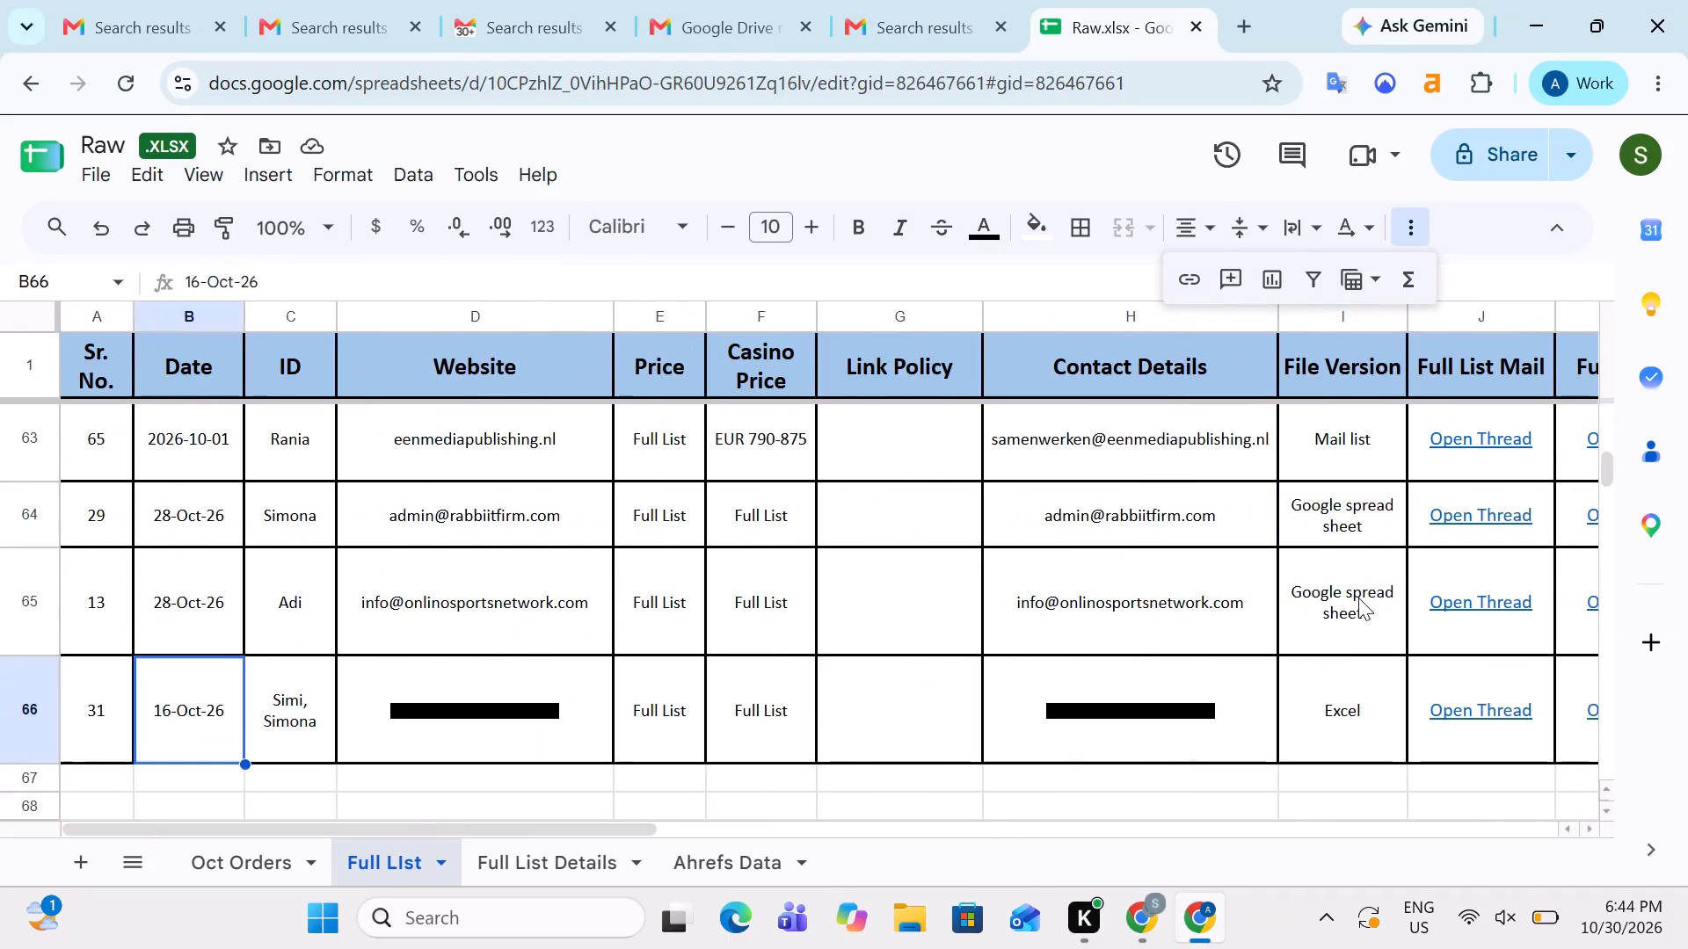
pyautogui.press('Right')
pyautogui.press('Right')
pyautogui.press('Right')
pyautogui.press('Left')
pyautogui.hotkey('ctrl', 'c')
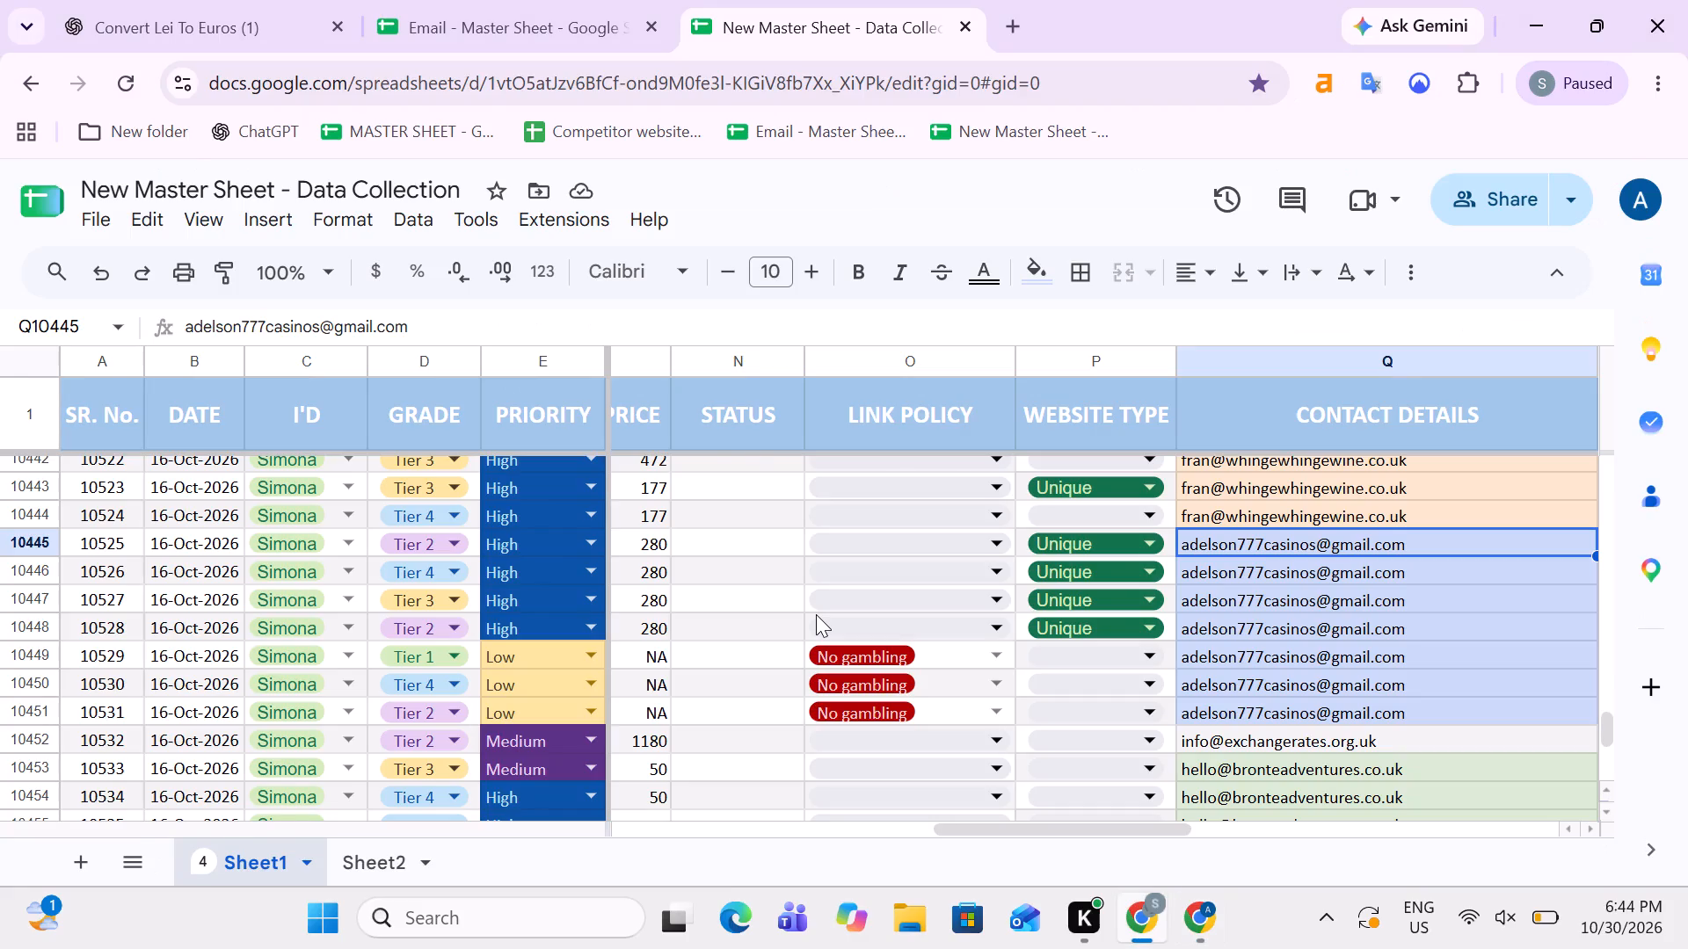
pyautogui.hotkey('alt', 'Tab')
pyautogui.click(1054, 0)
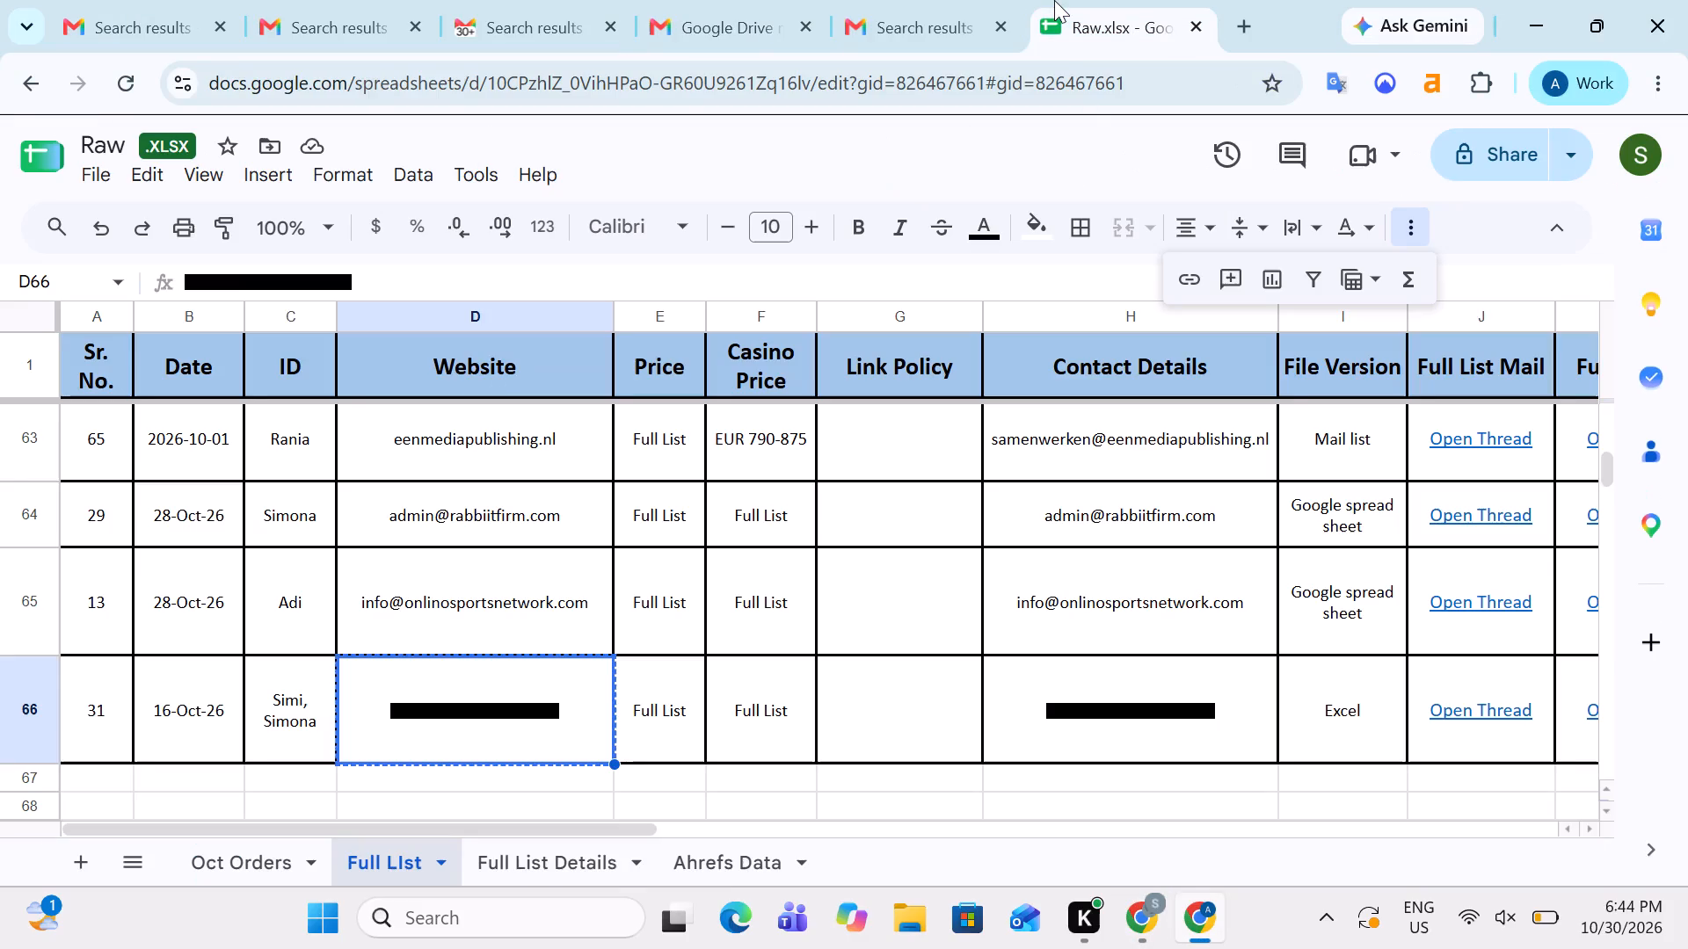
pyautogui.click(868, 0)
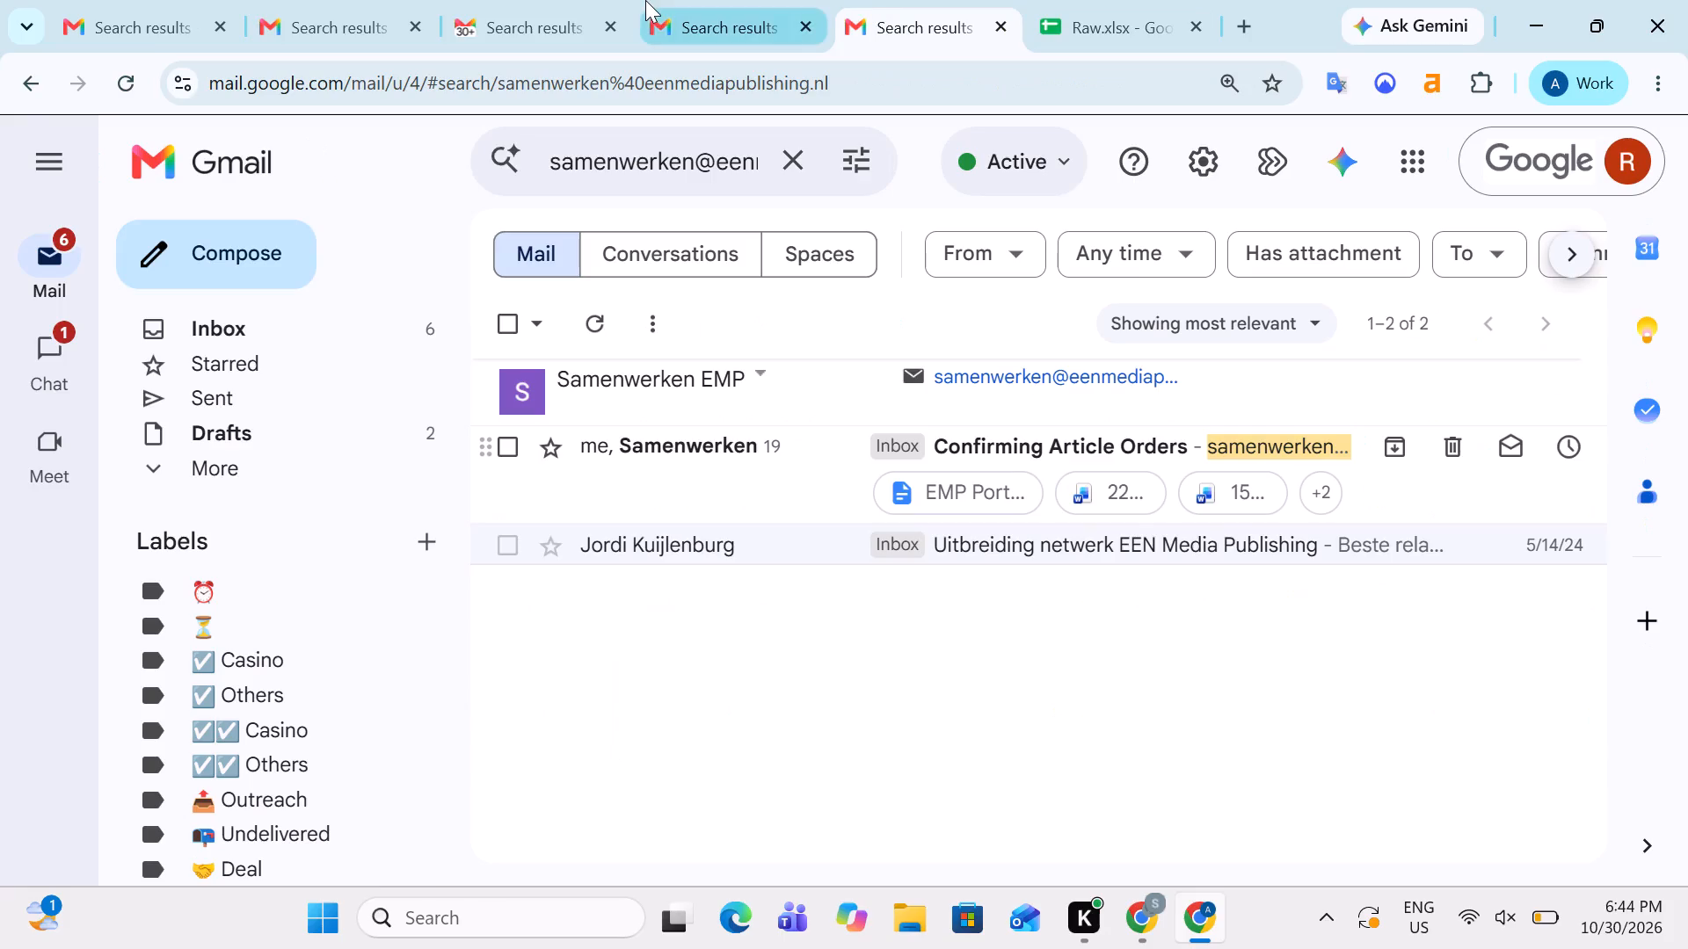
pyautogui.click(702, 0)
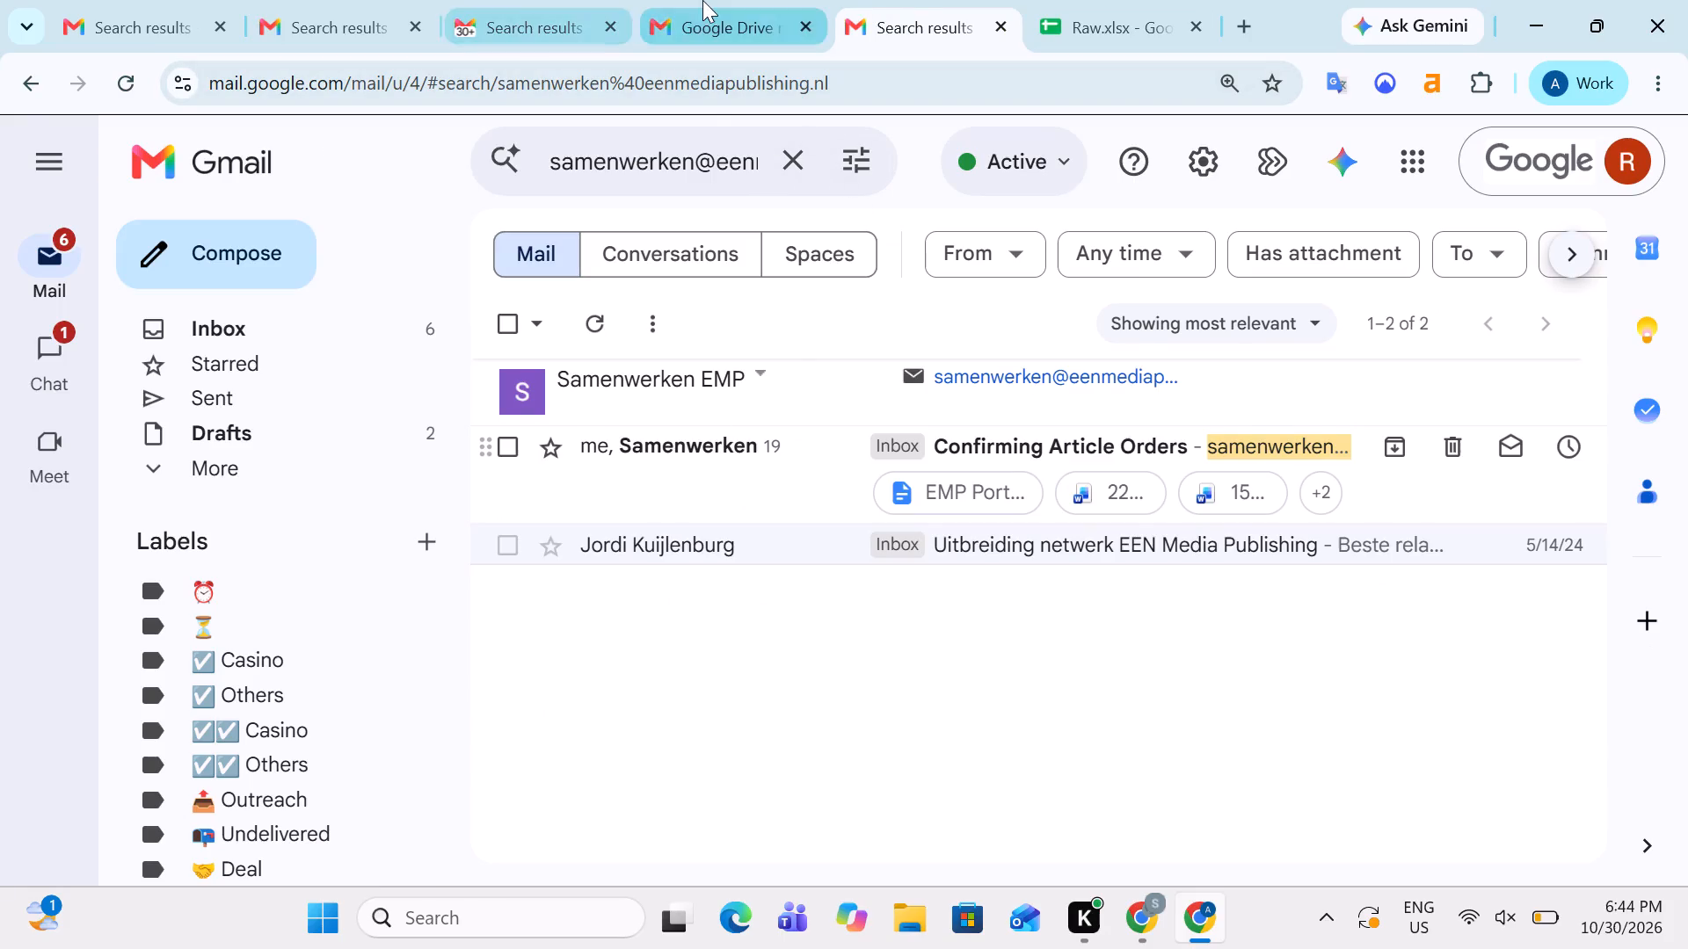
# Read the seller's New Websites/Prices message in the fourth mailbox, inspect its linked Book 1 price list, and close that workbook.
pyautogui.click(735, 458)
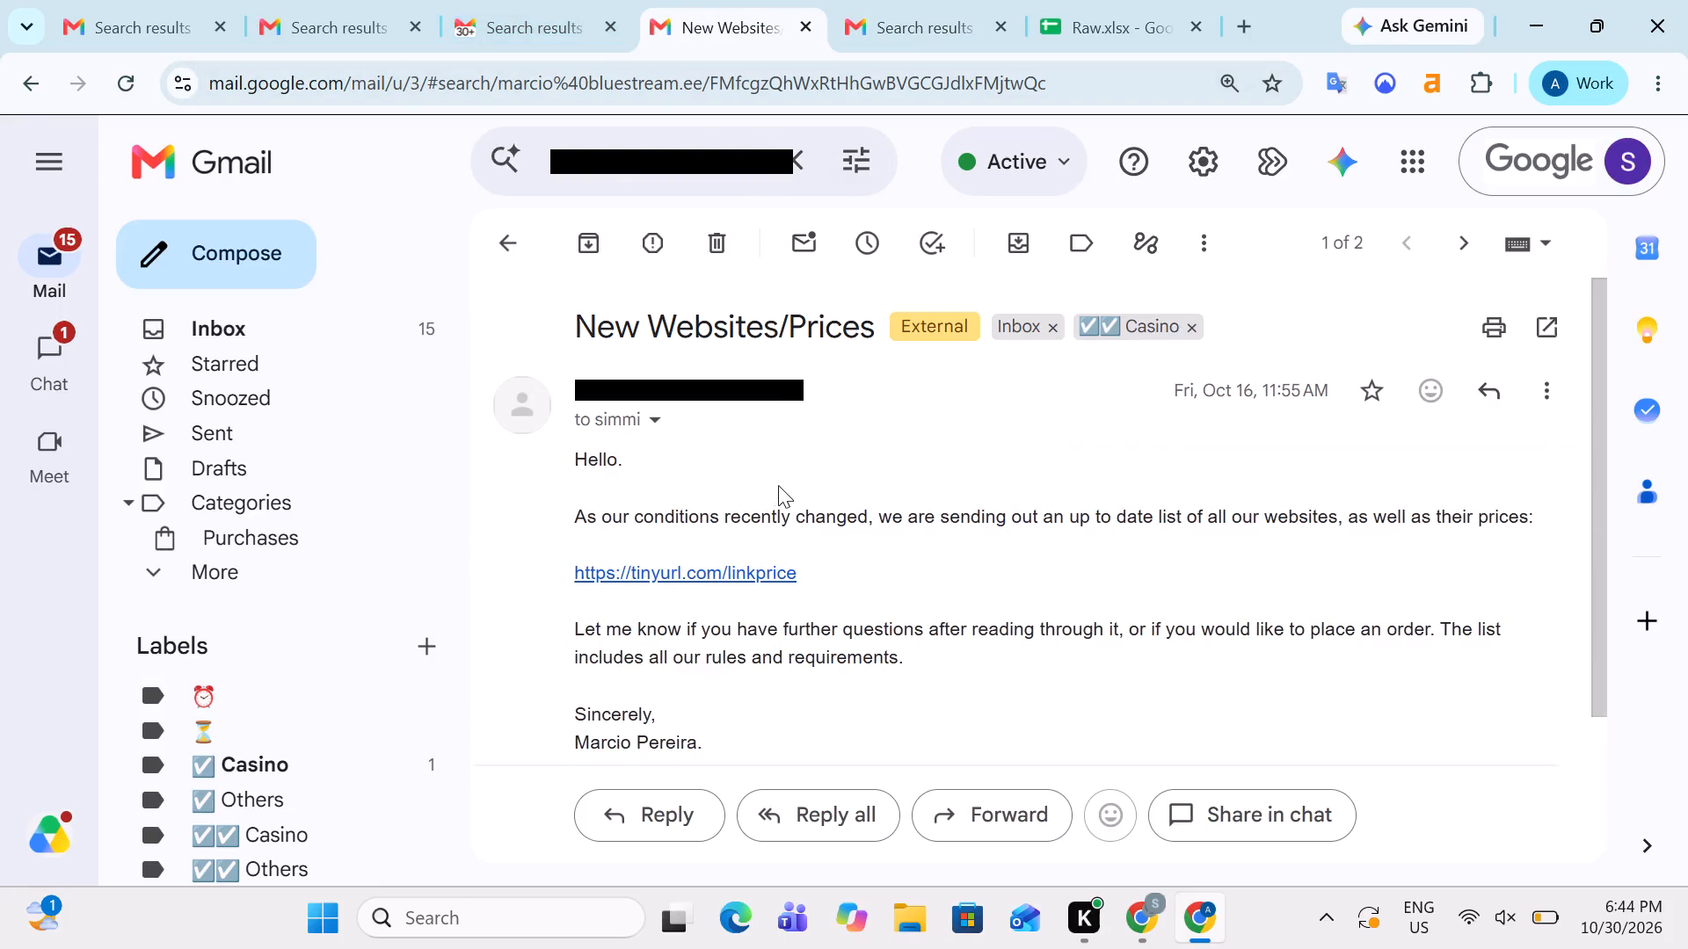
pyautogui.scroll(-1, 782, 489)
pyautogui.click(731, 442)
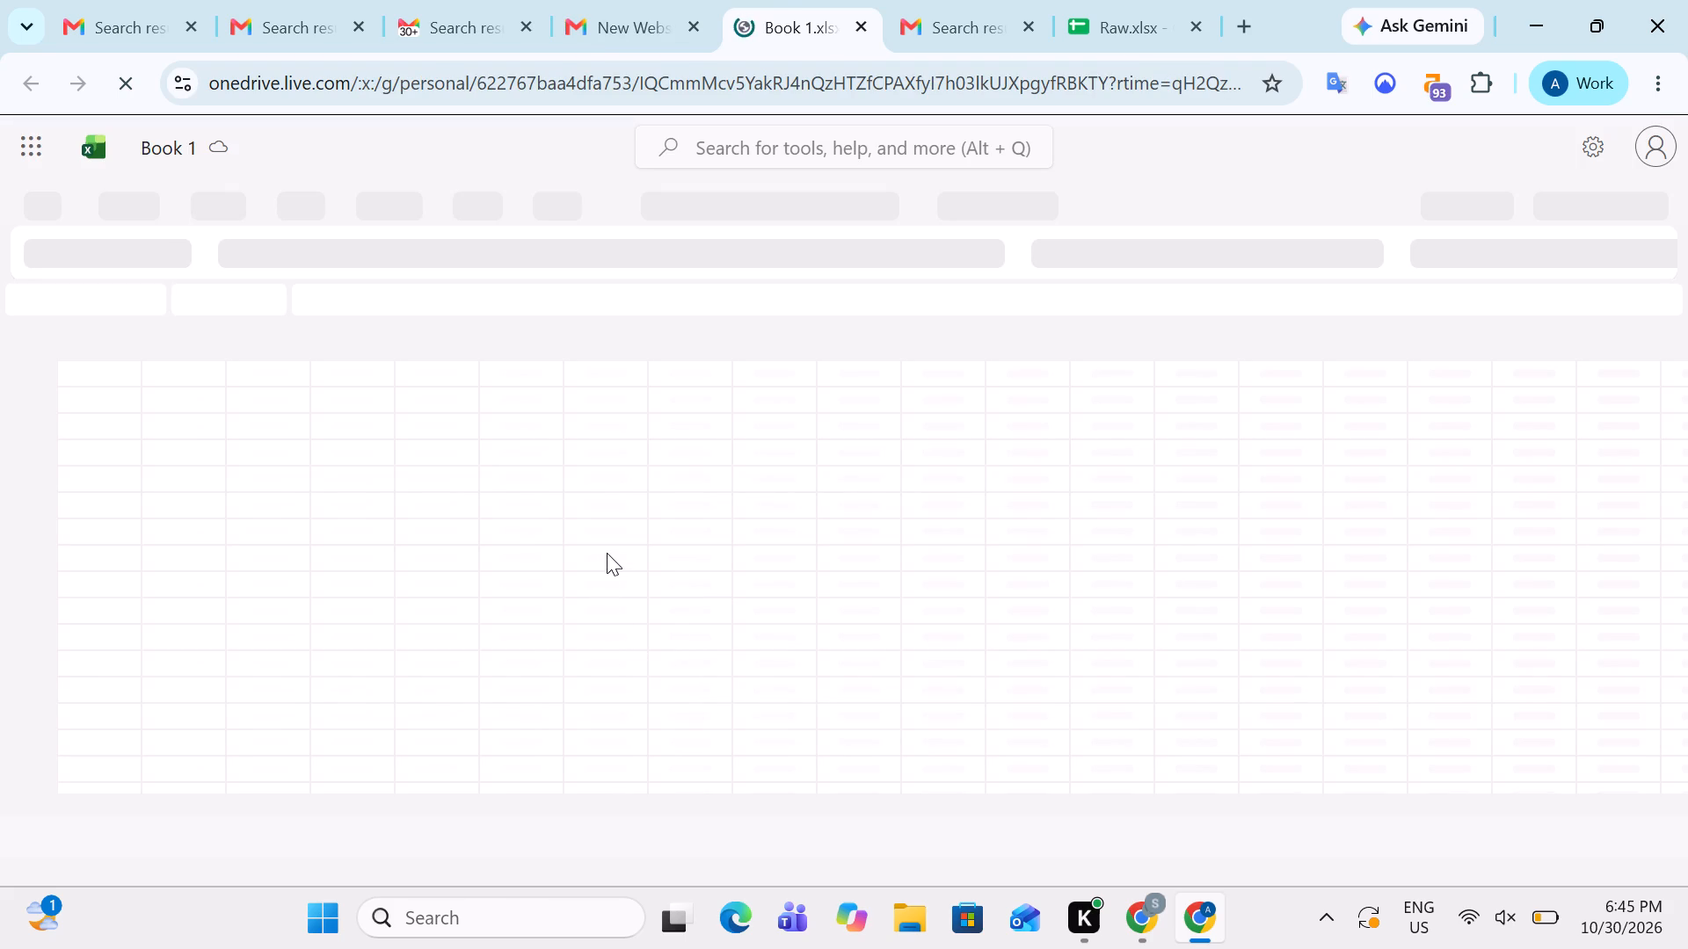
pyautogui.scroll(-1, 607, 553)
pyautogui.scroll(4, 635, 597)
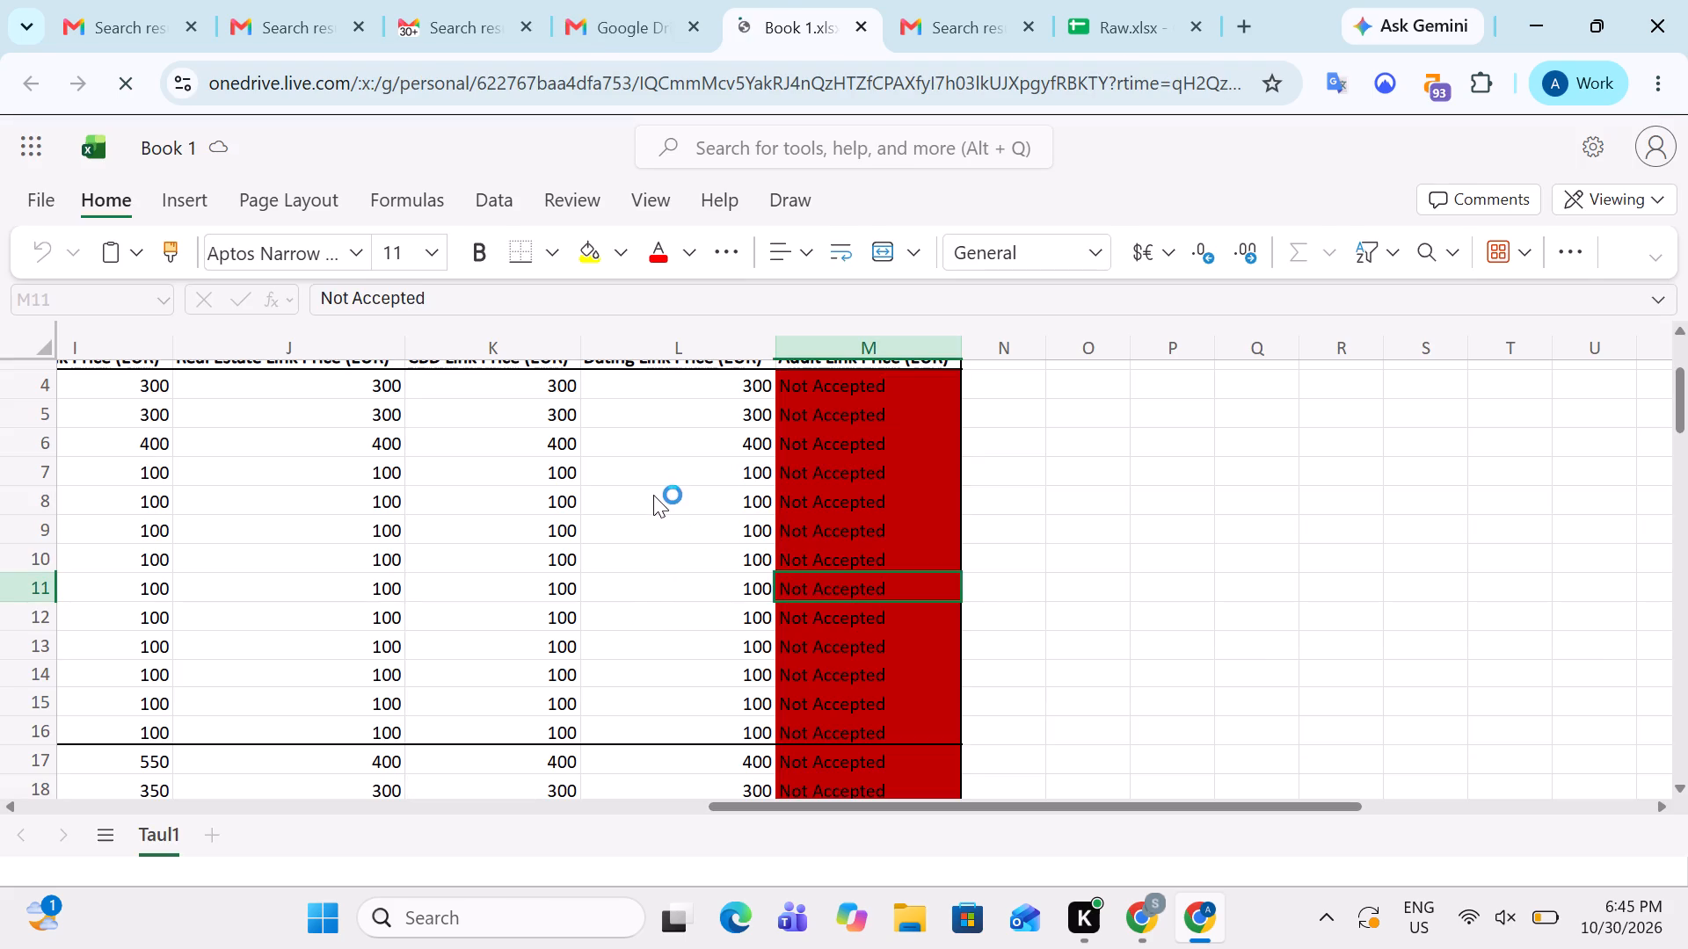
pyautogui.scroll(-5, 650, 494)
pyautogui.scroll(4, 653, 549)
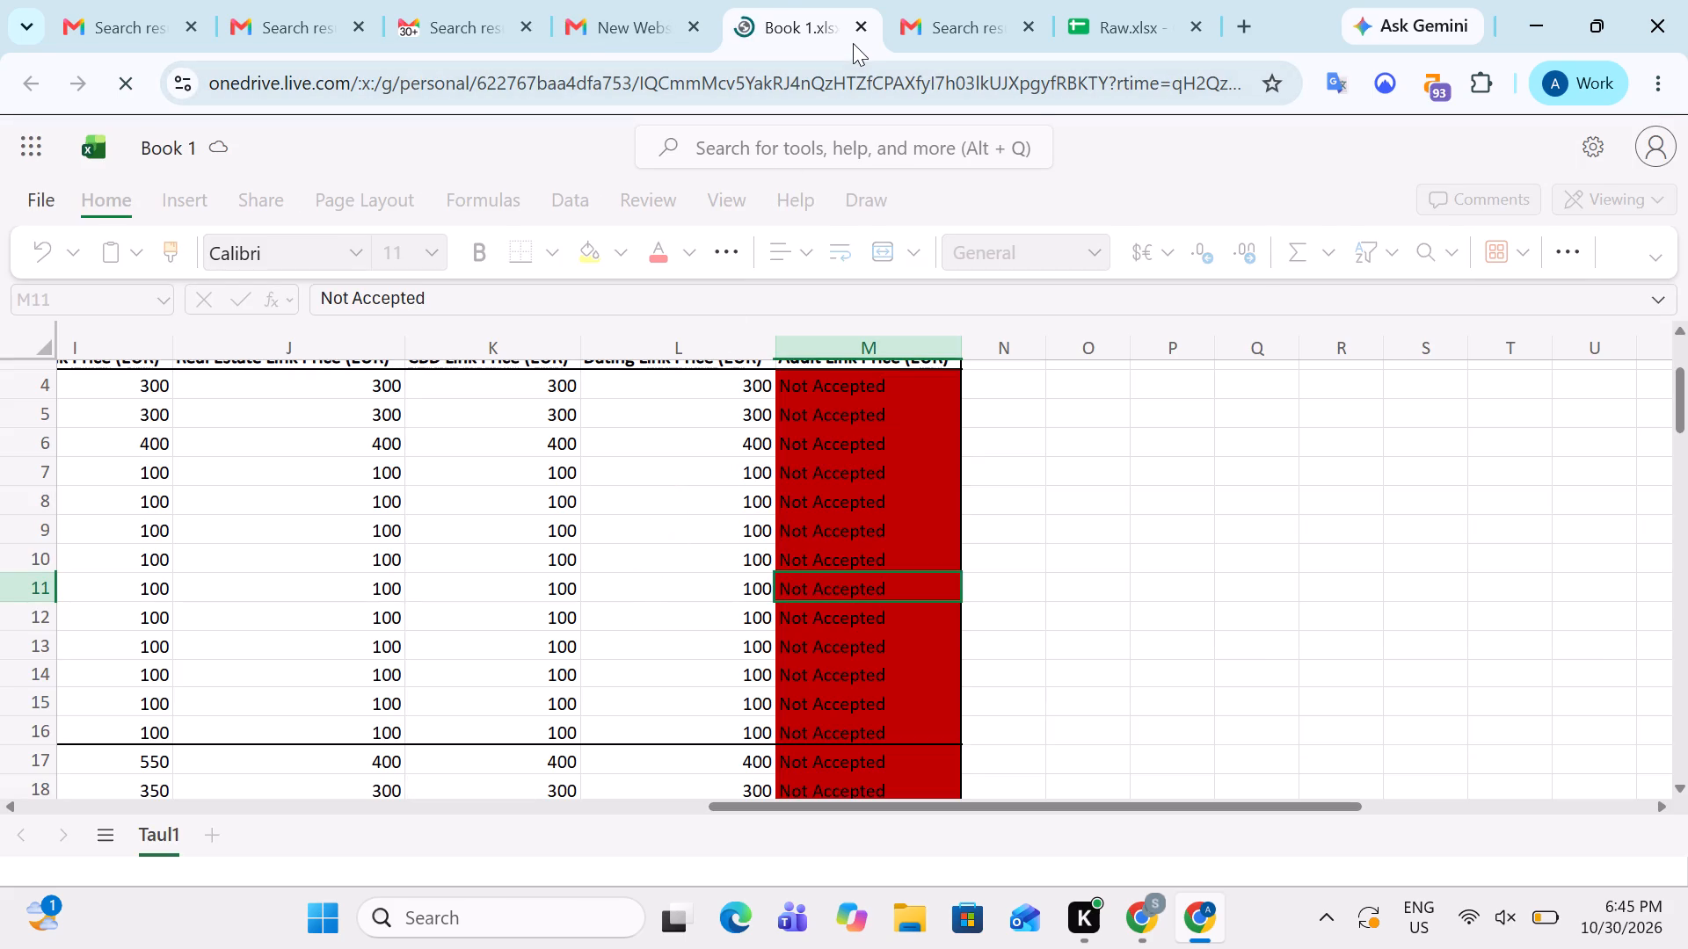
pyautogui.click(857, 33)
# In Raw.xlsx, change the New / Updated value of row 66 in the Full List to Updated.
pyautogui.click(938, 0)
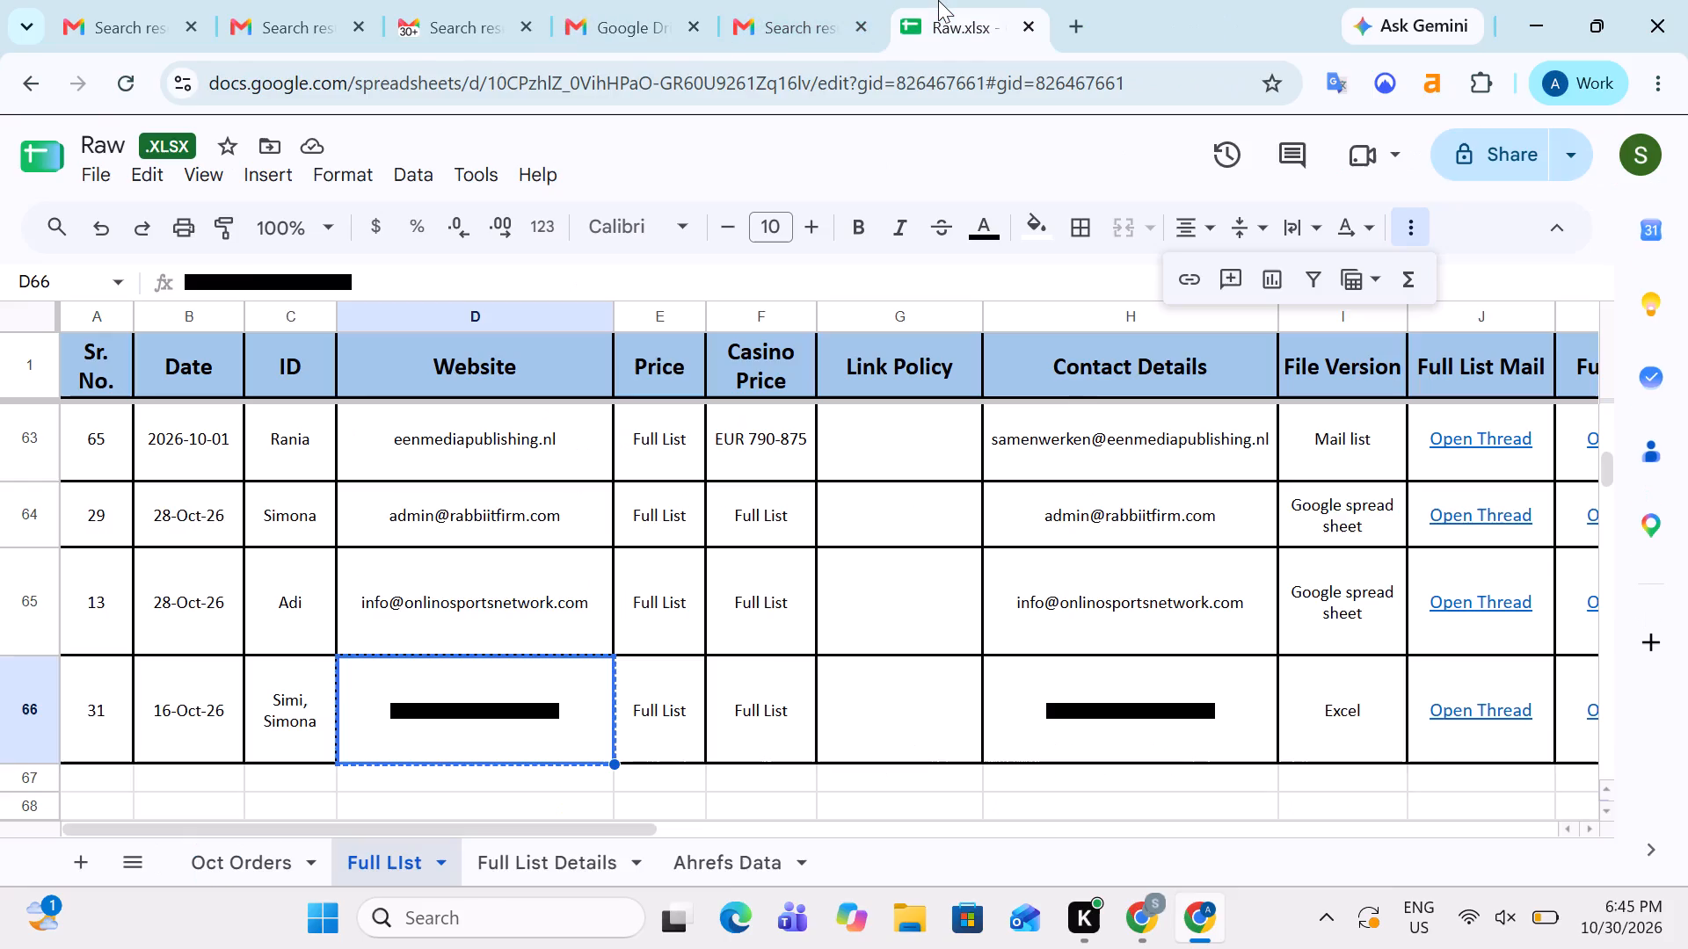
pyautogui.press('Right')
pyautogui.press('Right')
pyautogui.press('Right')
pyautogui.press('Right')
pyautogui.press('Right')
pyautogui.press('Right')
pyautogui.press('Right')
pyautogui.press('Right')
pyautogui.press('Right')
pyautogui.press('Right')
pyautogui.press('Right')
pyautogui.press('Right')
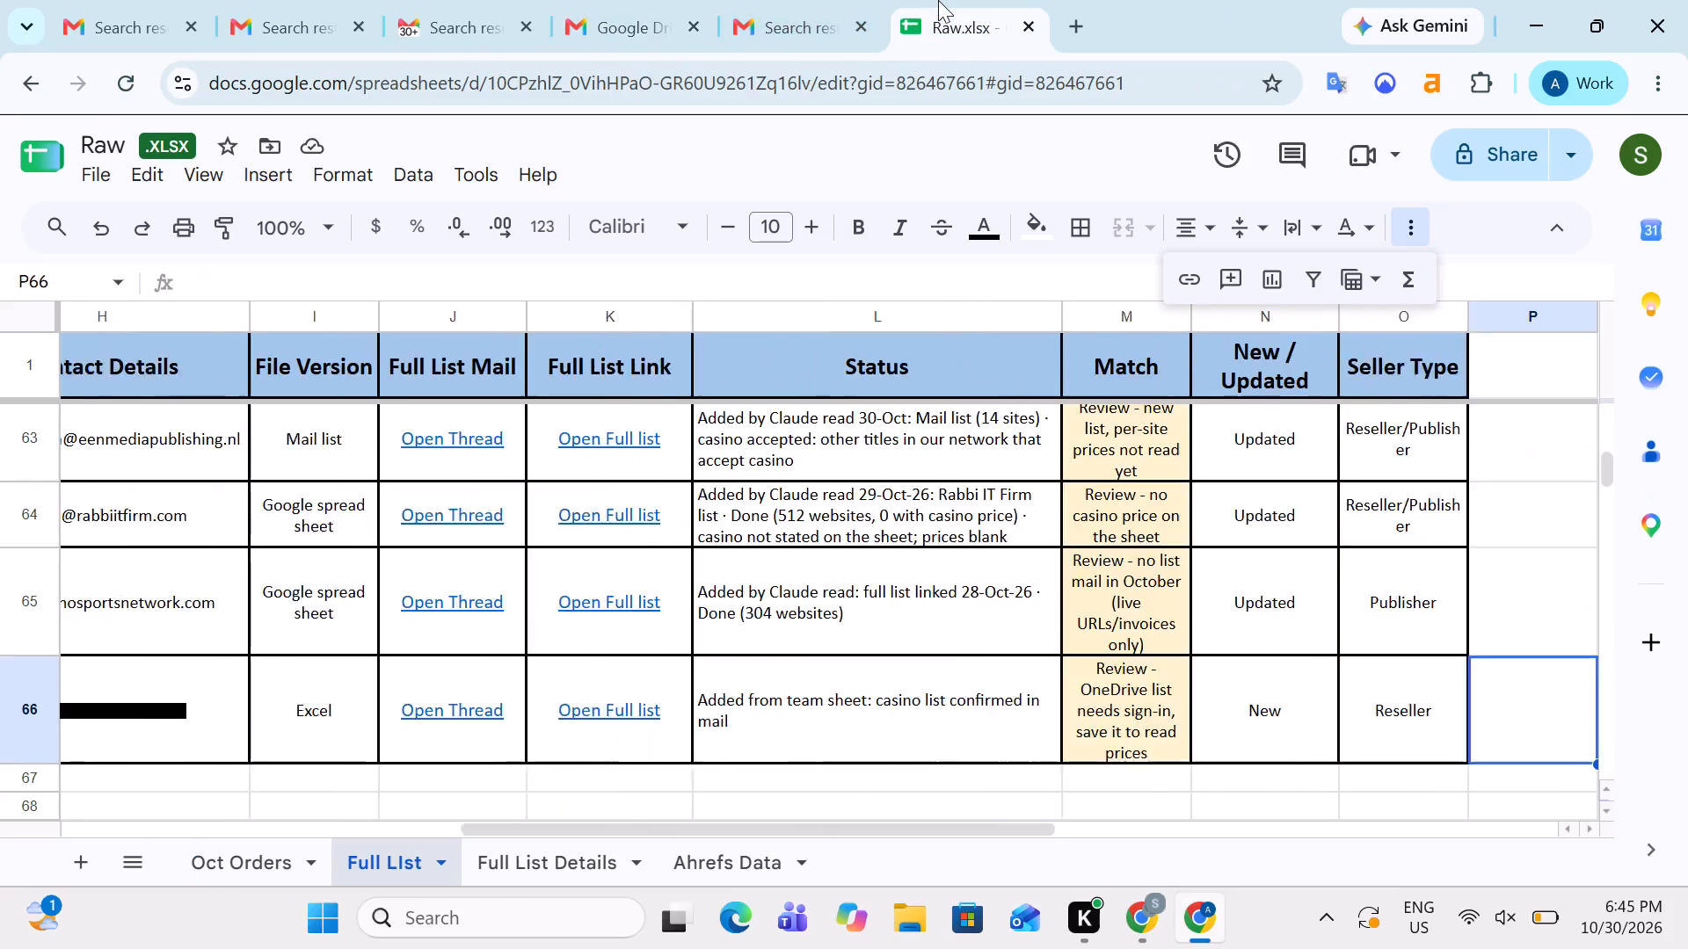
pyautogui.press('Right')
pyautogui.press('Right')
pyautogui.press('Left')
pyautogui.press('Left')
pyautogui.press('Left')
pyautogui.press('Left')
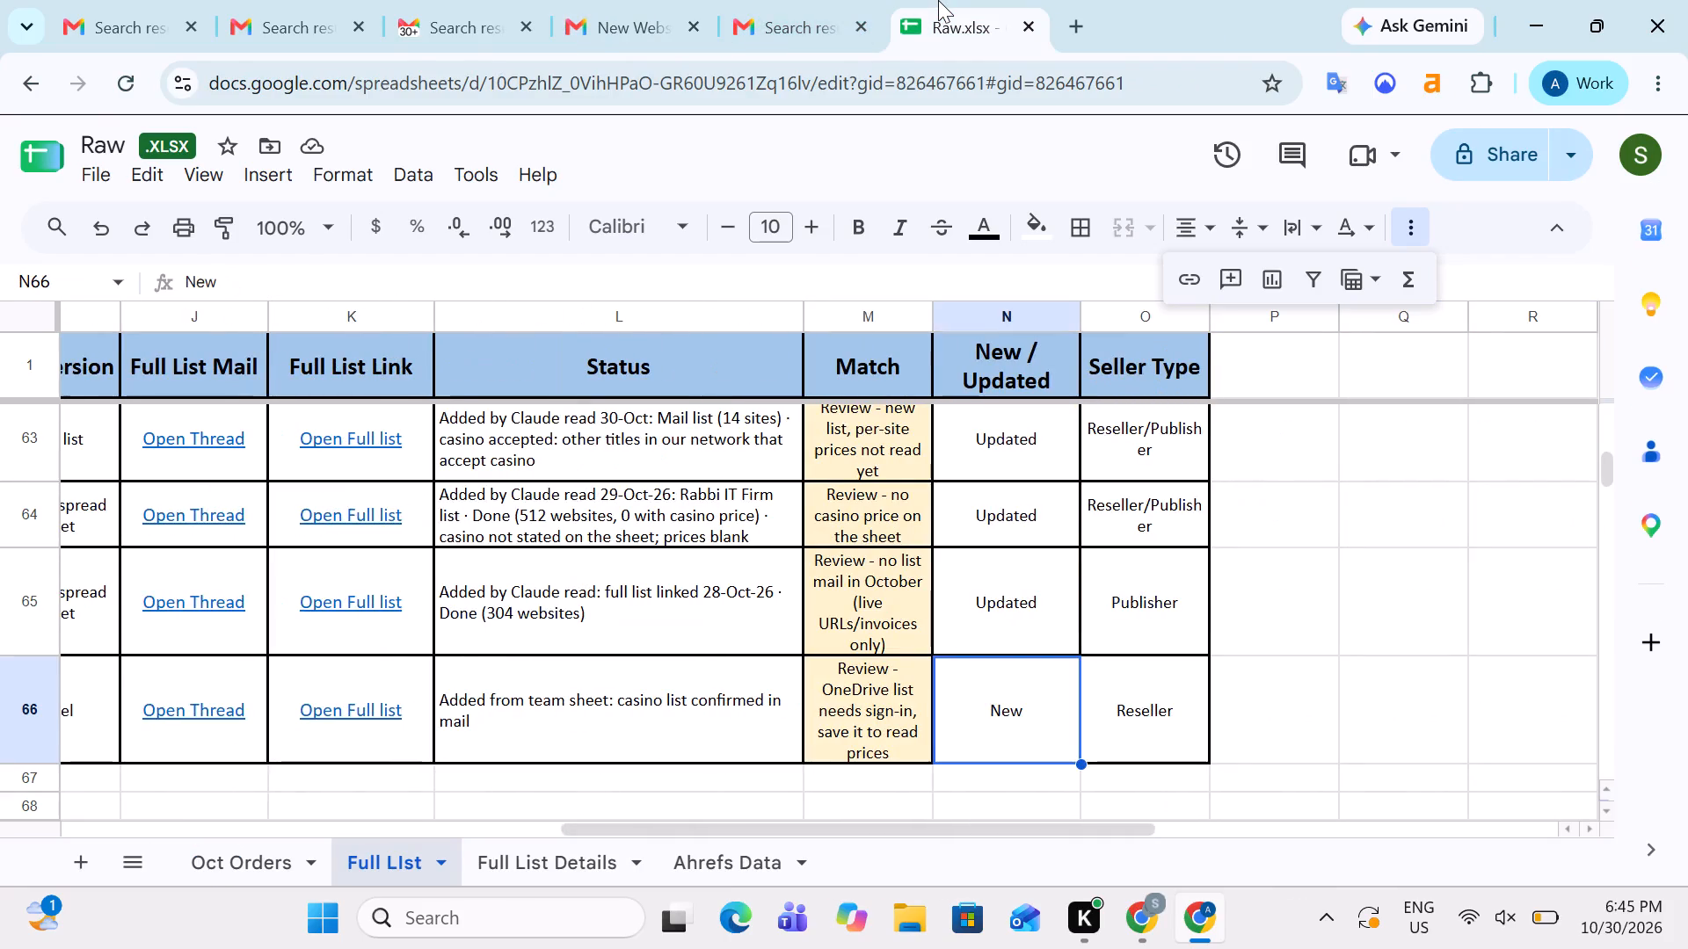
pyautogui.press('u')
pyautogui.press('Down')
pyautogui.press('Up')
# Write a note in the empty cell beside row 66's Seller Type, beginning with "already have a".
pyautogui.press('Right')
pyautogui.press('Right')
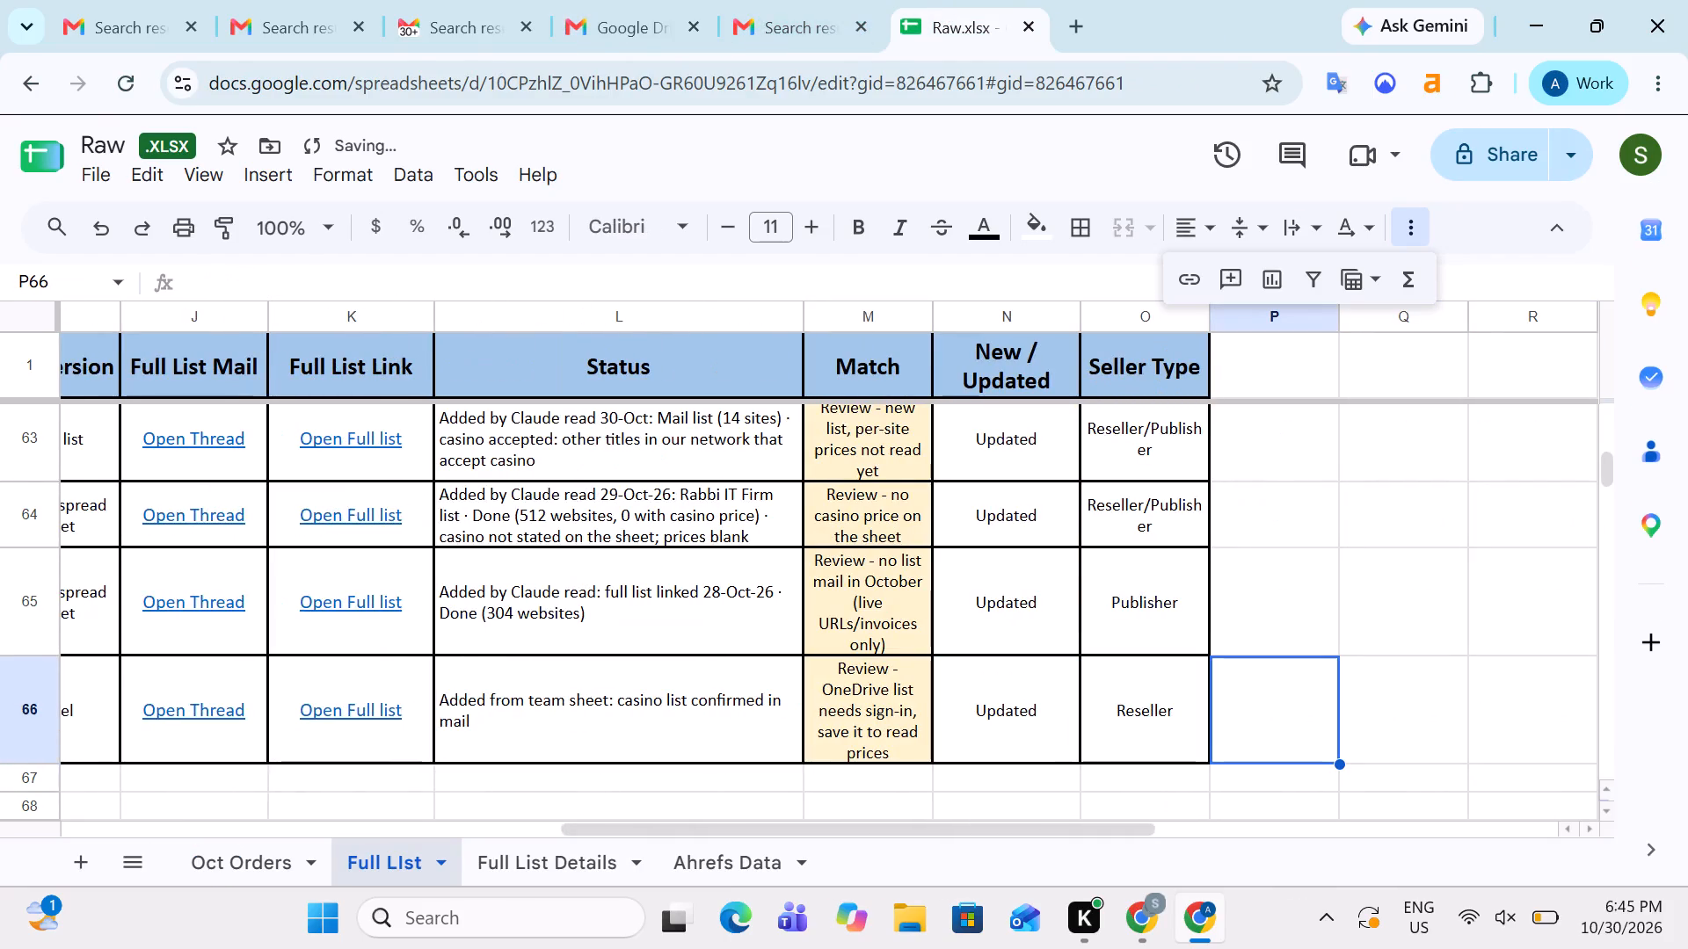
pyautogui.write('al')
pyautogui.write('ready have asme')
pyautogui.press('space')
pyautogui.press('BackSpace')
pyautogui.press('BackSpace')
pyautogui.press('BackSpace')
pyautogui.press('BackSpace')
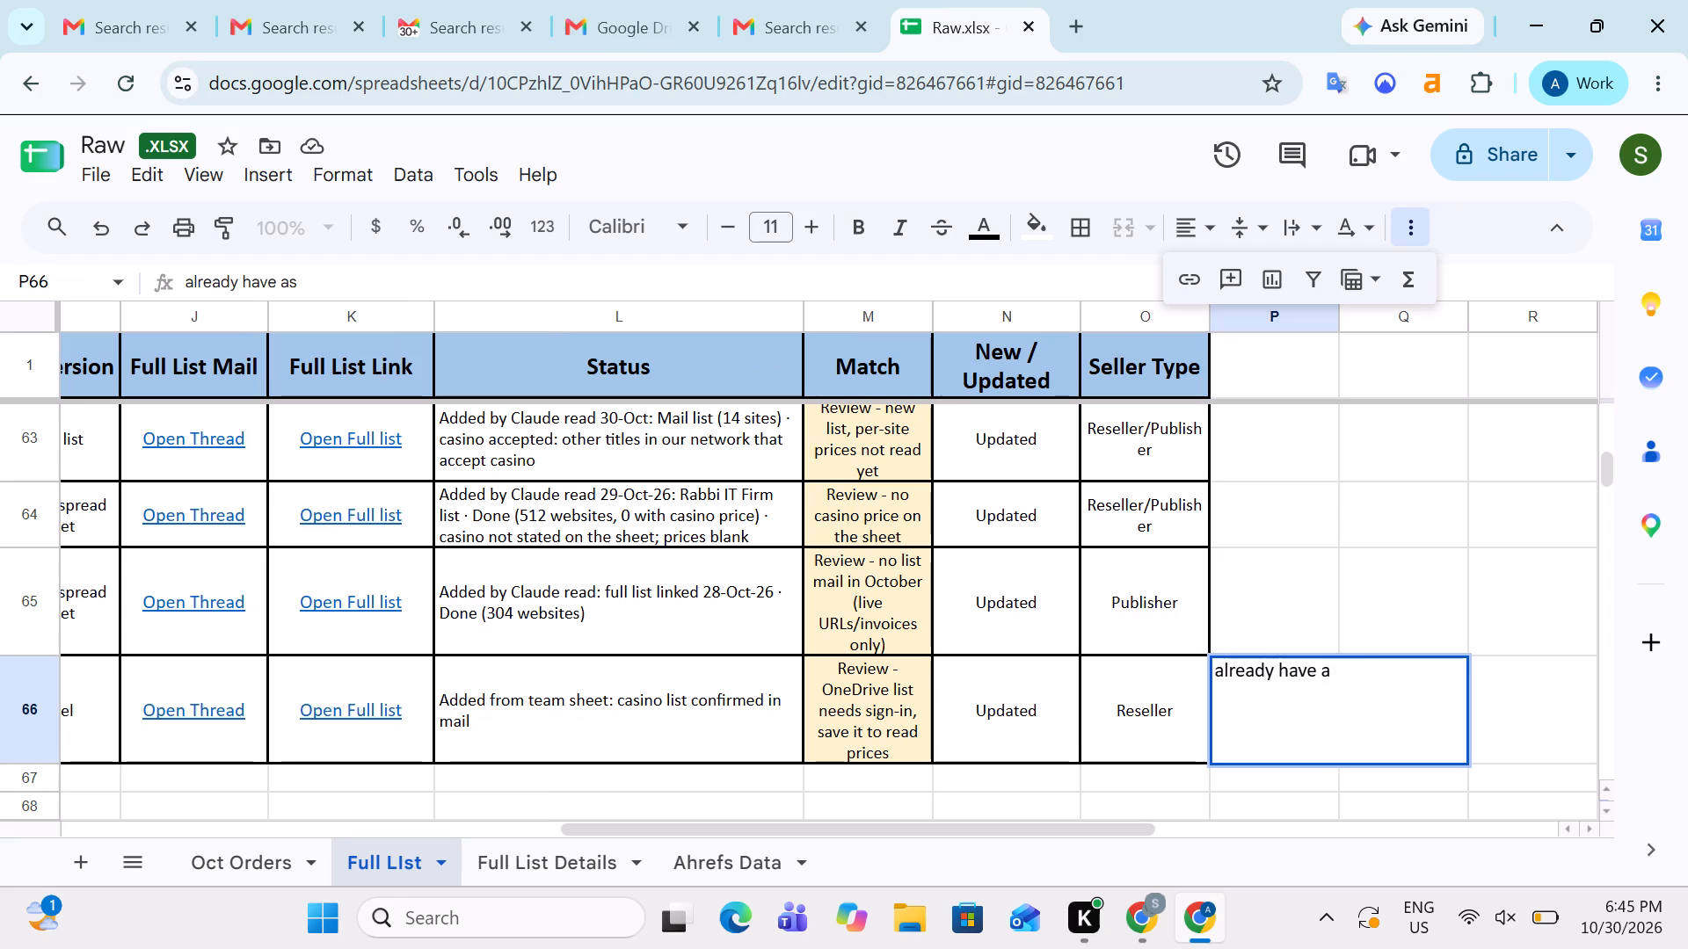
# Finish the note beside the Seller Type in row 66 so it reads "already have same sheet".
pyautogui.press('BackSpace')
pyautogui.write('same sheet form another')
pyautogui.press('space')
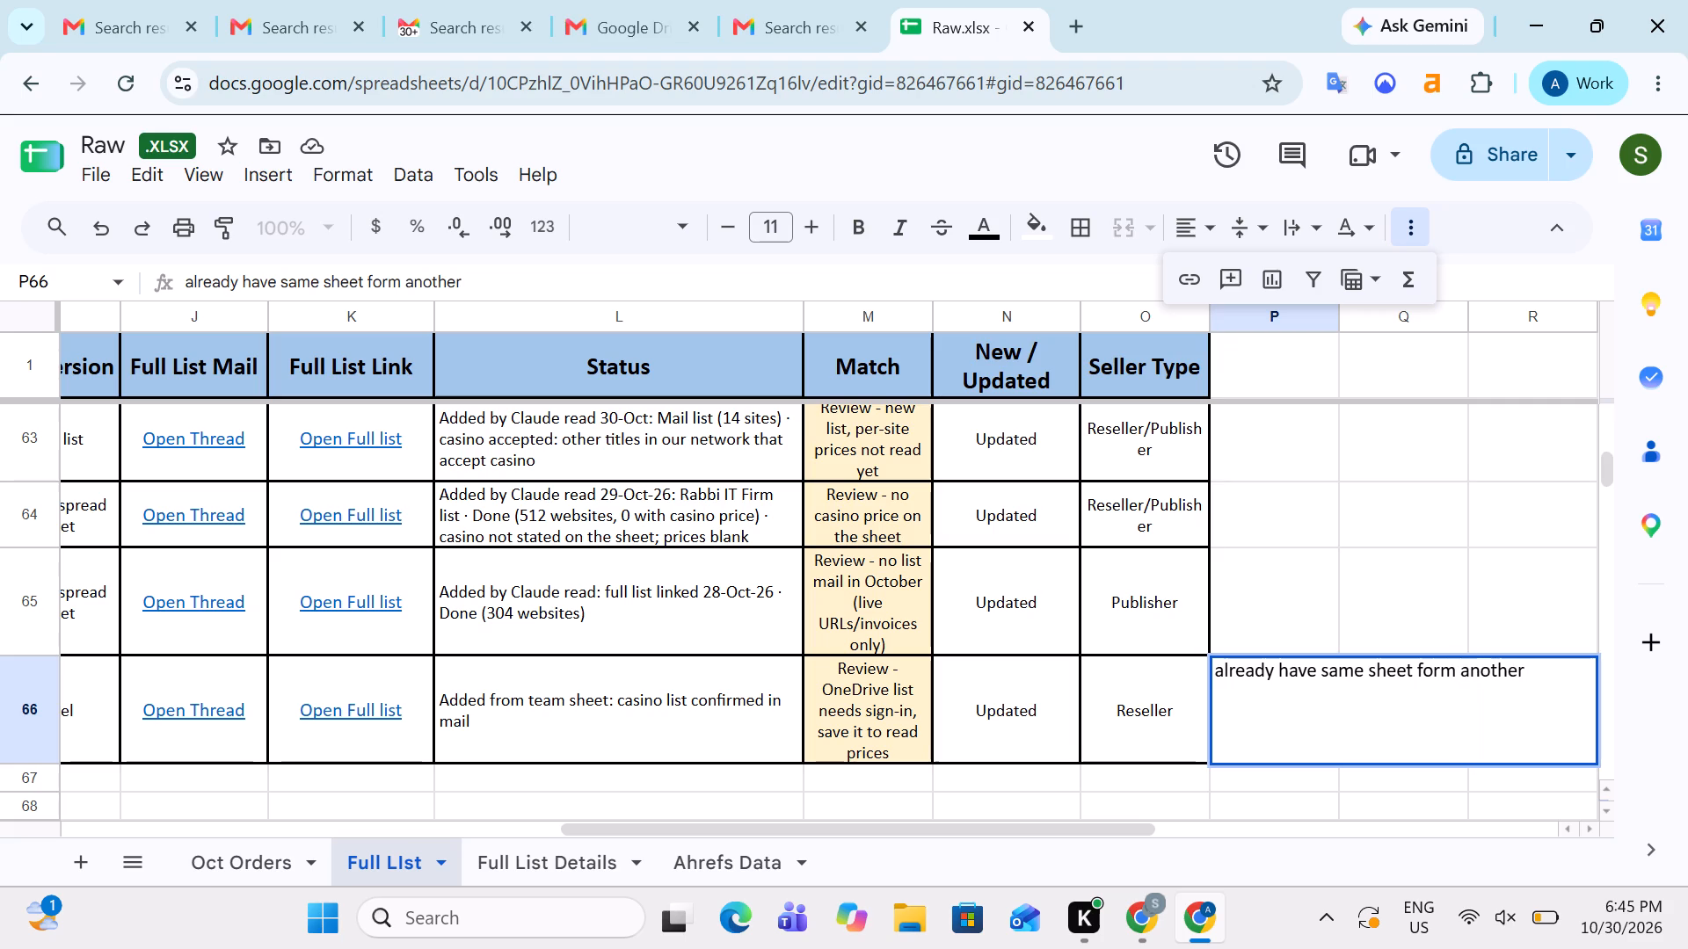
pyautogui.press('BackSpace')
pyautogui.press('BackSpace')
pyautogui.press('BackSpace')
pyautogui.press('BackSpace')
pyautogui.press('BackSpace')
pyautogui.press('BackSpace')
pyautogui.press('BackSpace')
pyautogui.press('BackSpace')
pyautogui.press('BackSpace')
pyautogui.press('BackSpace')
pyautogui.press('BackSpace')
pyautogui.press('BackSpace')
pyautogui.press('BackSpace')
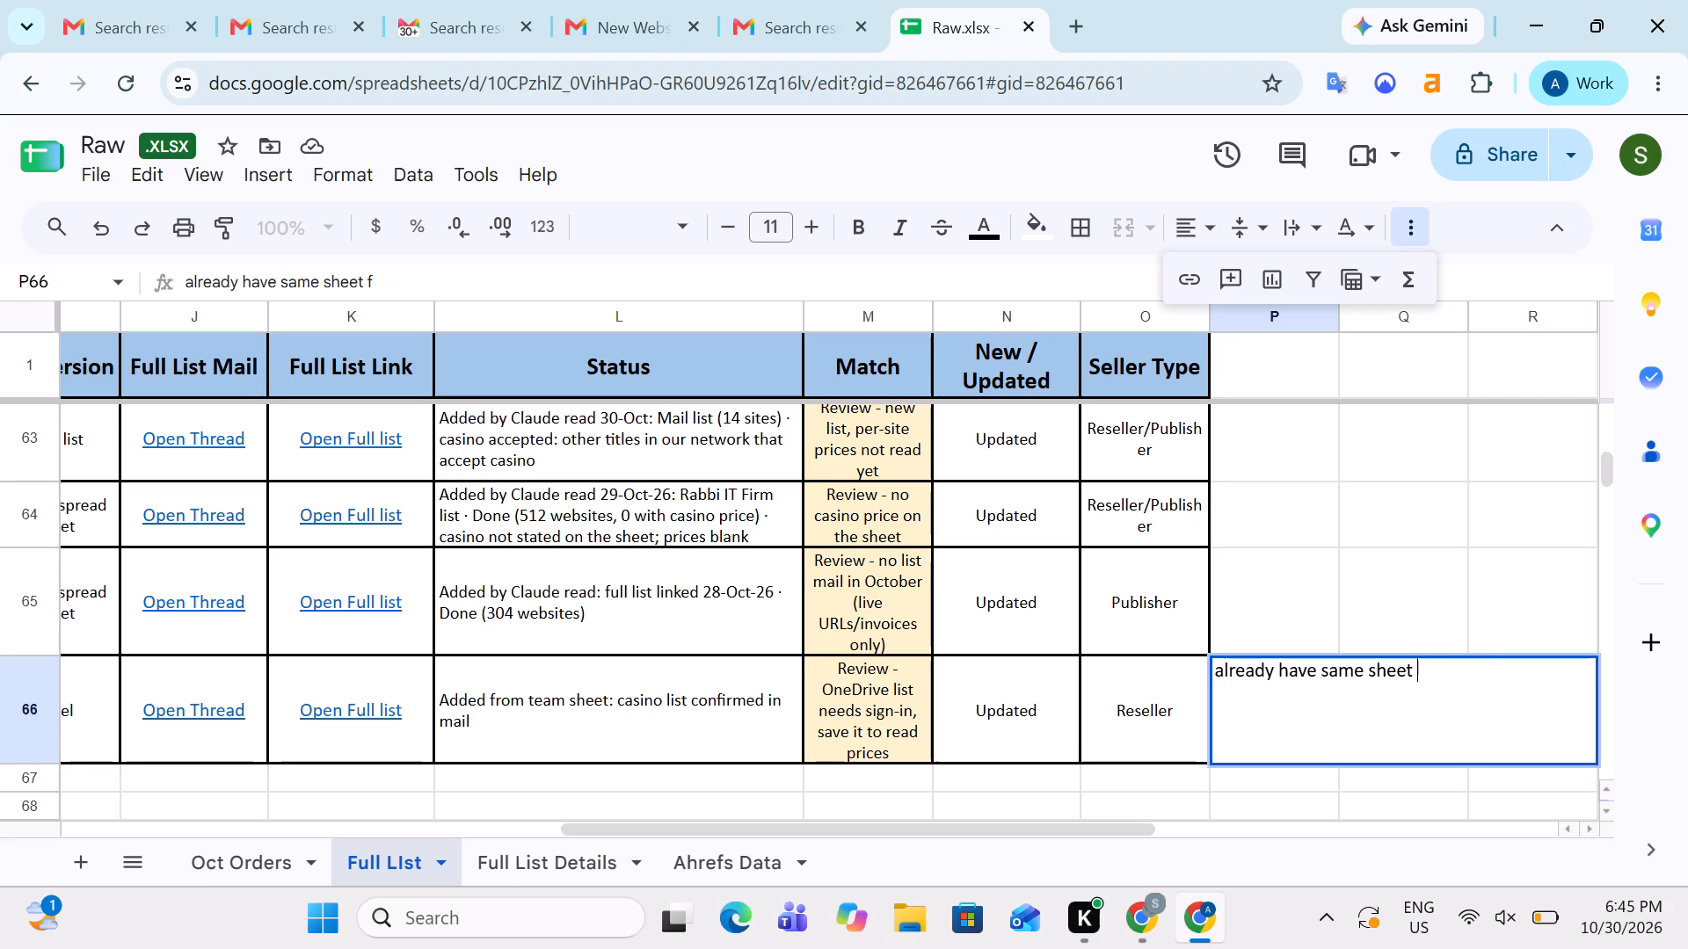
pyautogui.press('BackSpace')
pyautogui.press('Tab')
# Review the New / Updated entries, seller types and side notes from row 66 up to the first data row.
pyautogui.press('Left')
pyautogui.press('Left')
pyautogui.press('Left')
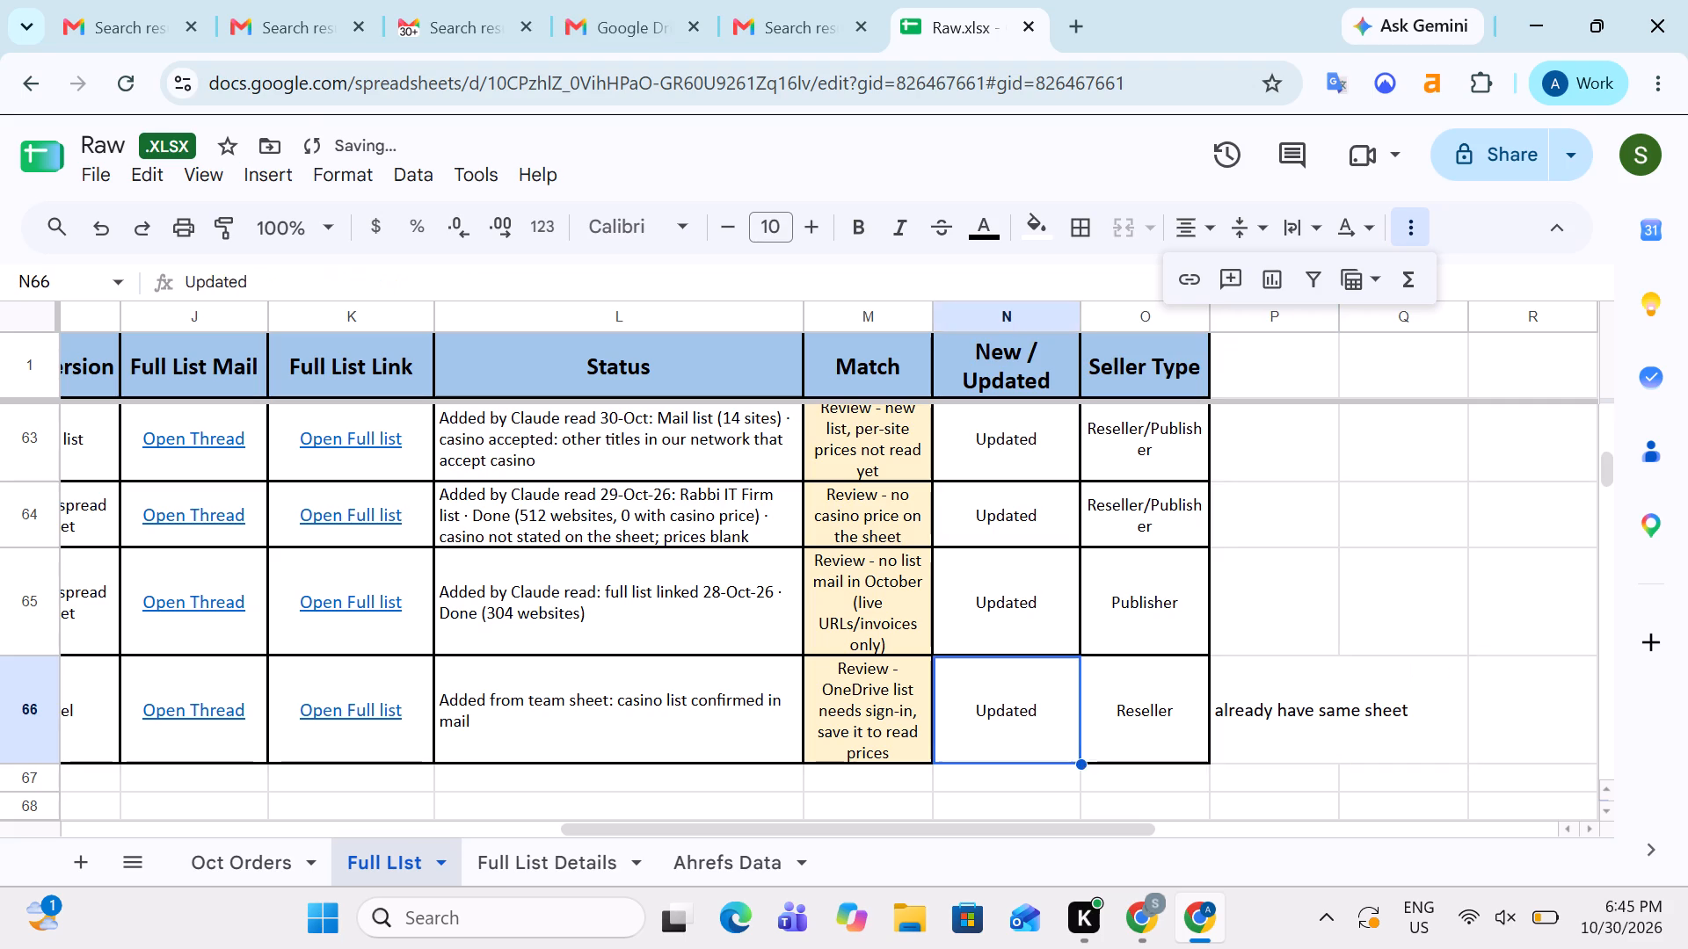
pyautogui.press('Left')
pyautogui.press('Up')
pyautogui.press('Right')
pyautogui.press('Up')
pyautogui.press('Up')
pyautogui.press('Up')
pyautogui.press('Up')
pyautogui.press('Up')
pyautogui.press('Up')
pyautogui.press('Up')
pyautogui.press('Up')
pyautogui.press('Up')
pyautogui.press('Up')
pyautogui.press('Up')
pyautogui.press('Up')
pyautogui.press('Up')
pyautogui.press('Up')
pyautogui.press('Up')
pyautogui.press('Up')
pyautogui.press('Up')
pyautogui.press('Up')
pyautogui.press('Up')
pyautogui.press('Up')
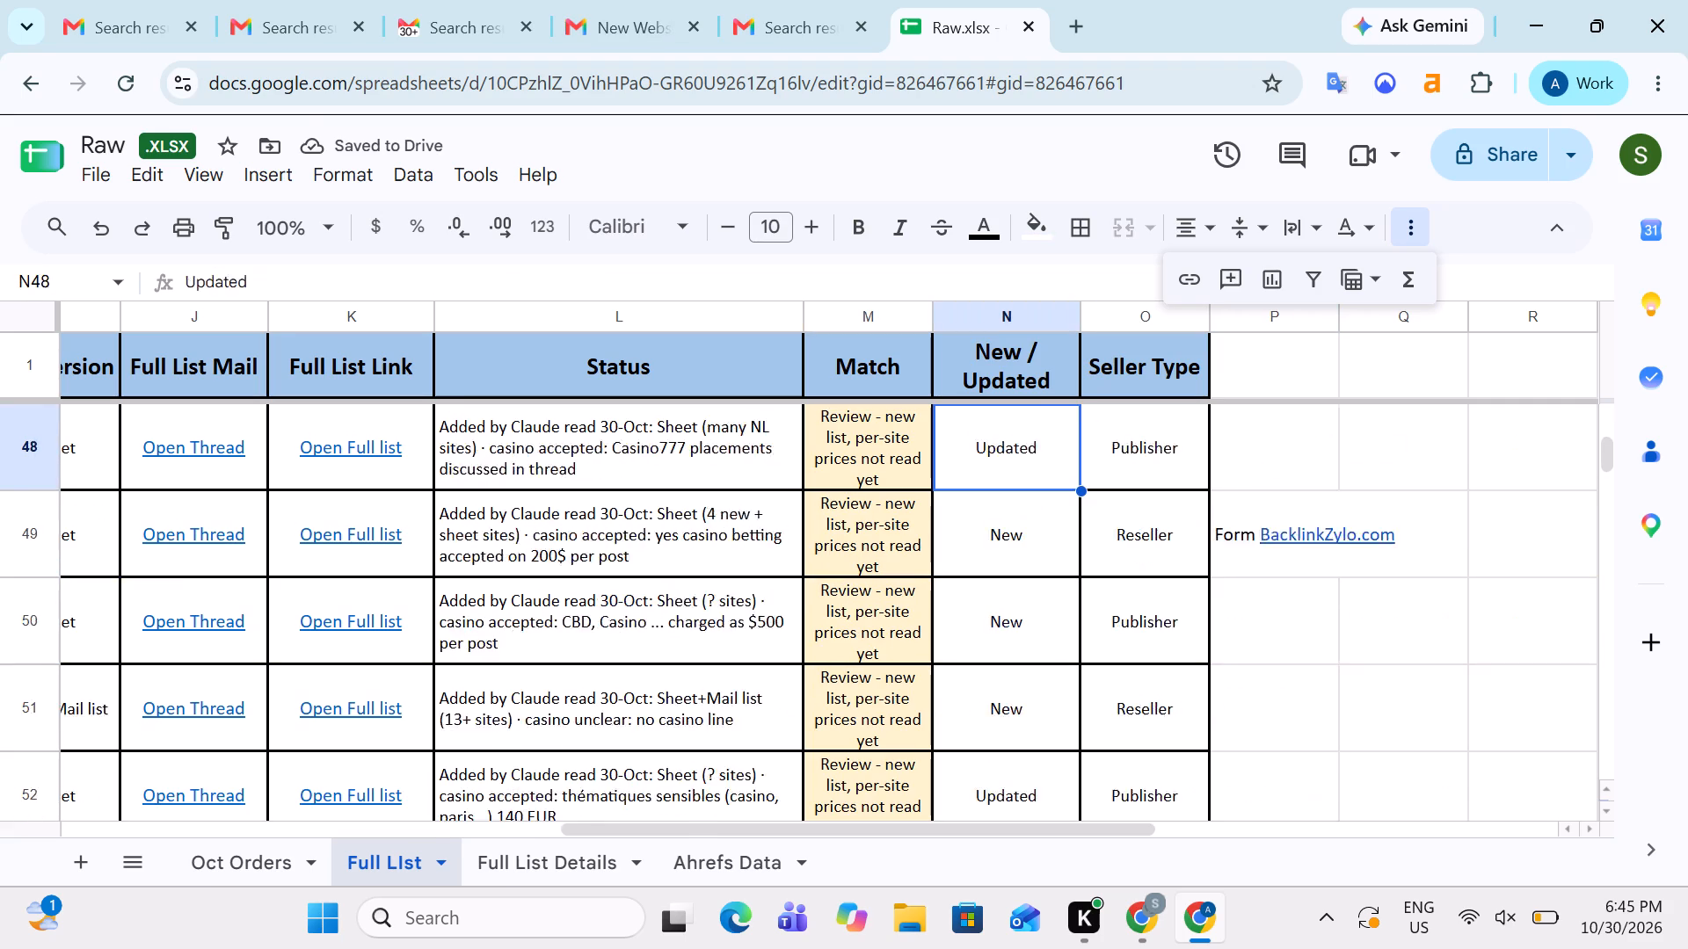
pyautogui.press('Up')
pyautogui.press('Down')
pyautogui.press('Up')
pyautogui.press('Up')
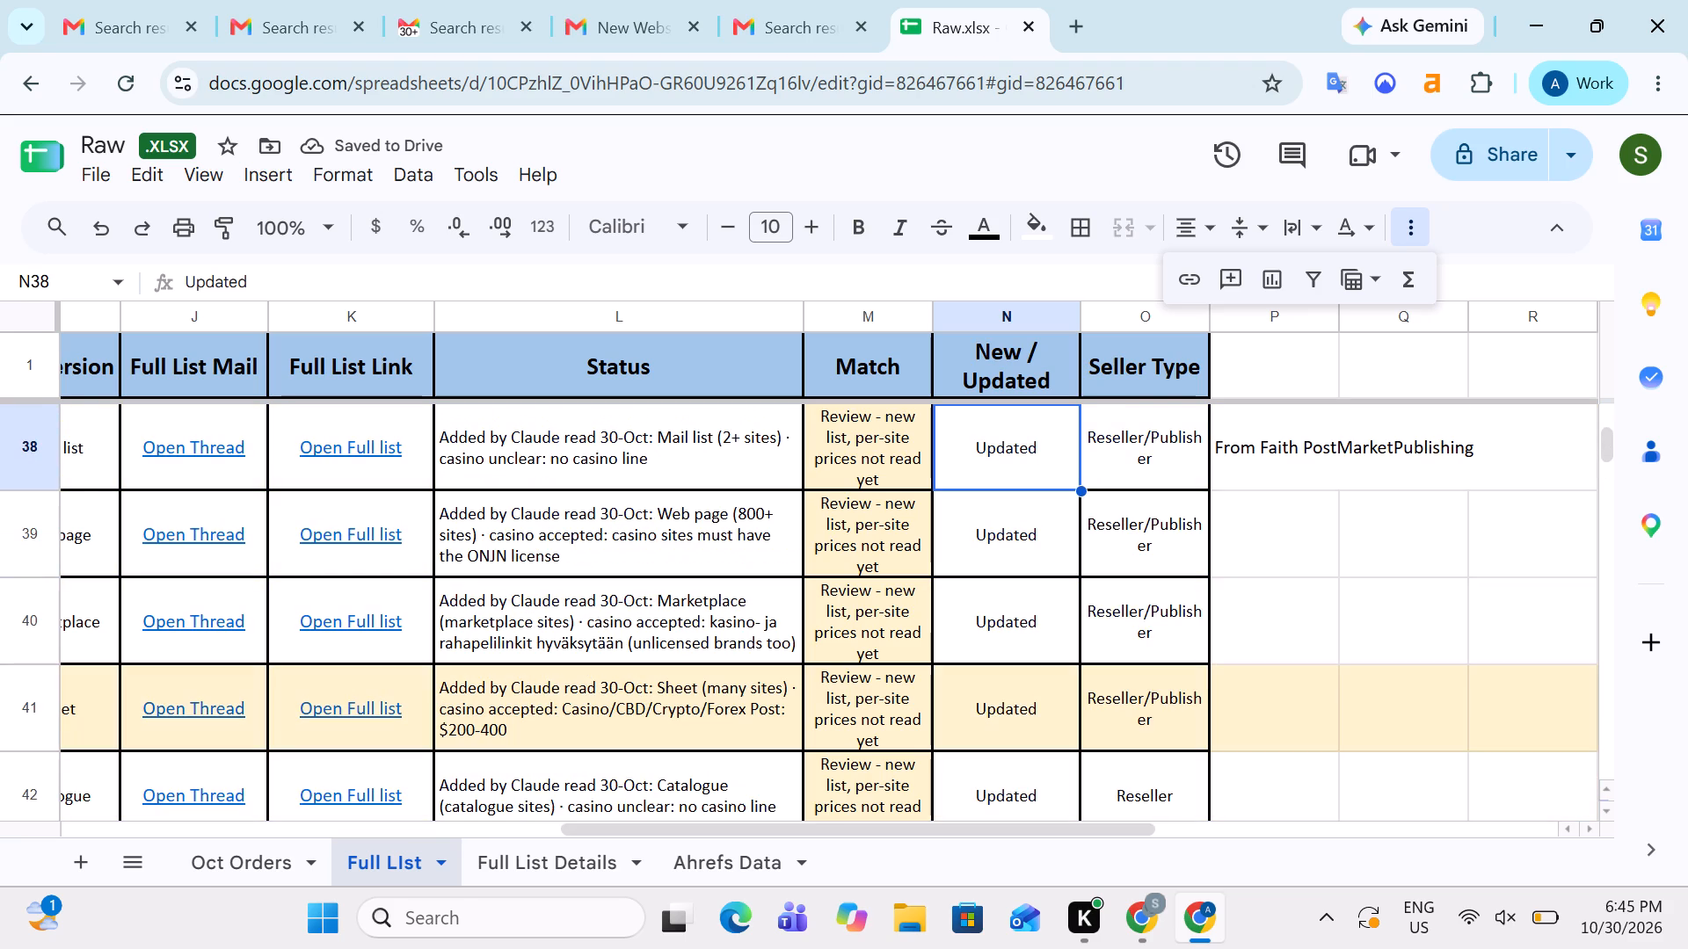
pyautogui.hotkey('ctrl', 'Up')
pyautogui.press('Down')
pyautogui.press('Up')
pyautogui.press('Down')
pyautogui.press('Right')
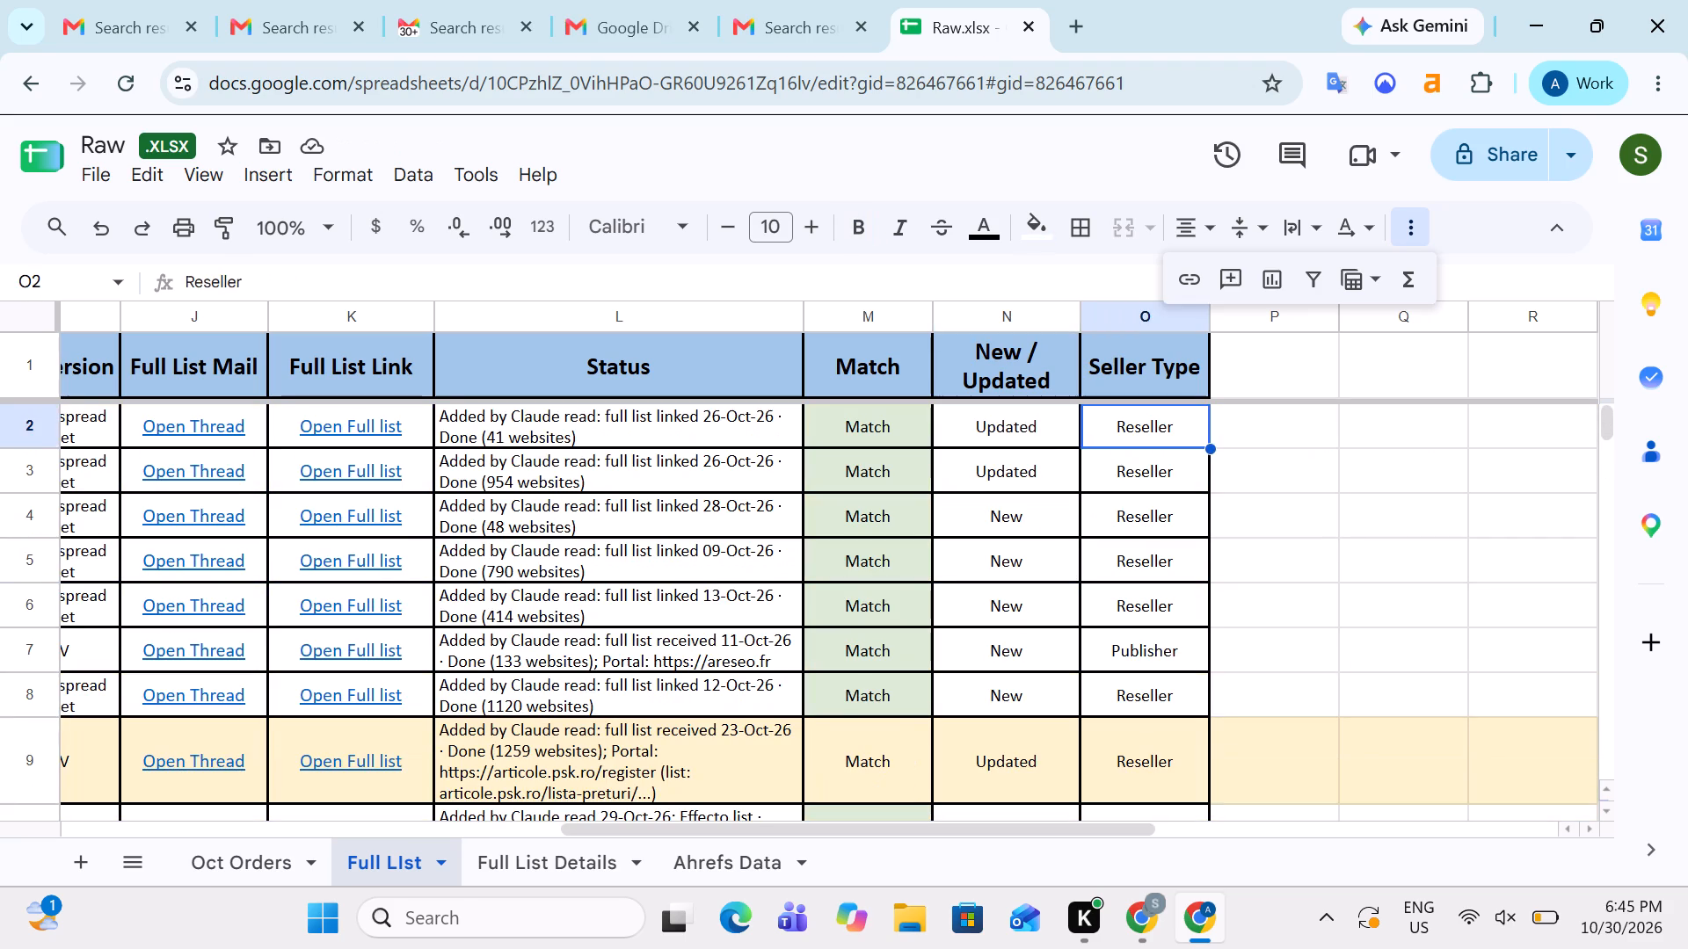
# Look back across the first data row to its contact, price, website and ID entries.
pyautogui.press('Left')
pyautogui.press('Right')
pyautogui.press('Left')
pyautogui.press('Left')
pyautogui.press('Left')
pyautogui.press('Left')
pyautogui.press('Left')
pyautogui.press('Left')
pyautogui.press('Left')
pyautogui.press('Left')
pyautogui.press('Left')
pyautogui.press('Left')
pyautogui.press('Left')
pyautogui.press('Left')
pyautogui.press('Left')
pyautogui.press('Left')
pyautogui.press('Left')
pyautogui.press('Left')
pyautogui.press('Left')
pyautogui.press('Left')
pyautogui.press('Left')
pyautogui.press('Left')
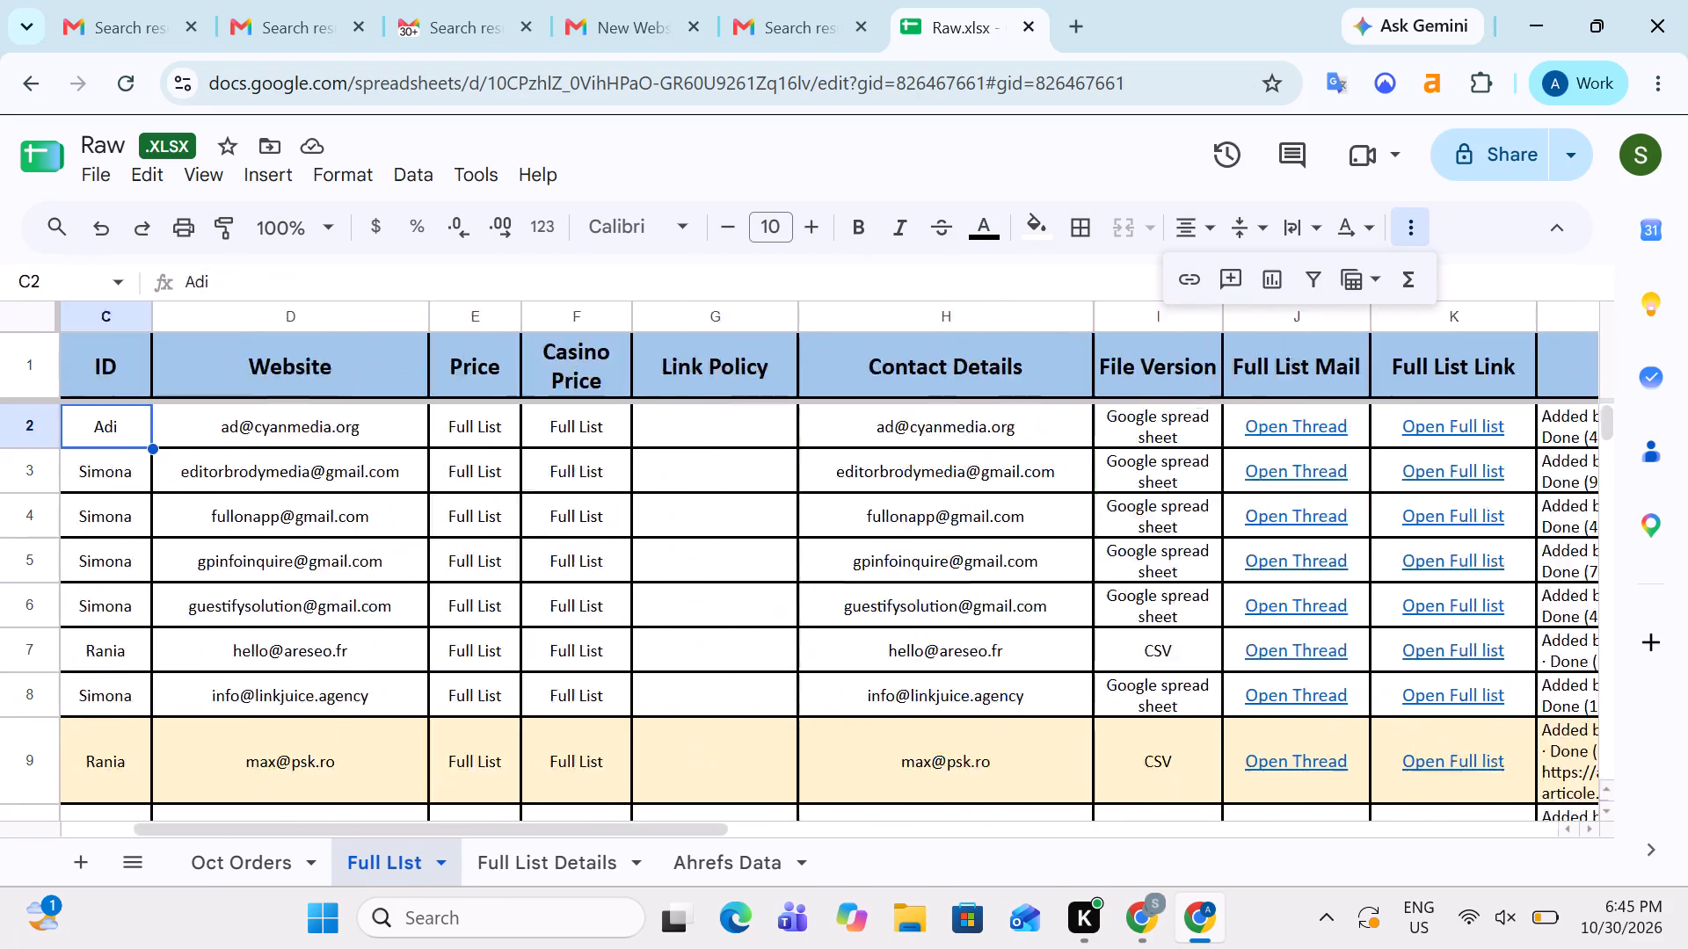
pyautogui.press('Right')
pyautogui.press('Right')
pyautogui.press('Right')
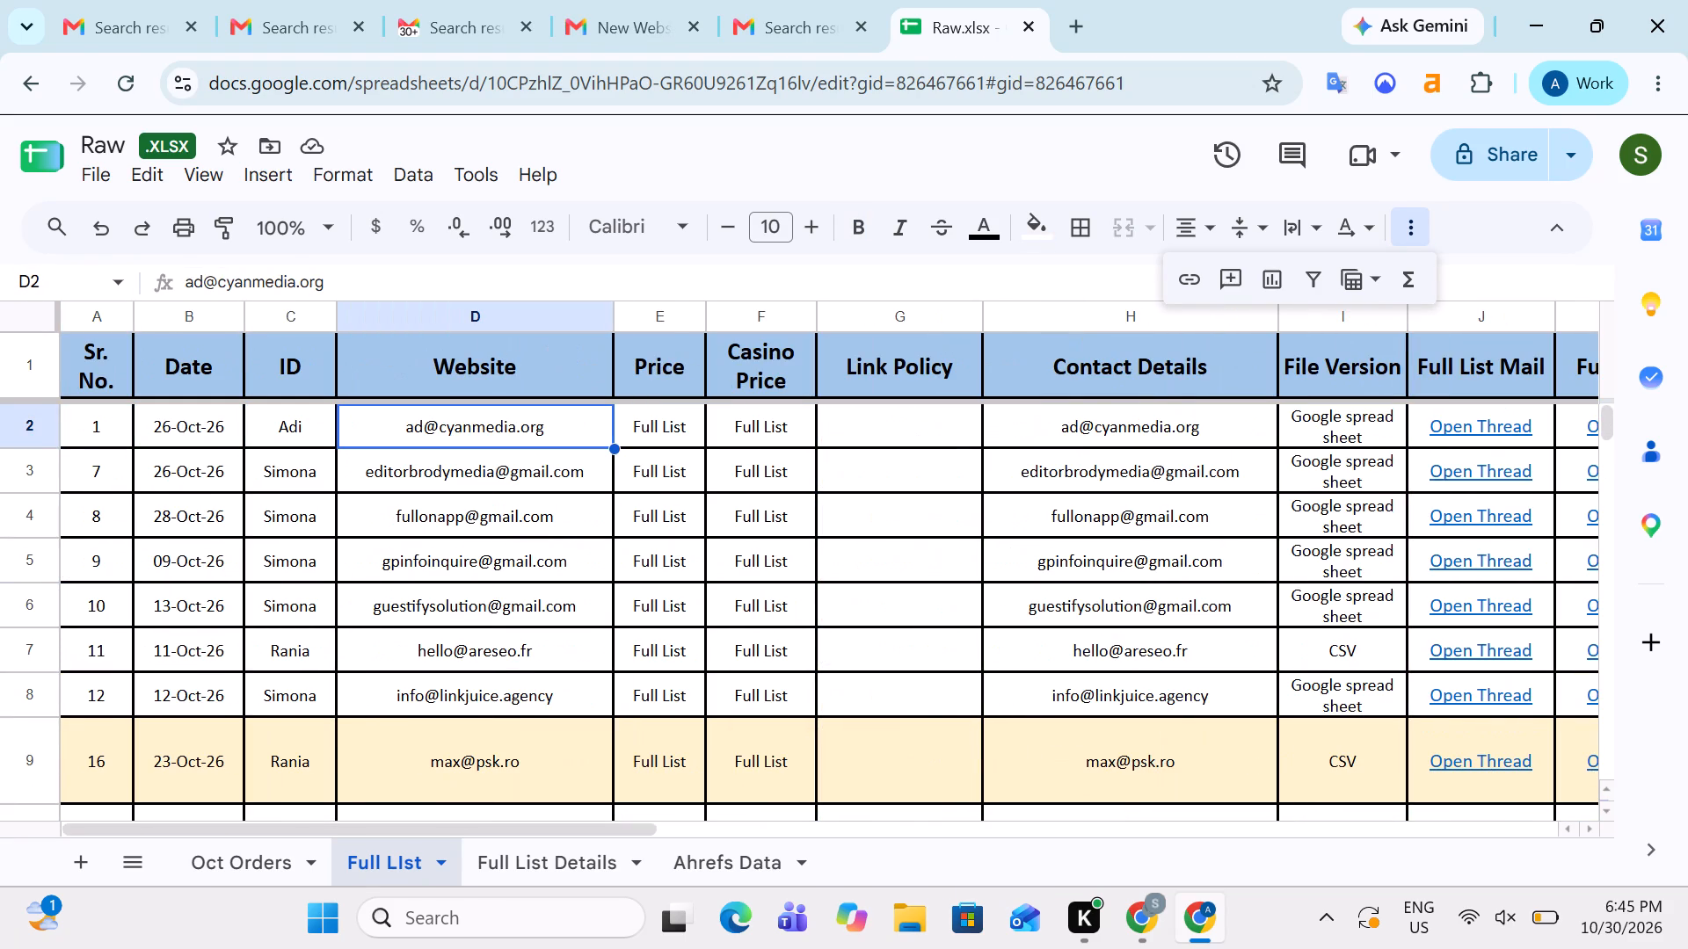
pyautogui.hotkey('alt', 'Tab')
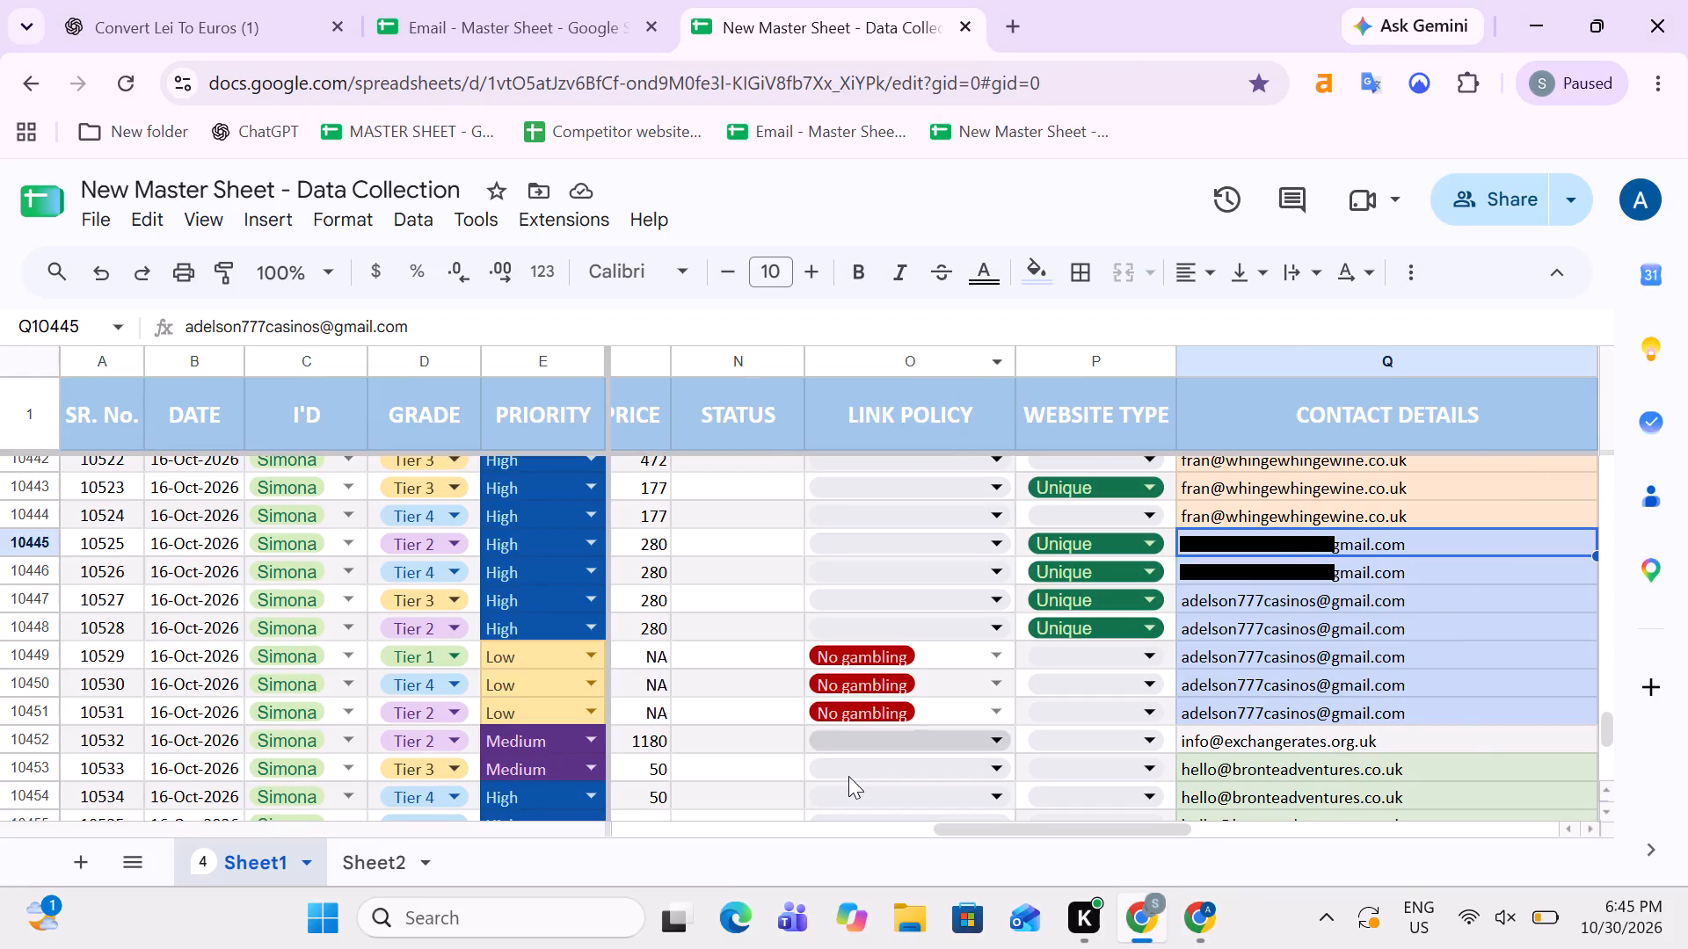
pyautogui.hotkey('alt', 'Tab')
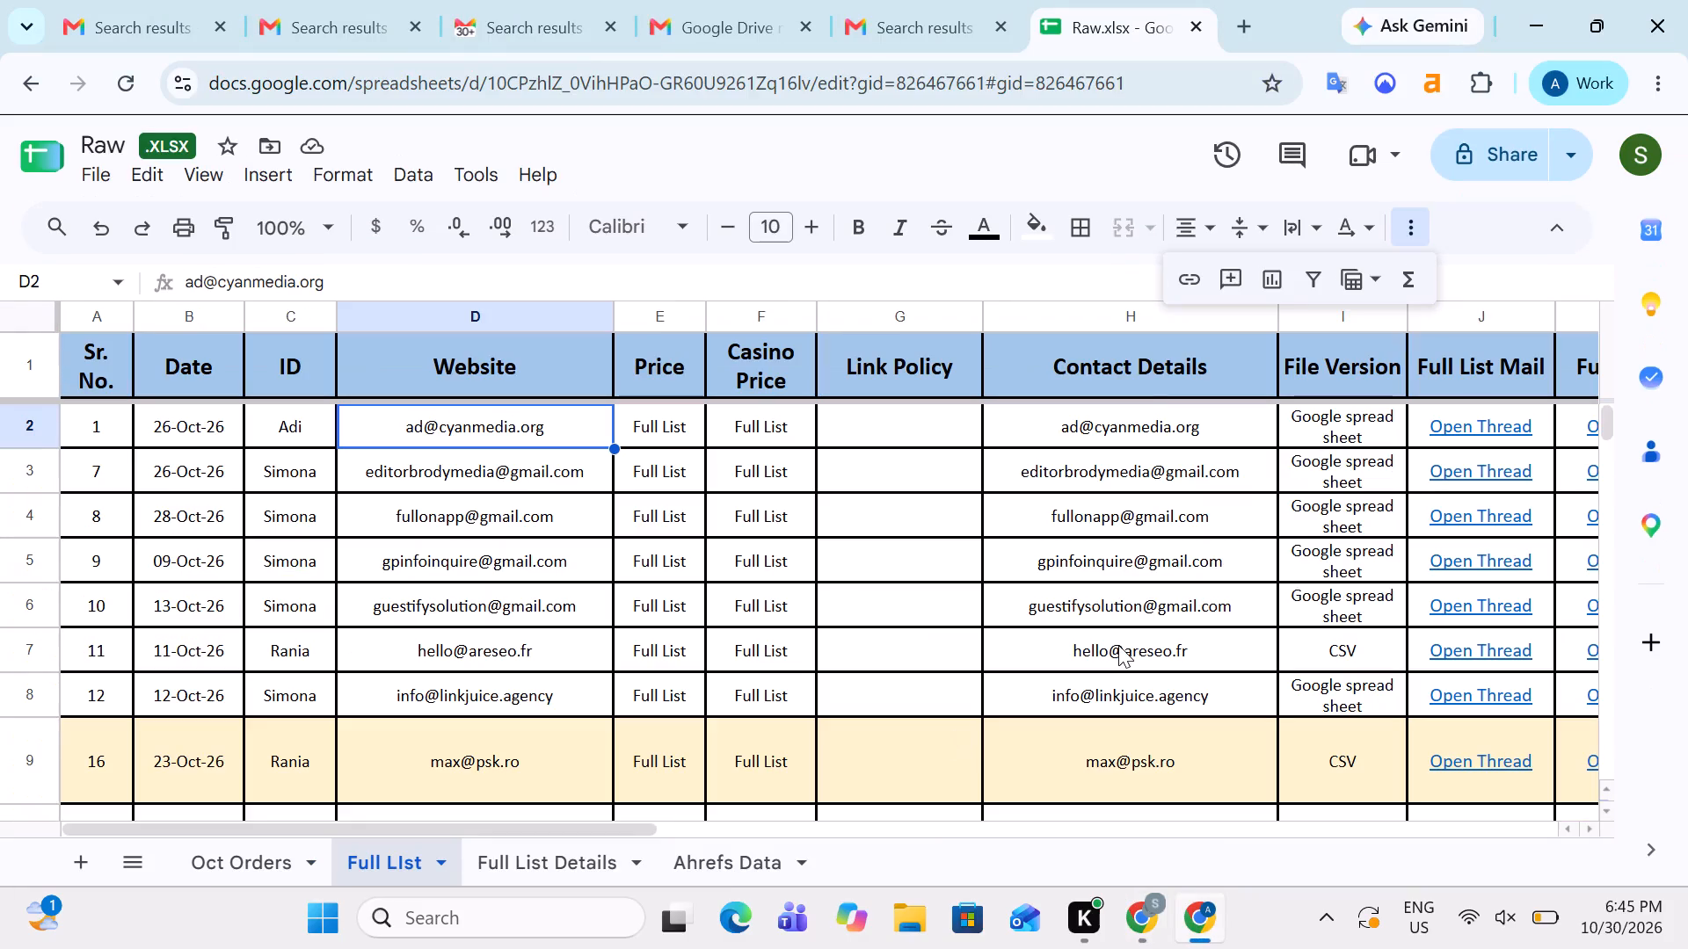
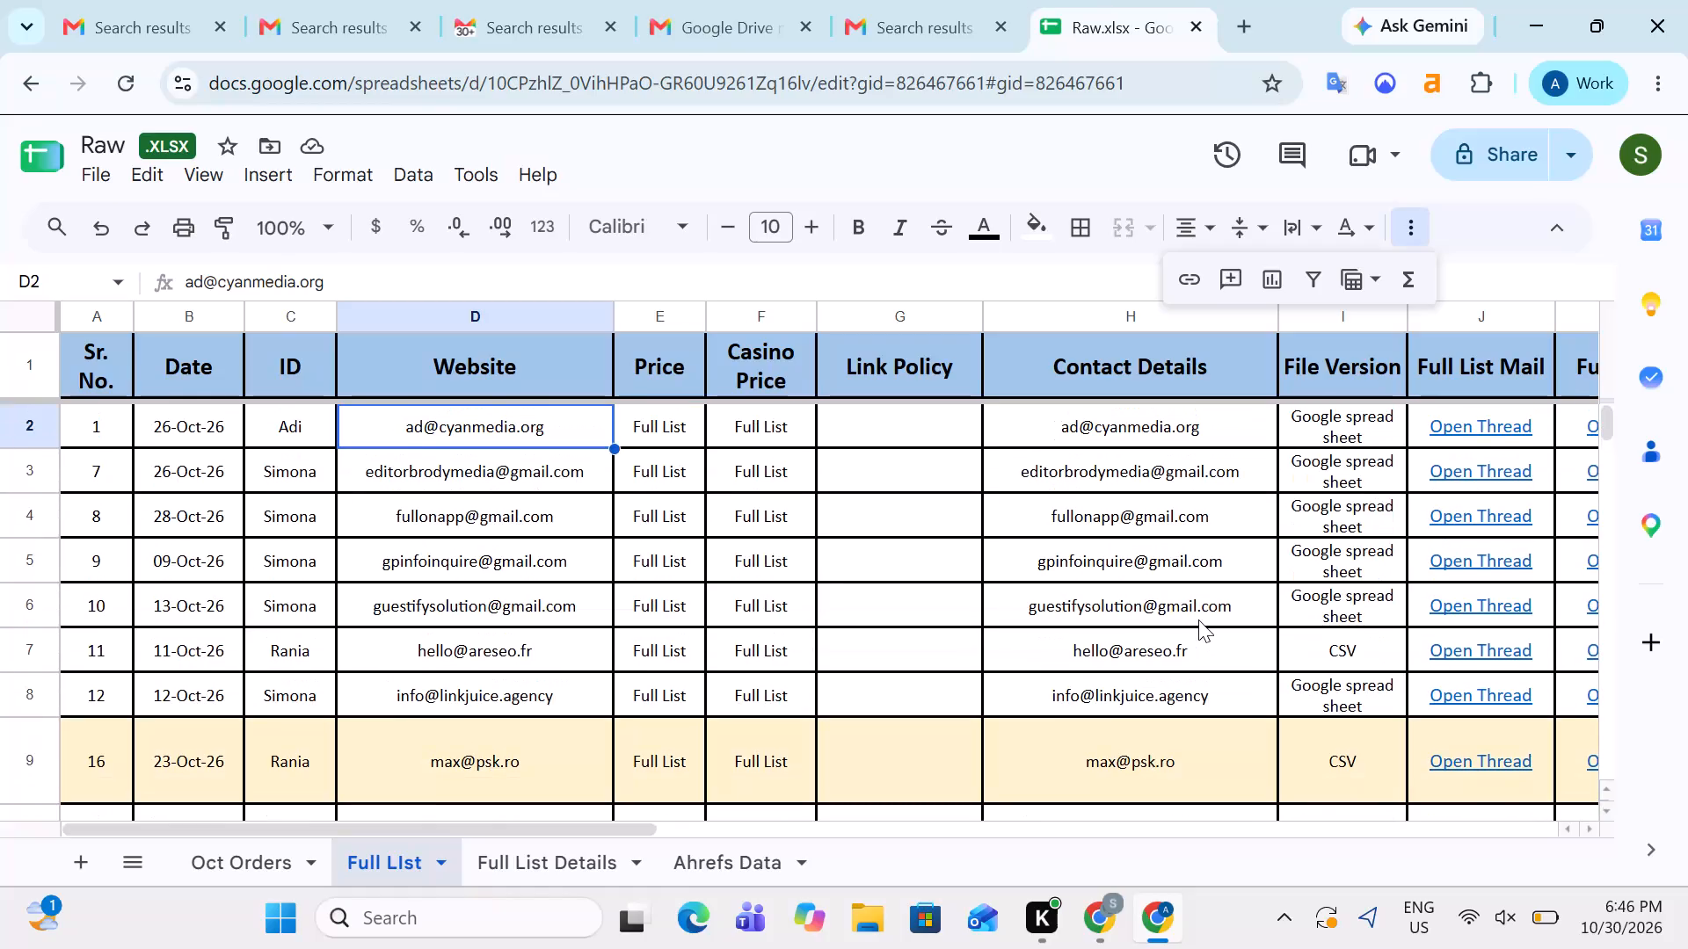
# Review the Status, Match, New / Updated and Seller Type entries from the first data row down to about row 23.
pyautogui.hscroll(-6, 1335, 619)
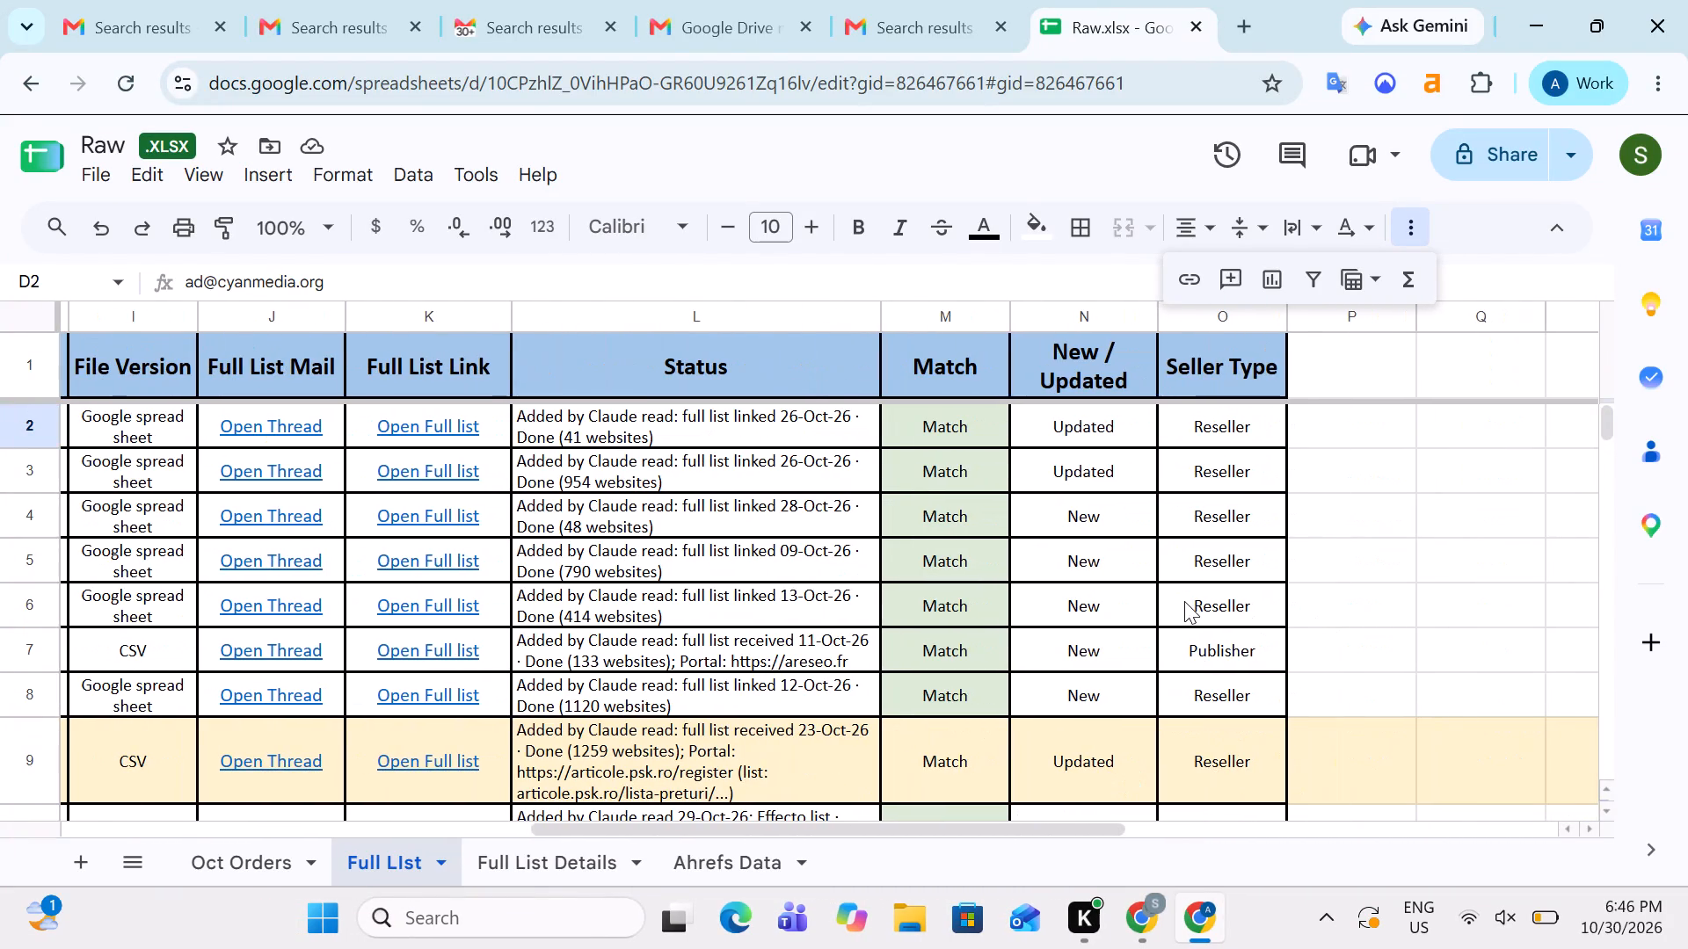
pyautogui.scroll(-3, 1271, 610)
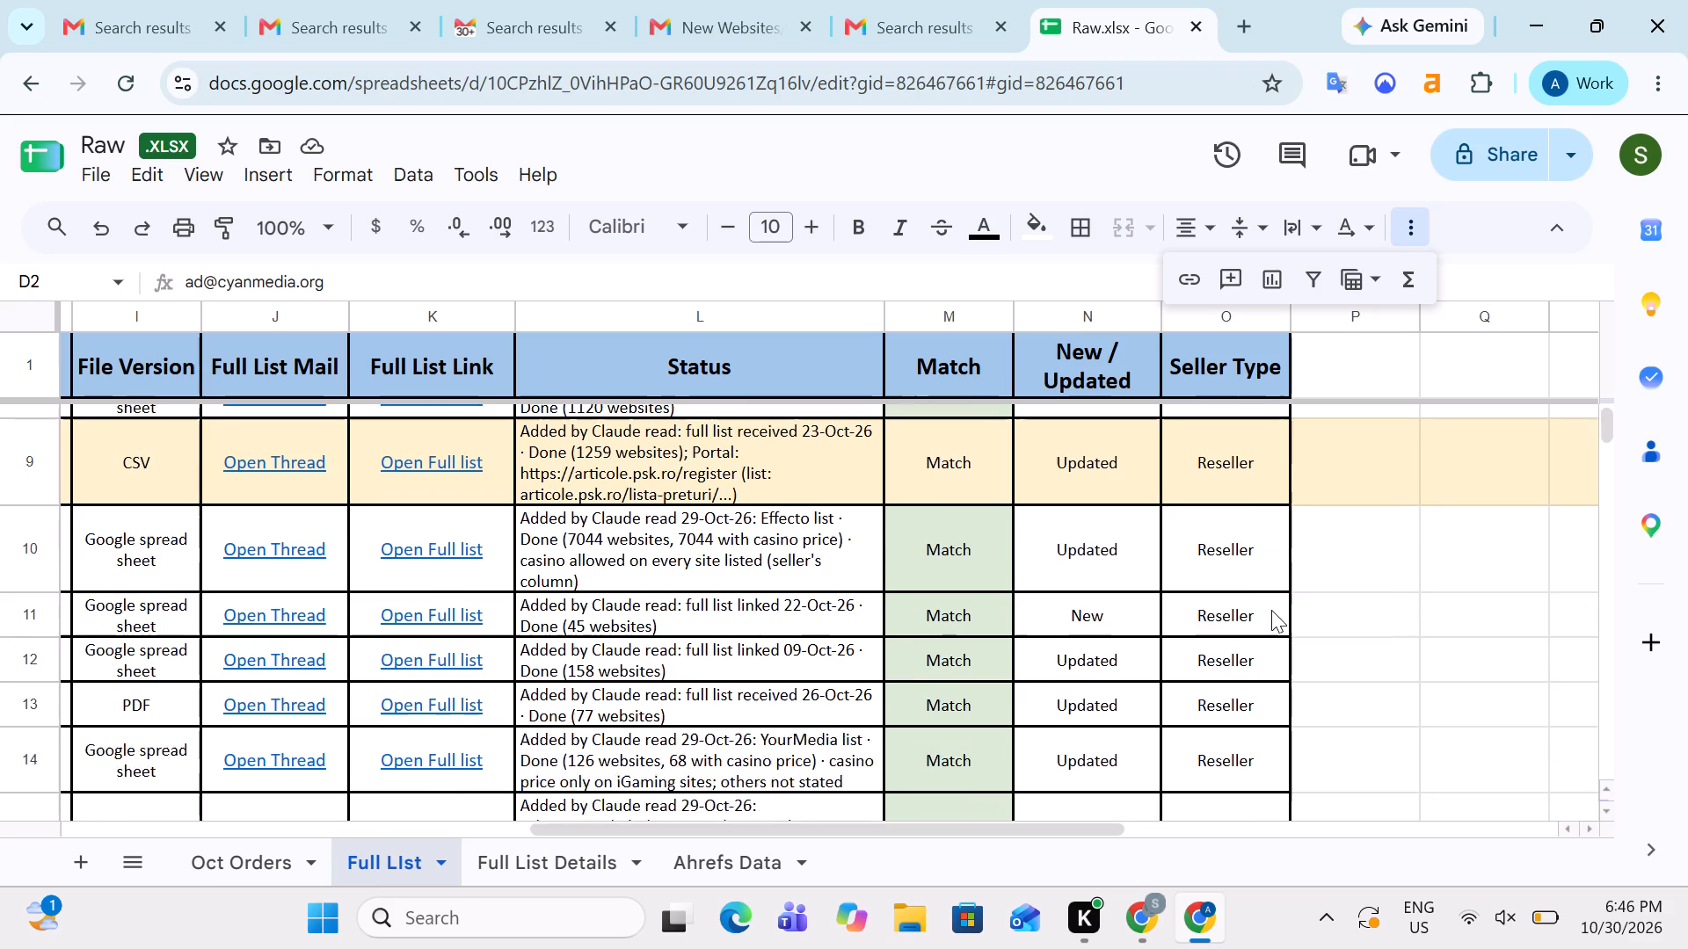
pyautogui.scroll(-1, 1271, 610)
pyautogui.scroll(4, 1271, 610)
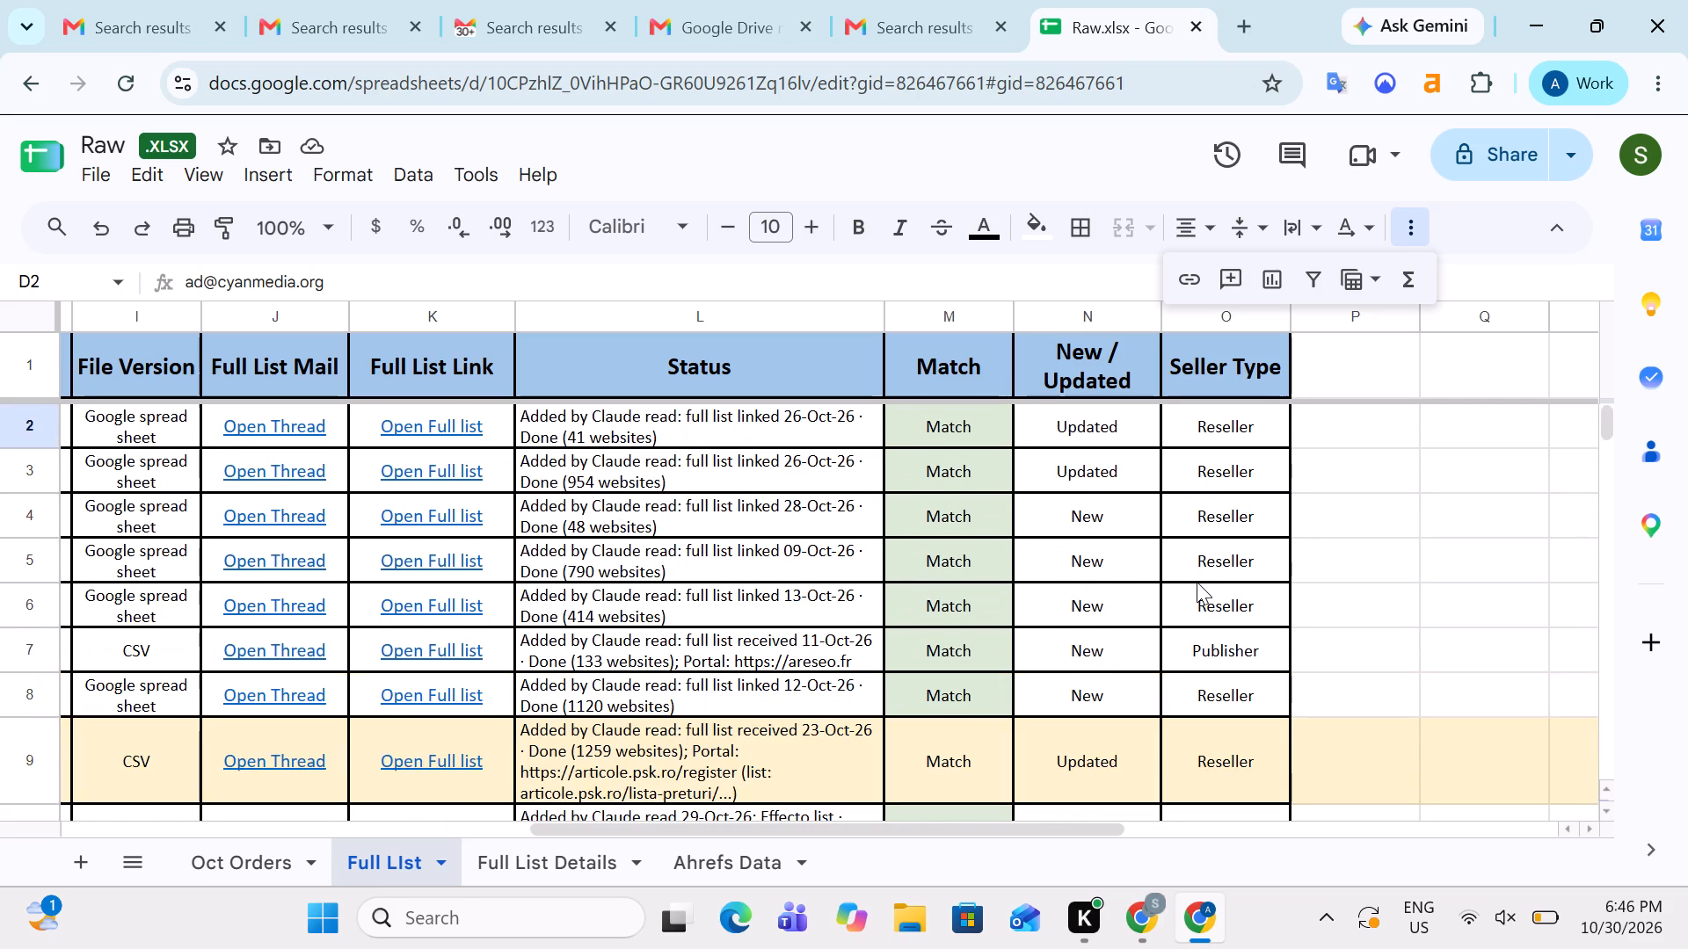
pyautogui.scroll(-2, 1197, 582)
pyautogui.click(1194, 603)
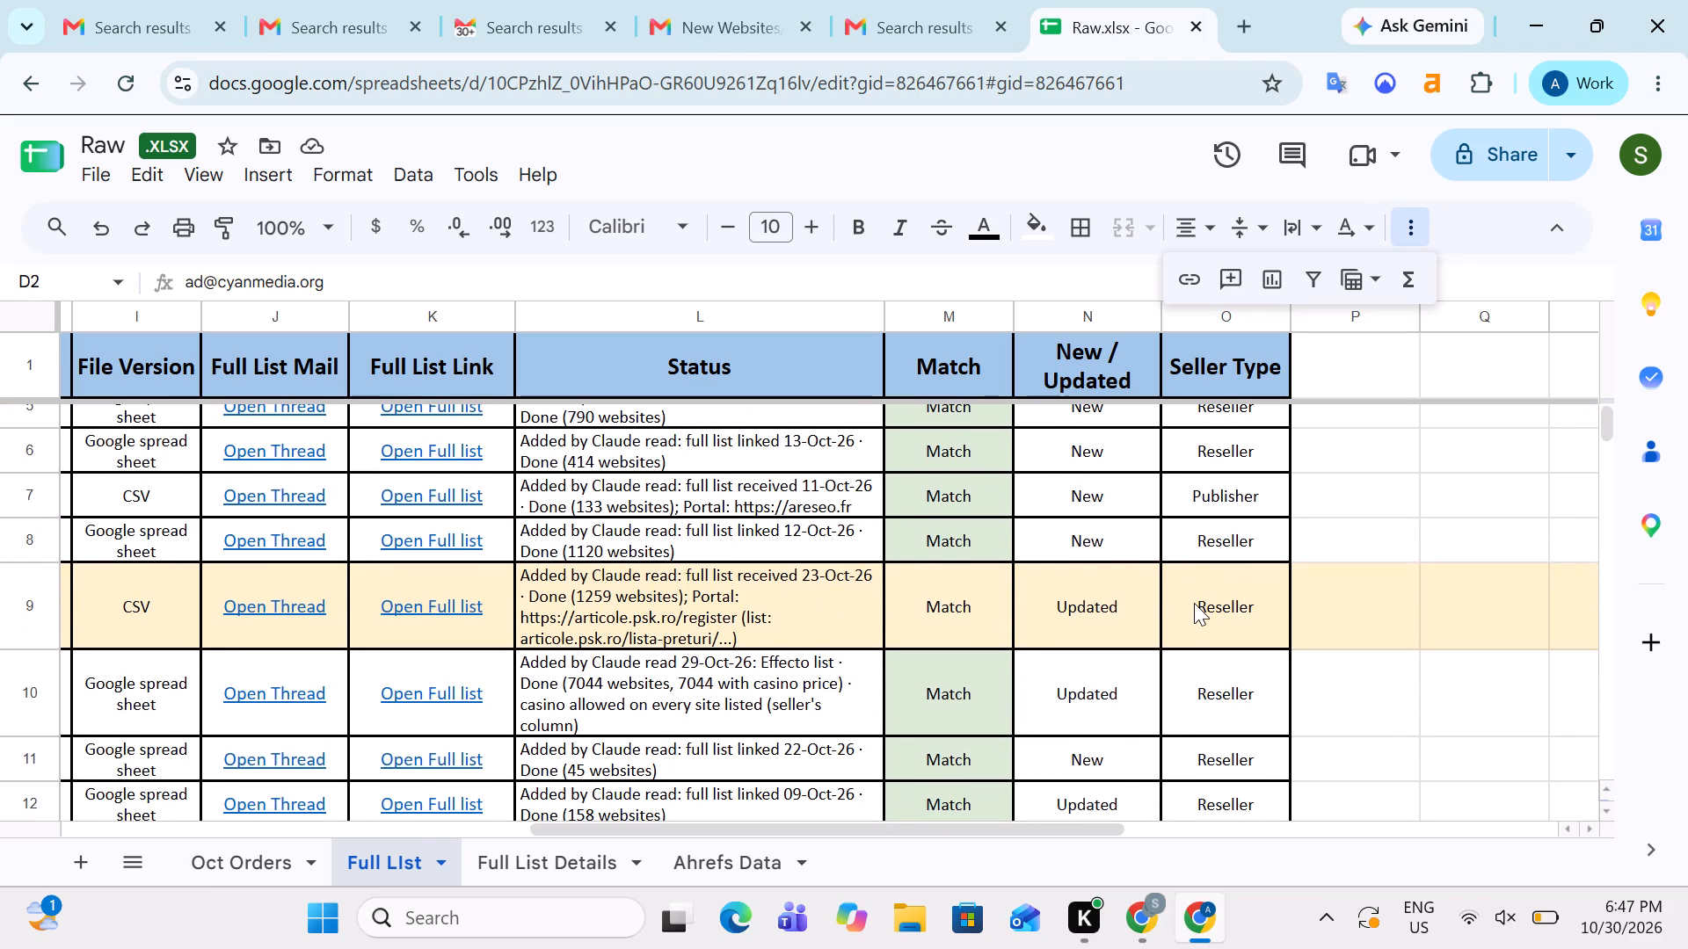
pyautogui.press('Left')
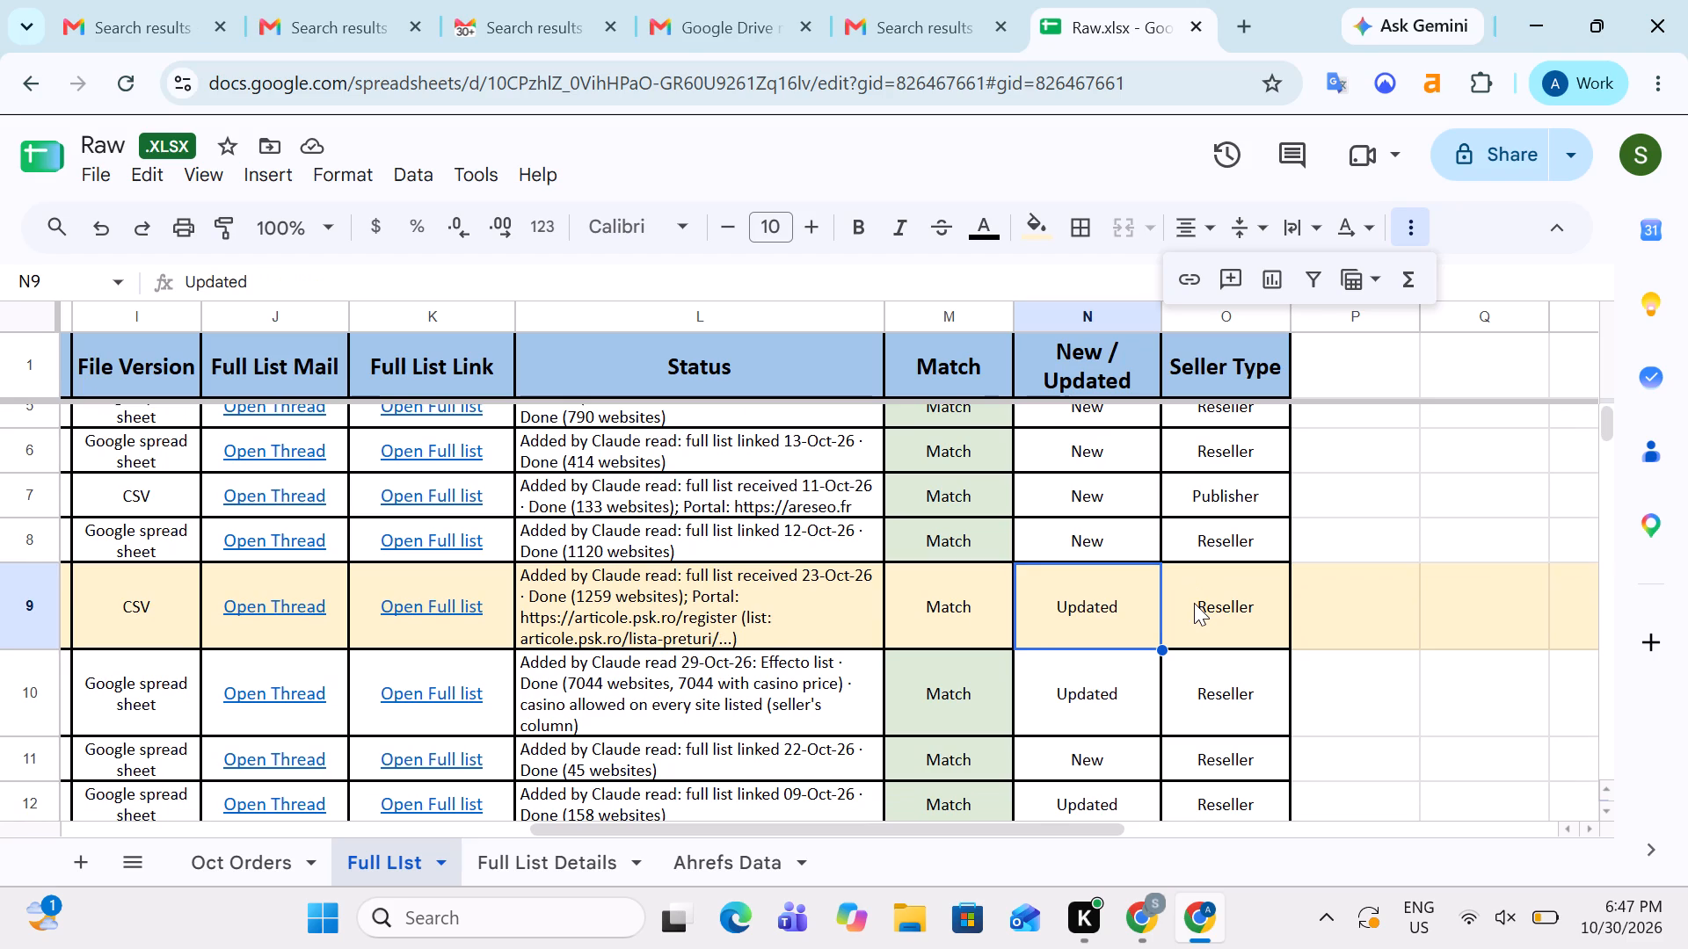
pyautogui.scroll(-1, 1201, 662)
pyautogui.scroll(1, 1201, 662)
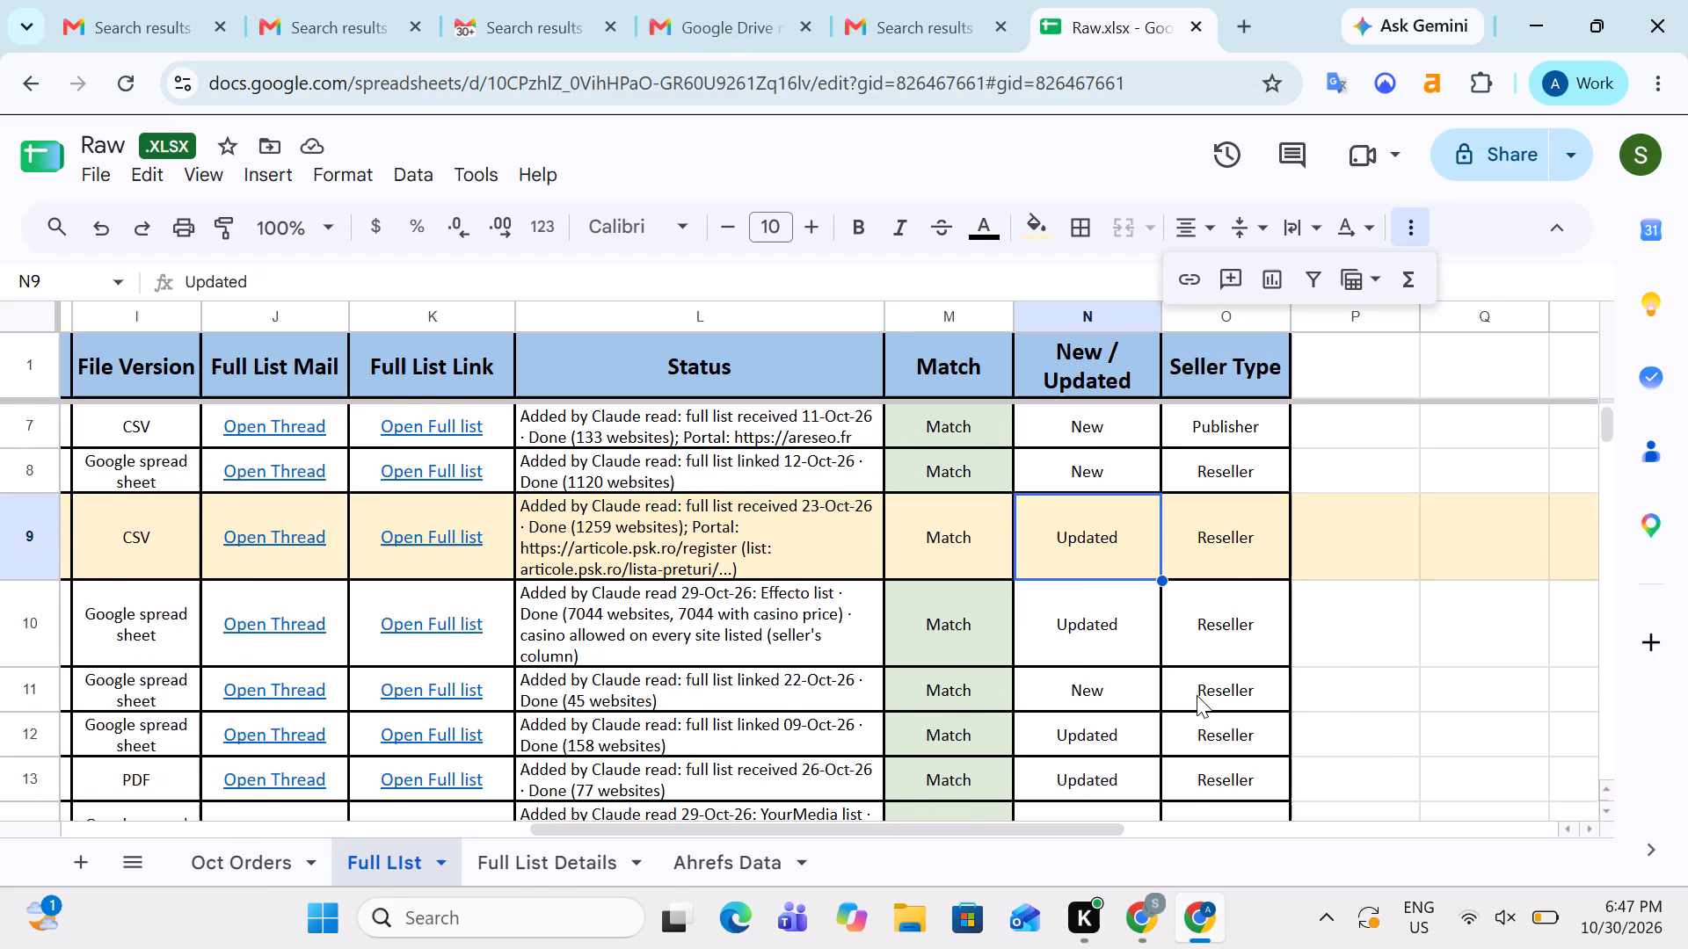
pyautogui.scroll(-2, 1197, 695)
pyautogui.scroll(-1, 1150, 582)
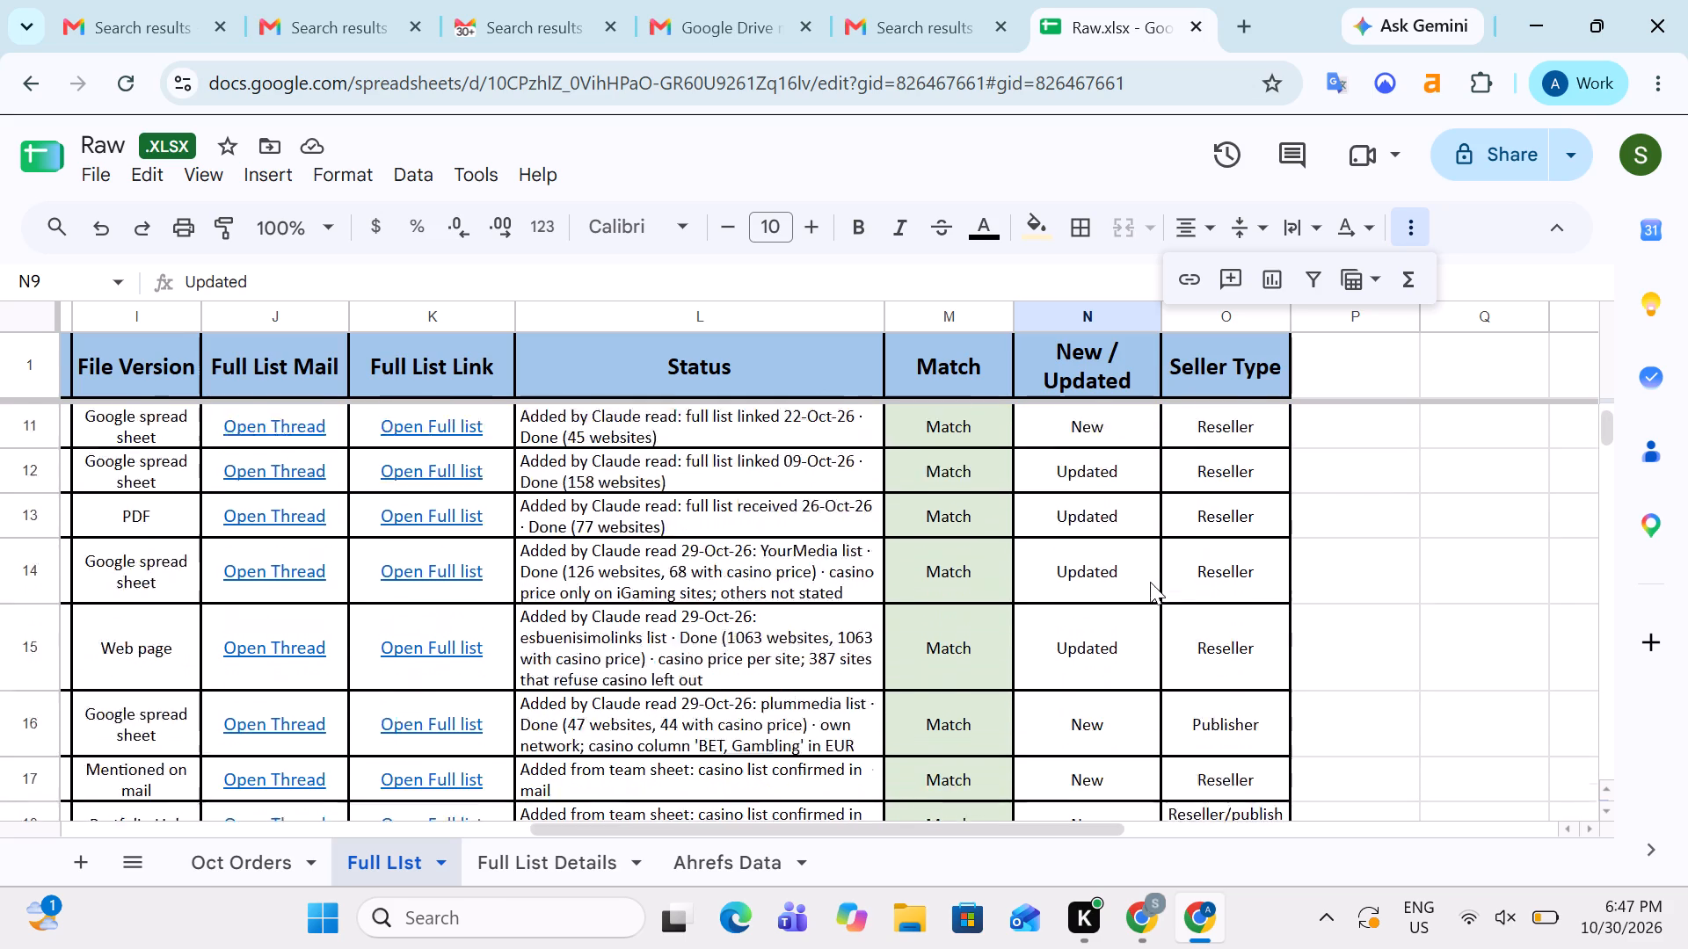
pyautogui.scroll(-1, 1150, 582)
pyautogui.scroll(1, 1150, 582)
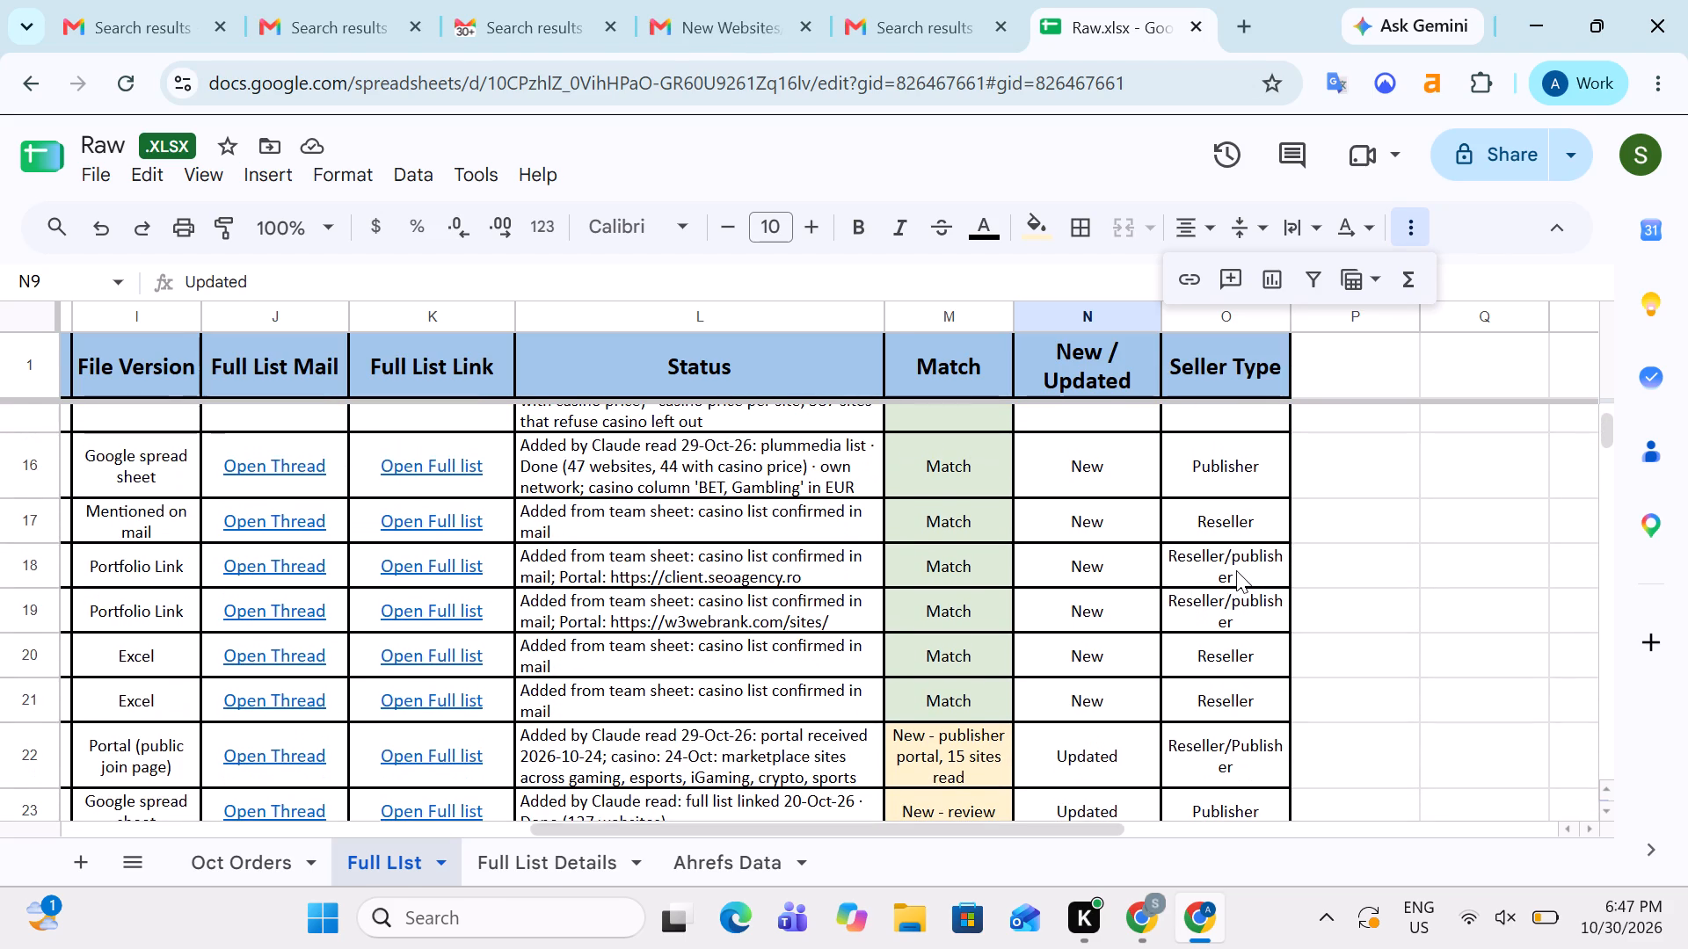
# Look across row 18 from its Seller Type back to its first columns, and return to the Status and Seller Type columns.
pyautogui.click(1236, 570)
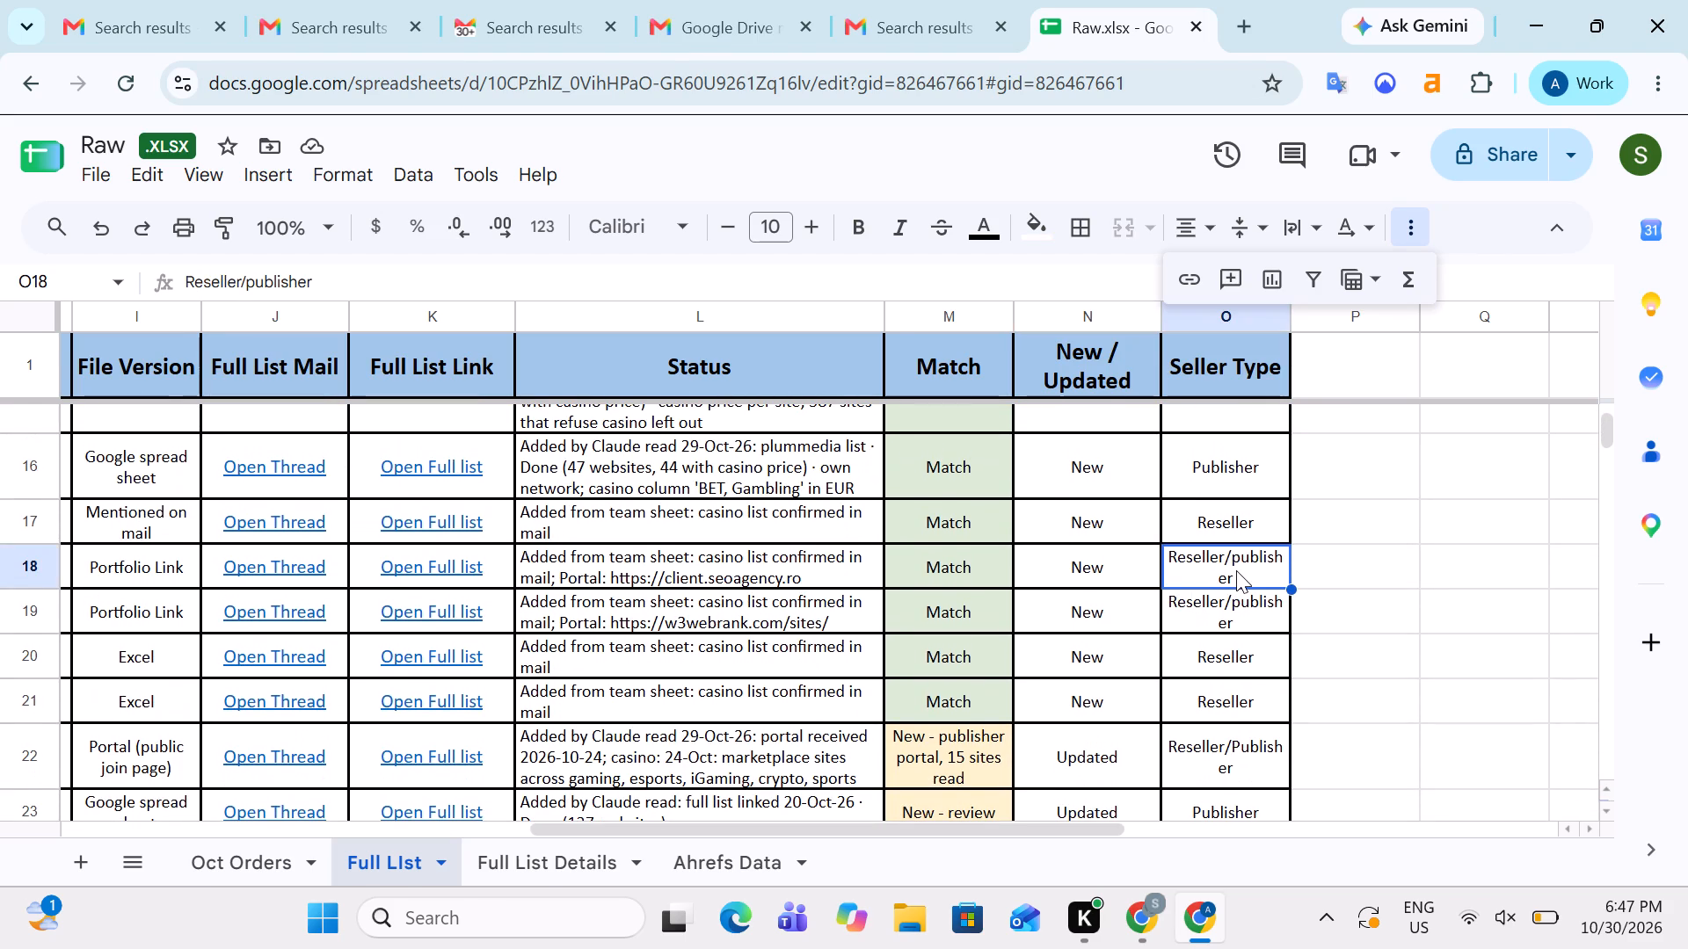
pyautogui.press('Left')
pyautogui.press('Left')
pyautogui.press('Left')
pyautogui.press('Left')
pyautogui.press('Left')
pyautogui.press('Left')
pyautogui.press('Left')
pyautogui.press('Left')
pyautogui.press('Left')
pyautogui.press('Left')
pyautogui.press('Left')
pyautogui.press('Left')
pyautogui.press('Left')
pyautogui.press('Left')
pyautogui.press('Left')
pyautogui.press('Left')
pyautogui.press('Left')
pyautogui.press('Left')
pyautogui.press('Left')
pyautogui.press('Left')
pyautogui.press('Right')
pyautogui.press('Right')
pyautogui.press('Right')
pyautogui.press('Right')
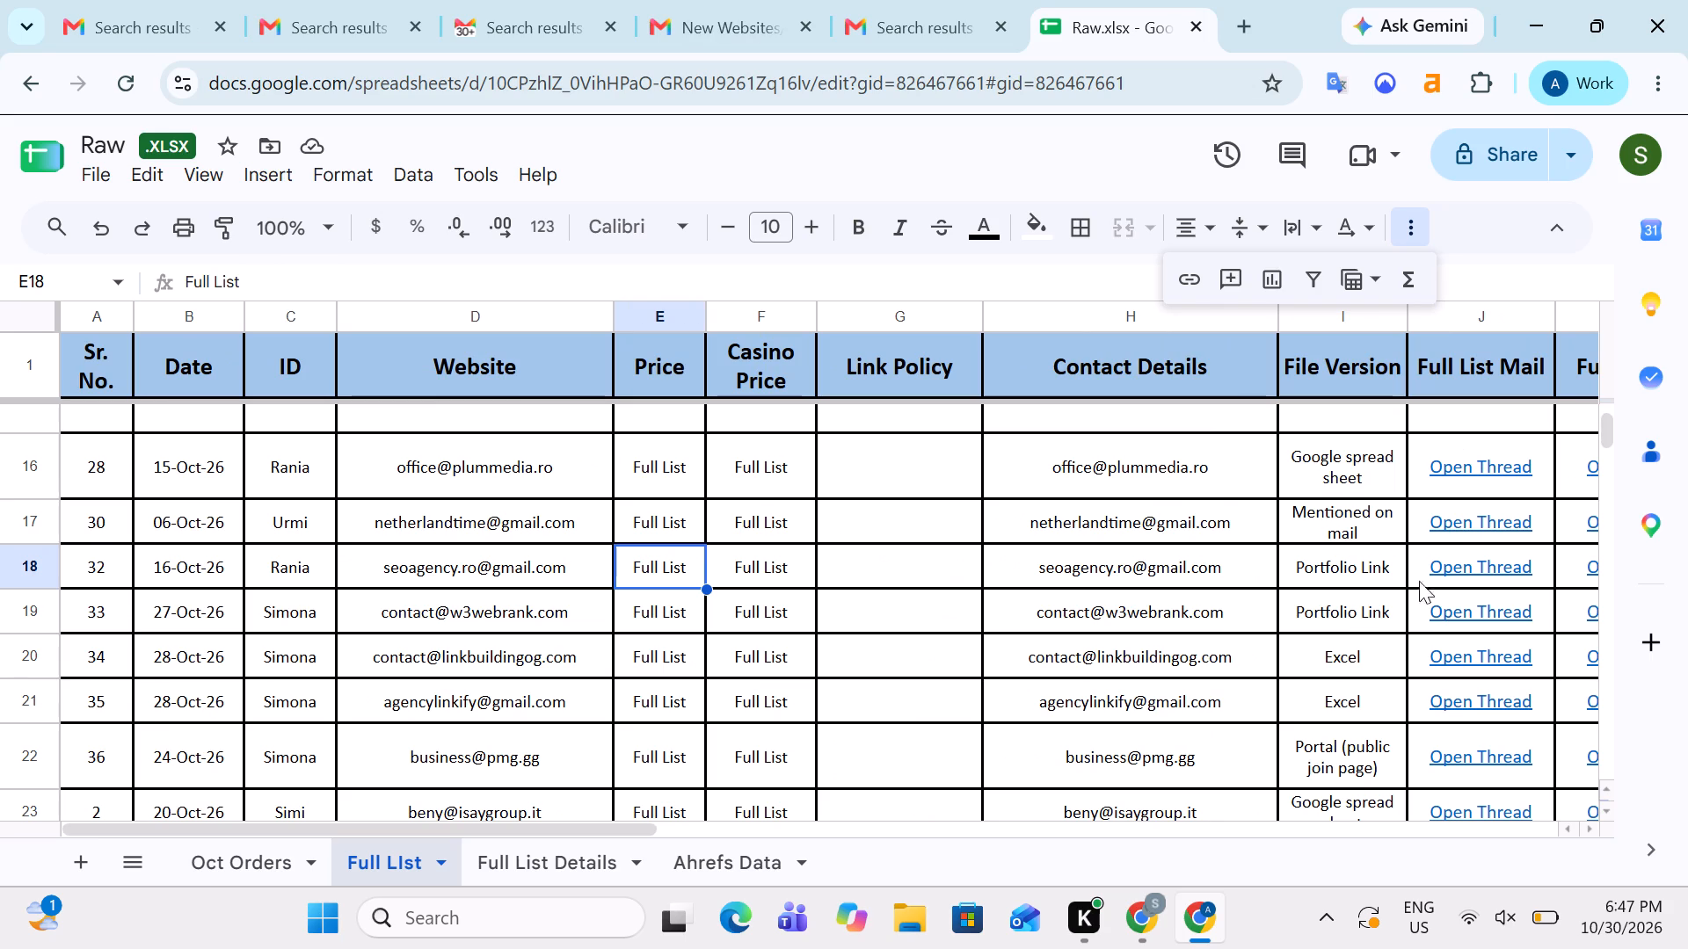
pyautogui.hscroll(-5, 1113, 534)
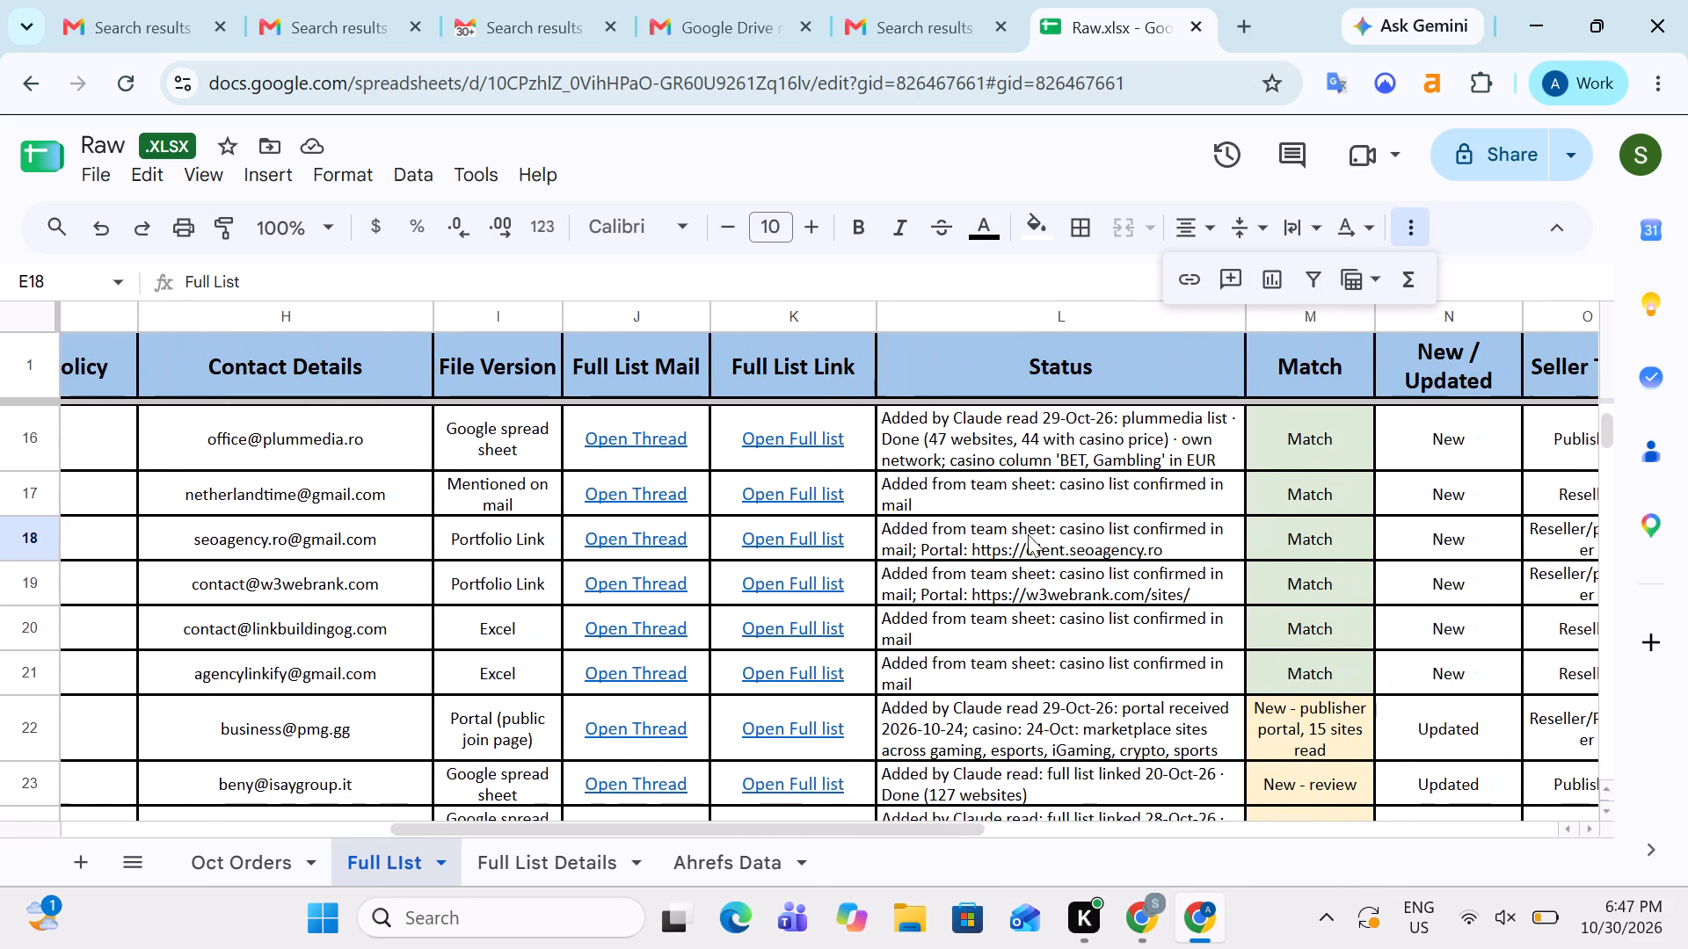
pyautogui.hscroll(-4, 1164, 578)
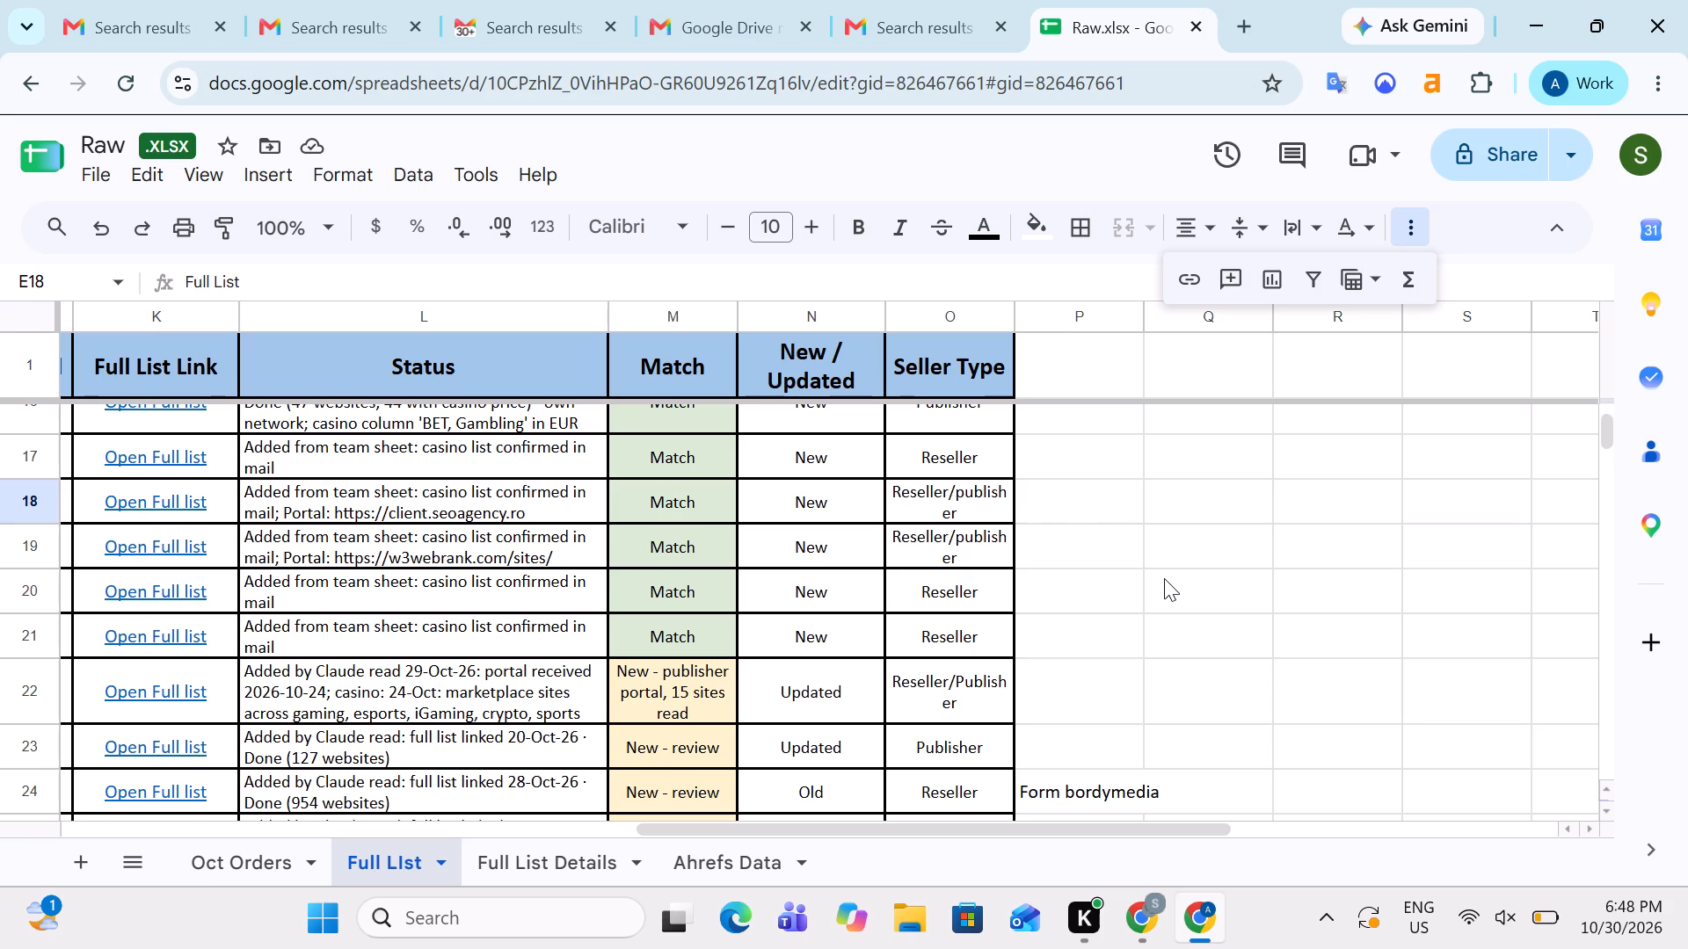
# Examine row 24 from its "Form bordymedia" note to its serial number and back, and check the entries down to row 27's Seller Type.
pyautogui.scroll(-1, 1034, 530)
pyautogui.scroll(1, 1034, 530)
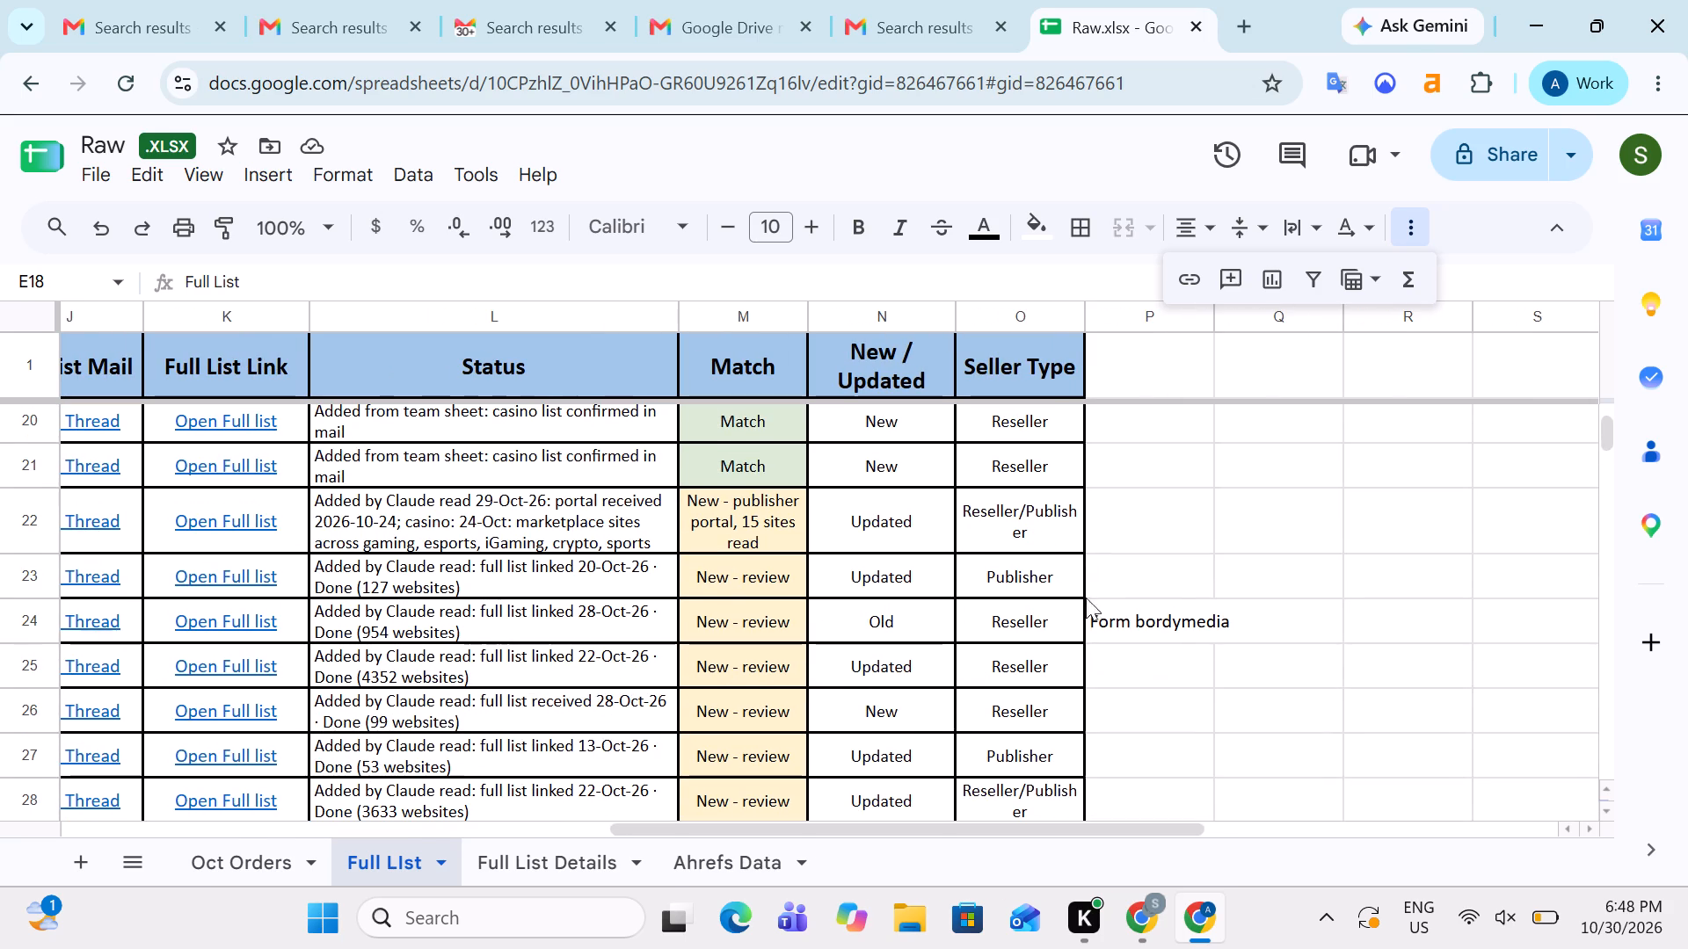
pyautogui.click(1139, 627)
pyautogui.press('Left')
pyautogui.press('Left')
pyautogui.press('Left')
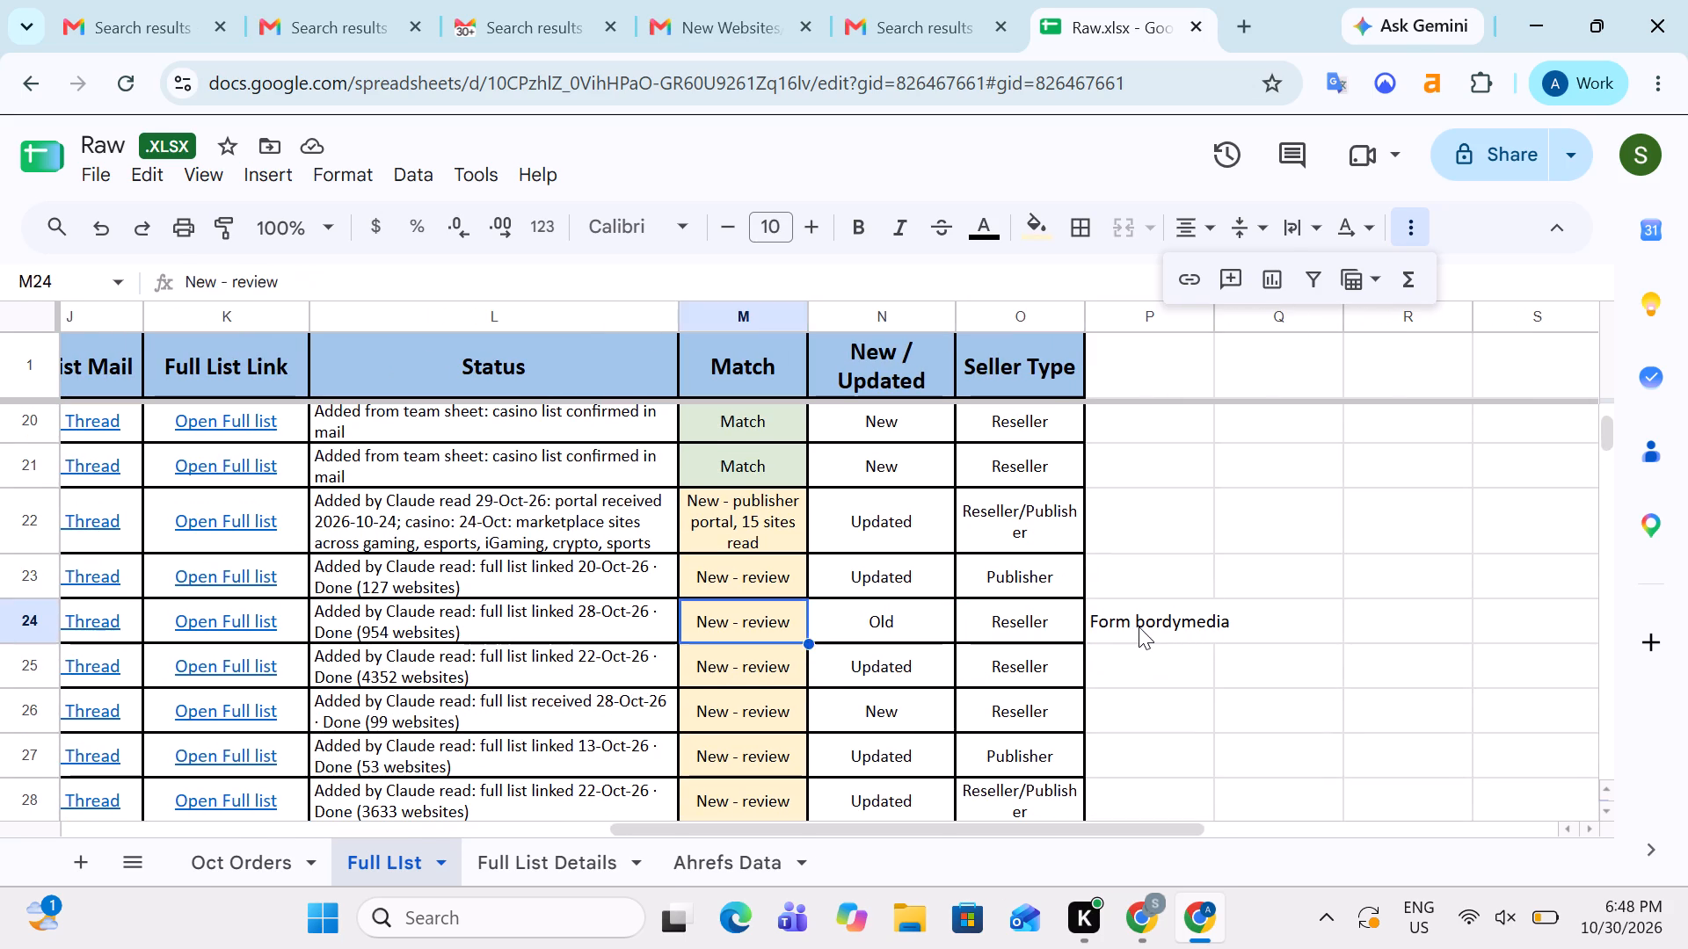
pyautogui.press('Left')
pyautogui.press('Right')
pyautogui.press('Right')
pyautogui.press('Right')
pyautogui.press('Right')
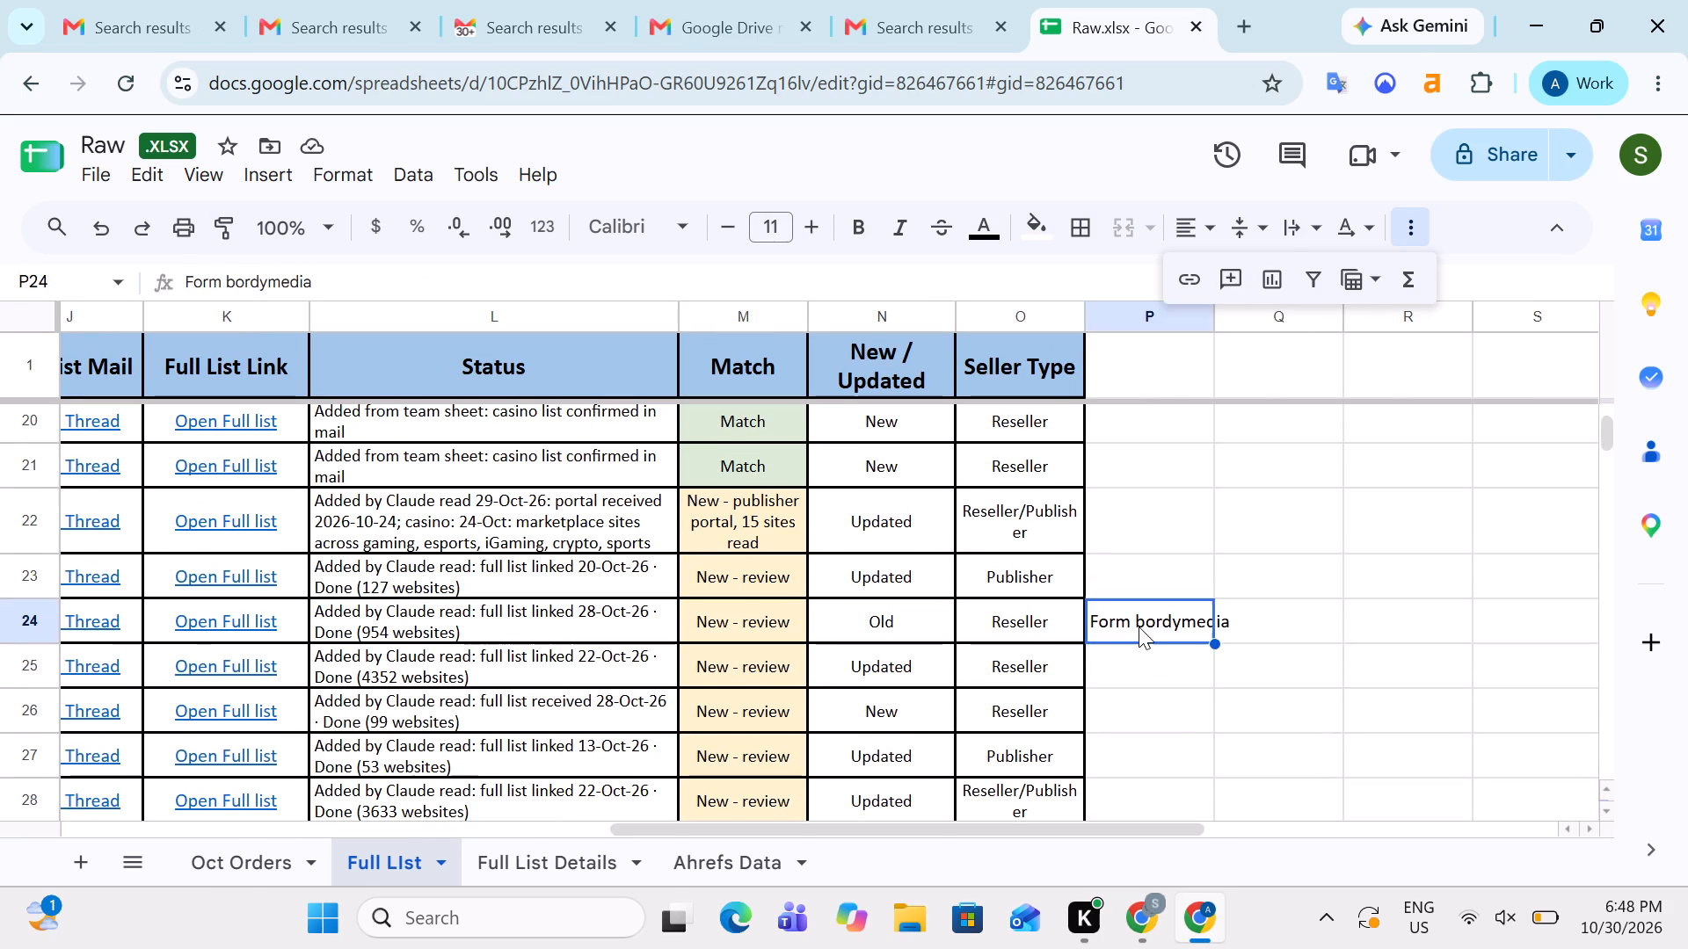
pyautogui.press('Left')
pyautogui.press('Left')
pyautogui.press('Right')
pyautogui.press('Left')
pyautogui.press('Left')
pyautogui.press('Left')
pyautogui.press('Left')
pyautogui.press('Left')
pyautogui.press('Left')
pyautogui.press('Left')
pyautogui.press('Left')
pyautogui.press('Left')
pyautogui.press('Left')
pyautogui.press('Left')
pyautogui.press('Left')
pyautogui.press('Left')
pyautogui.press('Left')
pyautogui.press('Left')
pyautogui.press('Left')
pyautogui.press('Left')
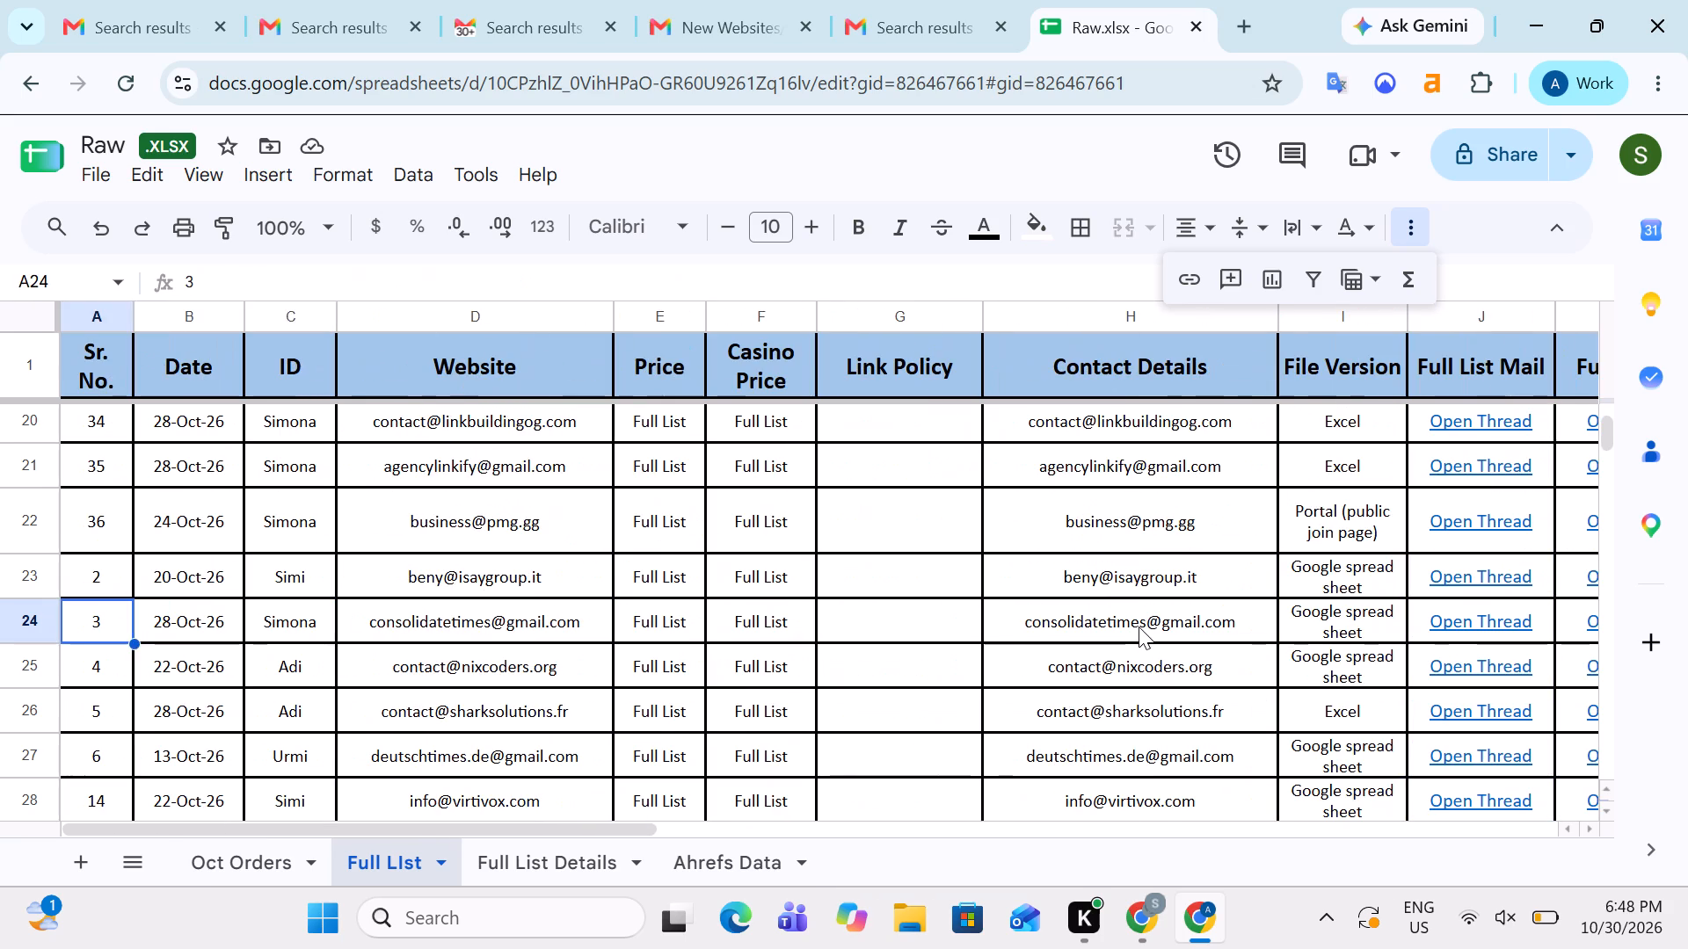
pyautogui.press('Right')
pyautogui.press('Right')
pyautogui.press('Right')
pyautogui.press('Right')
pyautogui.press('Left')
pyautogui.press('Right')
pyautogui.press('Right')
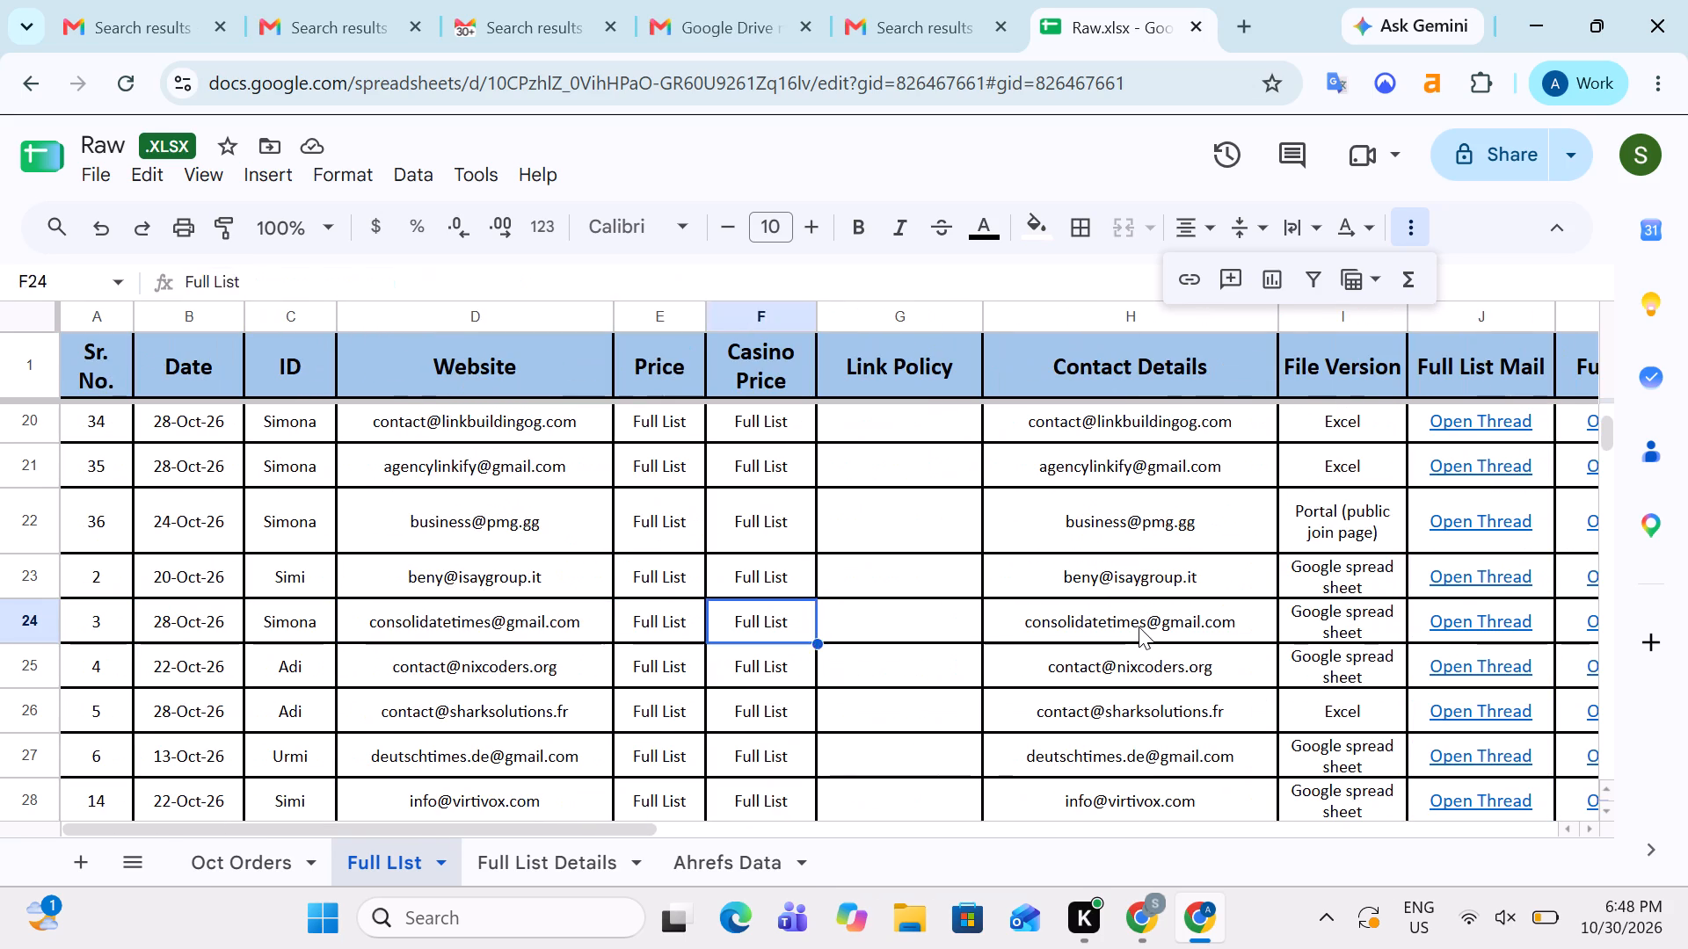
pyautogui.press('Right')
pyautogui.press('Right')
pyautogui.press('Right')
pyautogui.press('Right')
pyautogui.press('Right')
pyautogui.press('Right')
pyautogui.press('Right')
pyautogui.press('Right')
pyautogui.press('Right')
pyautogui.press('Right')
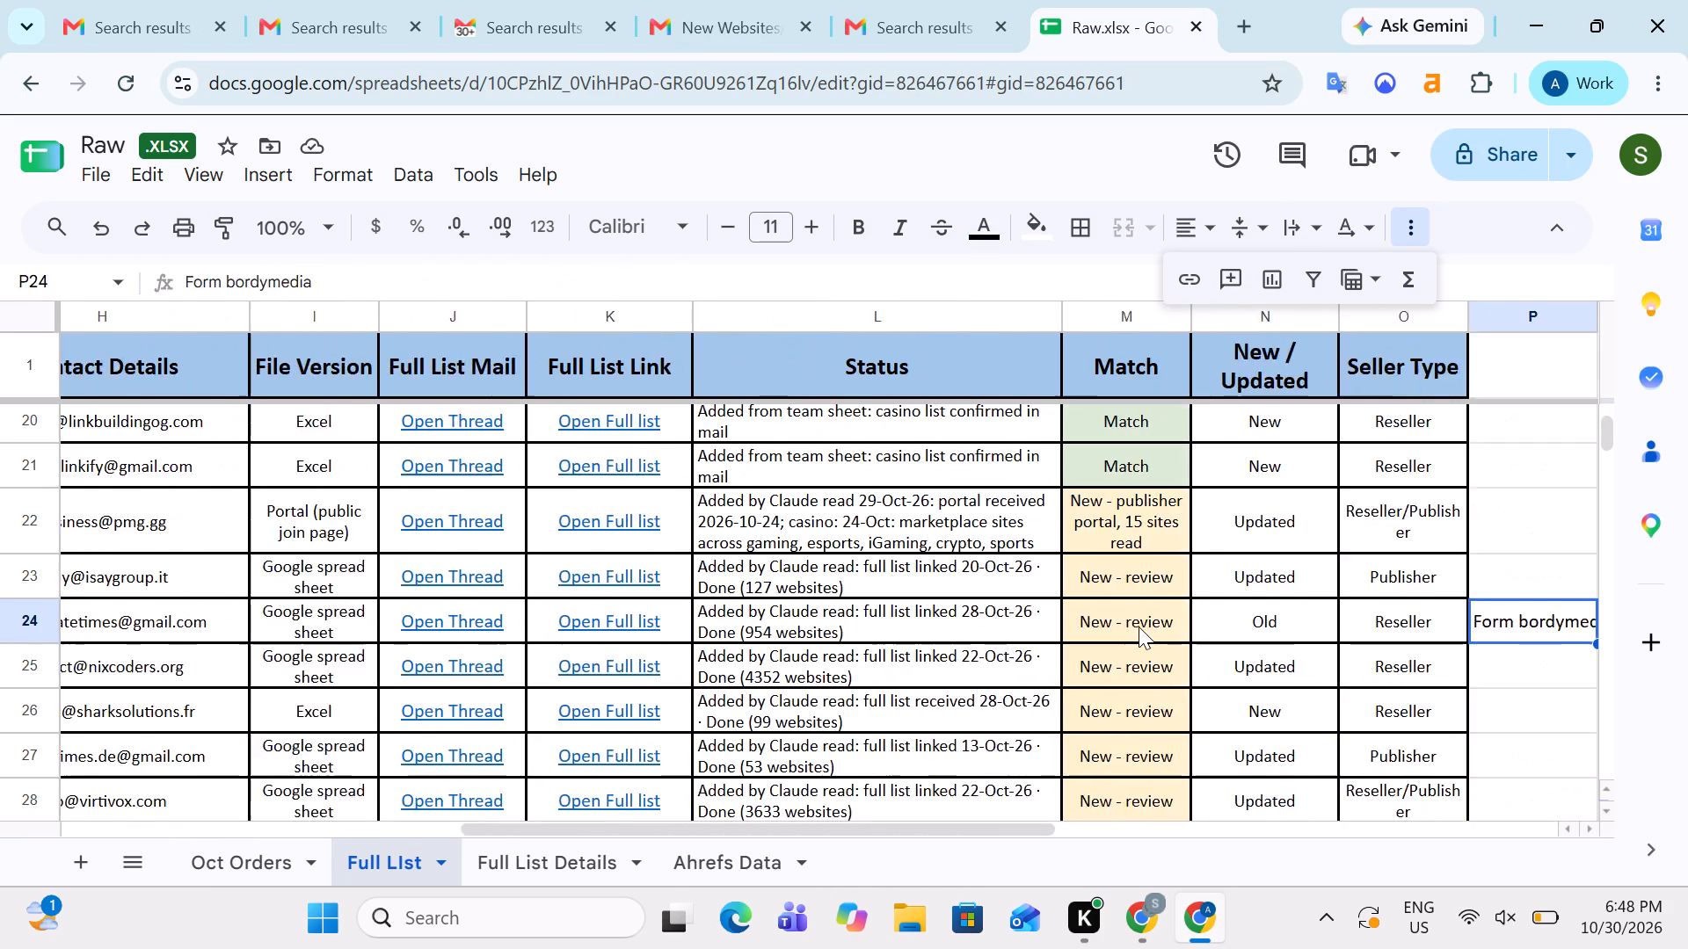
pyautogui.press('Right')
pyautogui.press('Left')
pyautogui.press('Down')
pyautogui.press('Down')
pyautogui.press('Down')
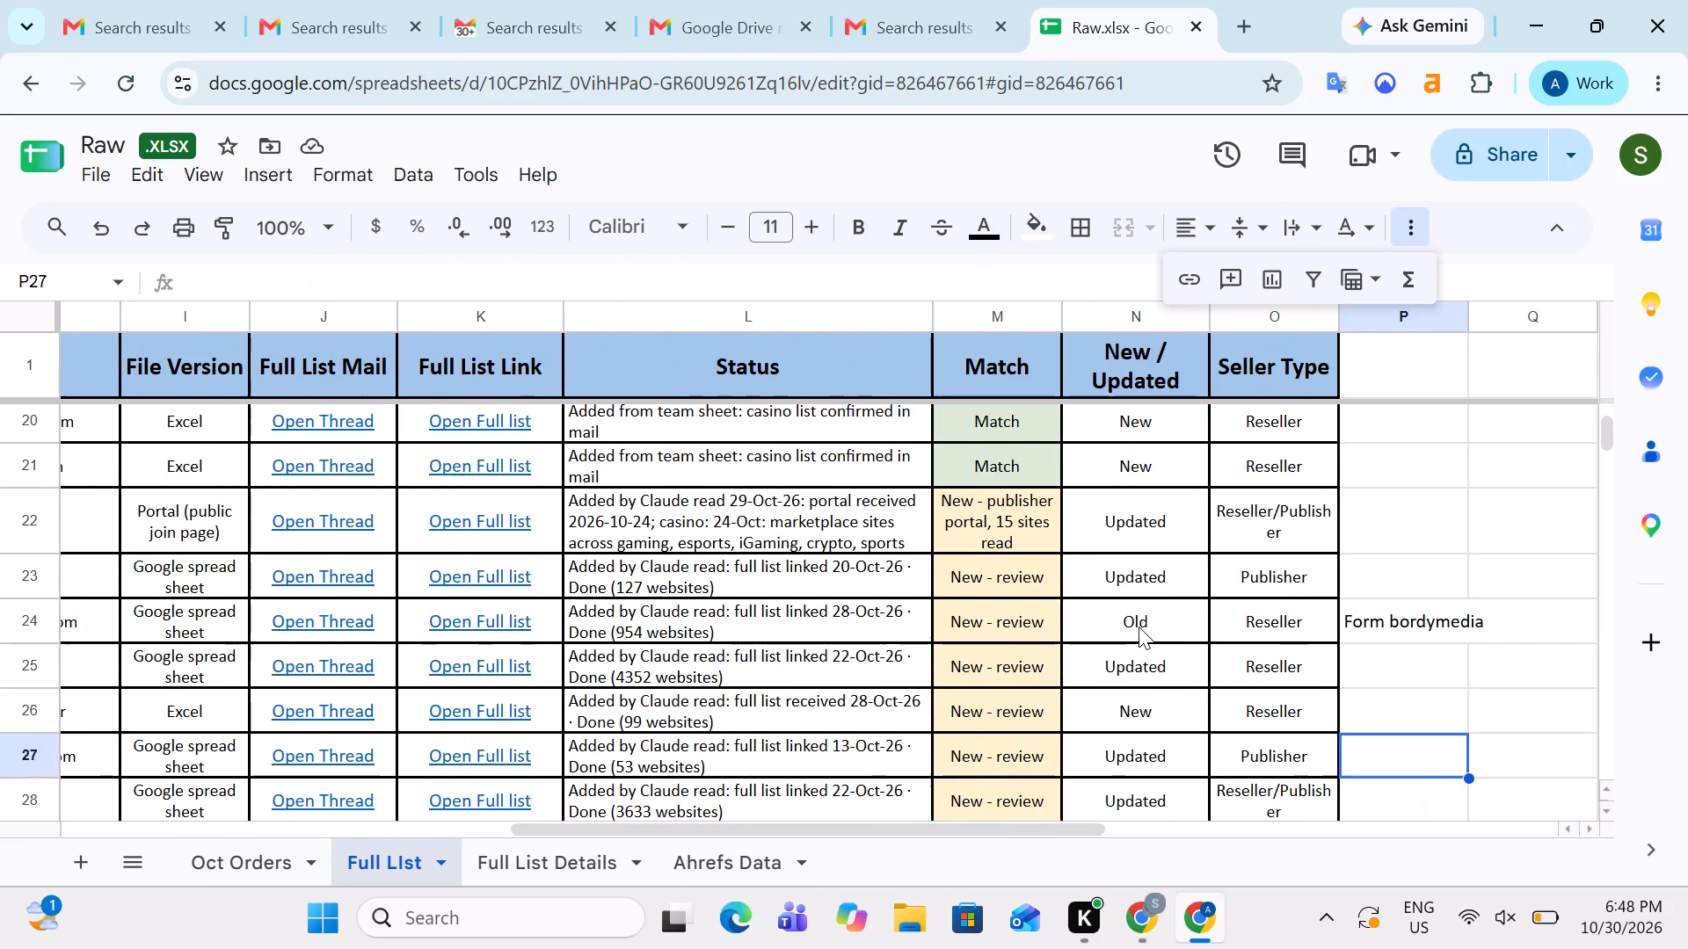
pyautogui.press('Down')
pyautogui.press('Up')
pyautogui.press('Left')
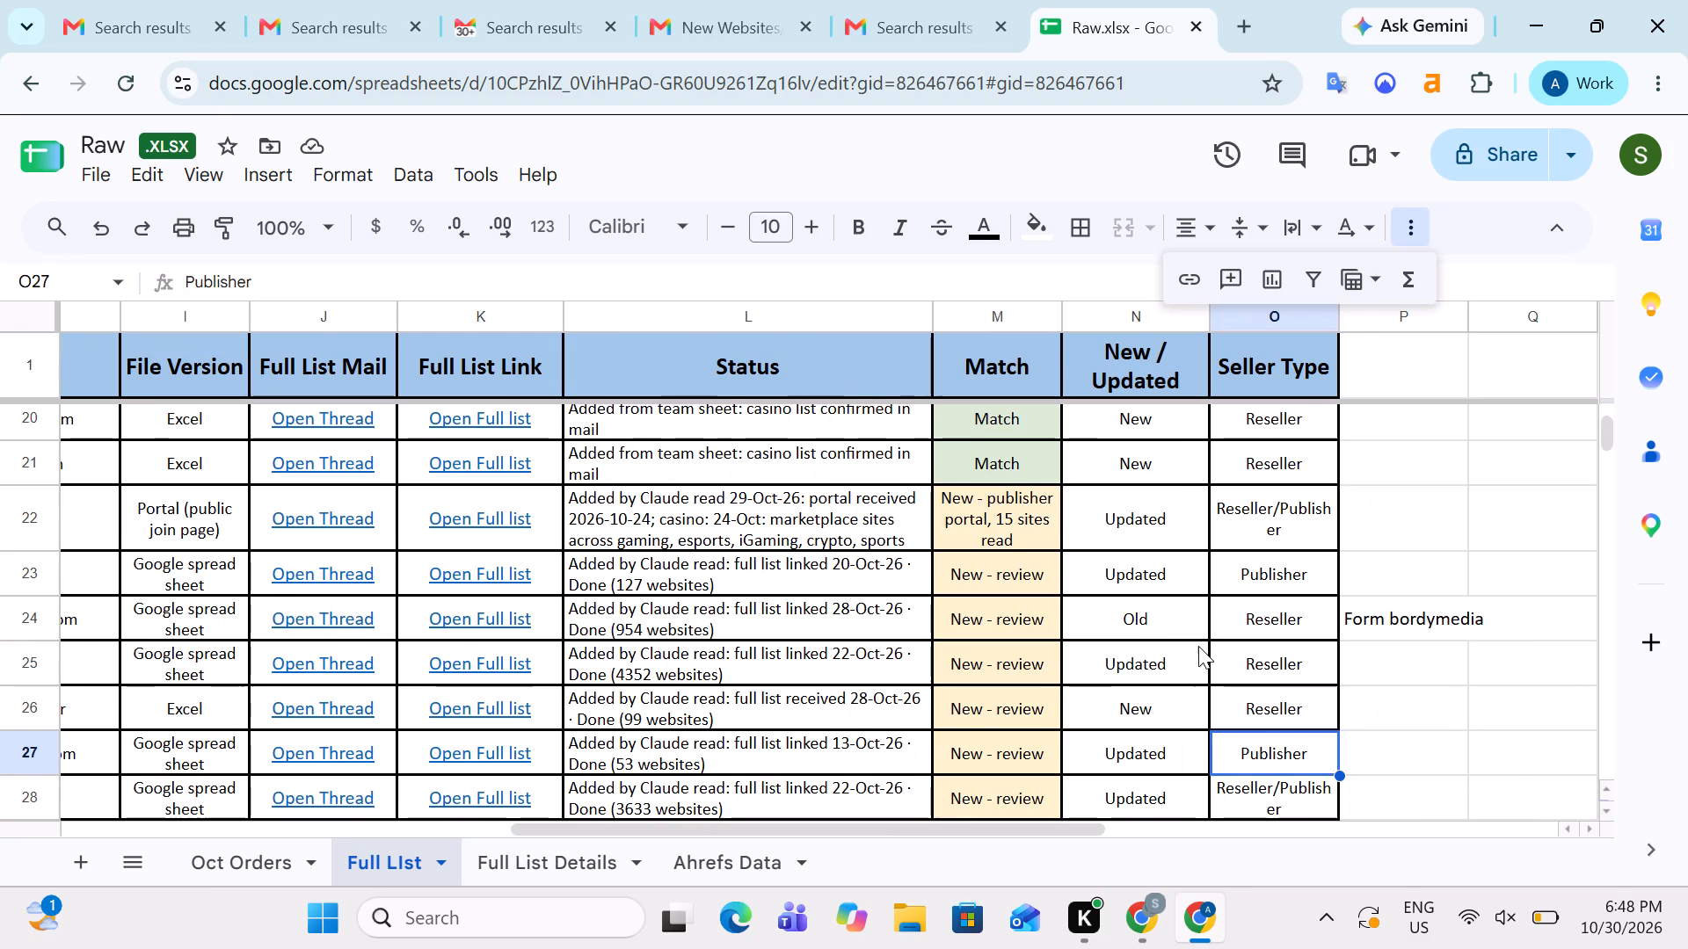
# Create a filter on the header row of the Full List sheet.
pyautogui.scroll(3, 1198, 646)
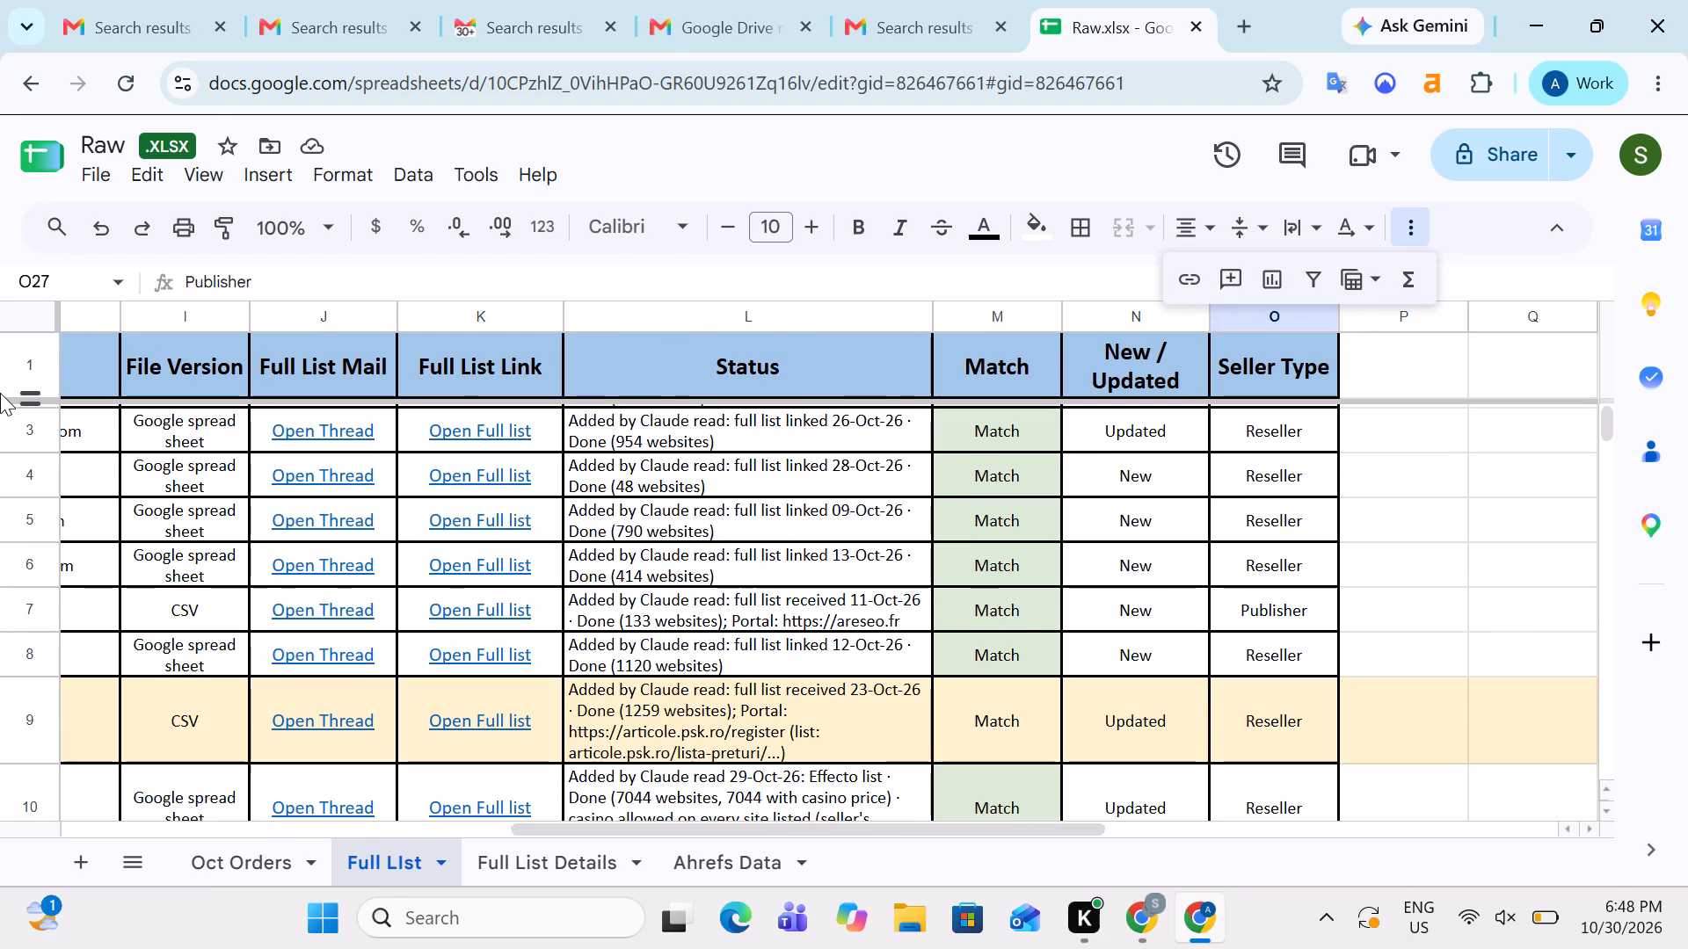
pyautogui.click(0, 393)
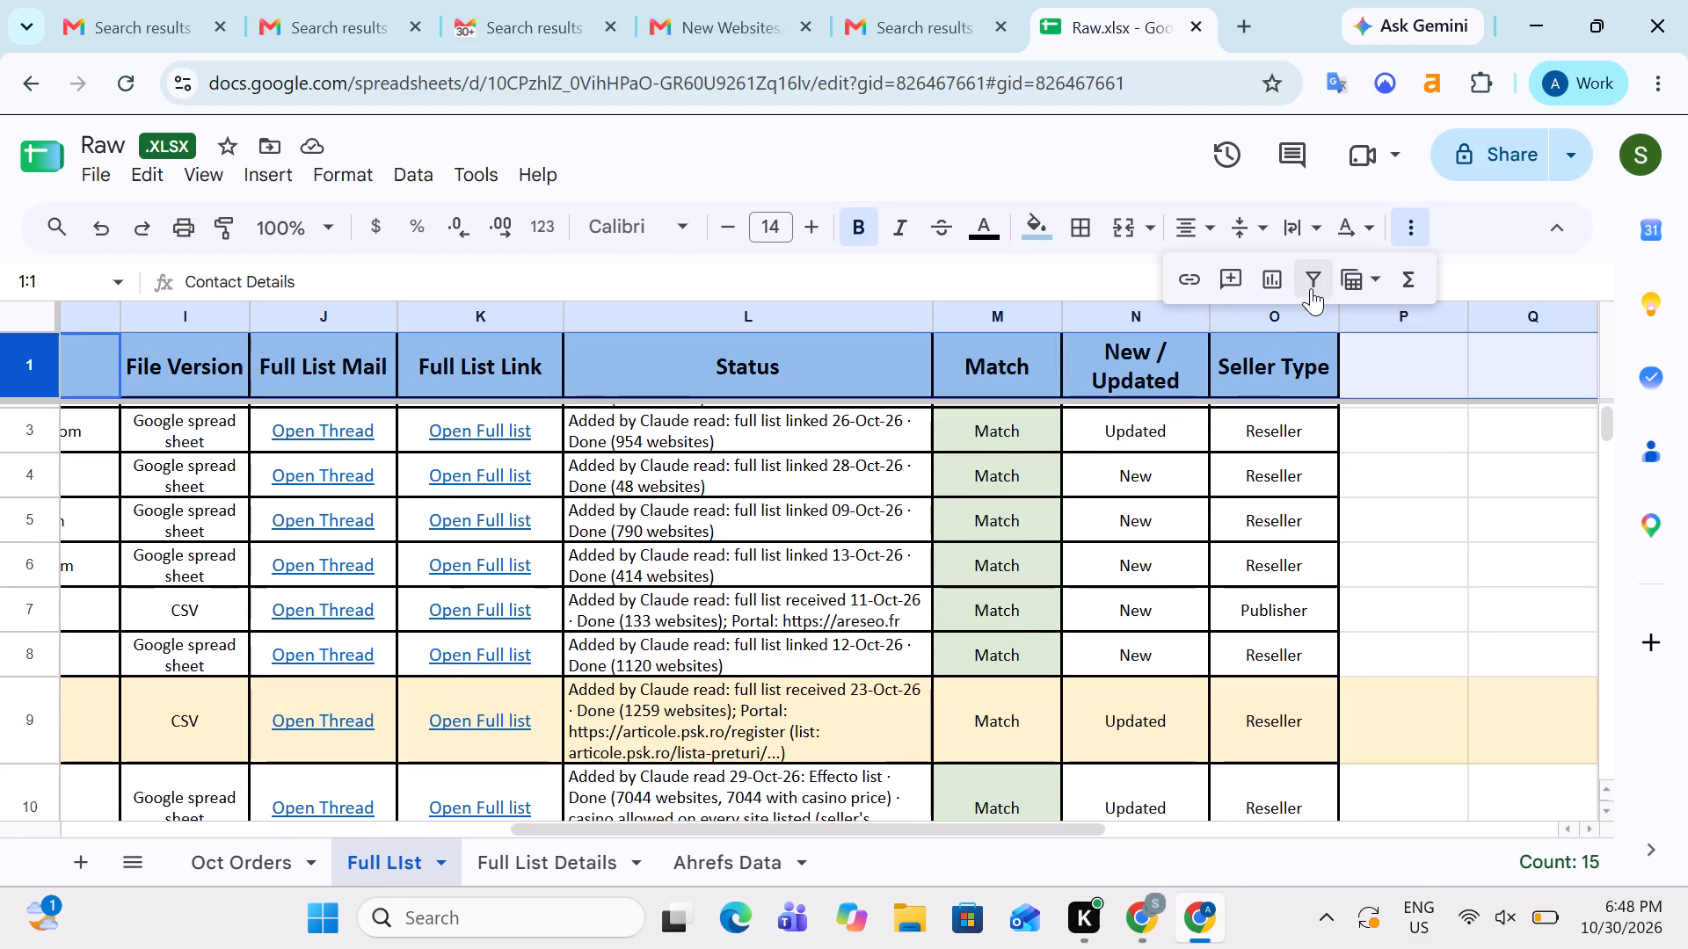
pyautogui.click(1311, 287)
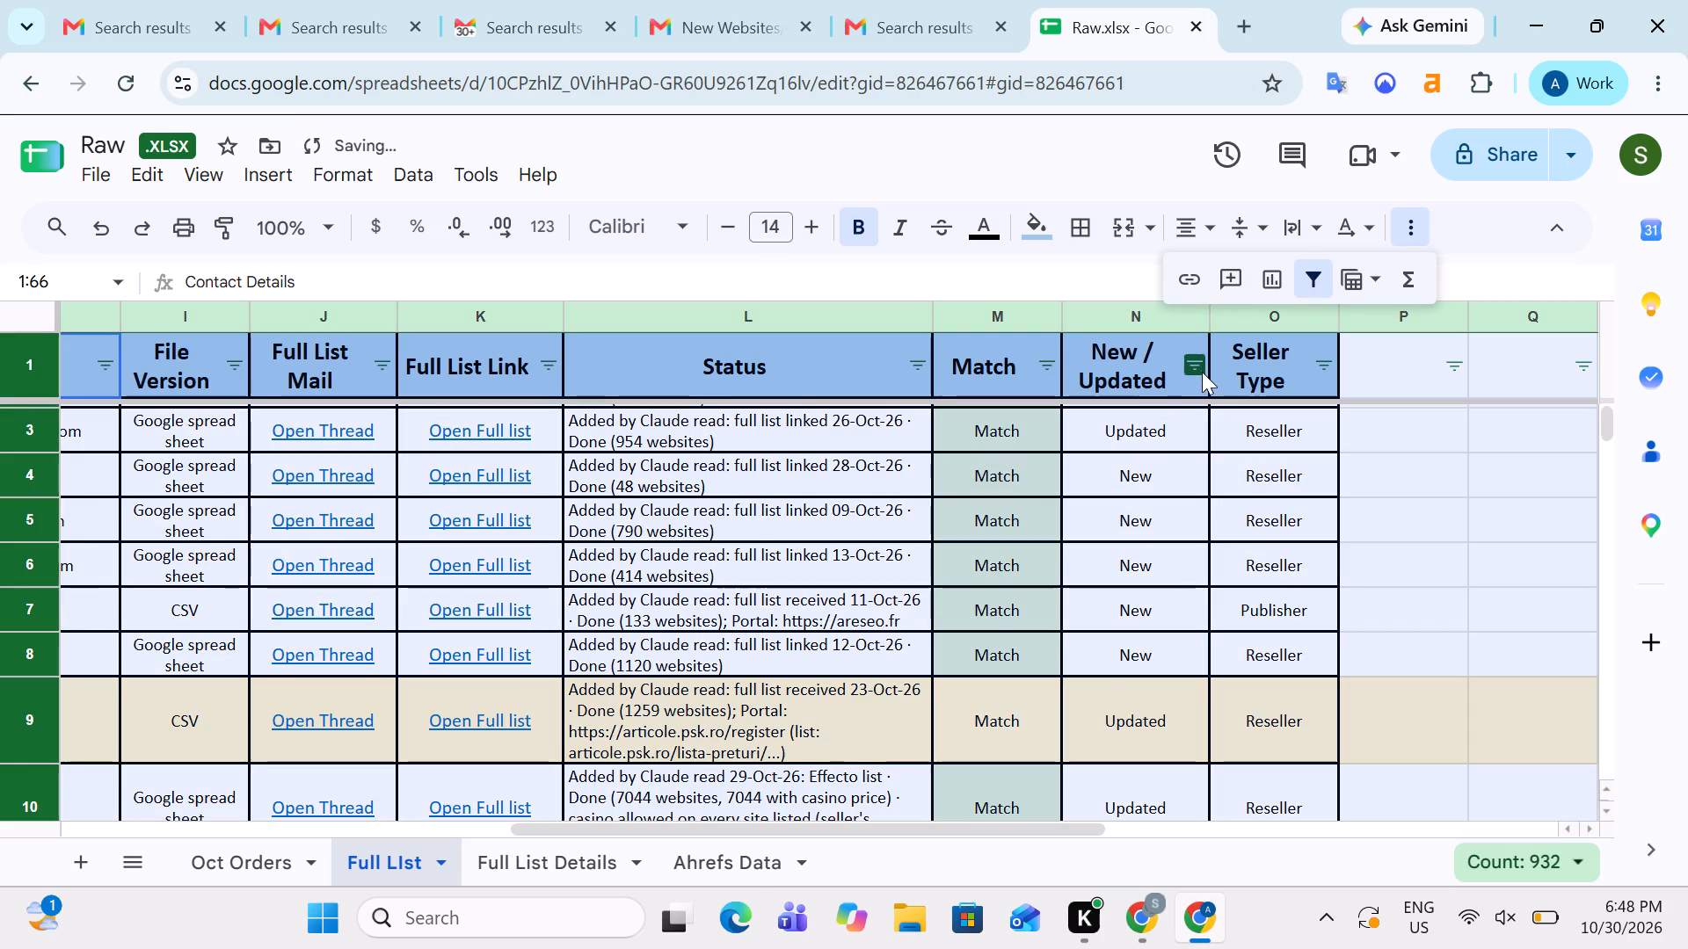
# Filter the New / Updated column to show only rows marked New.
pyautogui.click(1202, 366)
pyautogui.scroll(-1, 981, 688)
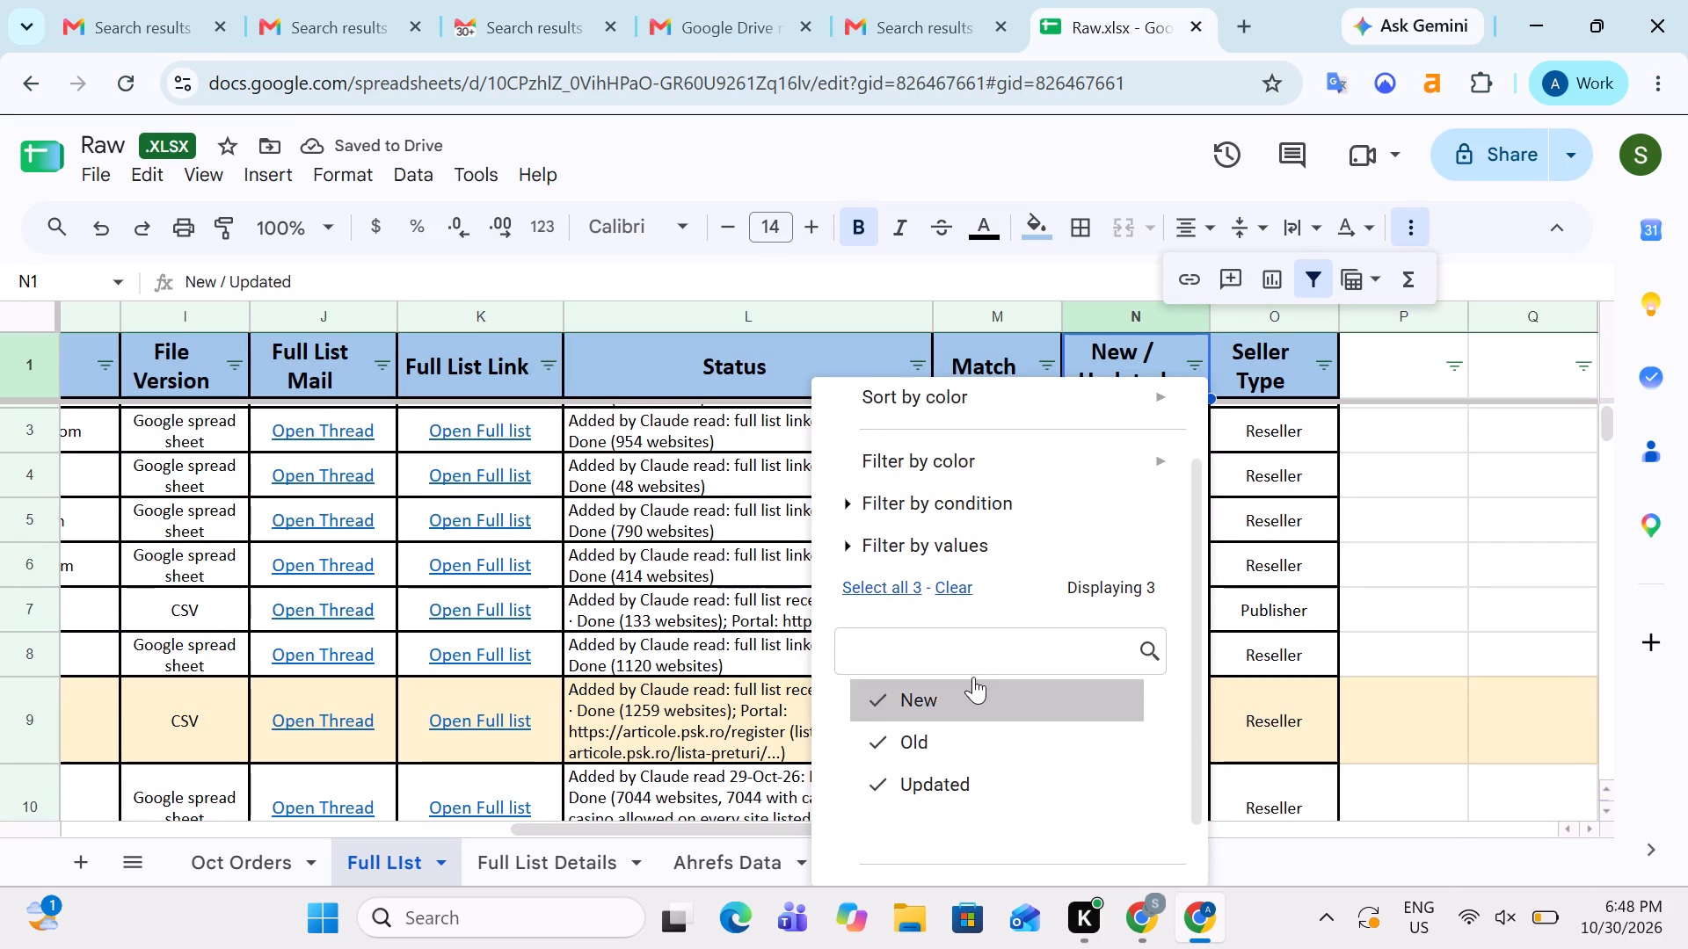
pyautogui.click(966, 591)
pyautogui.click(928, 704)
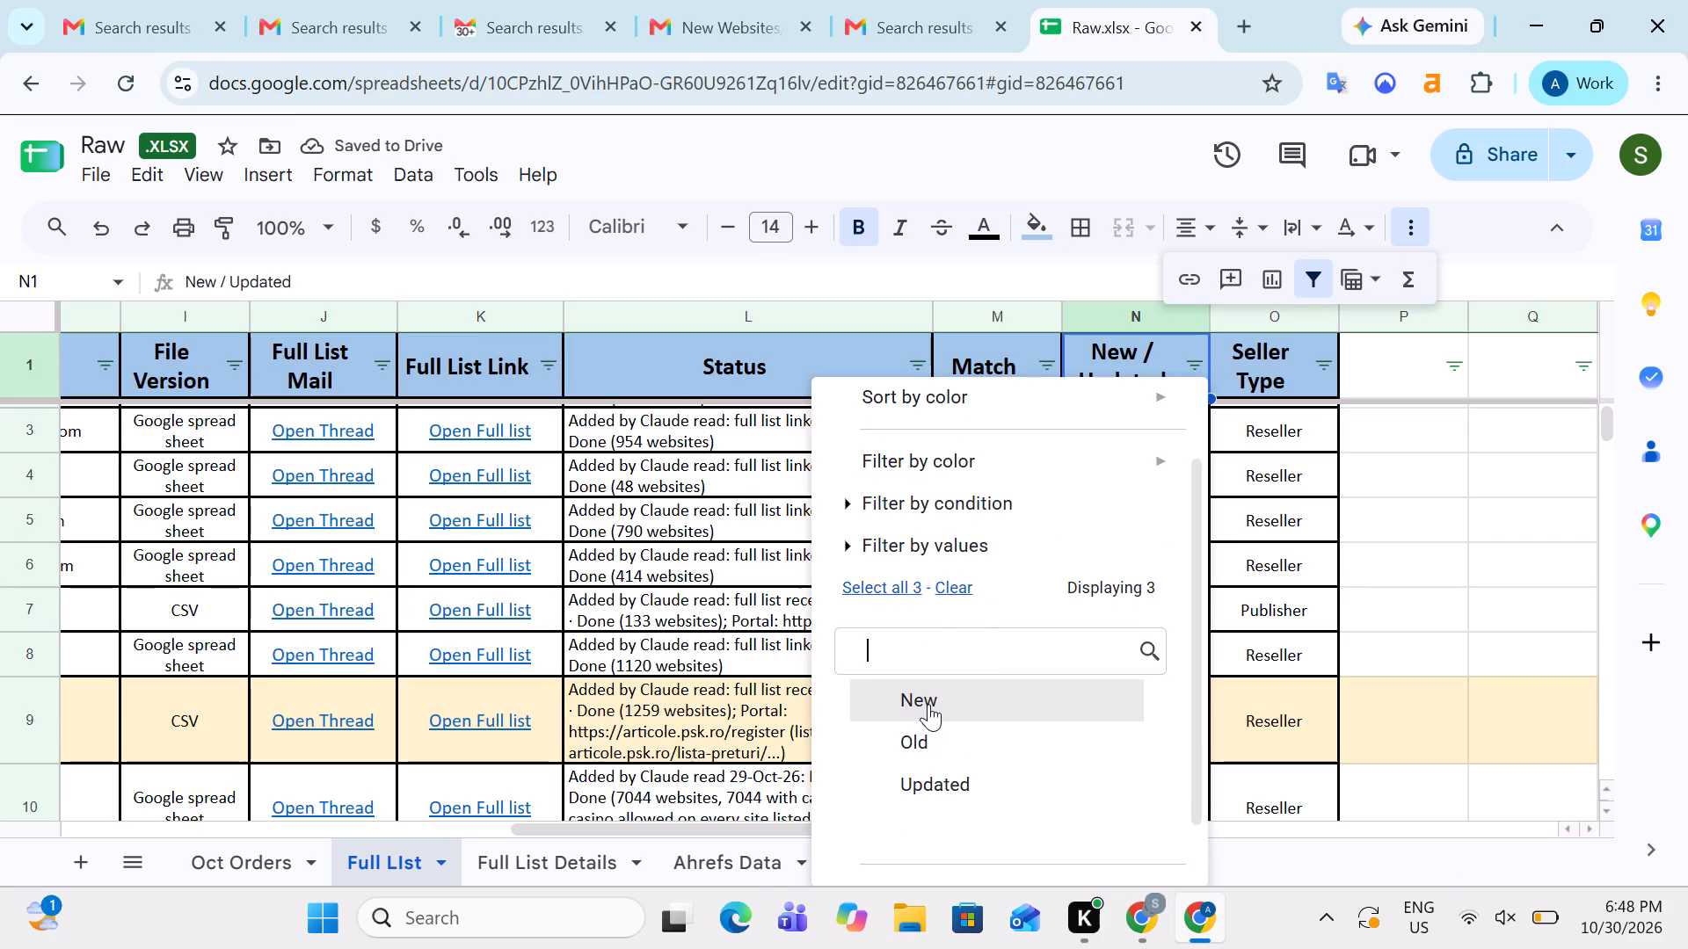
pyautogui.scroll(-2, 997, 764)
pyautogui.click(1101, 835)
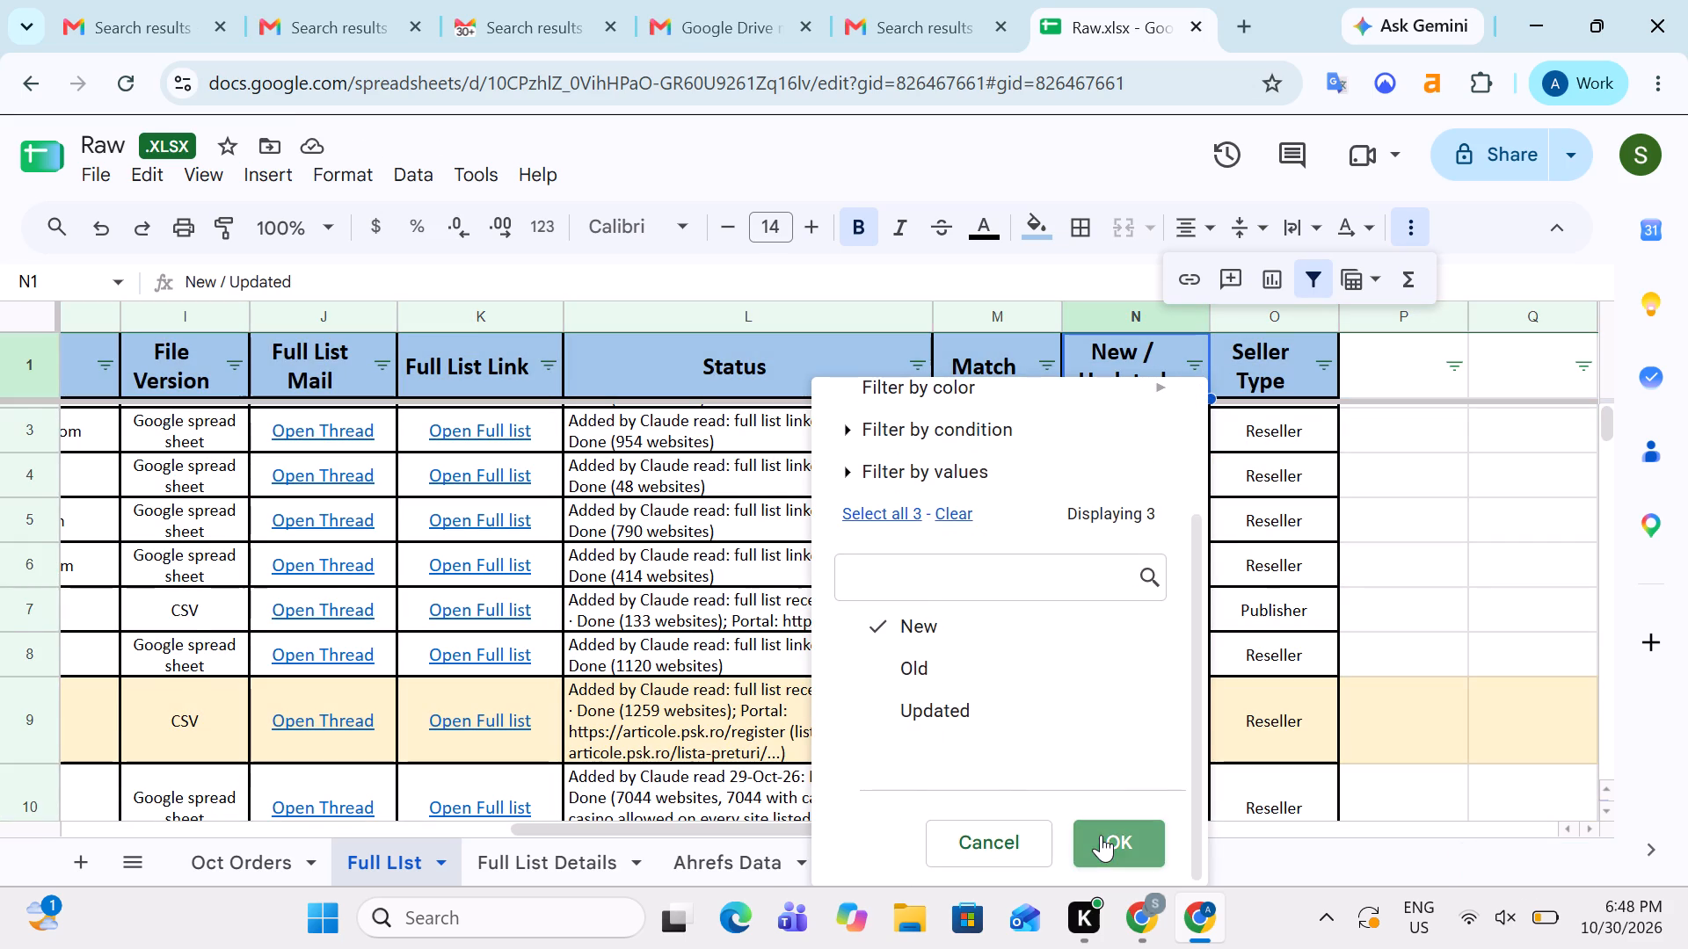
# Filter the Seller Type column to show only Publisher rows.
pyautogui.scroll(4, 1168, 657)
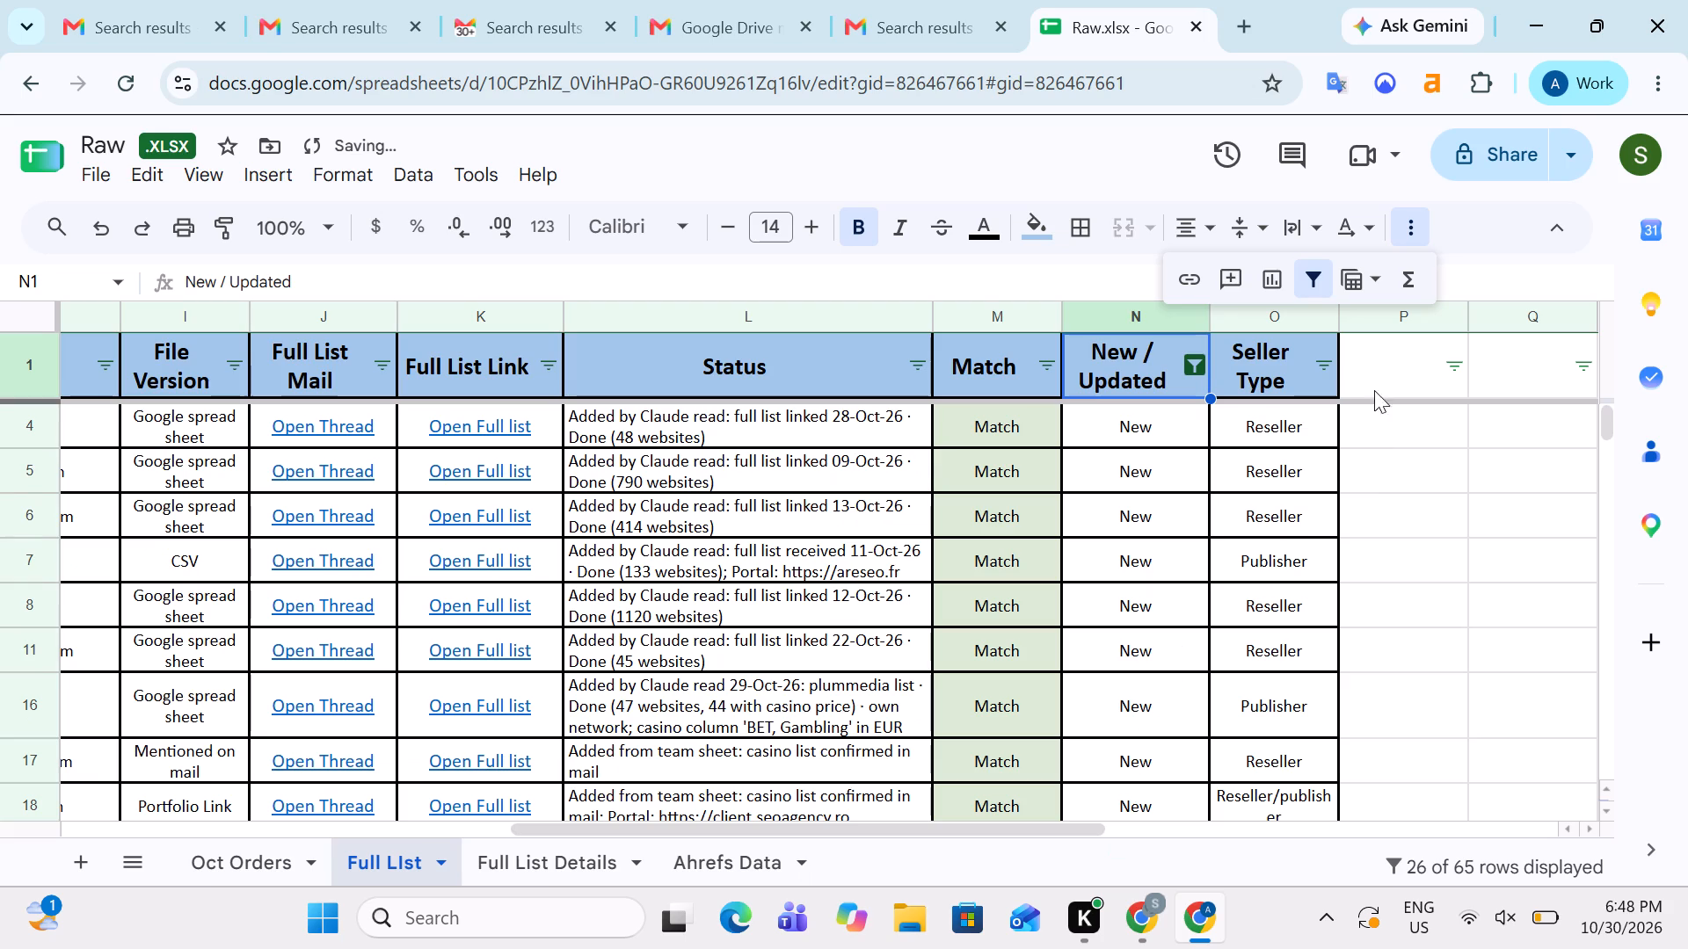
pyautogui.click(1334, 364)
pyautogui.scroll(-1, 1124, 575)
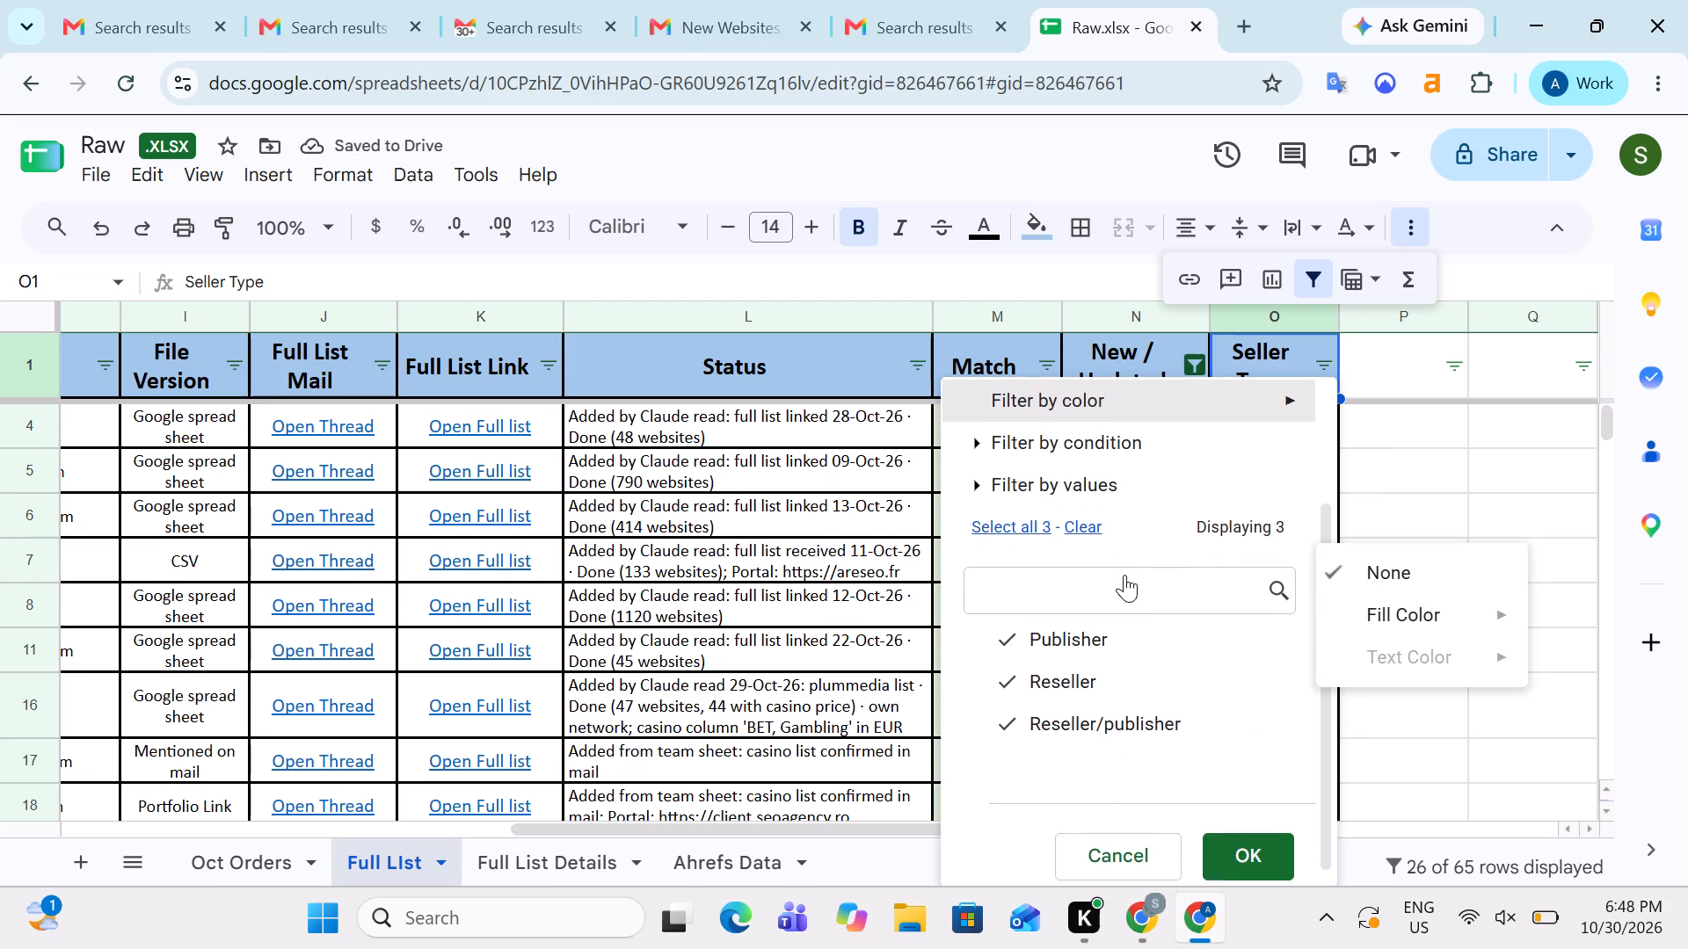
pyautogui.scroll(-1, 1124, 575)
pyautogui.click(1089, 518)
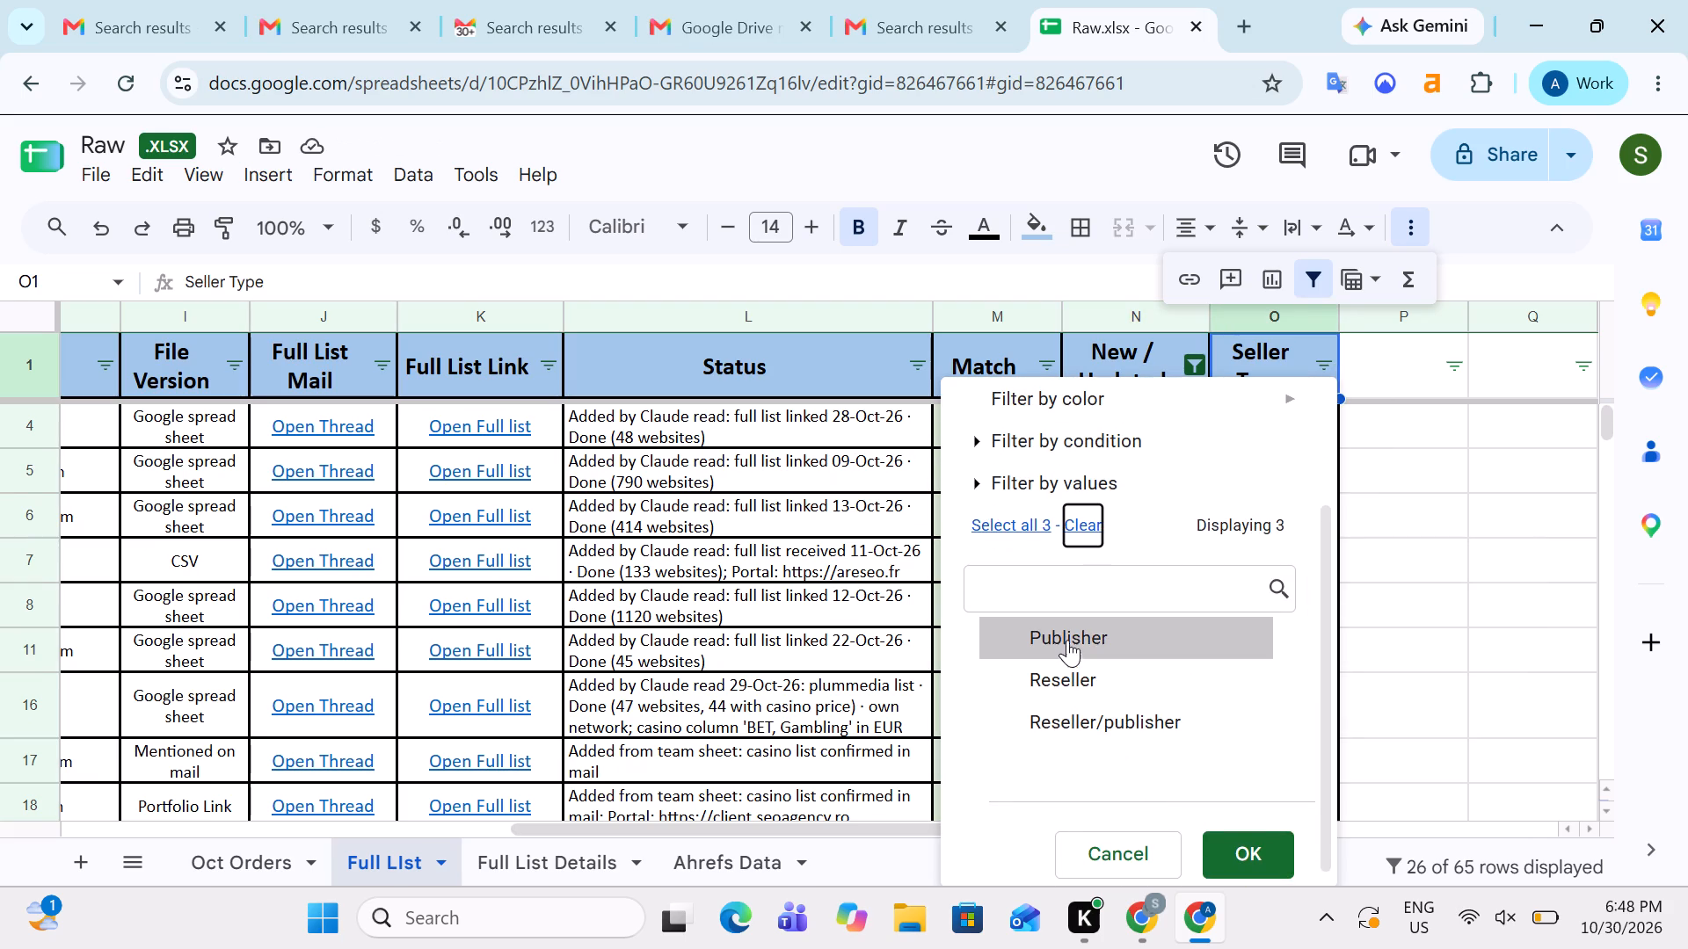
pyautogui.click(1067, 646)
pyautogui.click(1224, 853)
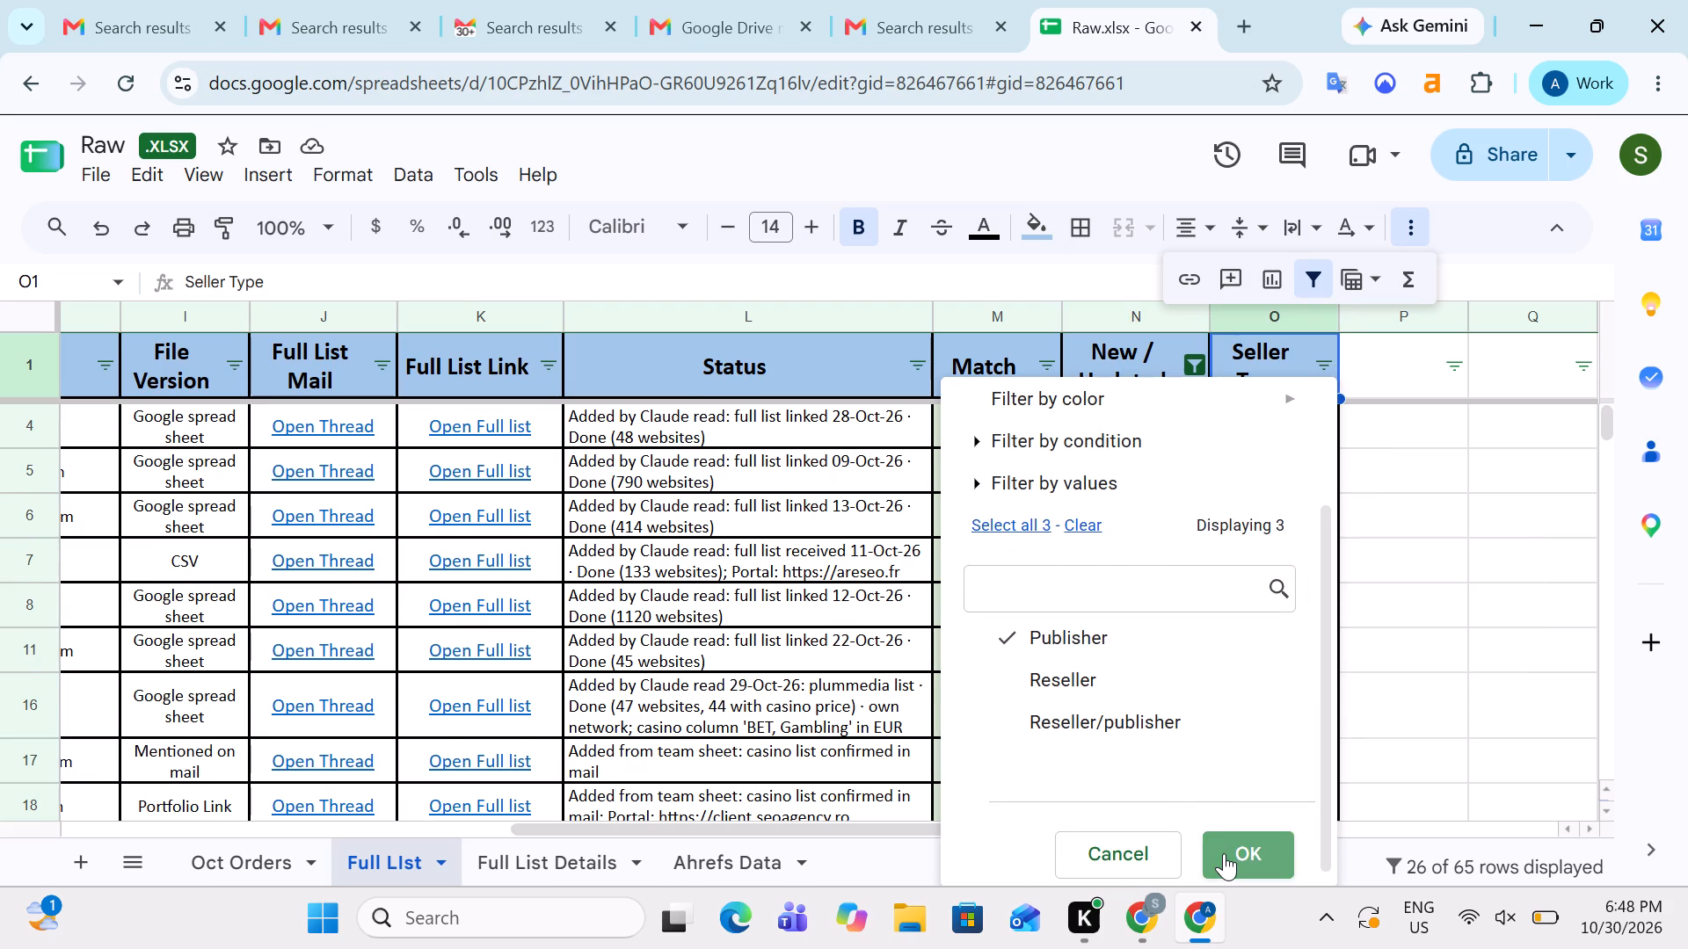
# Look through the filtered new publisher rows, including their casino prices, contact details and file versions.
pyautogui.scroll(4, 1158, 688)
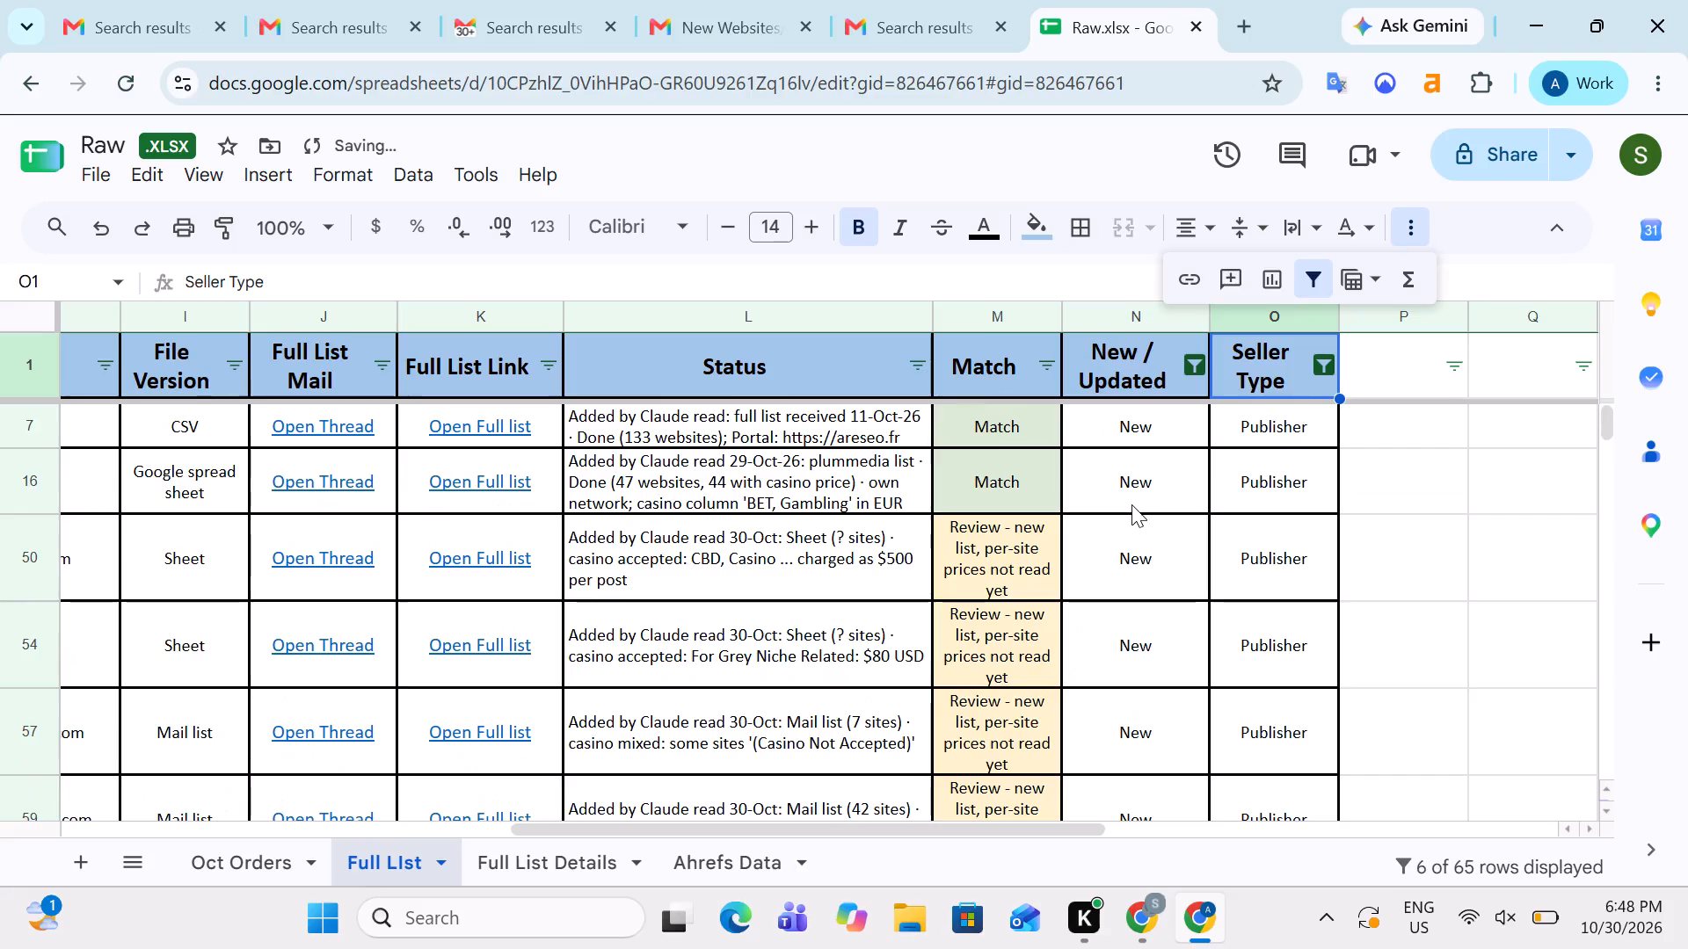
pyautogui.scroll(4, 1131, 504)
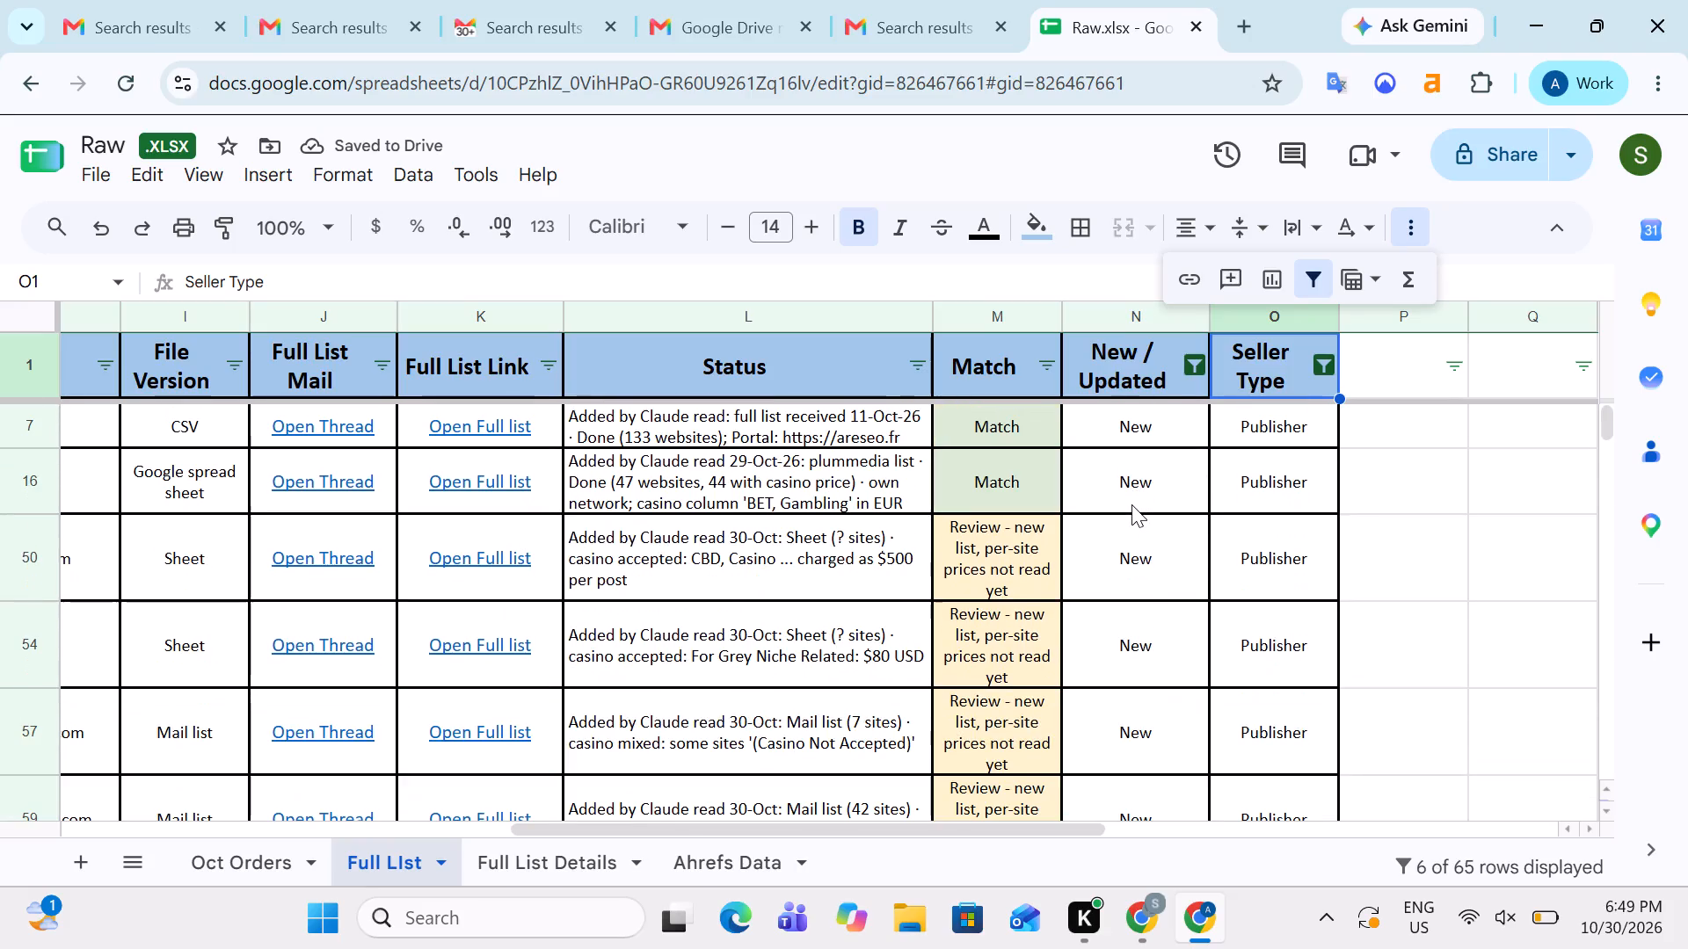
pyautogui.scroll(-2, 1131, 504)
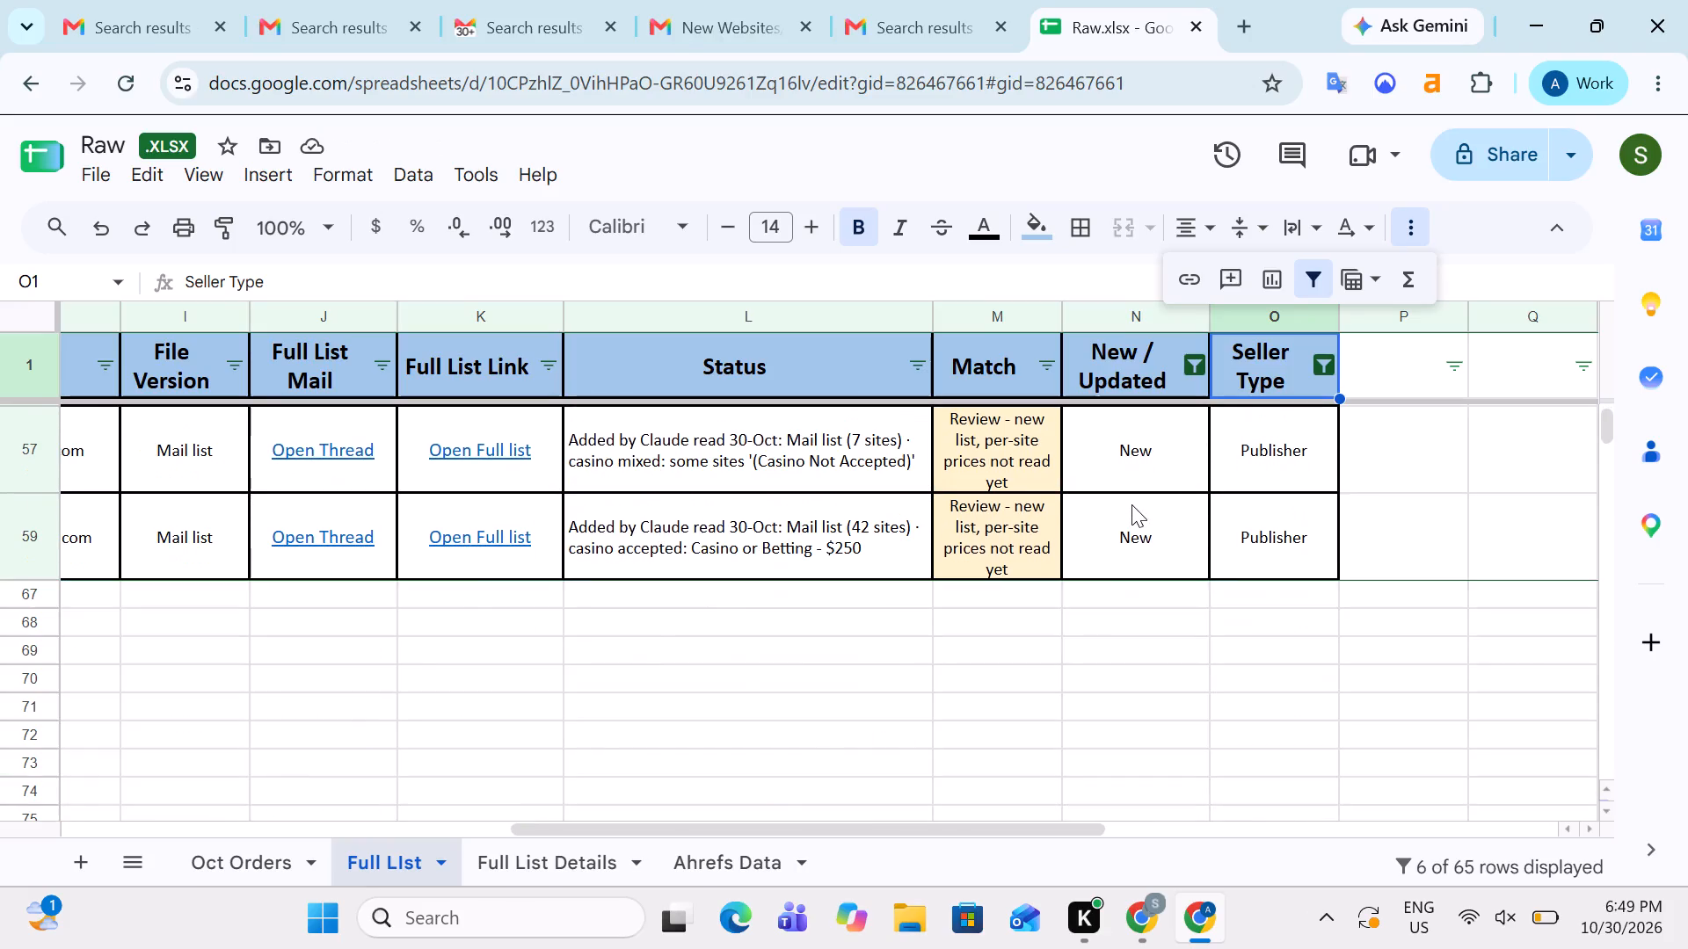
pyautogui.hscroll(3, 1036, 544)
pyautogui.scroll(-1, 850, 517)
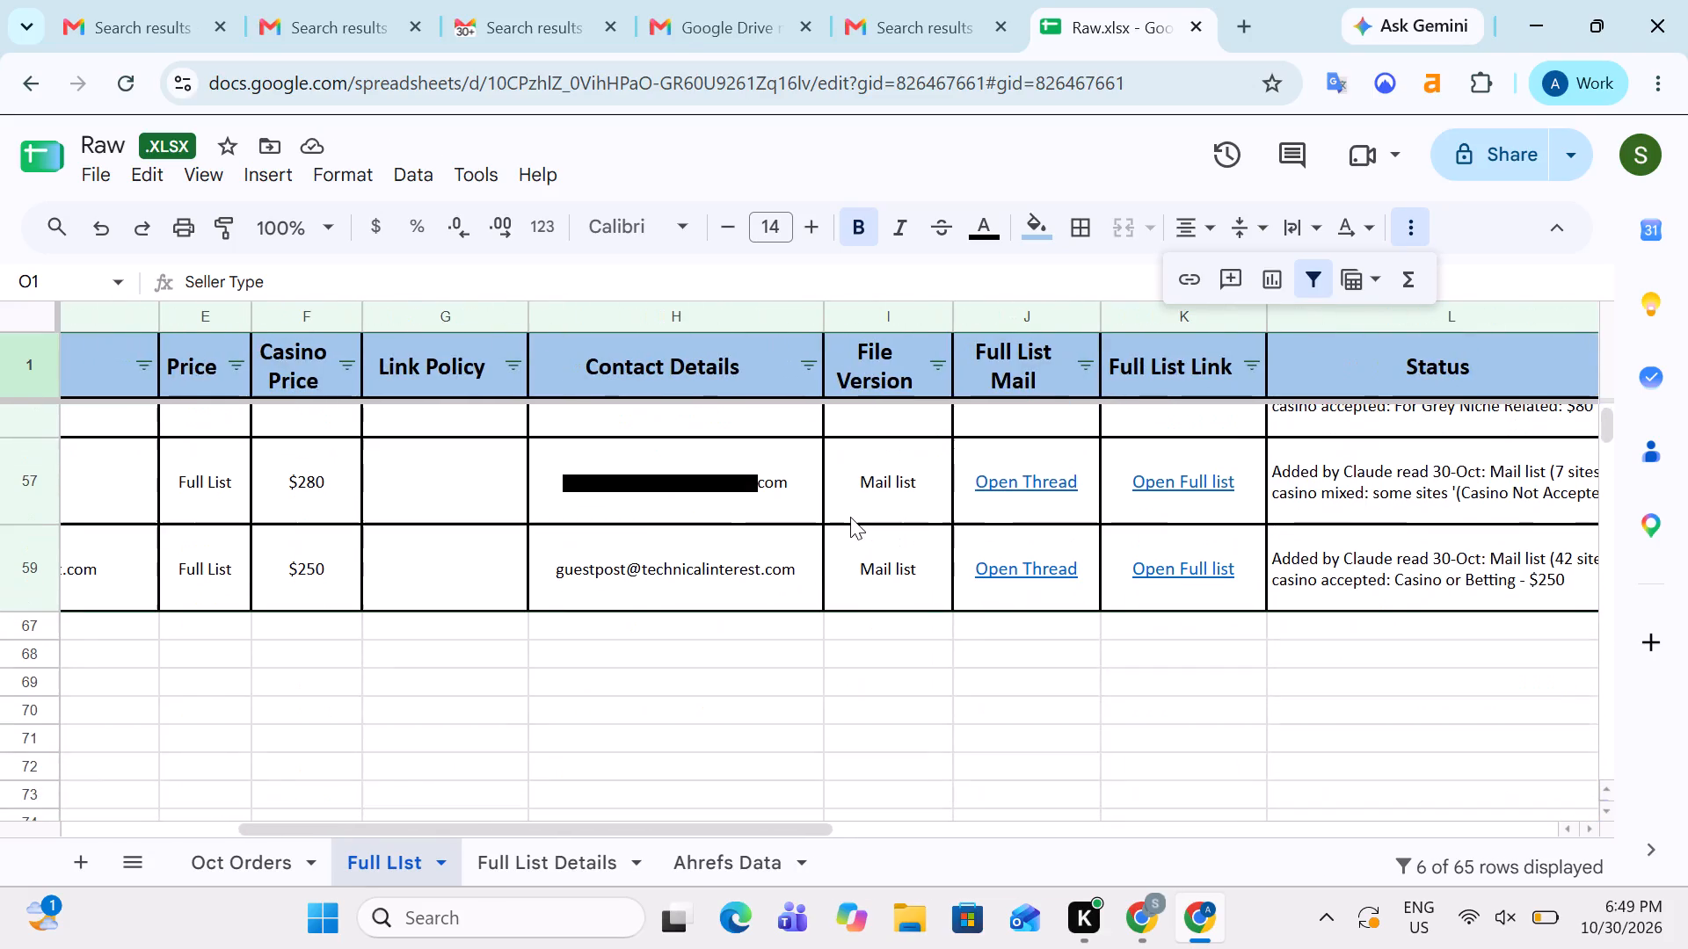
pyautogui.scroll(-1, 850, 517)
pyautogui.scroll(1, 623, 507)
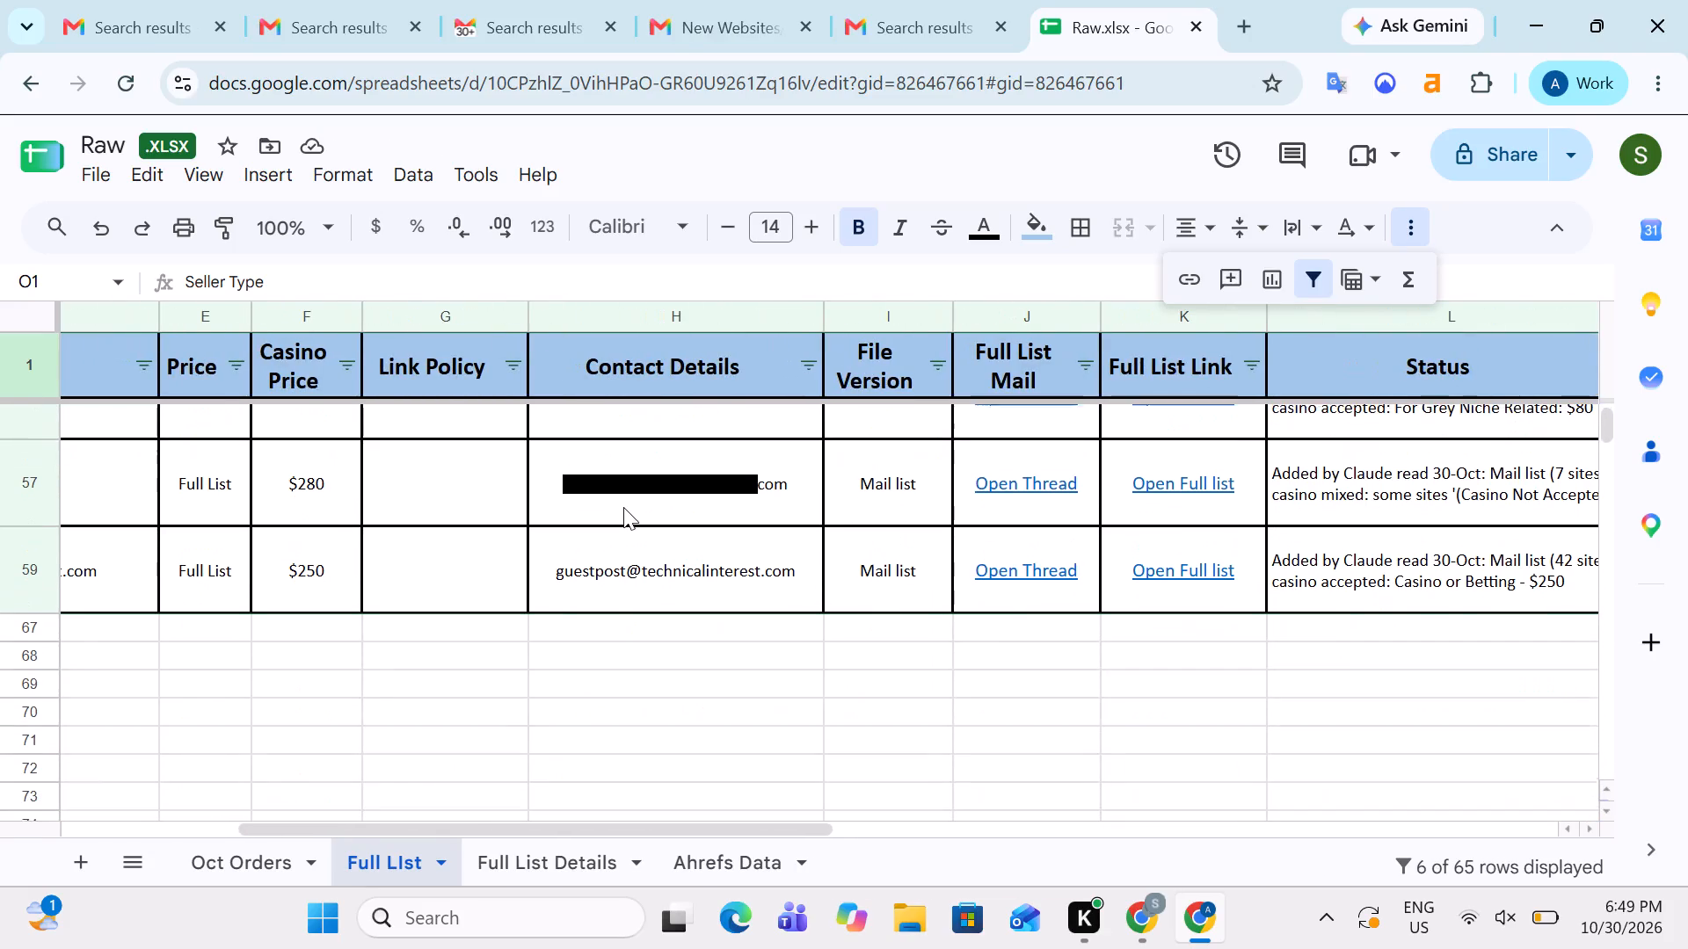
# Review the last filtered publisher rows in the Full List sheet, checking the websites and contact details for the gmail.com and technicalinterest.com entries.
pyautogui.scroll(2, 623, 507)
pyautogui.click(635, 649)
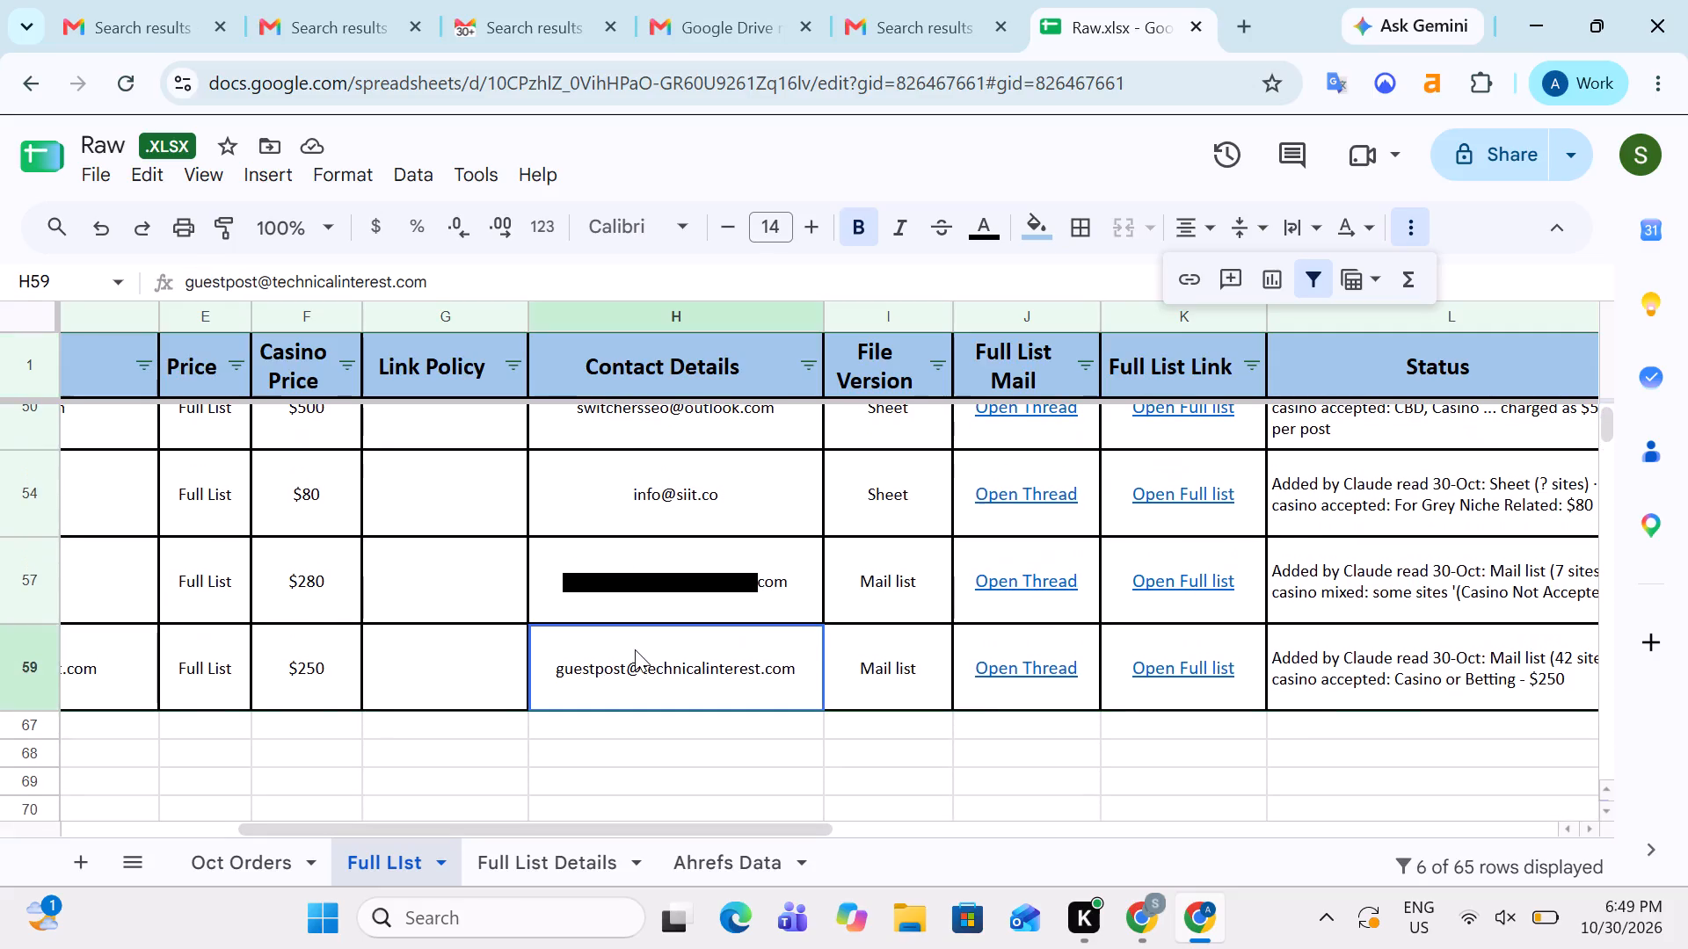
pyautogui.press('Left')
pyautogui.press('Left')
pyautogui.press('Left')
pyautogui.press('Left')
pyautogui.press('Left')
pyautogui.press('Left')
pyautogui.press('Left')
pyautogui.press('Left')
pyautogui.press('Left')
pyautogui.press('Left')
pyautogui.press('Left')
pyautogui.press('Left')
pyautogui.press('Left')
pyautogui.press('Left')
pyautogui.press('Left')
pyautogui.press('Left')
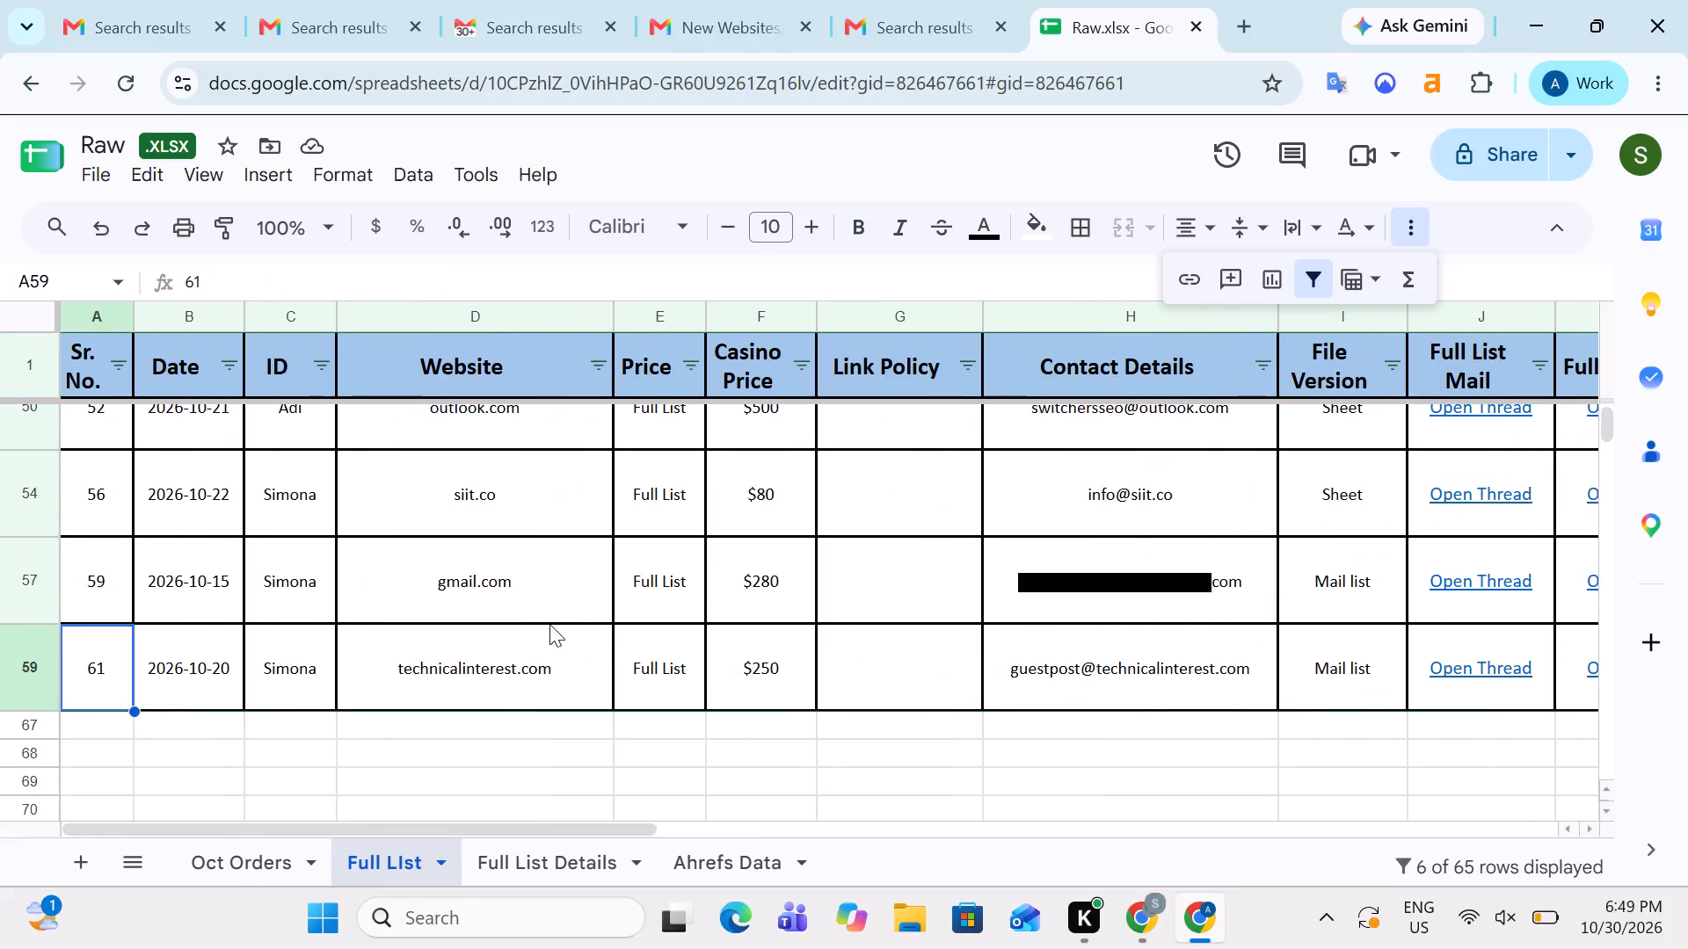
pyautogui.click(549, 624)
pyautogui.click(520, 678)
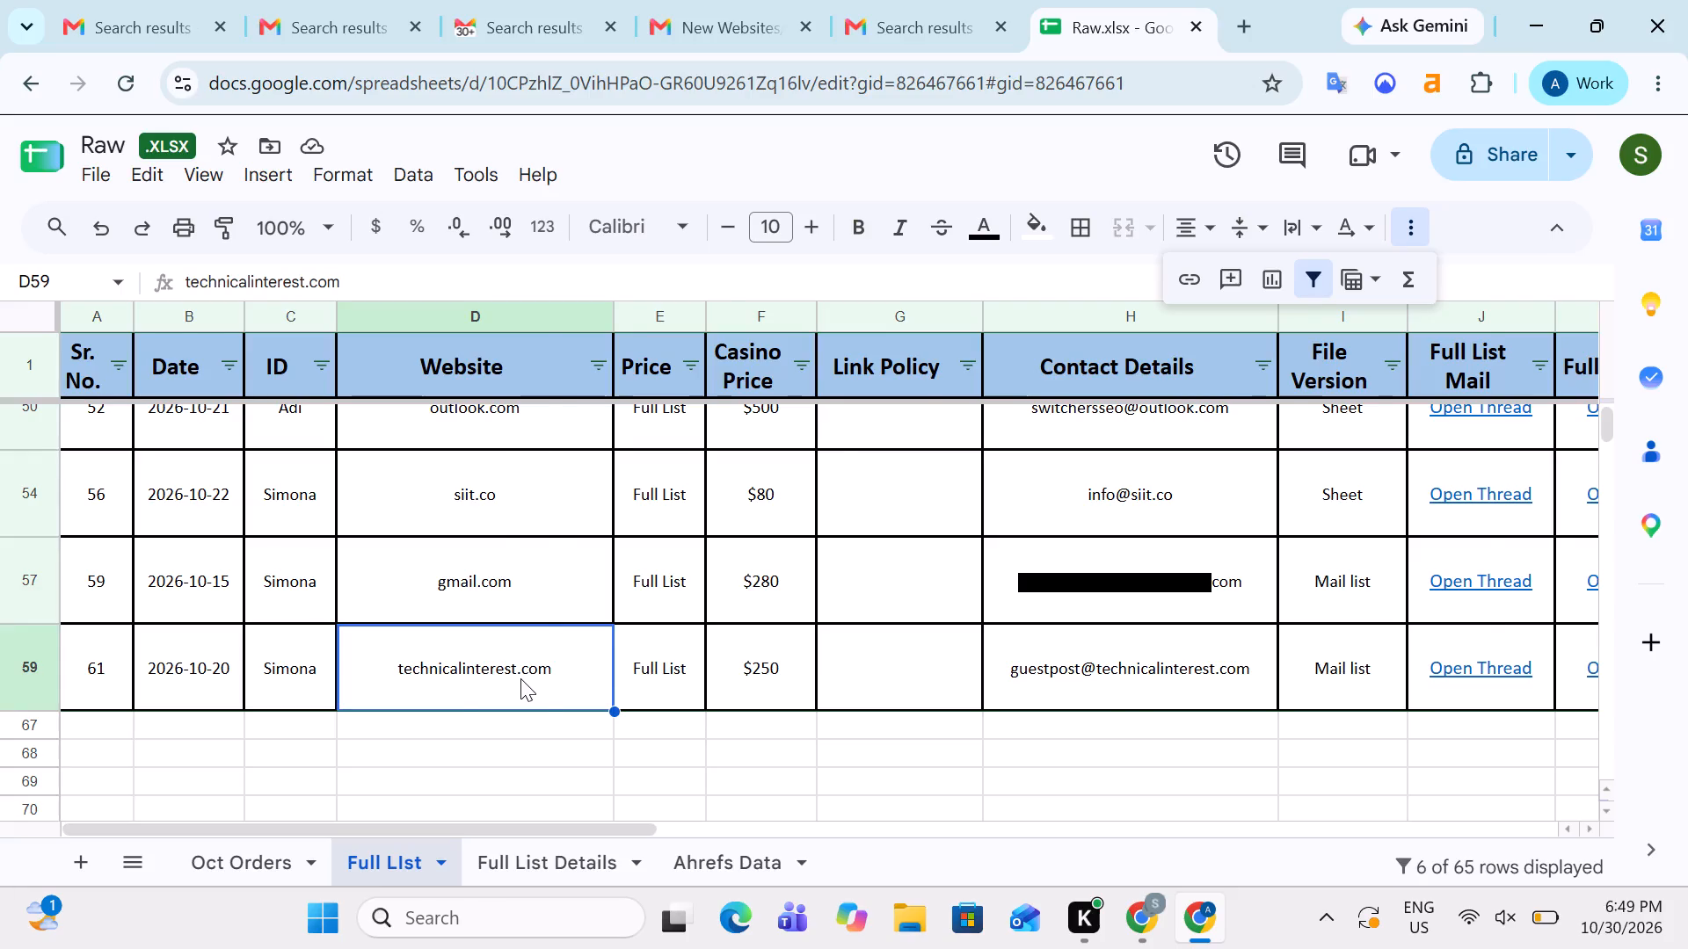
pyautogui.hscroll(-1, 520, 678)
pyautogui.click(900, 586)
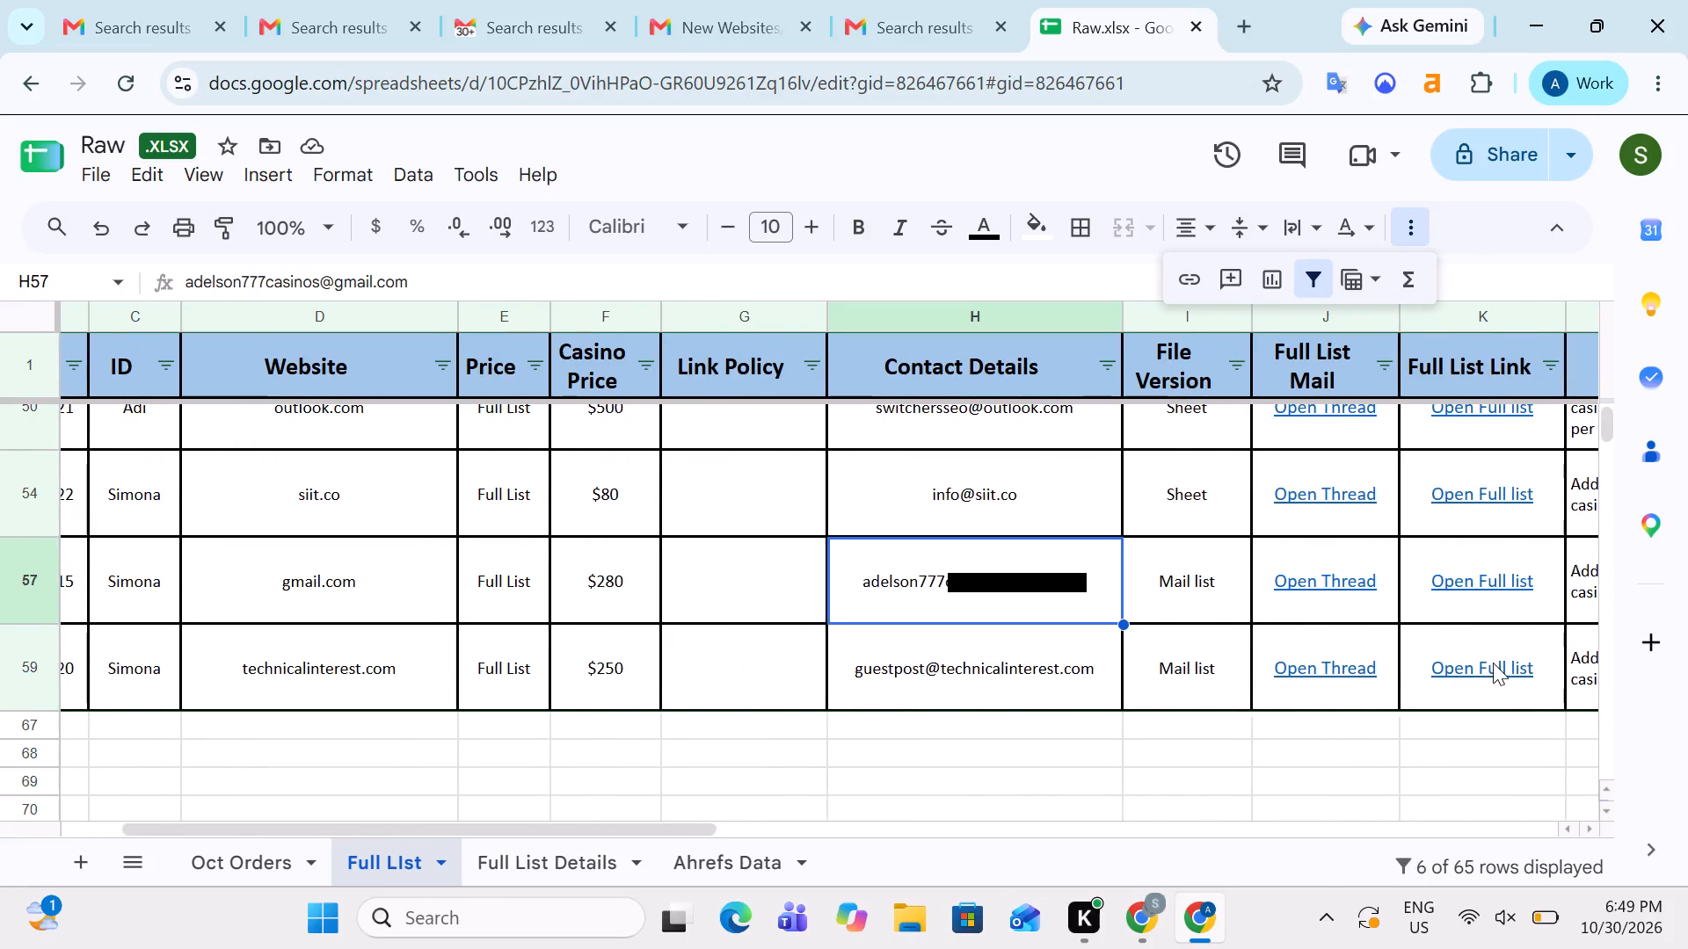
pyautogui.hscroll(-3, 1493, 663)
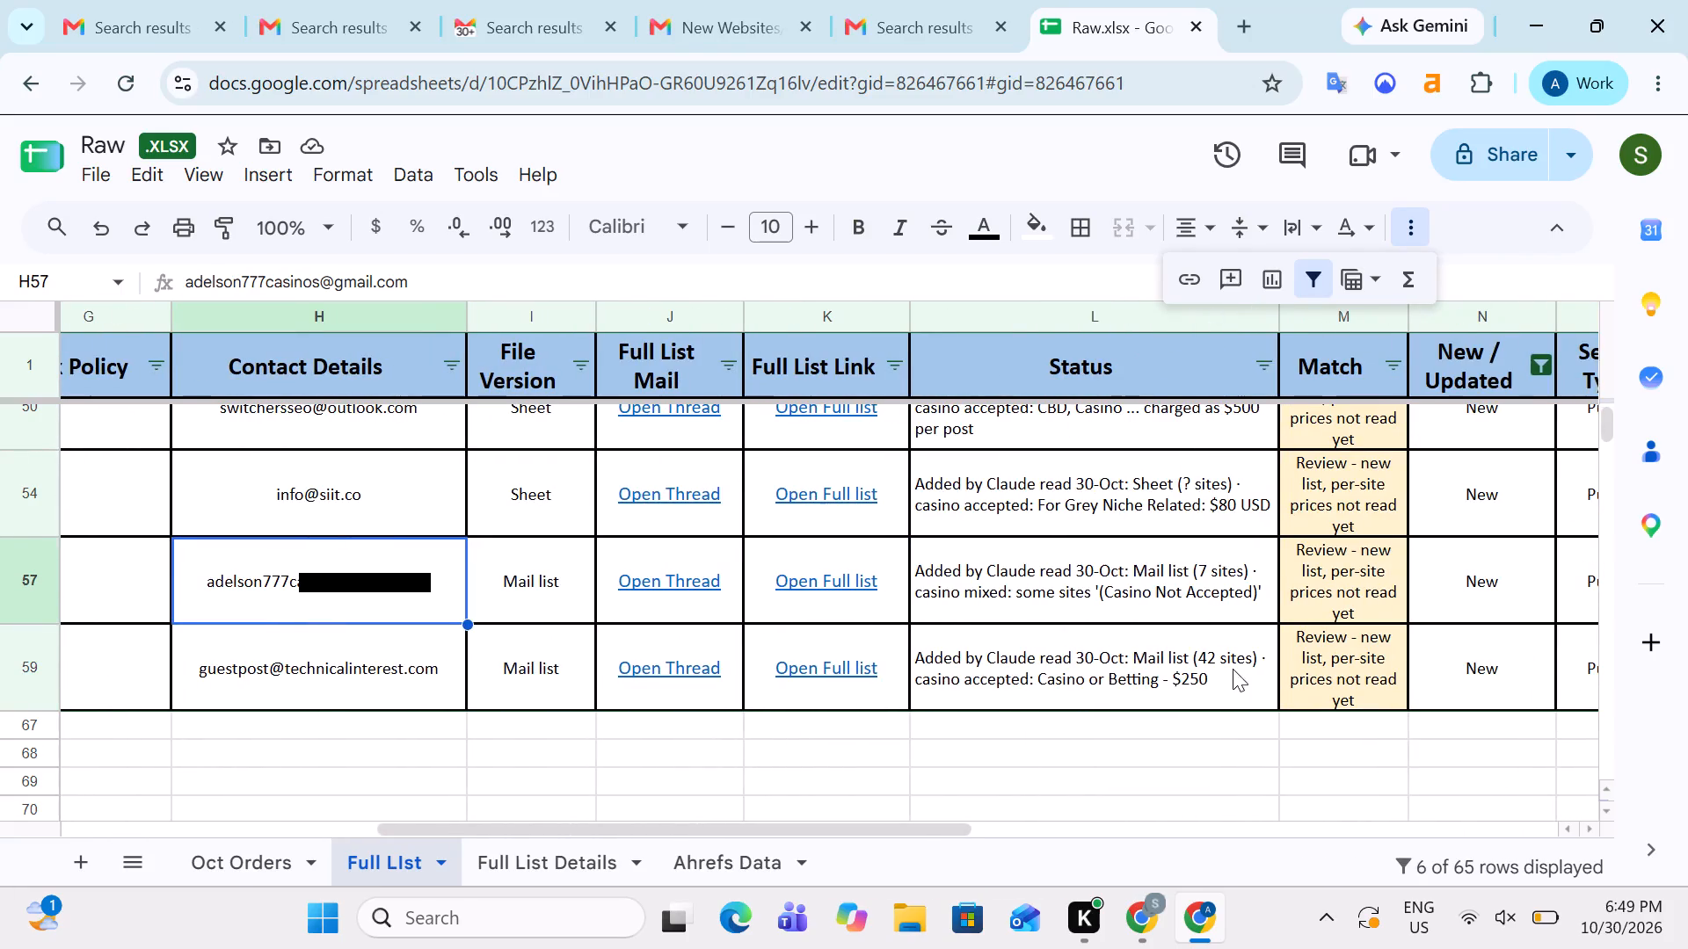
pyautogui.hscroll(2, 1110, 655)
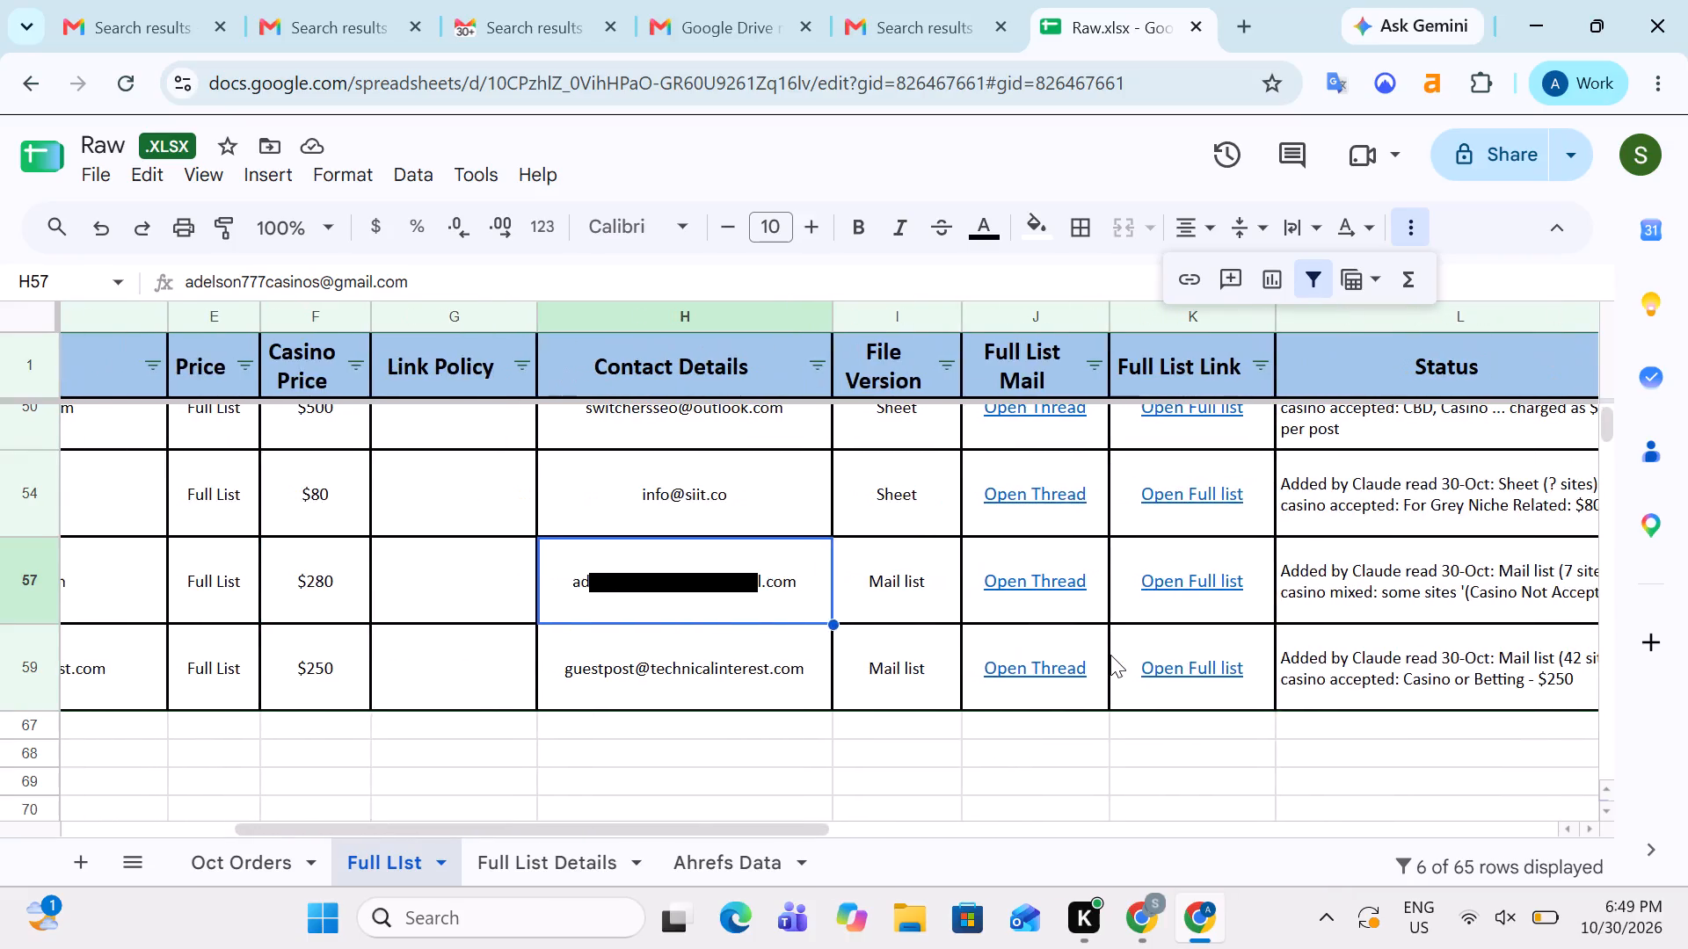
pyautogui.hscroll(-2, 1110, 655)
pyautogui.click(843, 669)
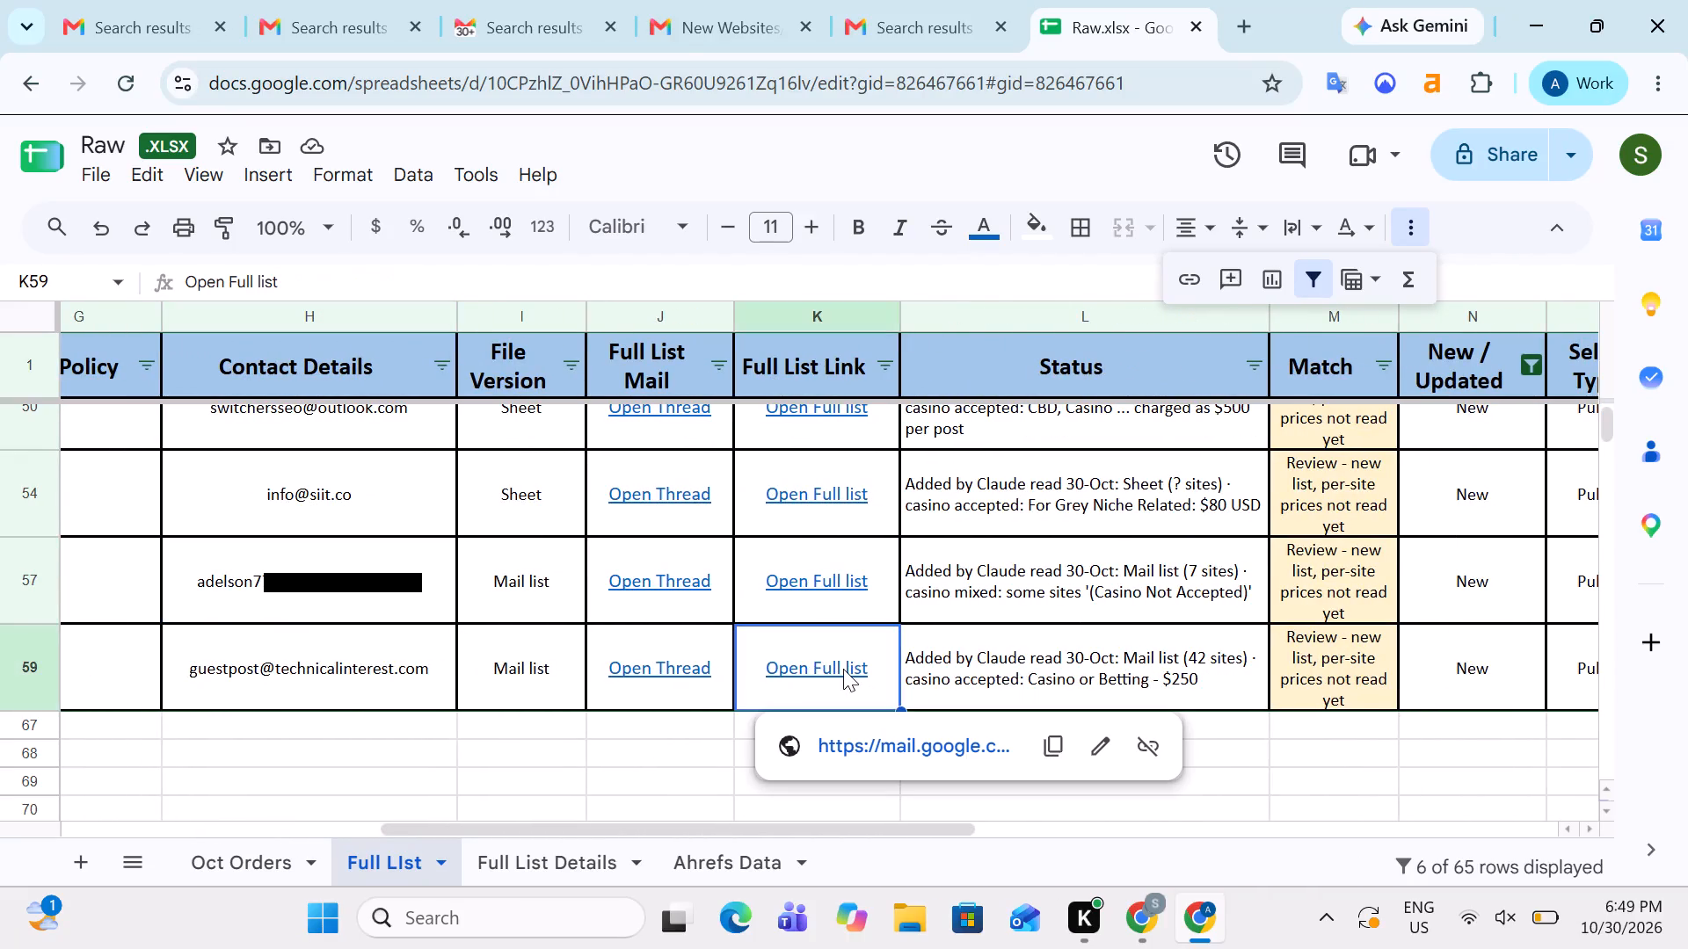
pyautogui.click(843, 754)
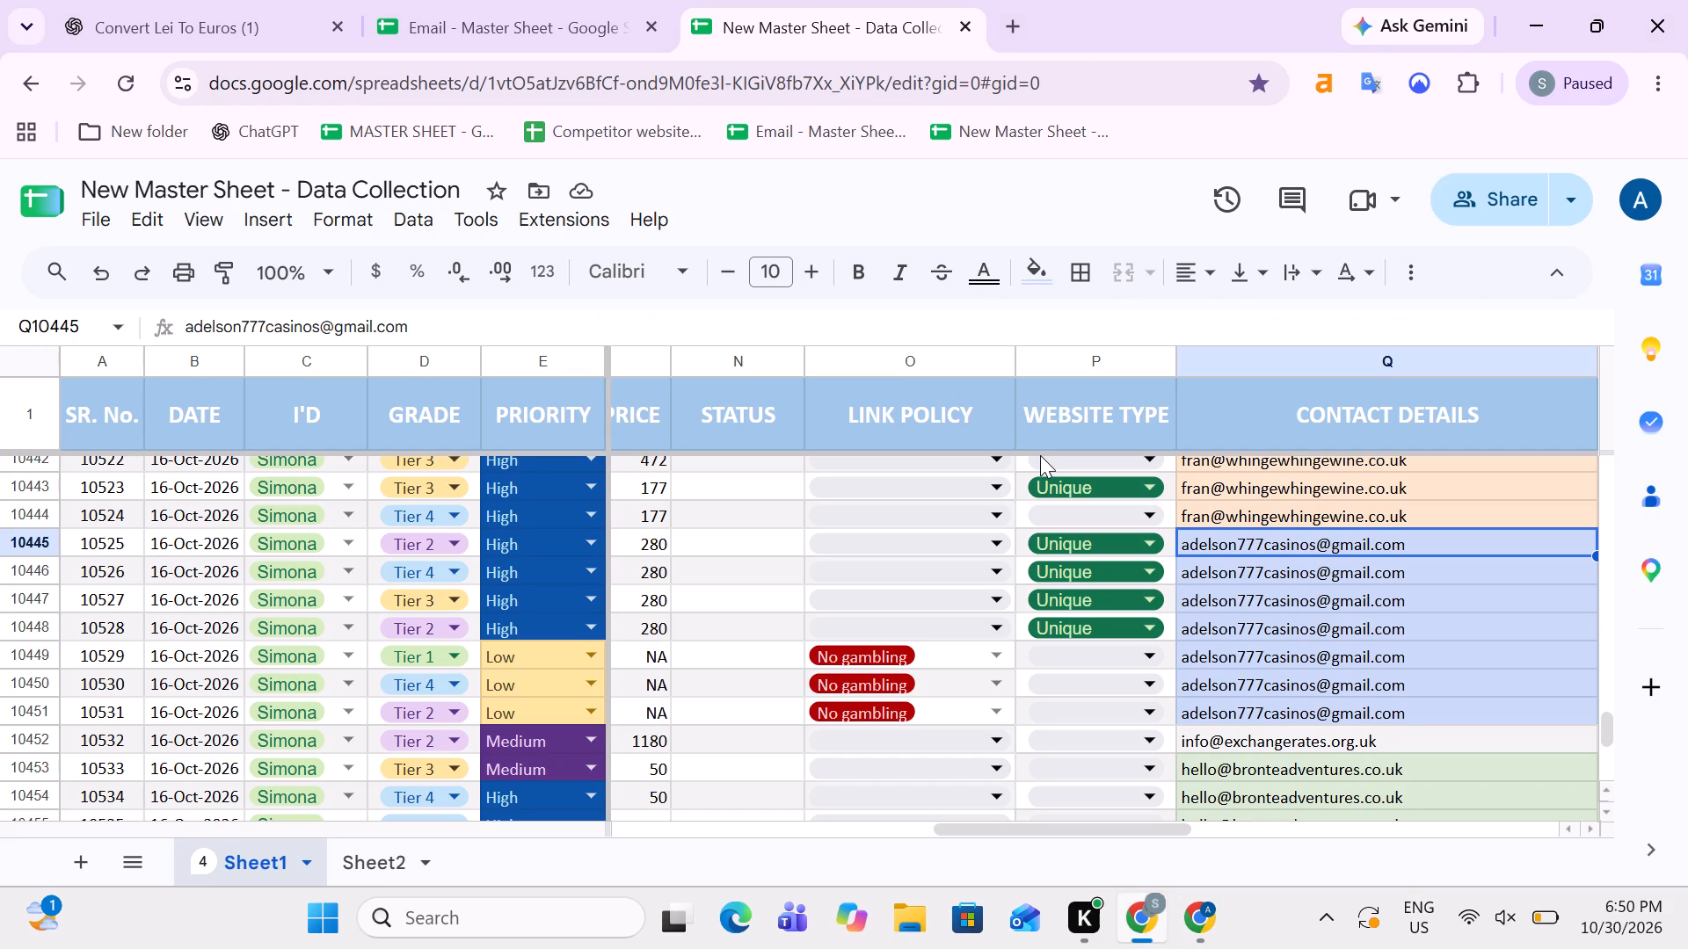
pyautogui.hotkey('ctrl', 'f')
pyautogui.hotkey('ctrl', 'v')
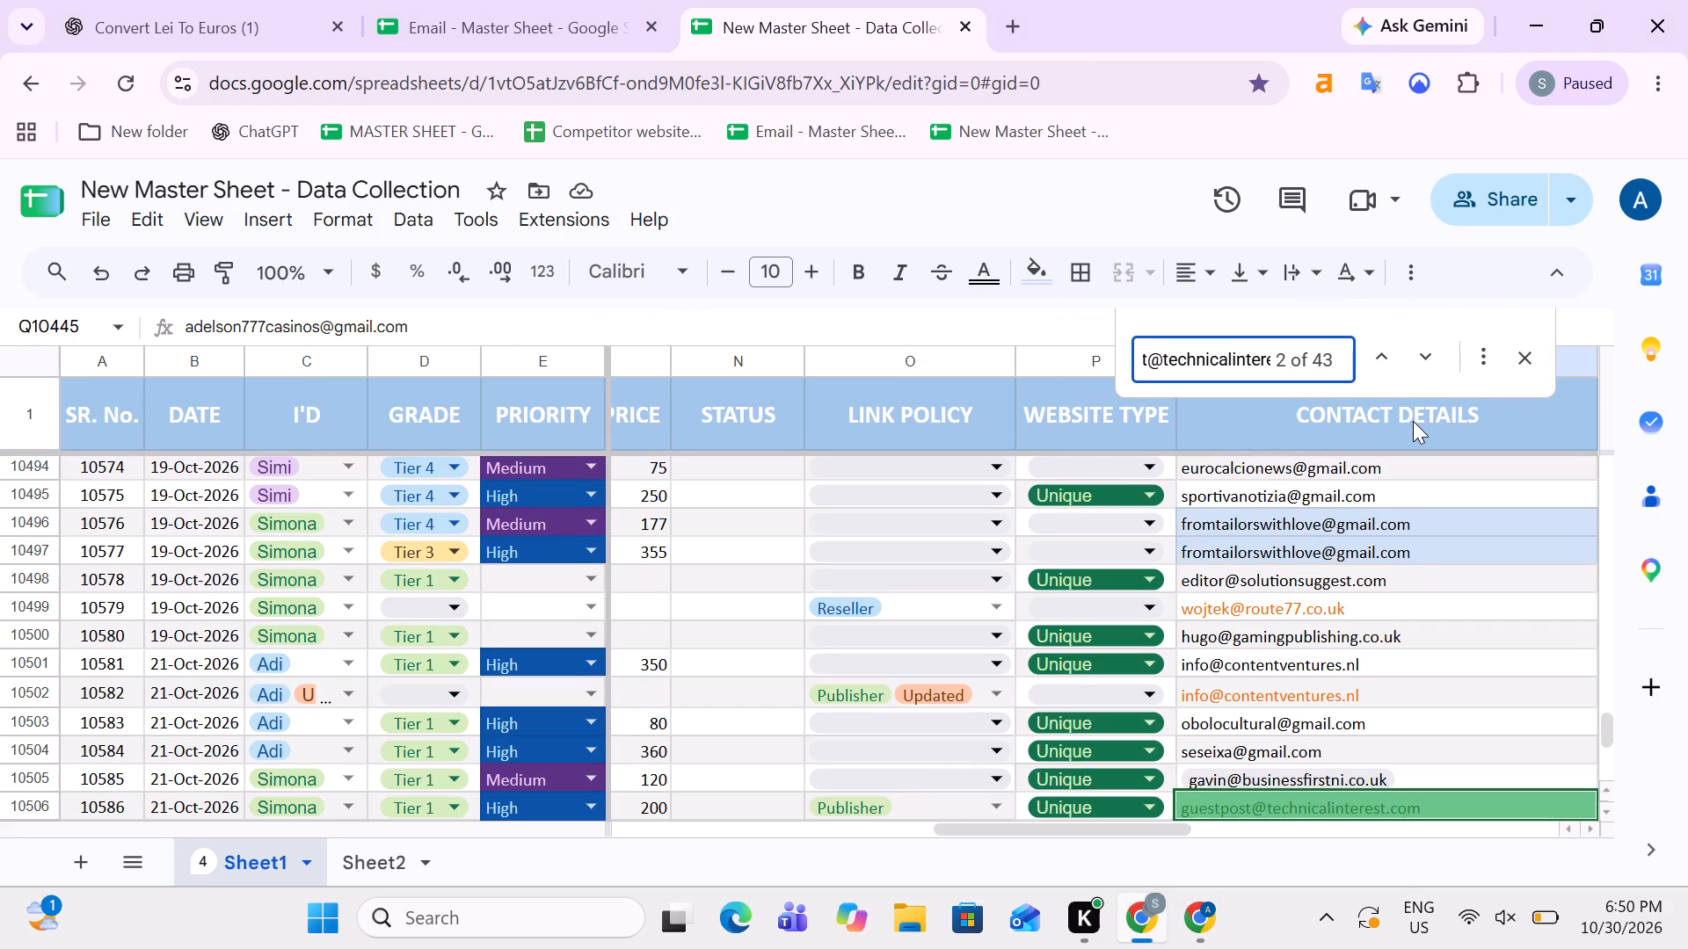
pyautogui.hotkey('alt', 'Tab')
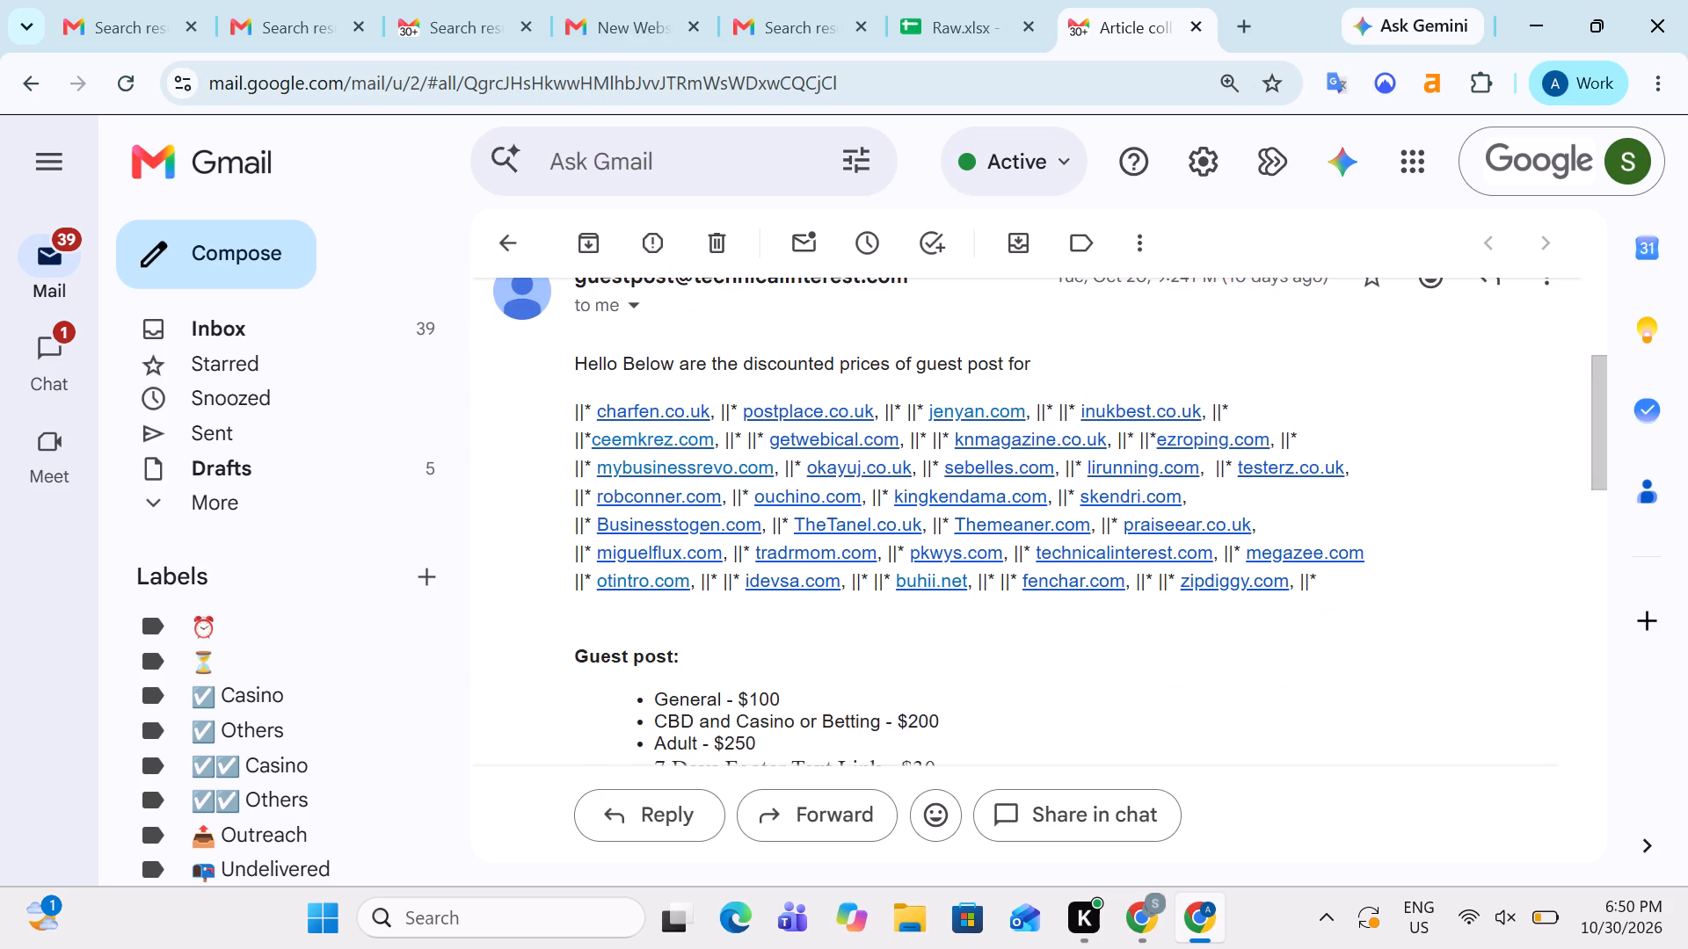
pyautogui.scroll(-2, 960, 527)
pyautogui.scroll(1, 960, 527)
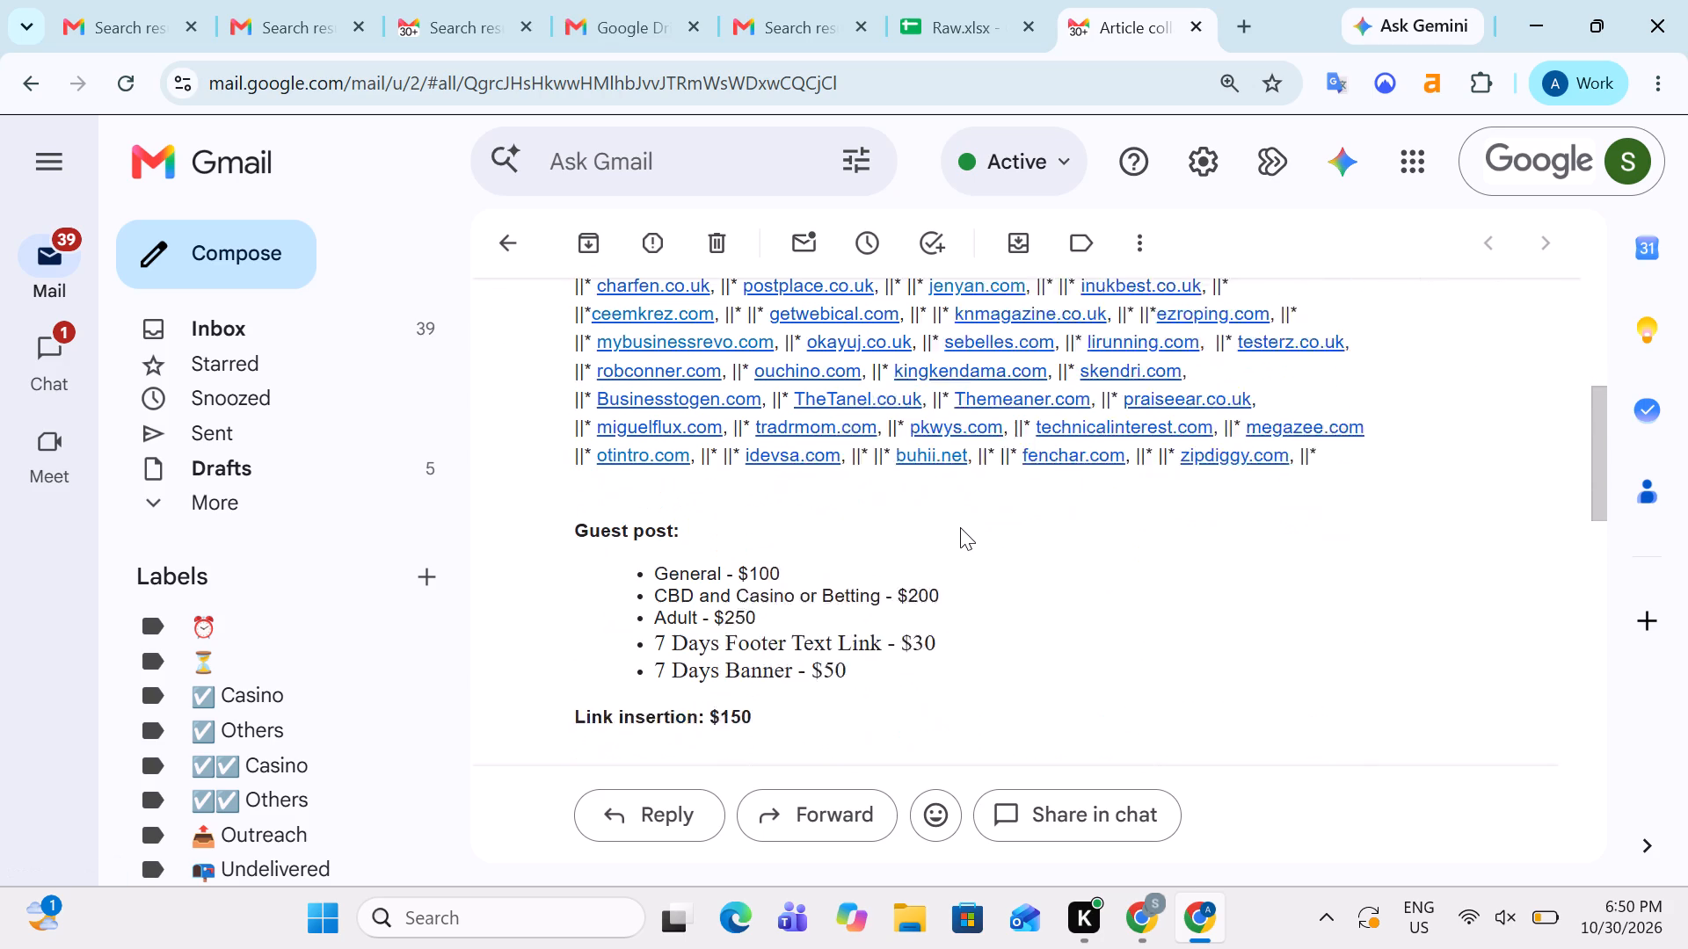
pyautogui.scroll(1, 960, 527)
pyautogui.click(1201, 25)
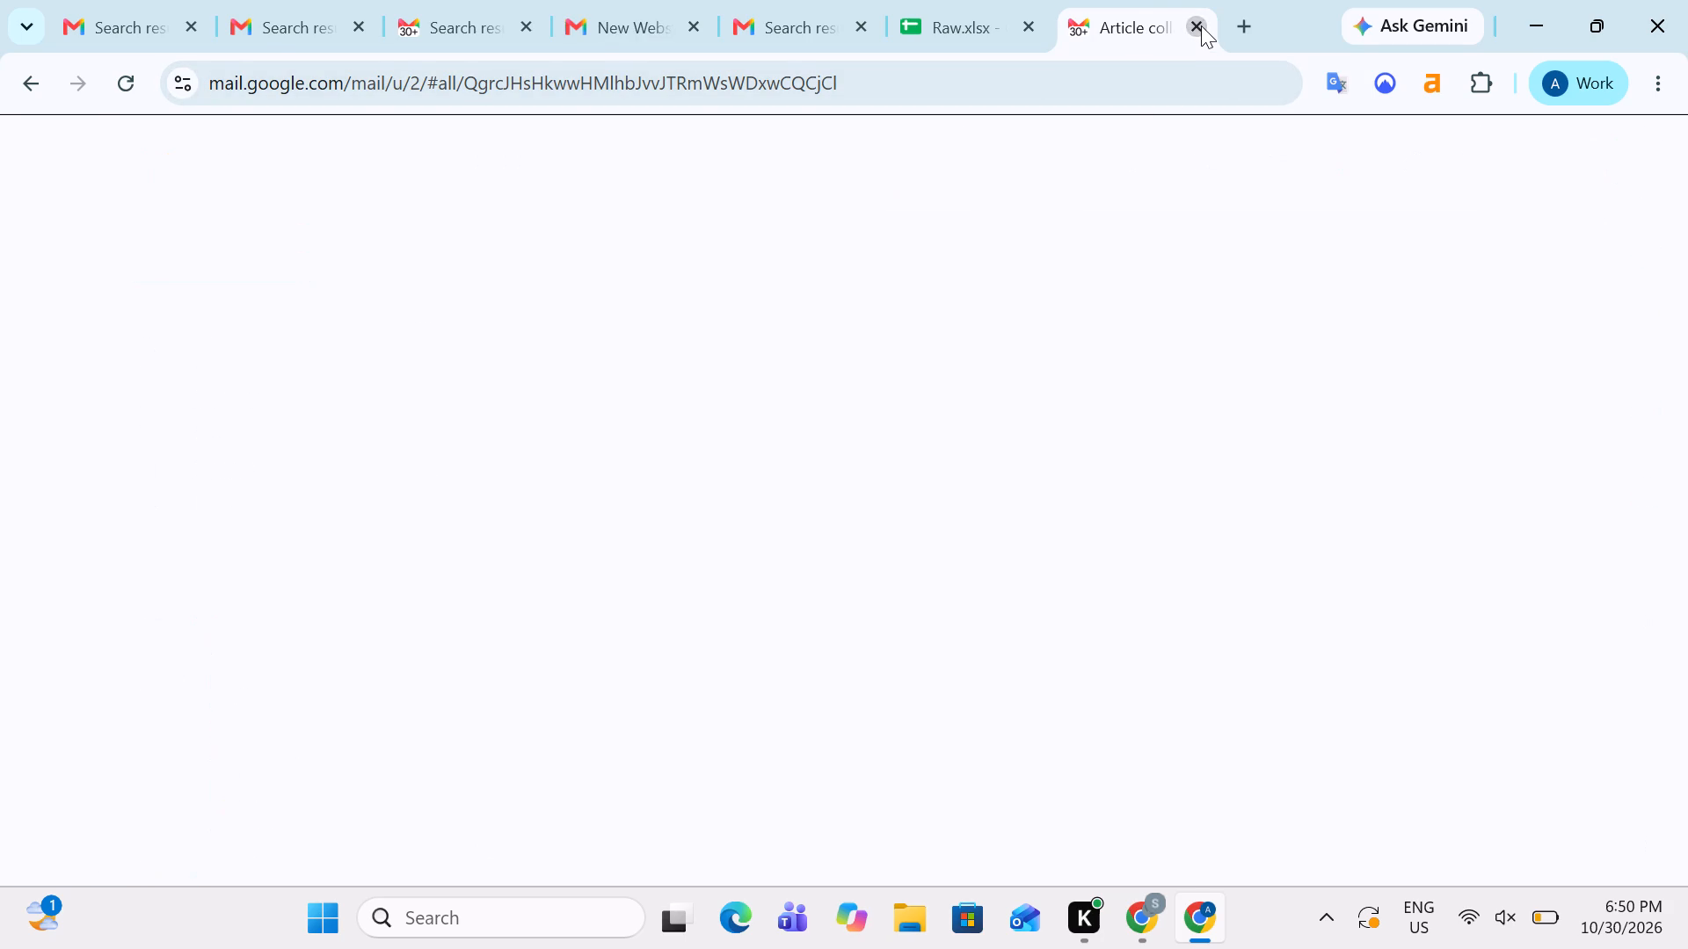
# Delete the technicalinterest.com row from the Full List sheet in Raw.xlsx.
pyautogui.click(924, 573)
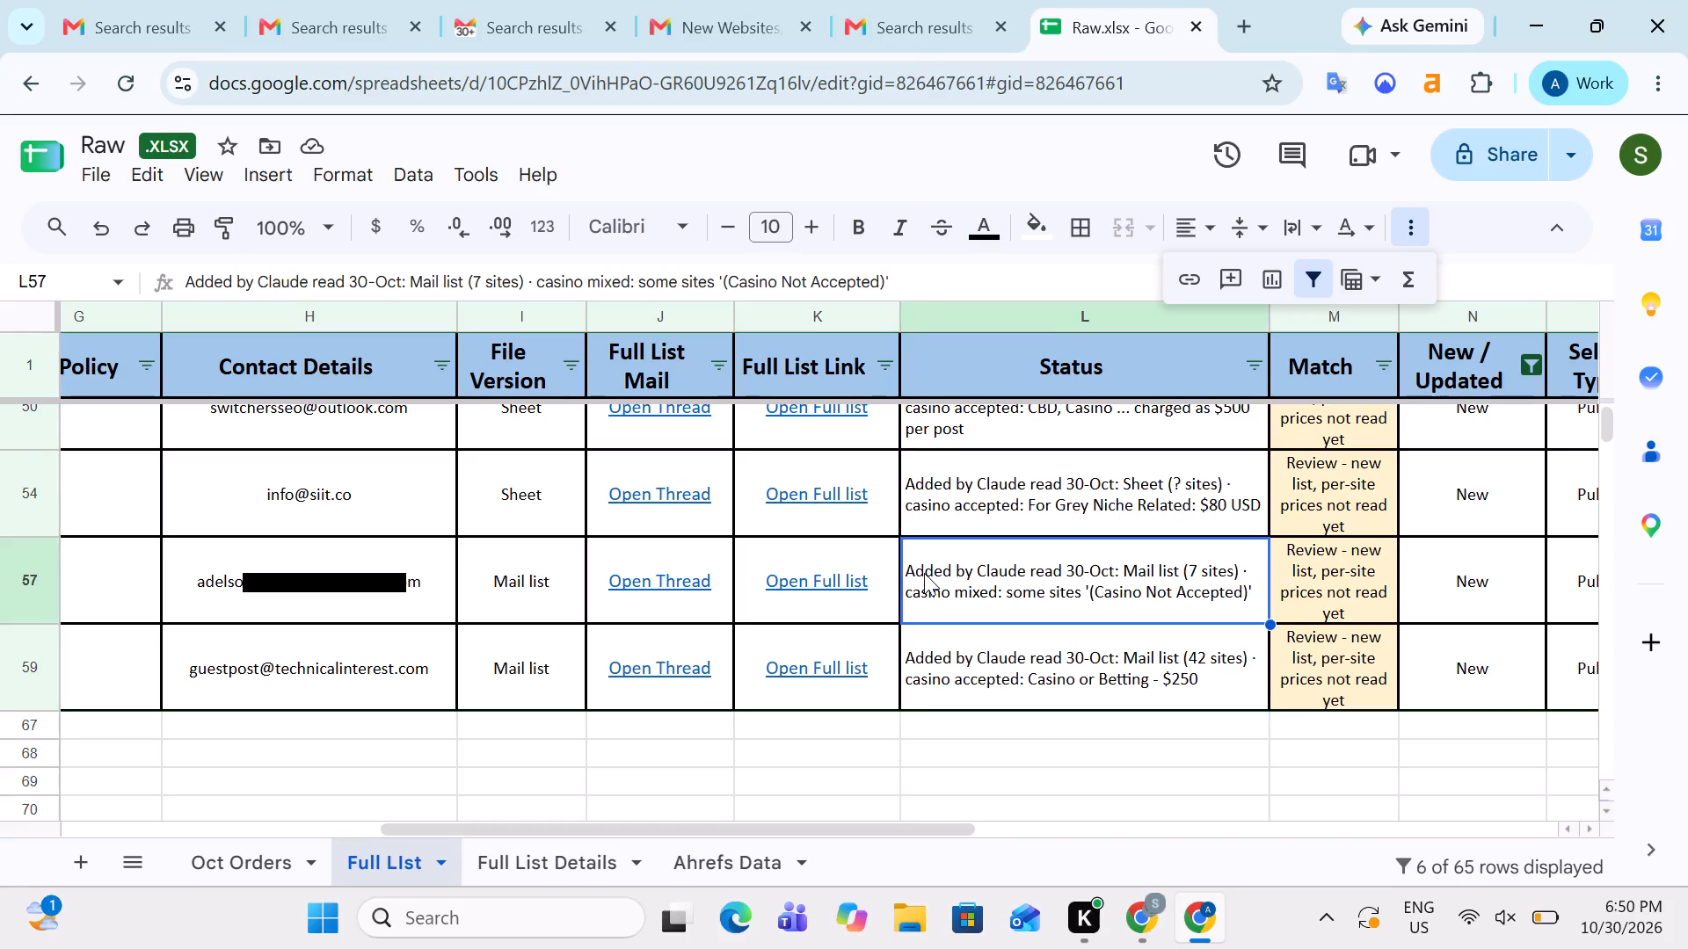
pyautogui.hscroll(8, 522, 645)
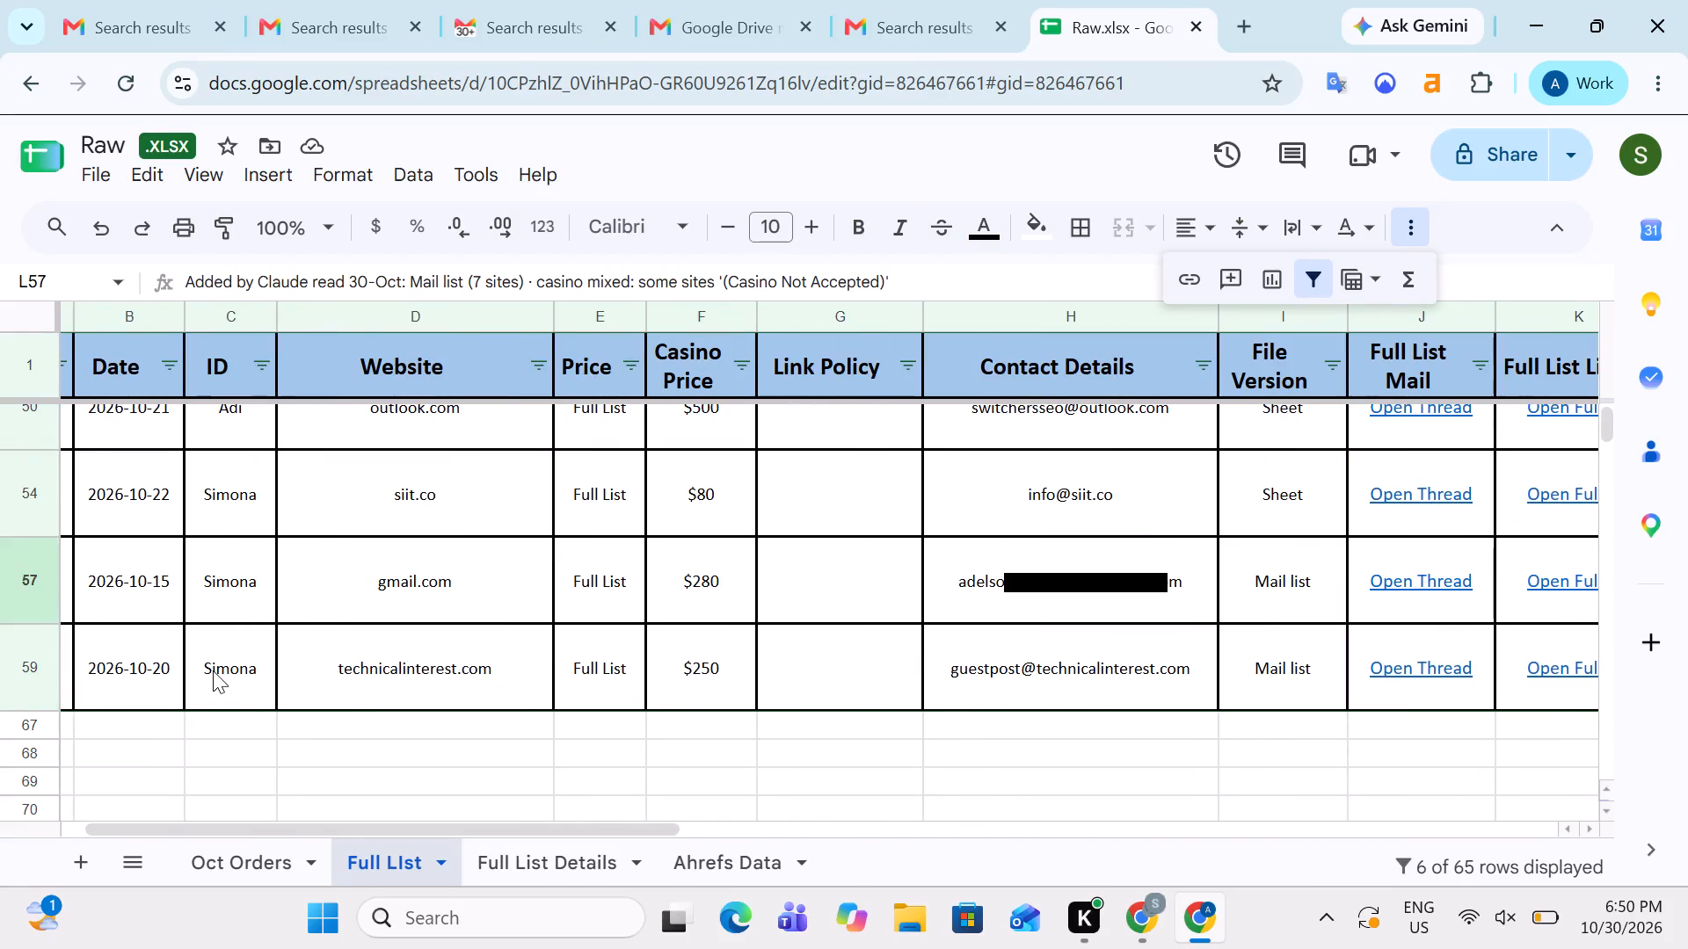
pyautogui.click(15, 674)
pyautogui.rightClick(15, 674)
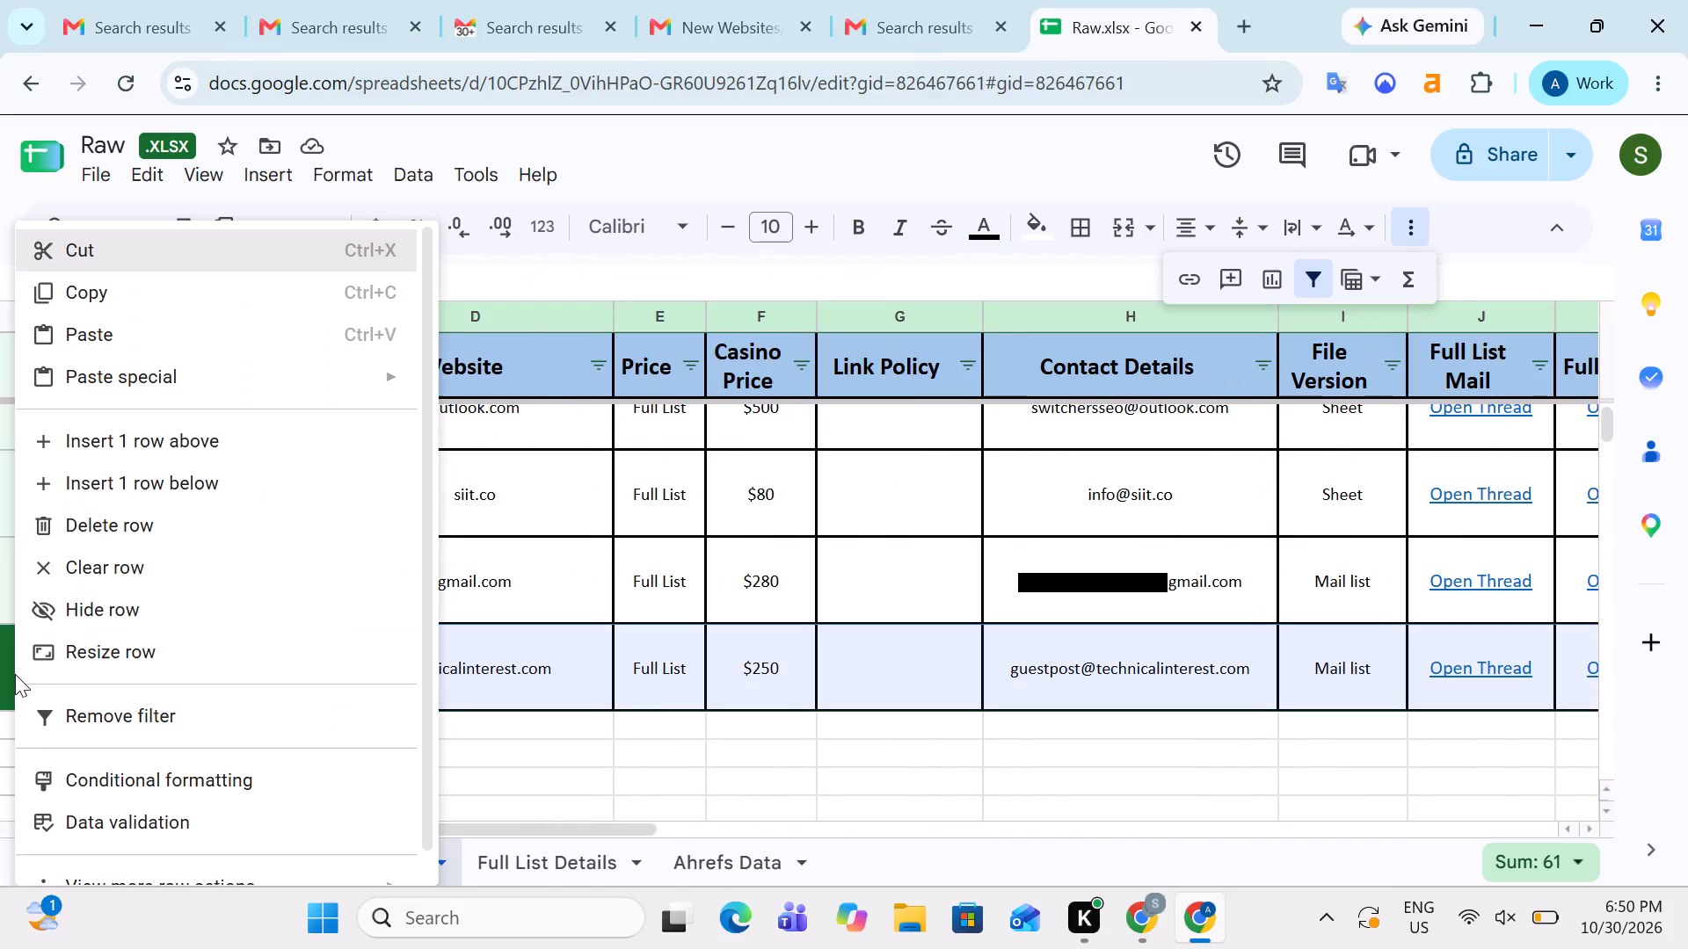
pyautogui.click(78, 540)
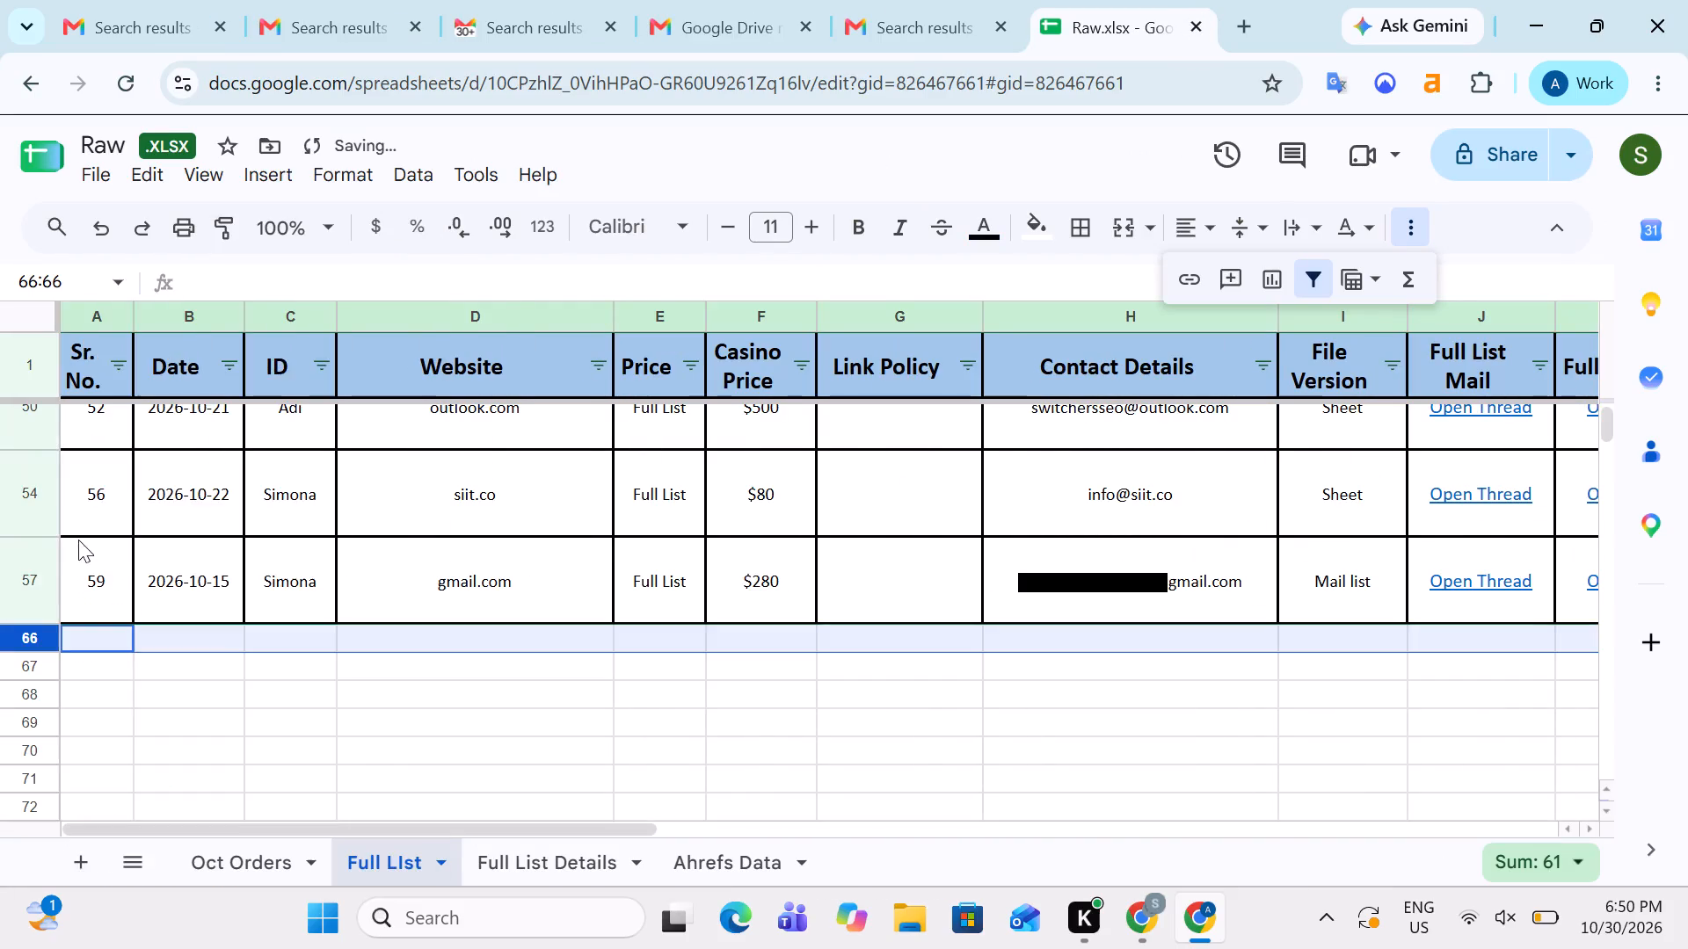
# Copy the contact address from the gmail.com row of the Full List sheet and search the New Master Sheet for it.
pyautogui.click(418, 578)
pyautogui.hscroll(-4, 418, 578)
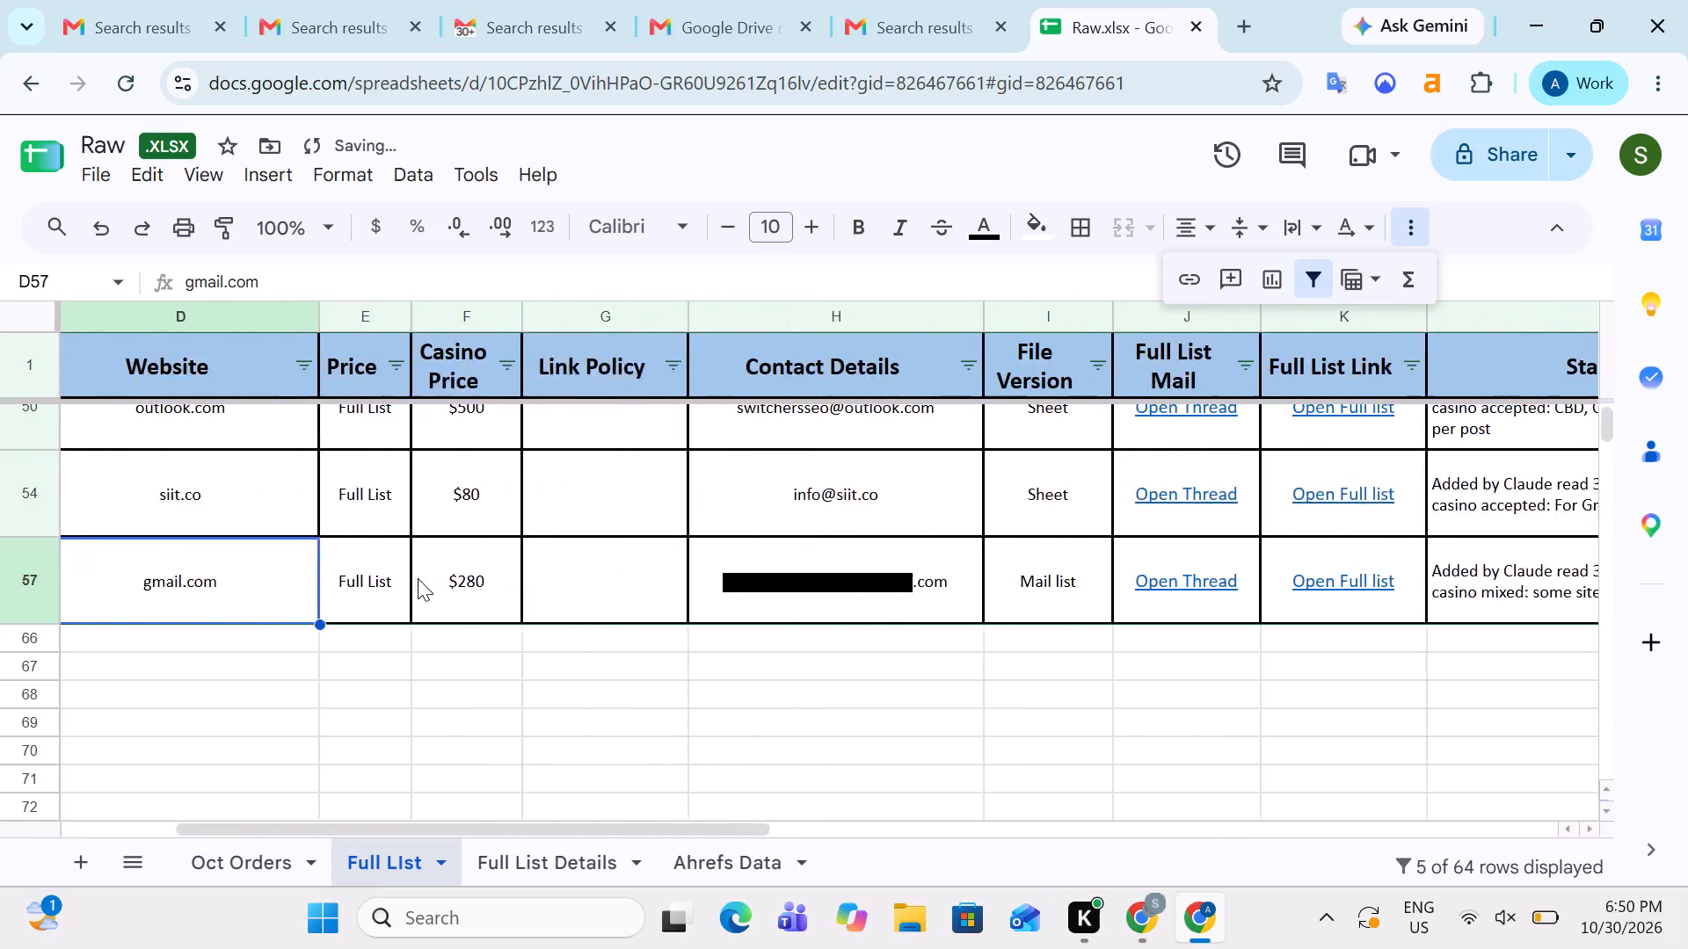
pyautogui.hscroll(-3, 418, 578)
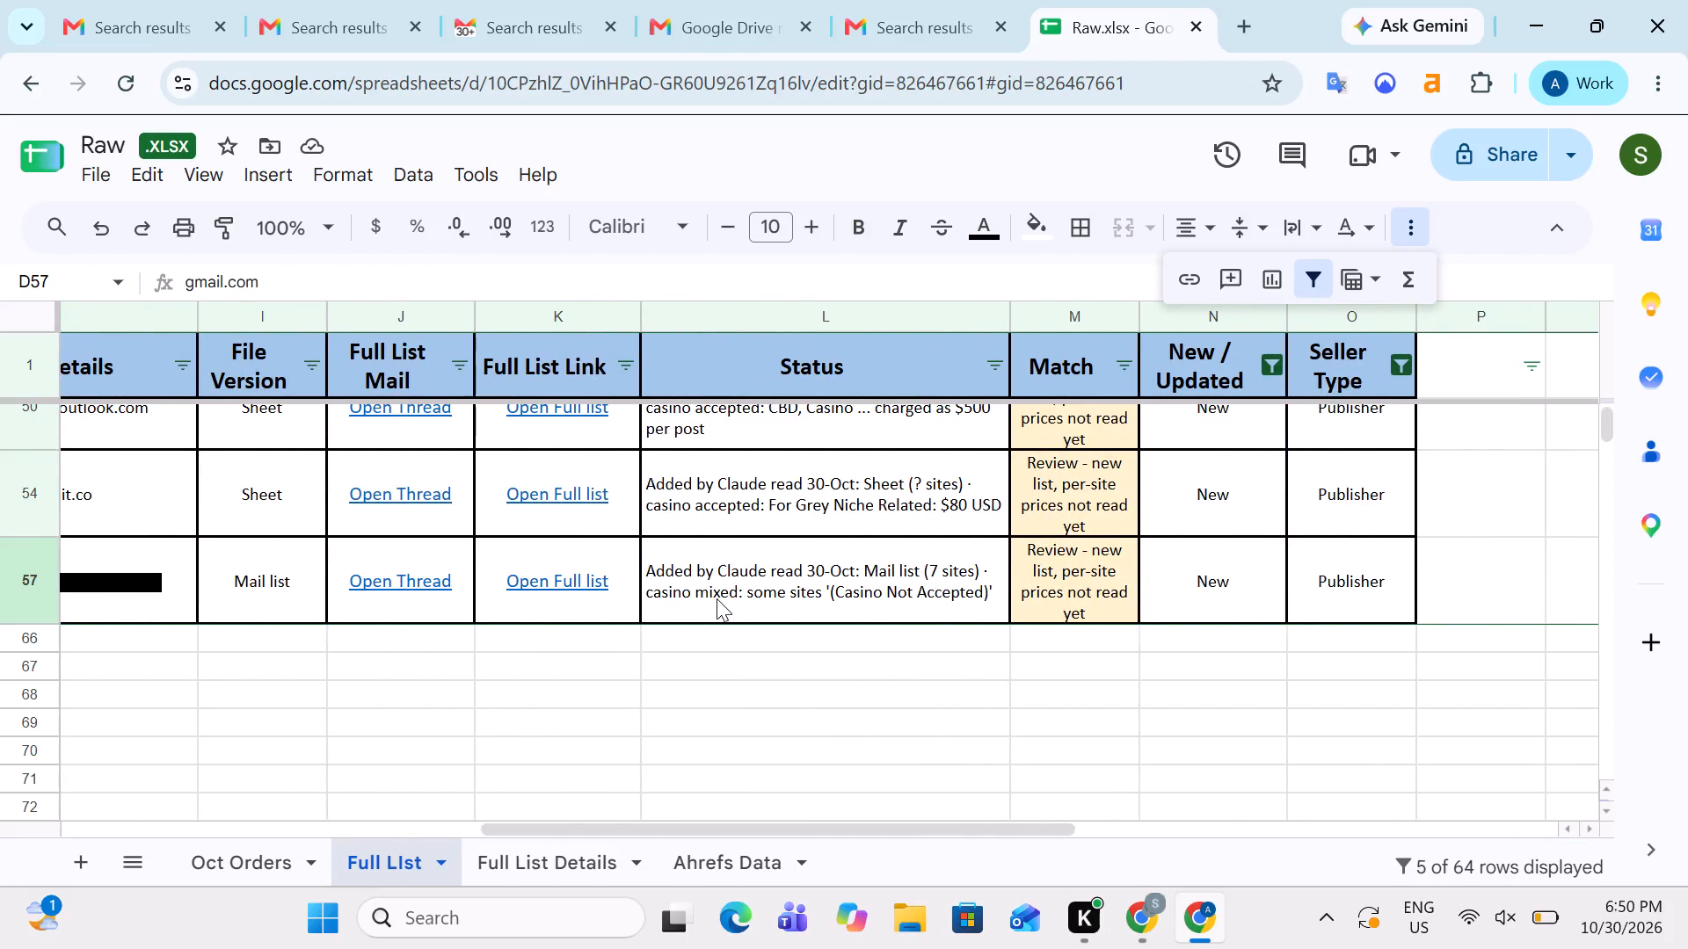
pyautogui.moveTo(567, 583); pyautogui.dragTo(421, 590)
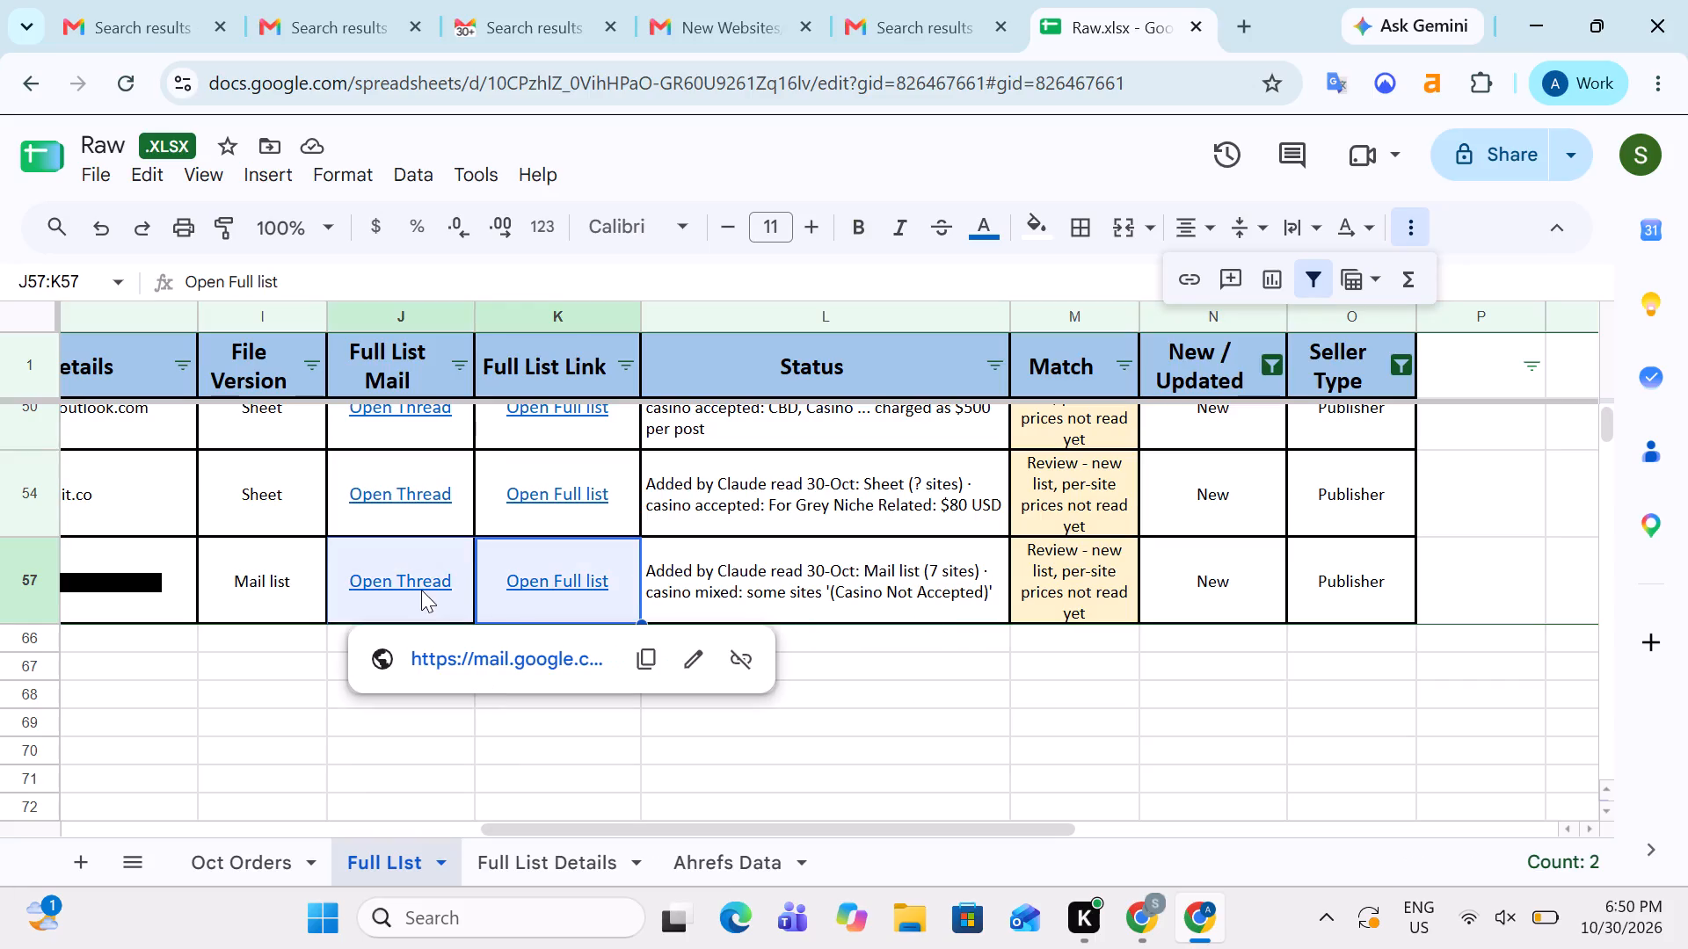
pyautogui.click(706, 597)
pyautogui.press('Left')
pyautogui.press('Left')
pyautogui.press('Left')
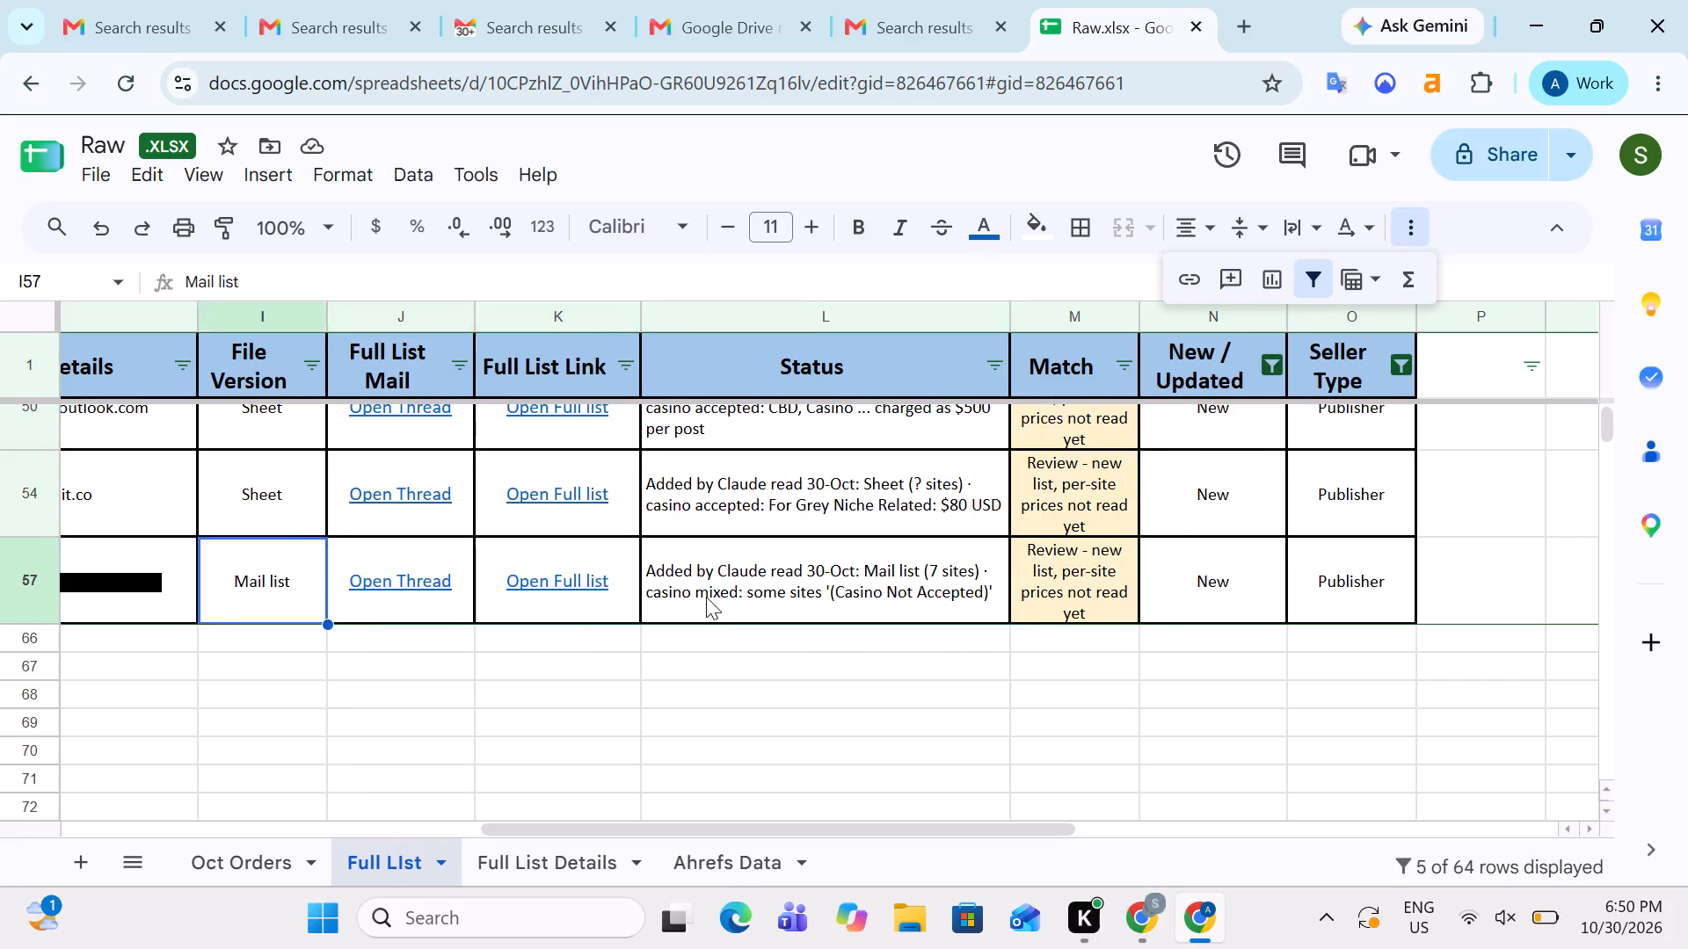
pyautogui.press('Left')
pyautogui.press('Left')
pyautogui.press('Right')
pyautogui.hotkey('ctrl', 'c')
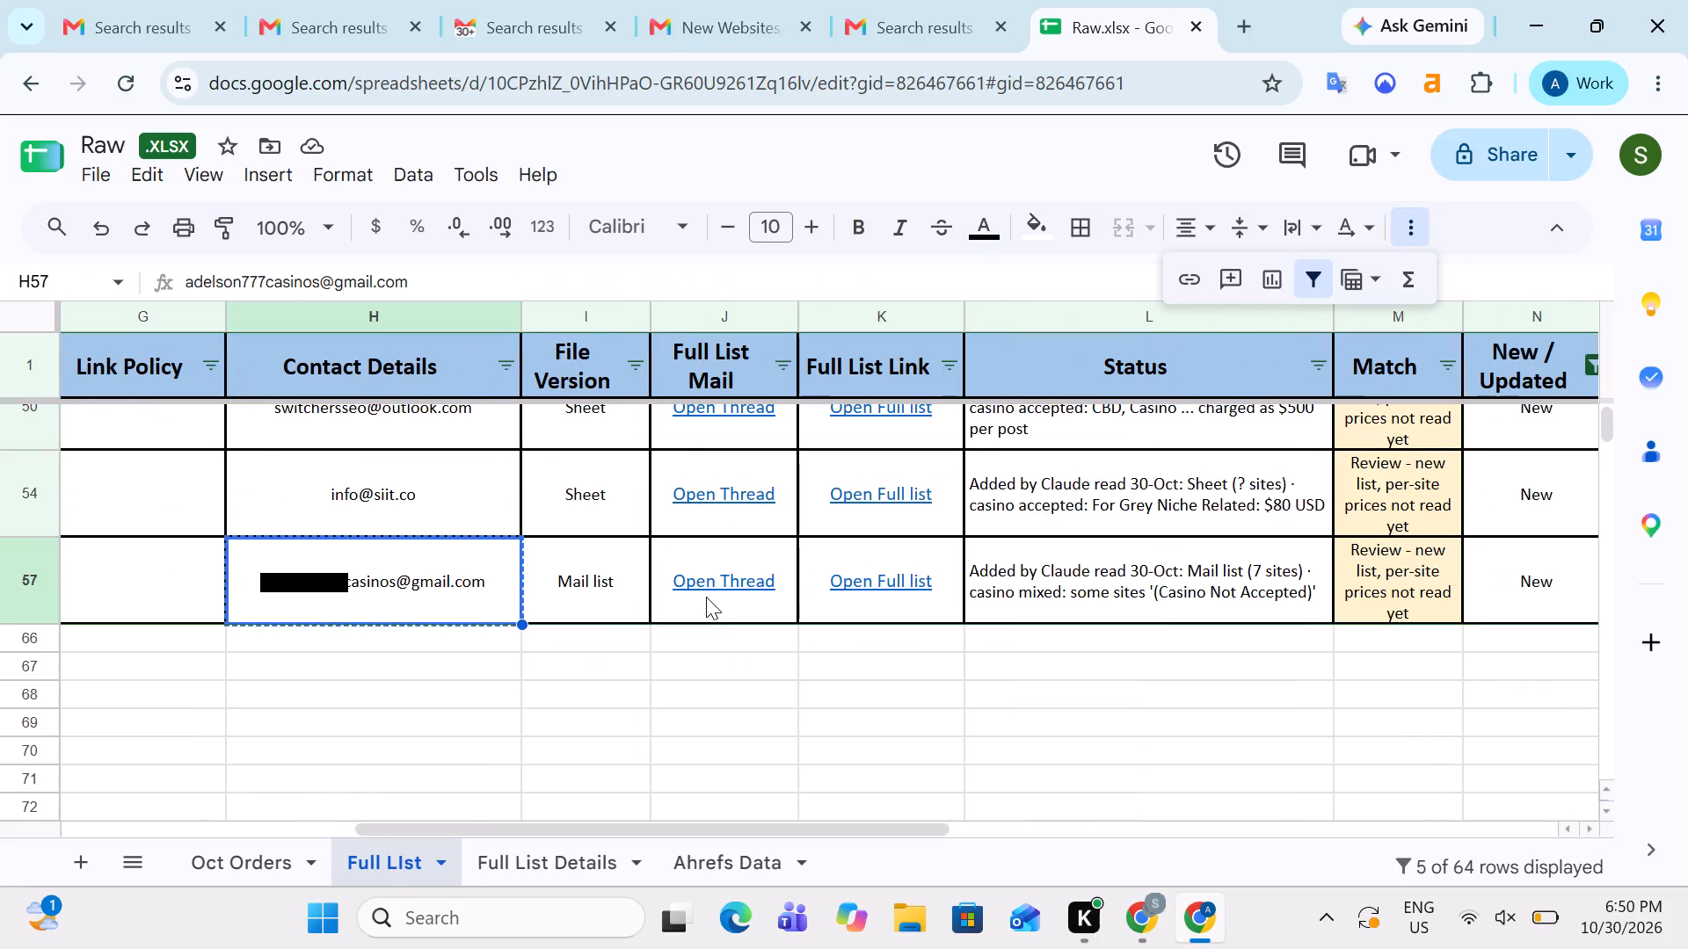
pyautogui.hotkey('alt', 'Tab')
pyautogui.hotkey('ctrl', 'f')
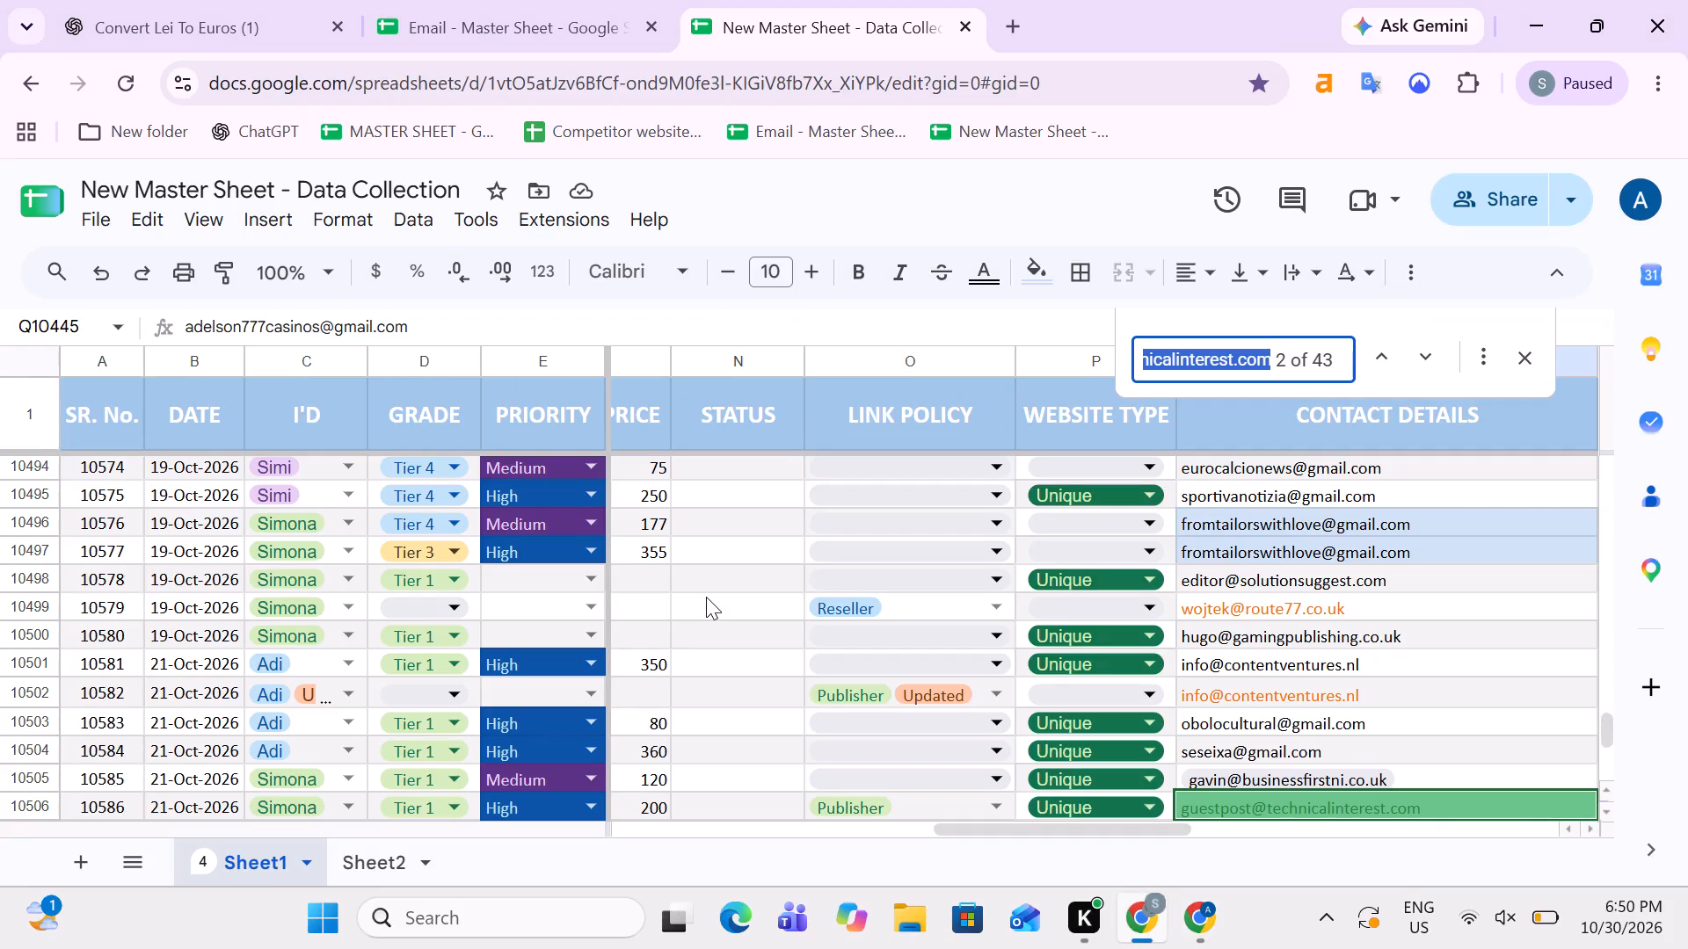
# Search the New Master Sheet for the gmail.com publisher's contact email, and return to the Full List sheet.
pyautogui.hotkey('ctrl', 'v')
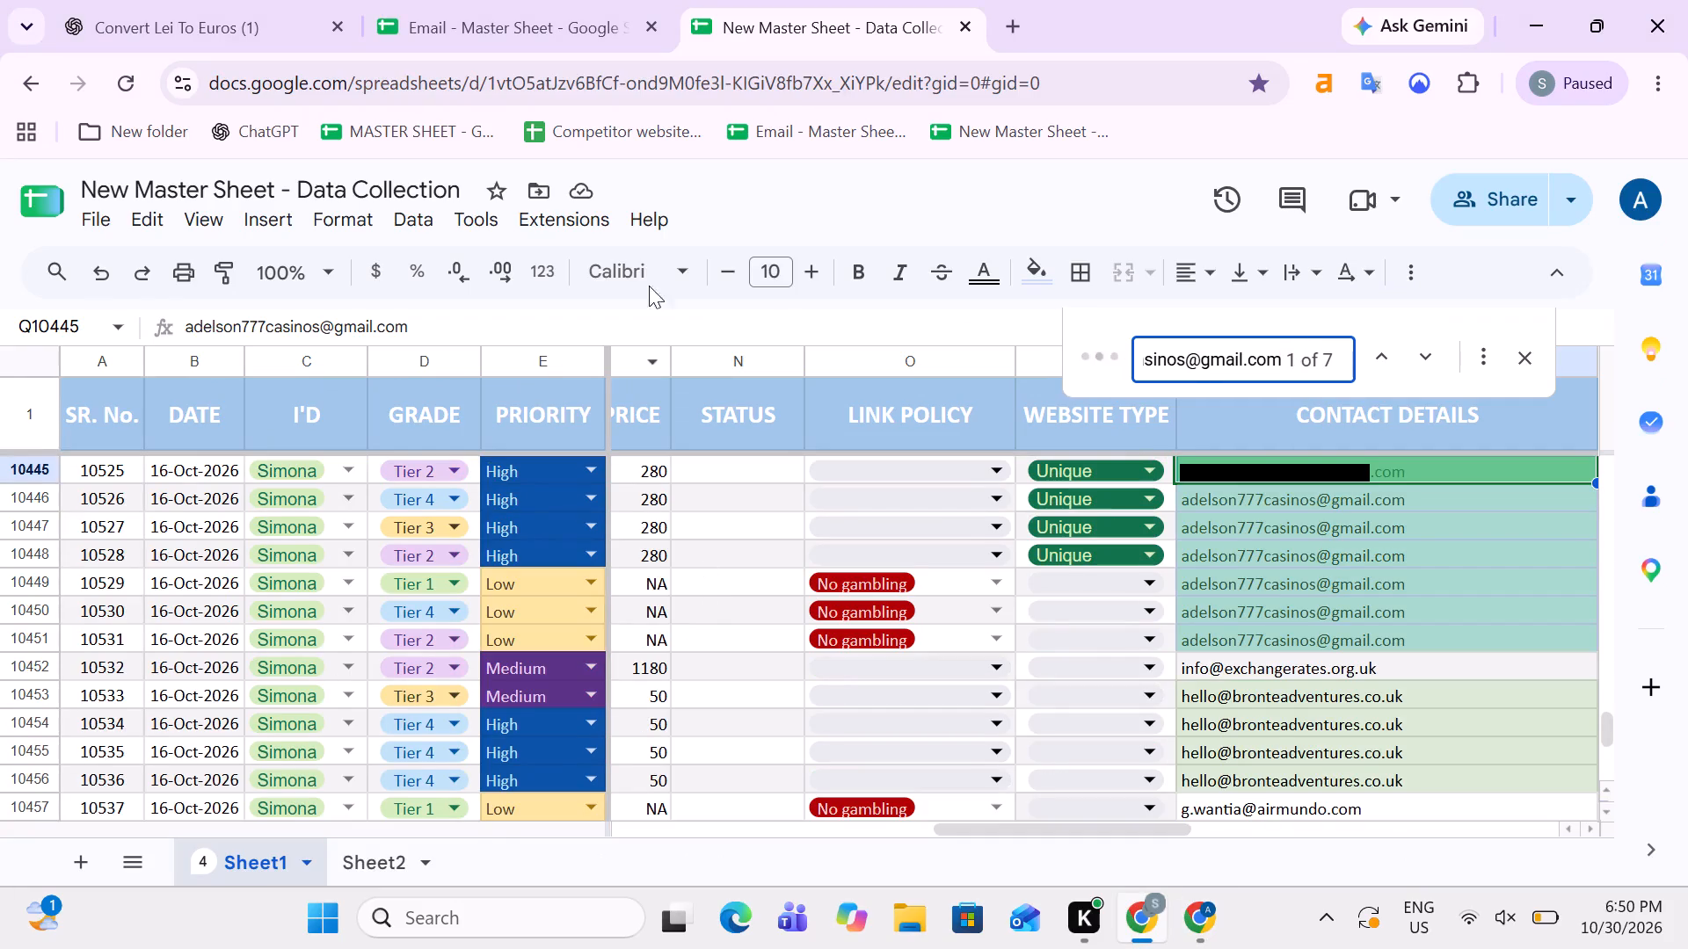
pyautogui.hotkey('alt', 'Tab')
pyautogui.hscroll(6, 439, 504)
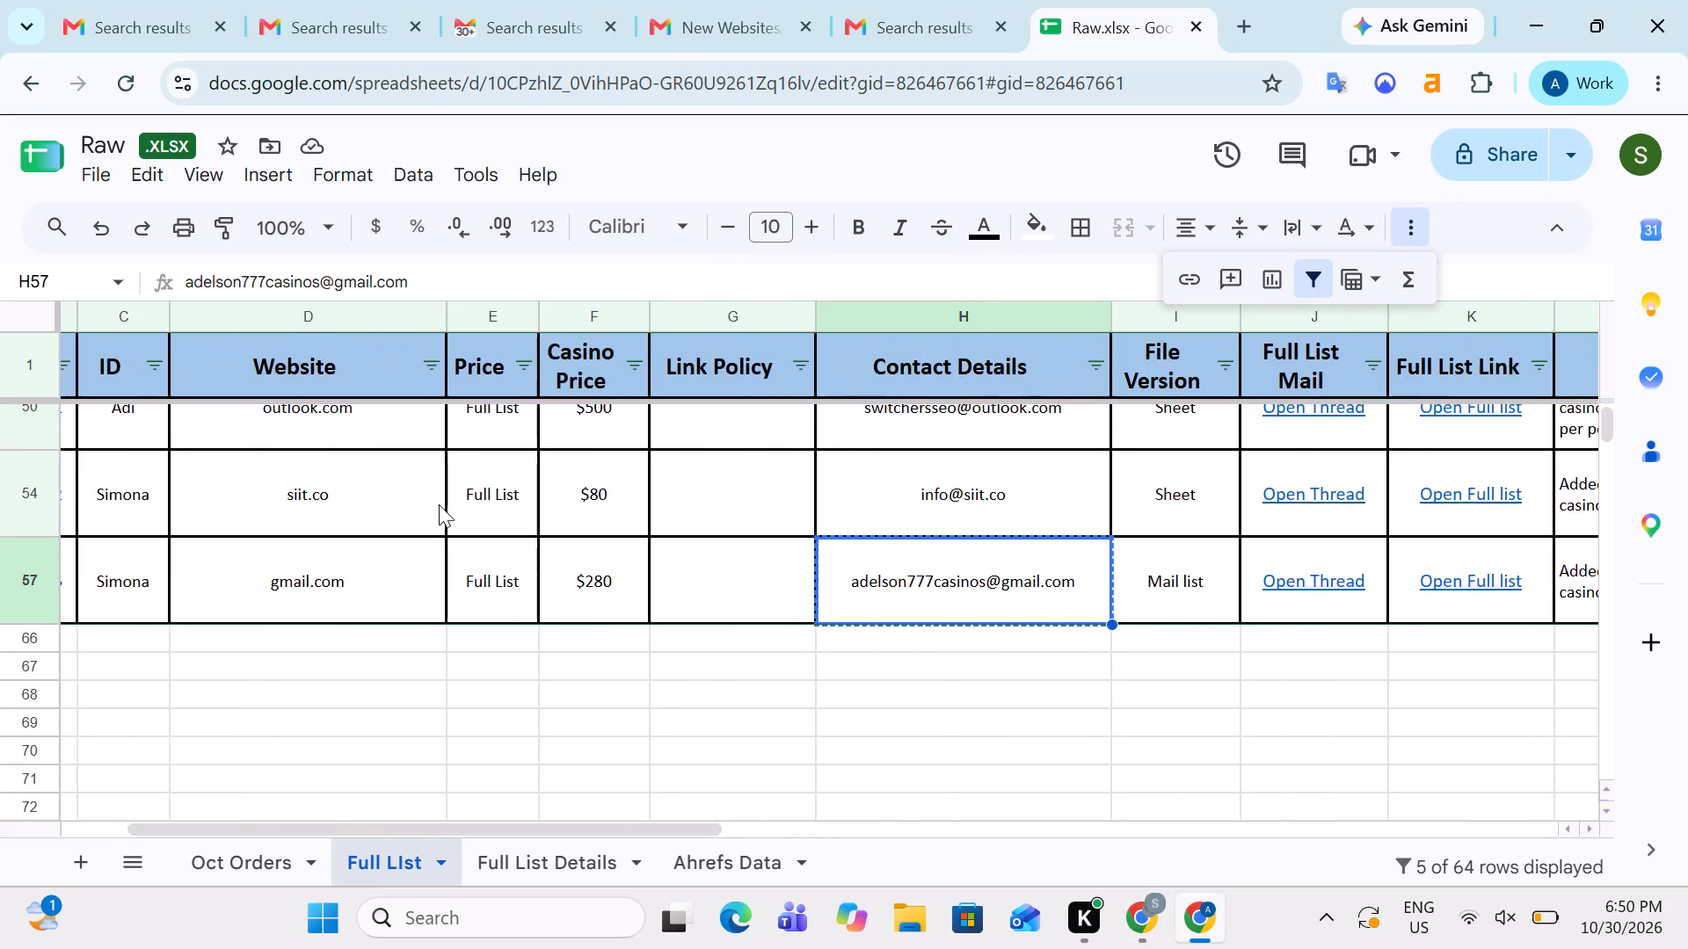
# Delete the gmail.com publisher row from the Full List sheet.
pyautogui.click(10, 610)
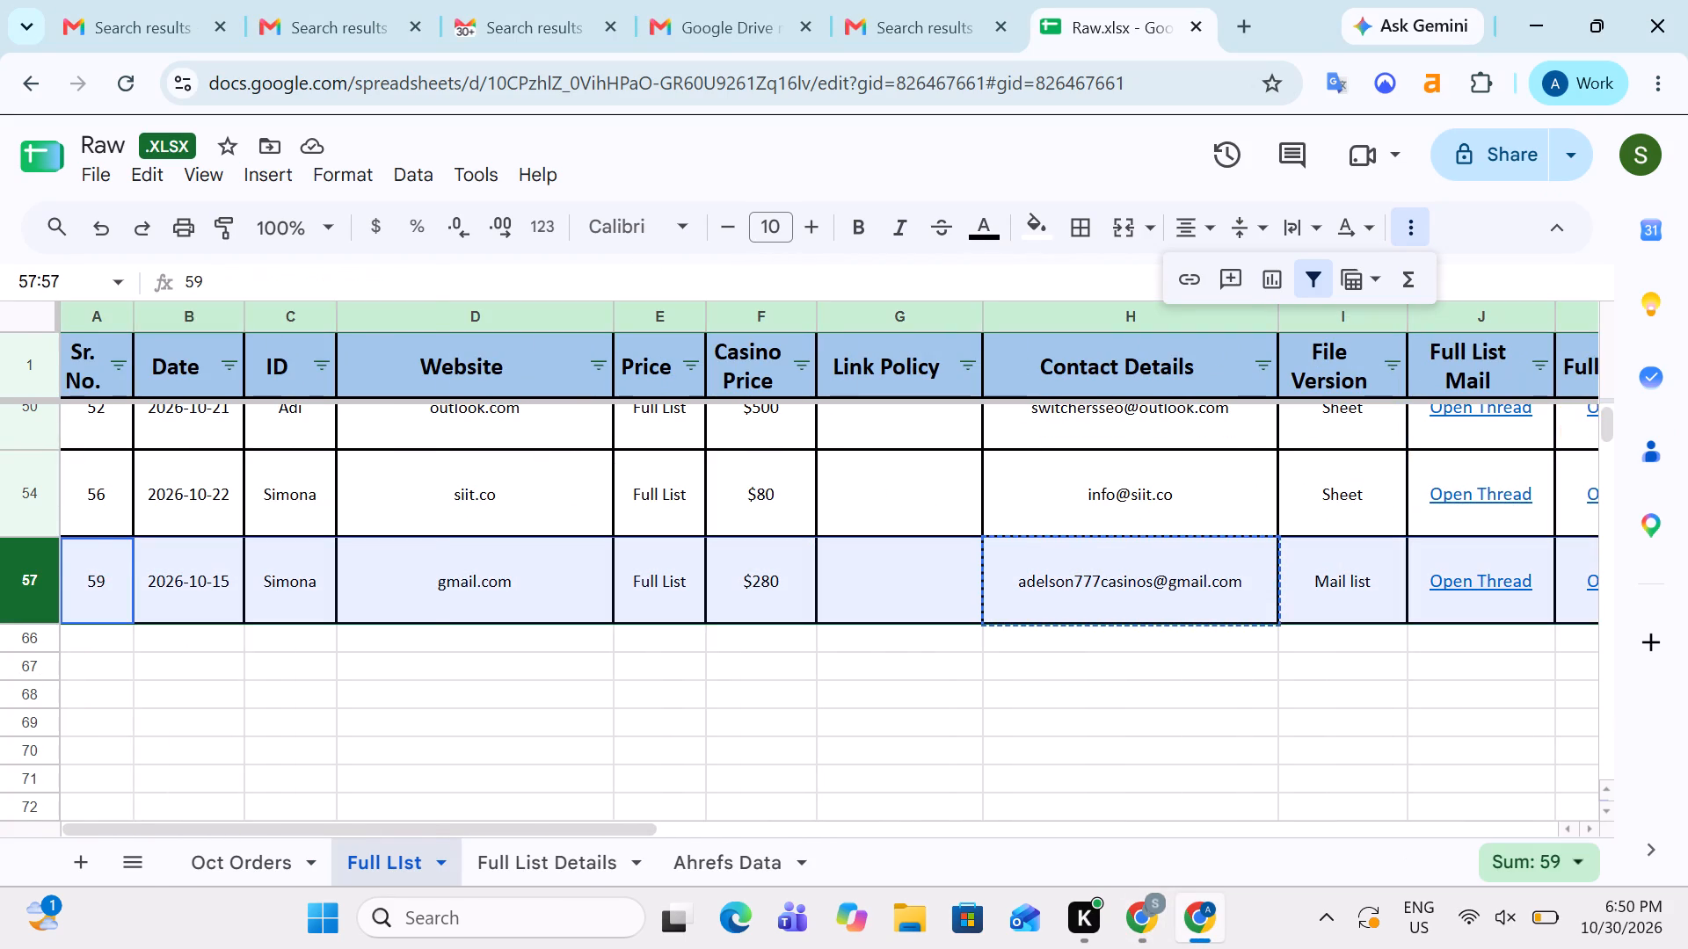
pyautogui.rightClick(10, 610)
pyautogui.click(113, 511)
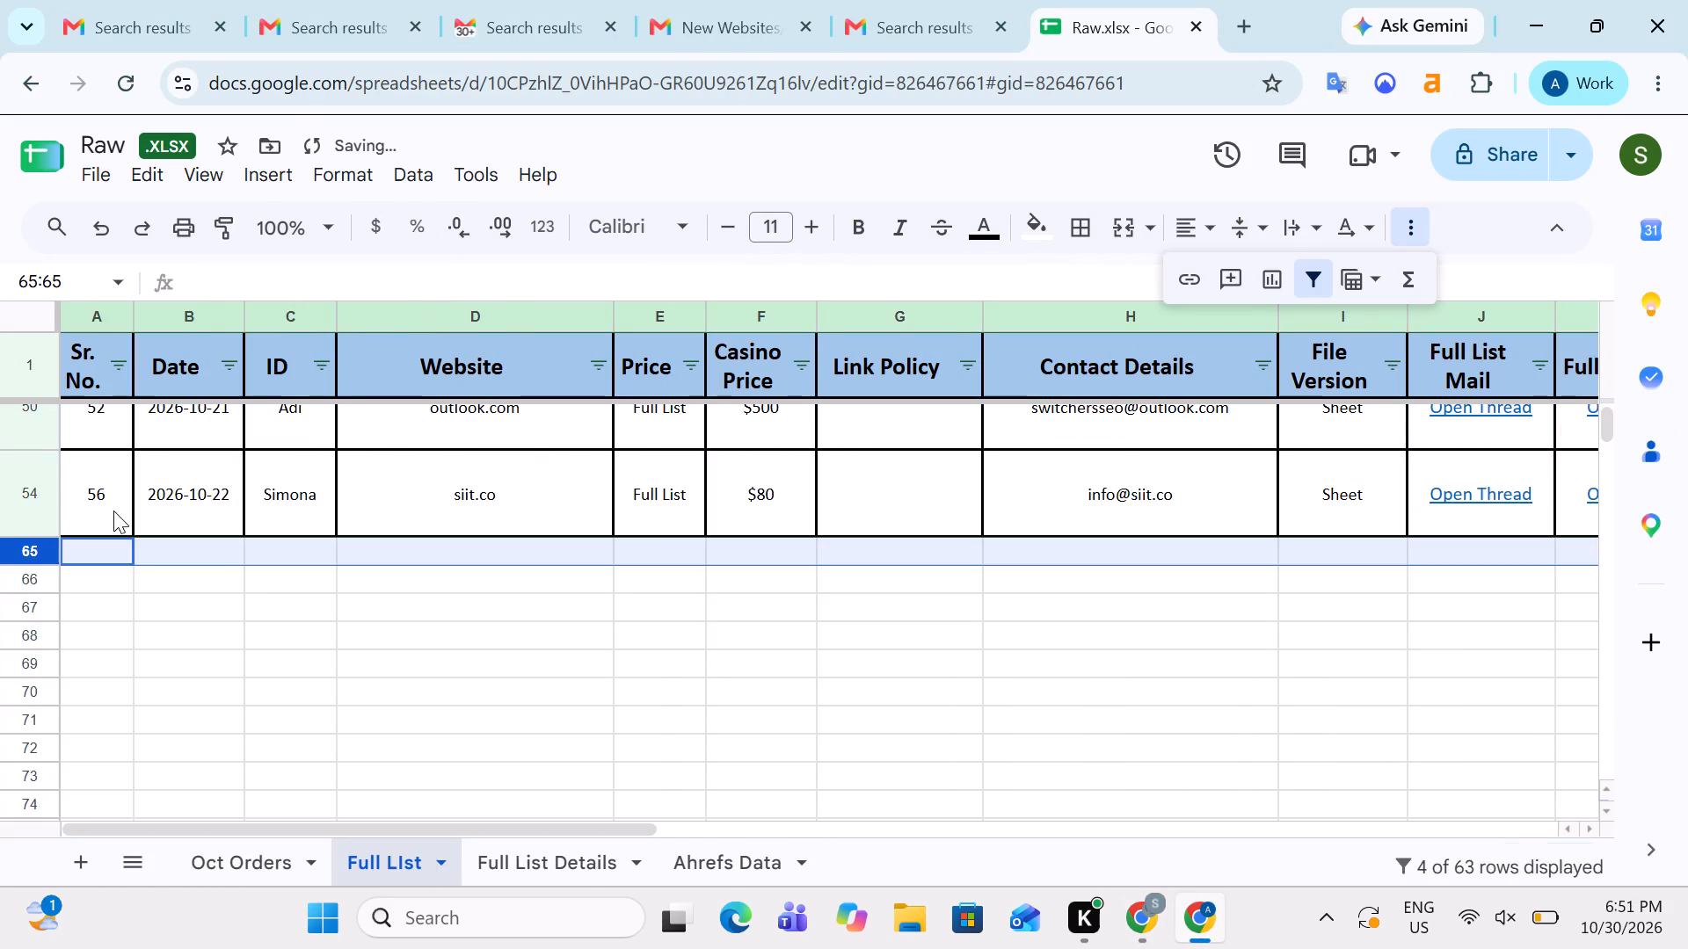
# Check the siit.co publisher row across its columns and delete it from the Full List sheet.
pyautogui.click(780, 499)
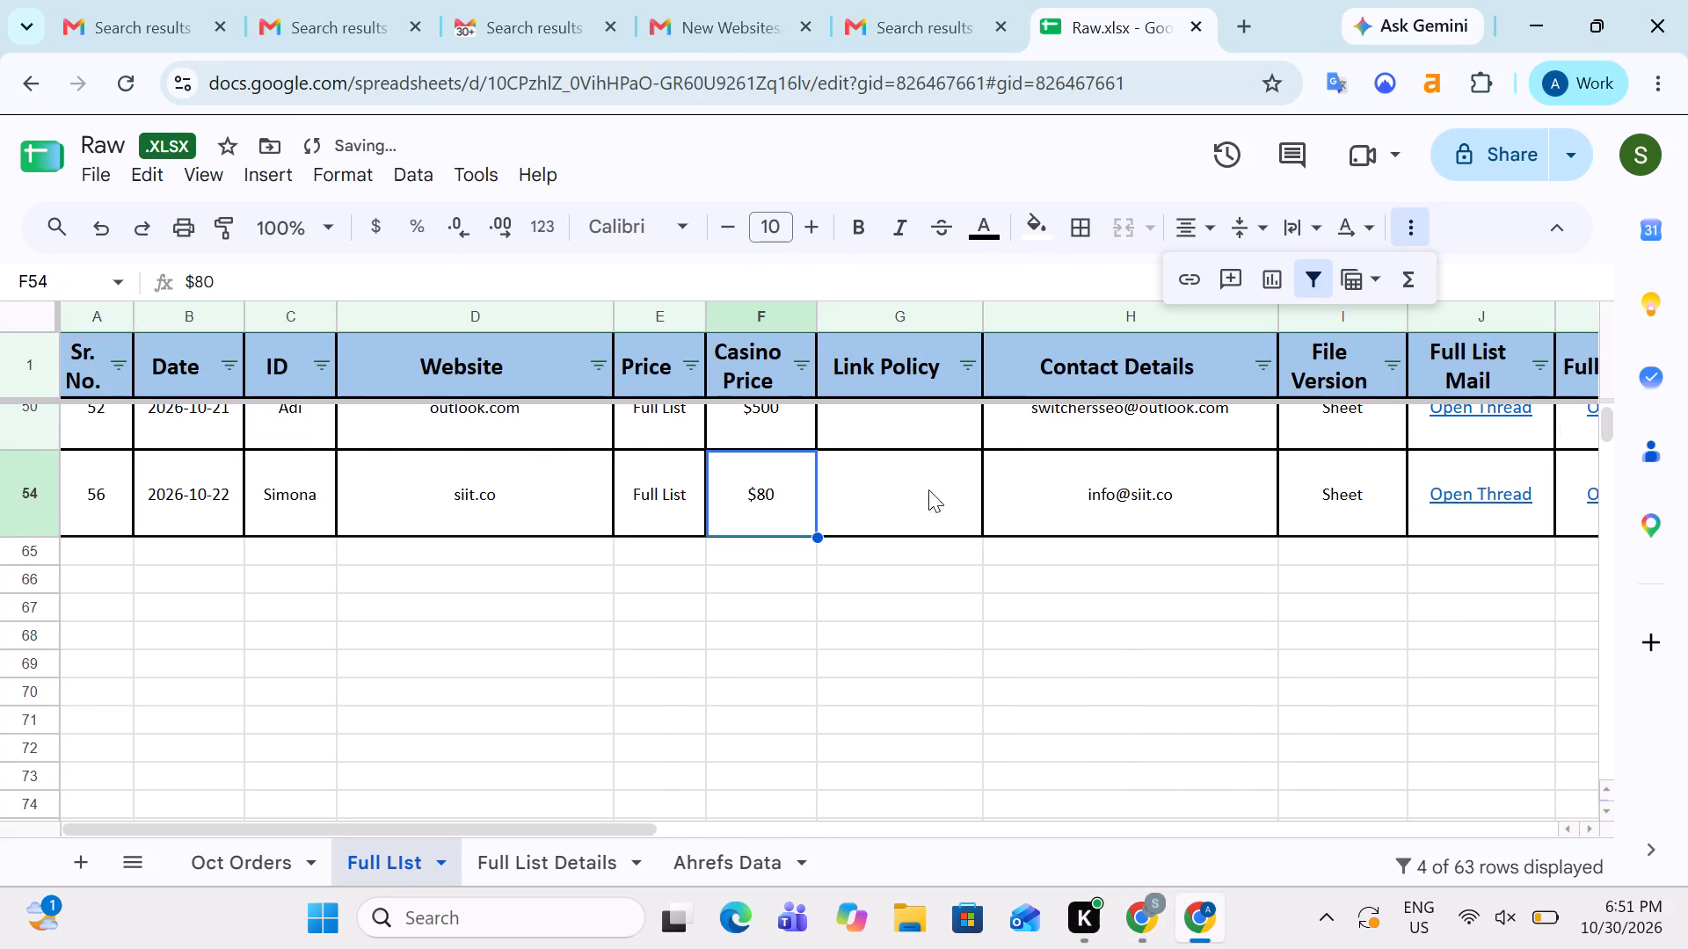
pyautogui.hscroll(-5, 1073, 489)
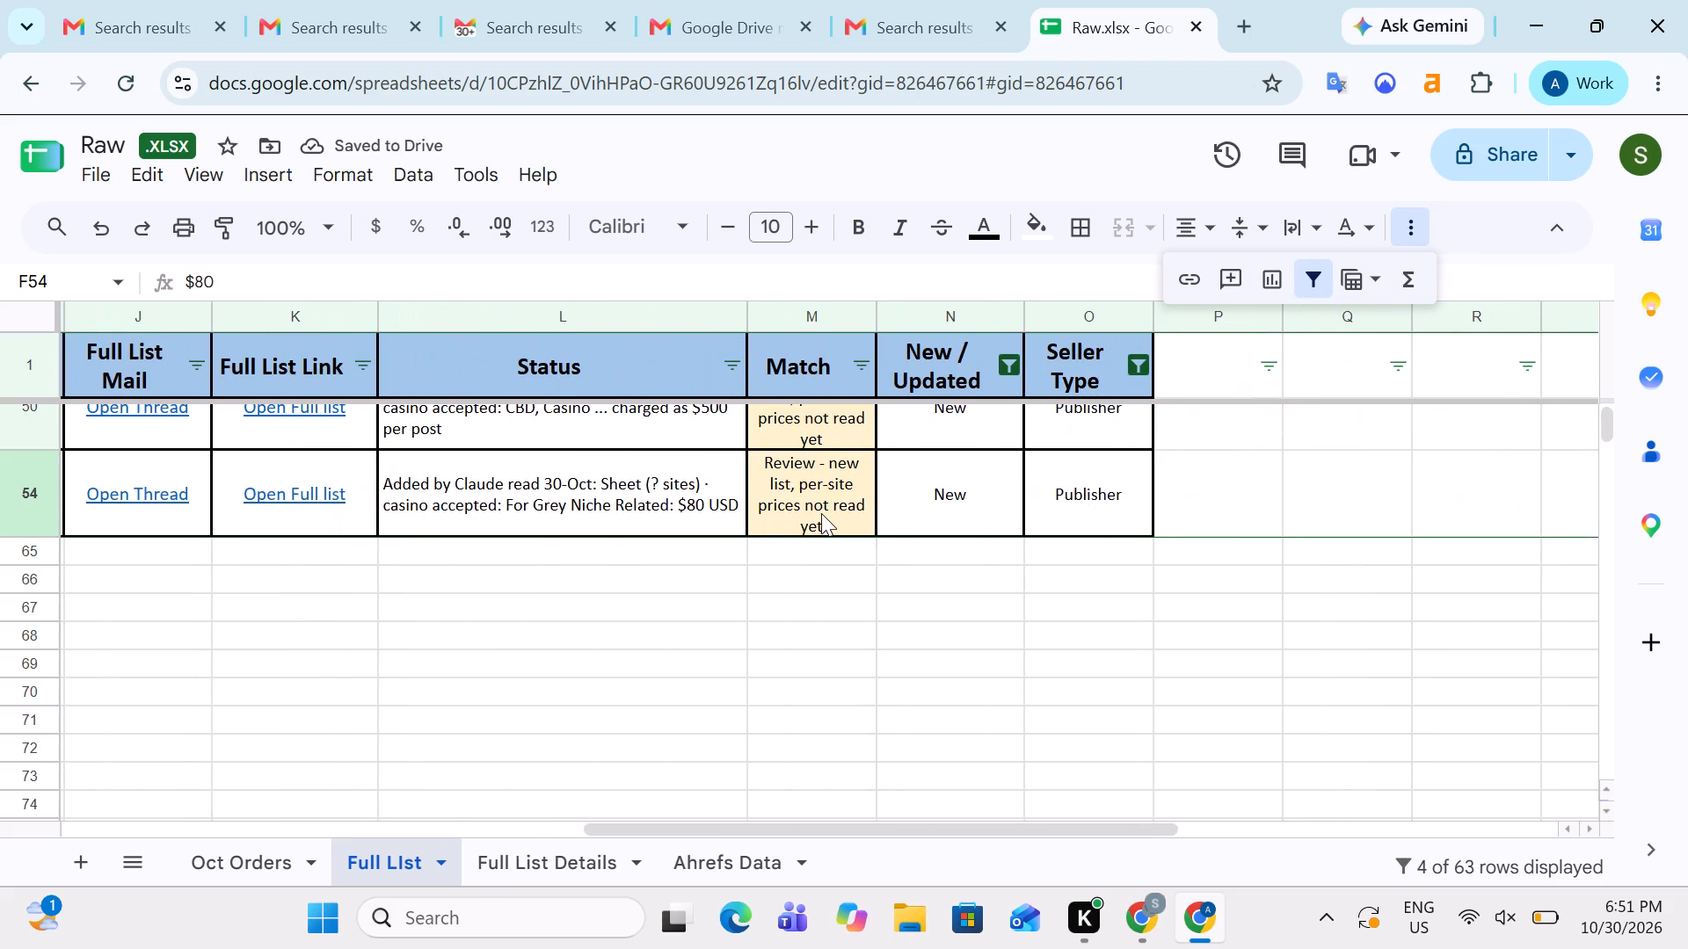
pyautogui.hscroll(4, 818, 513)
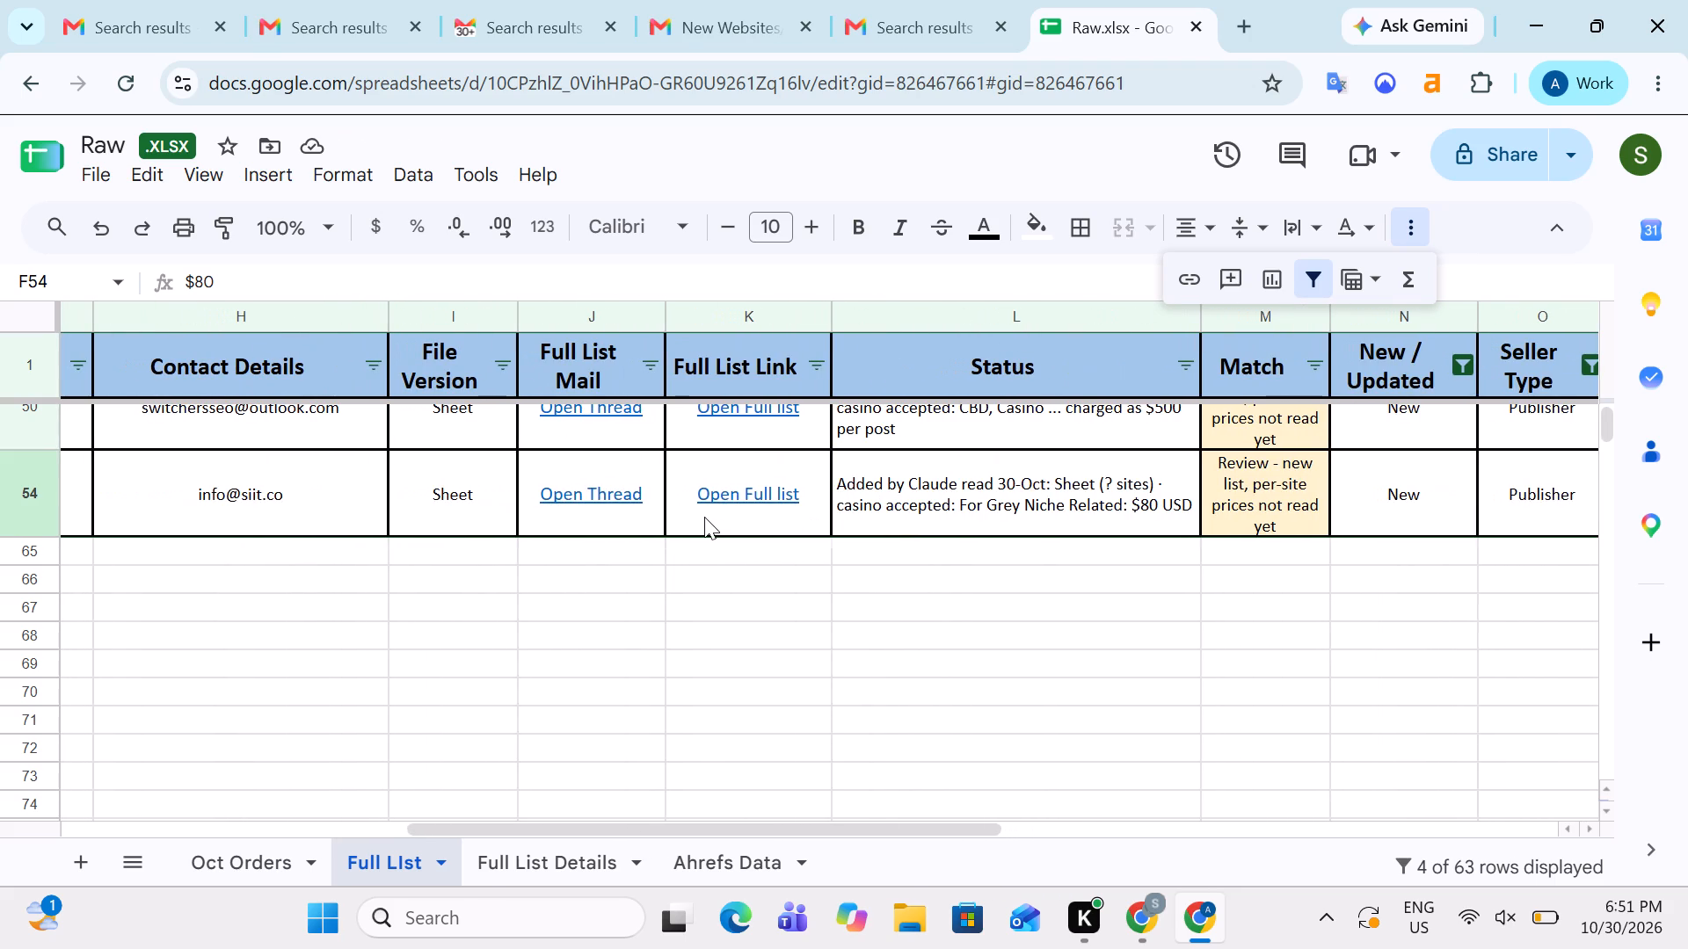
pyautogui.hscroll(7, 704, 517)
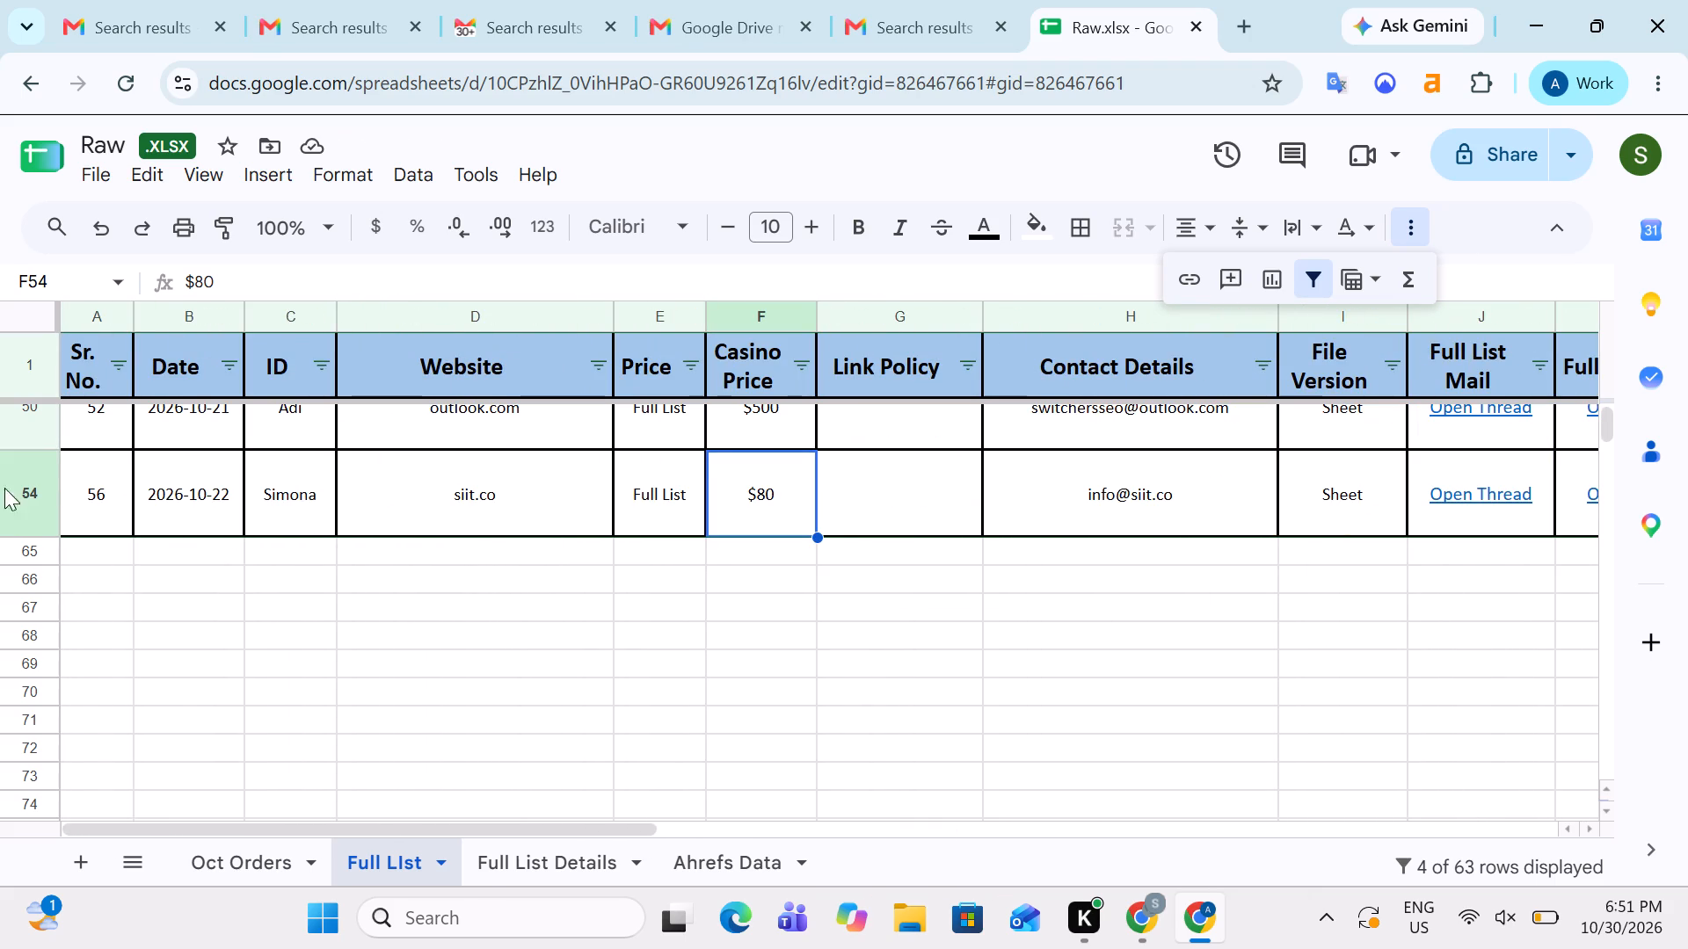
pyautogui.click(0, 488)
pyautogui.rightClick(0, 488)
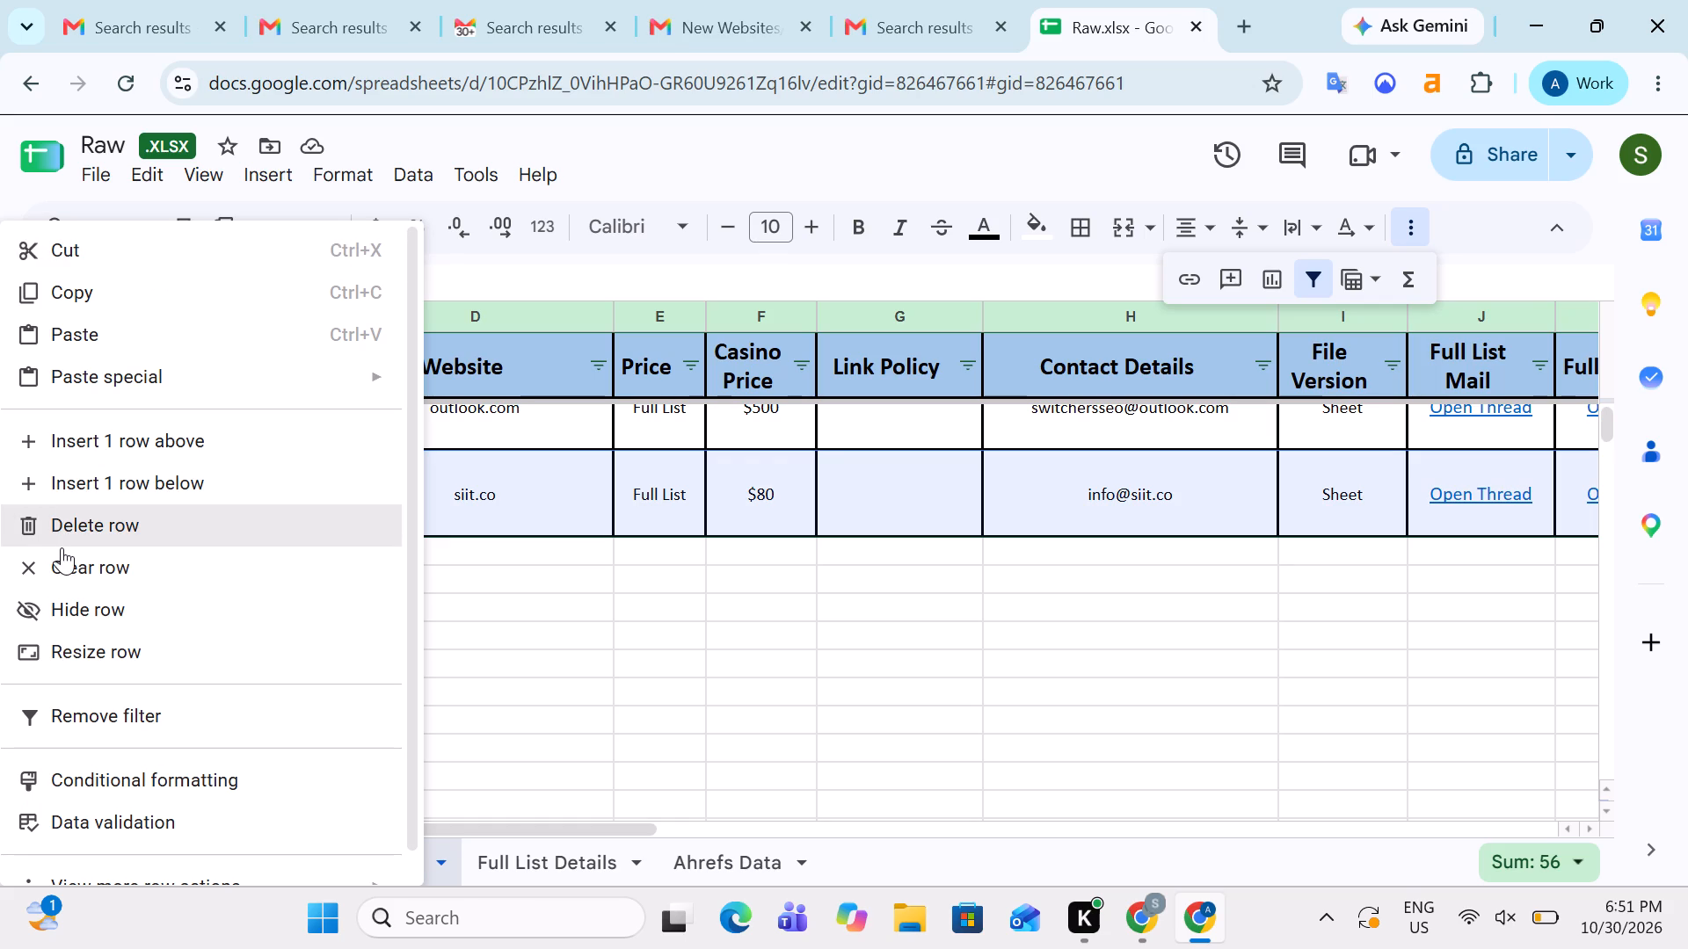
pyautogui.click(54, 531)
# Review the outlook.com publisher row across its columns, including price, status, match, New / Updated and Seller Type.
pyautogui.hscroll(-2, 558, 540)
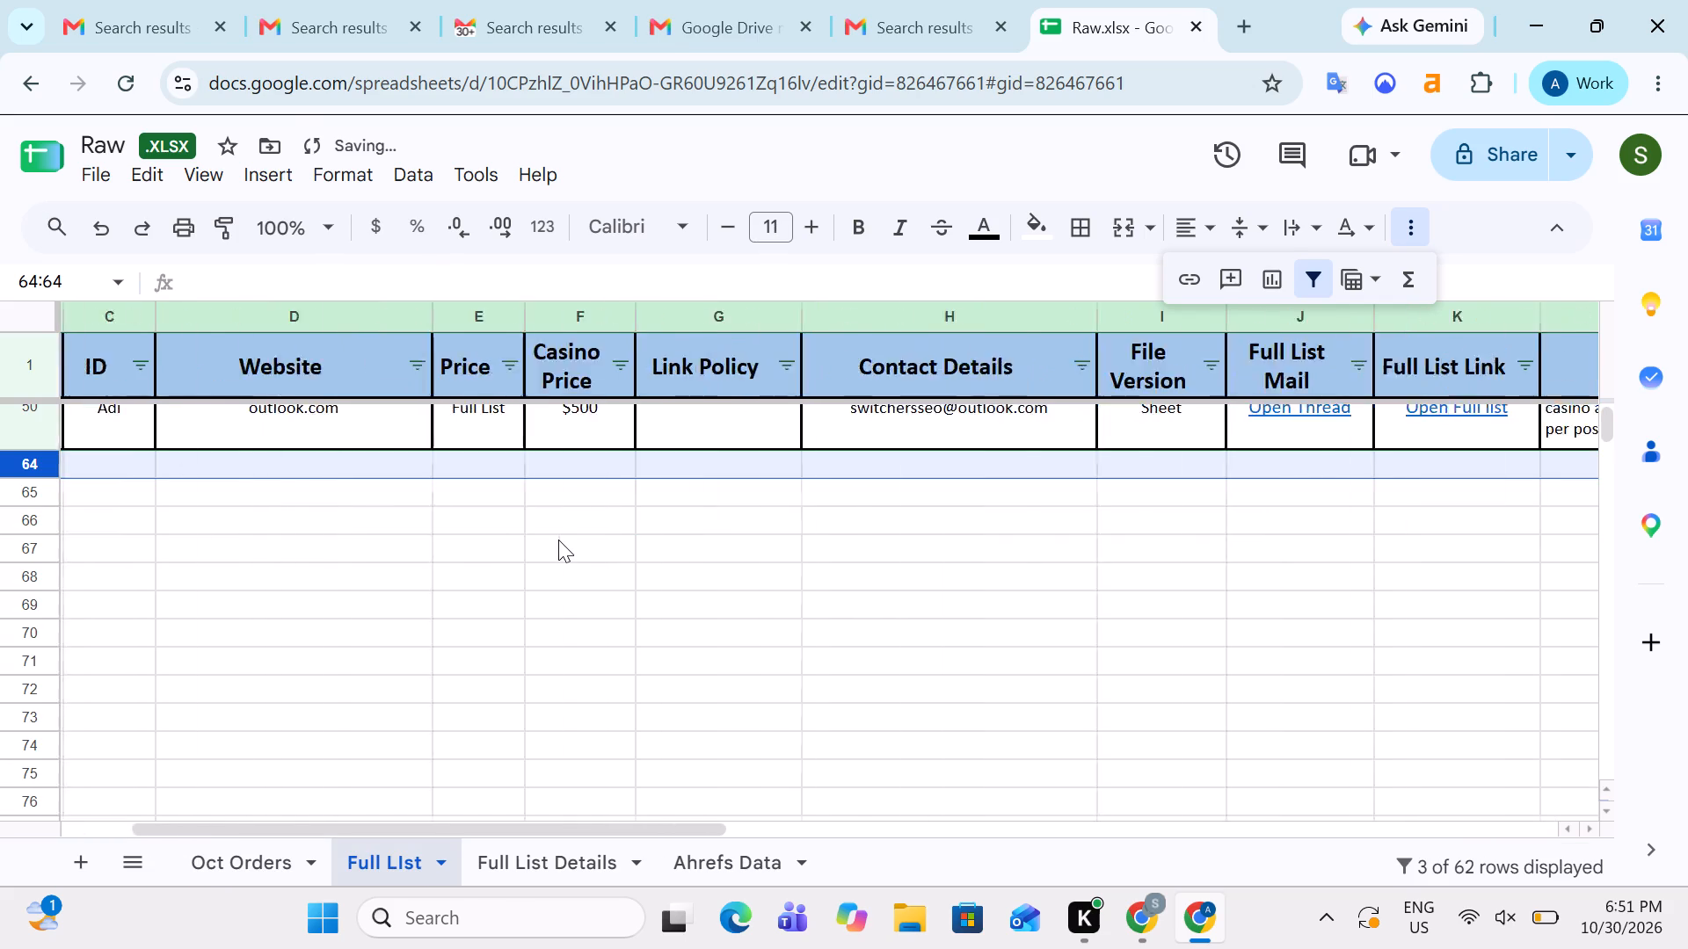
pyautogui.hscroll(-1, 558, 540)
pyautogui.scroll(1, 558, 540)
pyautogui.click(728, 545)
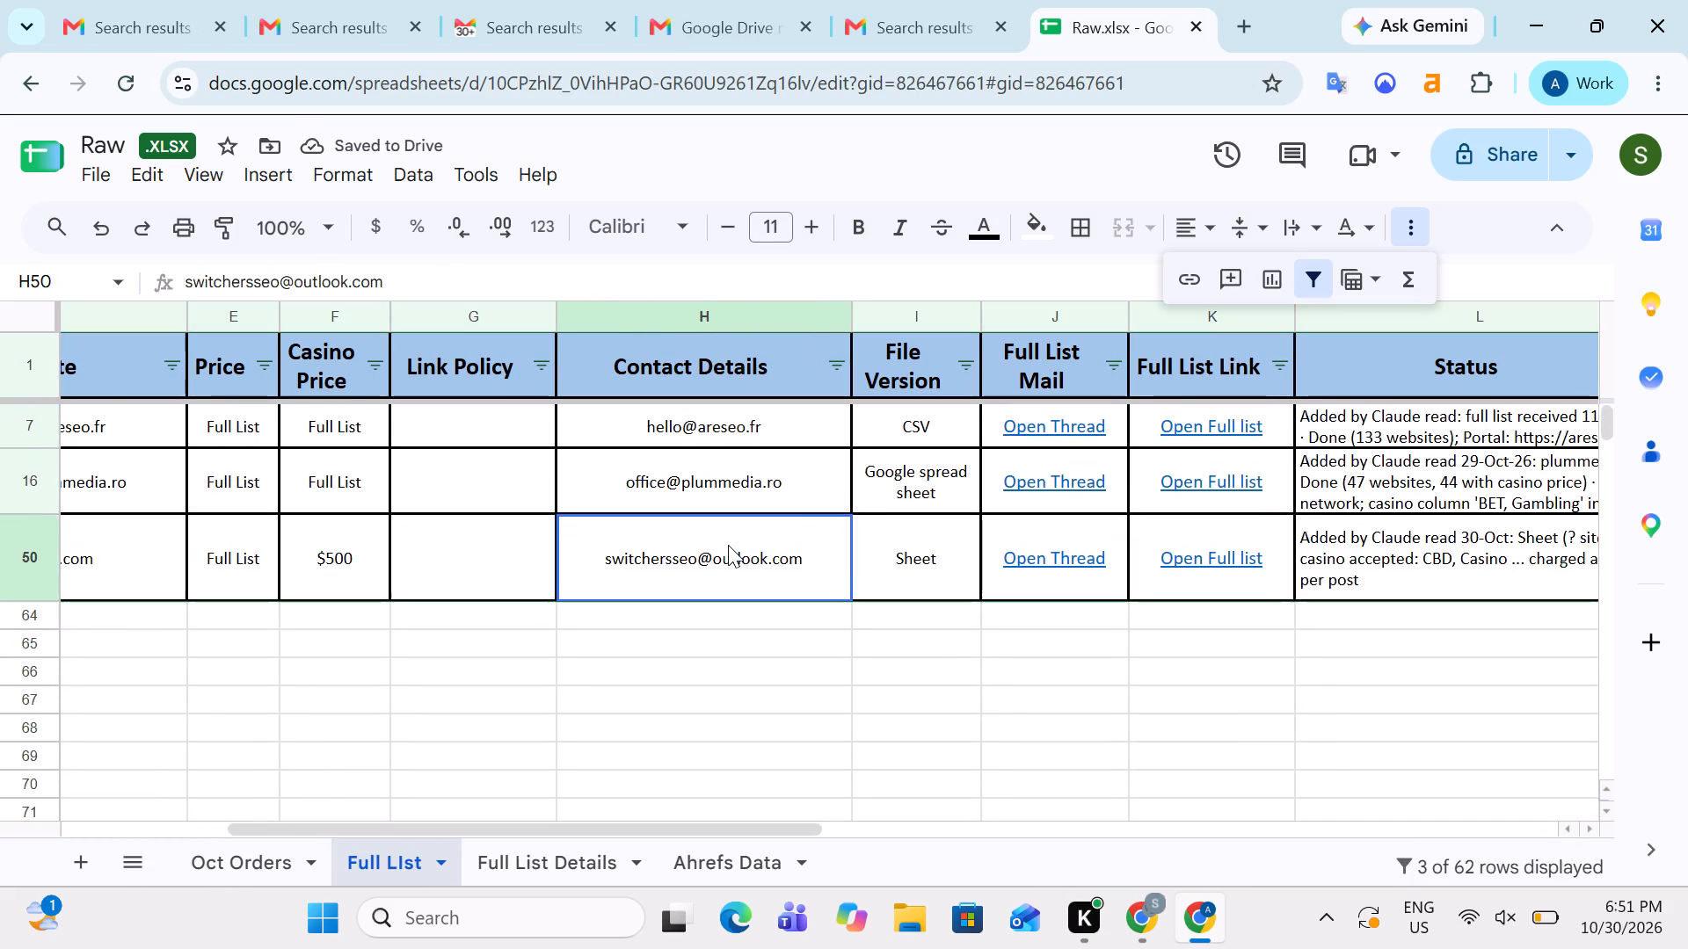
pyautogui.press('Right')
pyautogui.press('Right')
pyautogui.press('Right')
pyautogui.press('Right')
pyautogui.press('Right')
pyautogui.press('Right')
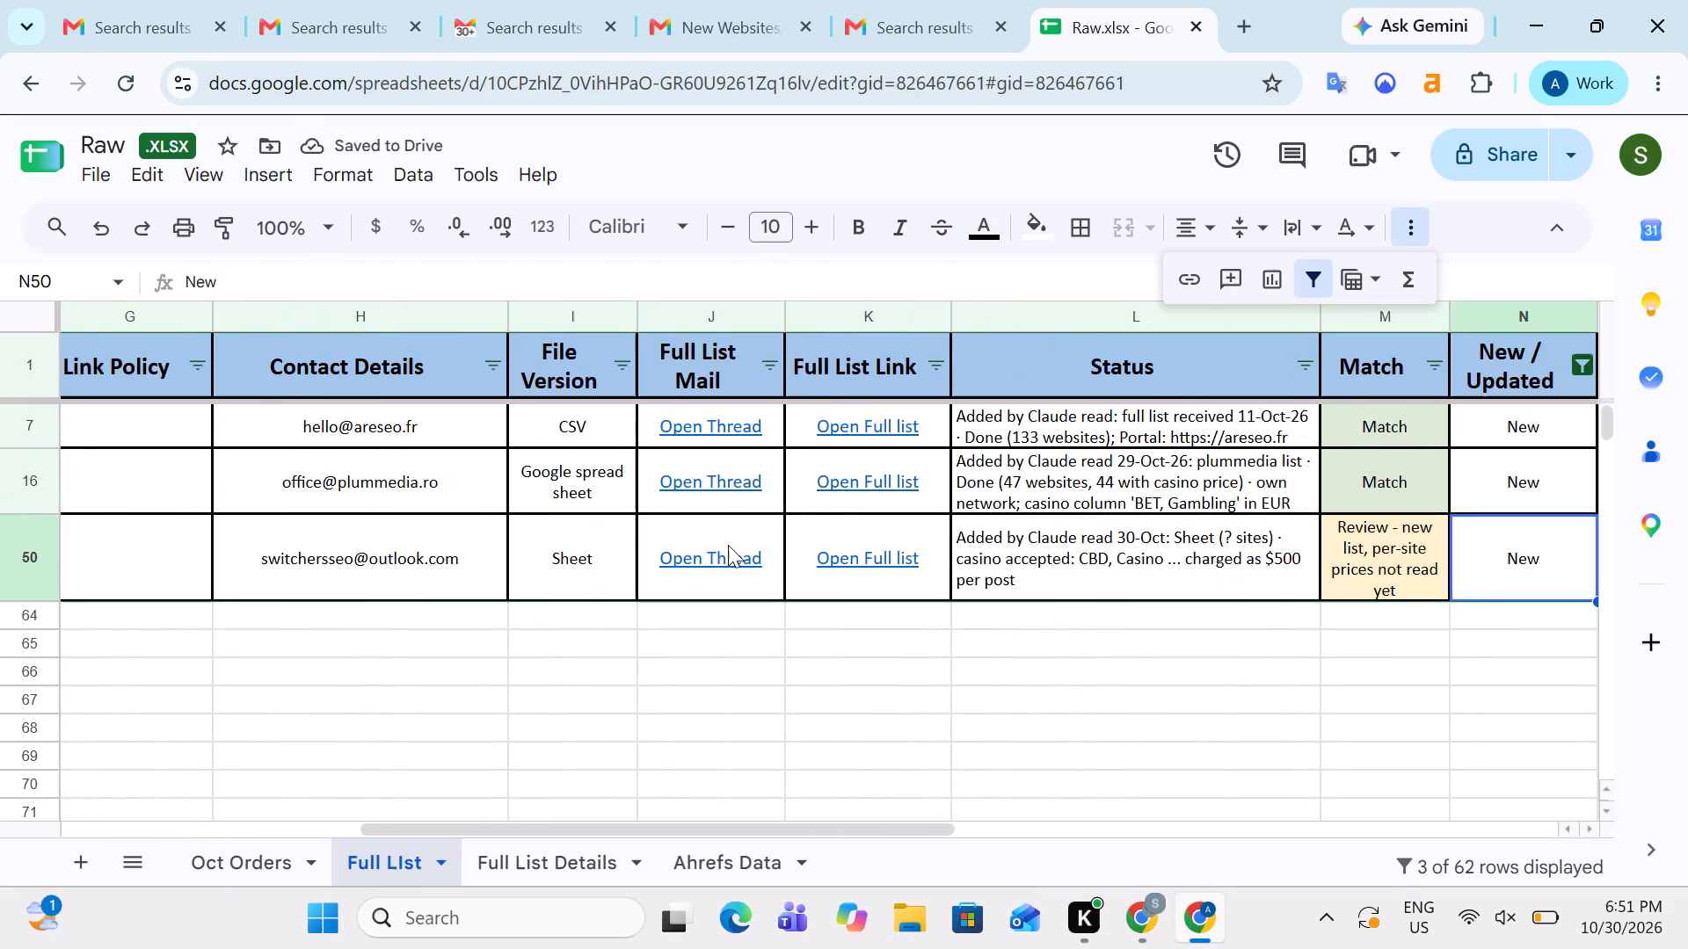
pyautogui.press('Right')
pyautogui.press('Right')
pyautogui.press('Left')
pyautogui.press('Left')
pyautogui.press('Left')
pyautogui.press('Left')
pyautogui.press('Left')
pyautogui.press('Left')
pyautogui.press('Left')
pyautogui.press('Left')
pyautogui.press('Left')
pyautogui.press('Left')
pyautogui.press('Left')
pyautogui.press('Left')
pyautogui.press('Left')
pyautogui.press('Left')
pyautogui.press('Left')
pyautogui.press('Left')
pyautogui.press('Left')
pyautogui.press('Left')
pyautogui.press('Left')
pyautogui.press('Left')
pyautogui.press('Left')
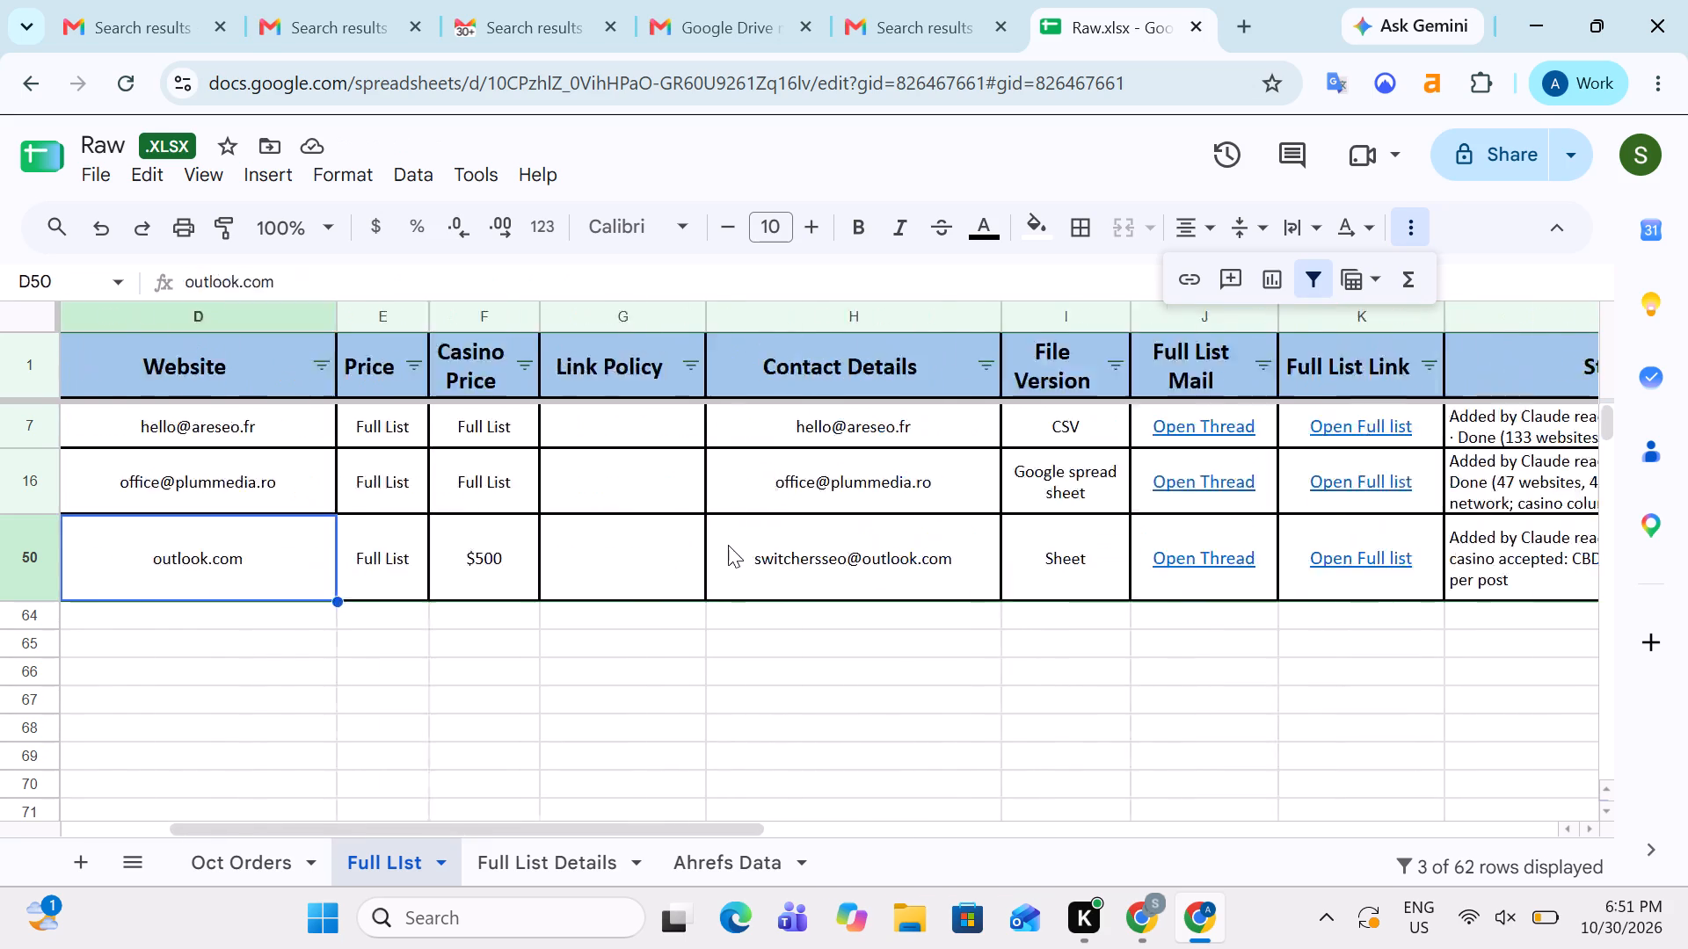
# Search the New Master Sheet for the outlook.com publisher's contact email, and return to the Full List sheet.
pyautogui.press('Right')
pyautogui.press('Right')
pyautogui.press('Right')
pyautogui.press('Right')
pyautogui.press('Right')
pyautogui.press('Right')
pyautogui.press('Right')
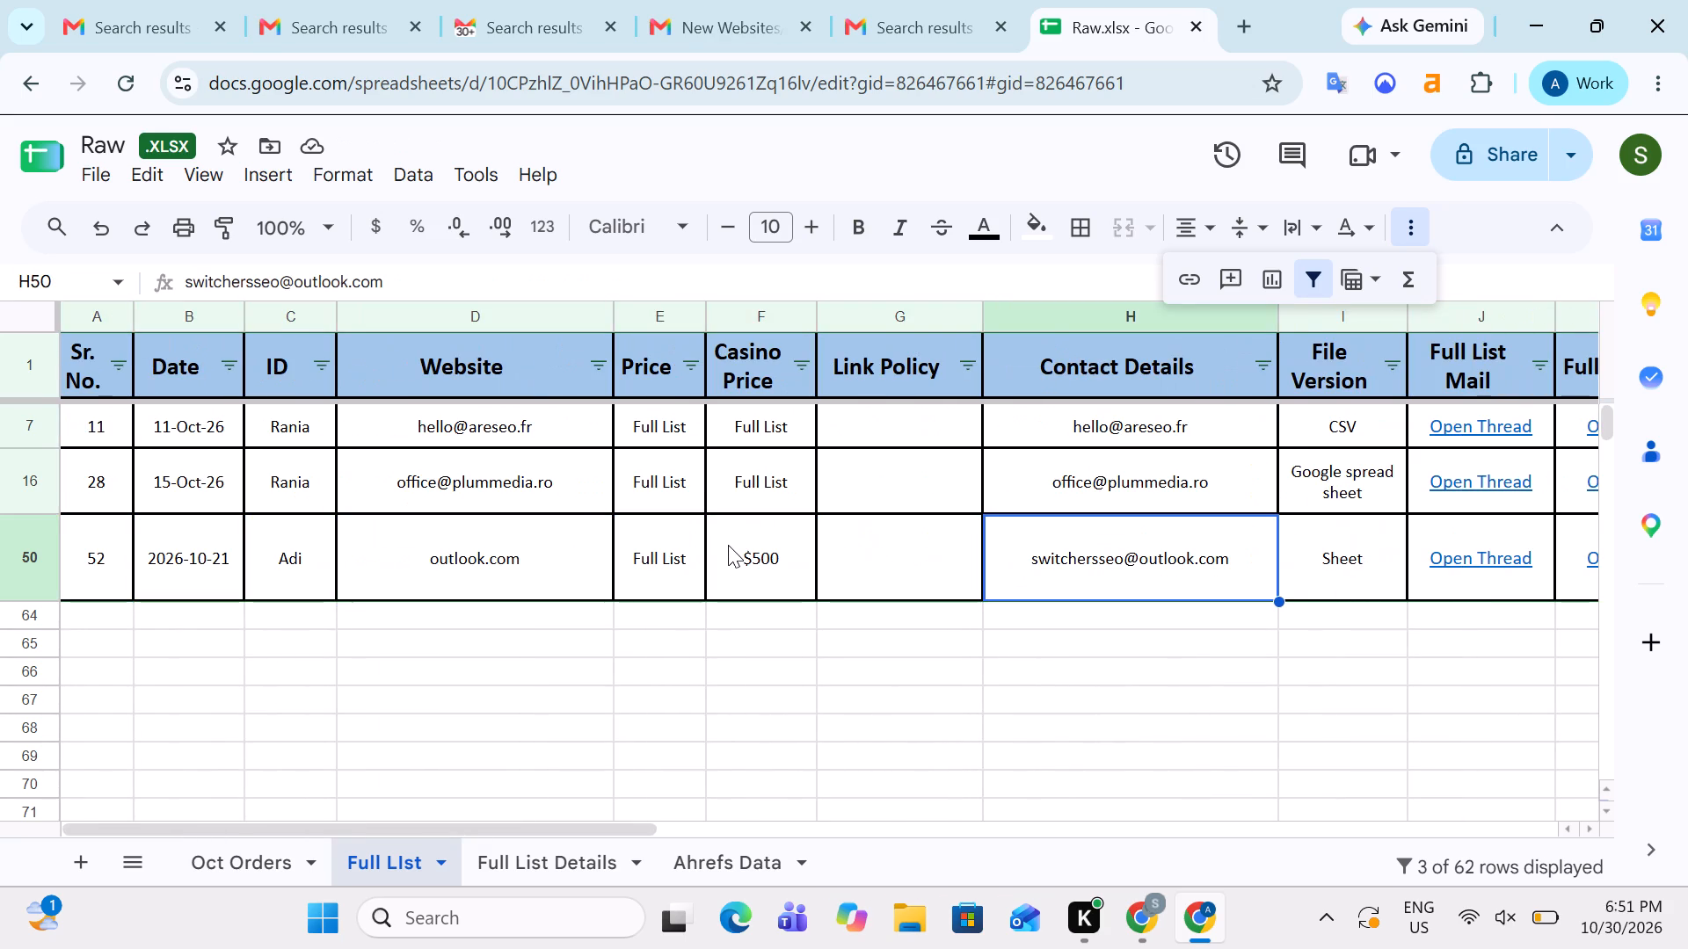
pyautogui.hotkey('ctrl', 'c')
pyautogui.hotkey('alt', 'Tab')
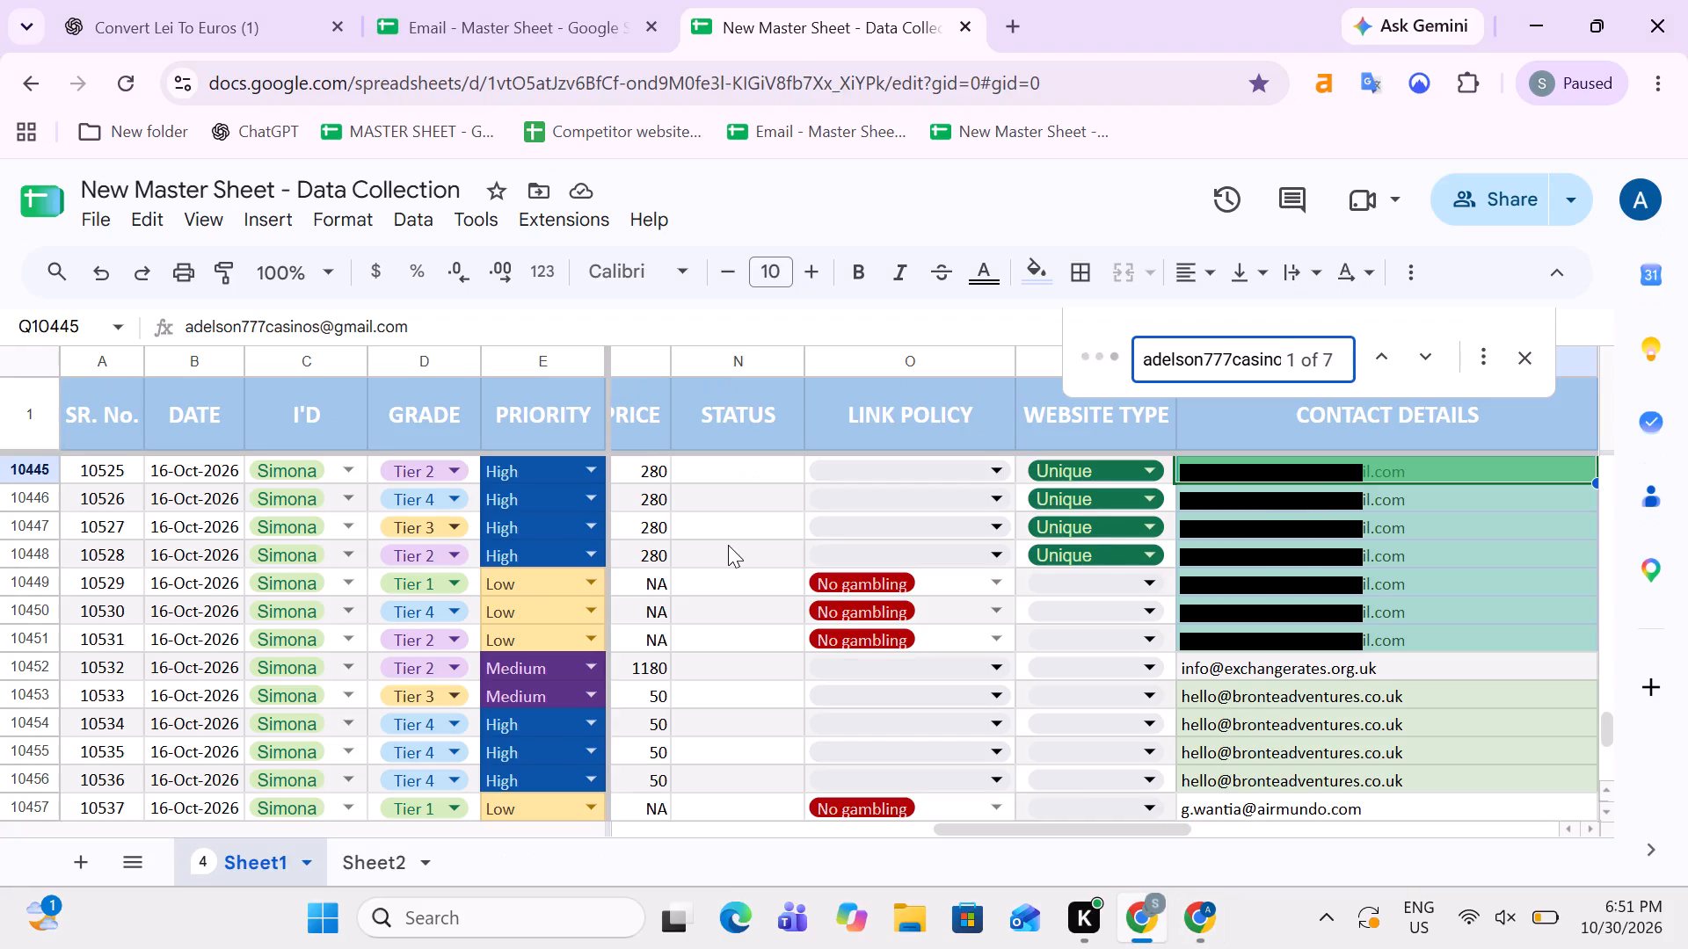
pyautogui.hotkey('ctrl', 'f')
pyautogui.hotkey('ctrl', 'v')
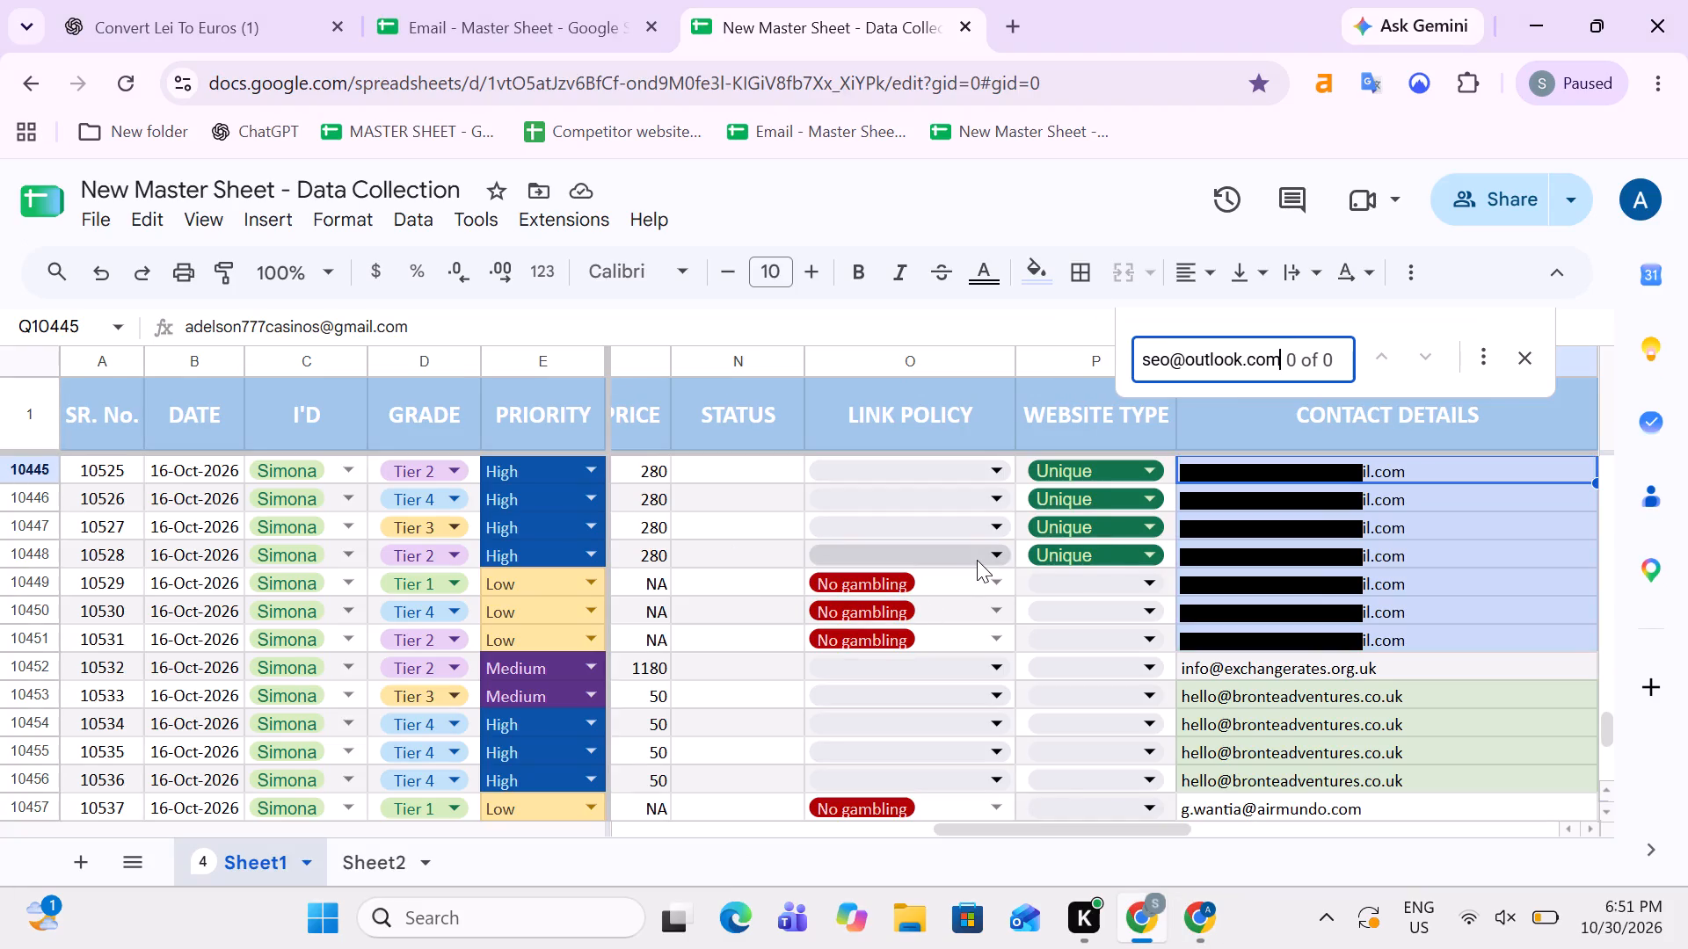
pyautogui.click(1531, 351)
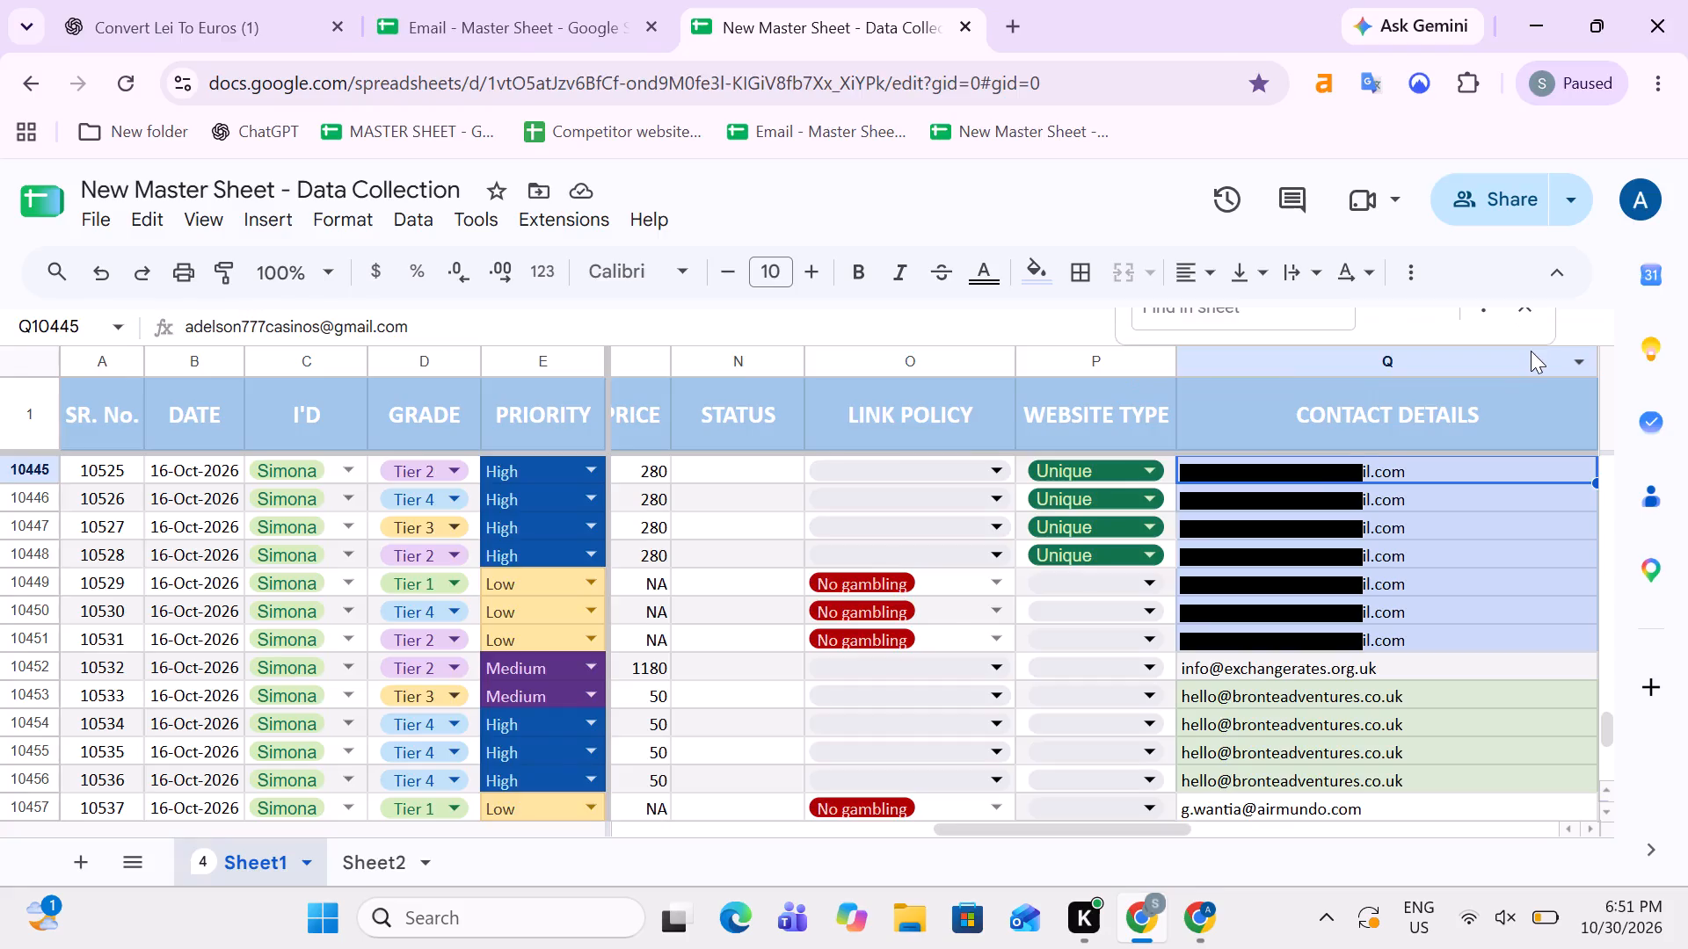
pyautogui.hotkey('alt', 'Tab')
pyautogui.press('Right')
pyautogui.press('Right')
pyautogui.press('Right')
pyautogui.press('Right')
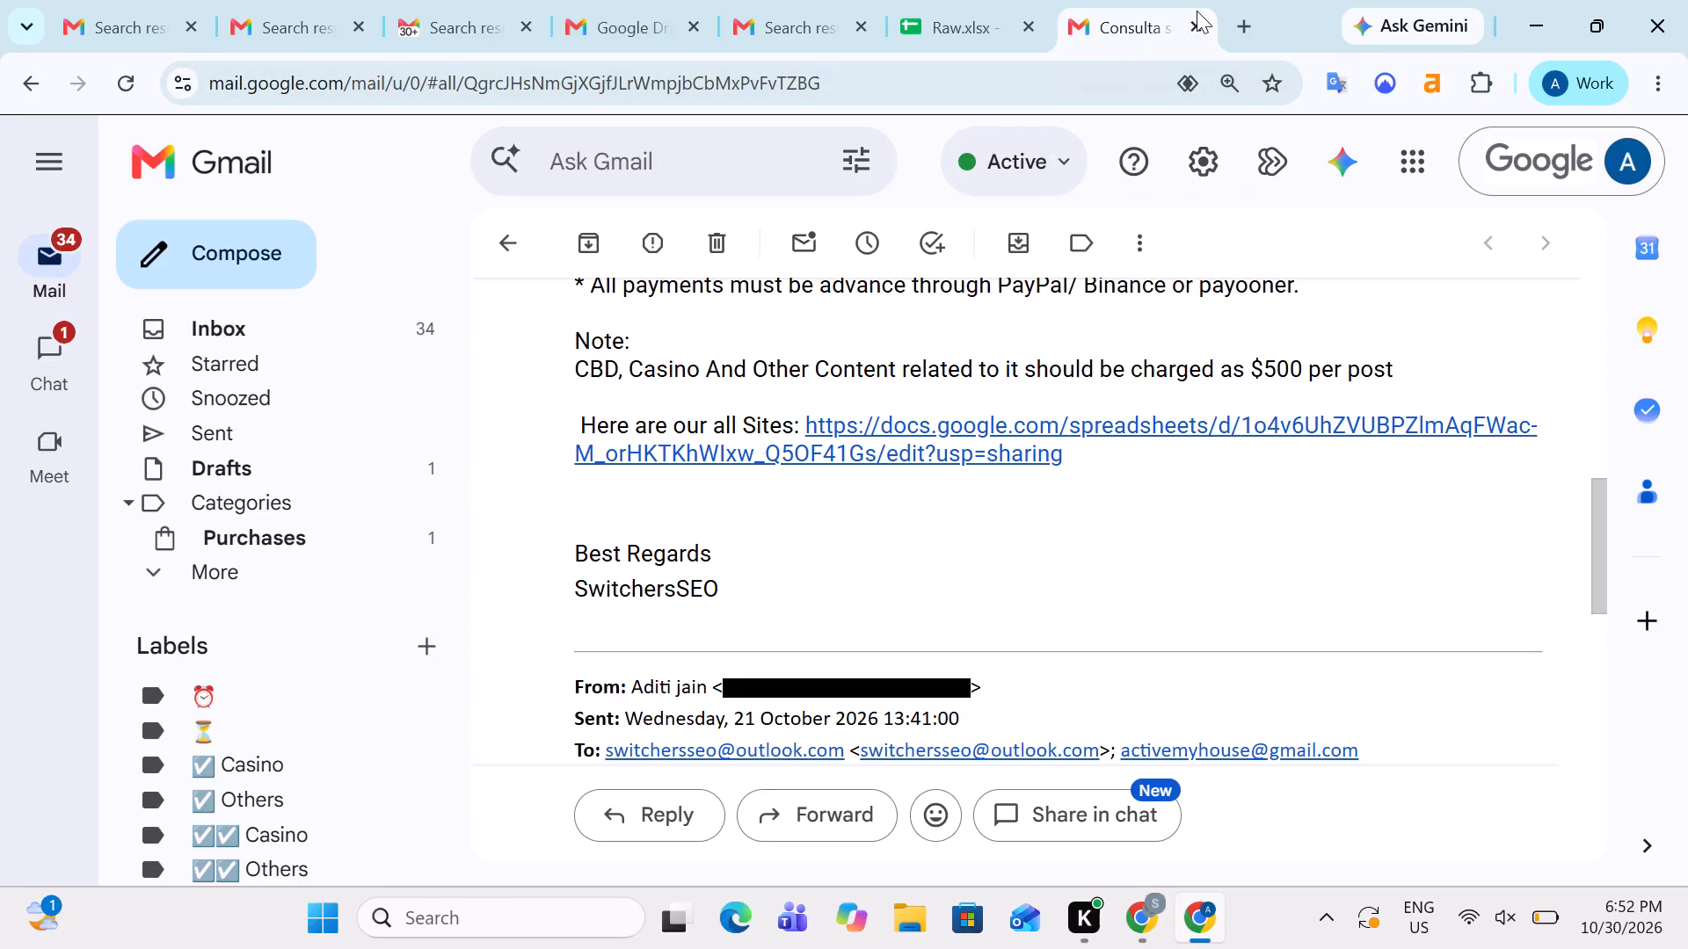
pyautogui.click(1196, 21)
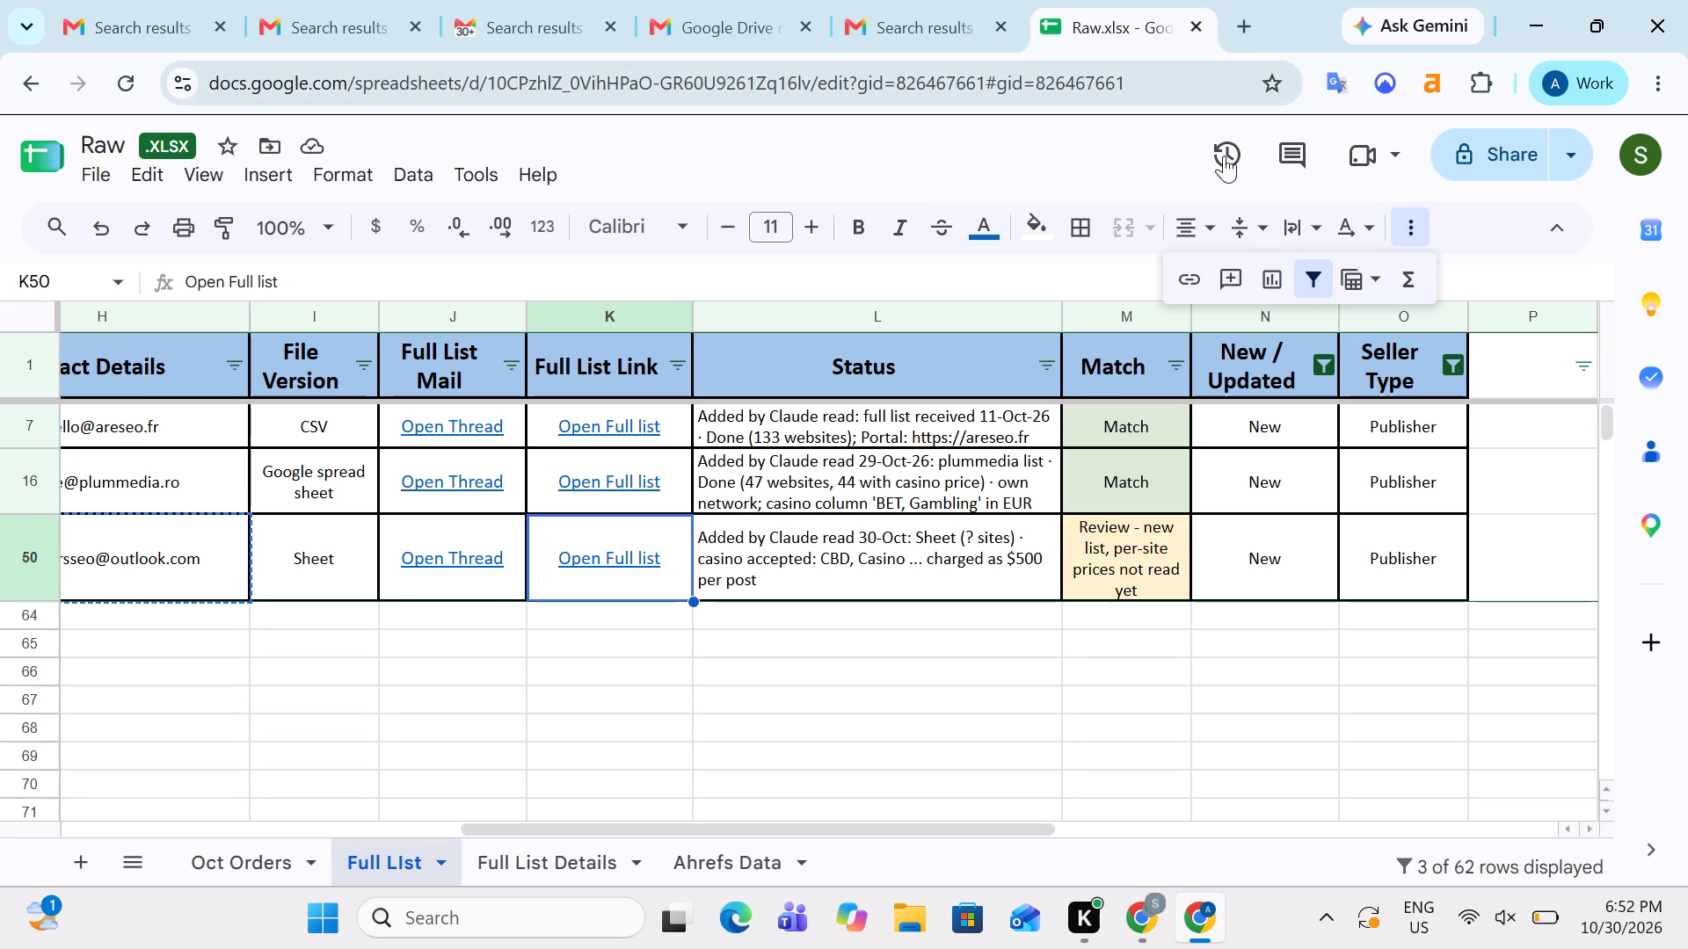
# Review the areseo.fr and plummedia.ro publisher rows in the Full List sheet, checking their links, status and New / Updated entries.
pyautogui.press('Up')
pyautogui.press('Up')
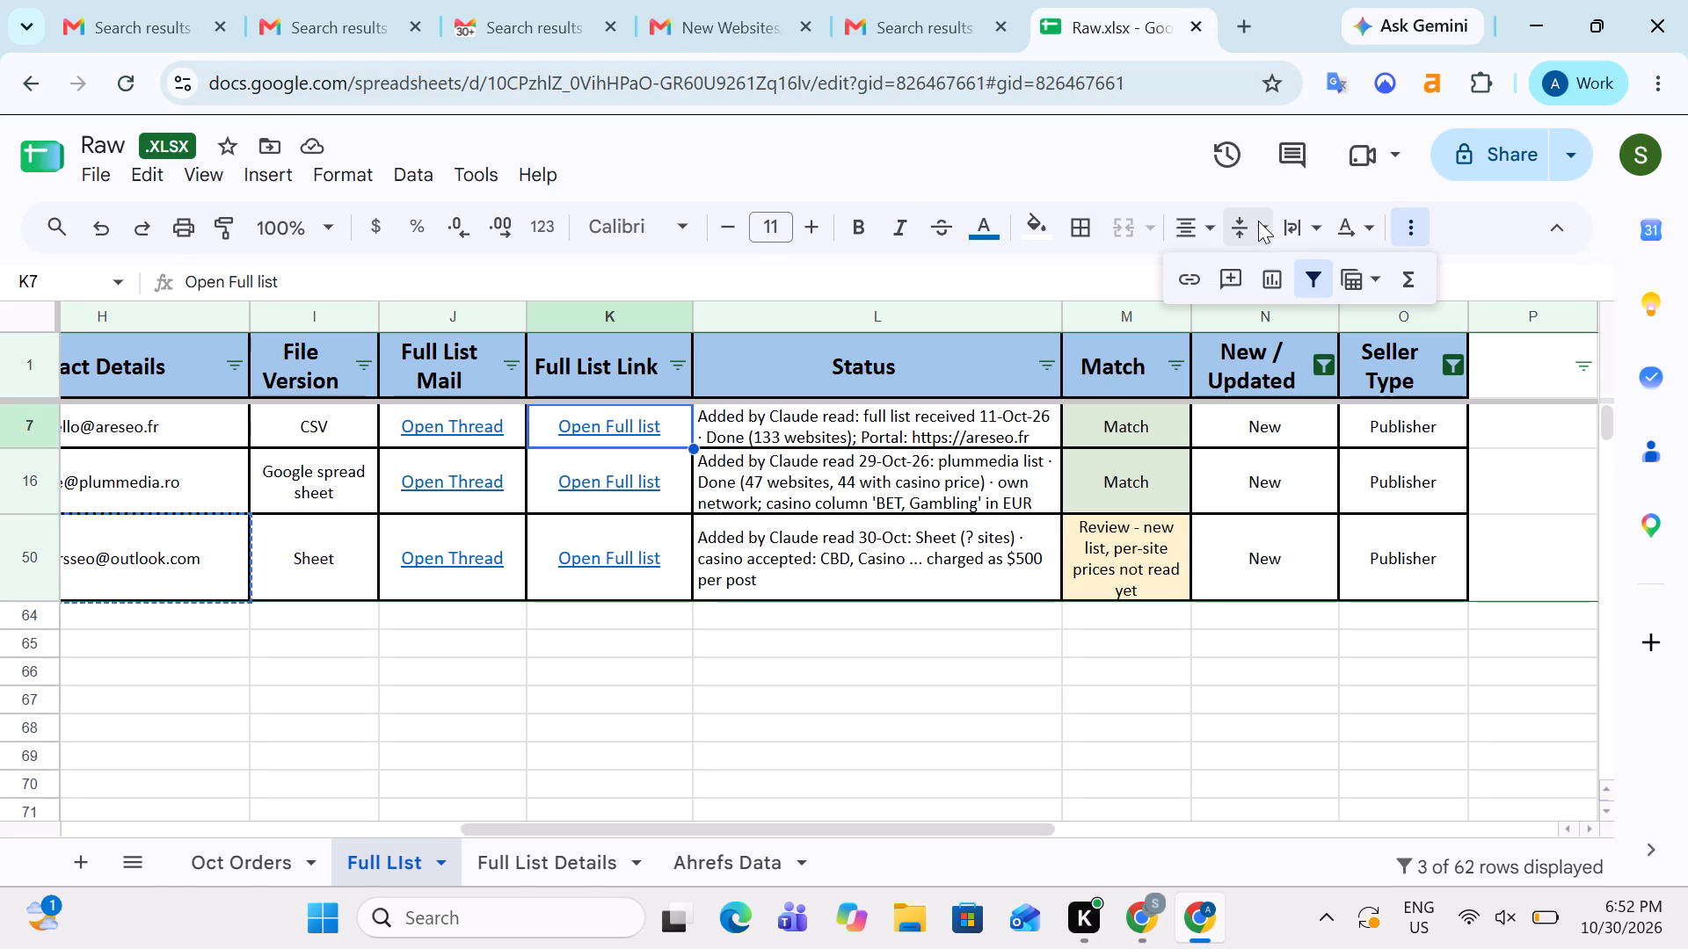
pyautogui.press('Right')
pyautogui.press('Right')
pyautogui.press('Down')
pyautogui.press('Left')
pyautogui.press('Right')
pyautogui.press('Right')
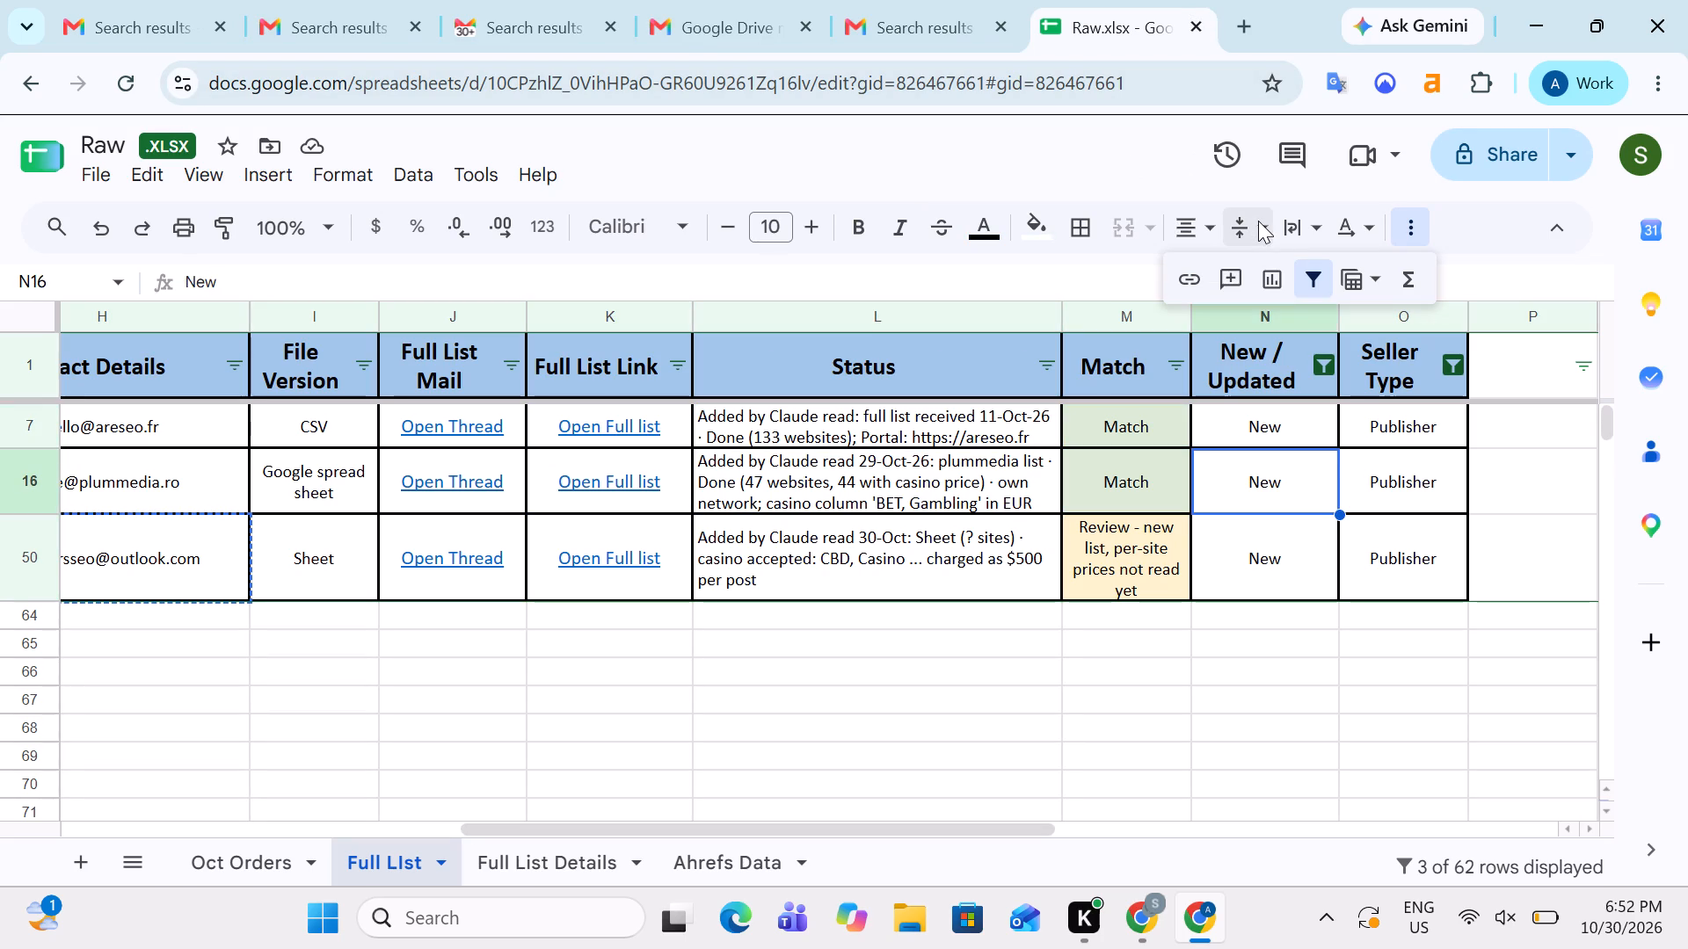
pyautogui.press('Left')
pyautogui.press('Left')
pyautogui.press('Left')
pyautogui.press('Left')
pyautogui.press('Left')
pyautogui.press('Left')
pyautogui.press('Left')
pyautogui.press('Left')
pyautogui.press('Left')
pyautogui.press('Left')
# Search the New Master Sheet for the plummedia.ro publisher's contact email.
pyautogui.press('Right')
pyautogui.press('Right')
pyautogui.press('Right')
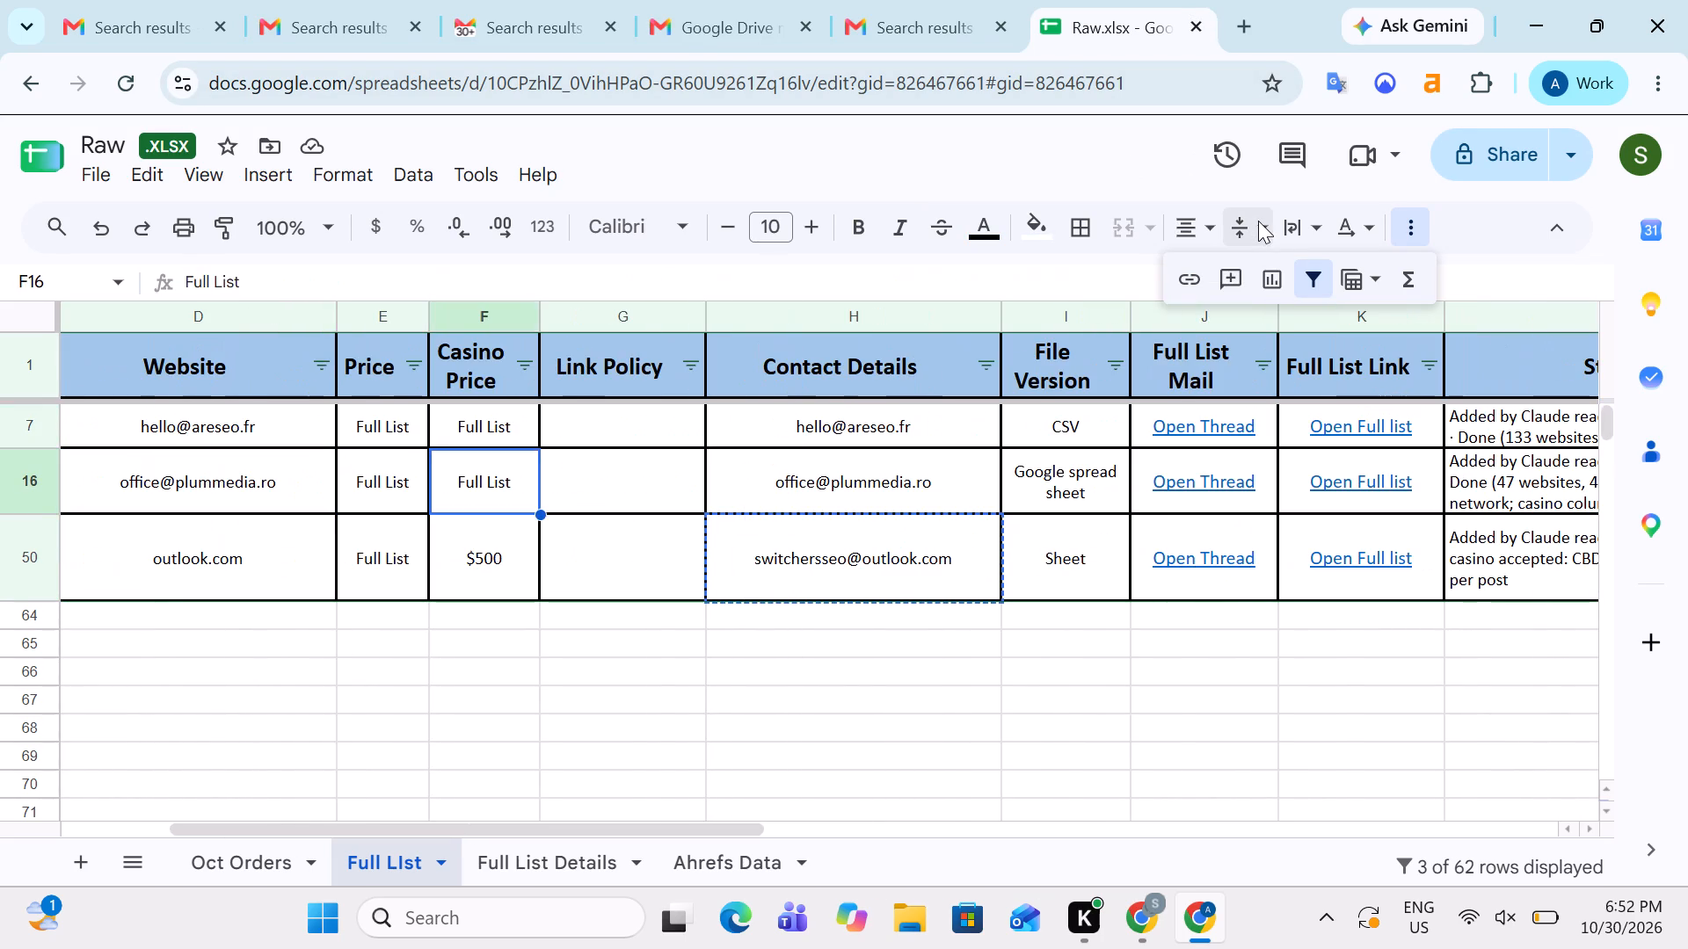
pyautogui.press('Right')
pyautogui.hotkey('ctrl', 'c')
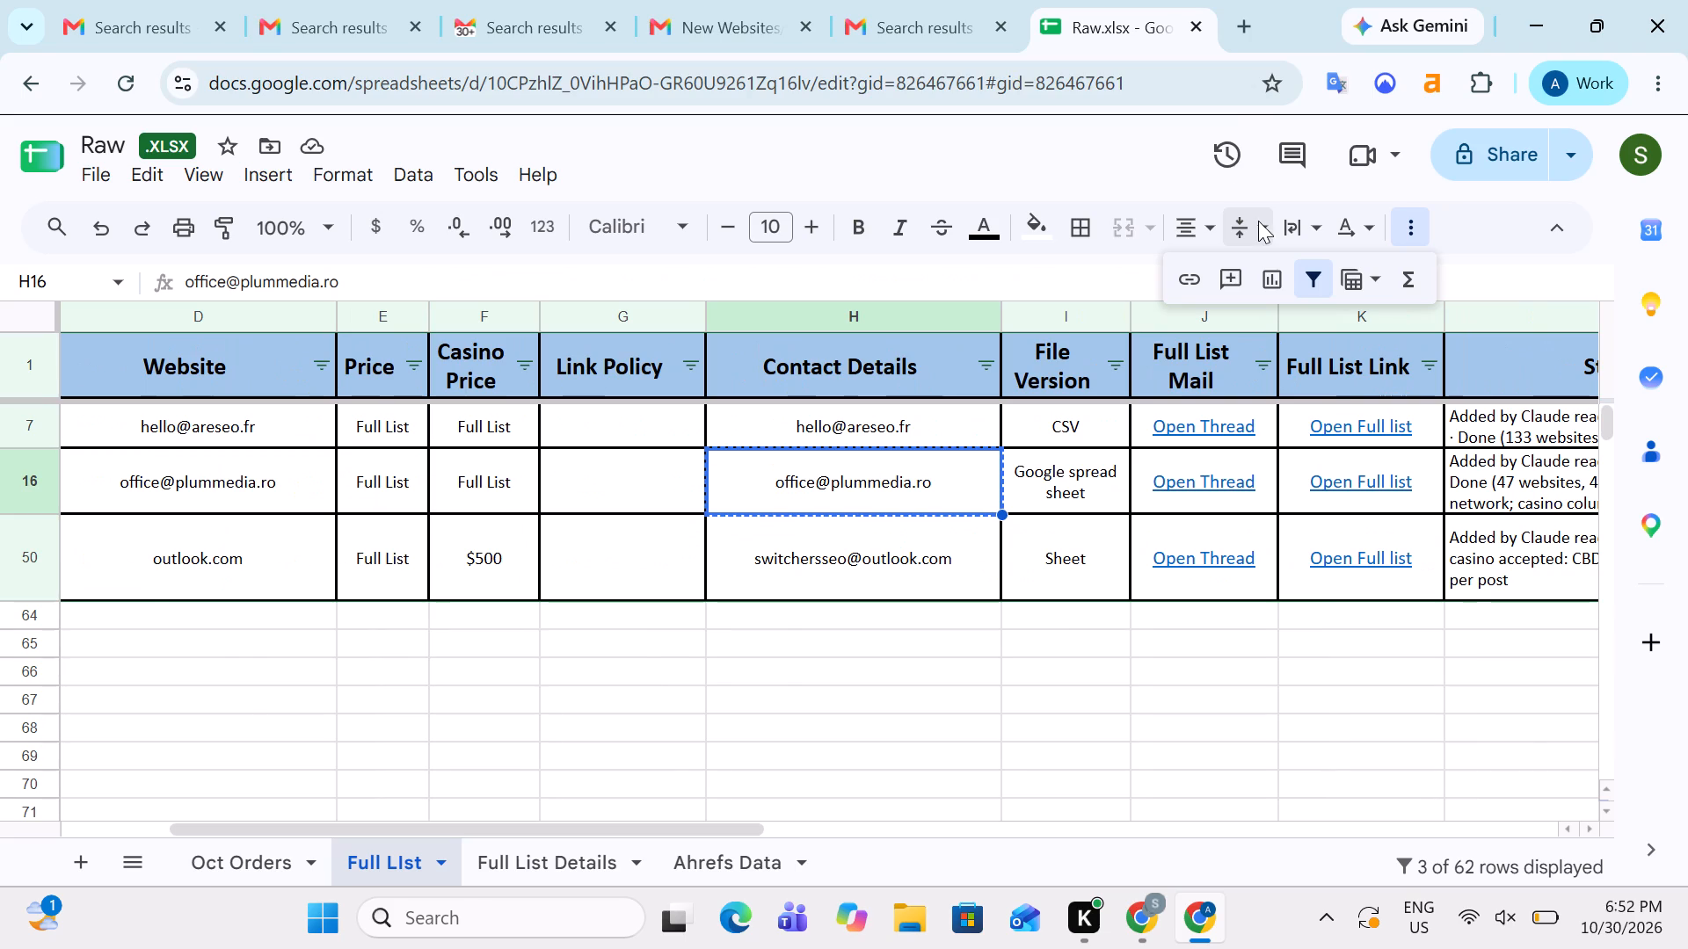
pyautogui.hotkey('alt', 'Tab')
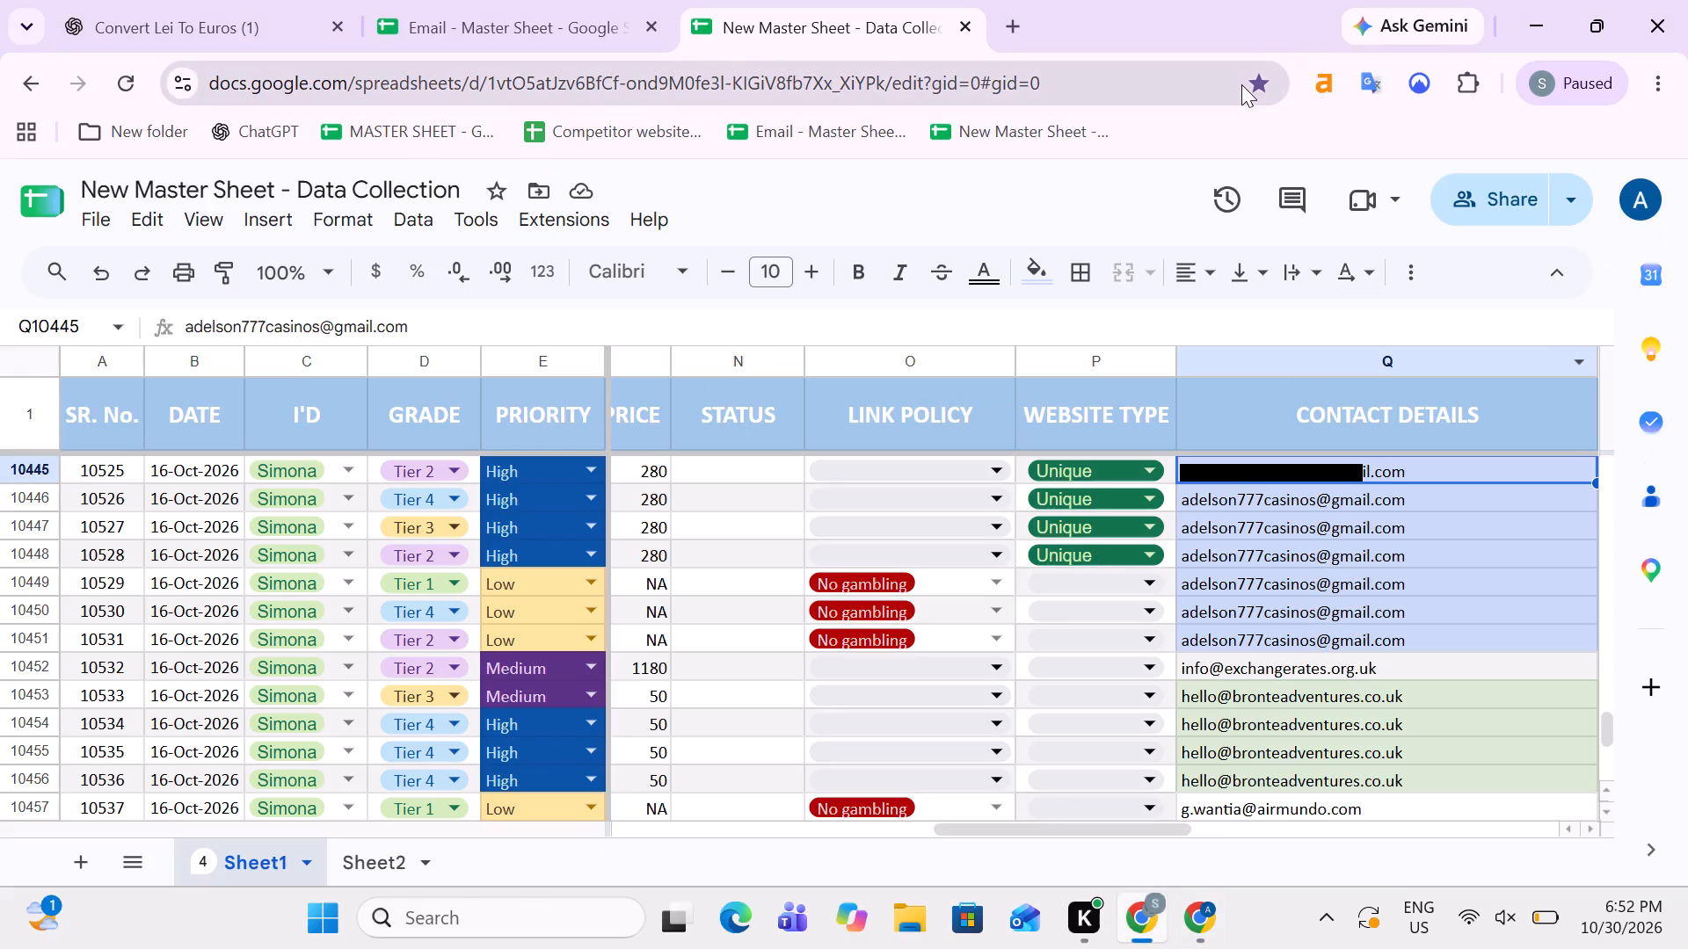
pyautogui.hotkey('ctrl', 'f')
pyautogui.hotkey('ctrl', 'v')
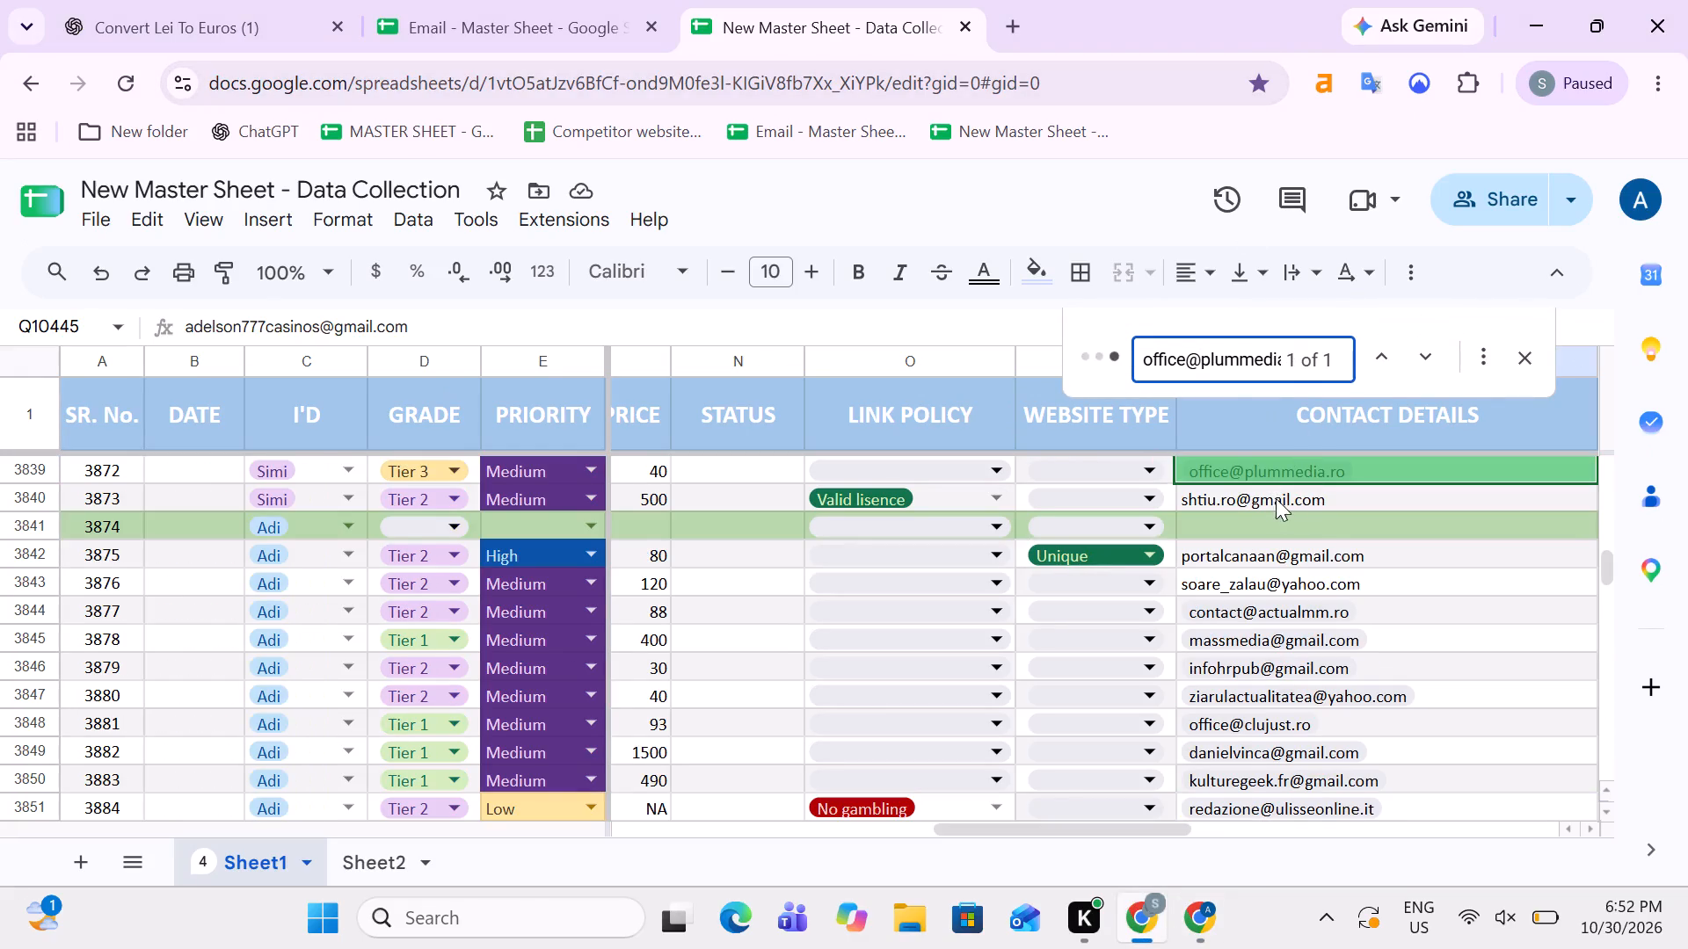
# Go to the last plummedia.ro contact match in the New Master Sheet and review row 10395 from country and pricing through Important Notes.
pyautogui.scroll(1, 1302, 535)
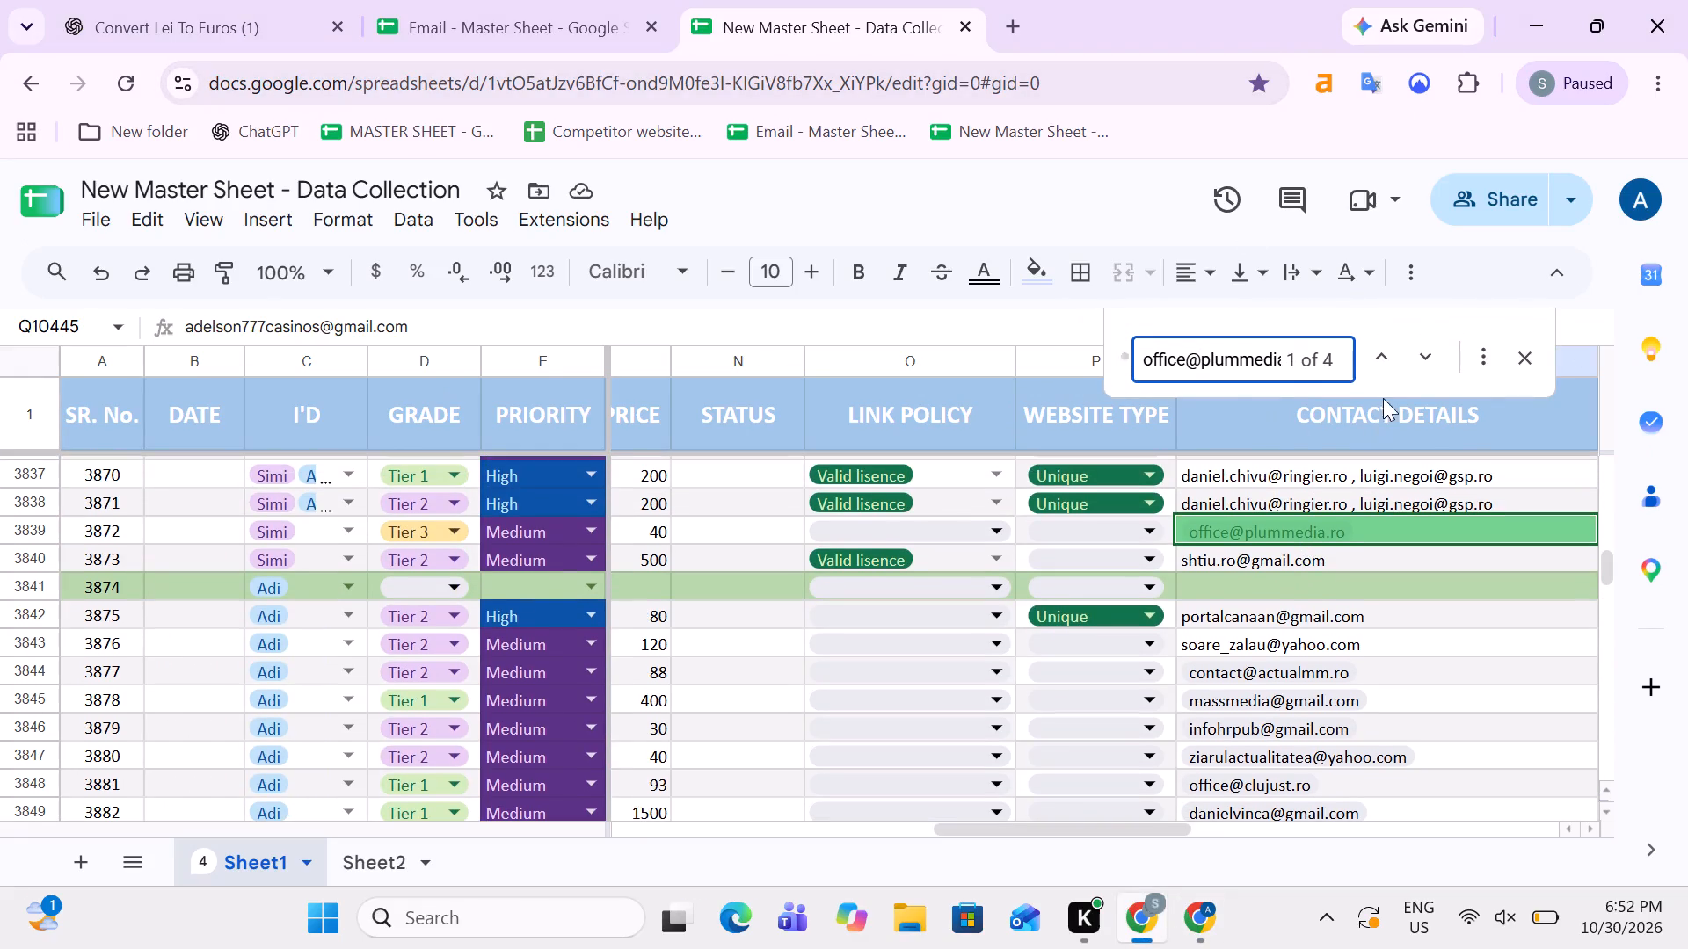
pyautogui.click(1393, 356)
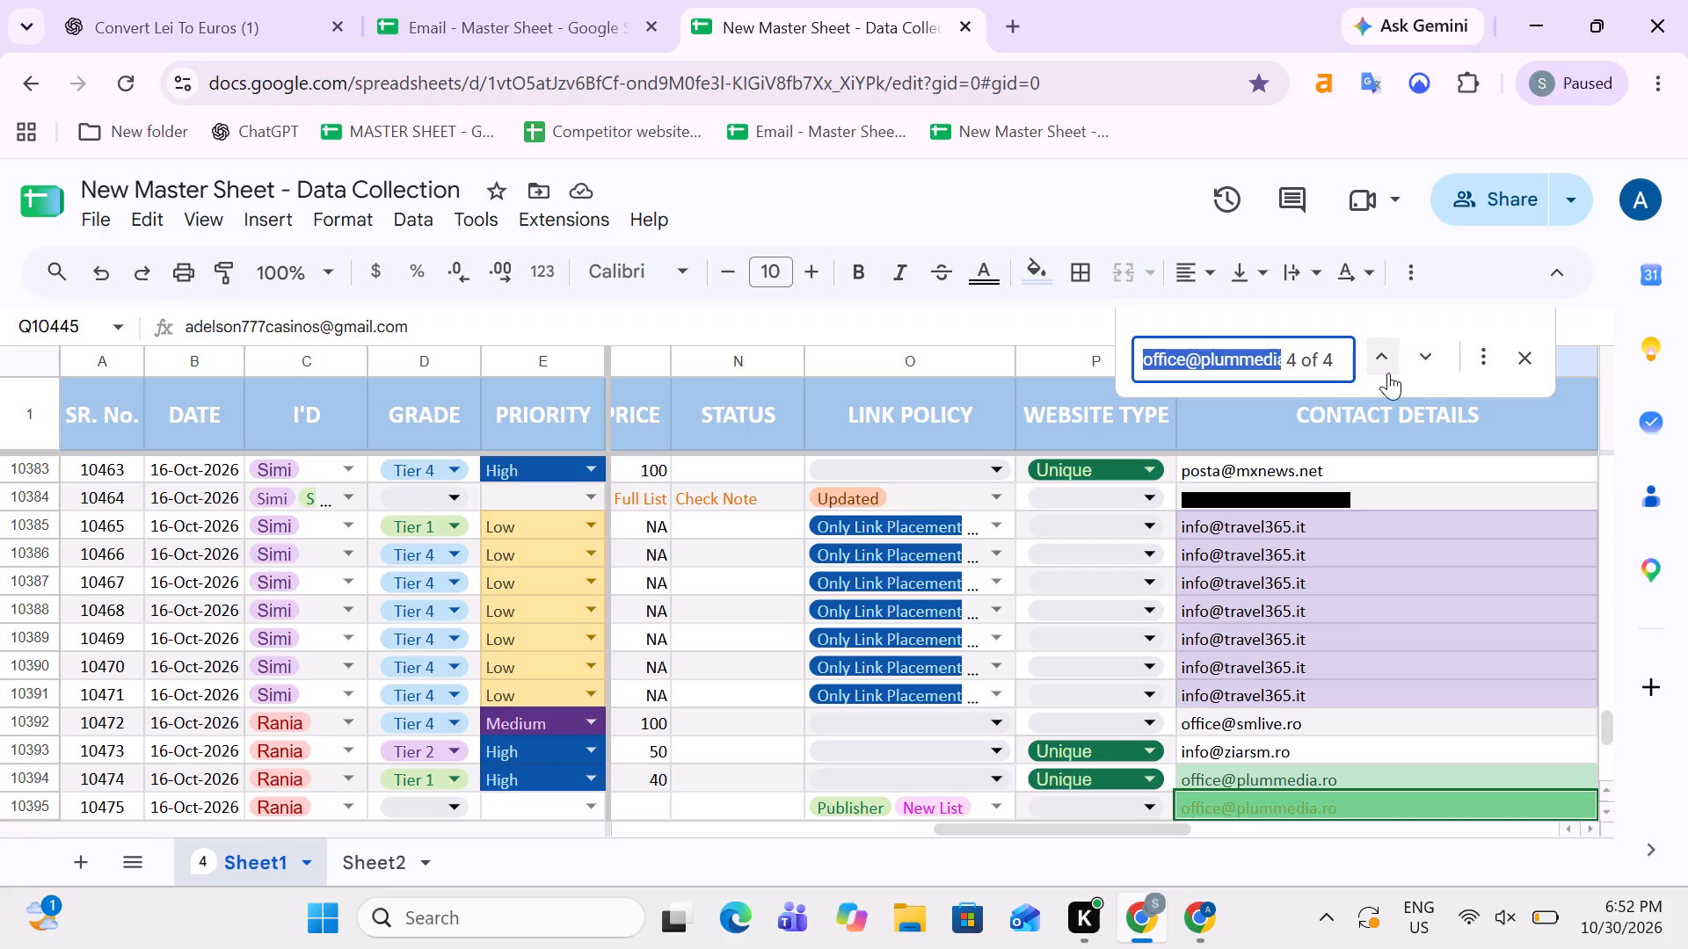
pyautogui.scroll(-1, 1356, 606)
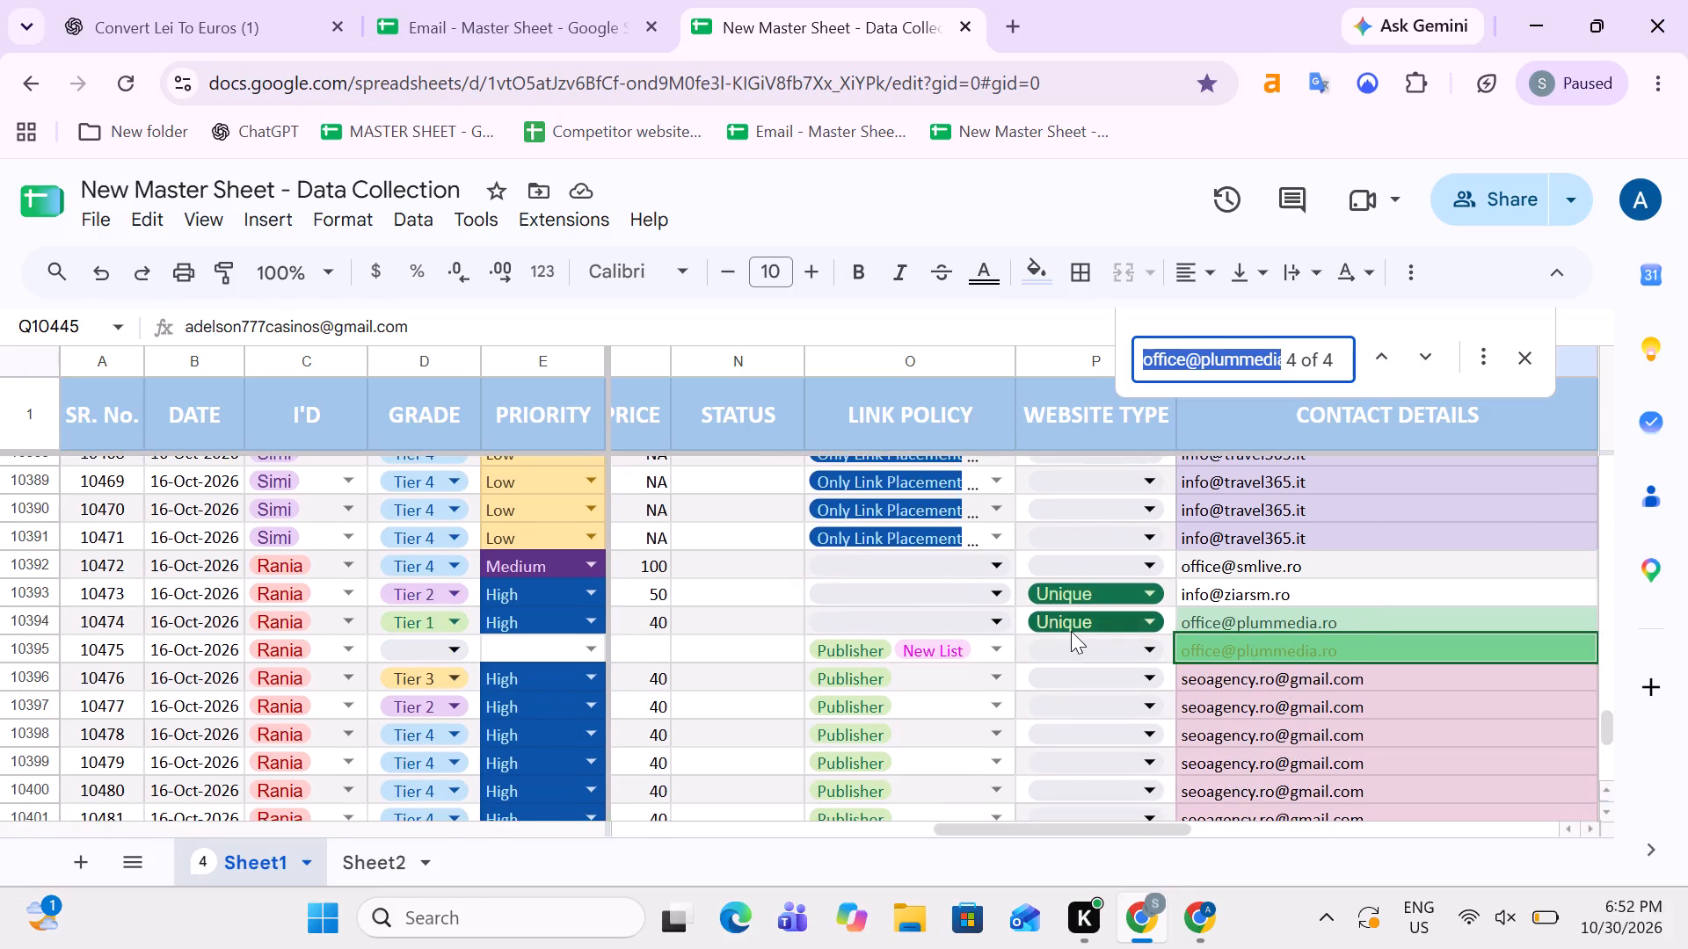
pyautogui.click(769, 648)
pyautogui.press('Right')
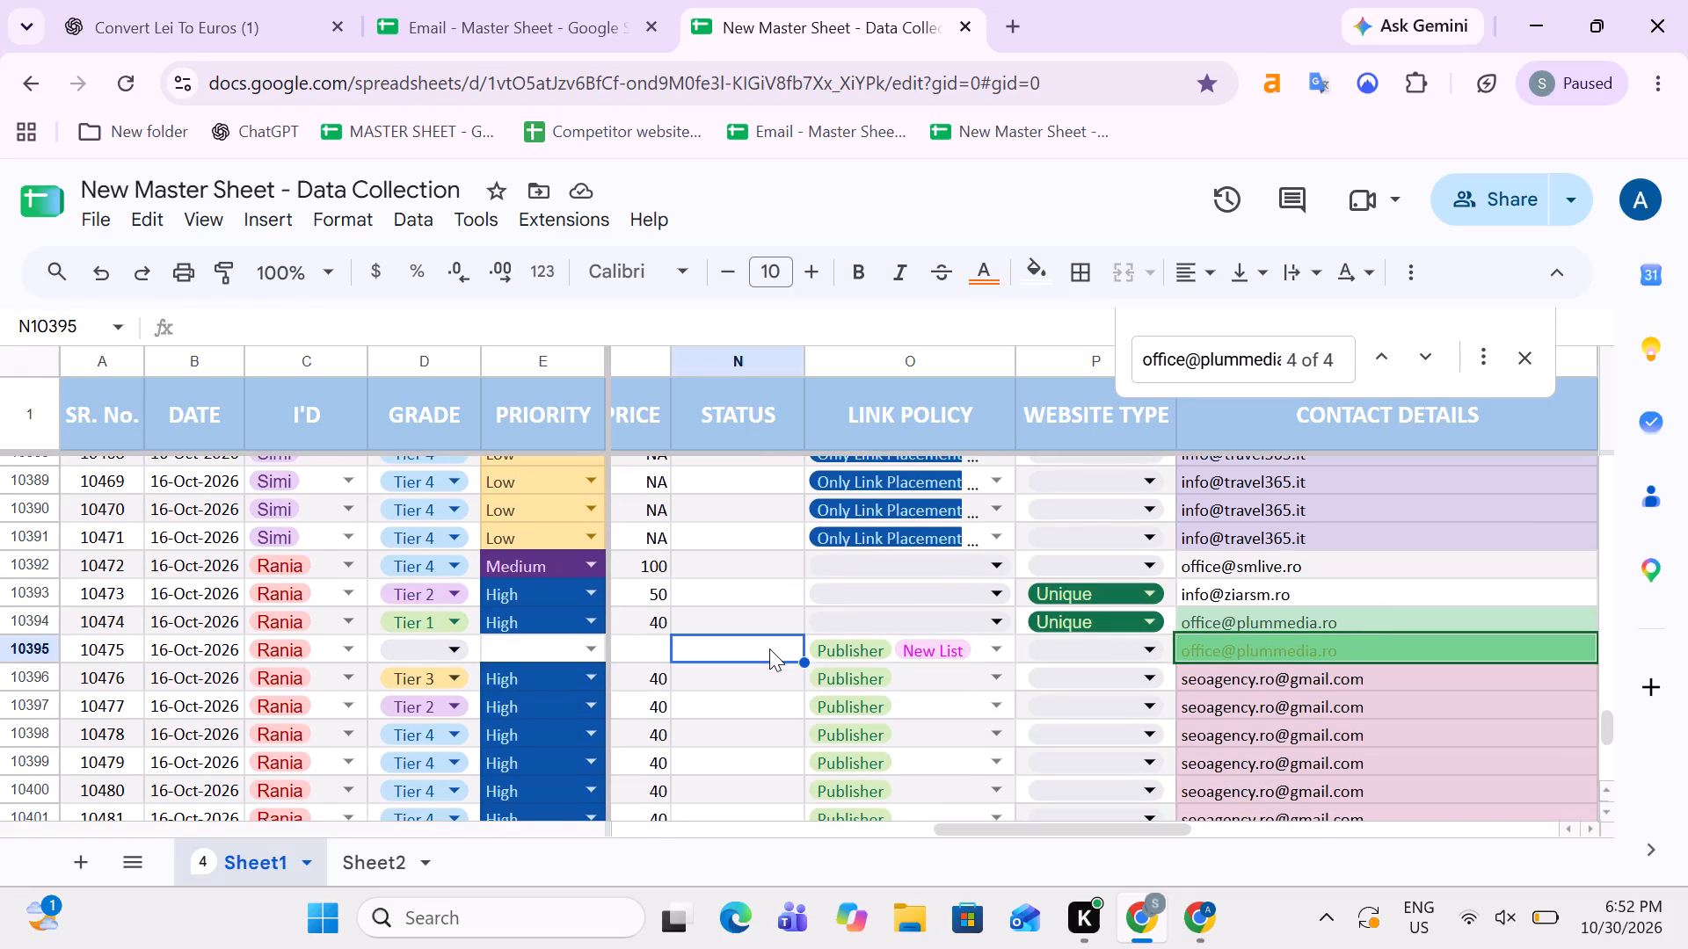
pyautogui.press('Right')
pyautogui.press('Right')
pyautogui.press('Right')
pyautogui.press('Right')
pyautogui.press('Right')
pyautogui.press('Left')
pyautogui.press('Left')
pyautogui.press('Left')
pyautogui.press('Left')
pyautogui.press('Left')
pyautogui.press('Left')
pyautogui.press('Left')
pyautogui.press('Left')
pyautogui.press('Left')
pyautogui.press('Left')
pyautogui.press('Left')
pyautogui.press('Left')
pyautogui.press('Left')
pyautogui.press('Left')
pyautogui.press('Left')
pyautogui.press('Left')
pyautogui.press('Left')
pyautogui.press('Left')
pyautogui.press('Left')
pyautogui.press('Left')
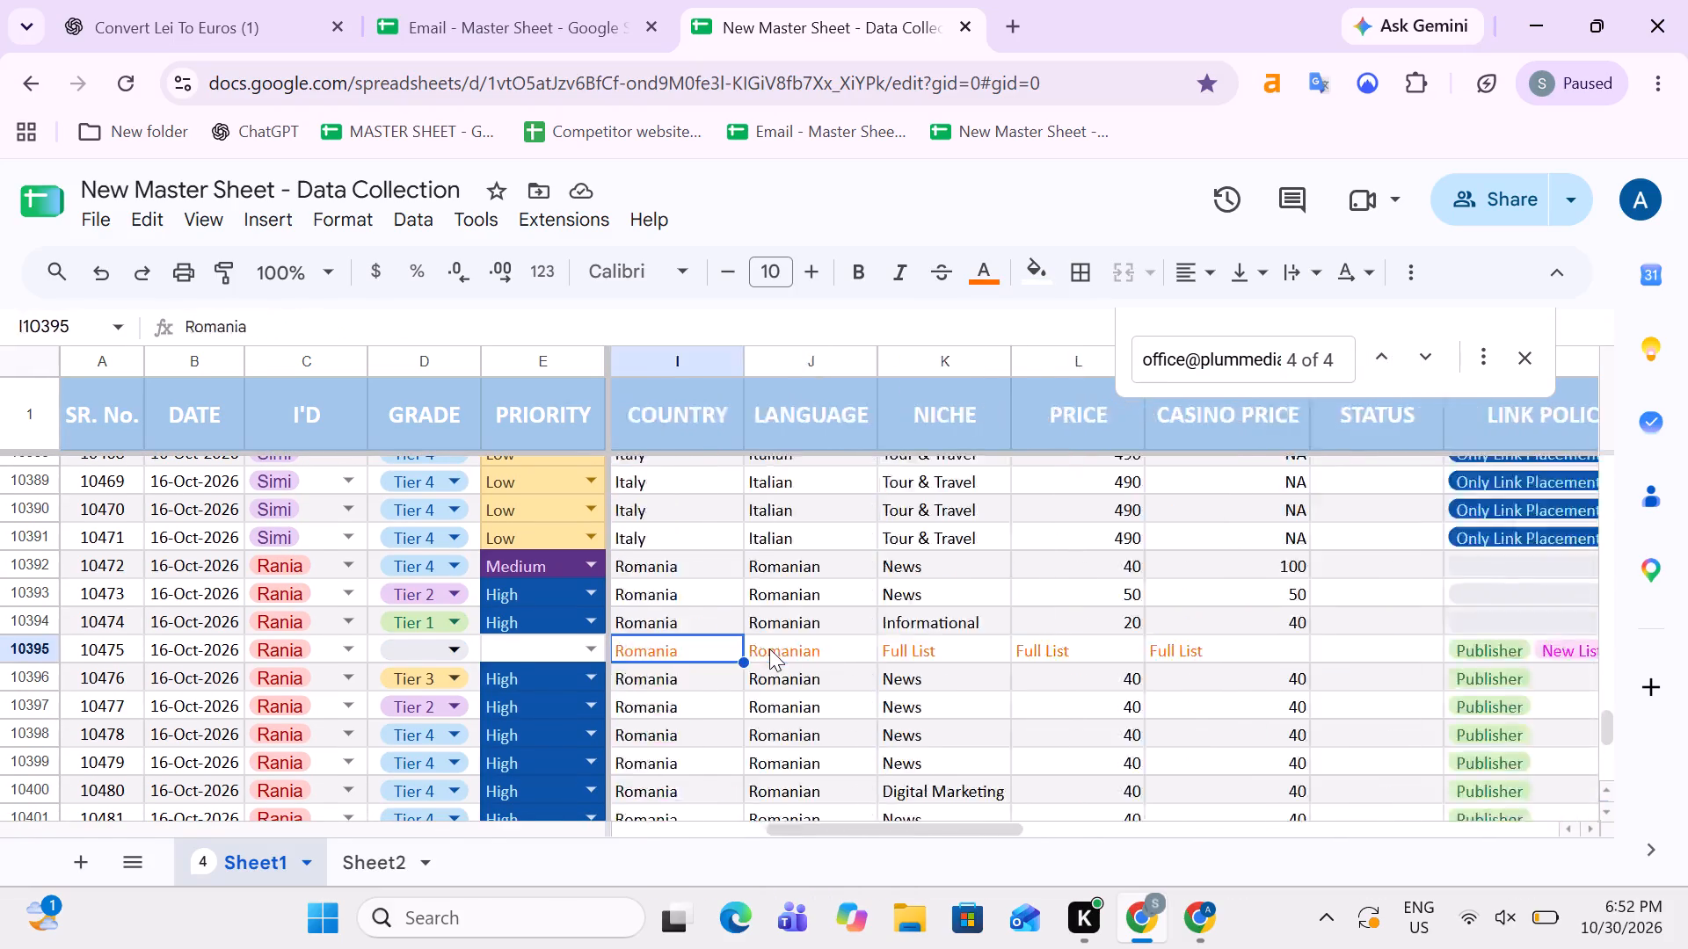
pyautogui.press('Right')
pyautogui.press('Right')
pyautogui.press('Right')
pyautogui.press('Right')
pyautogui.press('Right')
pyautogui.press('Right')
pyautogui.press('Right')
pyautogui.press('Right')
pyautogui.press('Right')
pyautogui.press('Right')
pyautogui.press('Right')
pyautogui.press('Right')
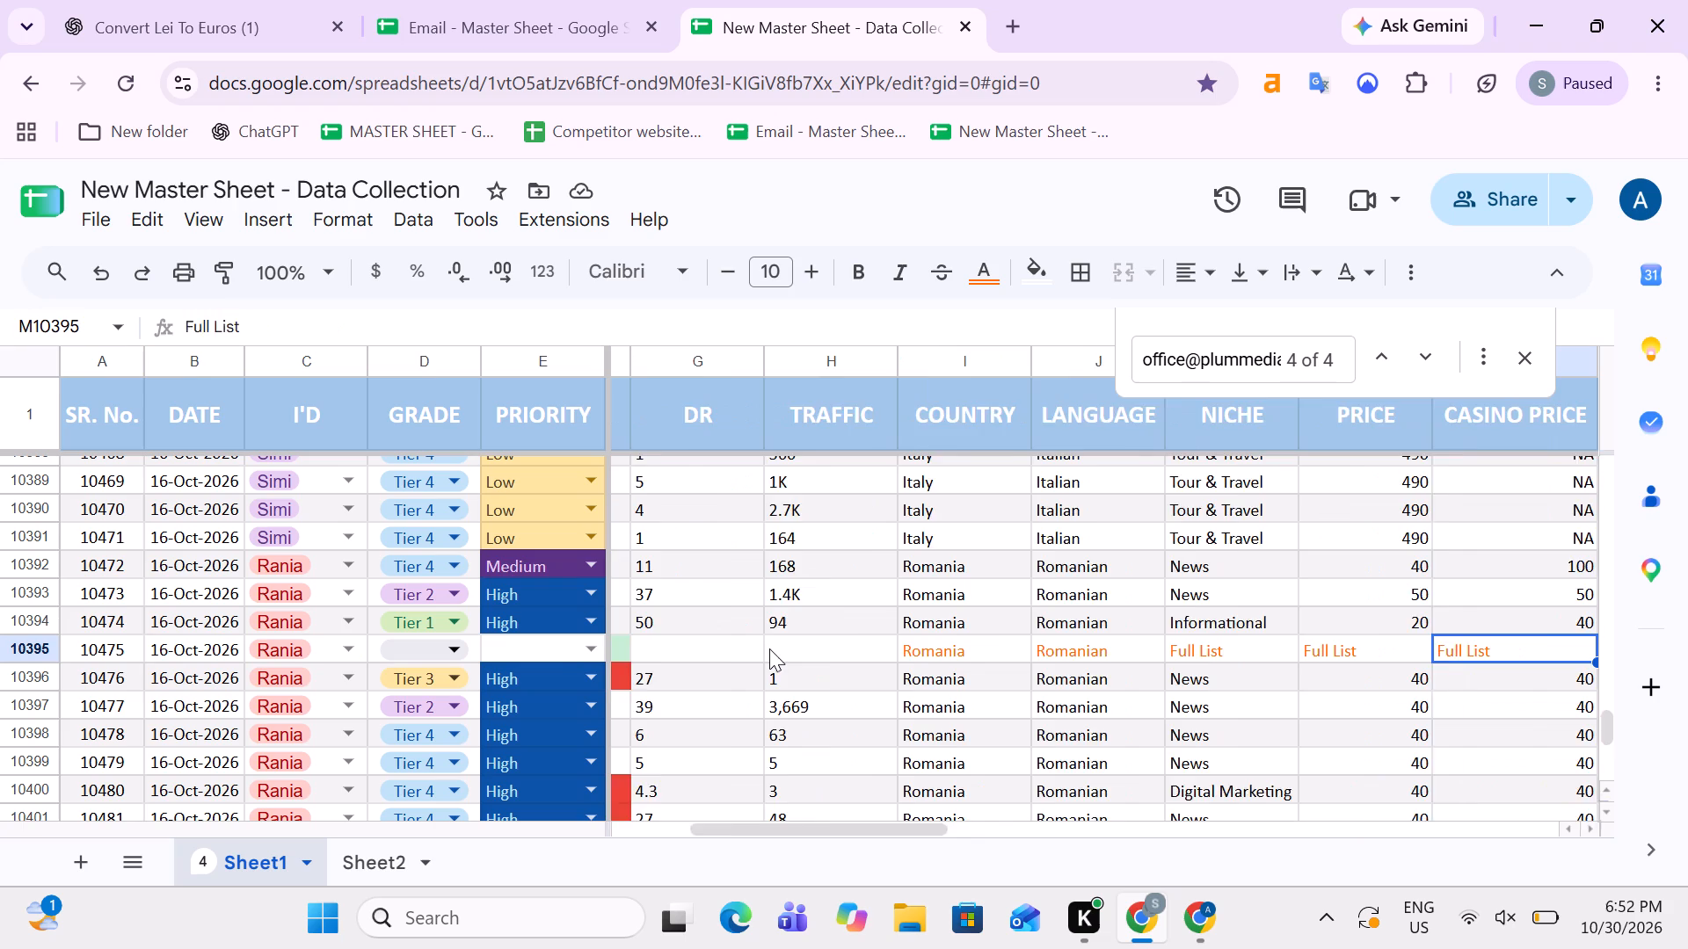
pyautogui.press('Right')
pyautogui.press('Right')
pyautogui.press('Right')
pyautogui.press('Right')
pyautogui.press('Right')
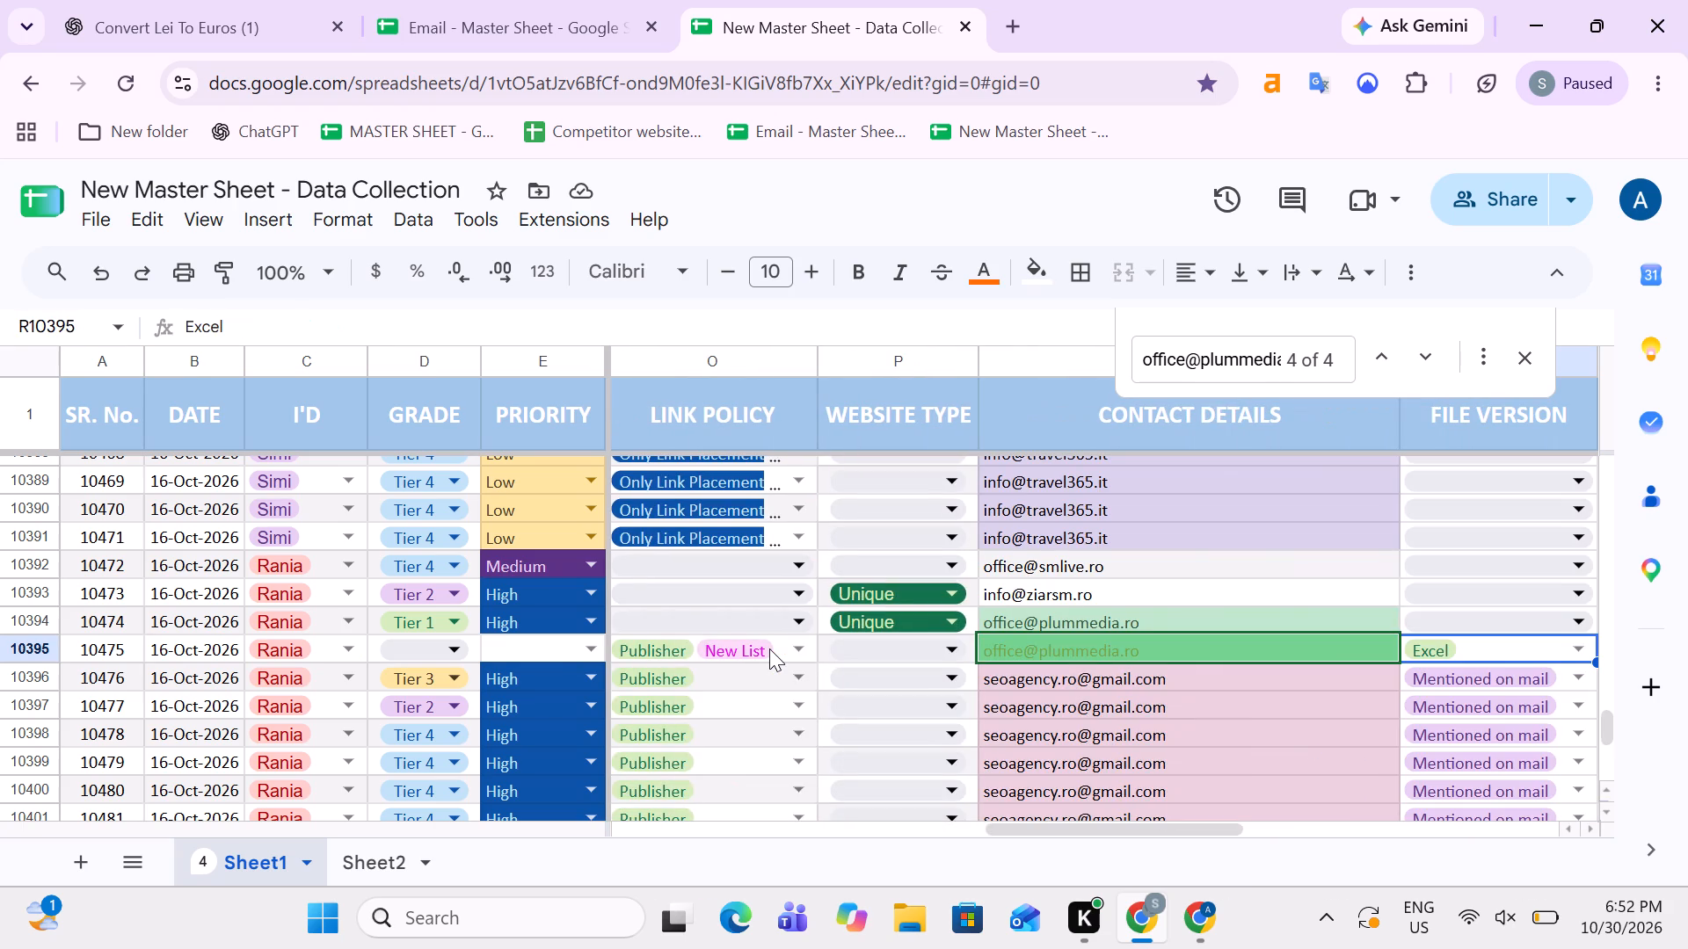
pyautogui.press('Right')
pyautogui.press('Right')
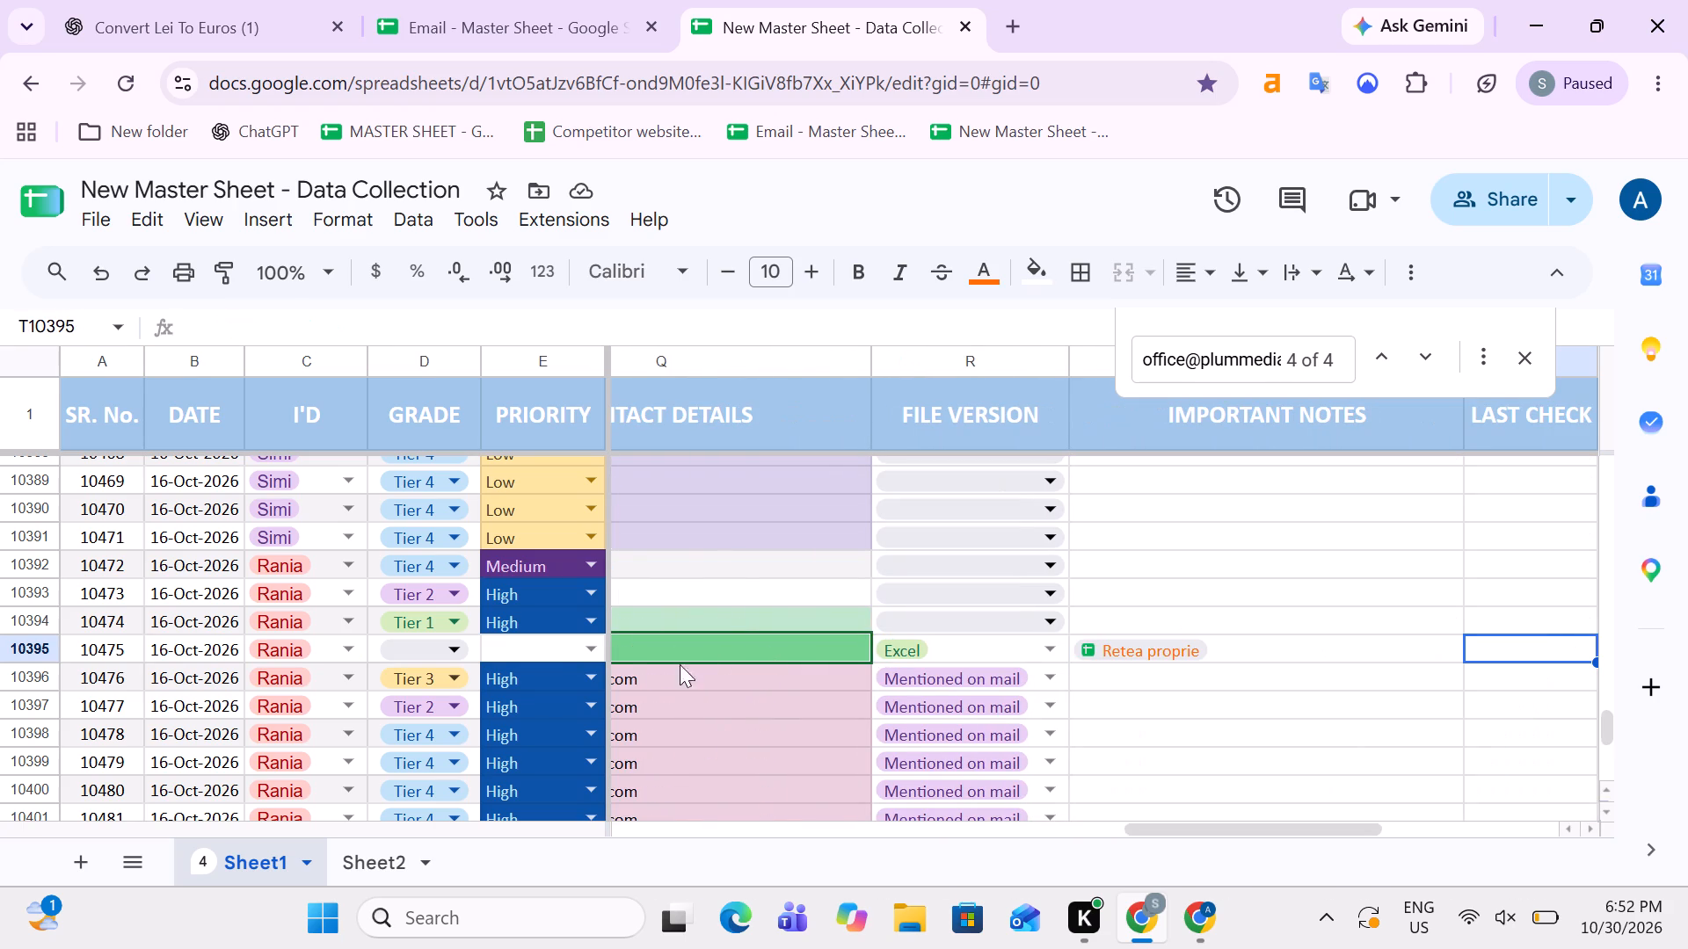
# Open the Retea proprie spreadsheet linked in row 10395's Important Notes and examine its listed sites and article prices.
pyautogui.click(1159, 656)
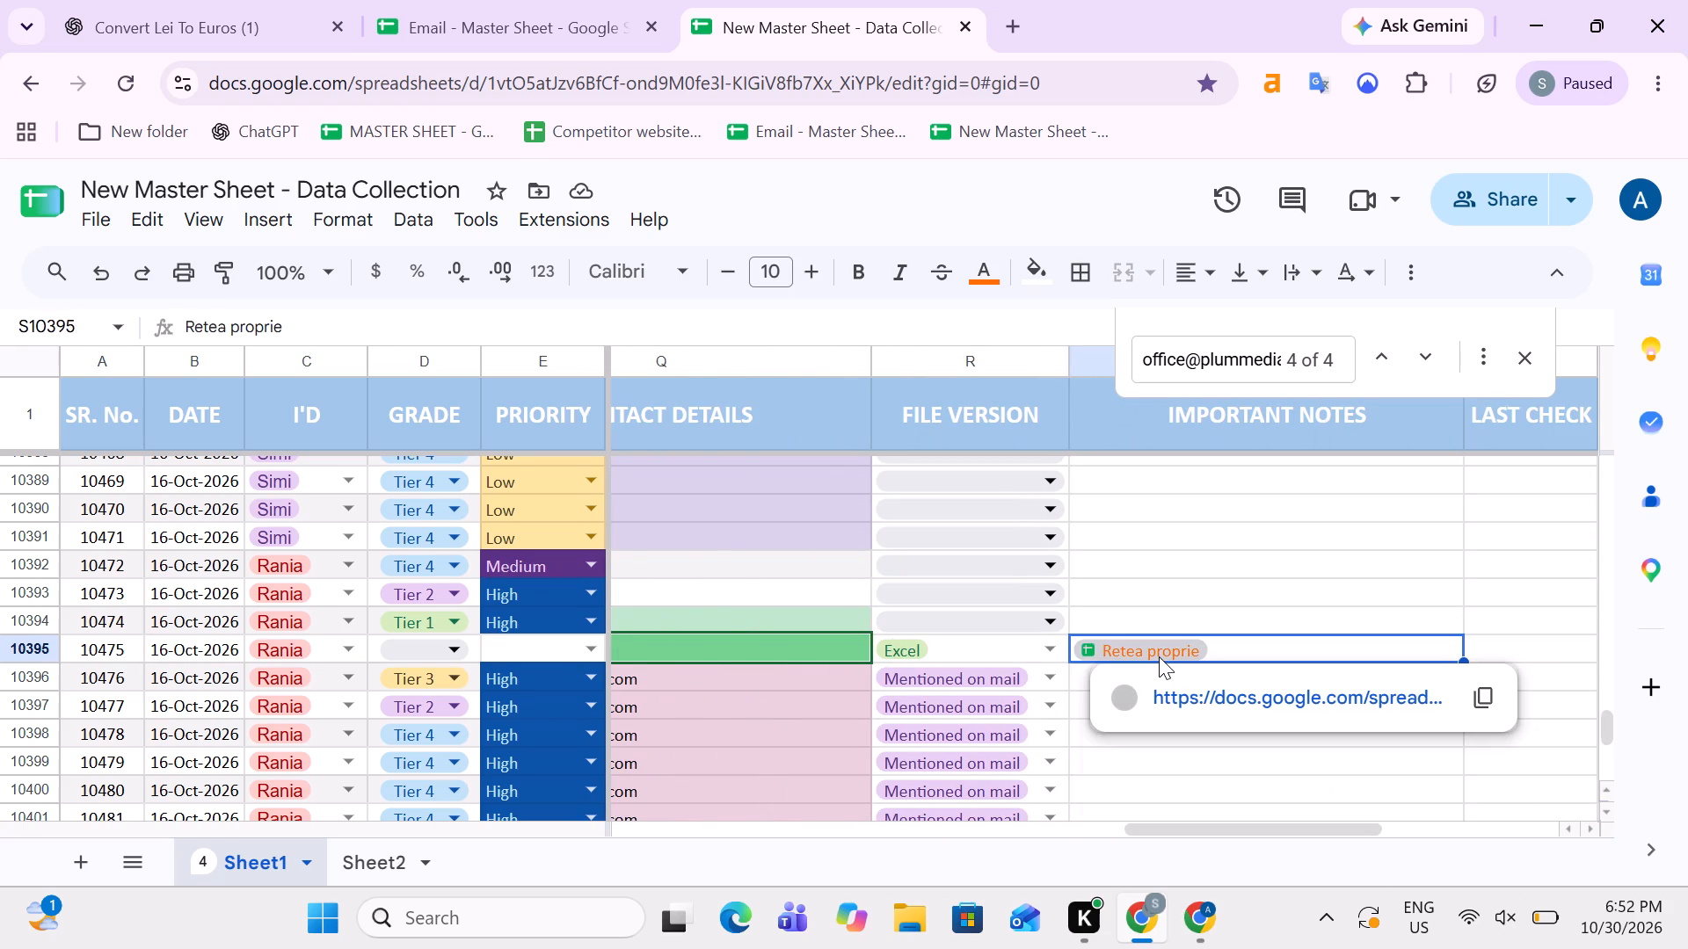
pyautogui.click(1174, 704)
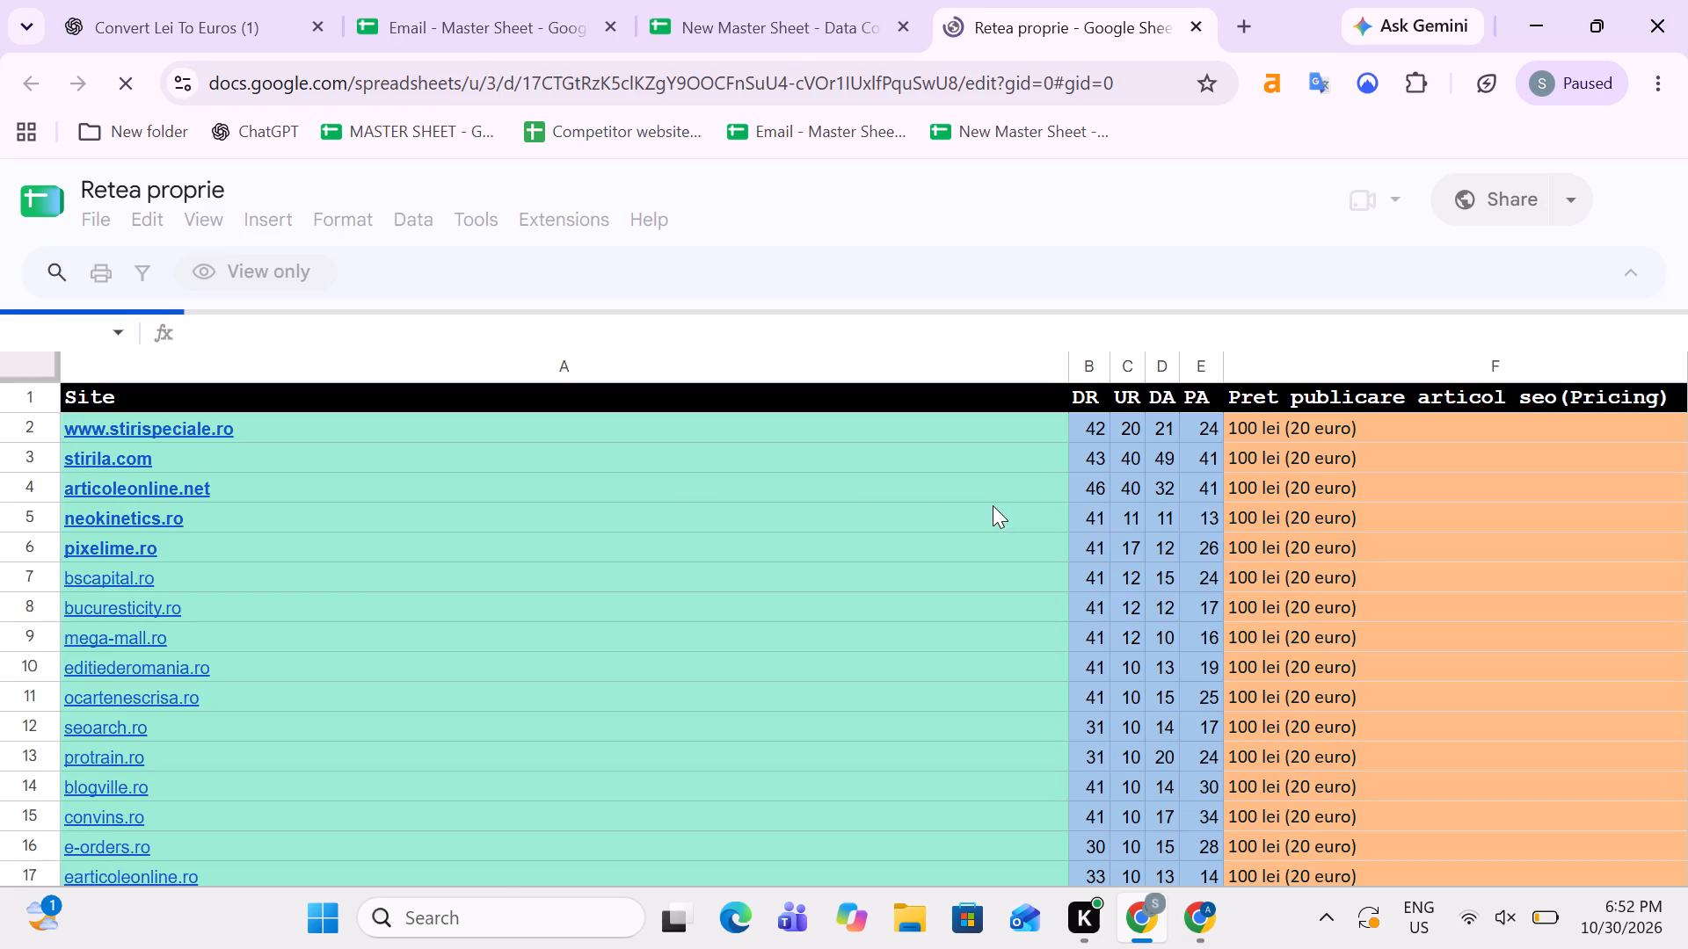
pyautogui.scroll(-8, 663, 495)
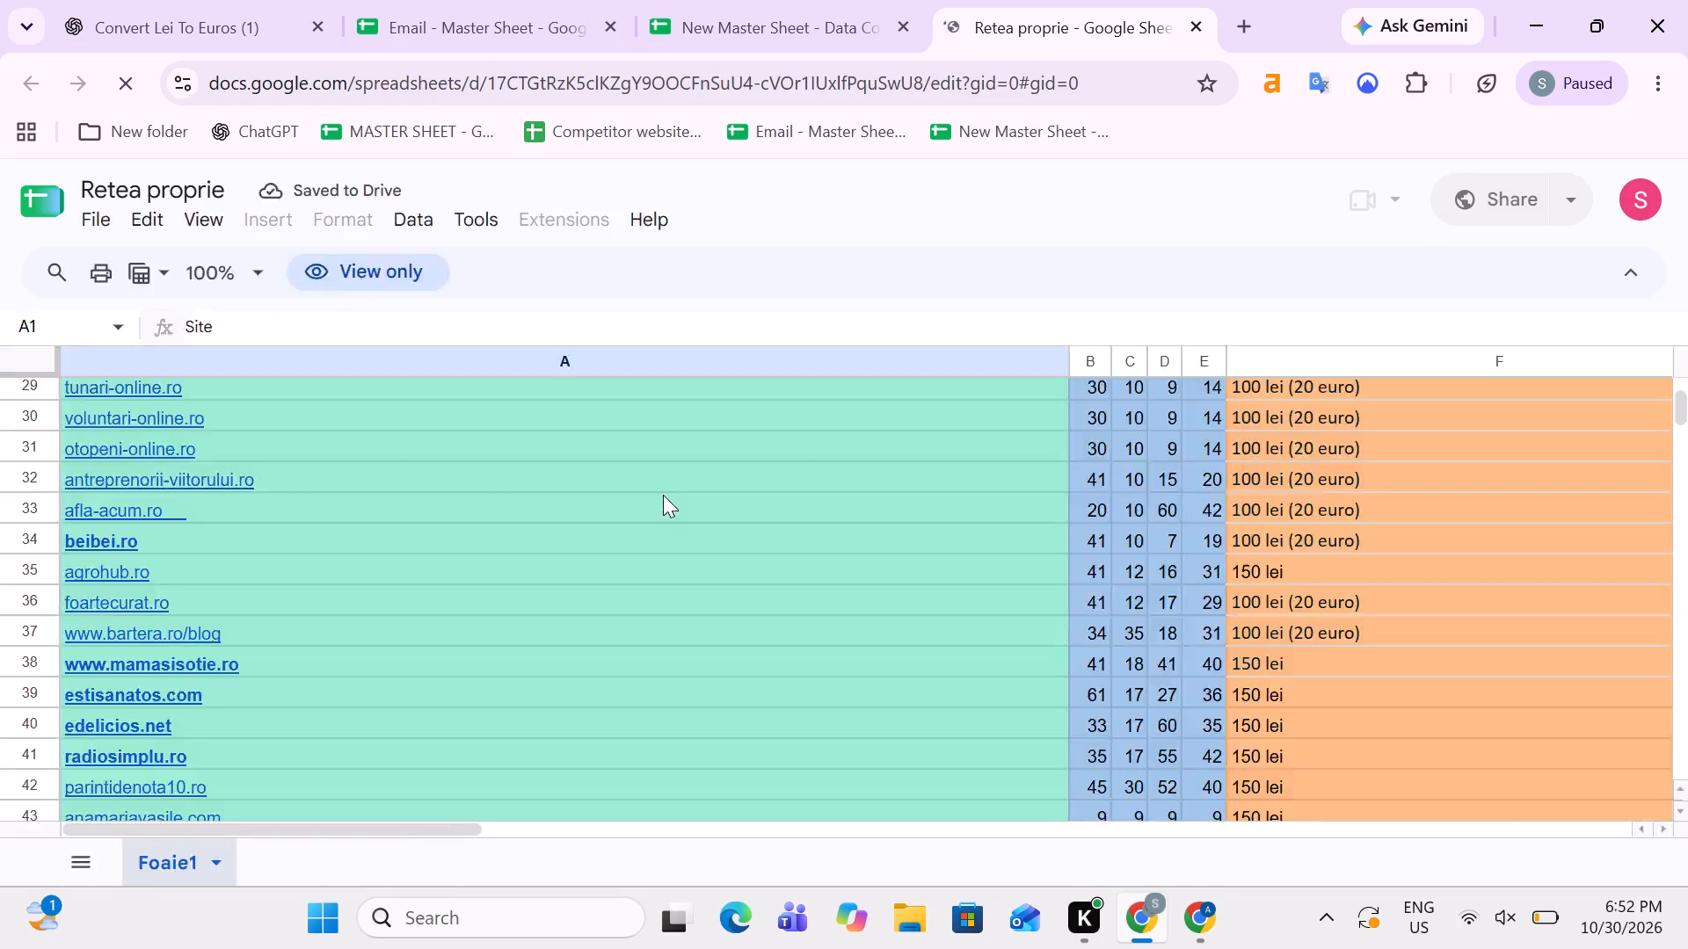
pyautogui.scroll(6, 663, 495)
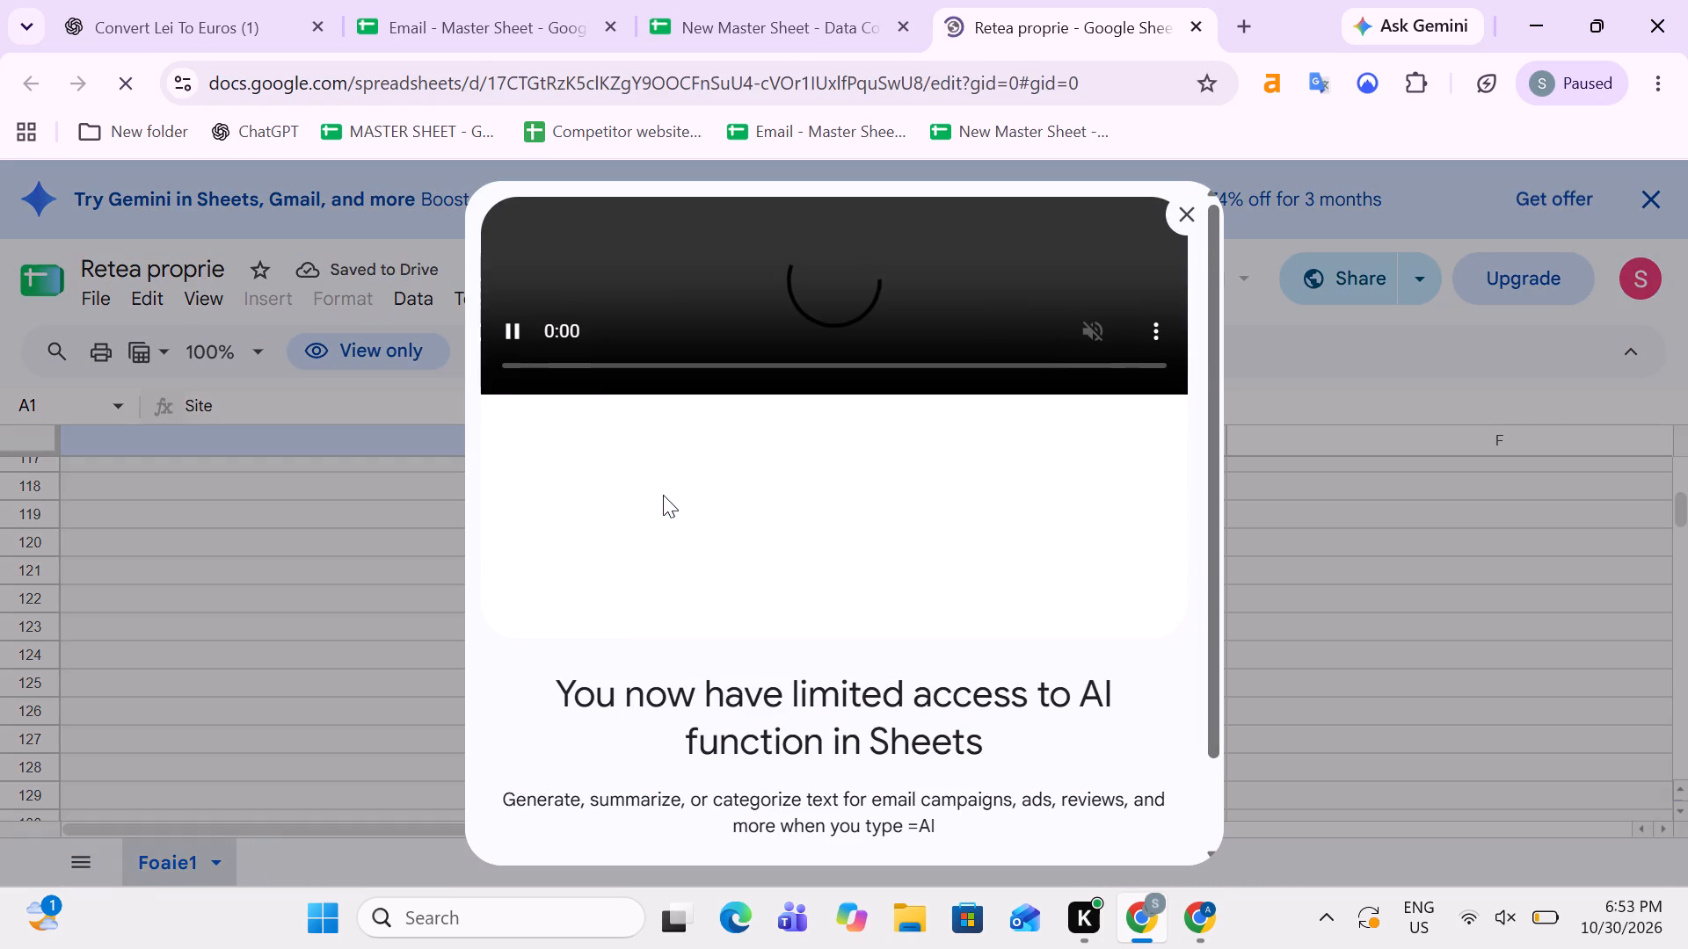
pyautogui.scroll(1, 663, 495)
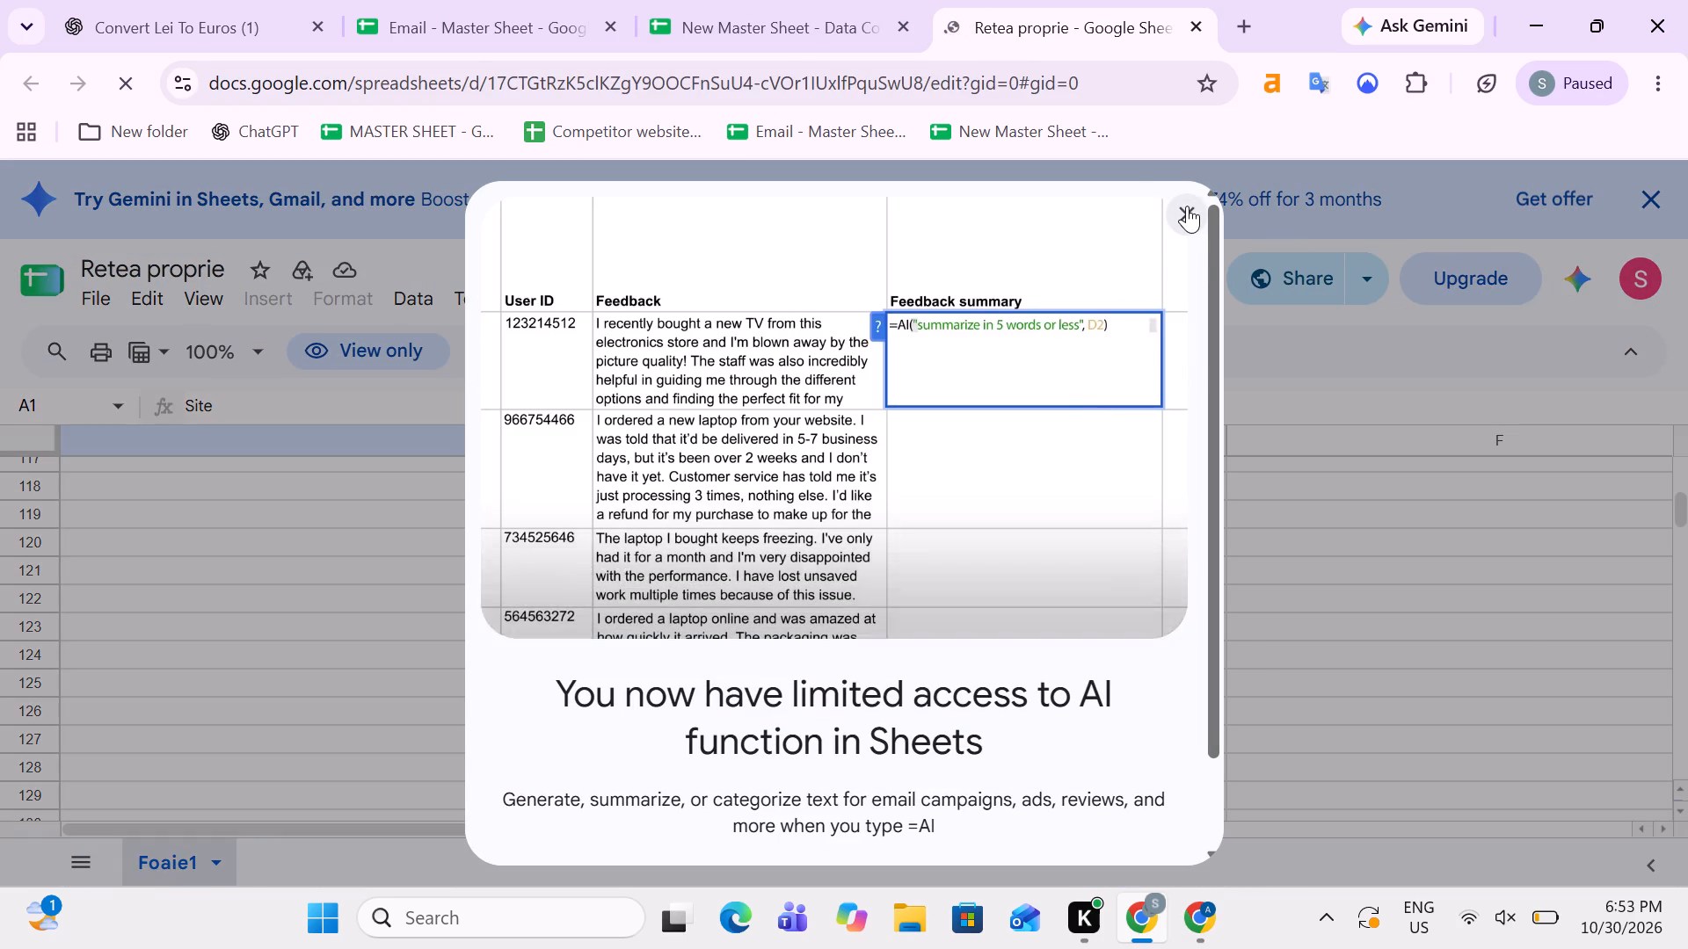
# Dismiss the AI function notice in the Retea proprie sheet, examine its sites and prices, and select the Site column.
pyautogui.click(1187, 206)
pyautogui.scroll(1, 551, 395)
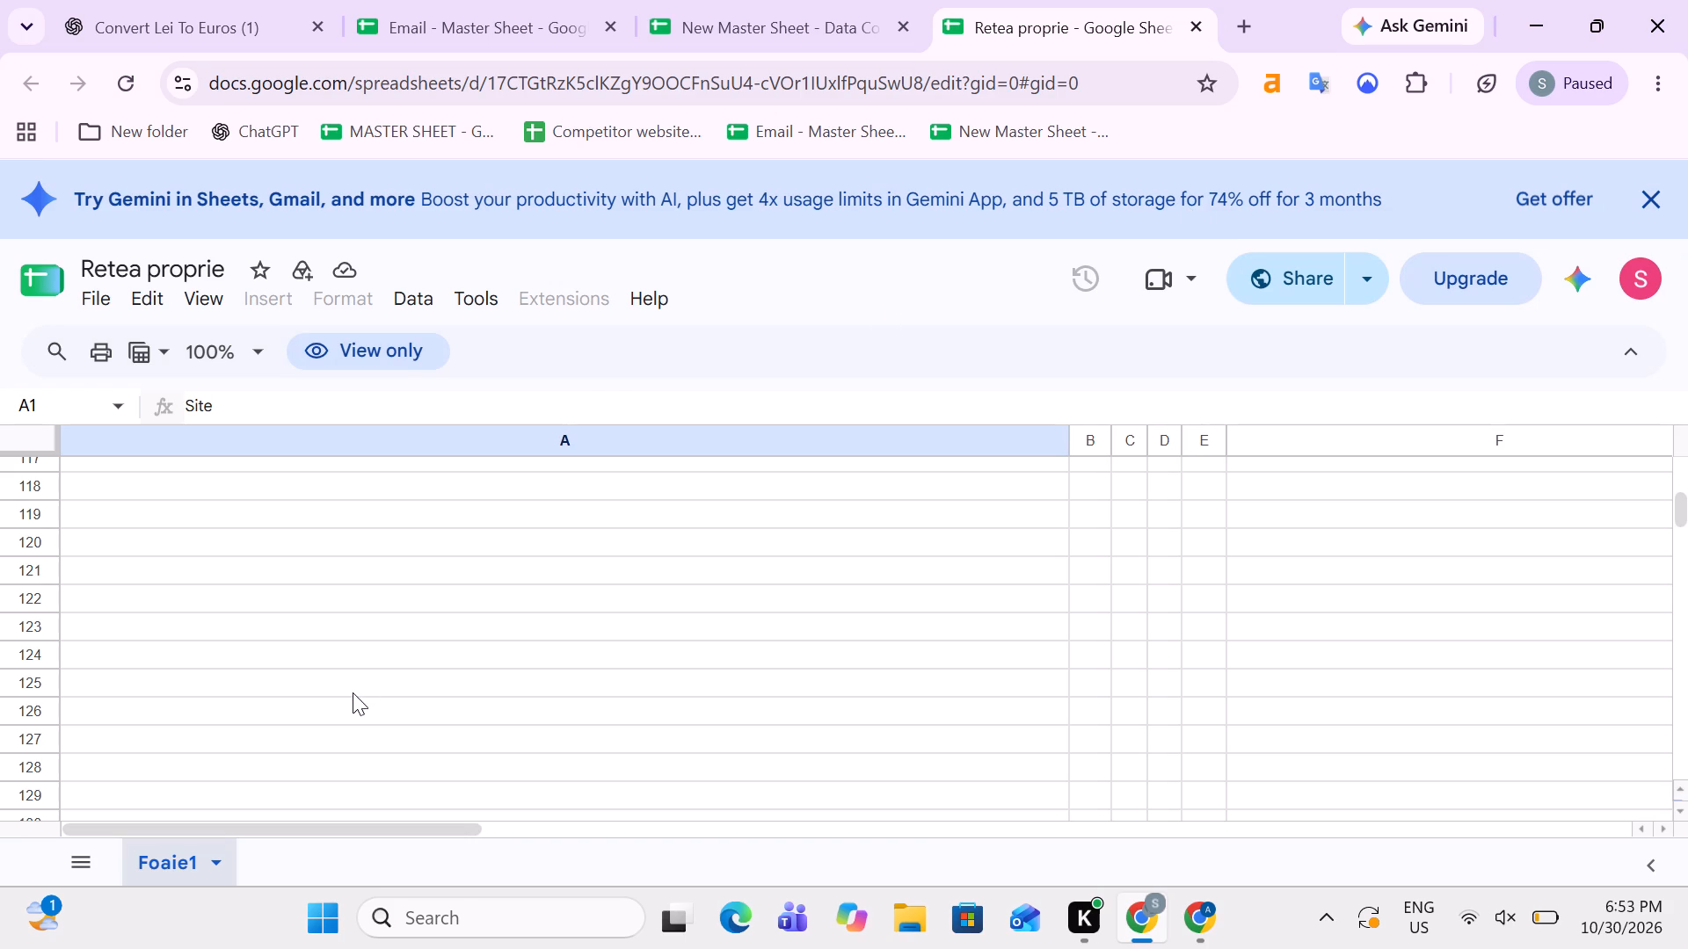
pyautogui.scroll(9, 353, 692)
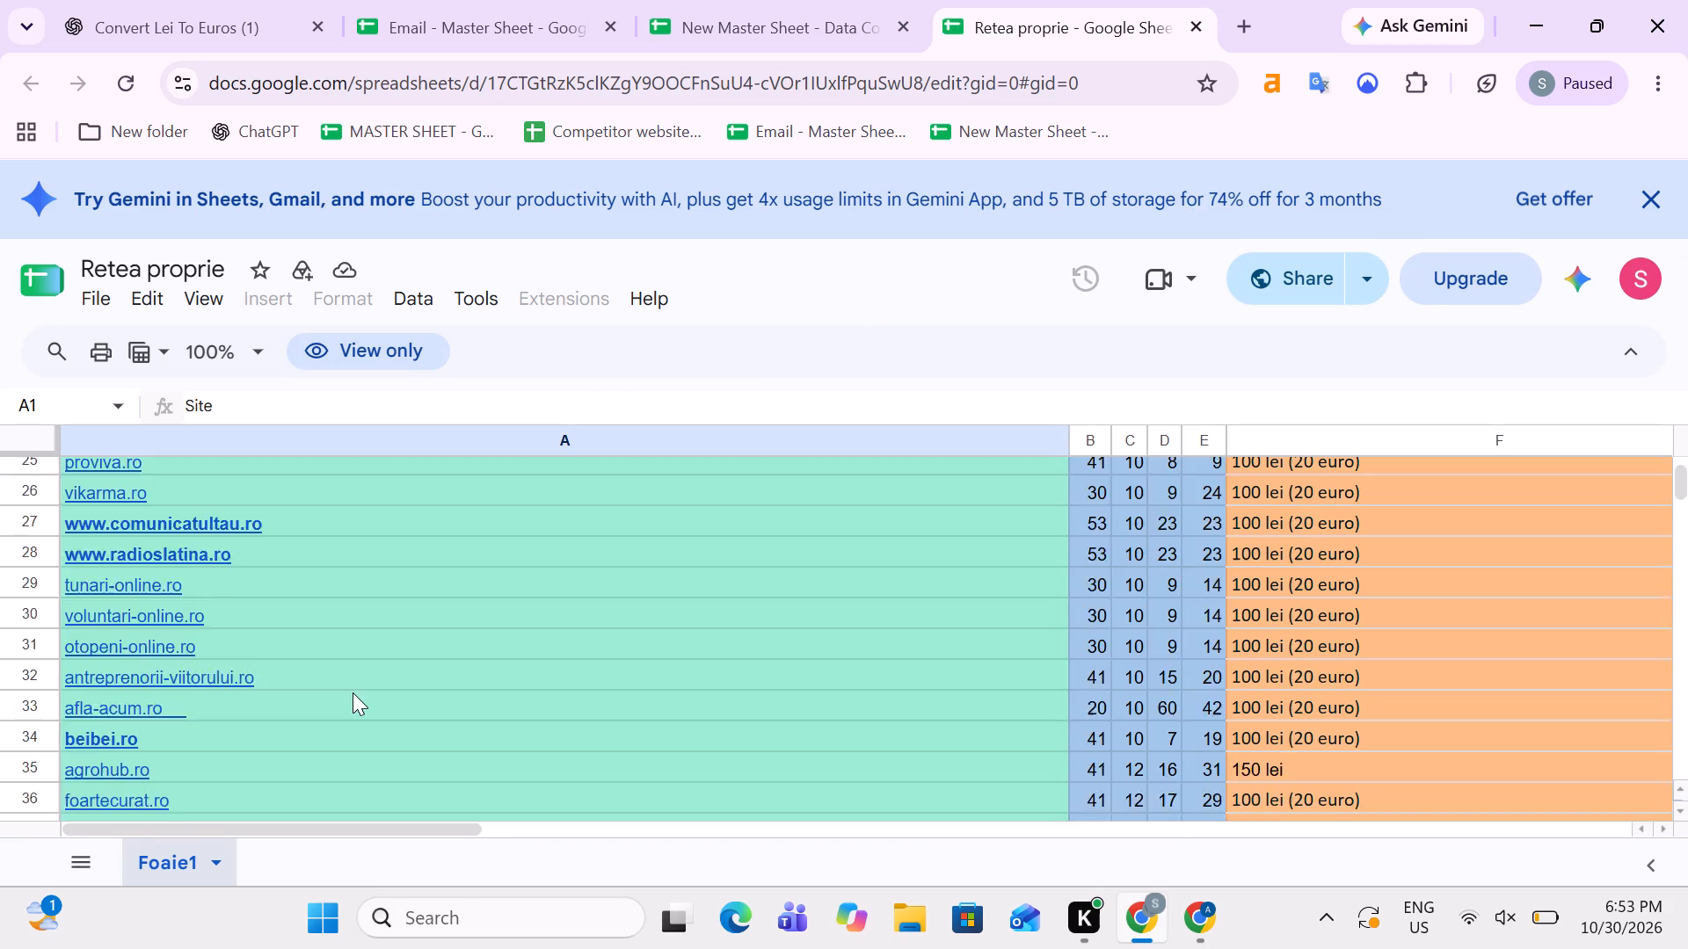
pyautogui.scroll(-1, 353, 692)
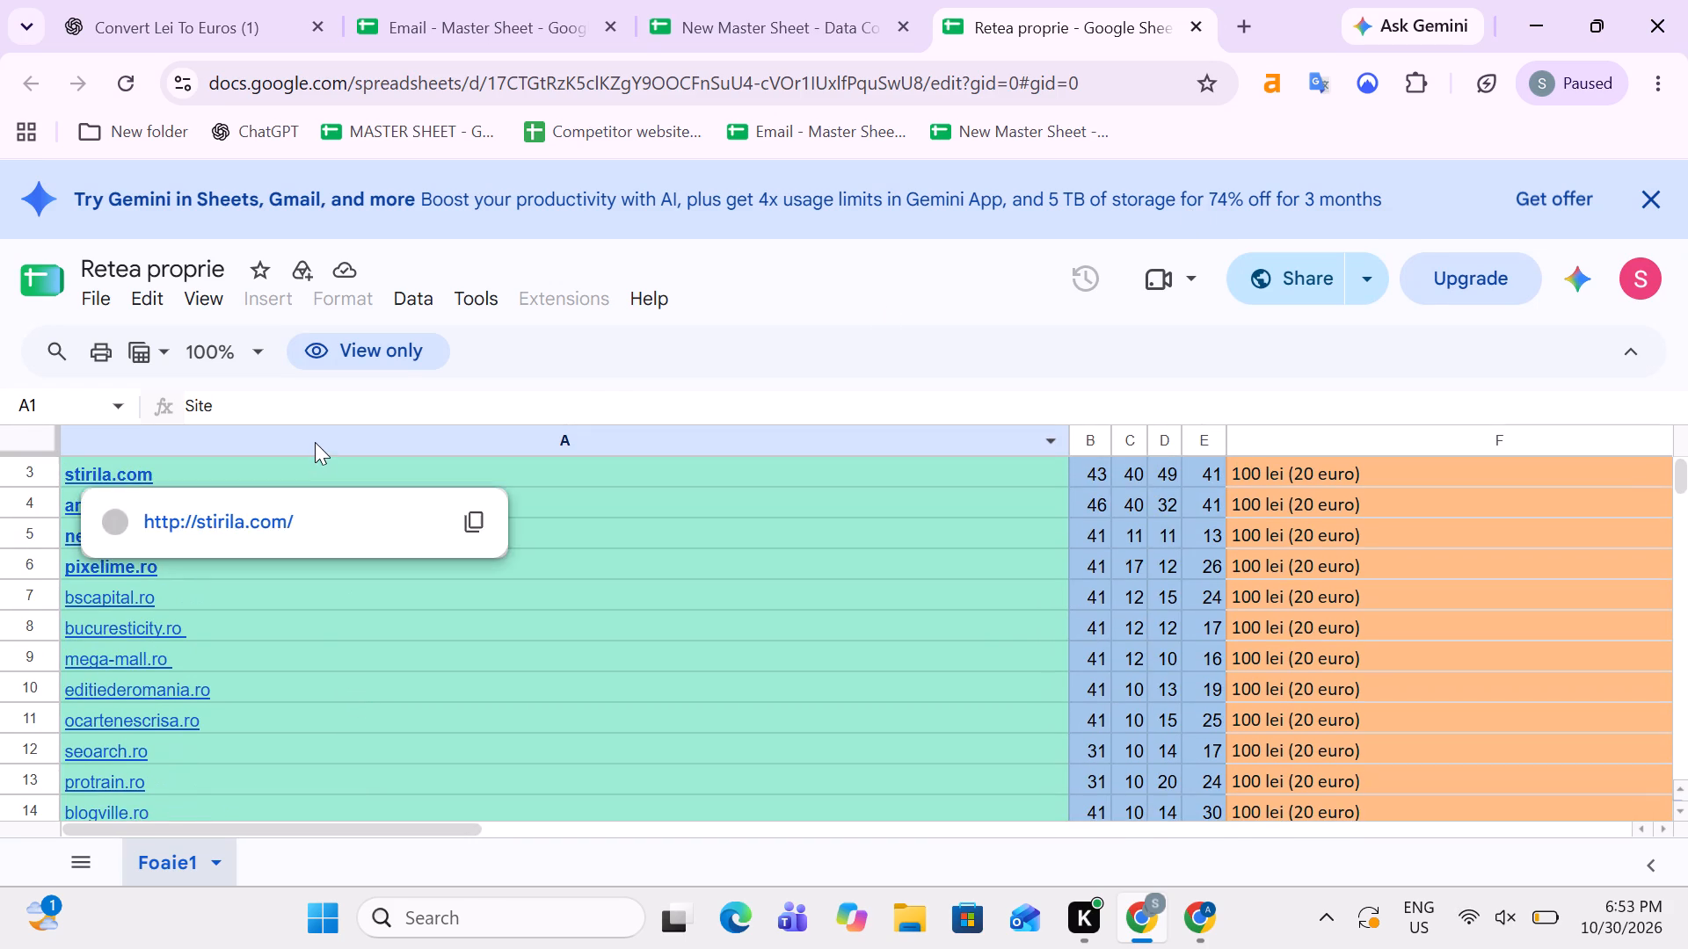
pyautogui.click(315, 442)
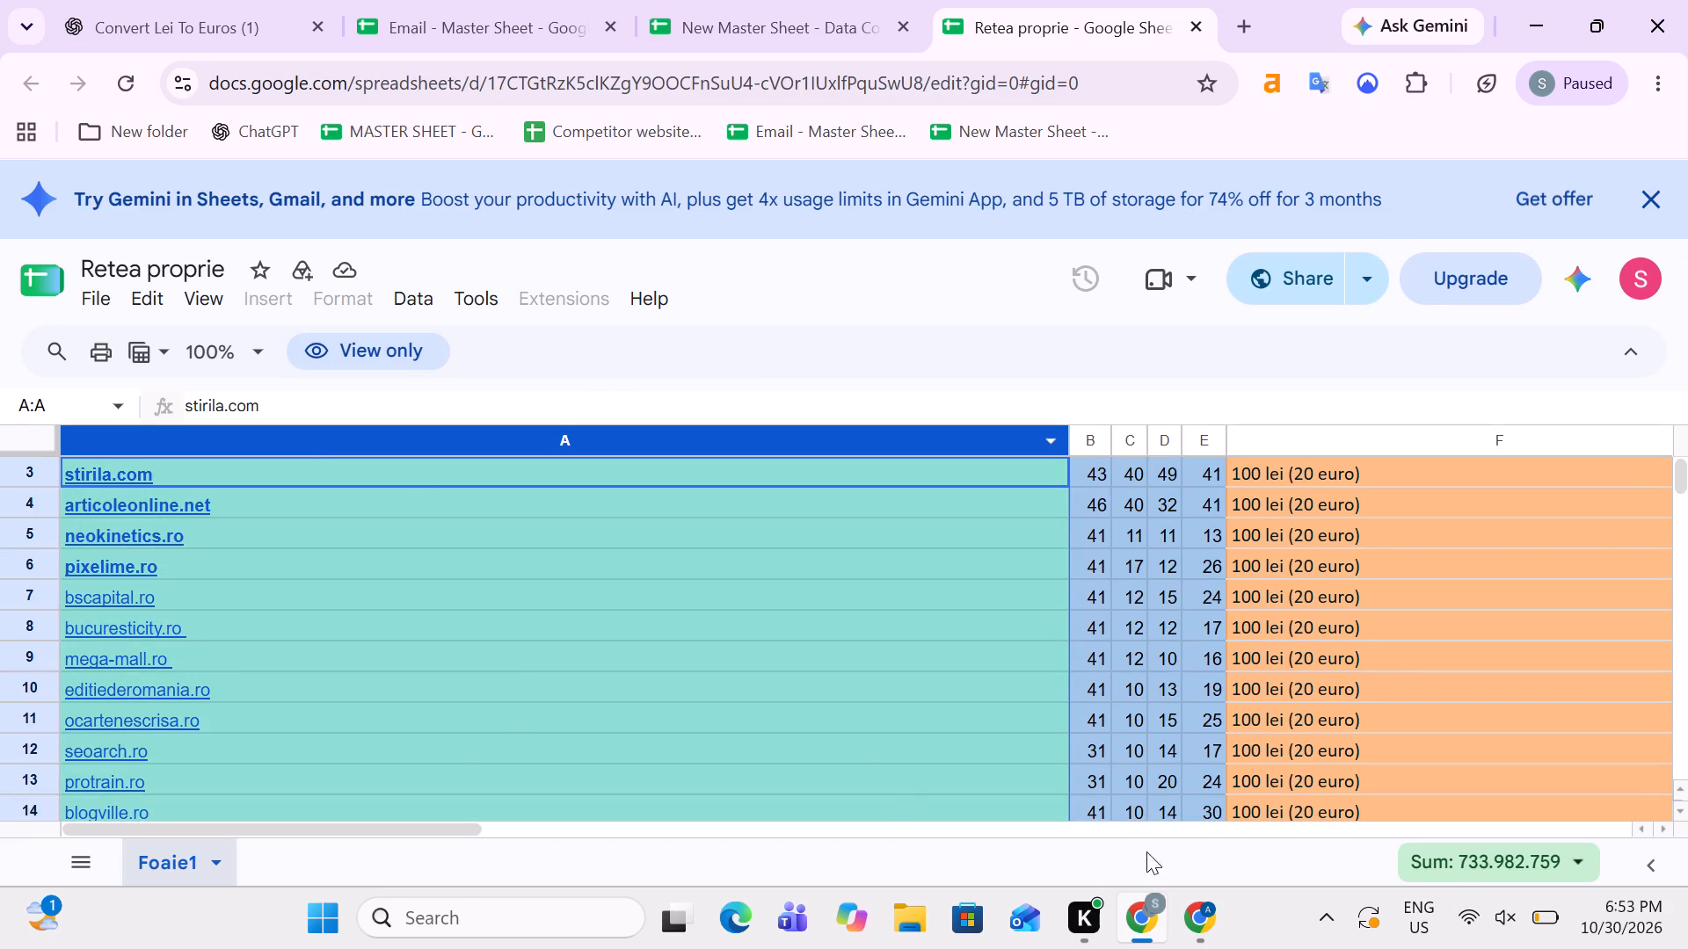
# Check the entry count of the selected Site column in the Retea proprie sheet, and close that spreadsheet.
pyautogui.click(1573, 858)
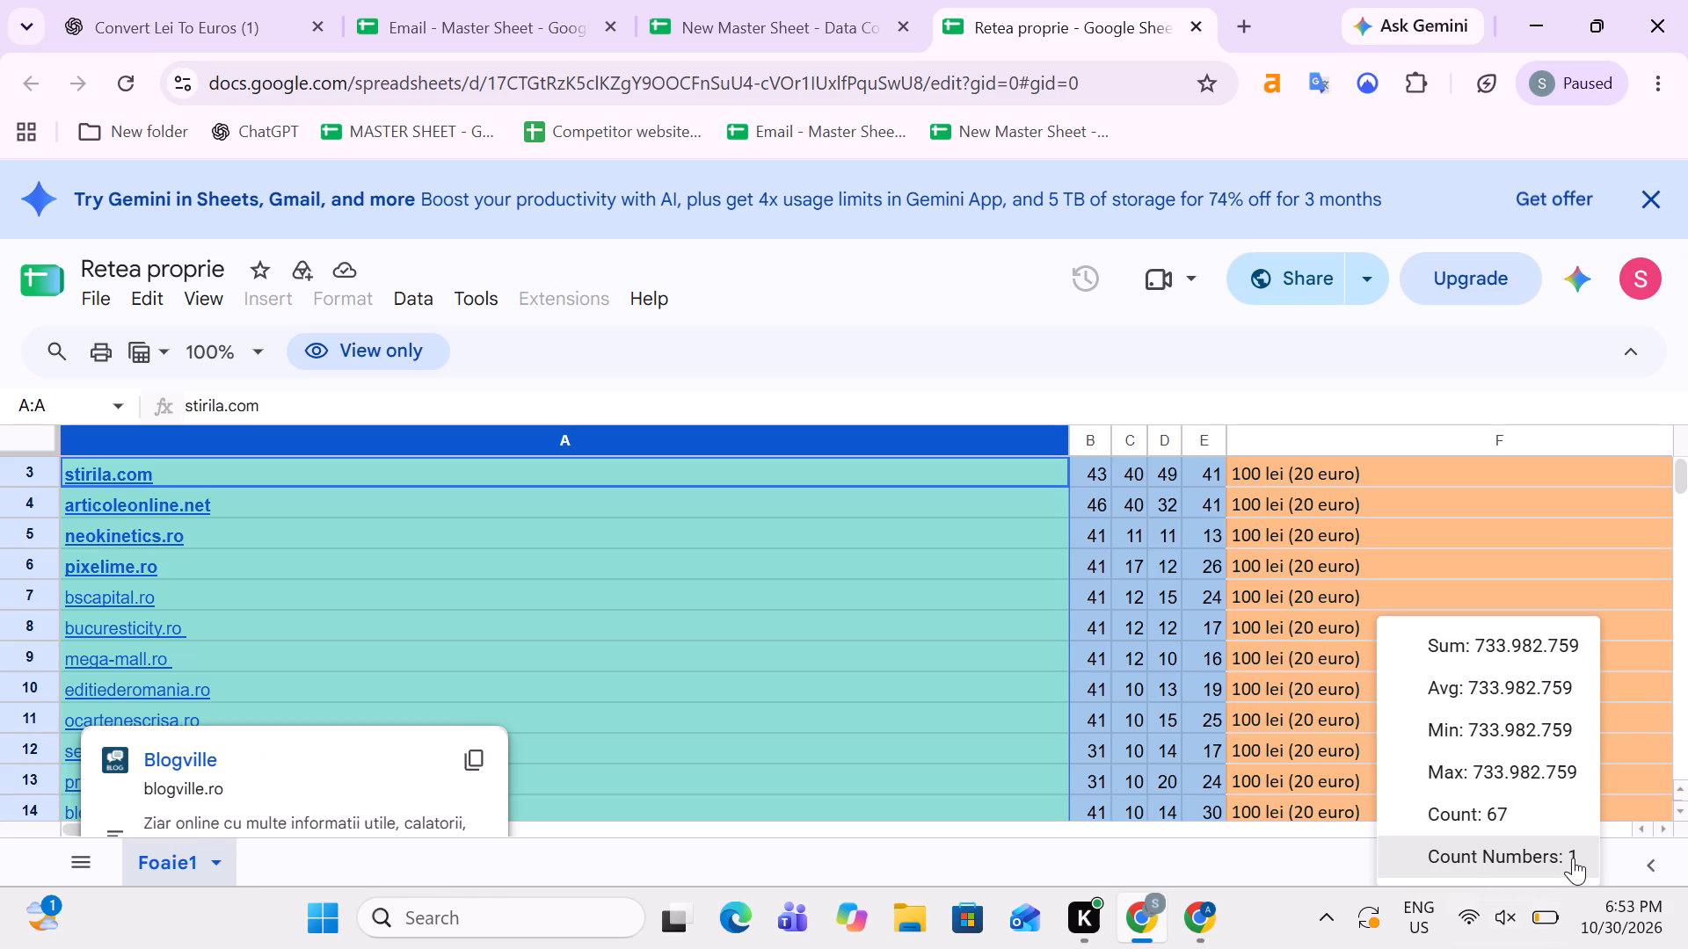
pyautogui.click(882, 666)
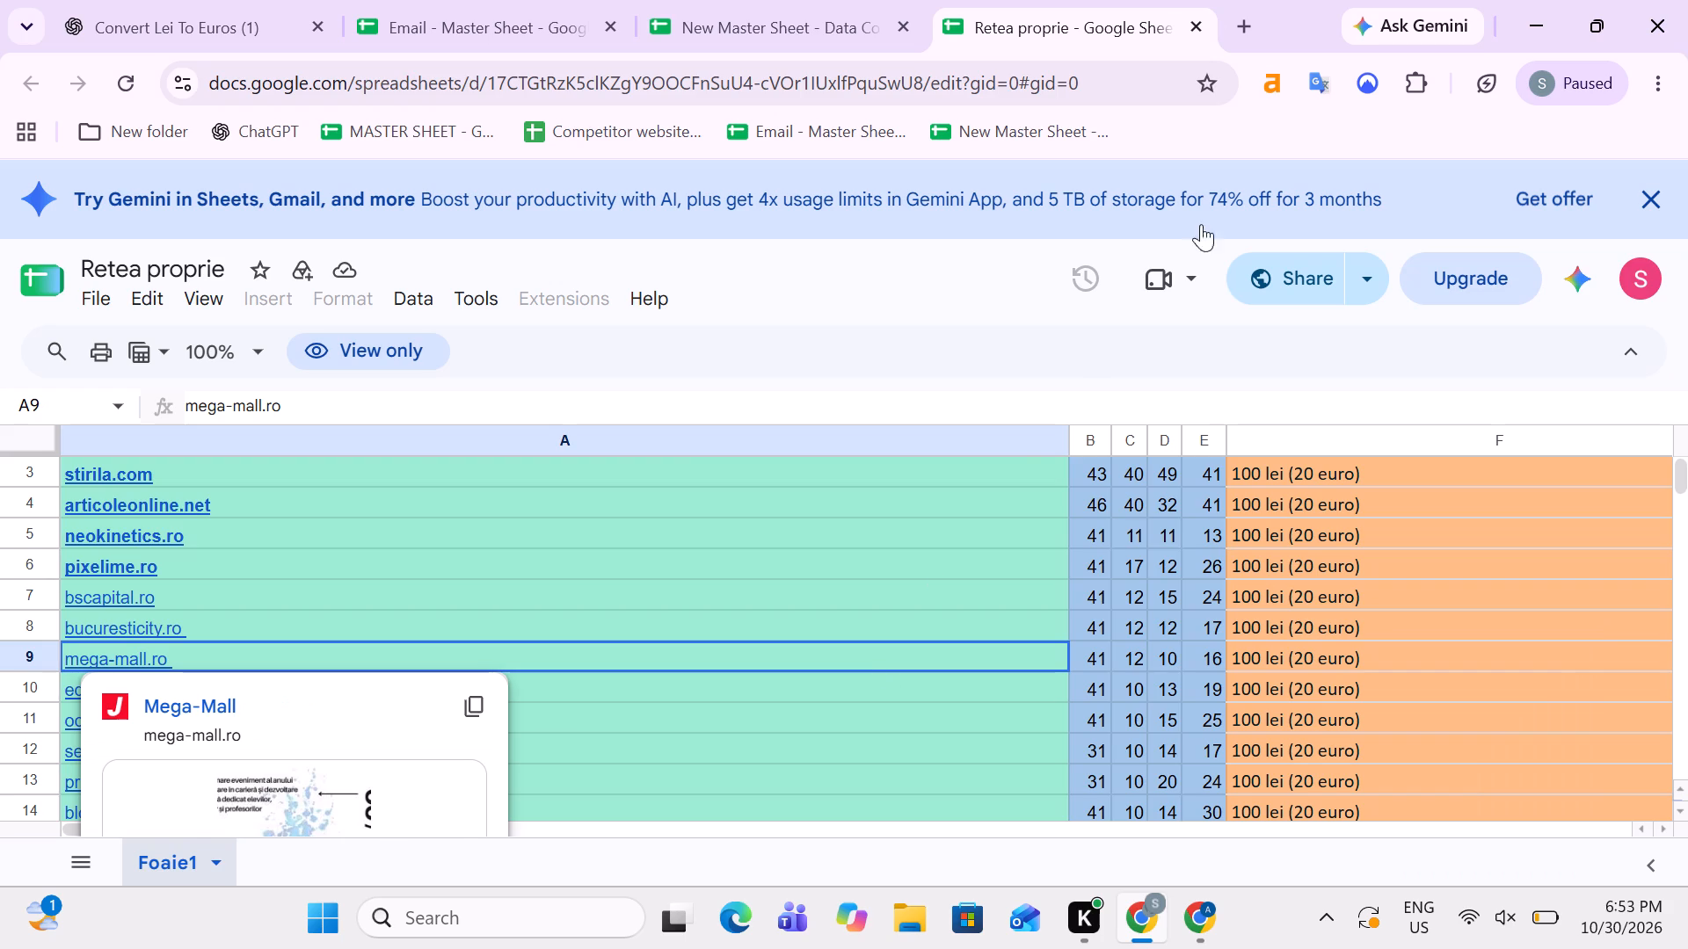
pyautogui.click(1193, 22)
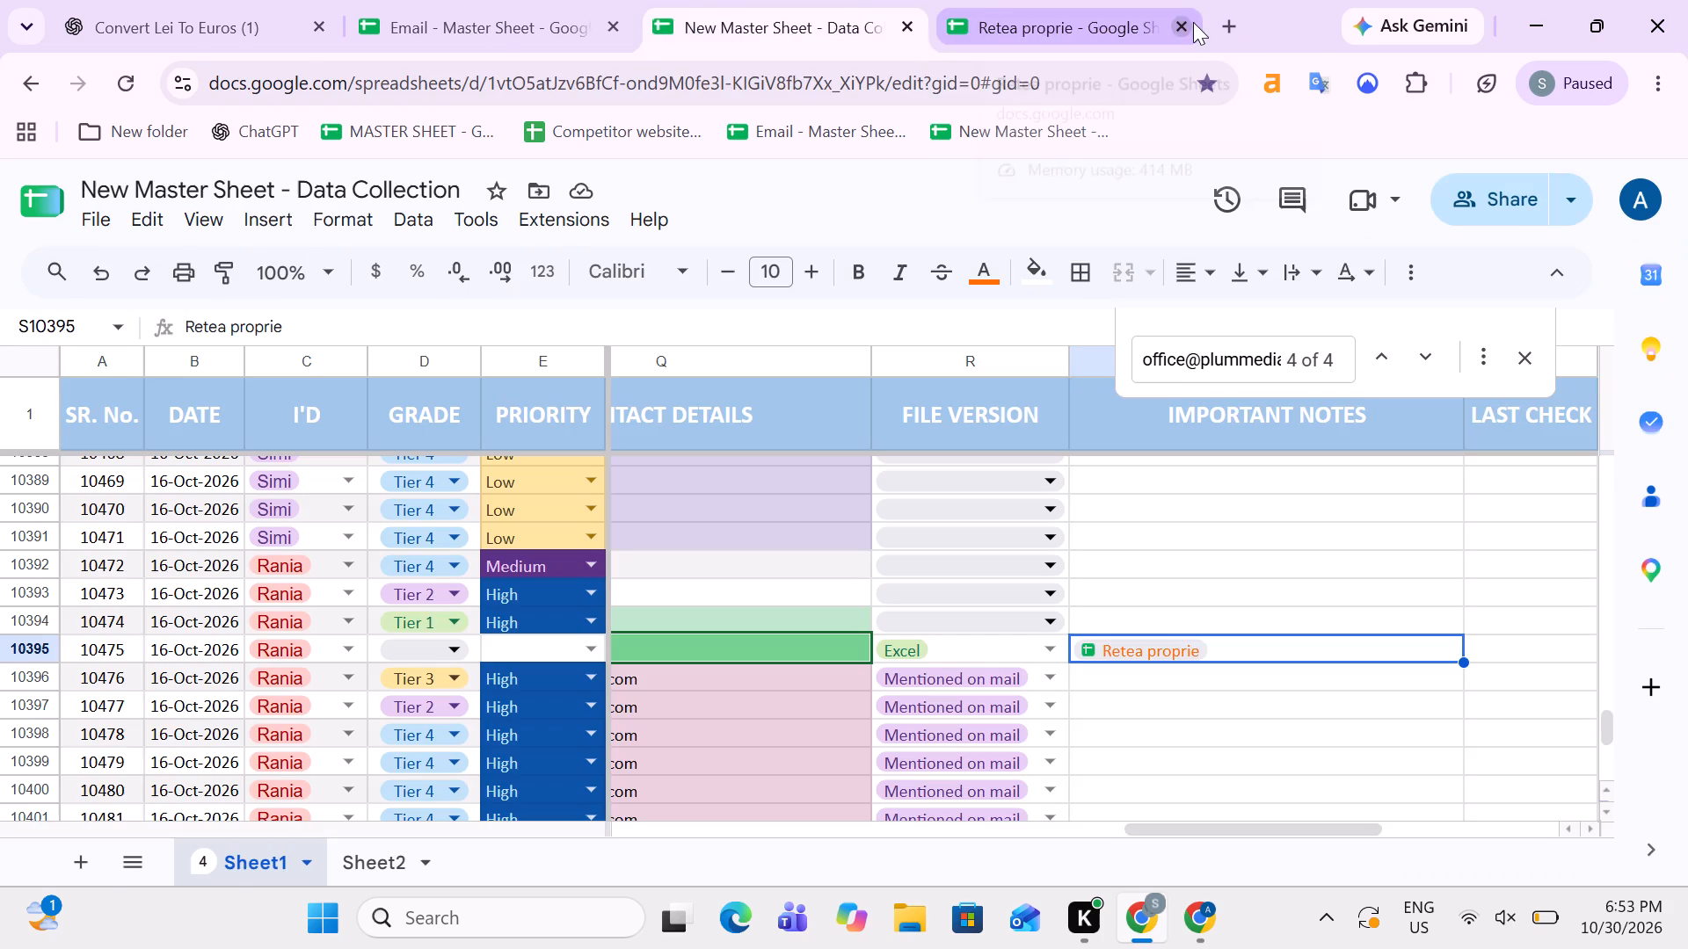
# Review the plummedia.ro and areseo.fr rows in Raw.xlsx's Full List sheet, from contact details and list links through Status to Seller Type.
pyautogui.hotkey('alt', 'Tab')
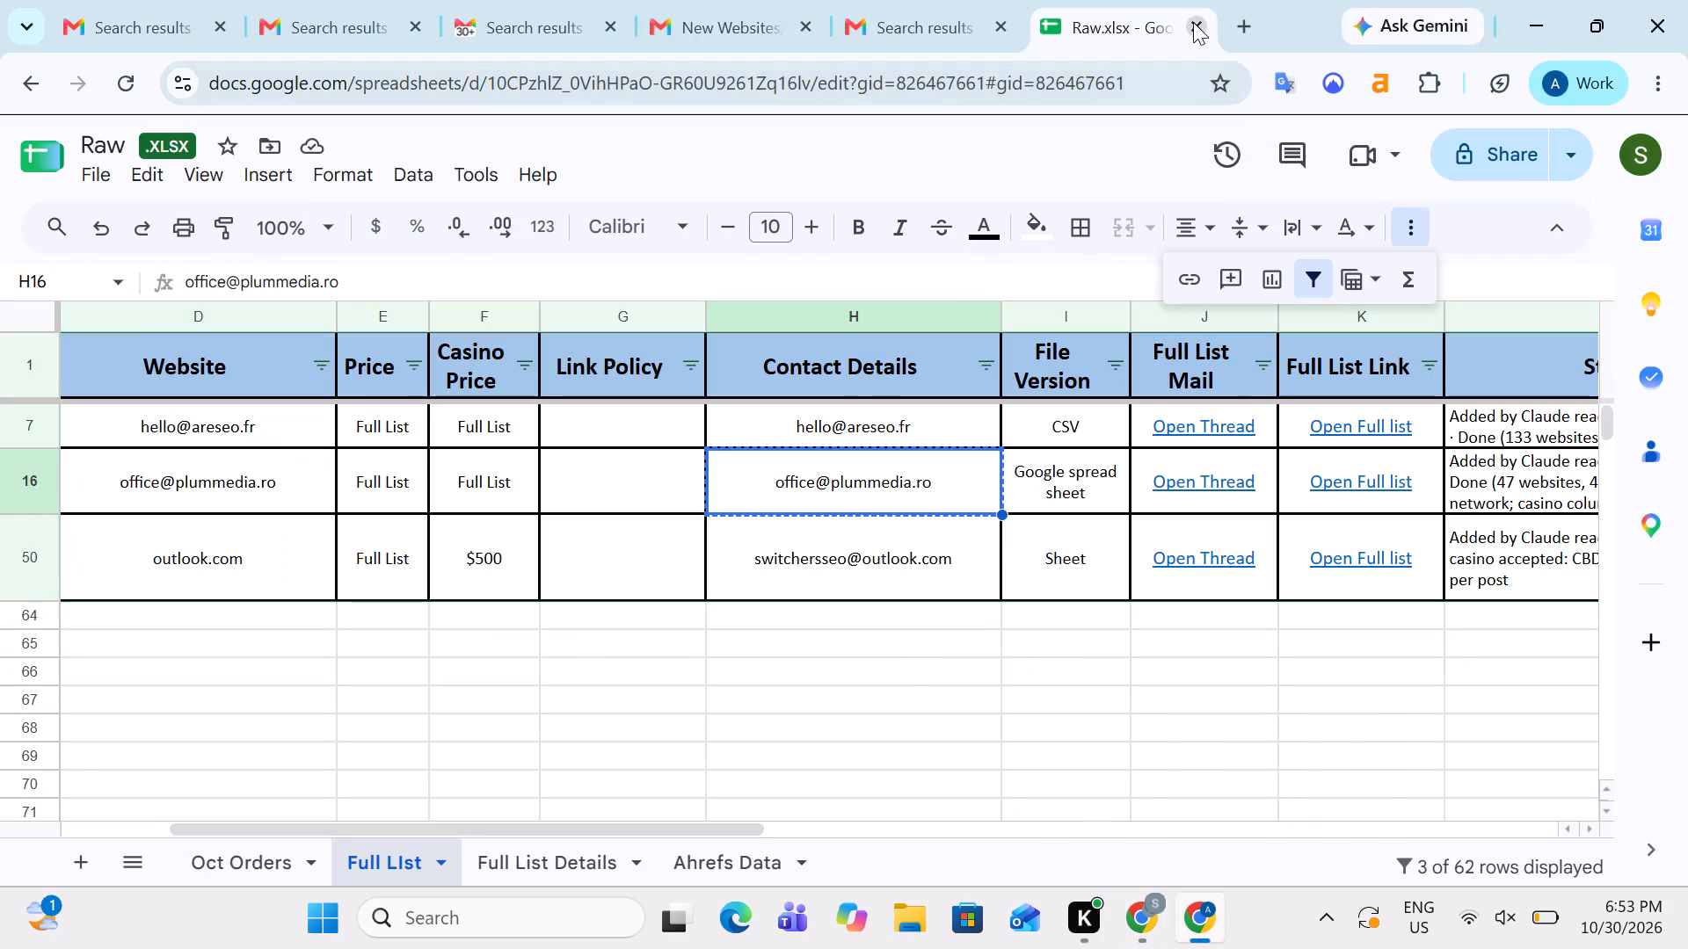
pyautogui.press('Right')
pyautogui.press('Right')
pyautogui.press('Right')
pyautogui.press('Right')
pyautogui.press('Right')
pyautogui.press('Right')
pyautogui.press('Right')
pyautogui.press('Left')
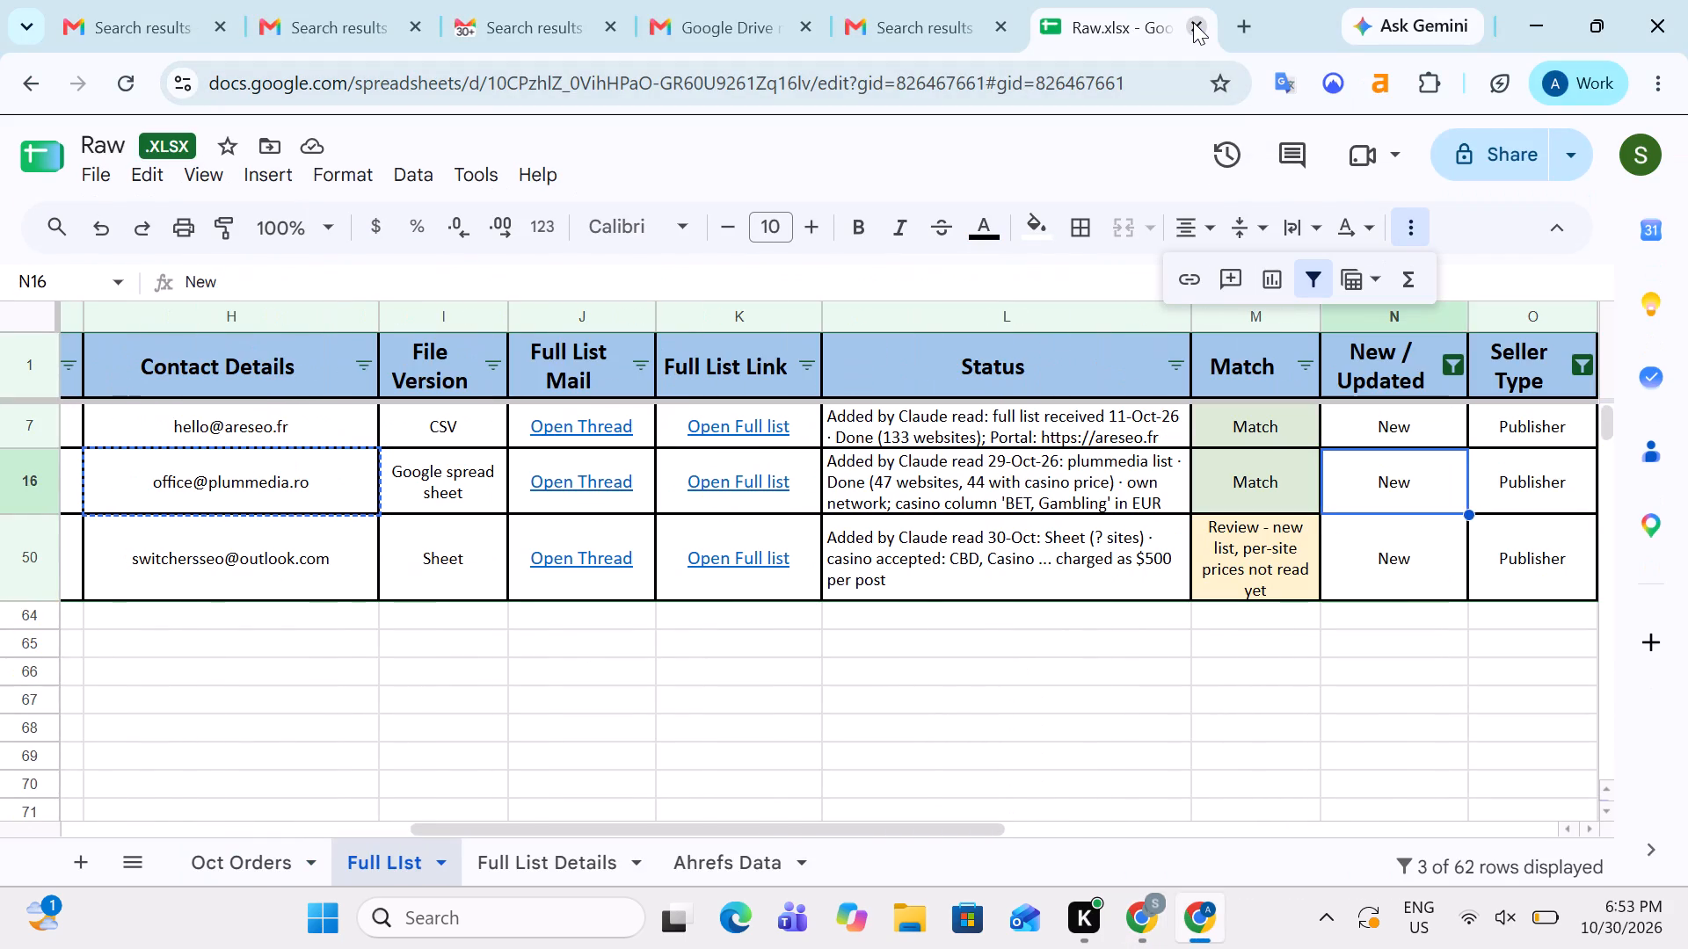
pyautogui.press('Left')
pyautogui.press('Left')
pyautogui.press('Left')
pyautogui.press('Right')
pyautogui.press('Up')
pyautogui.press('Left')
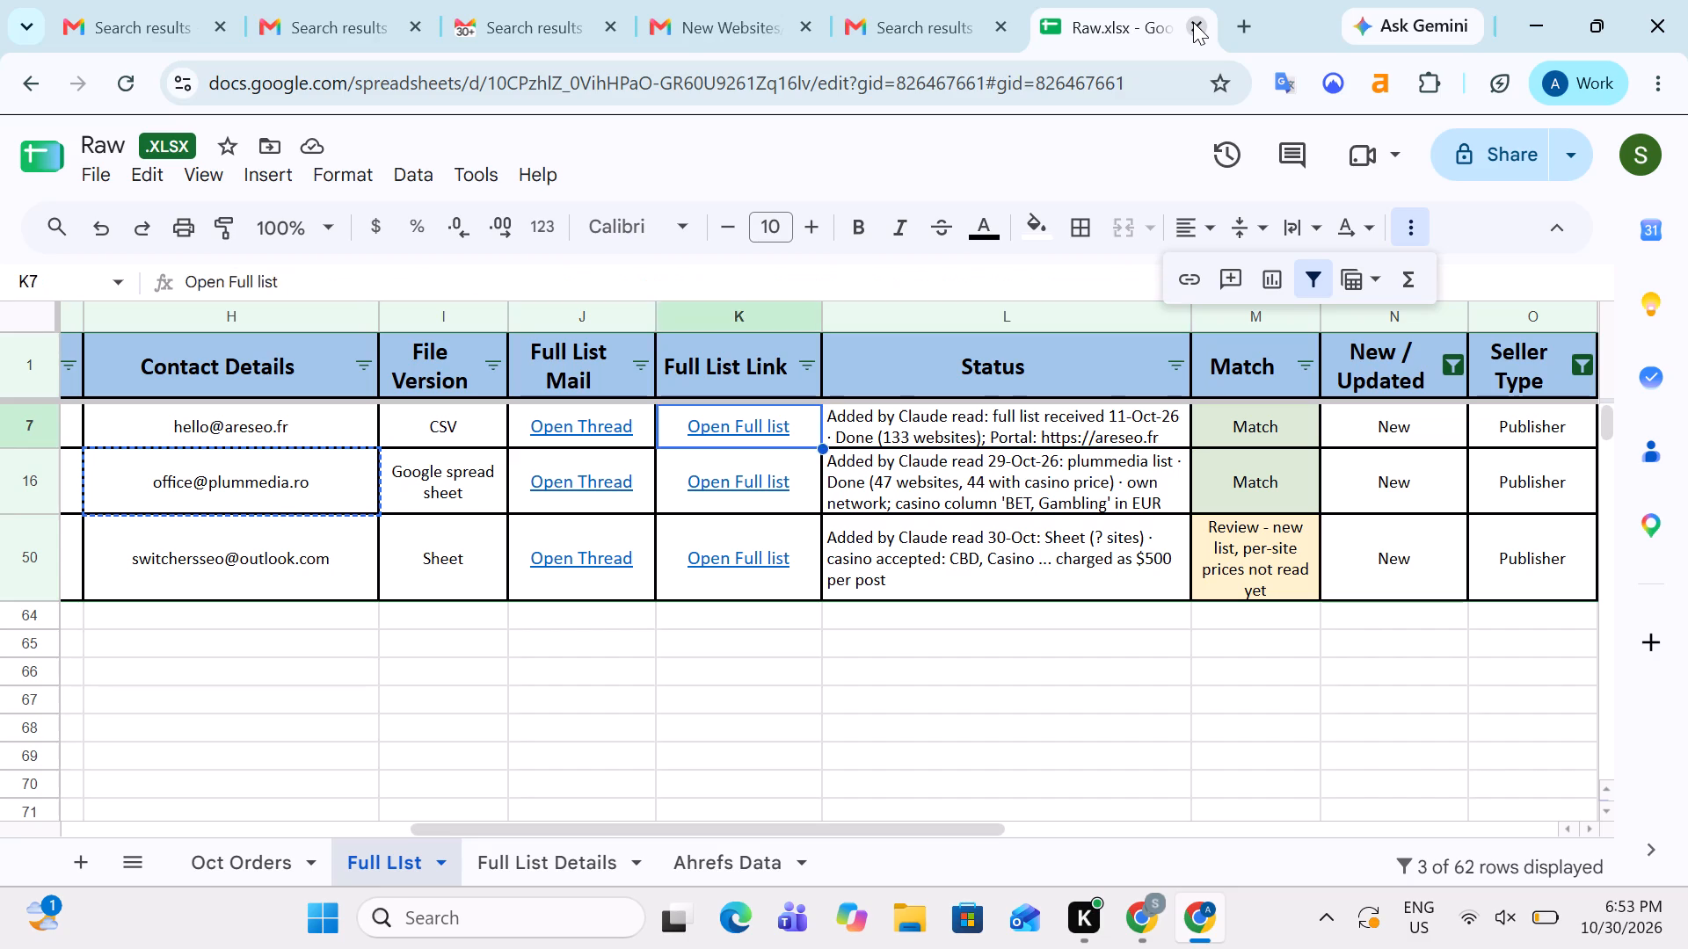
pyautogui.press('Left')
pyautogui.press('Left')
pyautogui.press('Left')
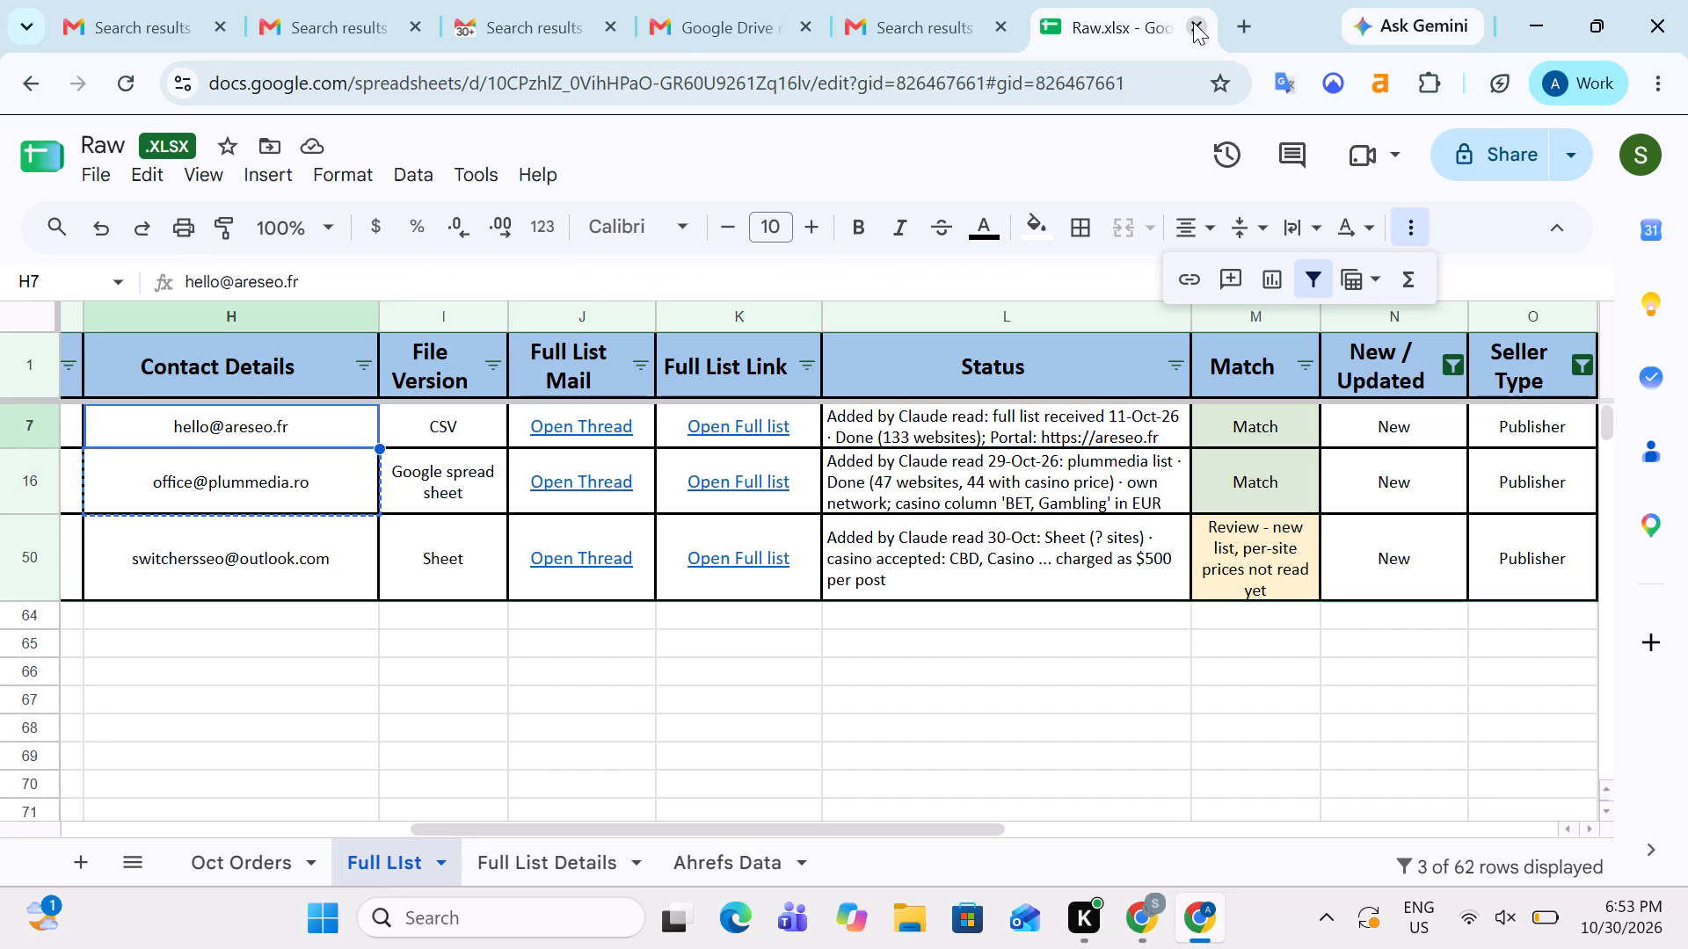
pyautogui.press('Right')
pyautogui.press('Right')
pyautogui.press('Right')
pyautogui.press('Right')
pyautogui.press('Right')
pyautogui.press('Right')
pyautogui.press('Right')
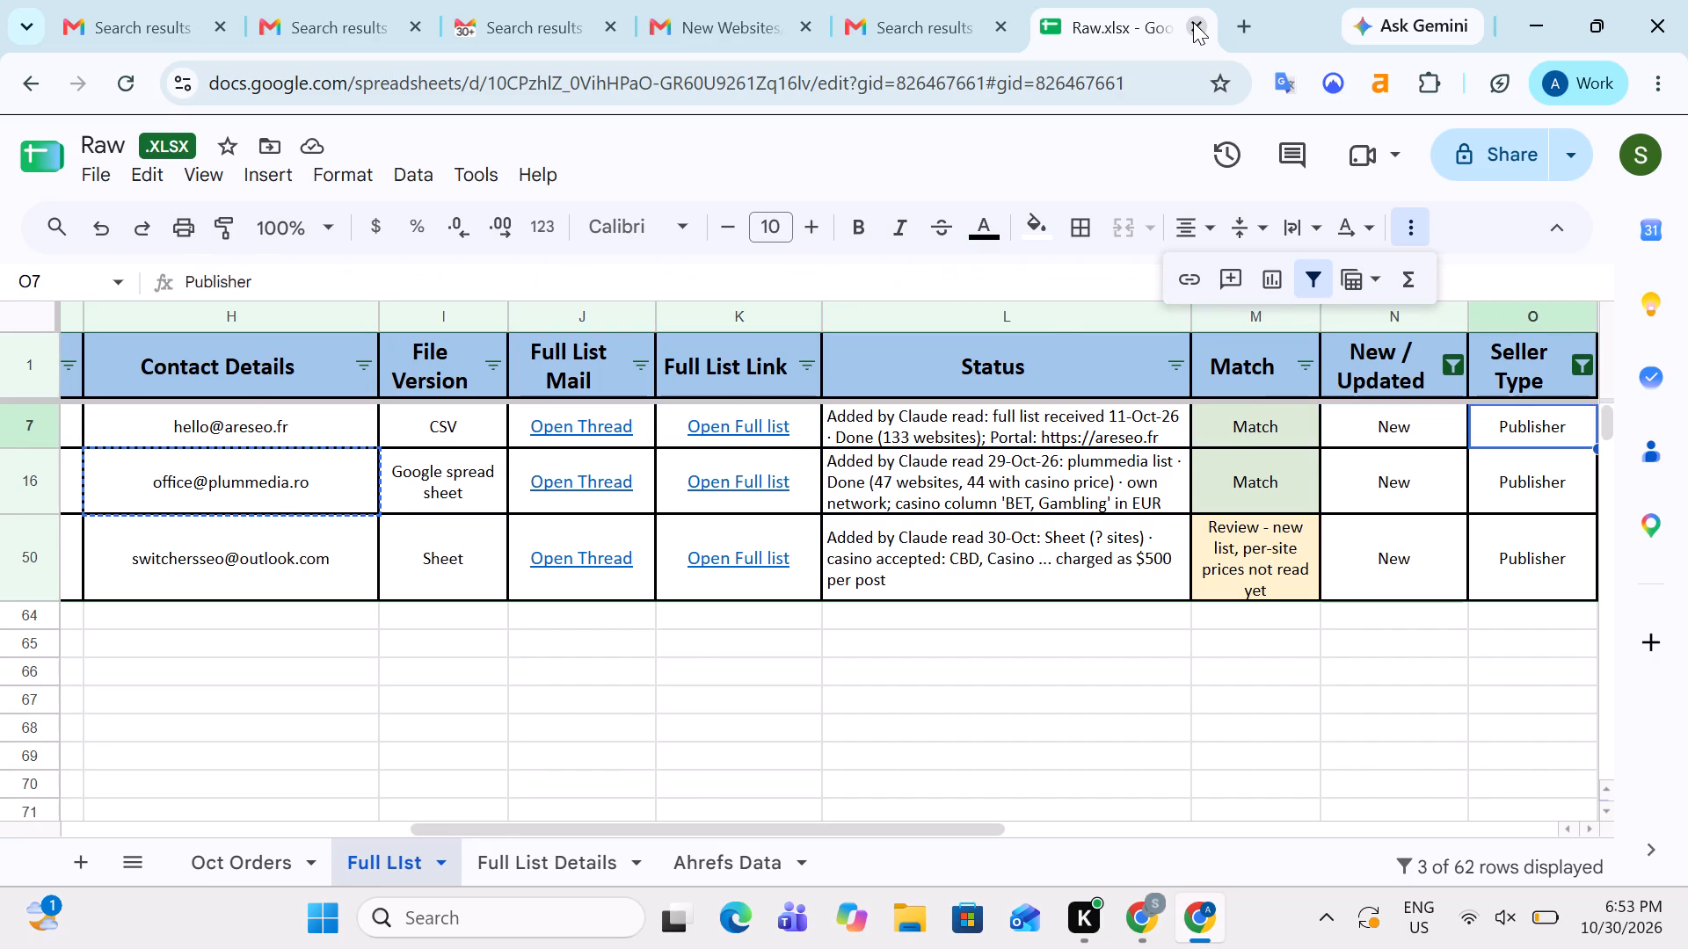
pyautogui.press('Right')
pyautogui.press('Right')
# Copy the areseo.fr publisher's email from the Website column and search the New Master Sheet for it, closing the search when done.
pyautogui.press('Left')
pyautogui.press('Left')
pyautogui.press('Left')
pyautogui.press('Left')
pyautogui.press('Left')
pyautogui.press('Left')
pyautogui.press('Left')
pyautogui.press('Left')
pyautogui.press('Left')
pyautogui.press('Left')
pyautogui.press('Left')
pyautogui.press('Left')
pyautogui.press('Left')
pyautogui.press('Left')
pyautogui.press('Left')
pyautogui.press('Left')
pyautogui.press('Left')
pyautogui.press('Left')
pyautogui.press('Left')
pyautogui.press('Left')
pyautogui.press('Up')
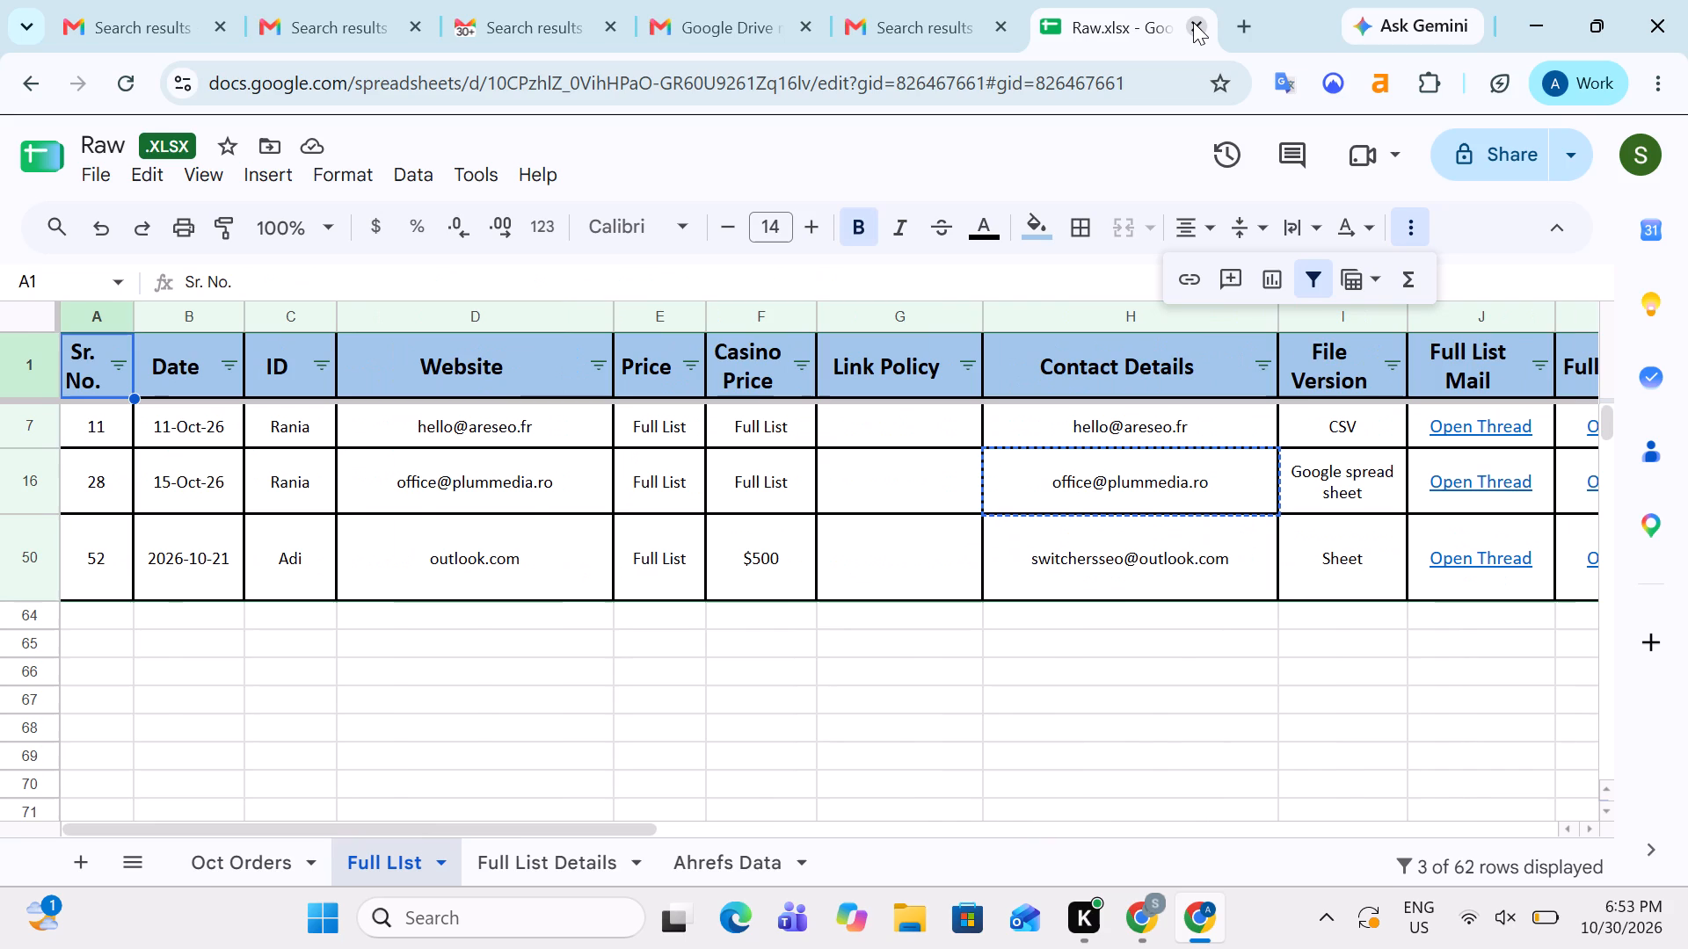
pyautogui.press('Up')
pyautogui.press('Down')
pyautogui.press('Right')
pyautogui.press('Right')
pyautogui.press('Right')
pyautogui.hotkey('ctrl', 'c')
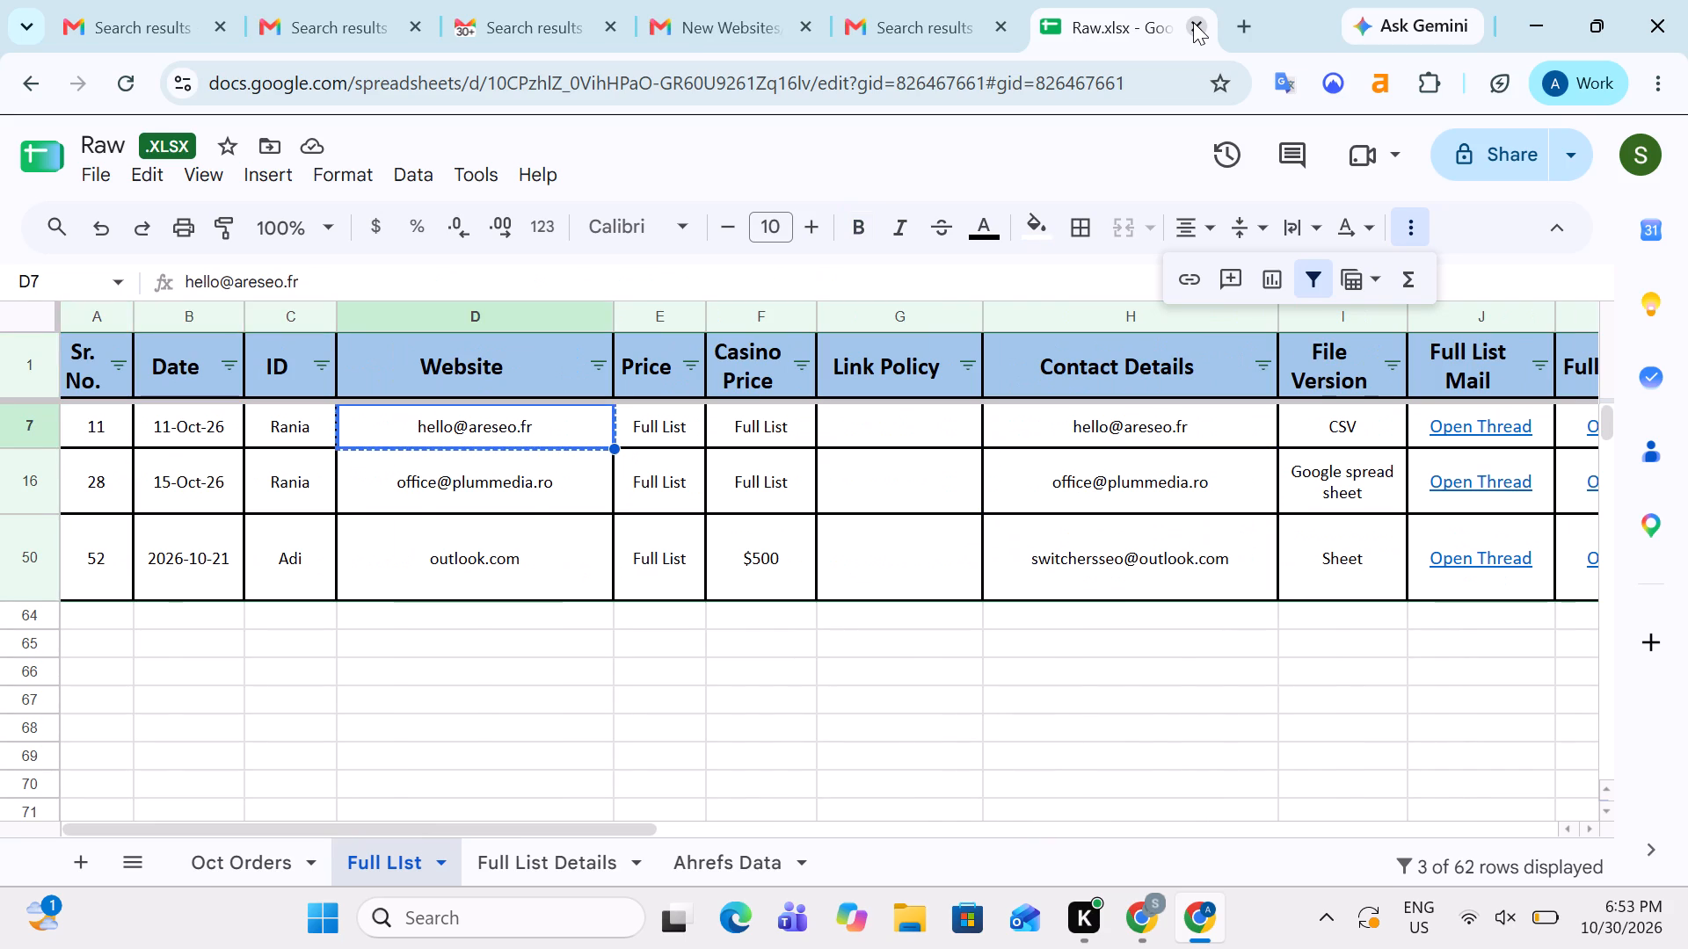
pyautogui.hotkey('alt', 'Tab')
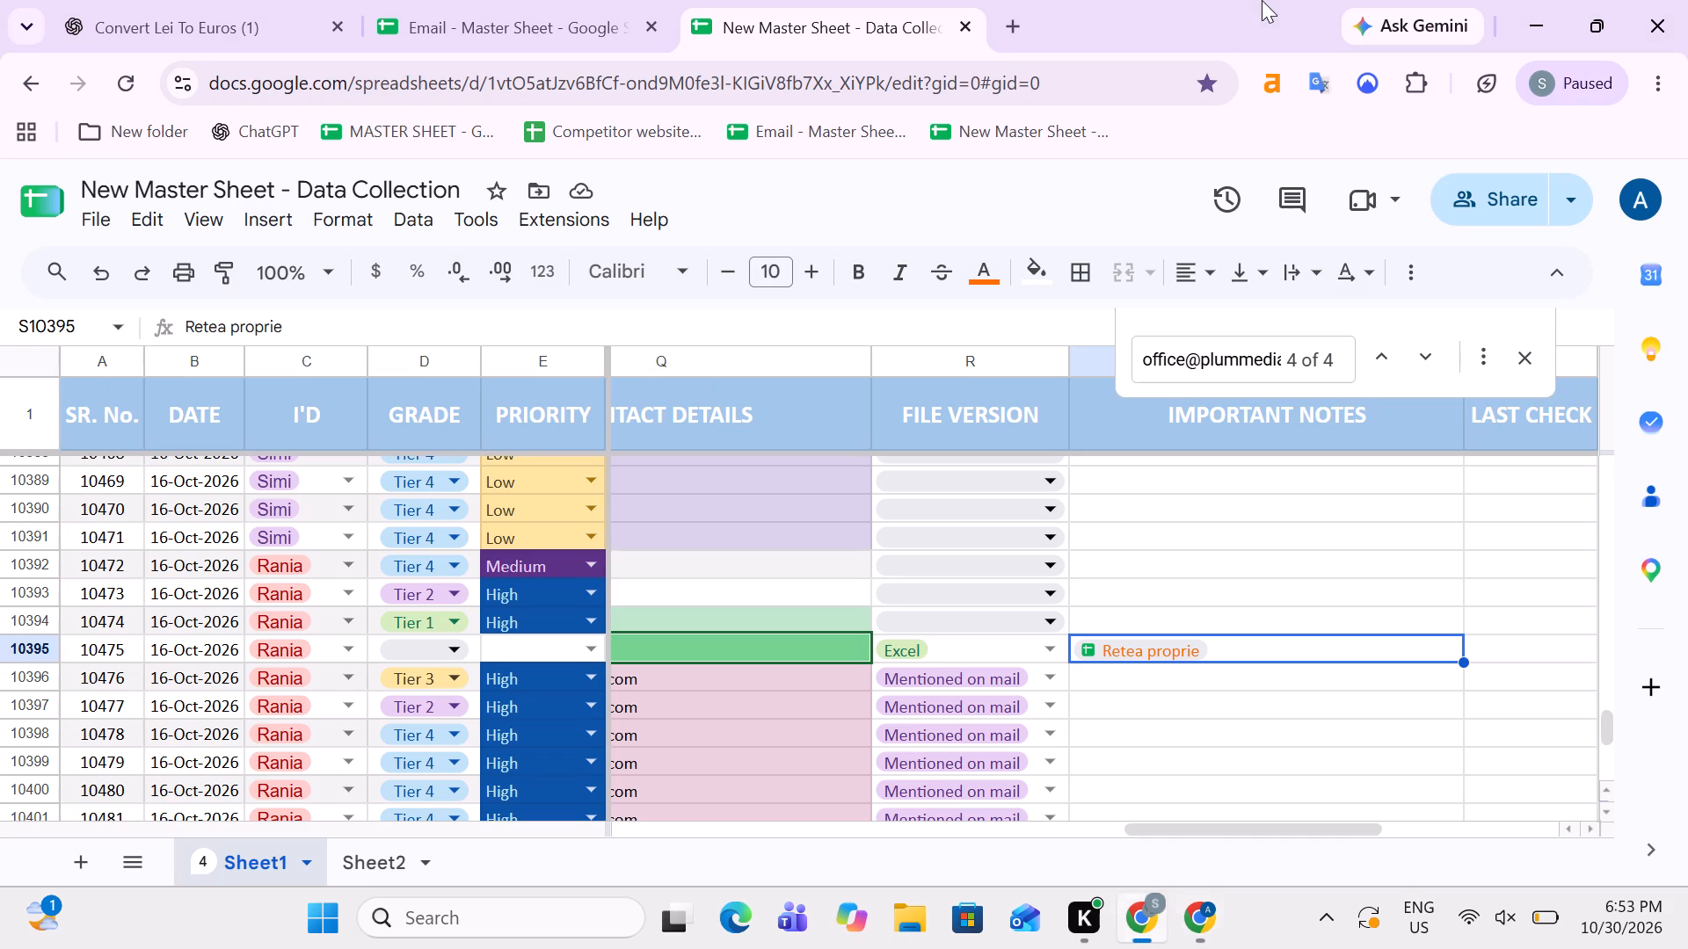
pyautogui.tripleClick(1264, 351)
pyautogui.hotkey('ctrl', 'v')
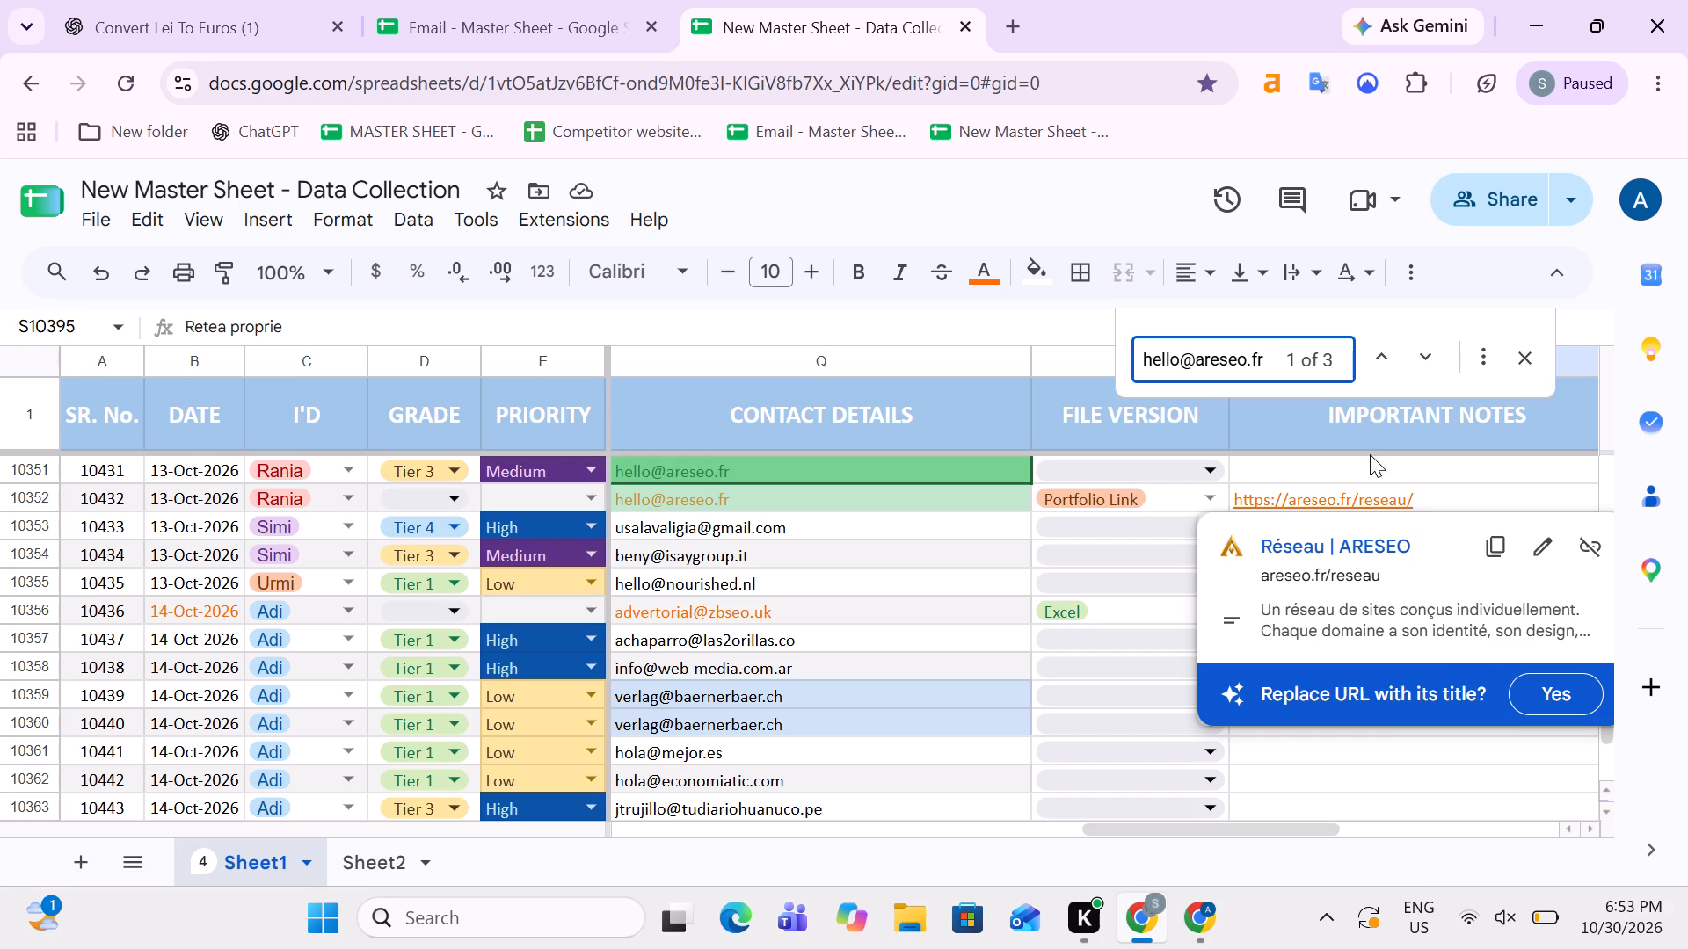
pyautogui.click(1531, 357)
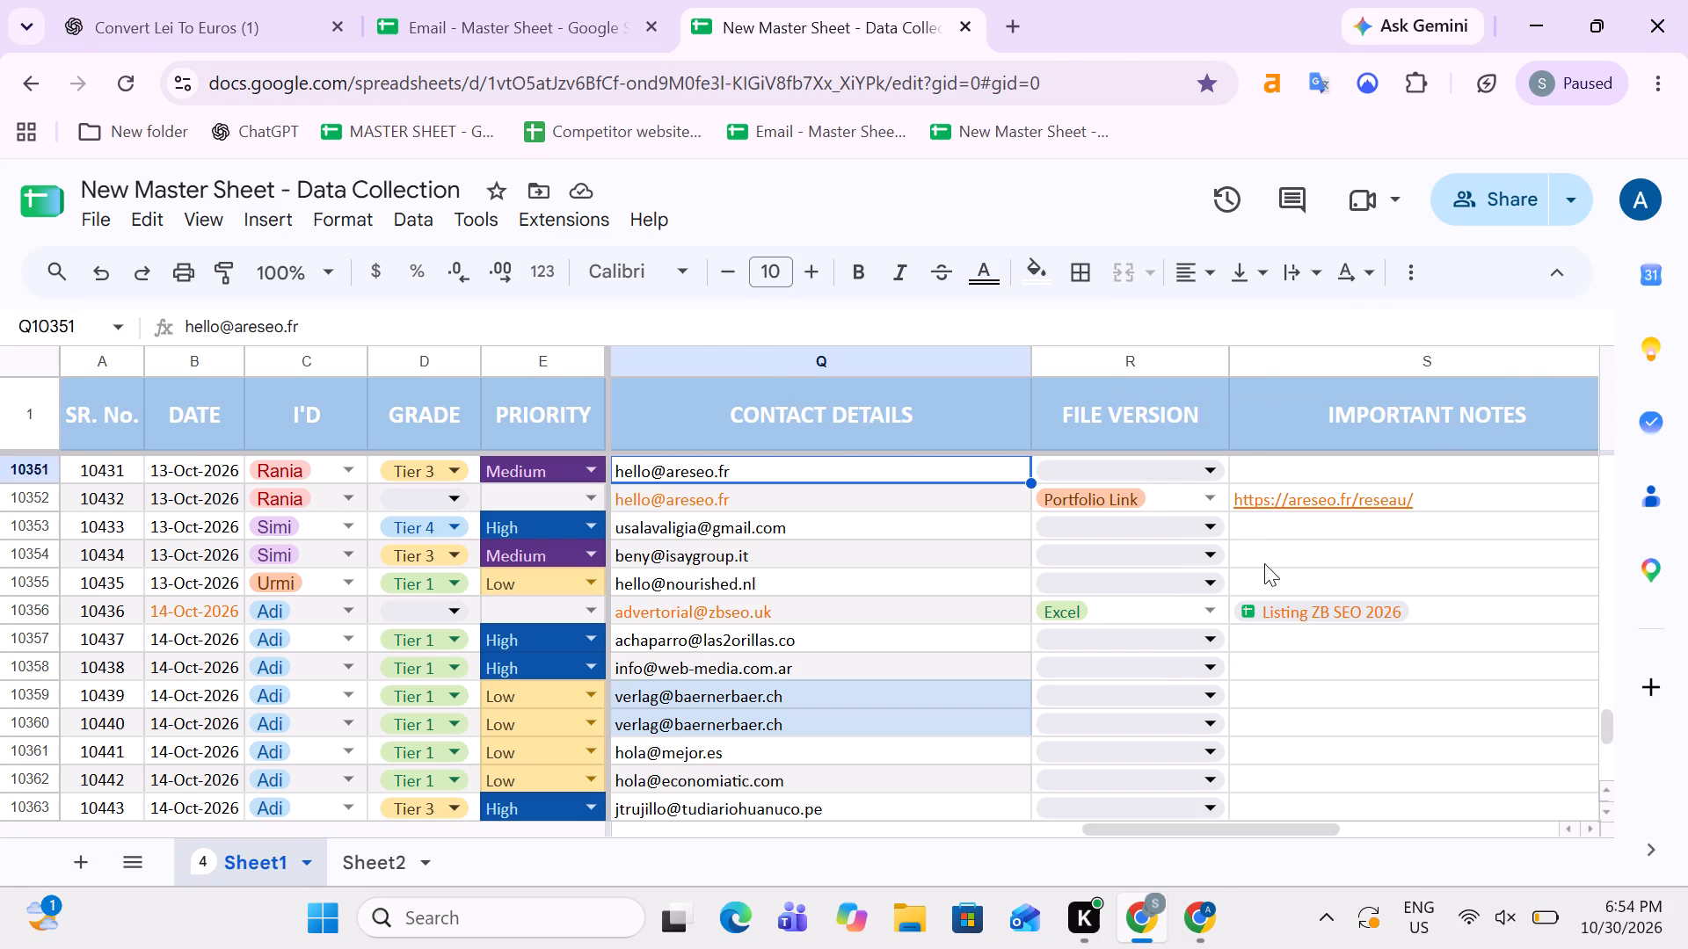
# Back in Raw.xlsx's Full List sheet, change the Seller Type filter to show only Reseller/publisher rows.
pyautogui.hotkey('alt', 'Tab')
pyautogui.hscroll(-6, 1331, 569)
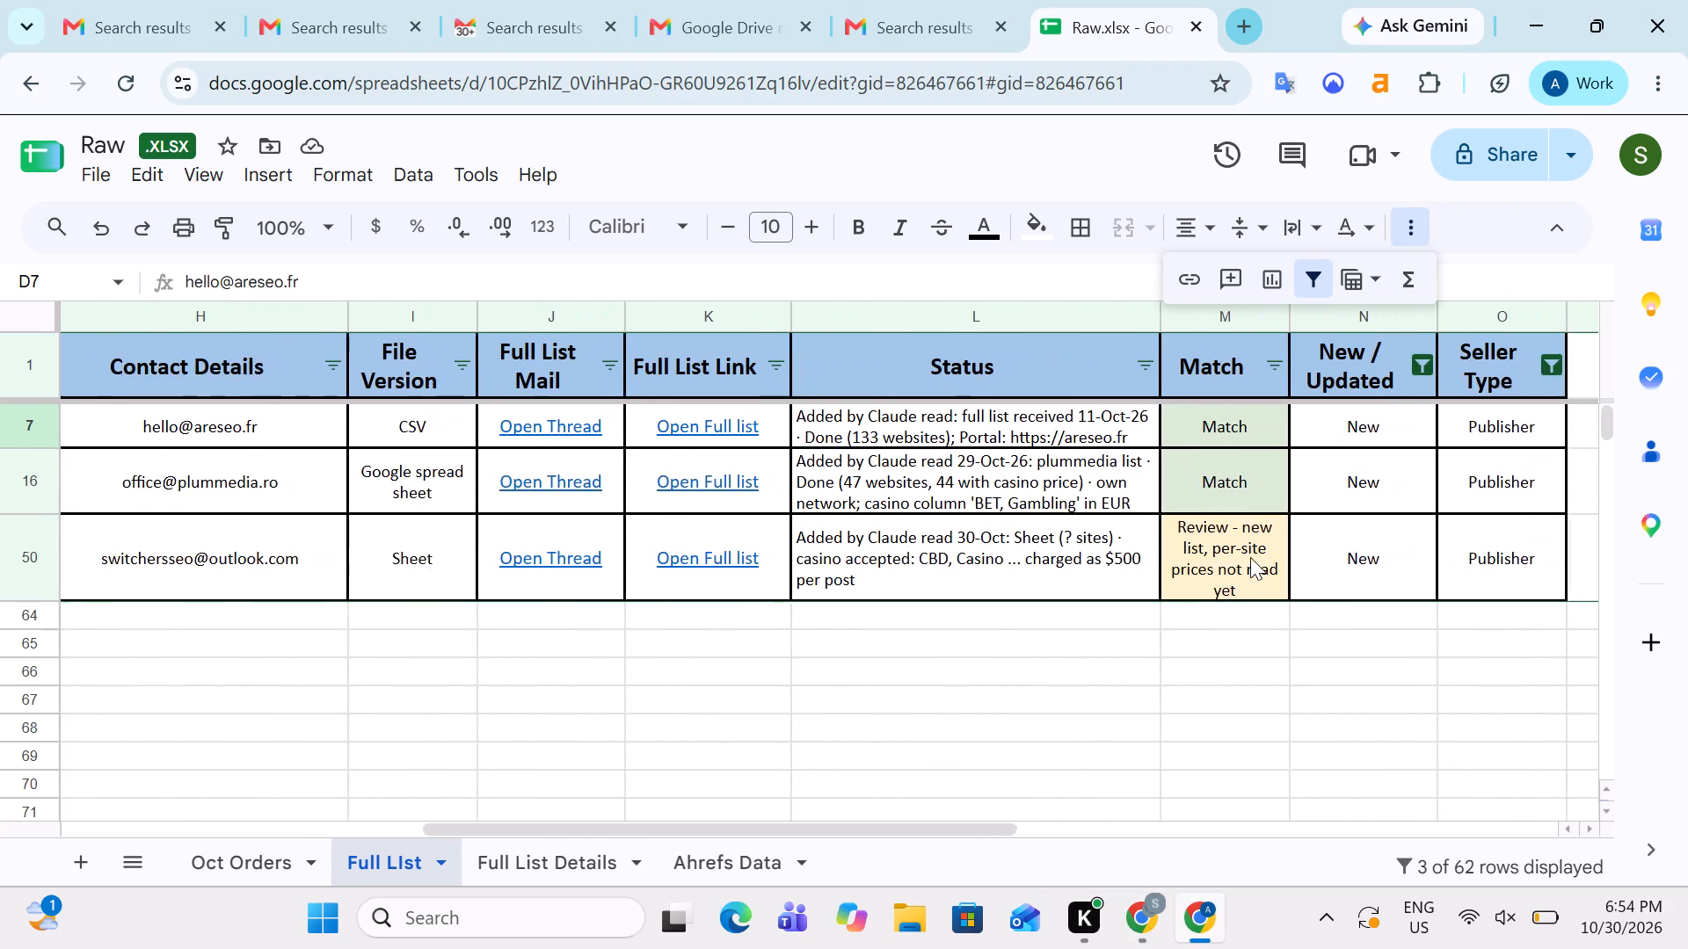
pyautogui.hscroll(-2, 1250, 557)
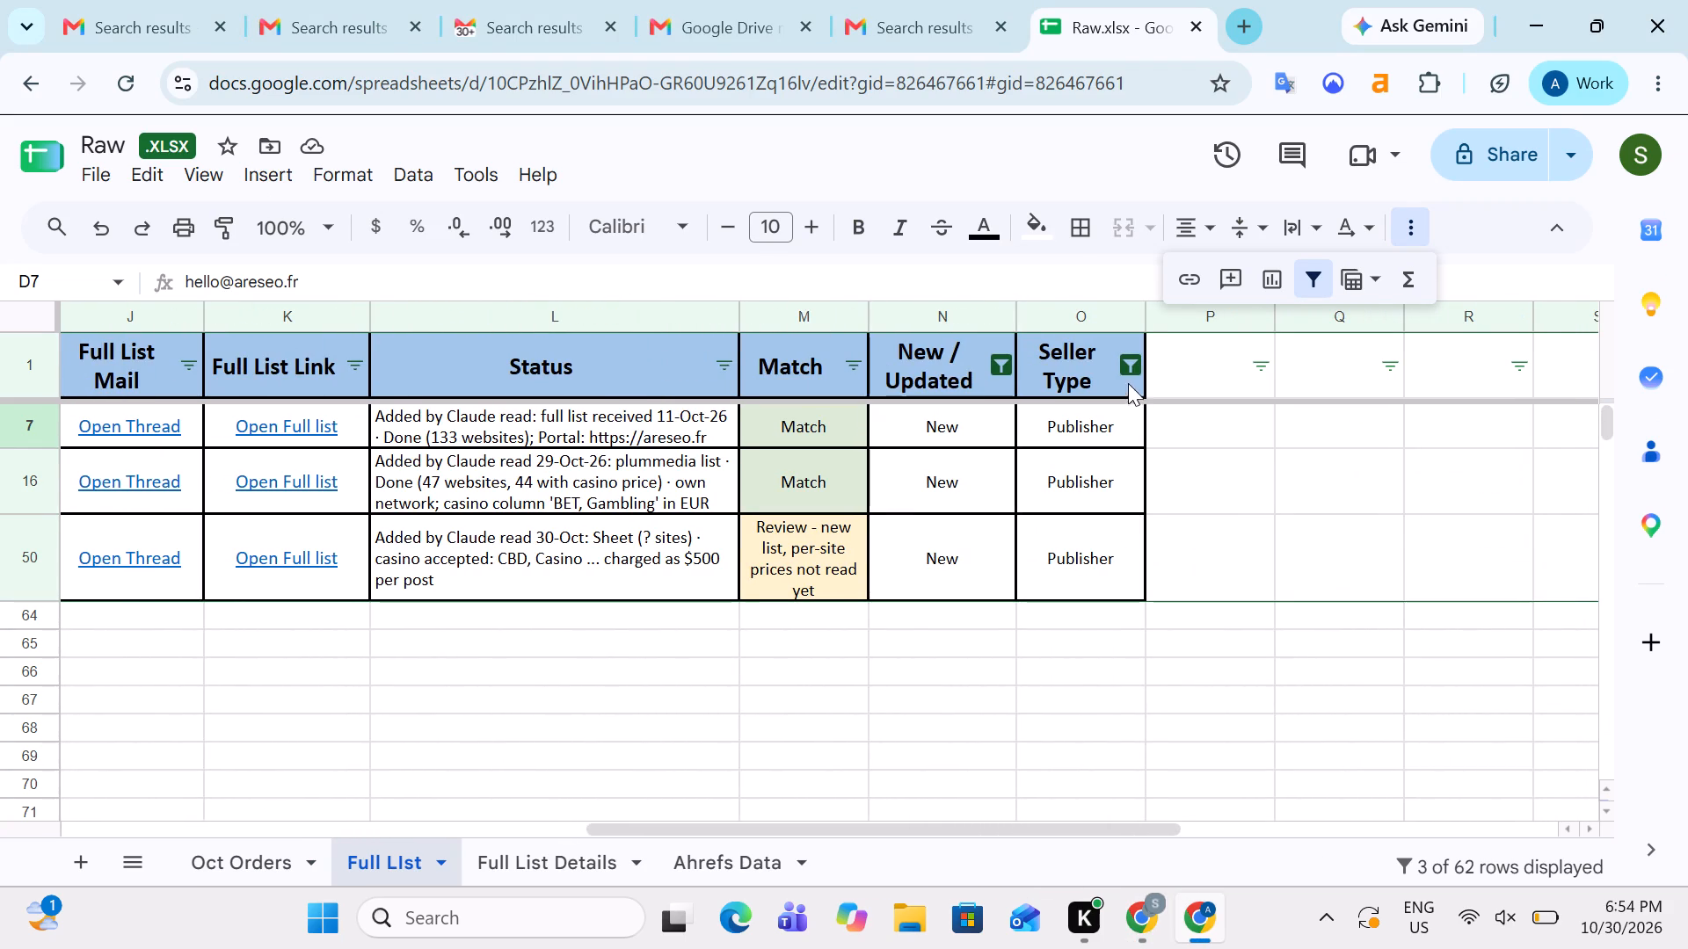
pyautogui.click(1128, 357)
pyautogui.scroll(-1, 982, 662)
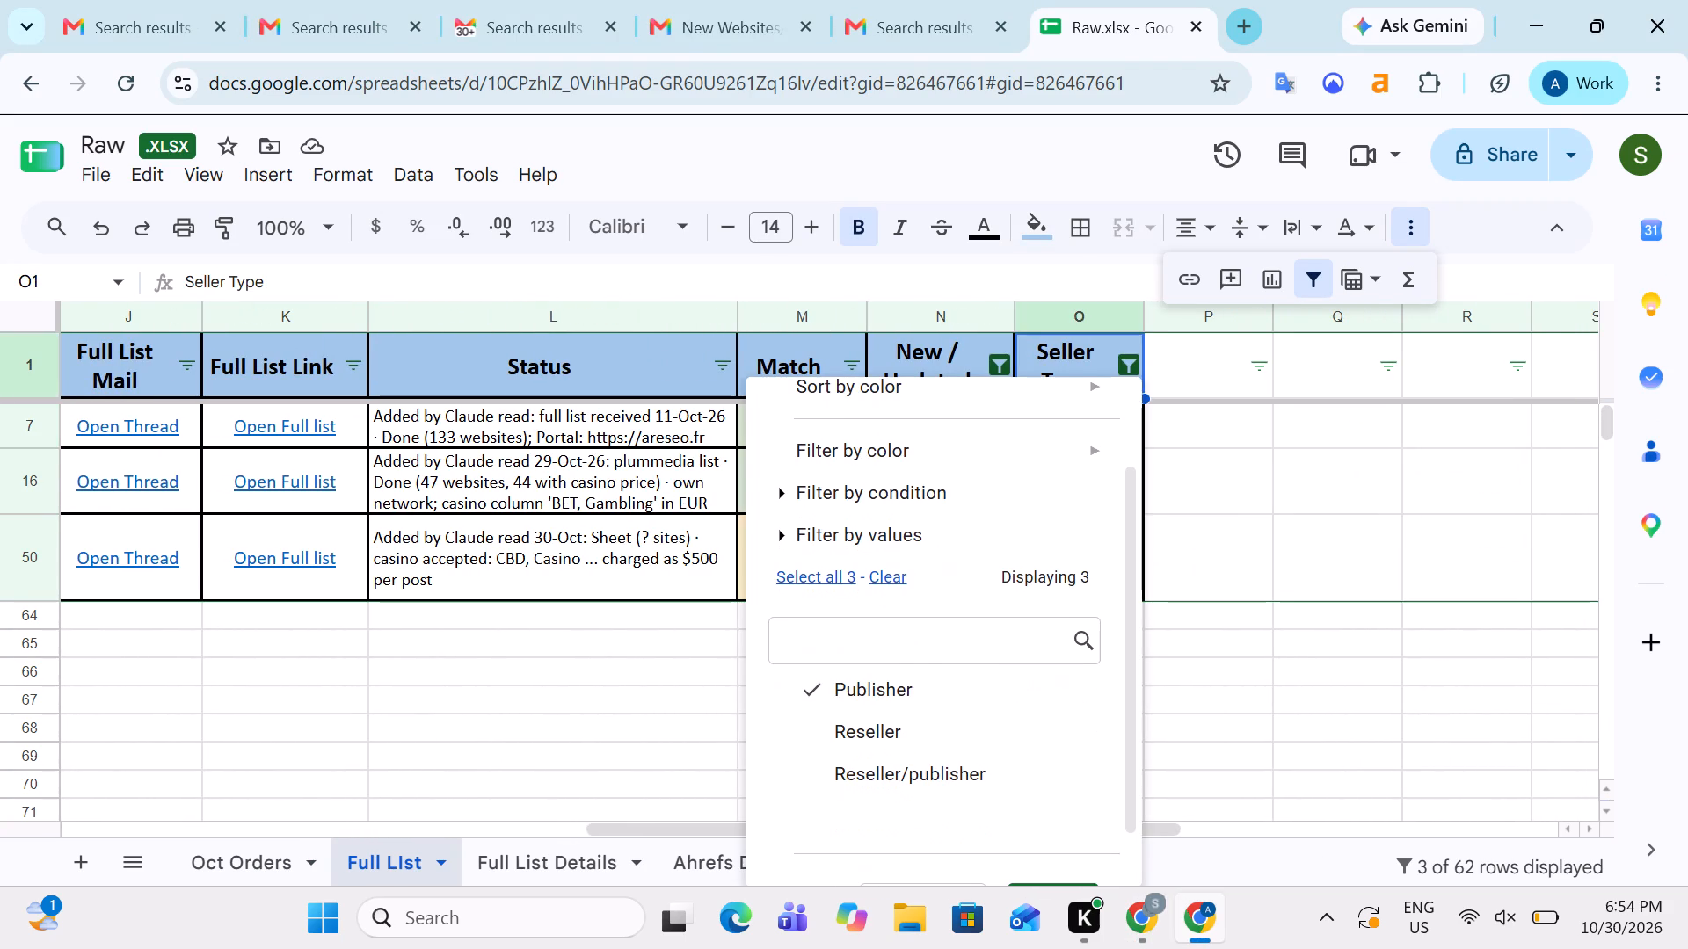
pyautogui.click(897, 681)
pyautogui.click(912, 766)
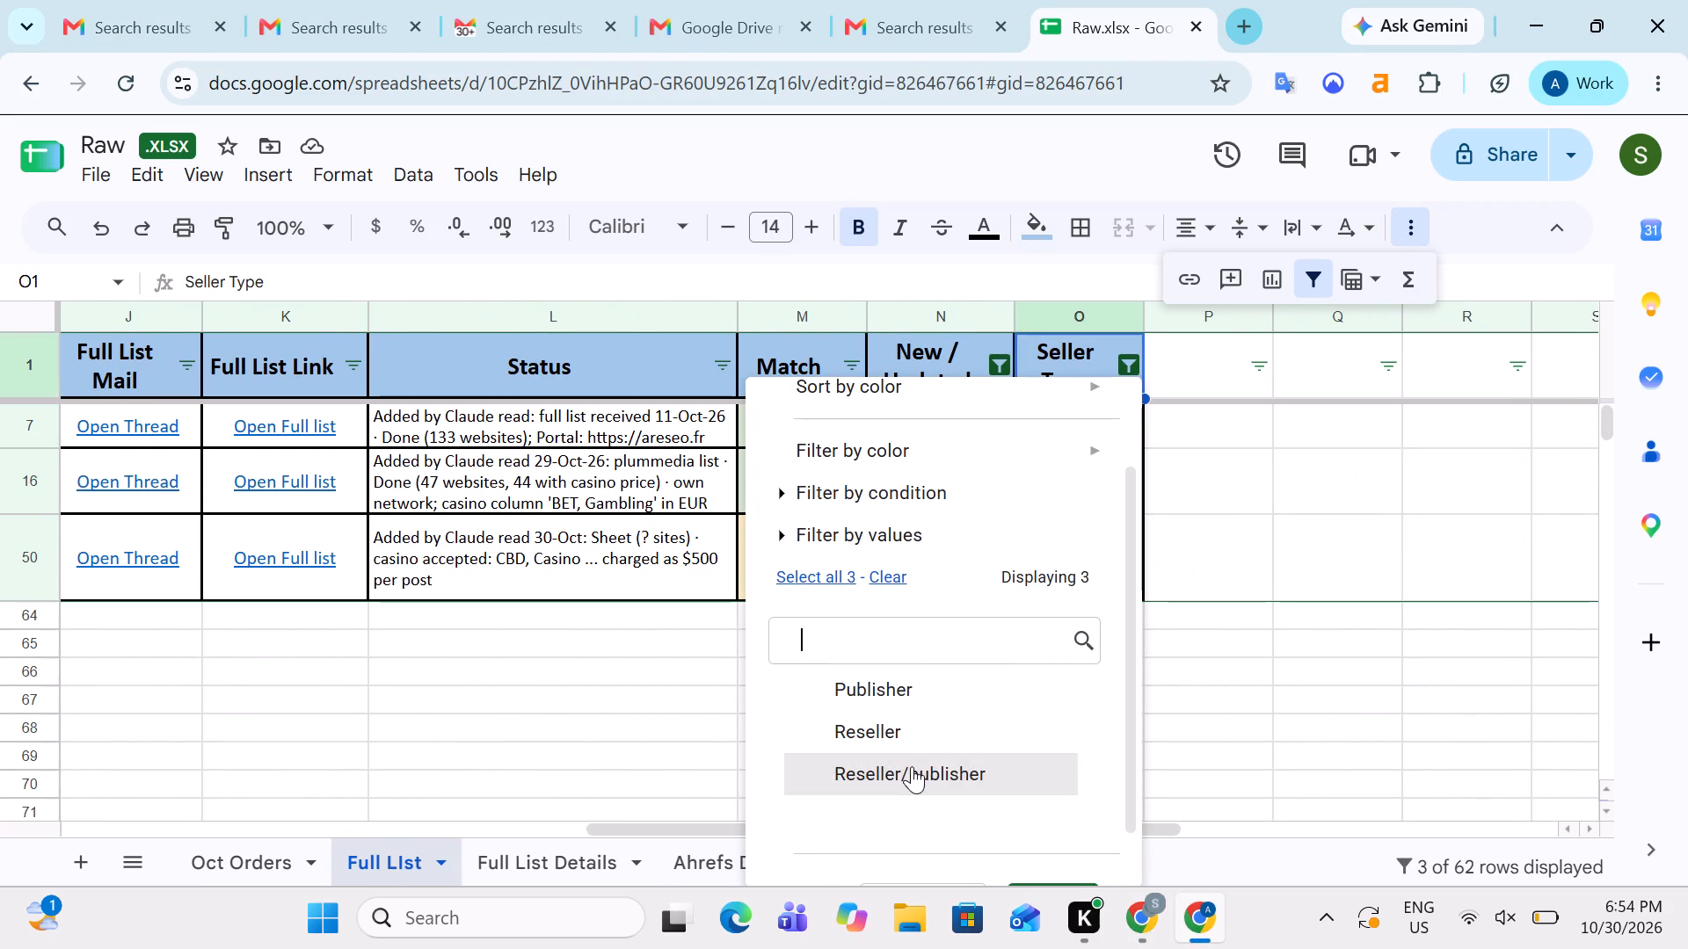
pyautogui.scroll(-2, 984, 753)
pyautogui.click(1029, 834)
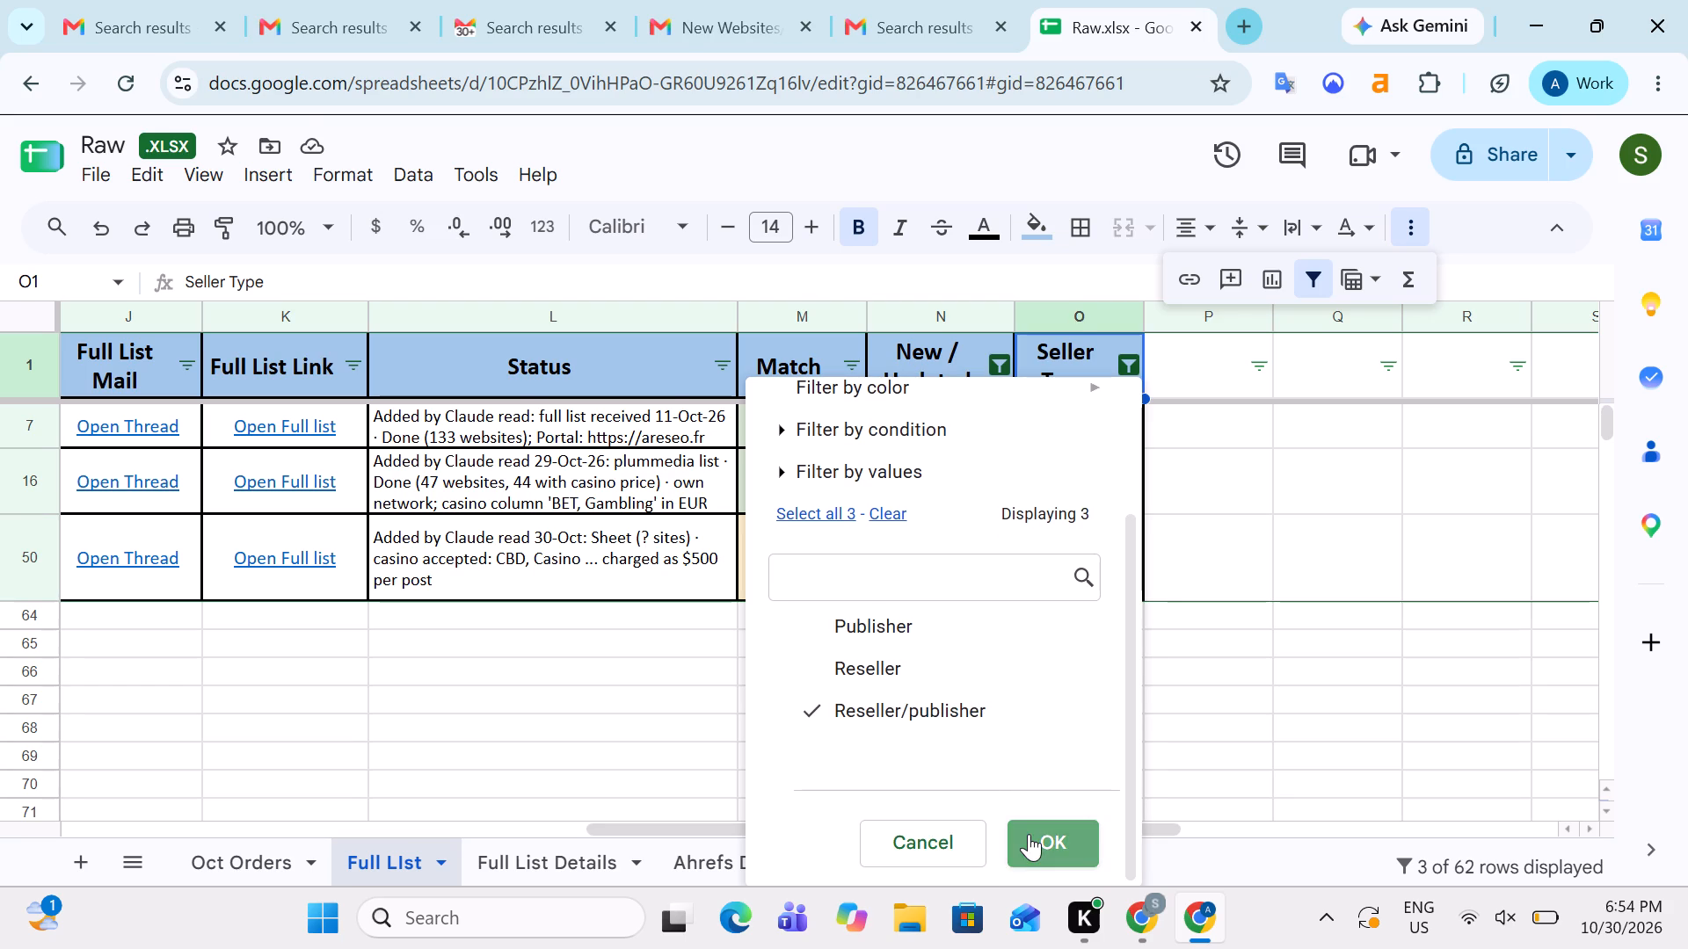
pyautogui.scroll(4, 964, 559)
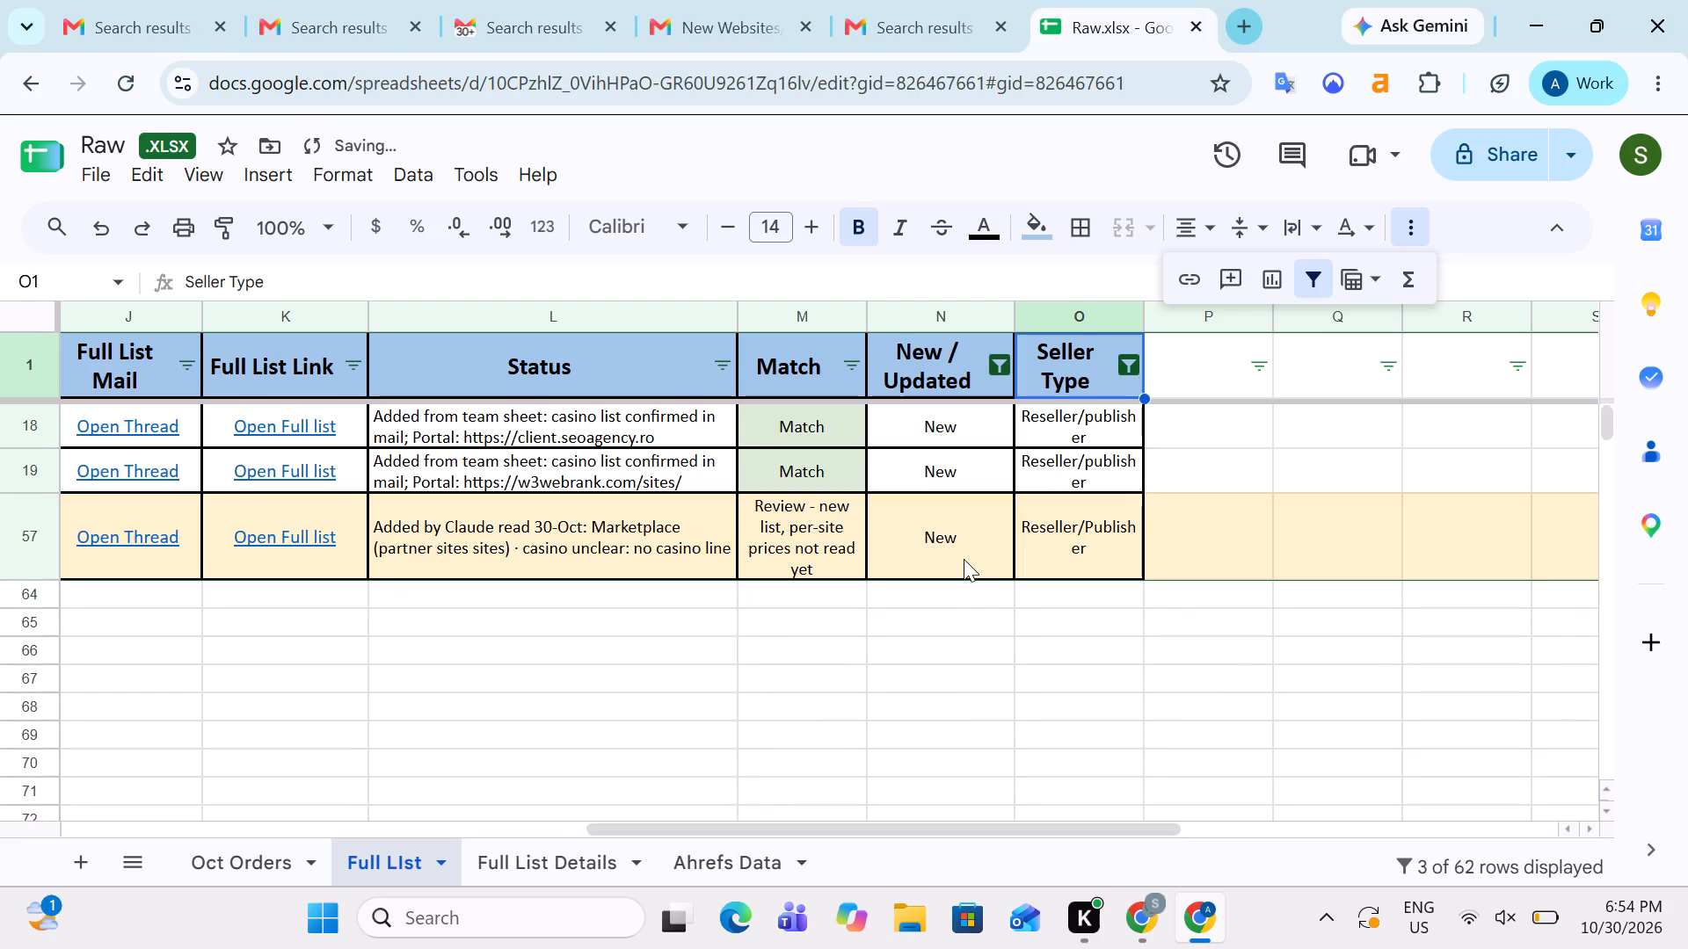
# Check the contact details of the filtered new Reseller/publisher rows in the Full List sheet, ending on the w3webrank.com row.
pyautogui.click(993, 447)
pyautogui.press('Left')
pyautogui.press('Left')
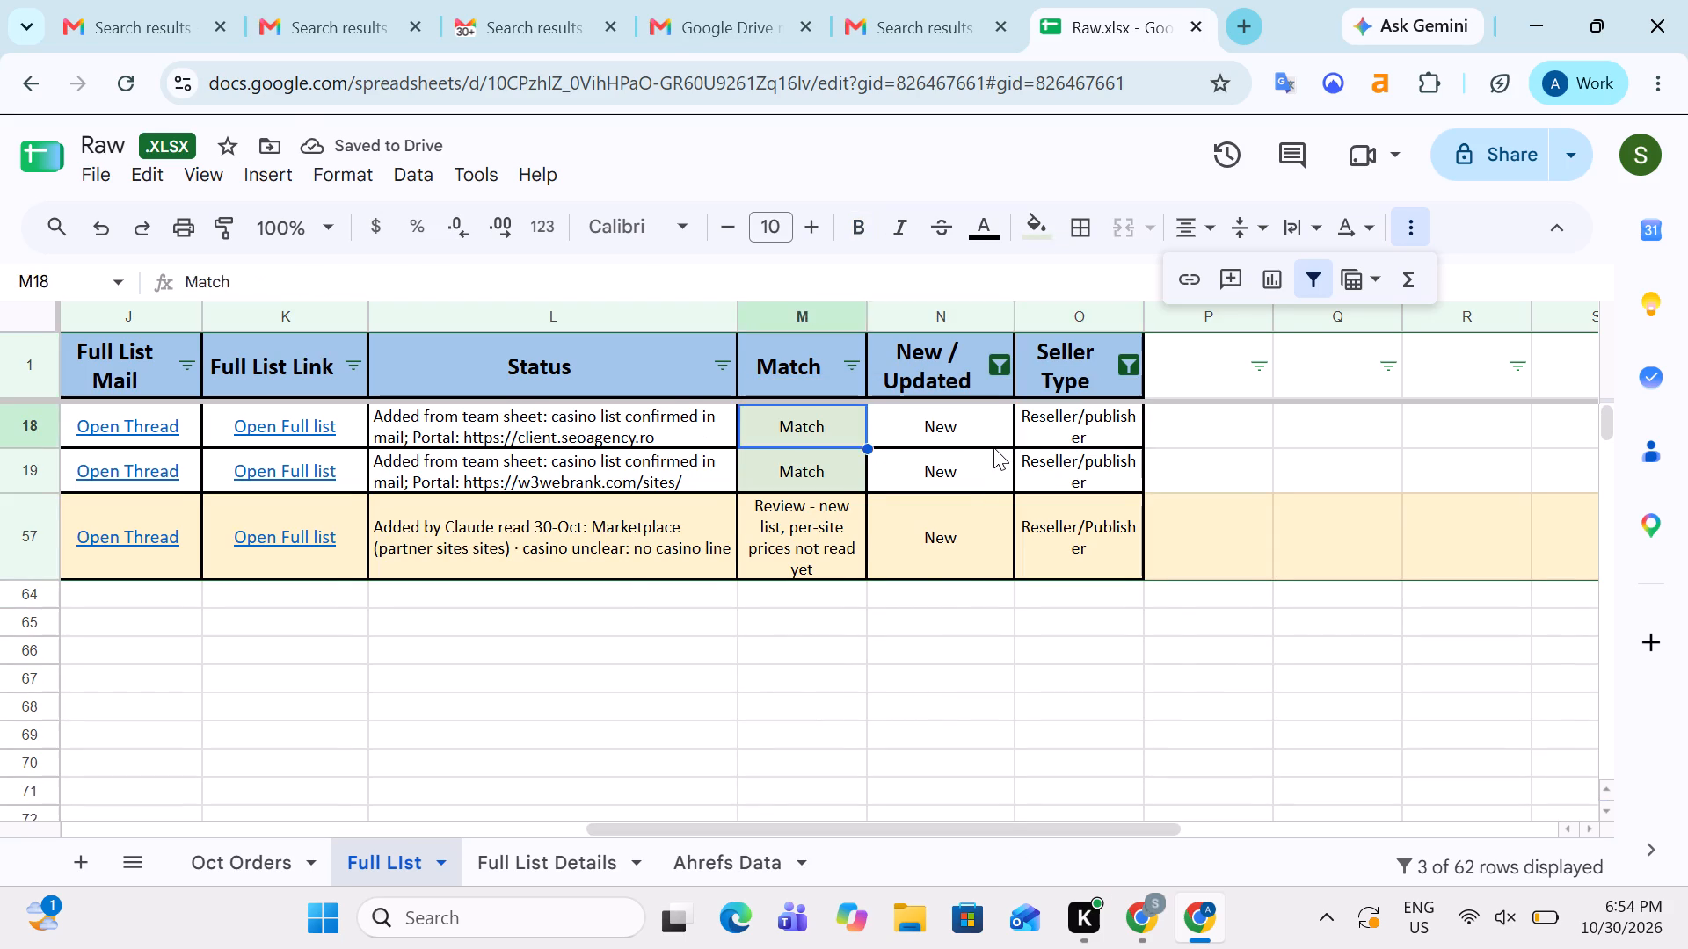
pyautogui.press('Left')
pyautogui.press('Left')
pyautogui.press('Left')
pyautogui.press('Left')
pyautogui.press('Left')
pyautogui.press('Left')
pyautogui.press('Right')
pyautogui.press('Right')
pyautogui.press('Right')
pyautogui.press('Left')
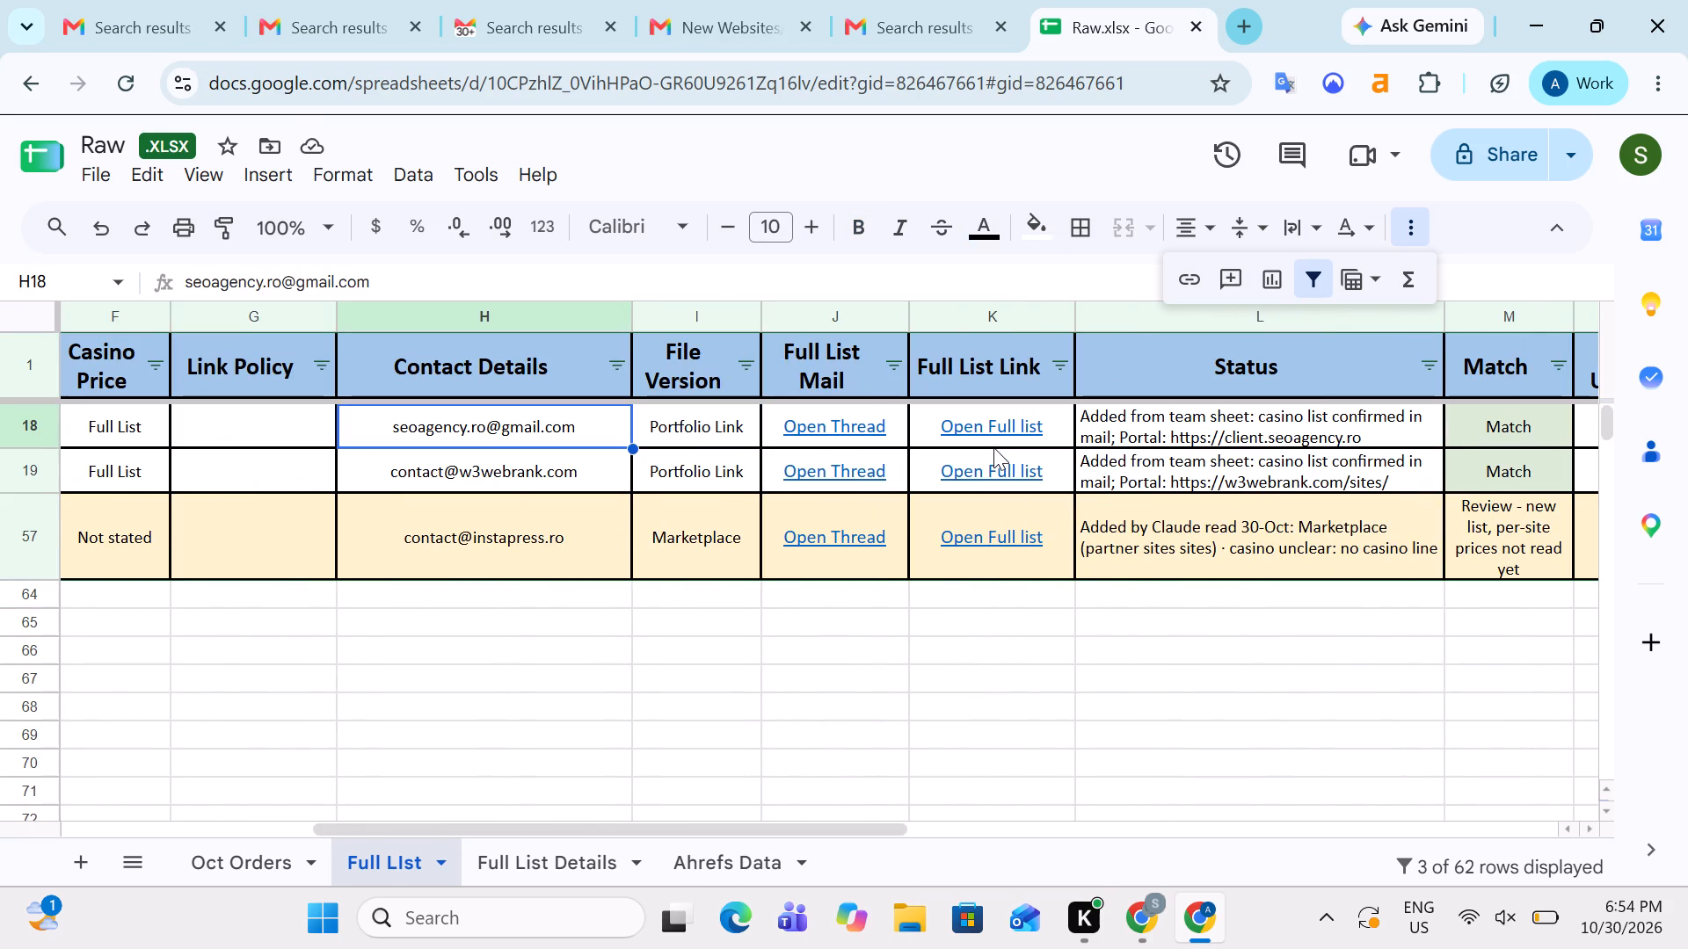
pyautogui.press('Down')
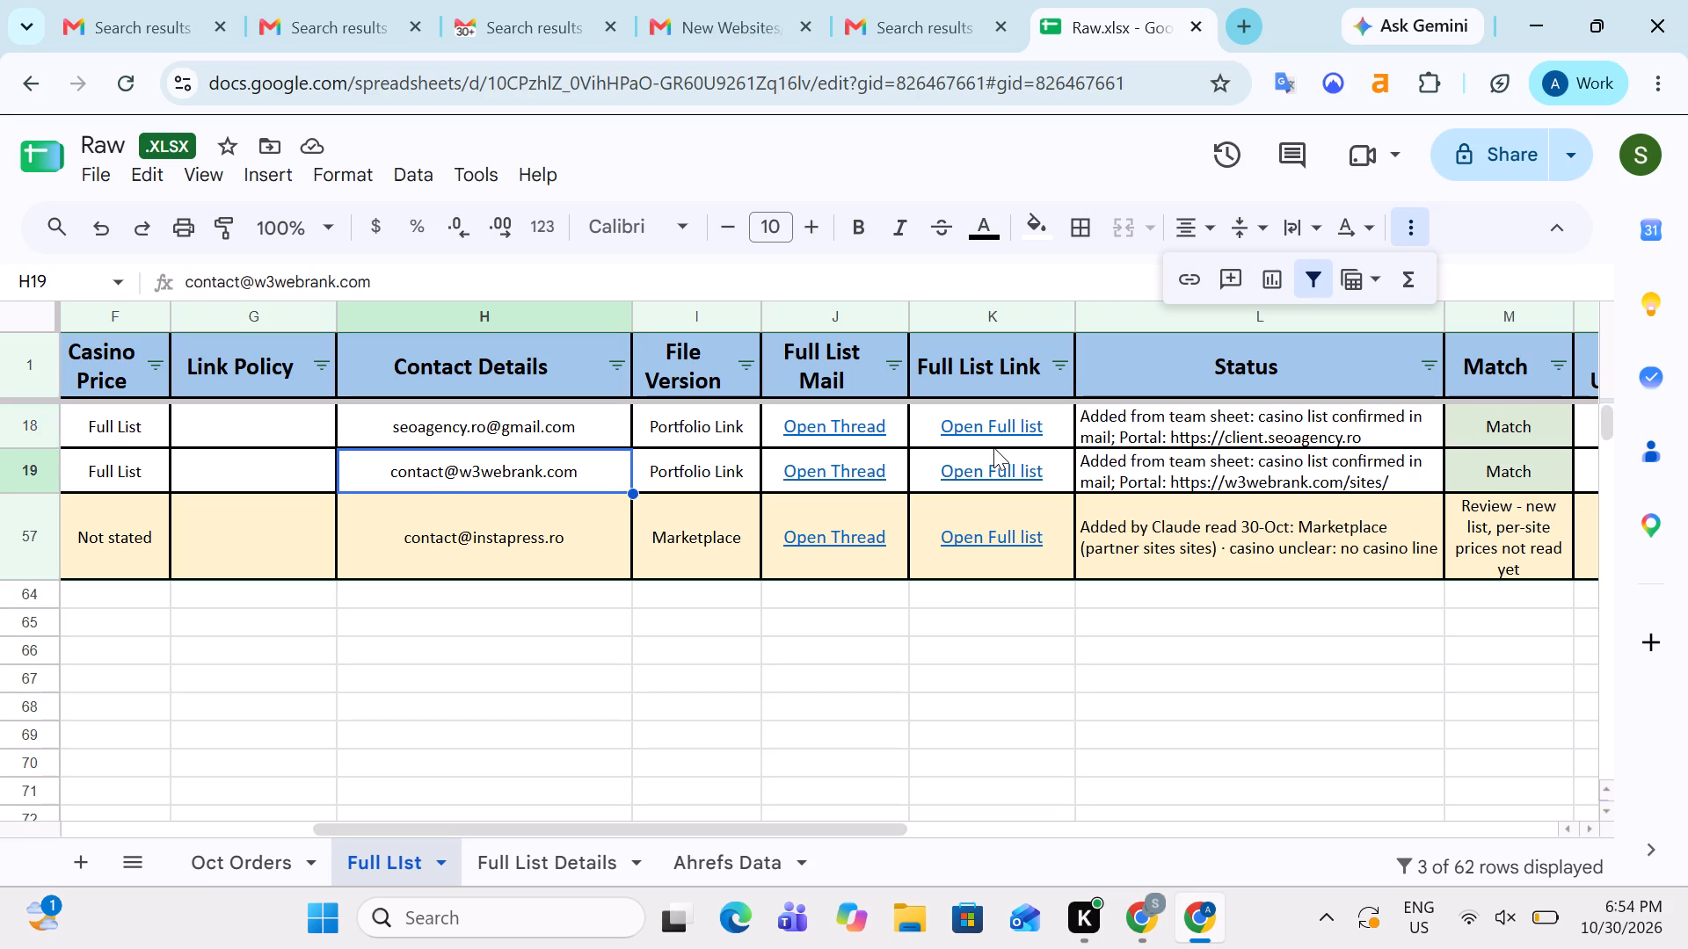
pyautogui.press('Down')
pyautogui.press('Right')
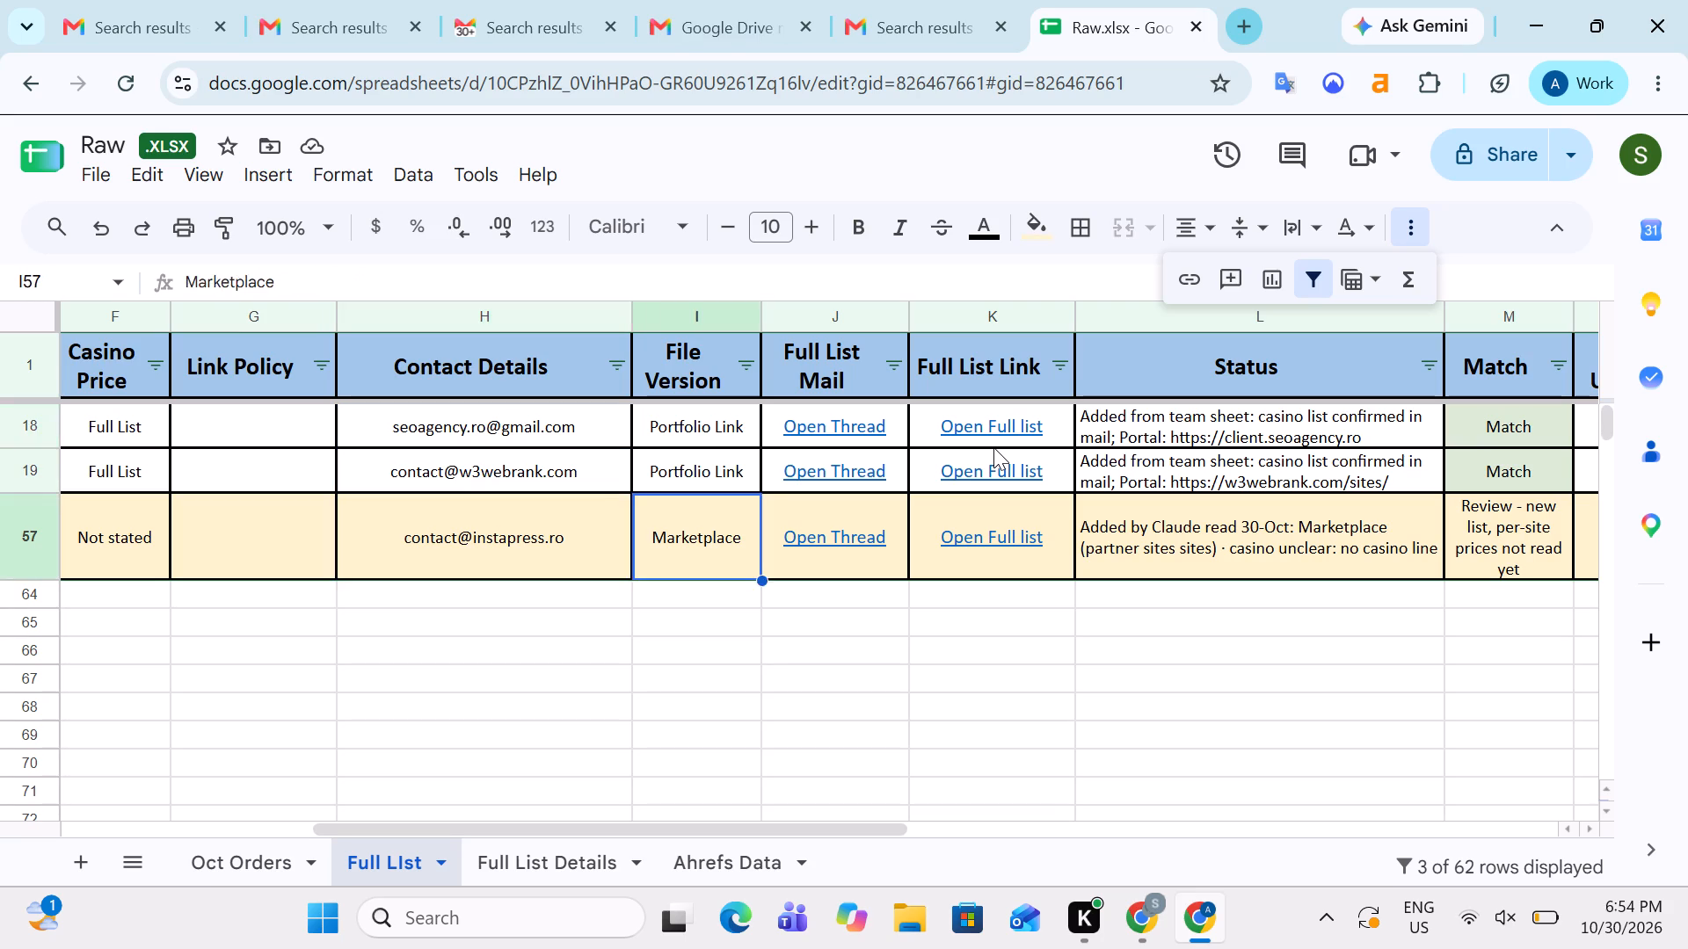
pyautogui.press('Left')
pyautogui.press('Left')
pyautogui.press('Right')
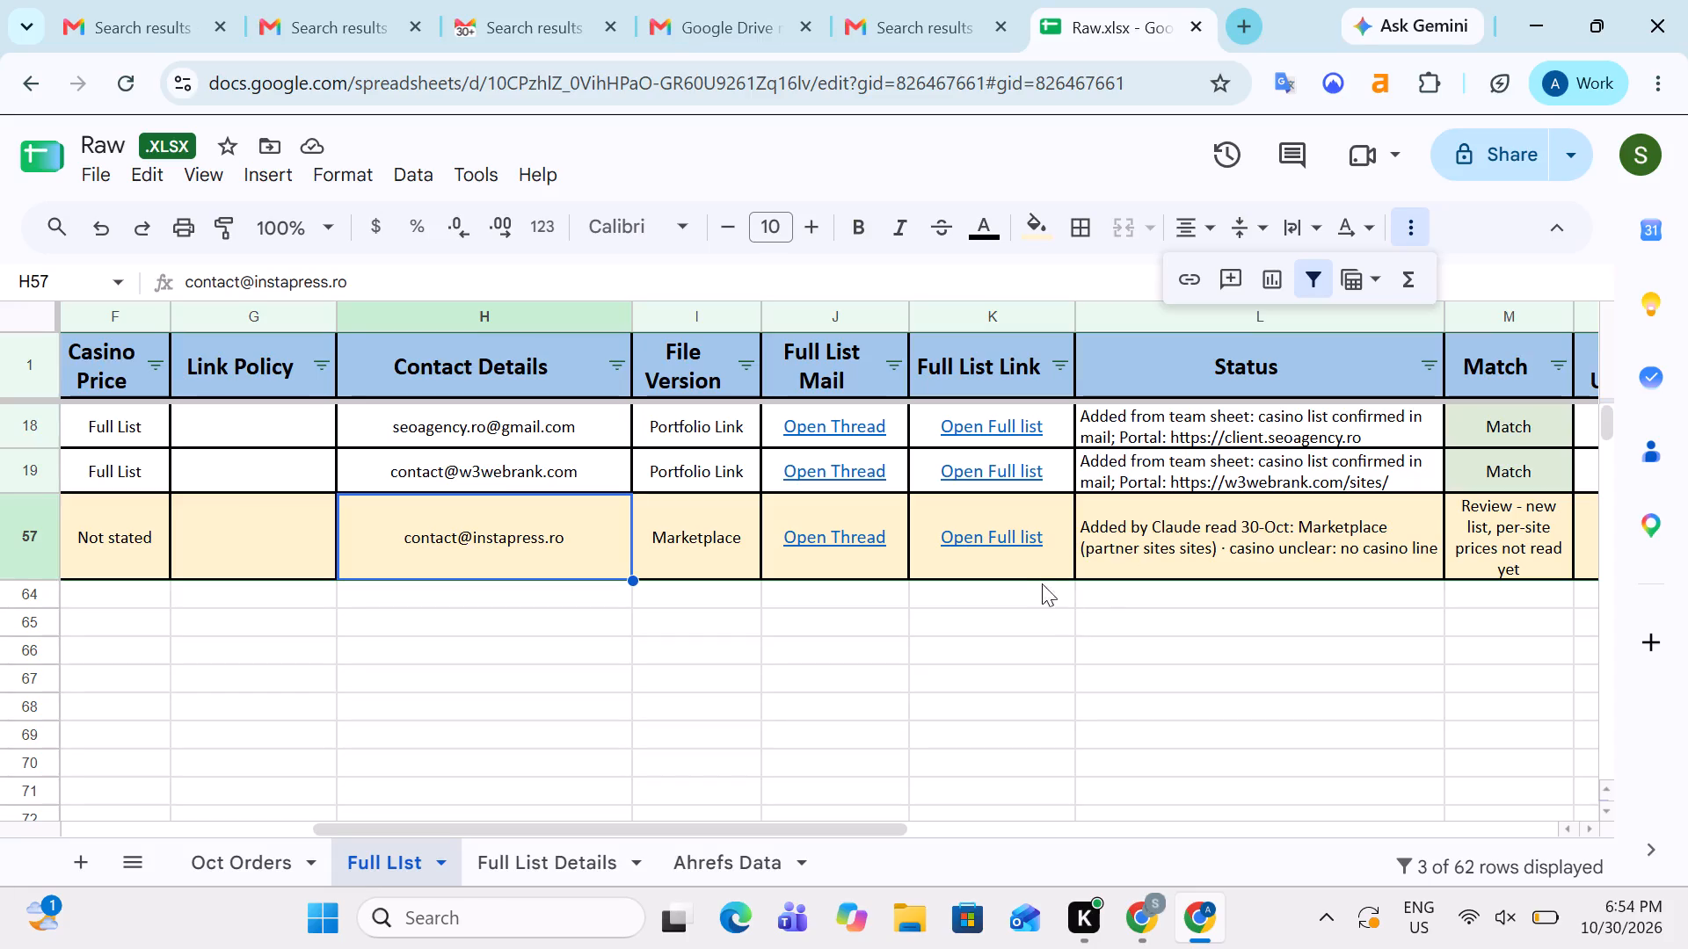
pyautogui.click(1015, 536)
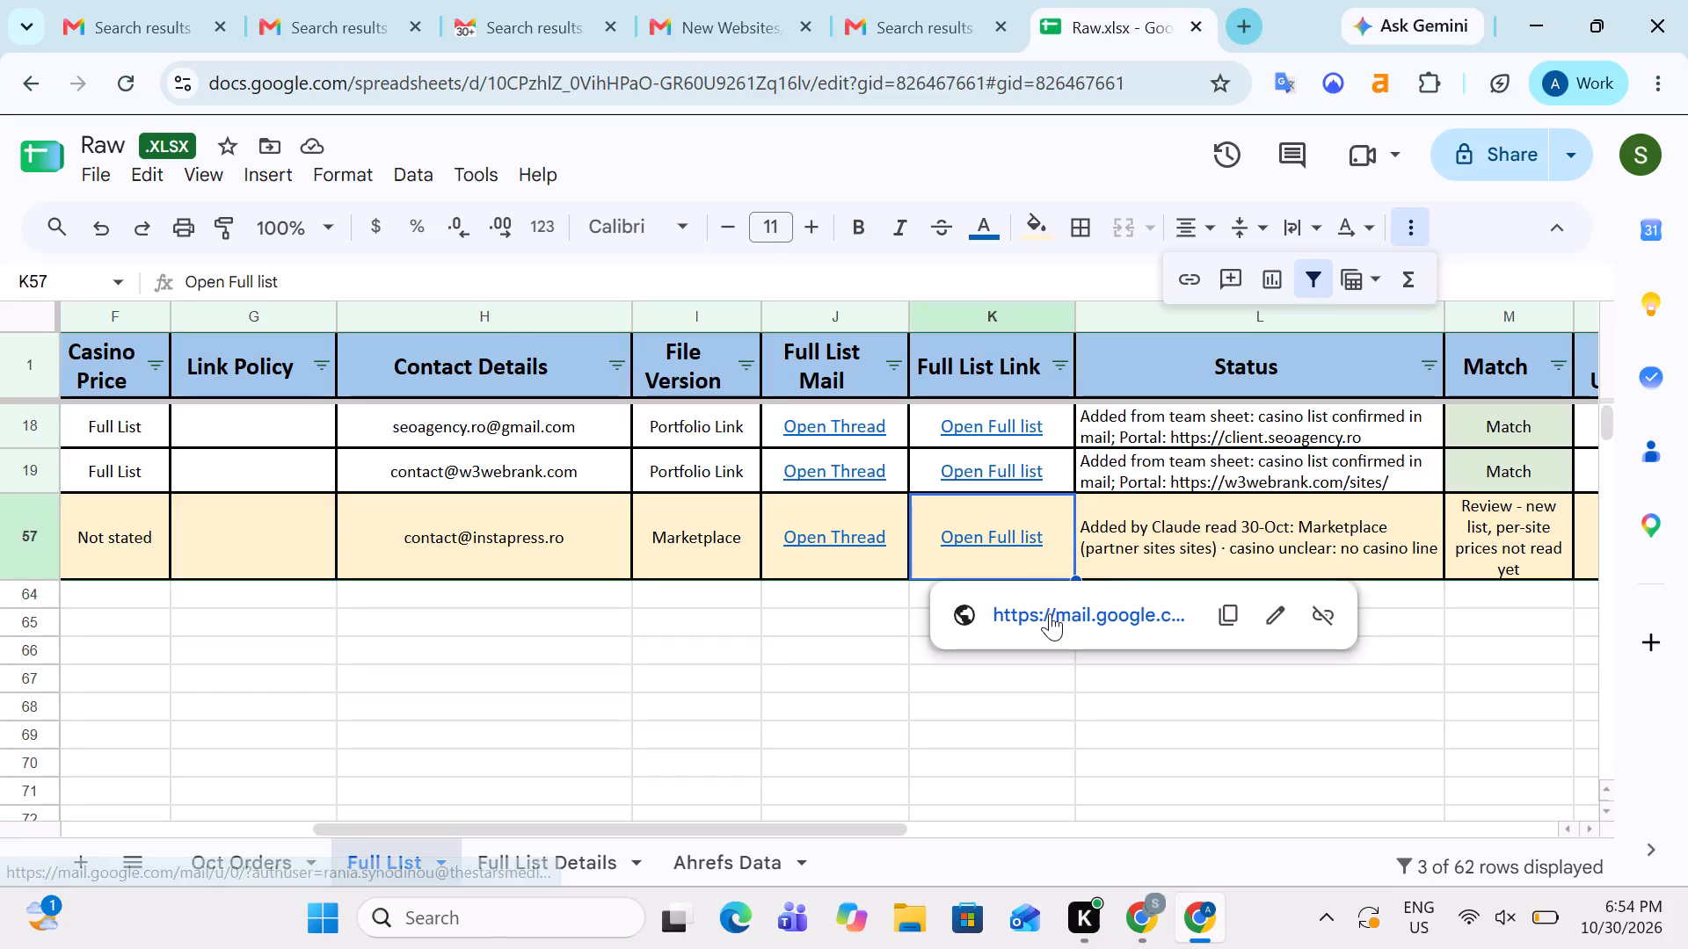
pyautogui.click(1050, 613)
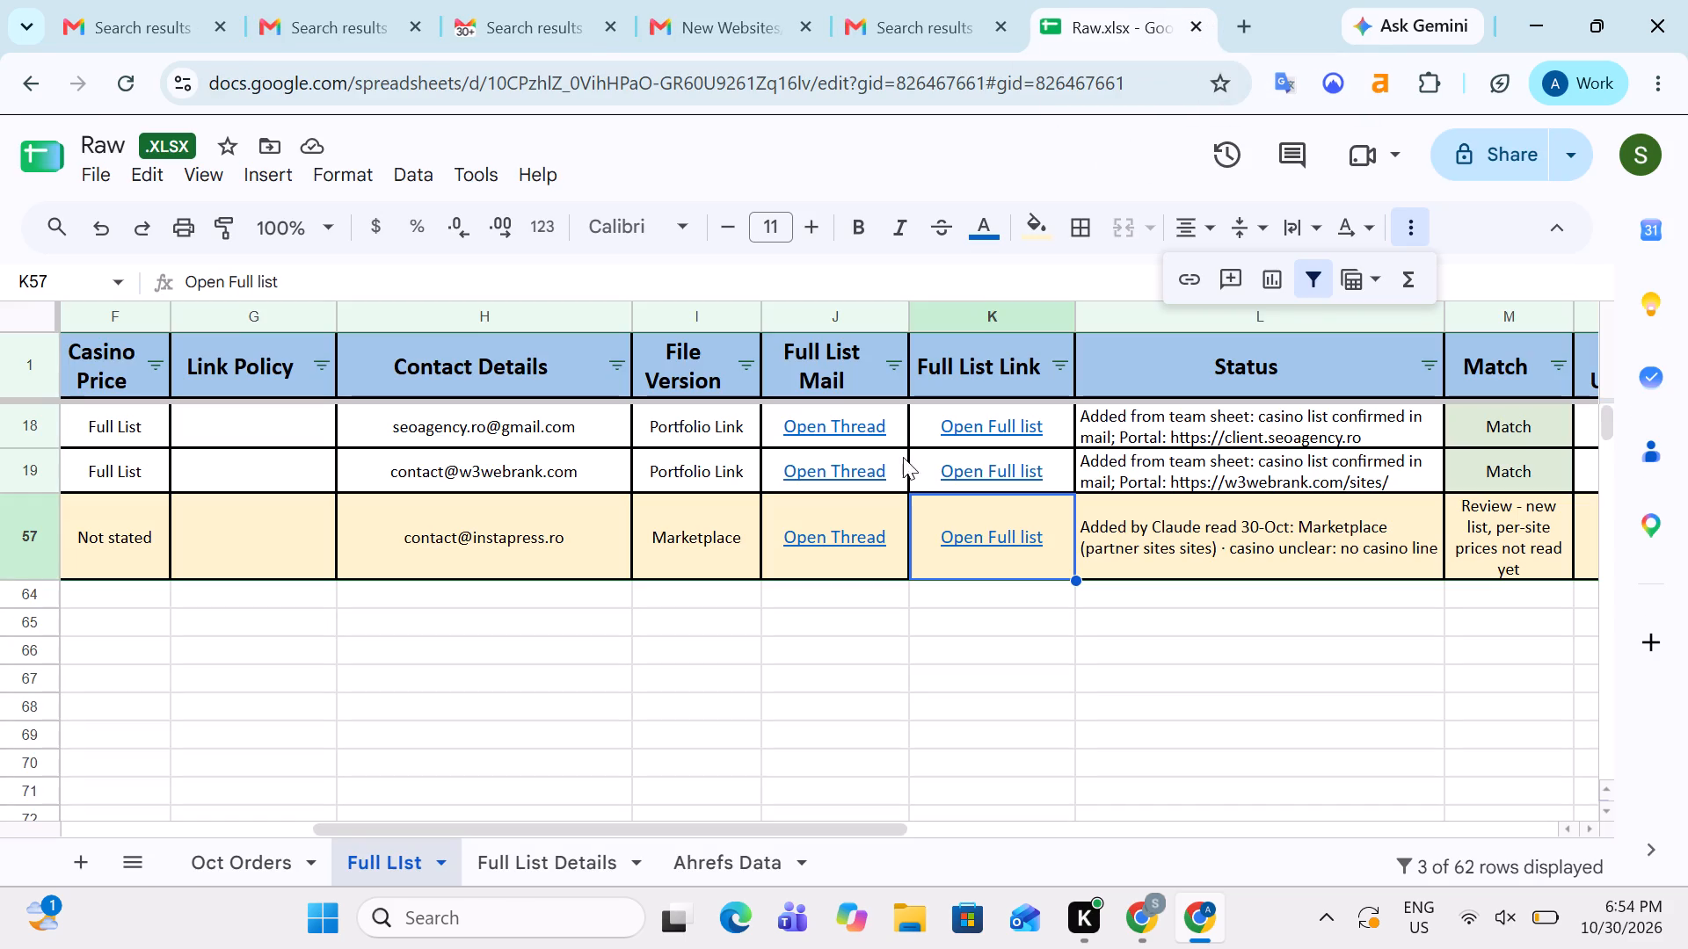
# Open the full list link for the w3webrank.com row and examine the site table with its metrics, countries and prices.
pyautogui.click(960, 470)
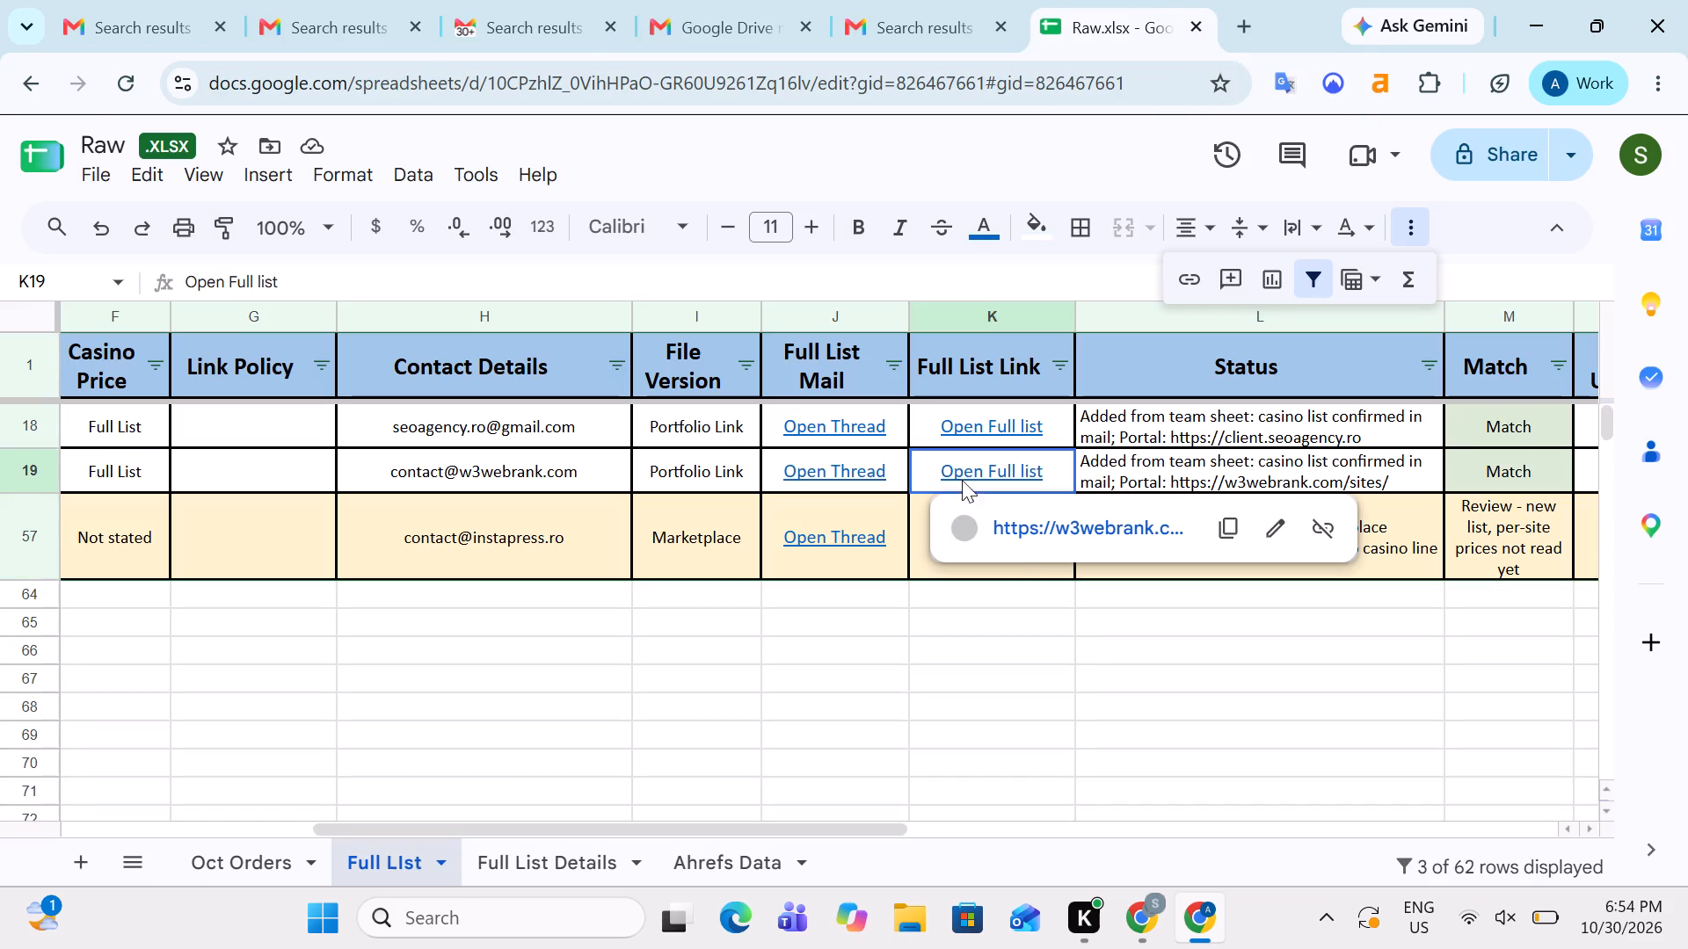
pyautogui.click(1042, 532)
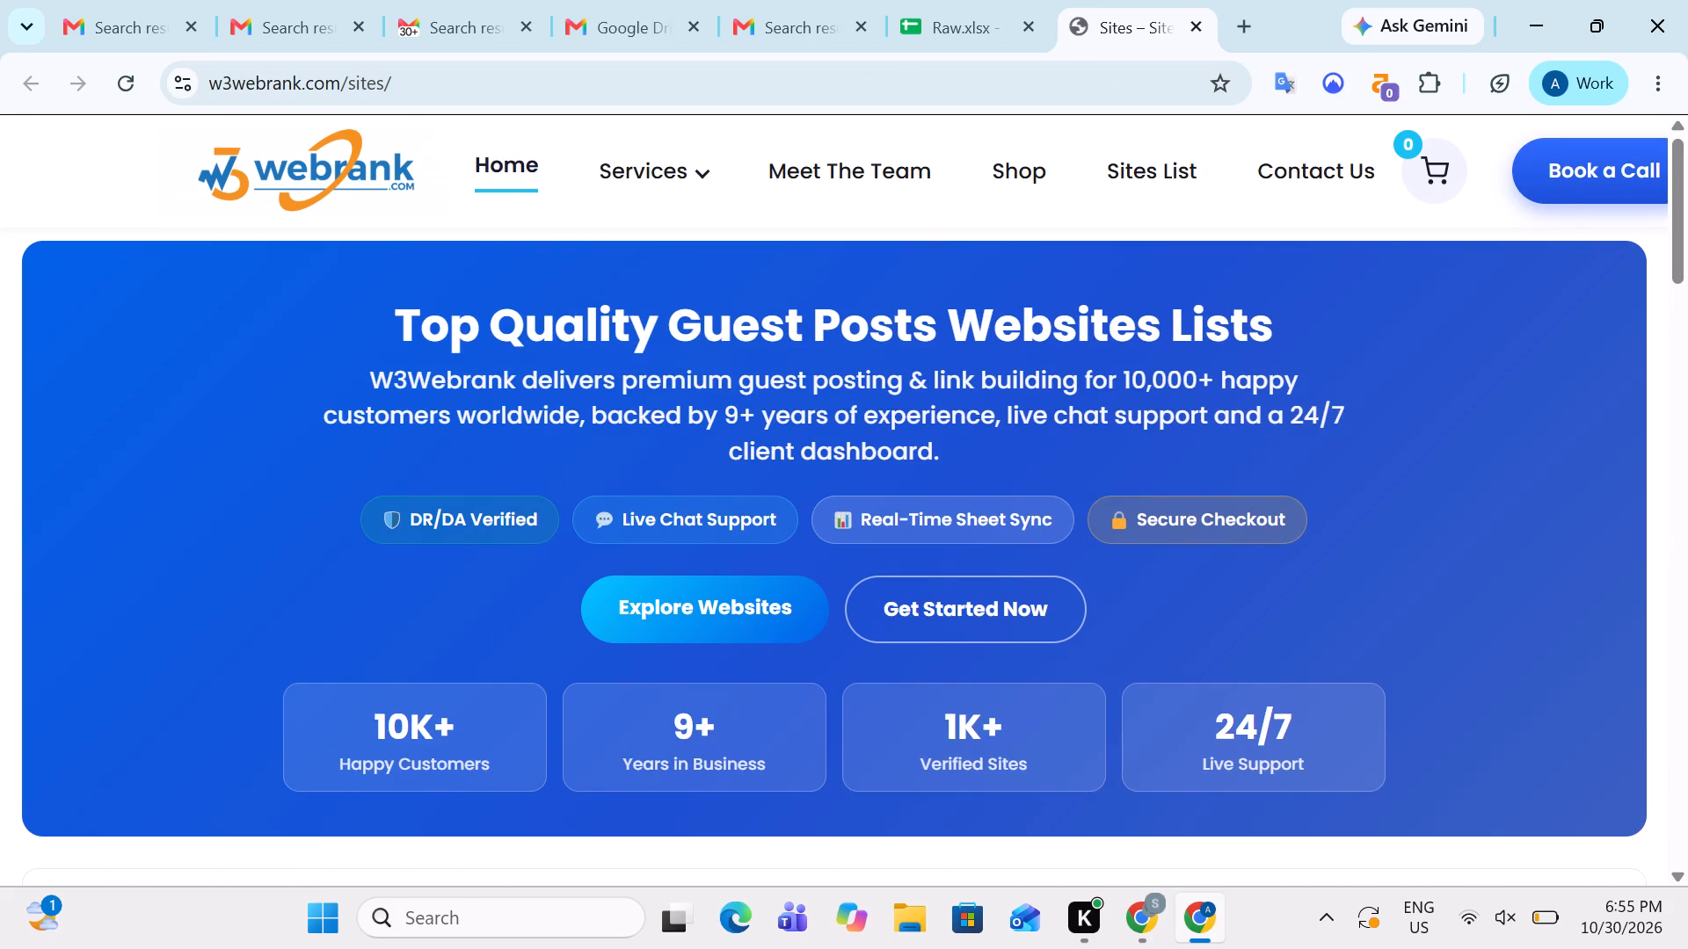
pyautogui.scroll(-9, 576, 465)
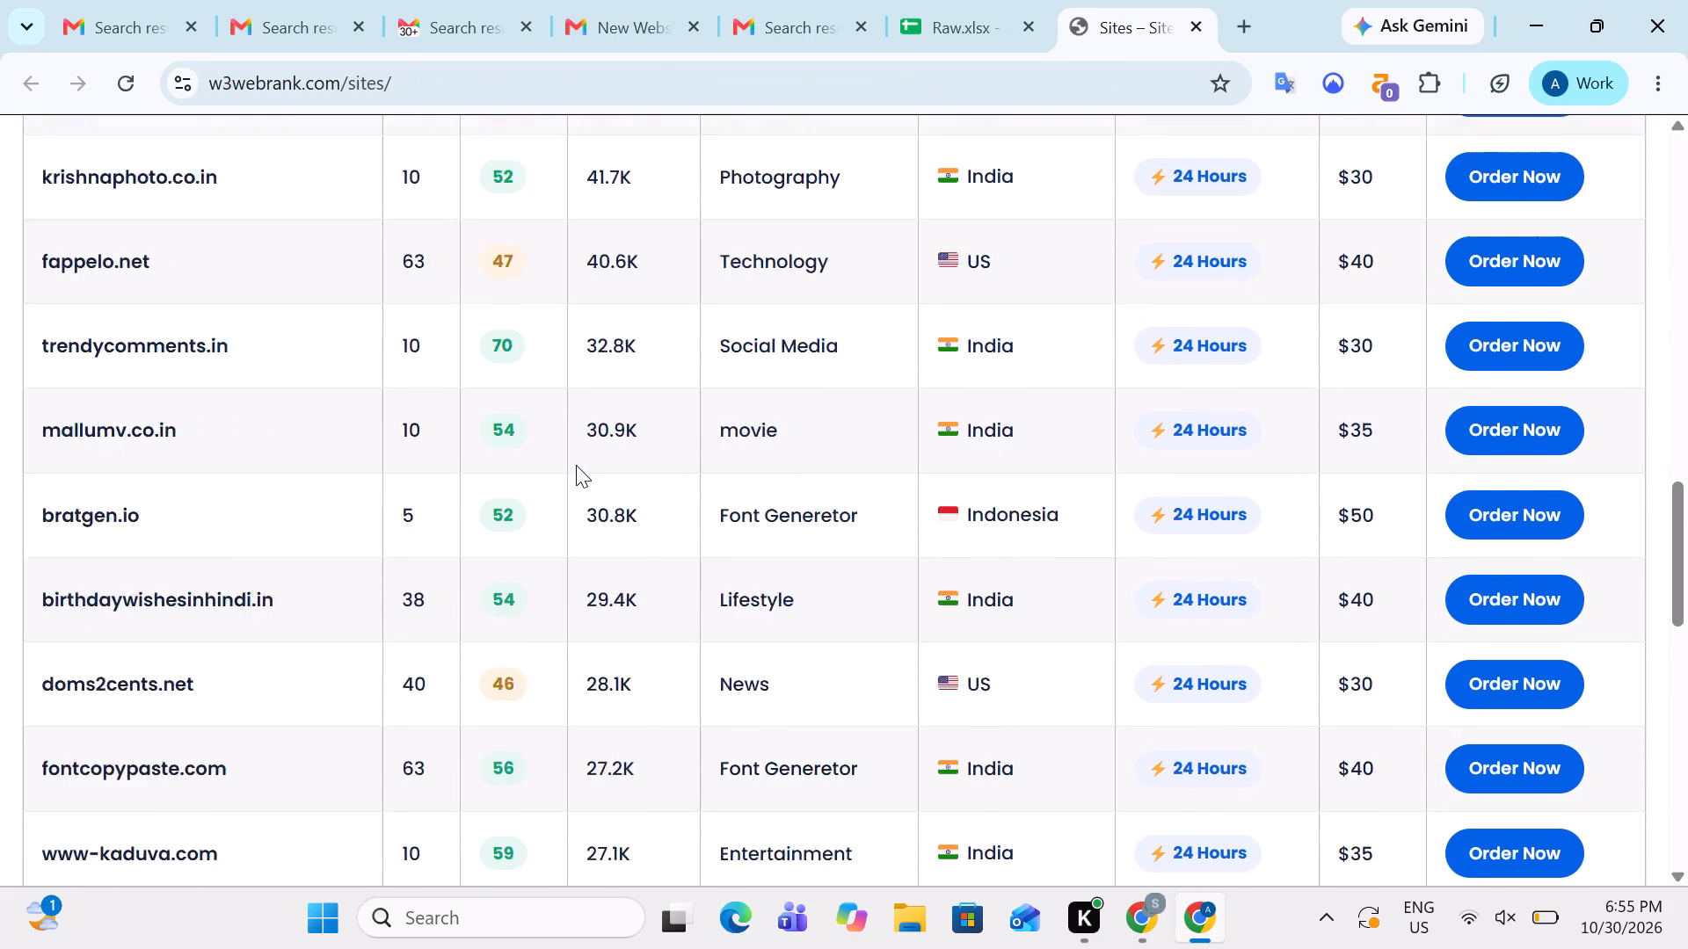
pyautogui.scroll(7, 576, 465)
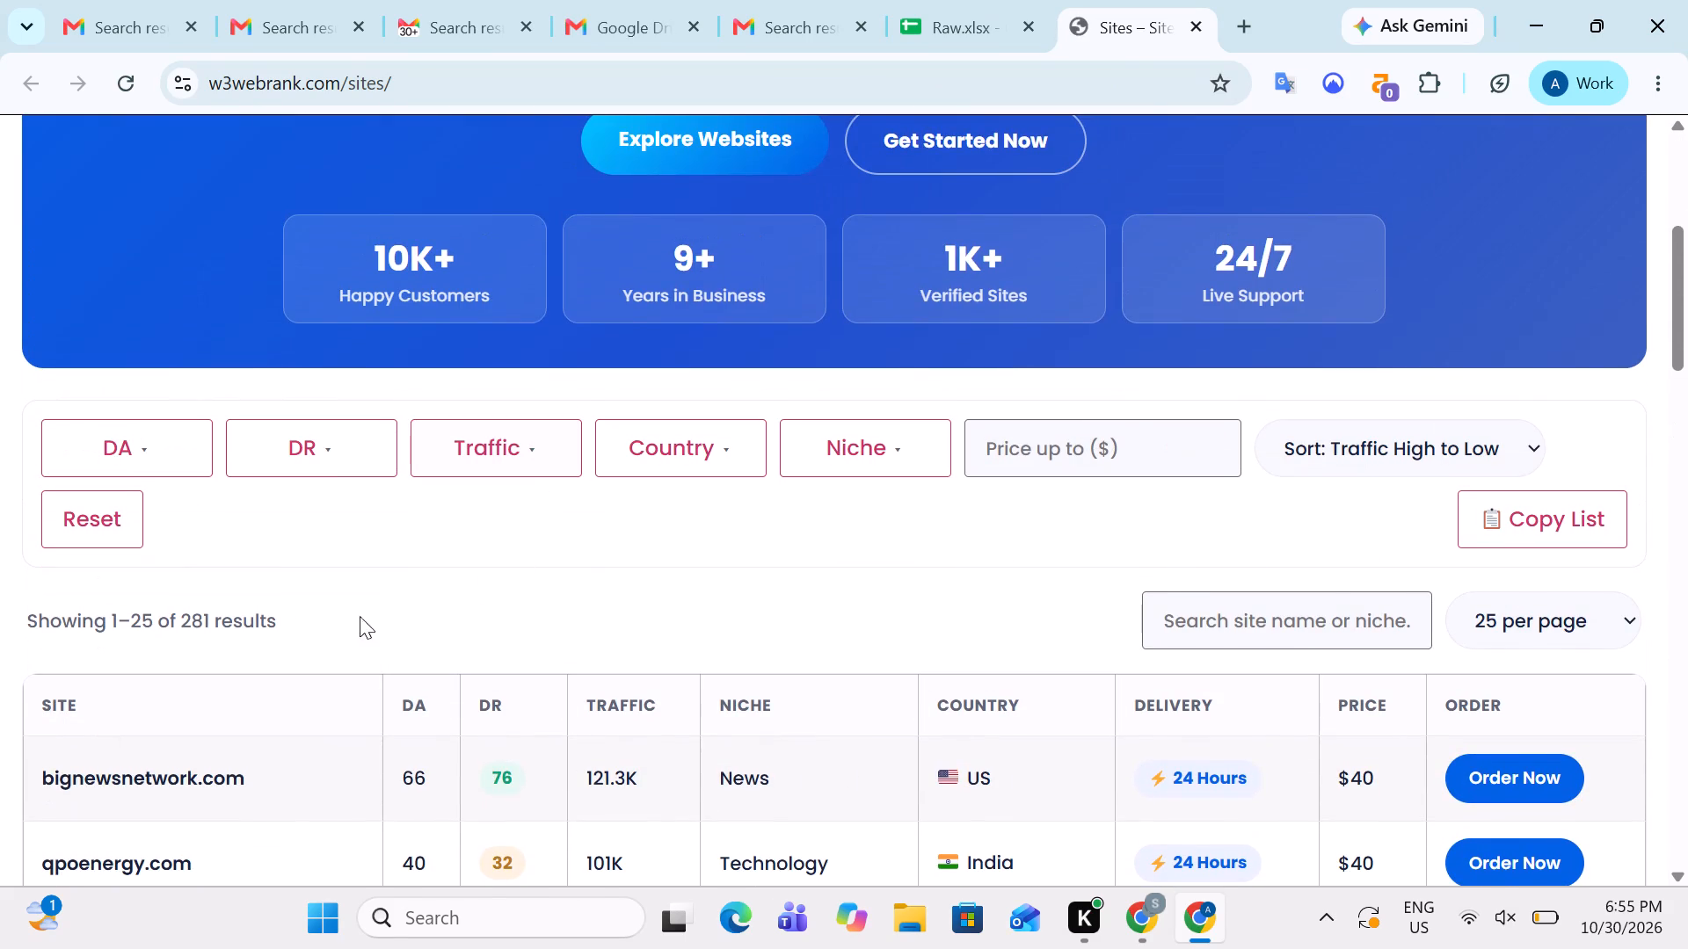
# Examine the w3webrank.com sites listing and look through the available options of its Niche filter.
pyautogui.scroll(1, 313, 631)
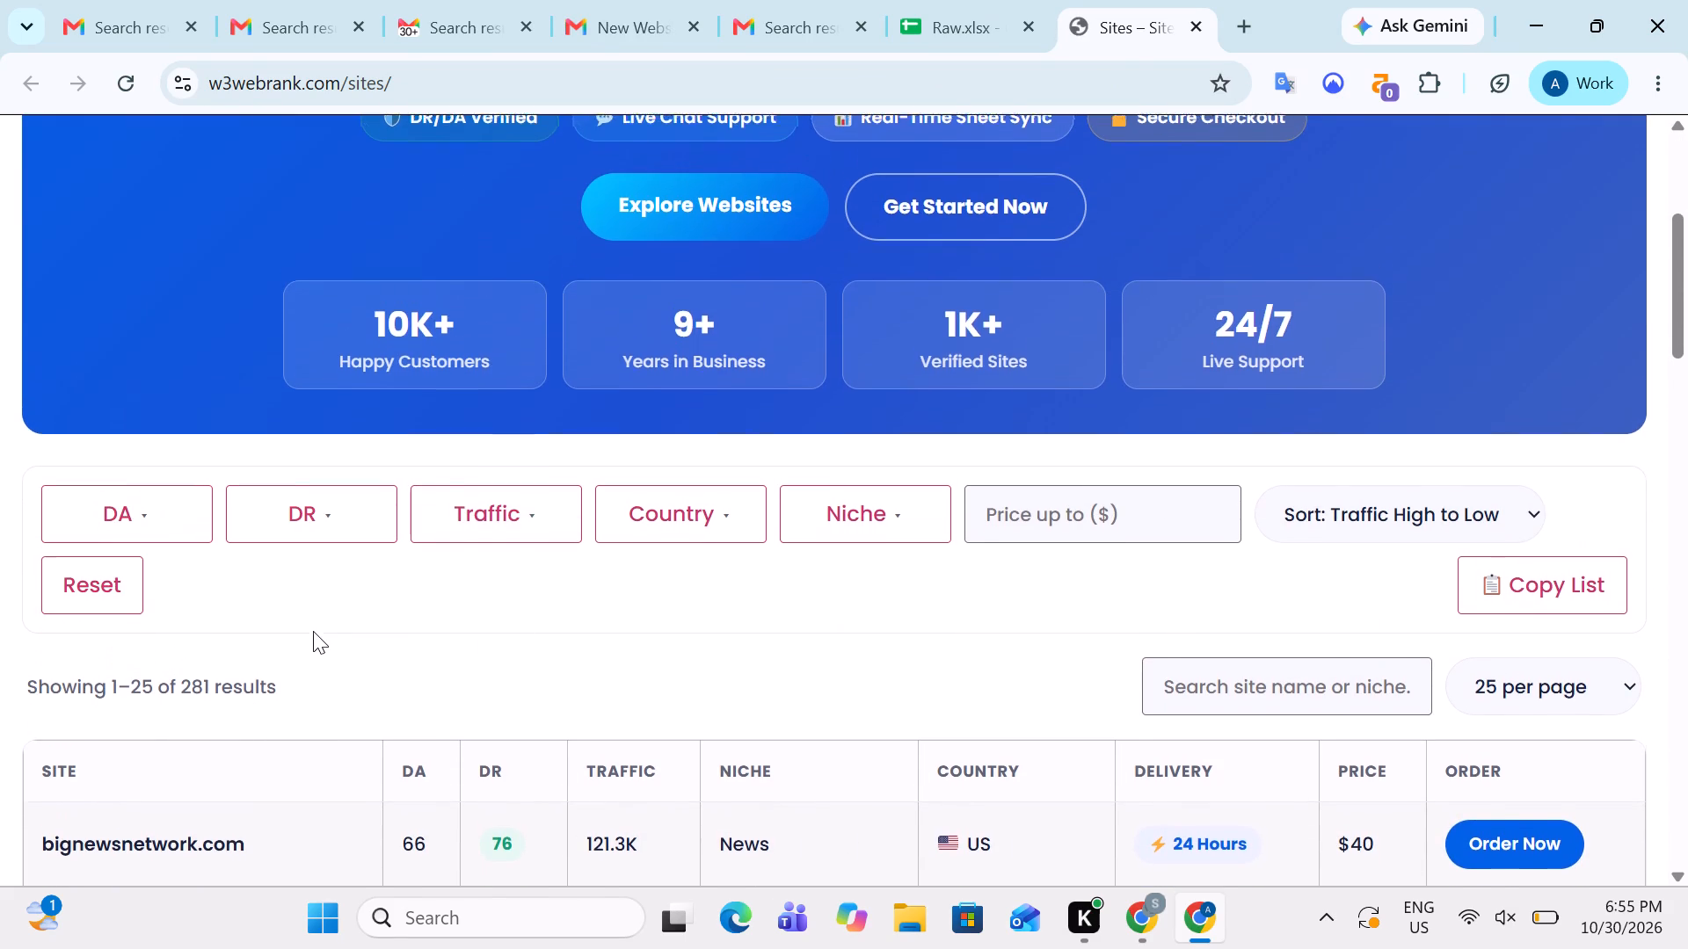
pyautogui.scroll(1, 313, 631)
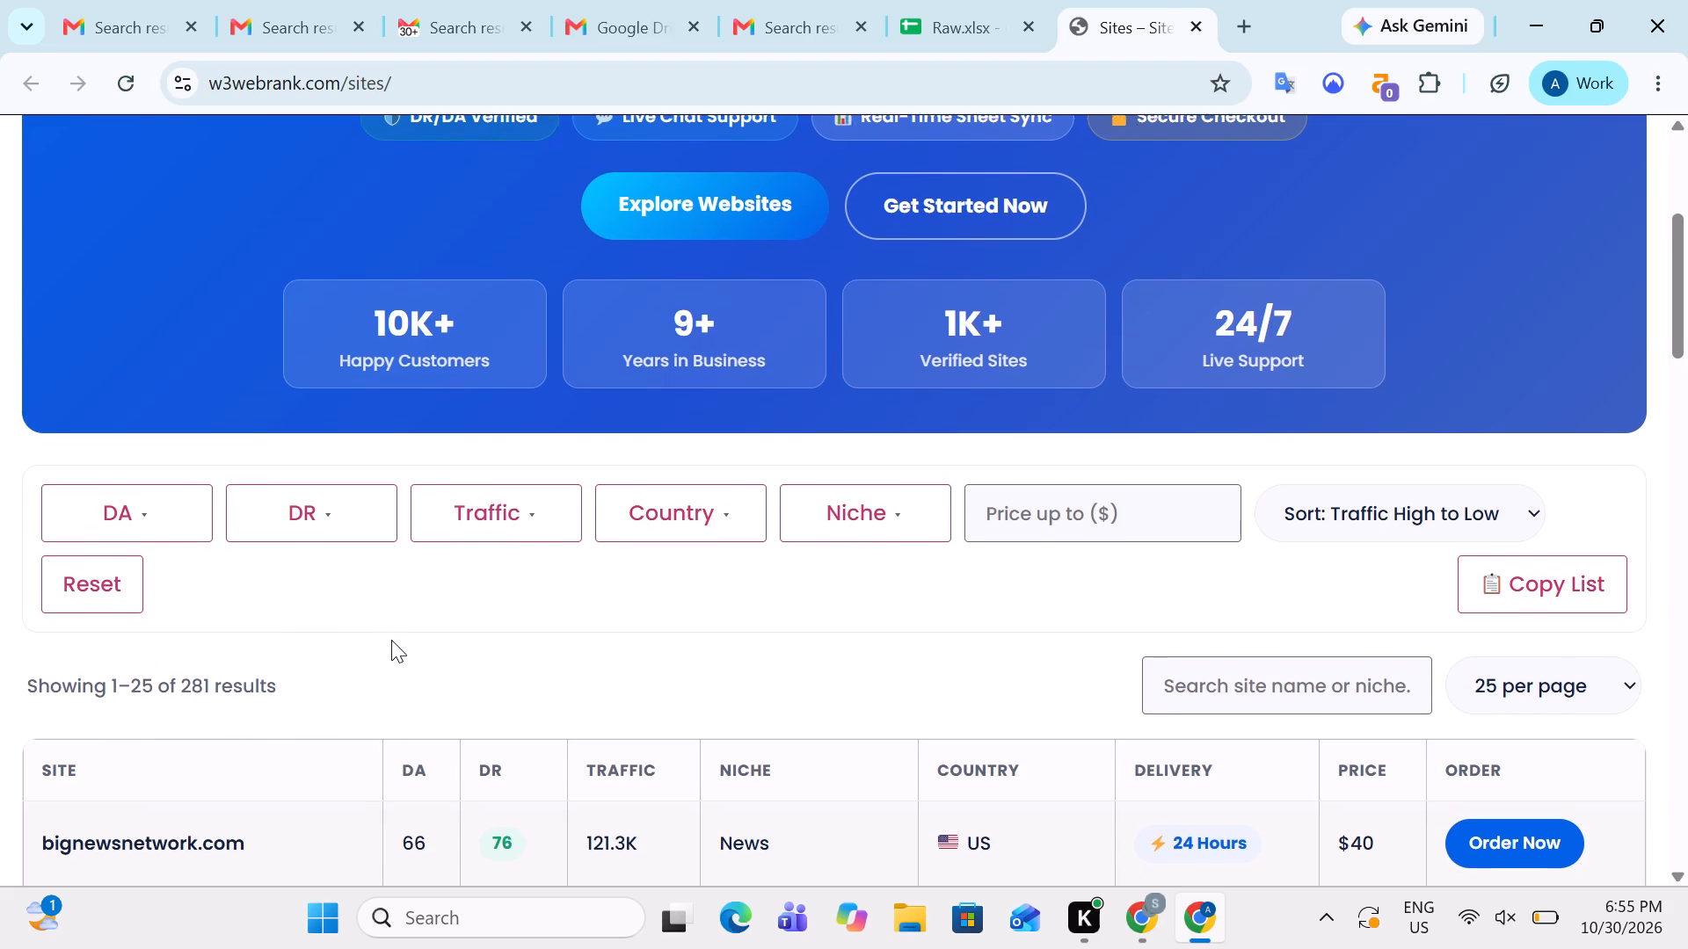
pyautogui.scroll(2, 391, 640)
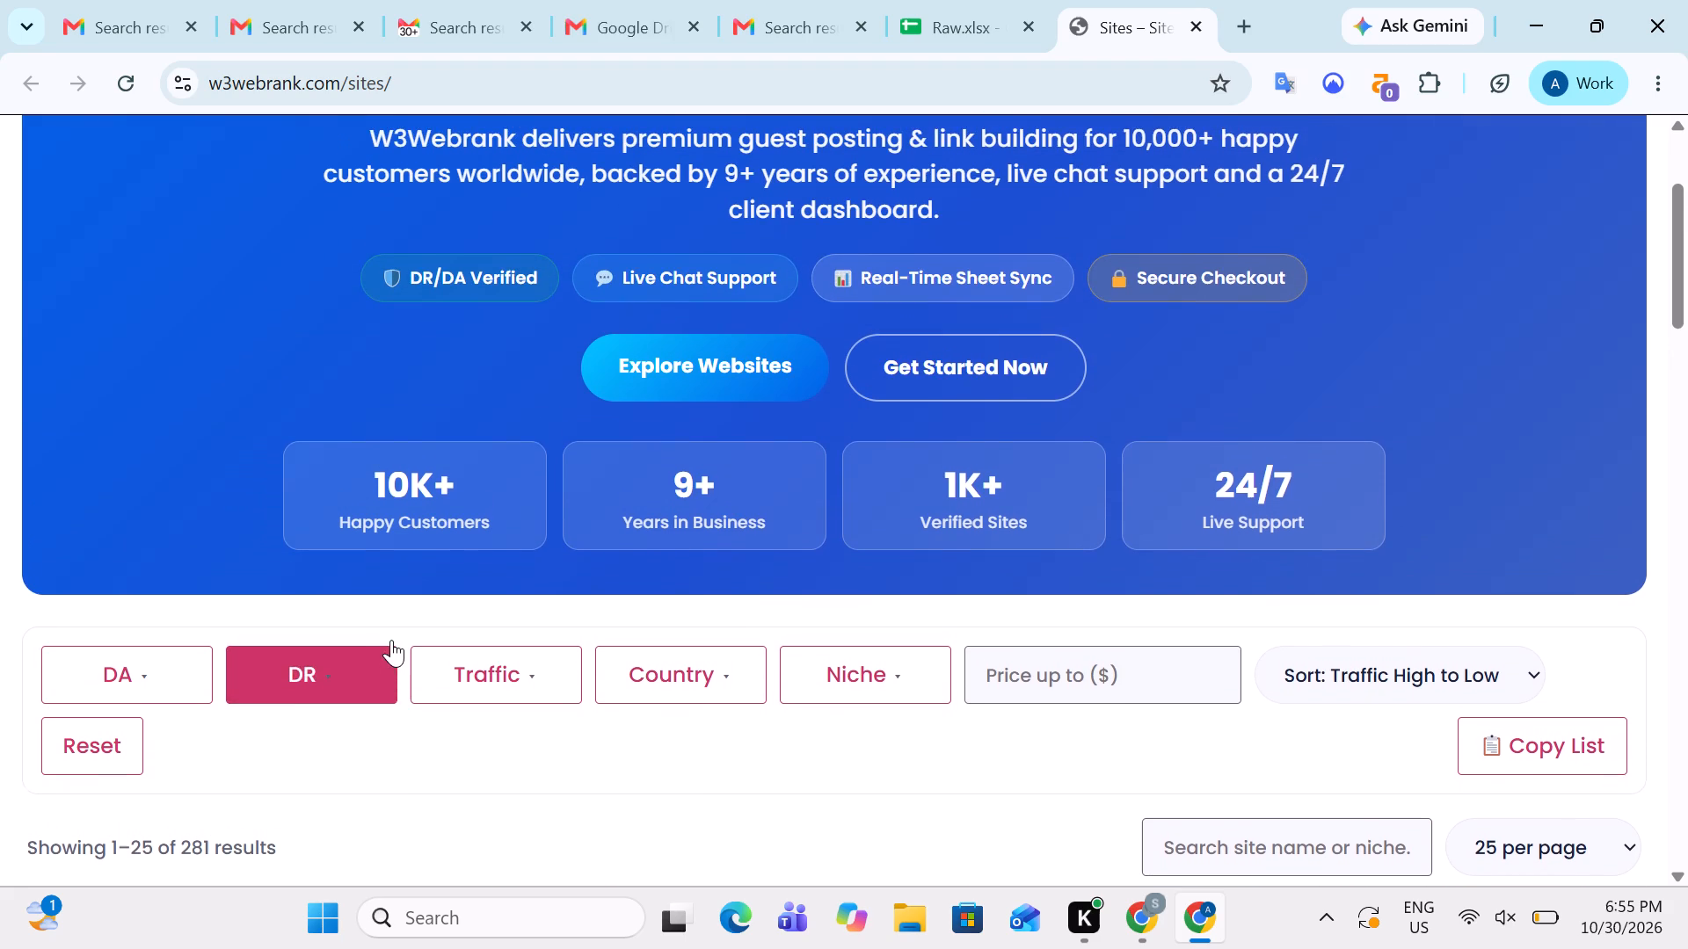
pyautogui.scroll(1, 391, 640)
pyautogui.scroll(-1, 391, 640)
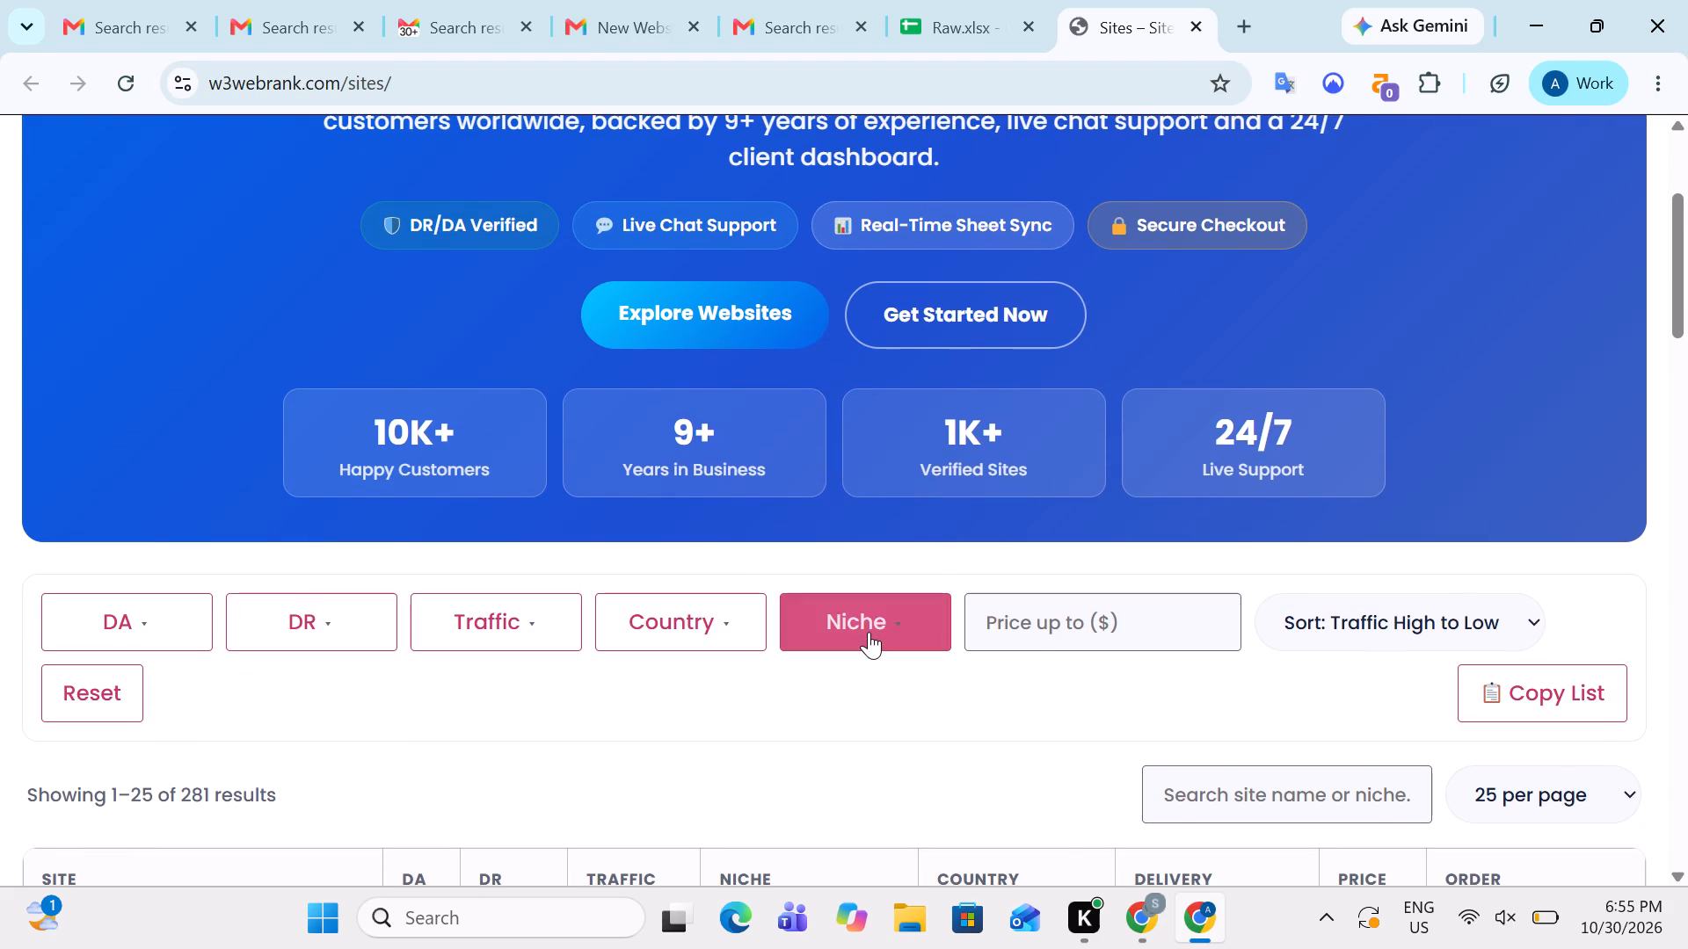
pyautogui.click(869, 632)
pyautogui.scroll(-1, 869, 798)
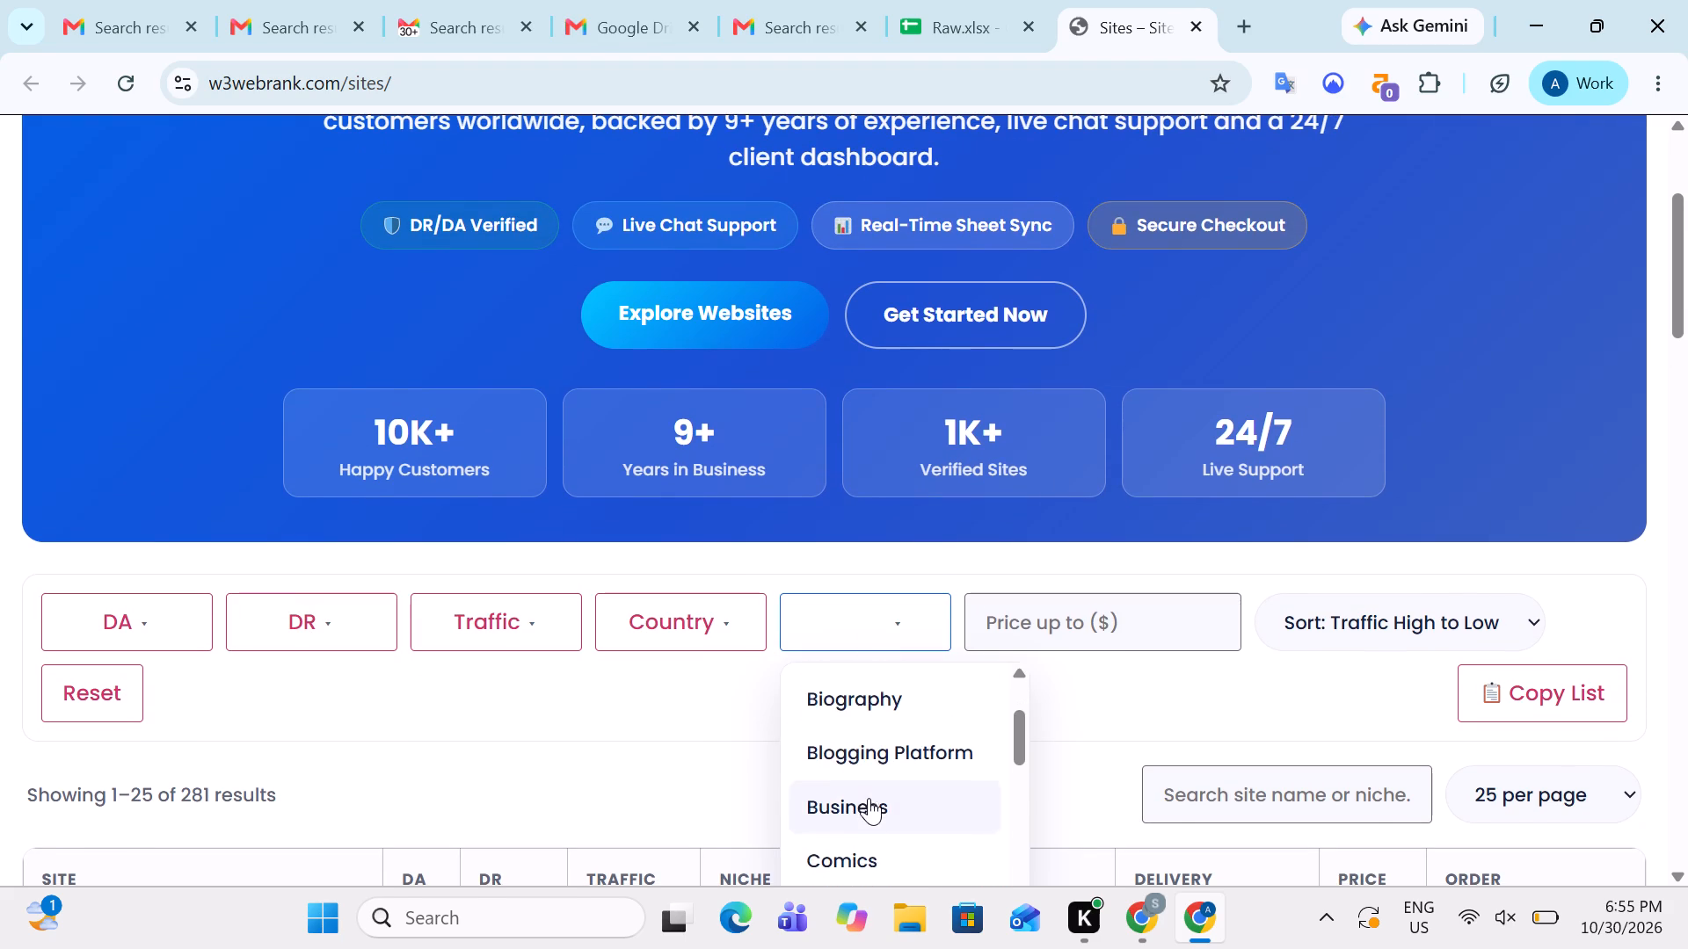
pyautogui.scroll(-7, 869, 798)
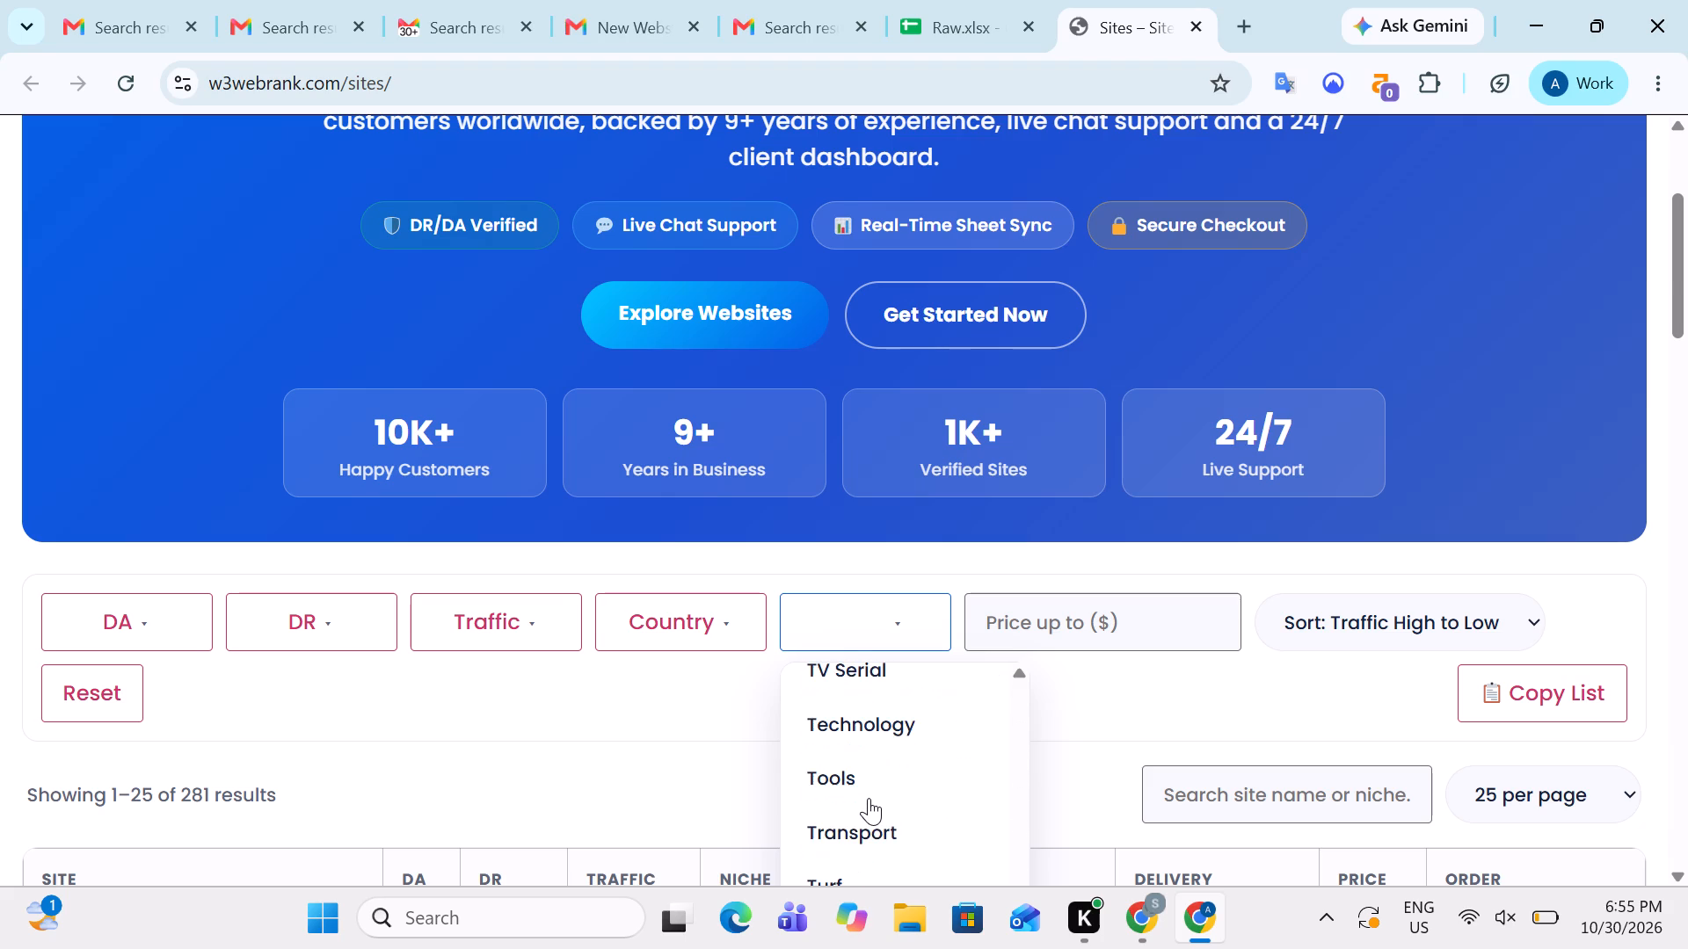
pyautogui.scroll(-2, 869, 798)
pyautogui.scroll(7, 869, 798)
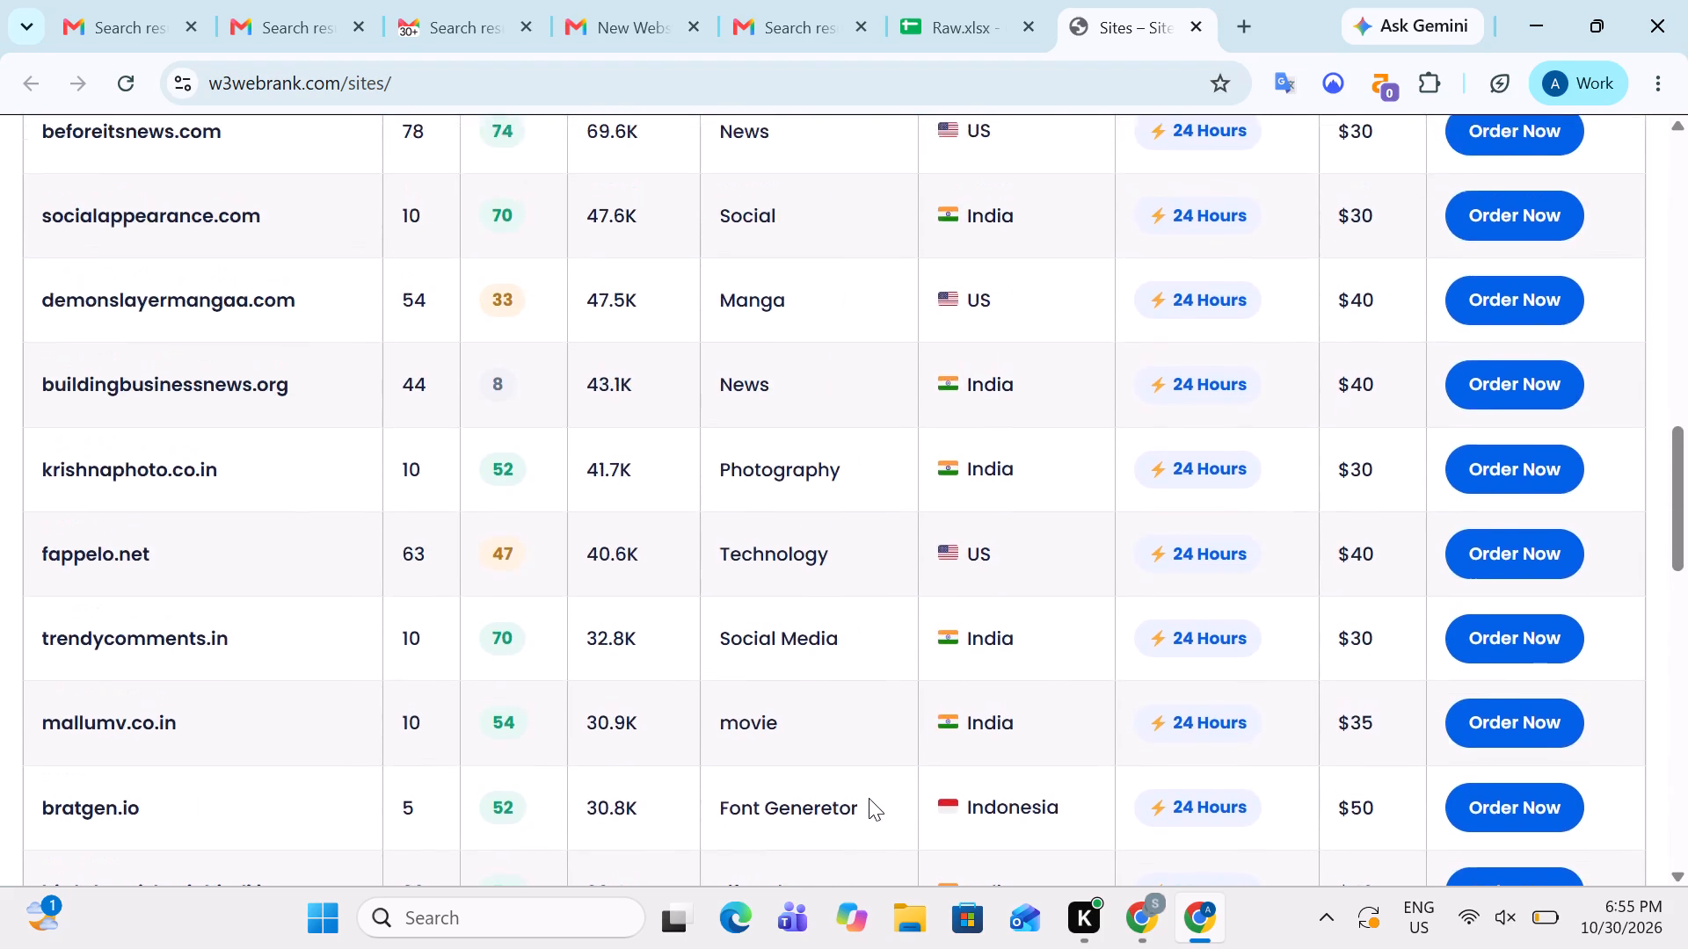
pyautogui.scroll(2, 869, 798)
pyautogui.scroll(-1, 905, 735)
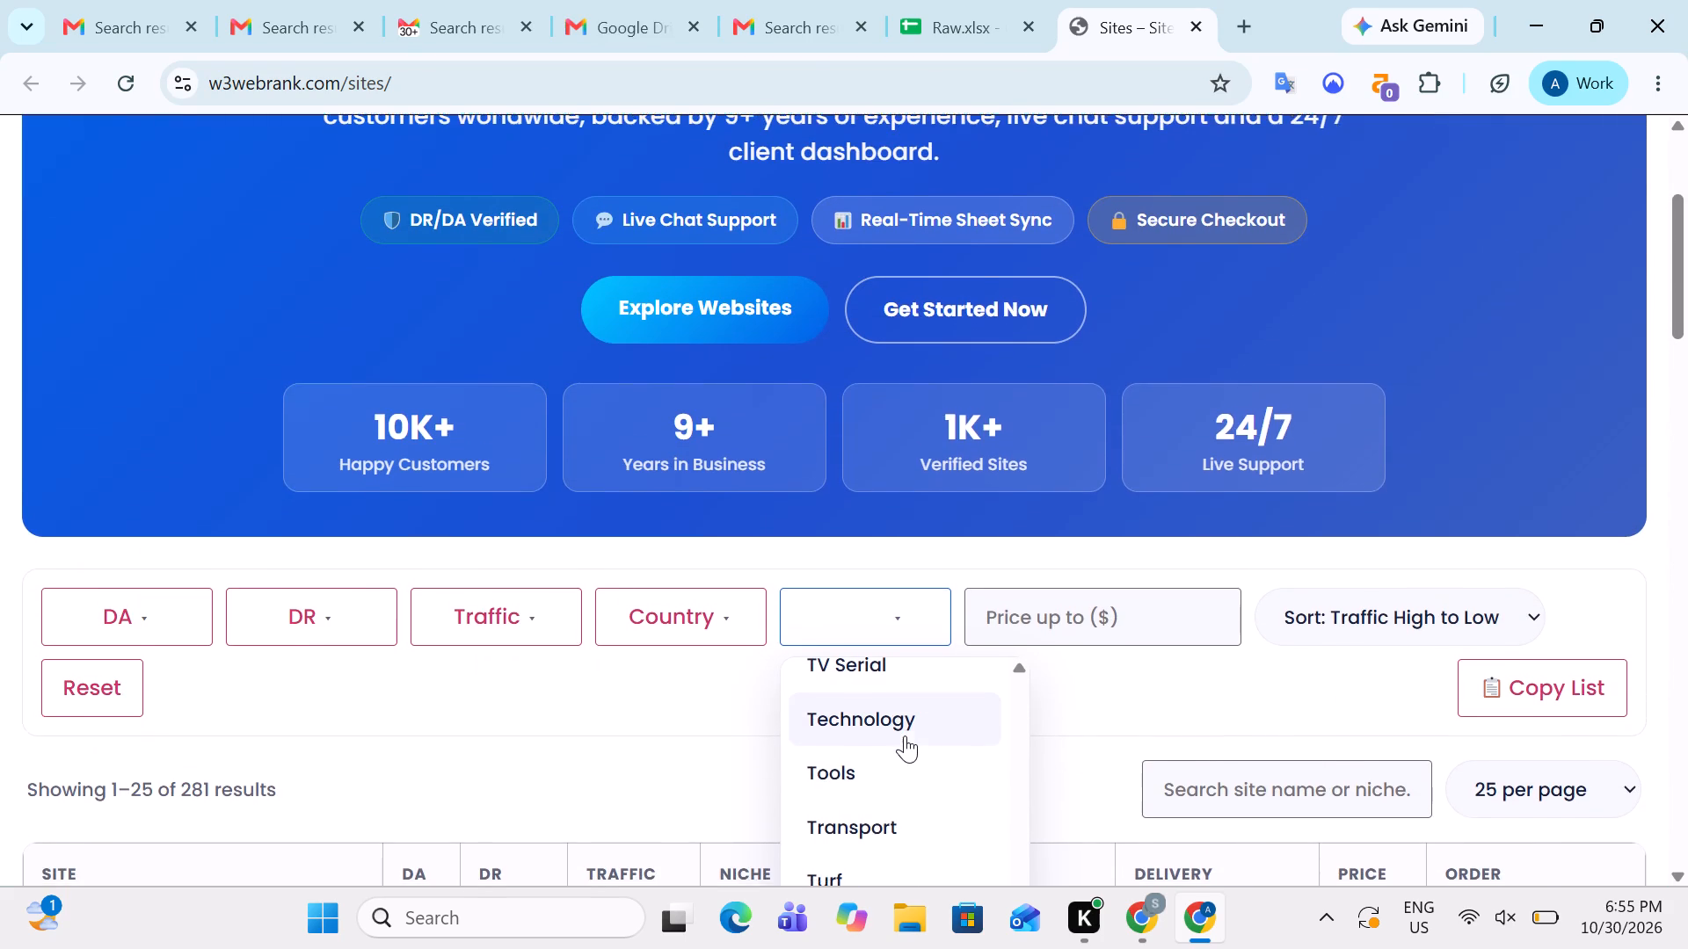
pyautogui.scroll(-1, 905, 735)
pyautogui.scroll(2, 905, 735)
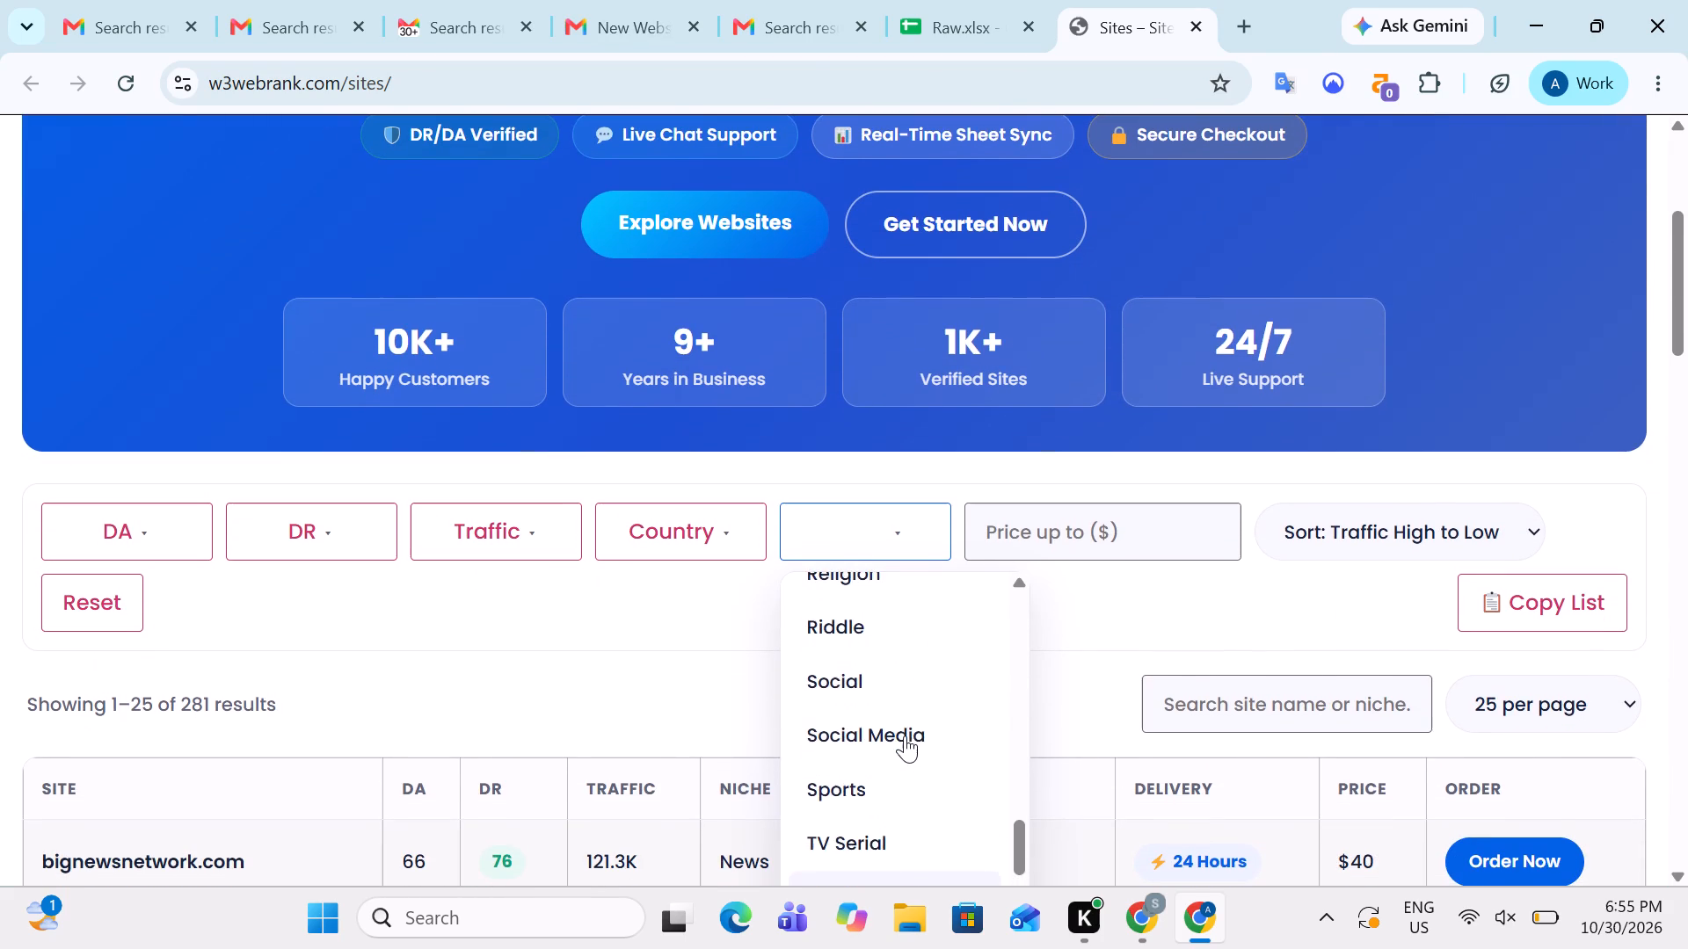
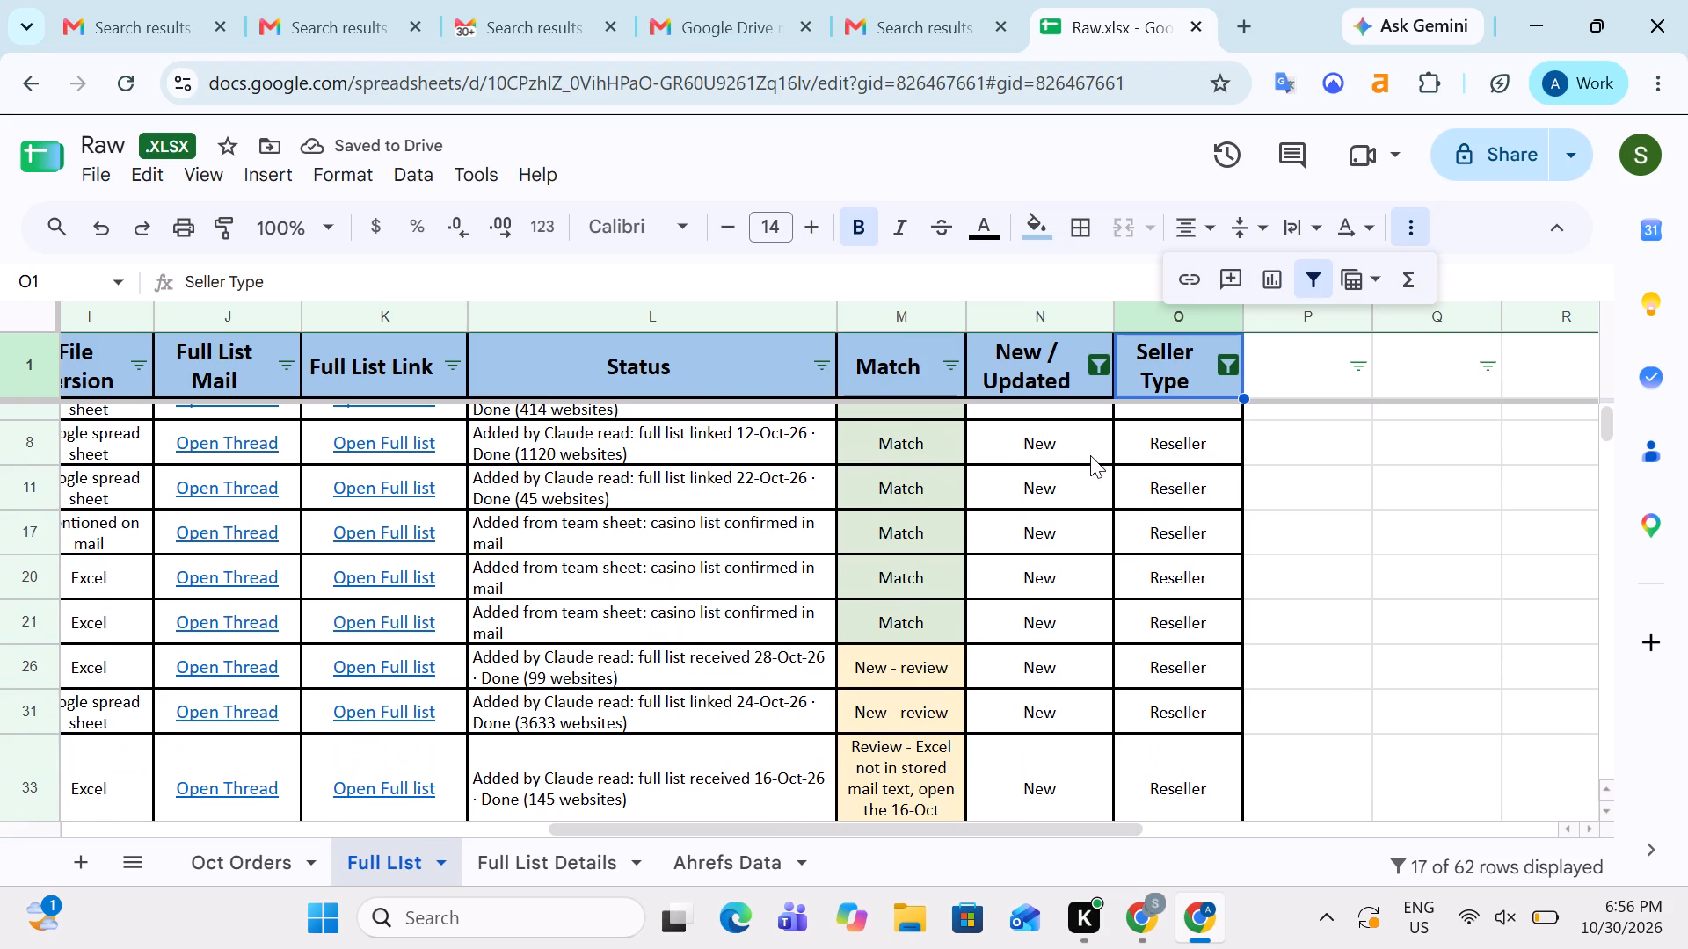
# Review the filtered new Reseller rows in the Full List sheet and check the BacklinkZylo.com note beside row 49.
pyautogui.scroll(4, 1090, 455)
pyautogui.scroll(-2, 1090, 455)
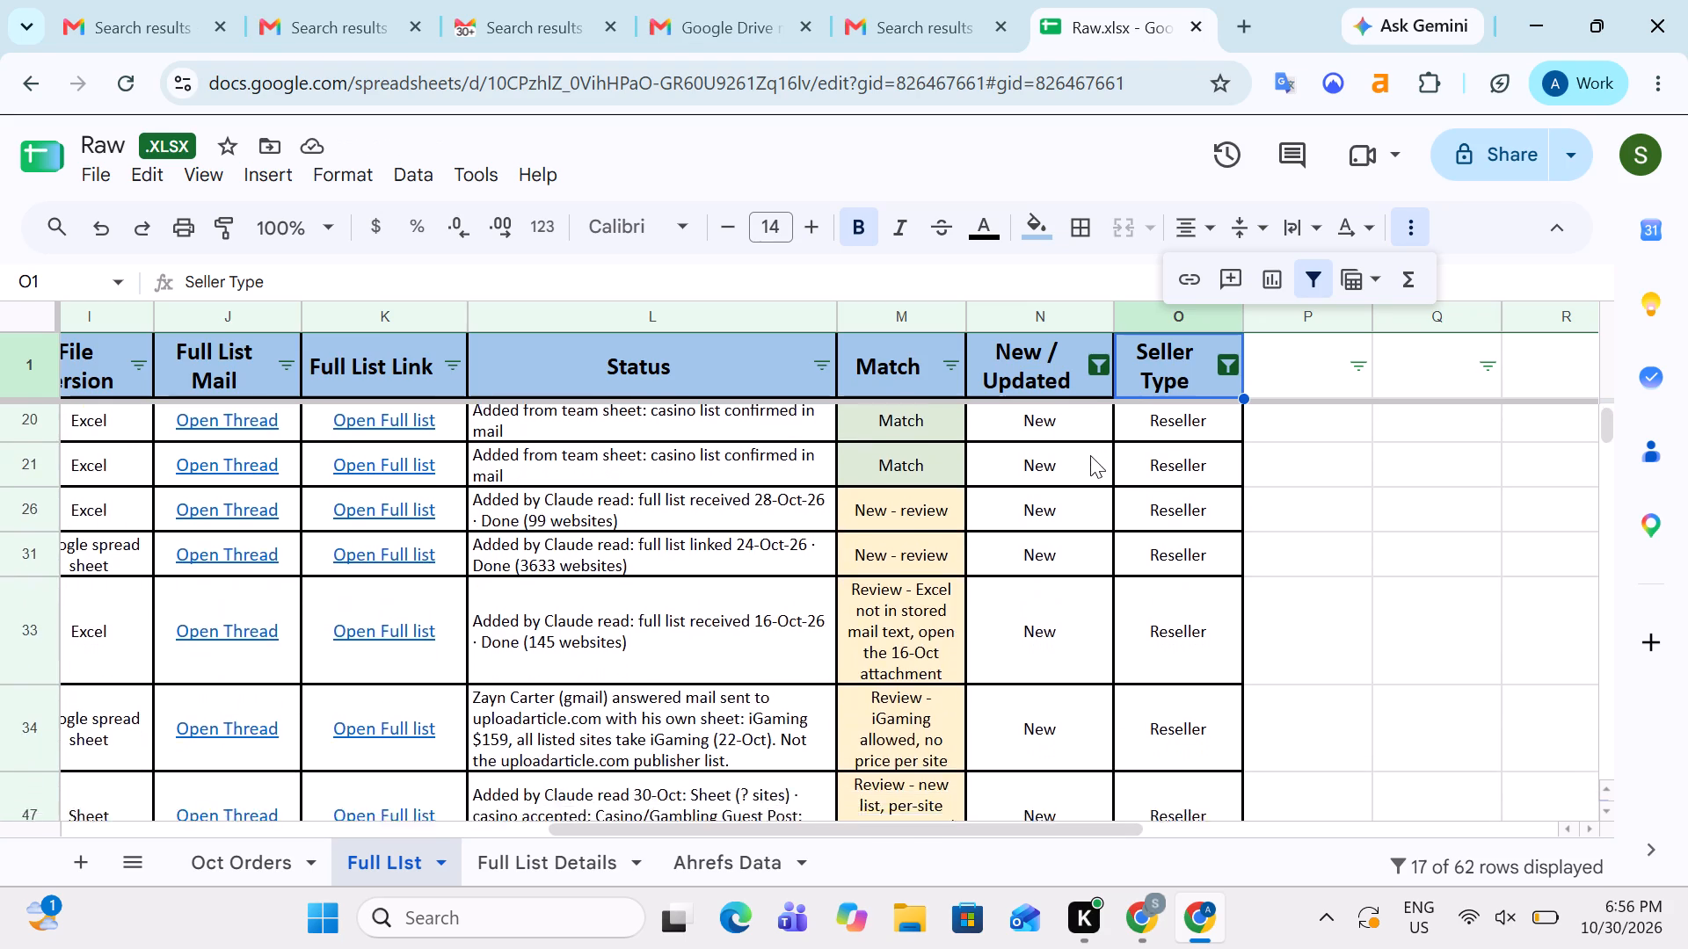
pyautogui.scroll(-3, 1090, 455)
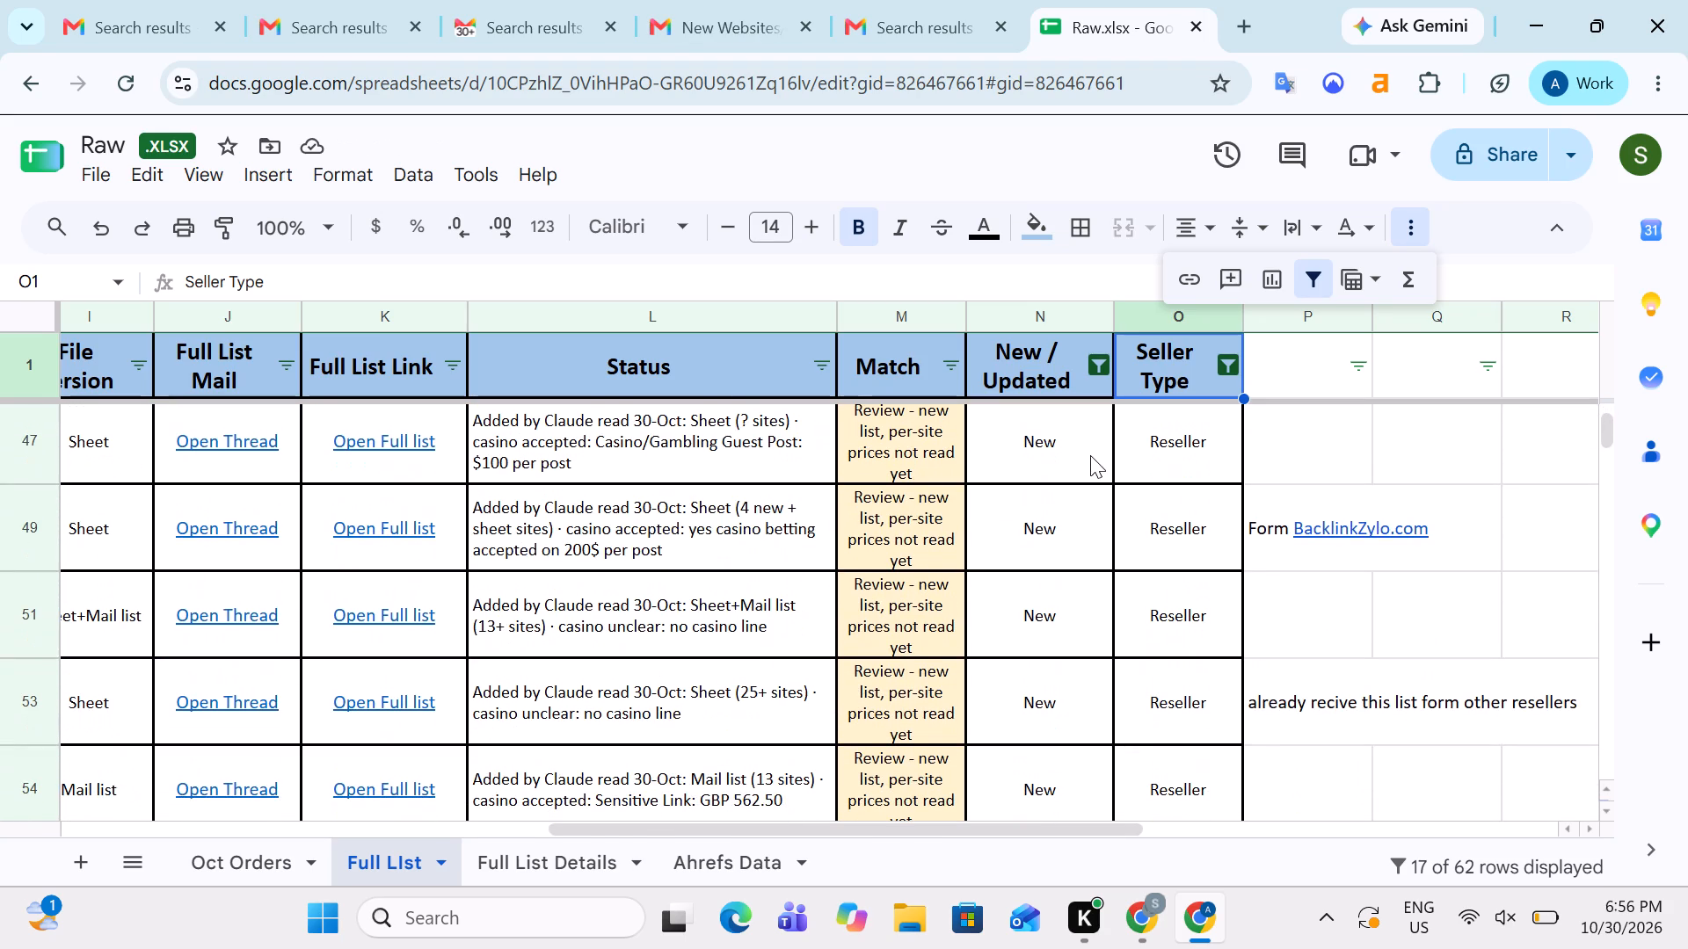
pyautogui.scroll(-1, 1097, 580)
pyautogui.click(1386, 517)
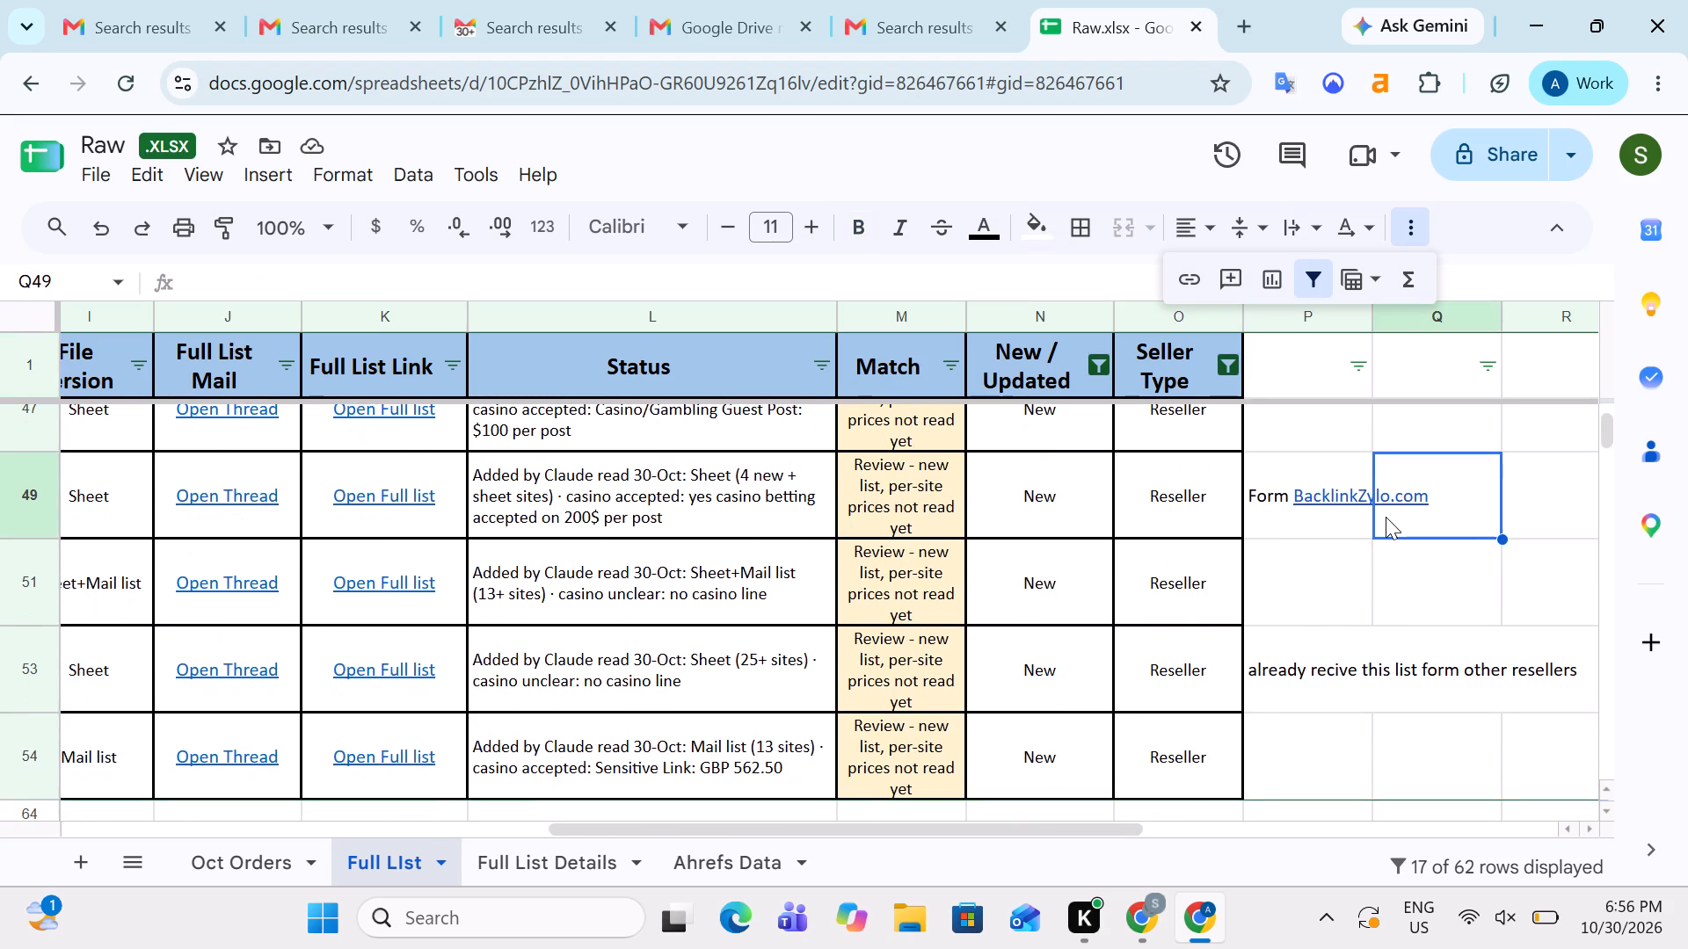
pyautogui.press('Left')
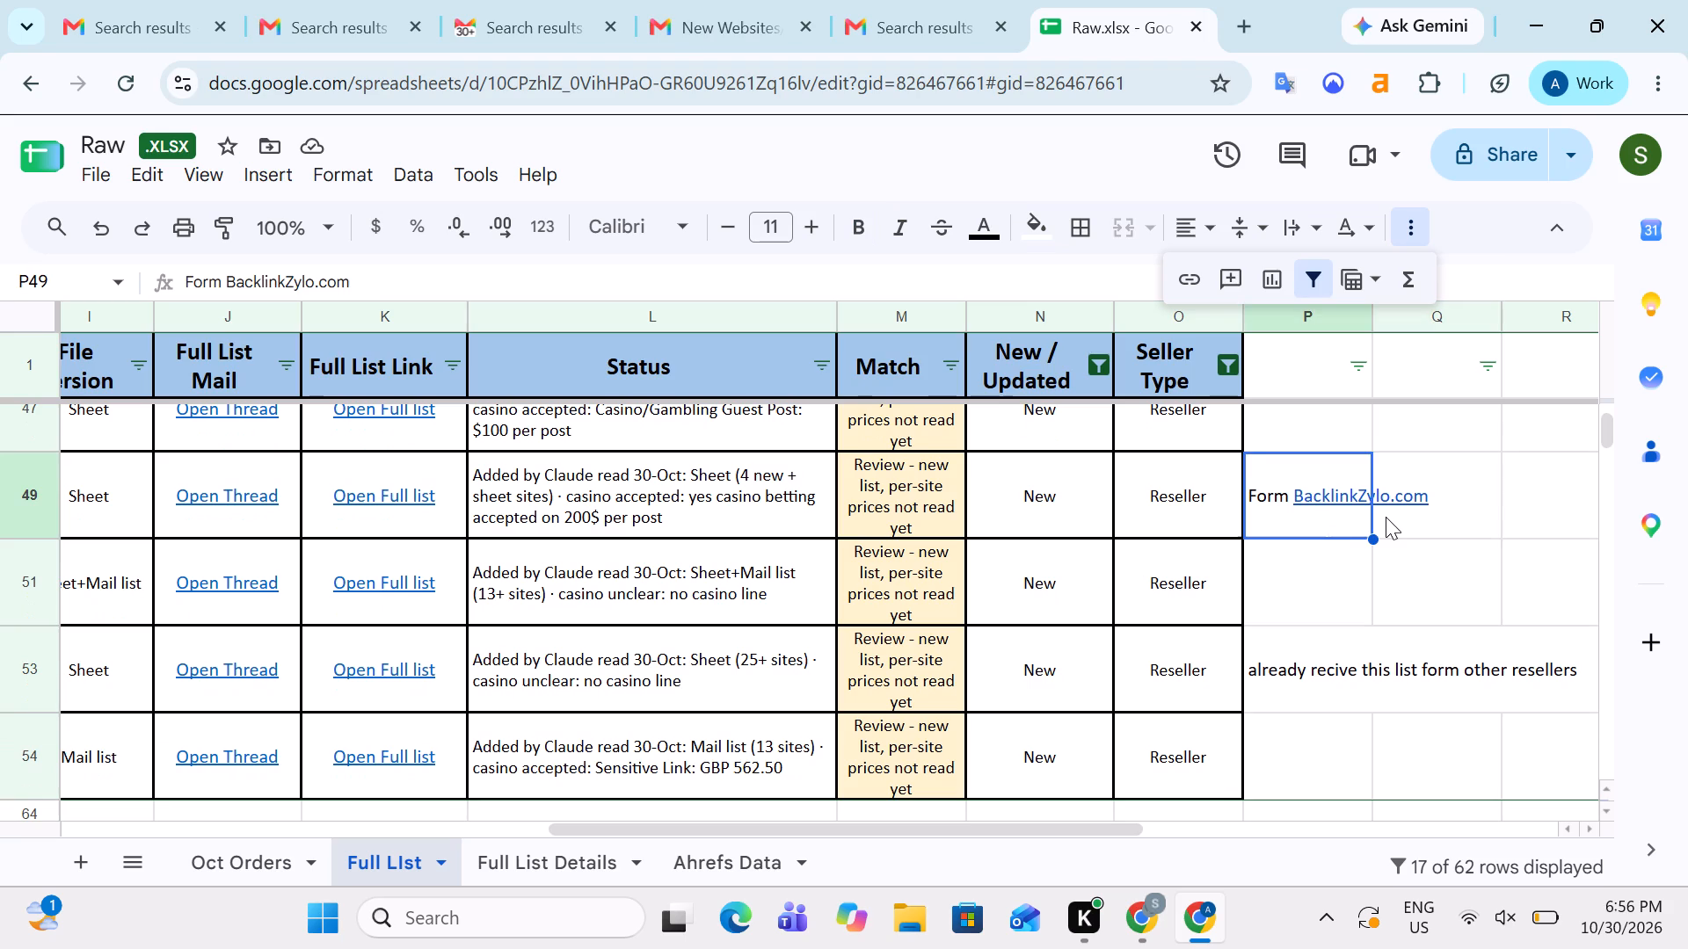
pyautogui.press('Right')
pyautogui.press('Left')
pyautogui.press('Left')
pyautogui.press('Right')
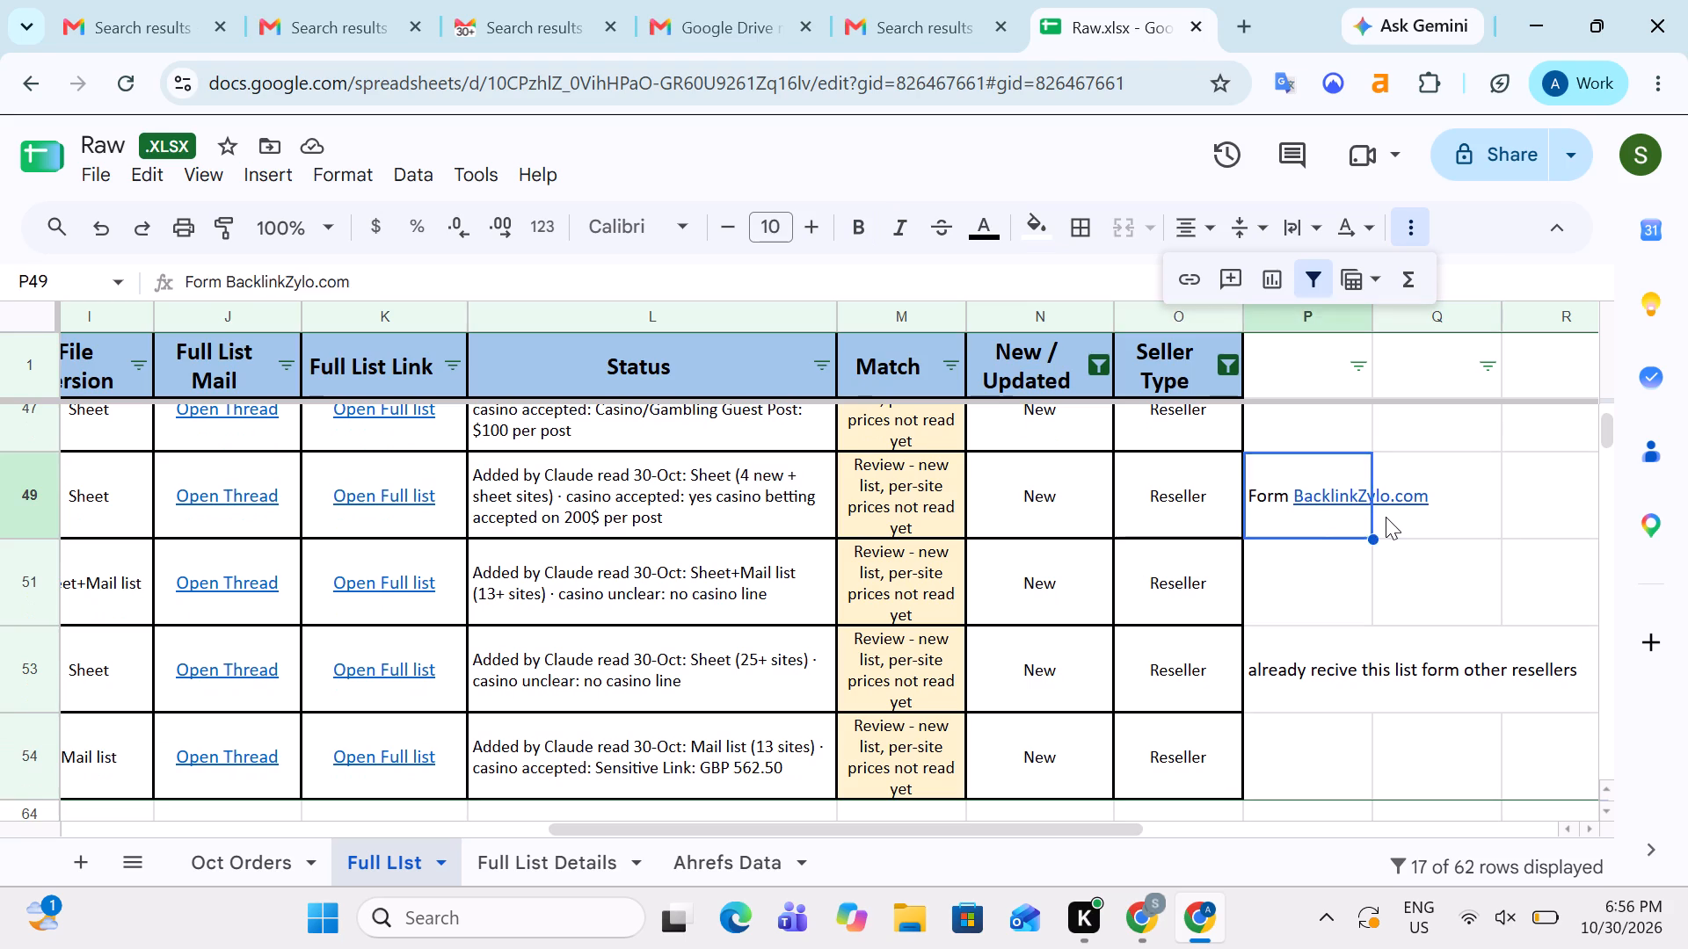
pyautogui.press('Left')
pyautogui.press('Right')
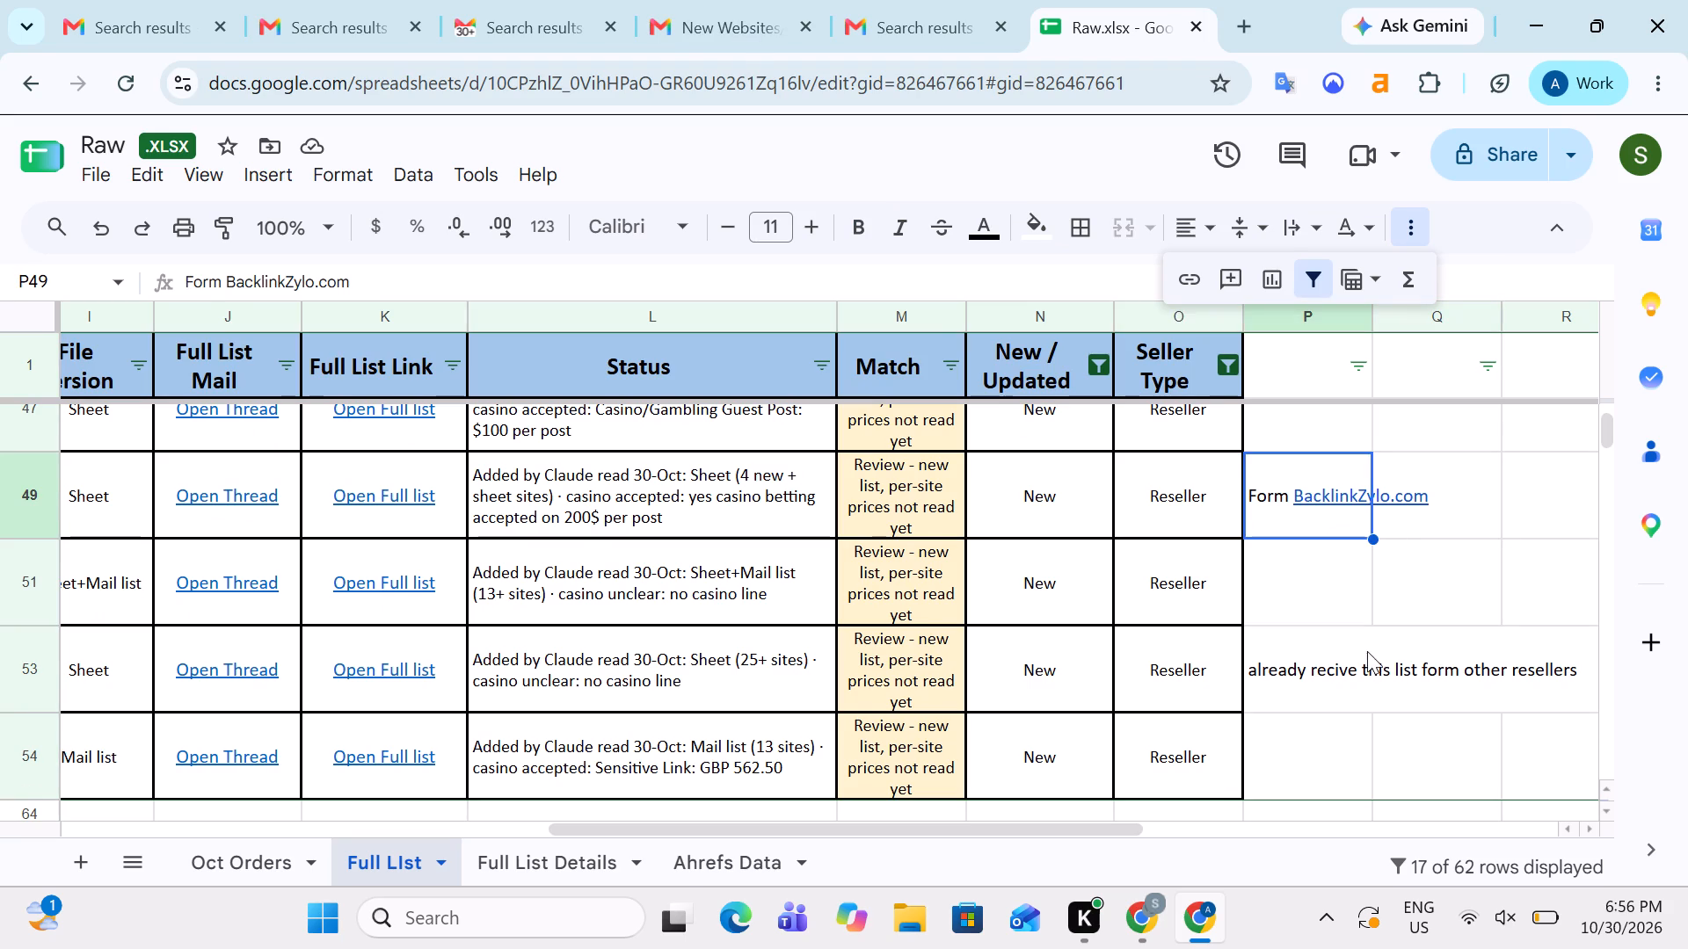
# Check the note beside row 53 about other resellers, along with that row's list link, status and seller type.
pyautogui.click(1364, 662)
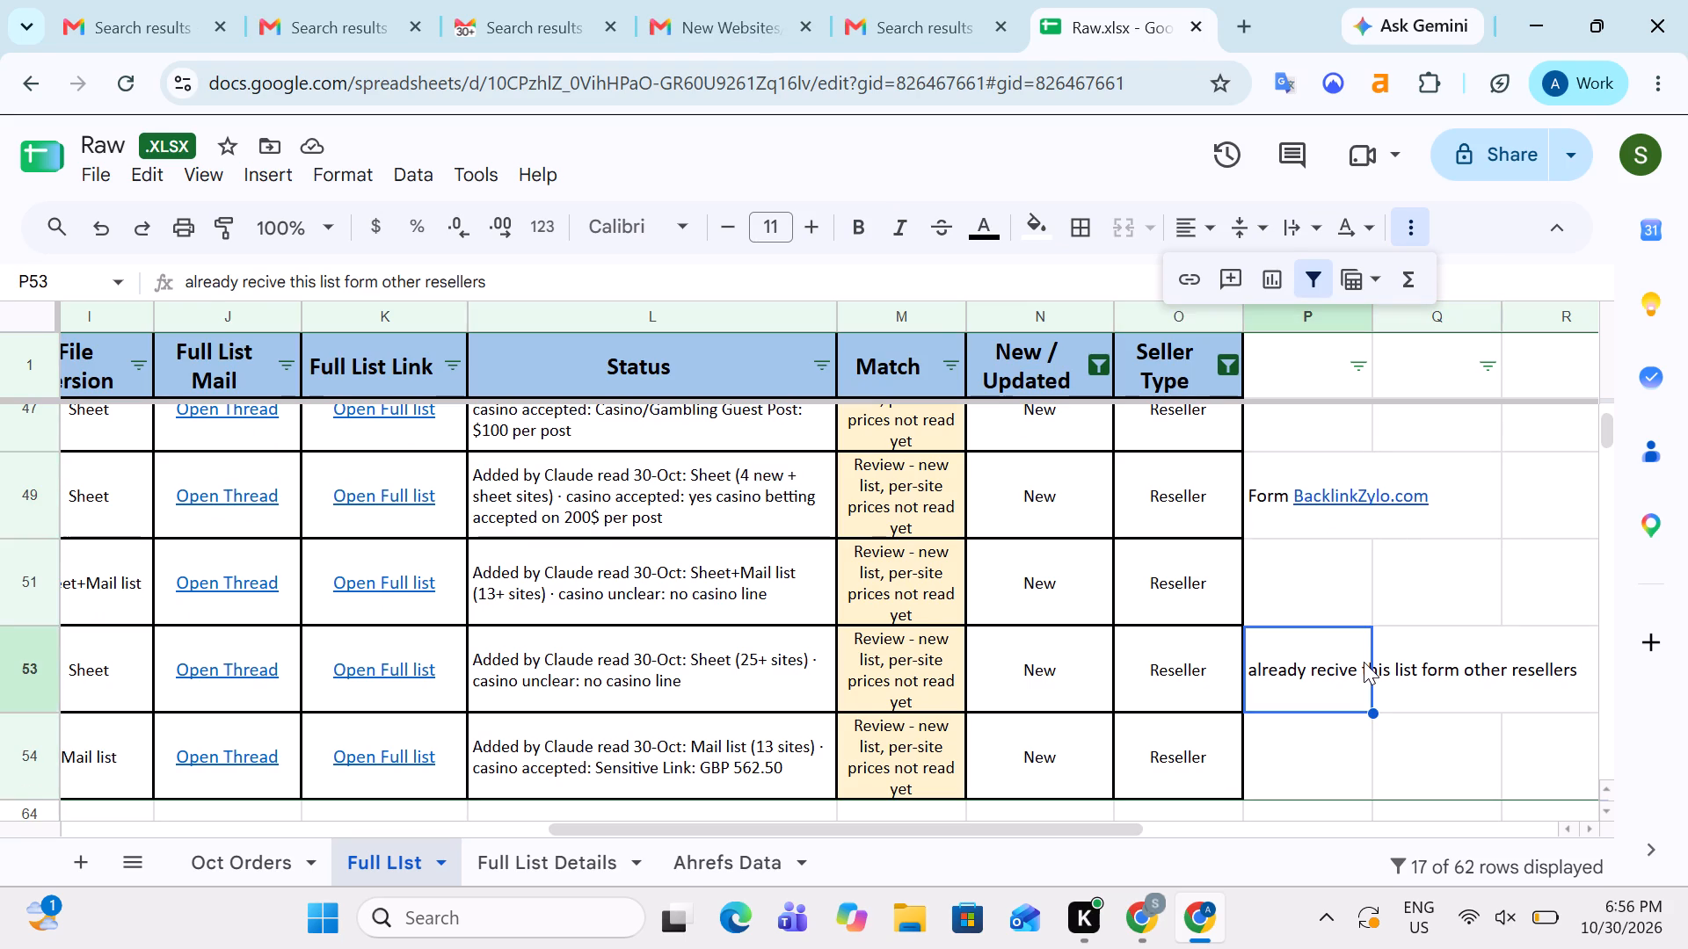
pyautogui.press('Right')
pyautogui.press('Left')
pyautogui.press('Left')
pyautogui.press('Left')
pyautogui.press('Left')
pyautogui.press('Left')
pyautogui.press('Left')
pyautogui.press('Left')
pyautogui.press('Left')
pyautogui.press('Right')
pyautogui.press('Right')
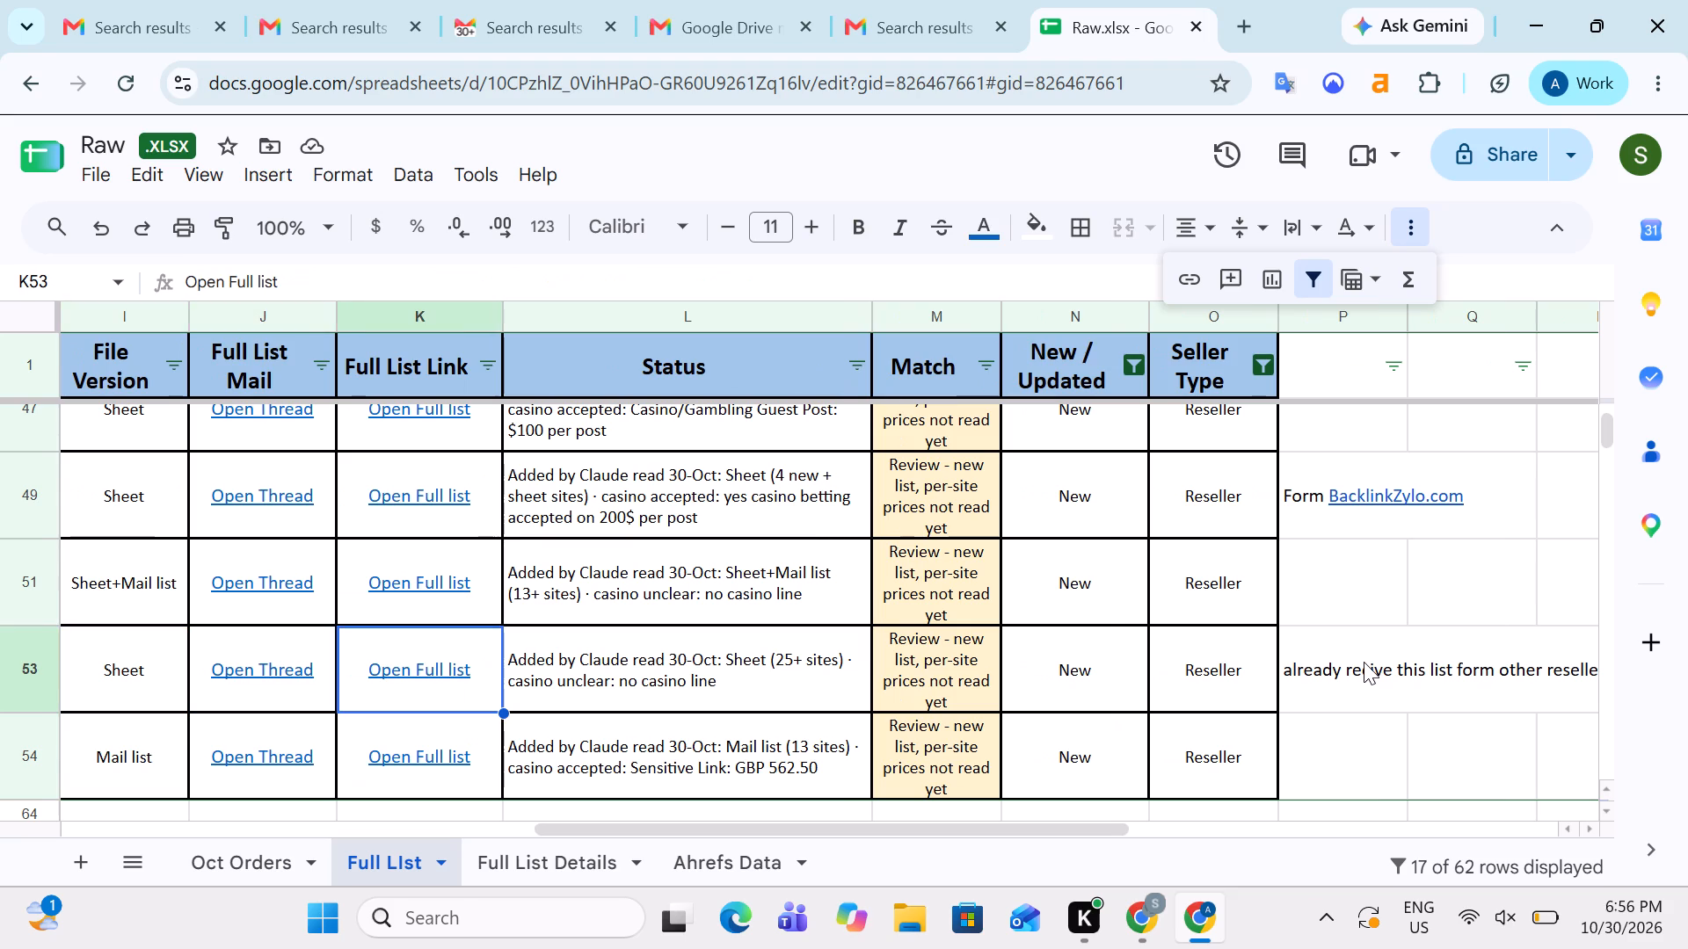
pyautogui.press('Right')
pyautogui.press('Right')
pyautogui.press('Right')
pyautogui.press('Right')
pyautogui.press('Right')
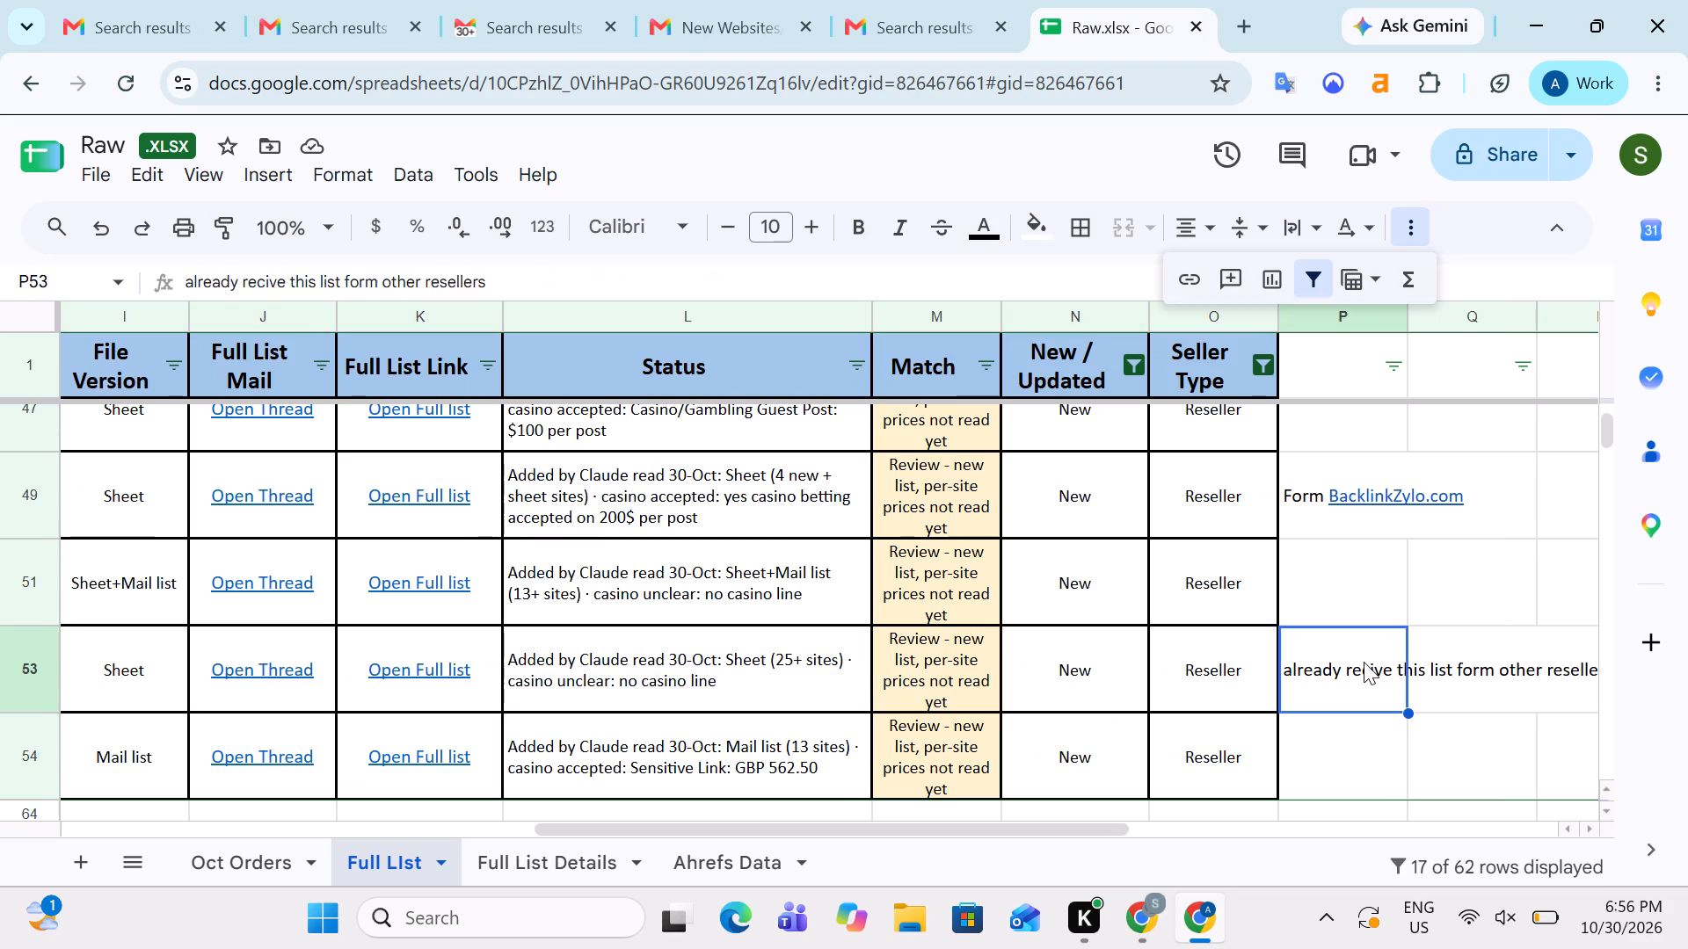
pyautogui.press('Left')
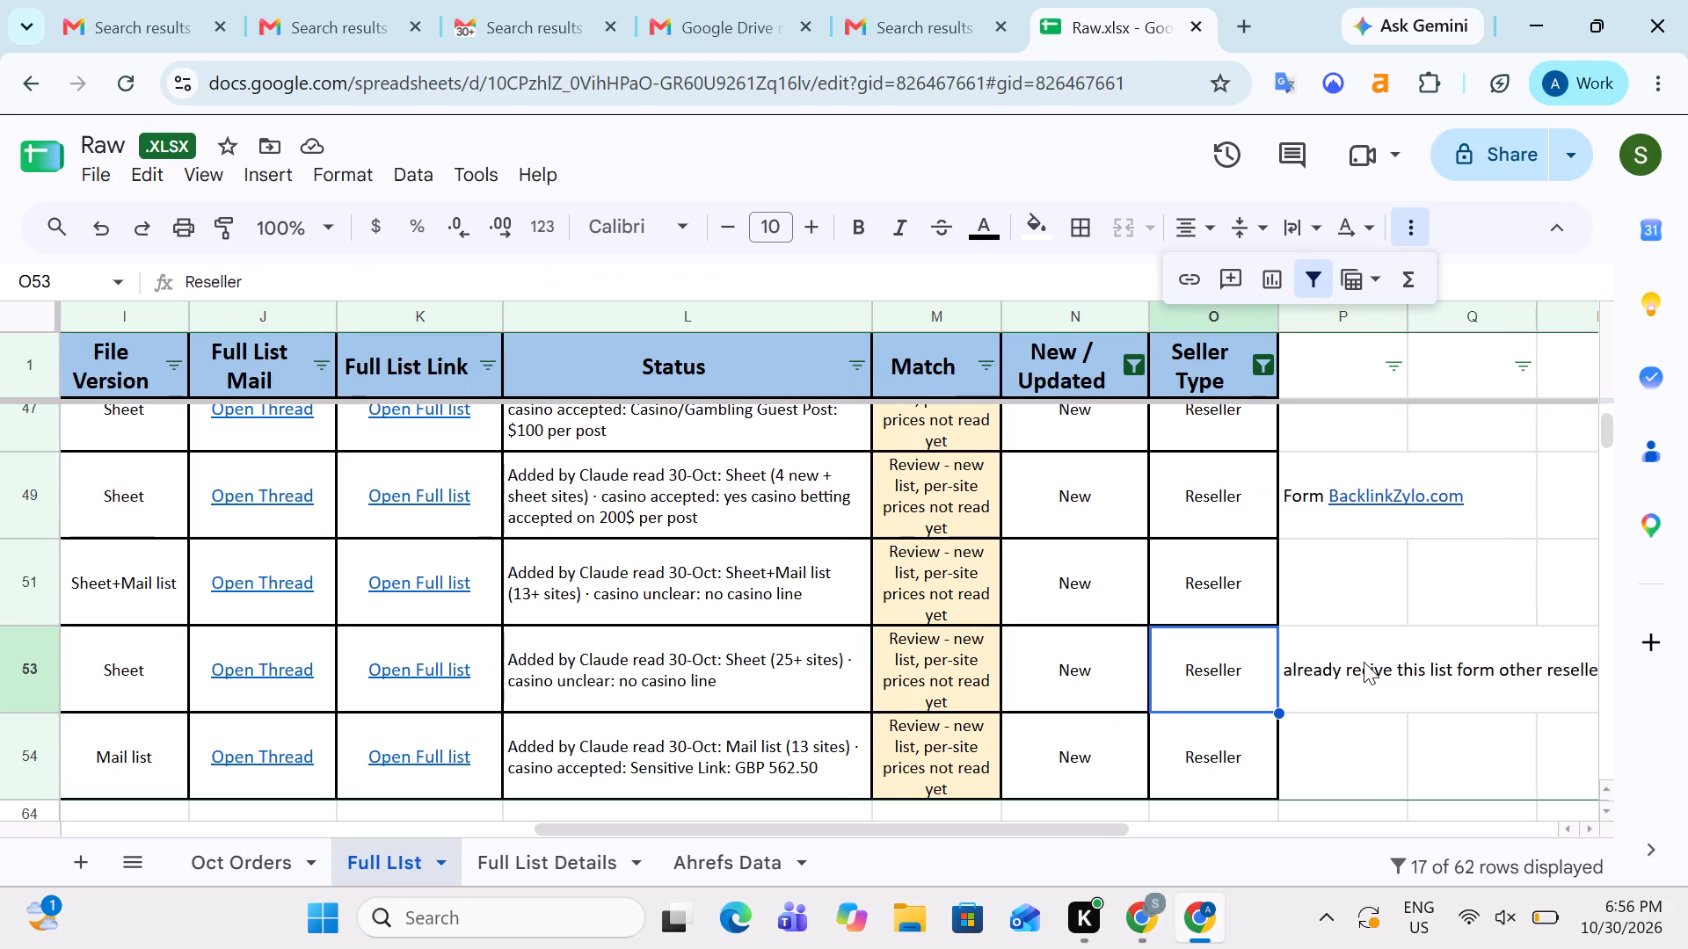
pyautogui.press('Left')
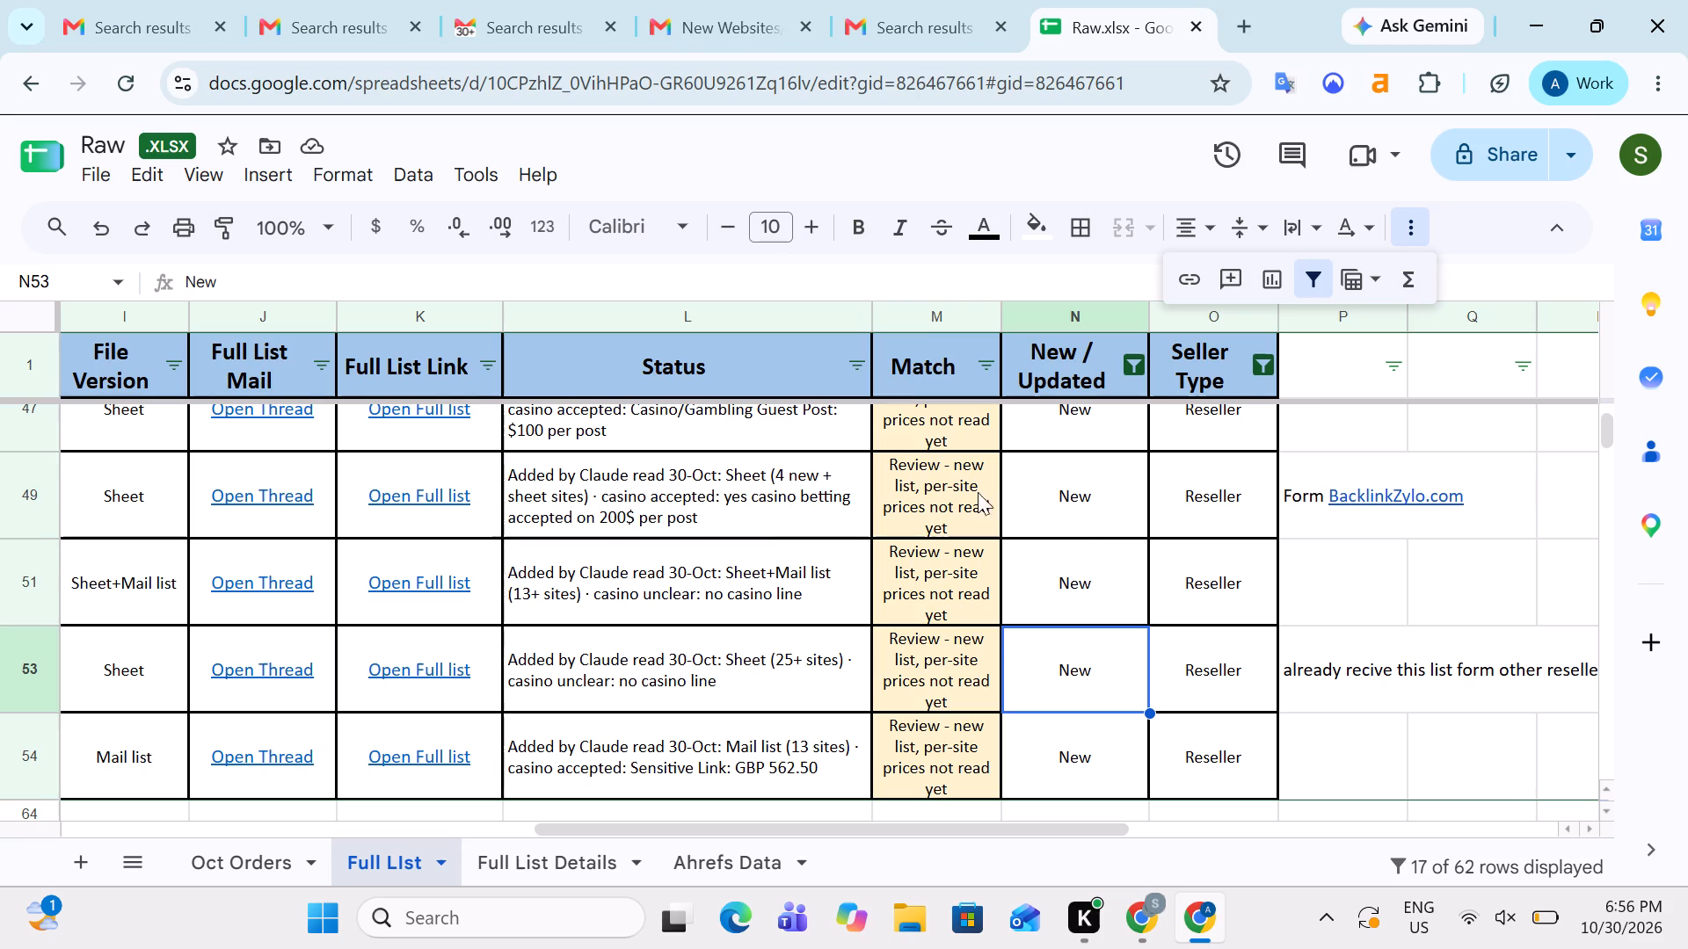
pyautogui.click(447, 498)
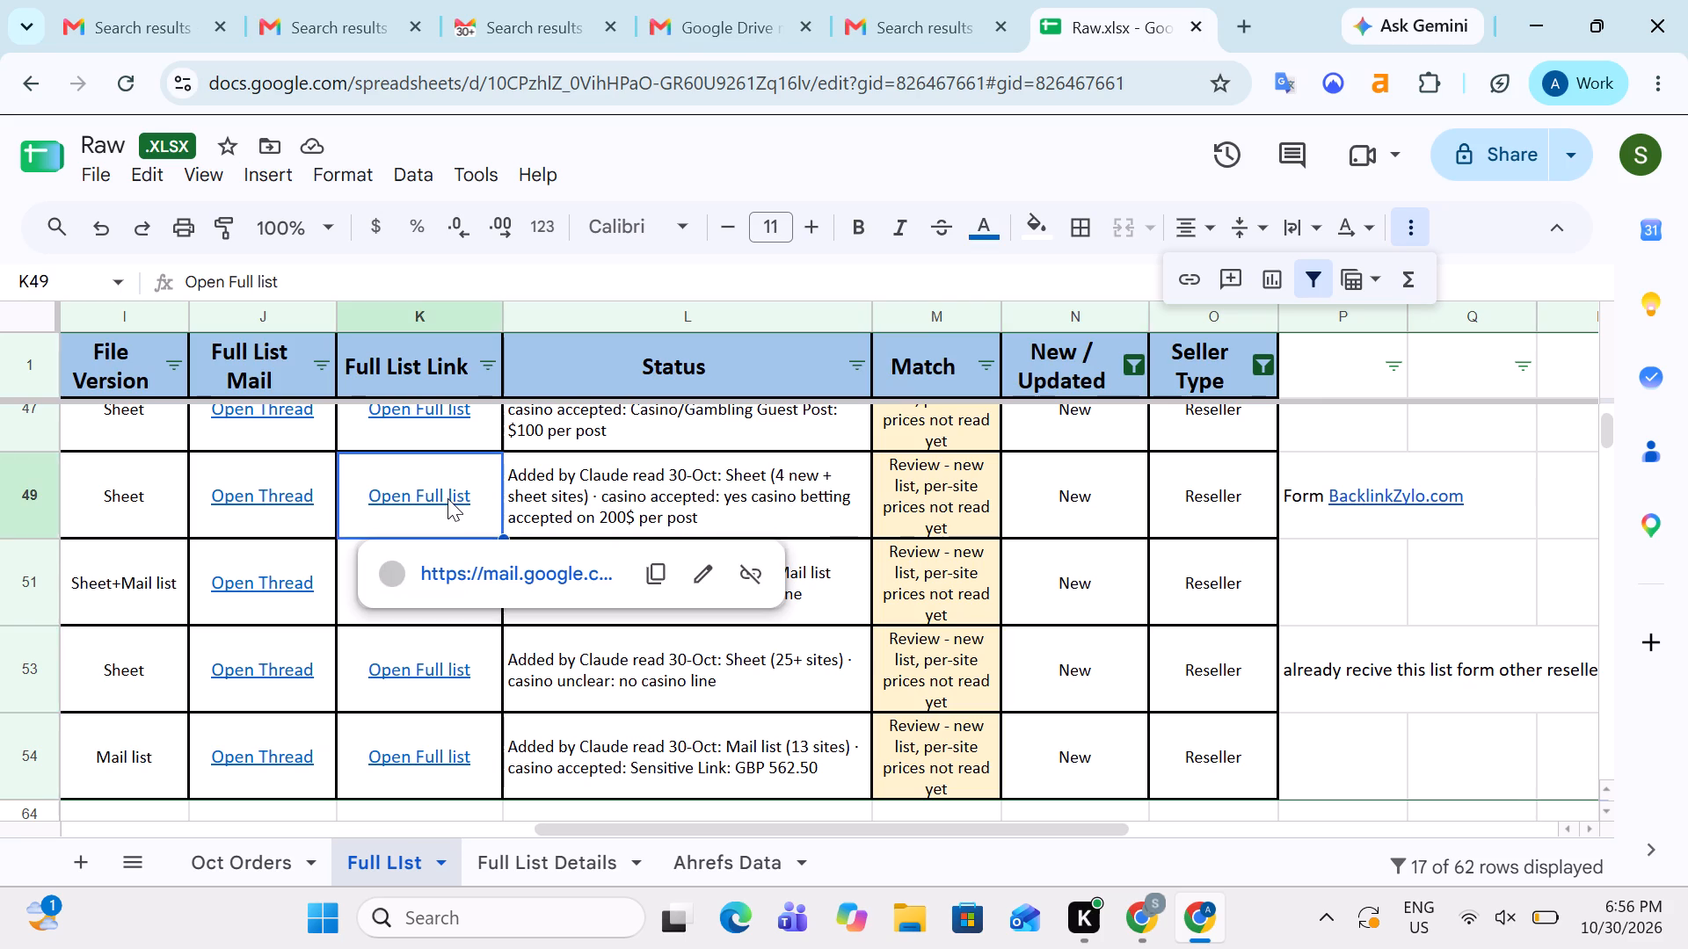
pyautogui.click(477, 574)
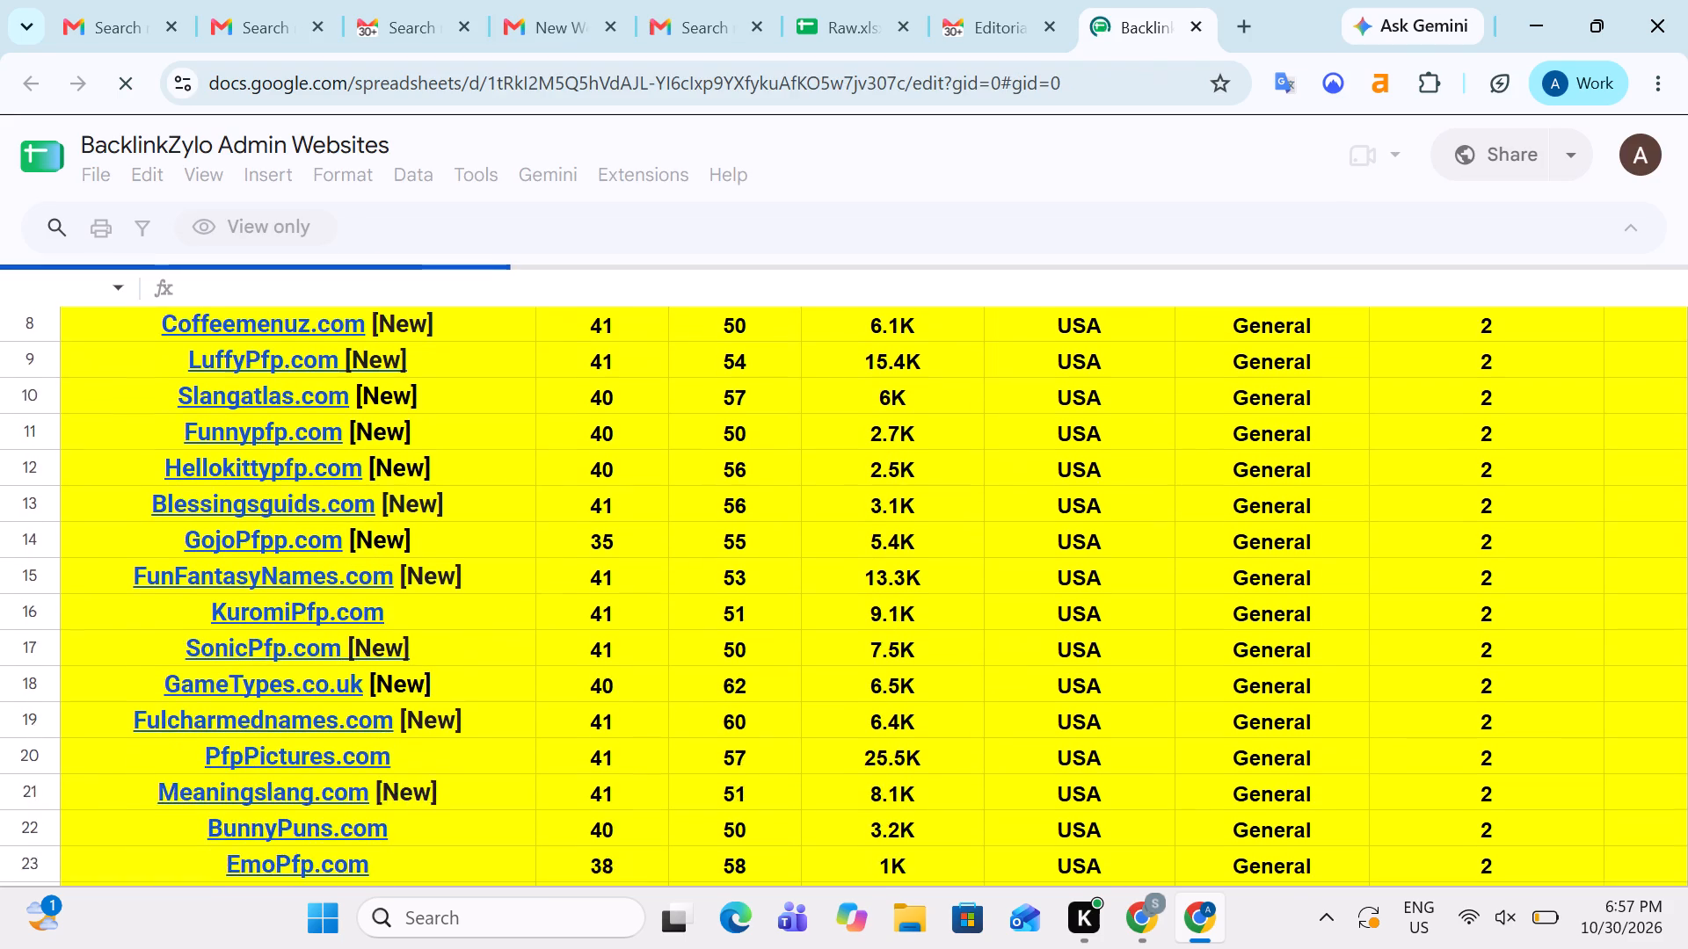
pyautogui.scroll(3, 735, 447)
pyautogui.hscroll(-1, 735, 447)
pyautogui.scroll(-4, 735, 447)
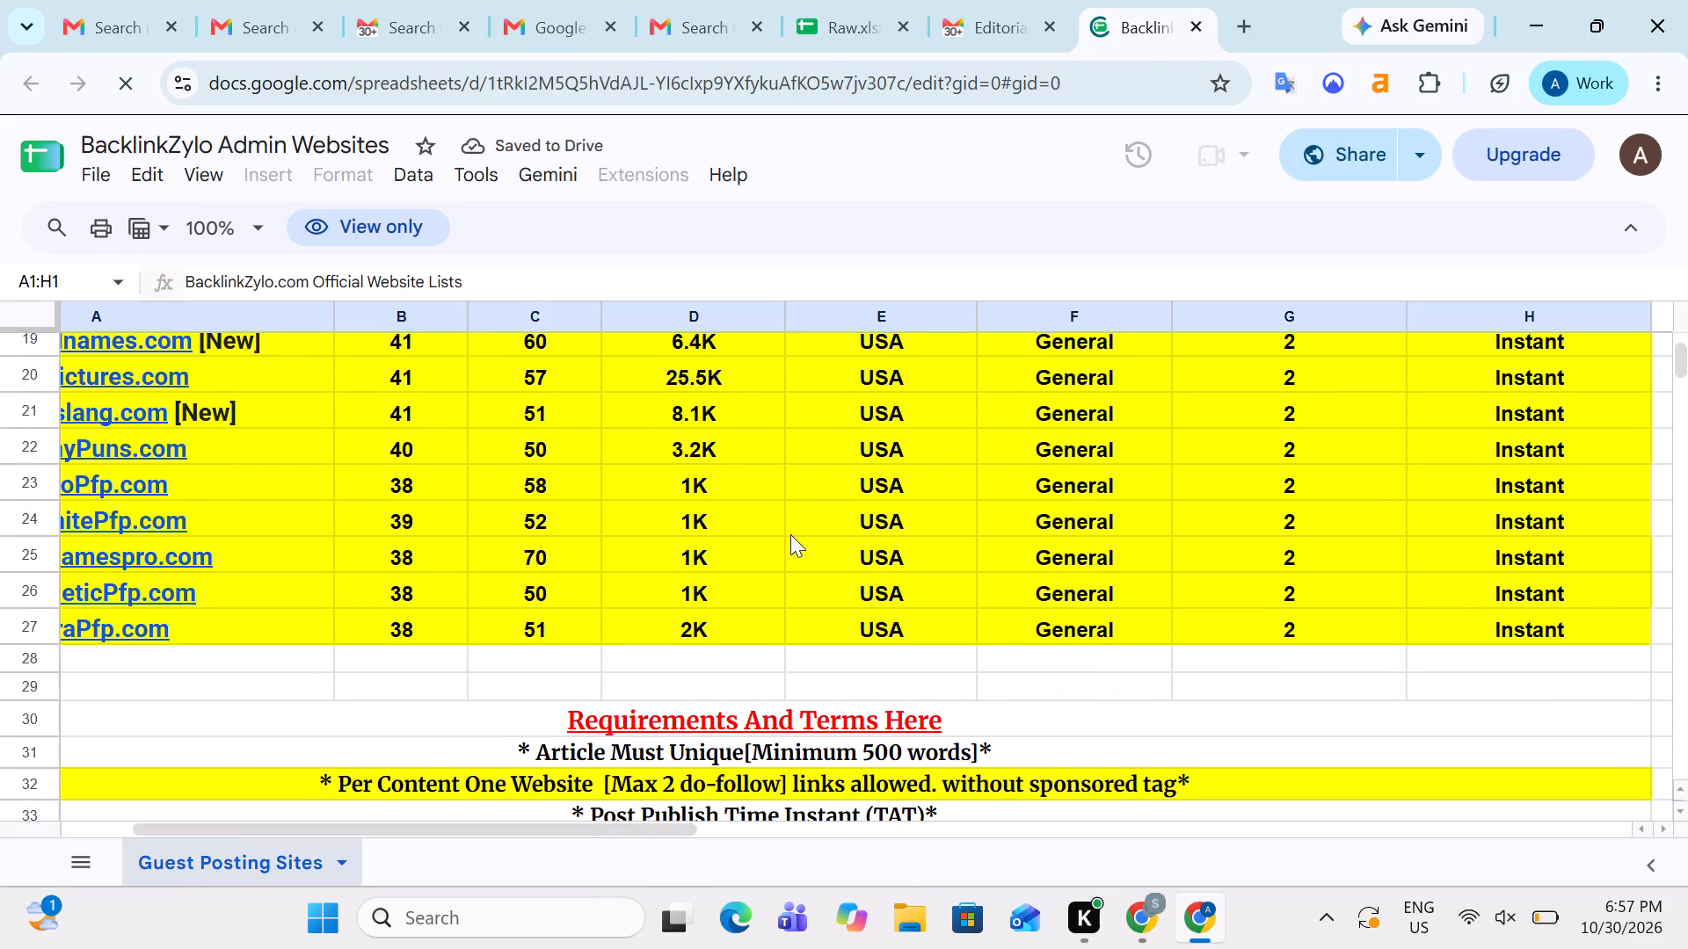
pyautogui.scroll(5, 790, 534)
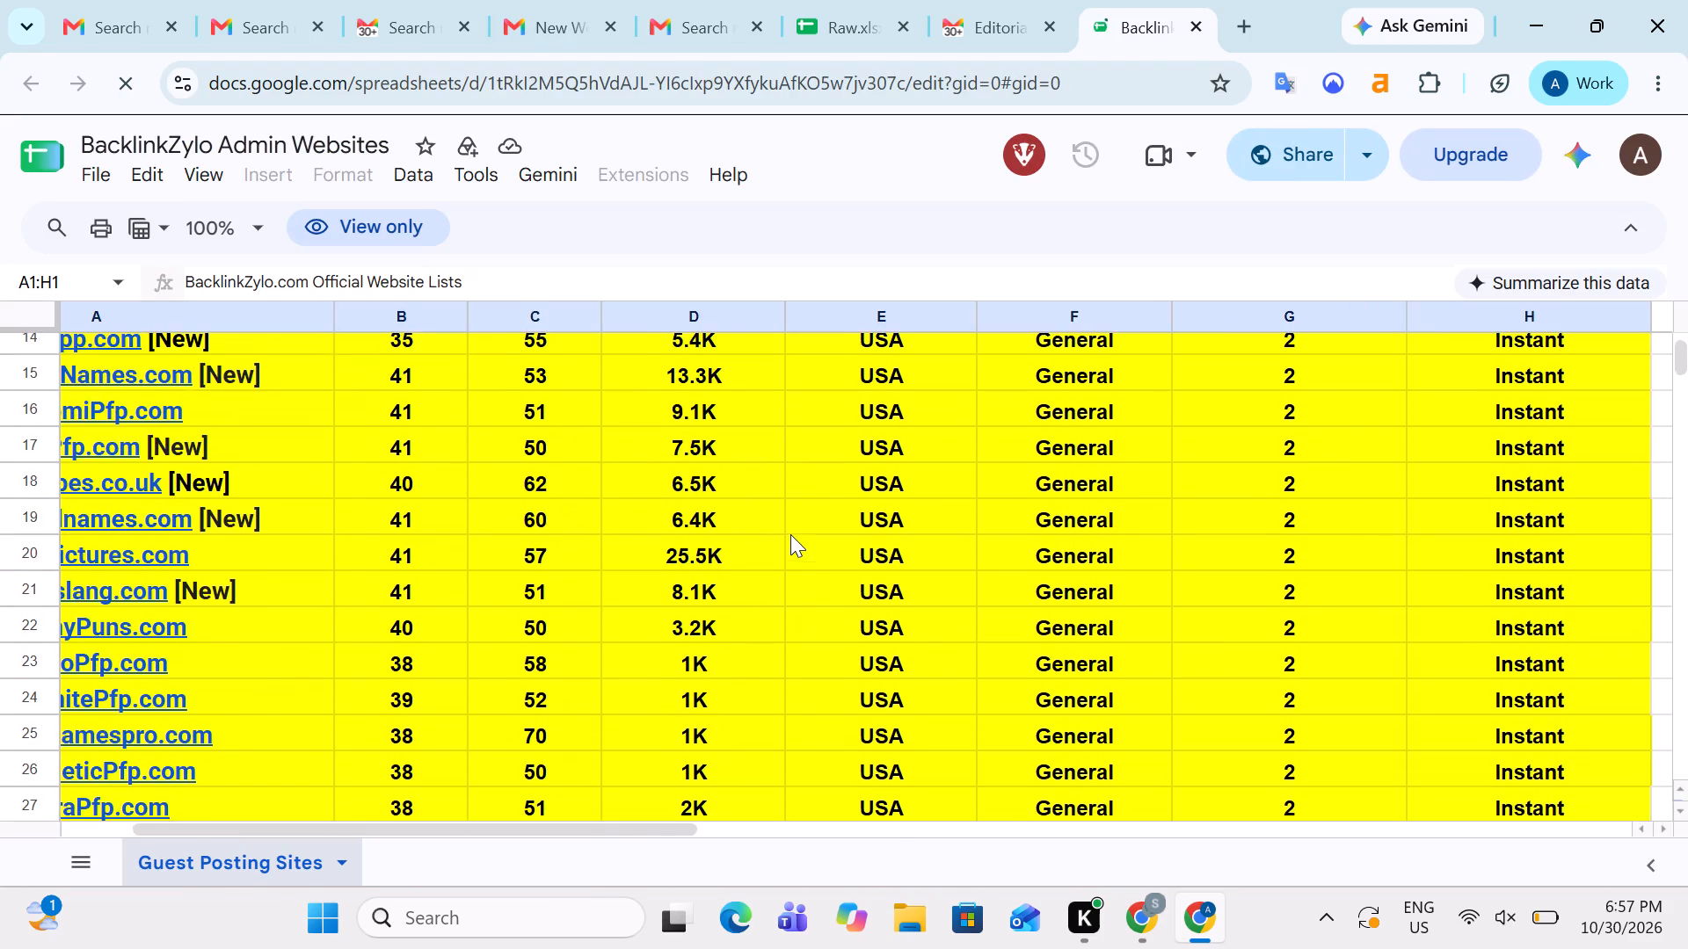
pyautogui.scroll(3, 790, 534)
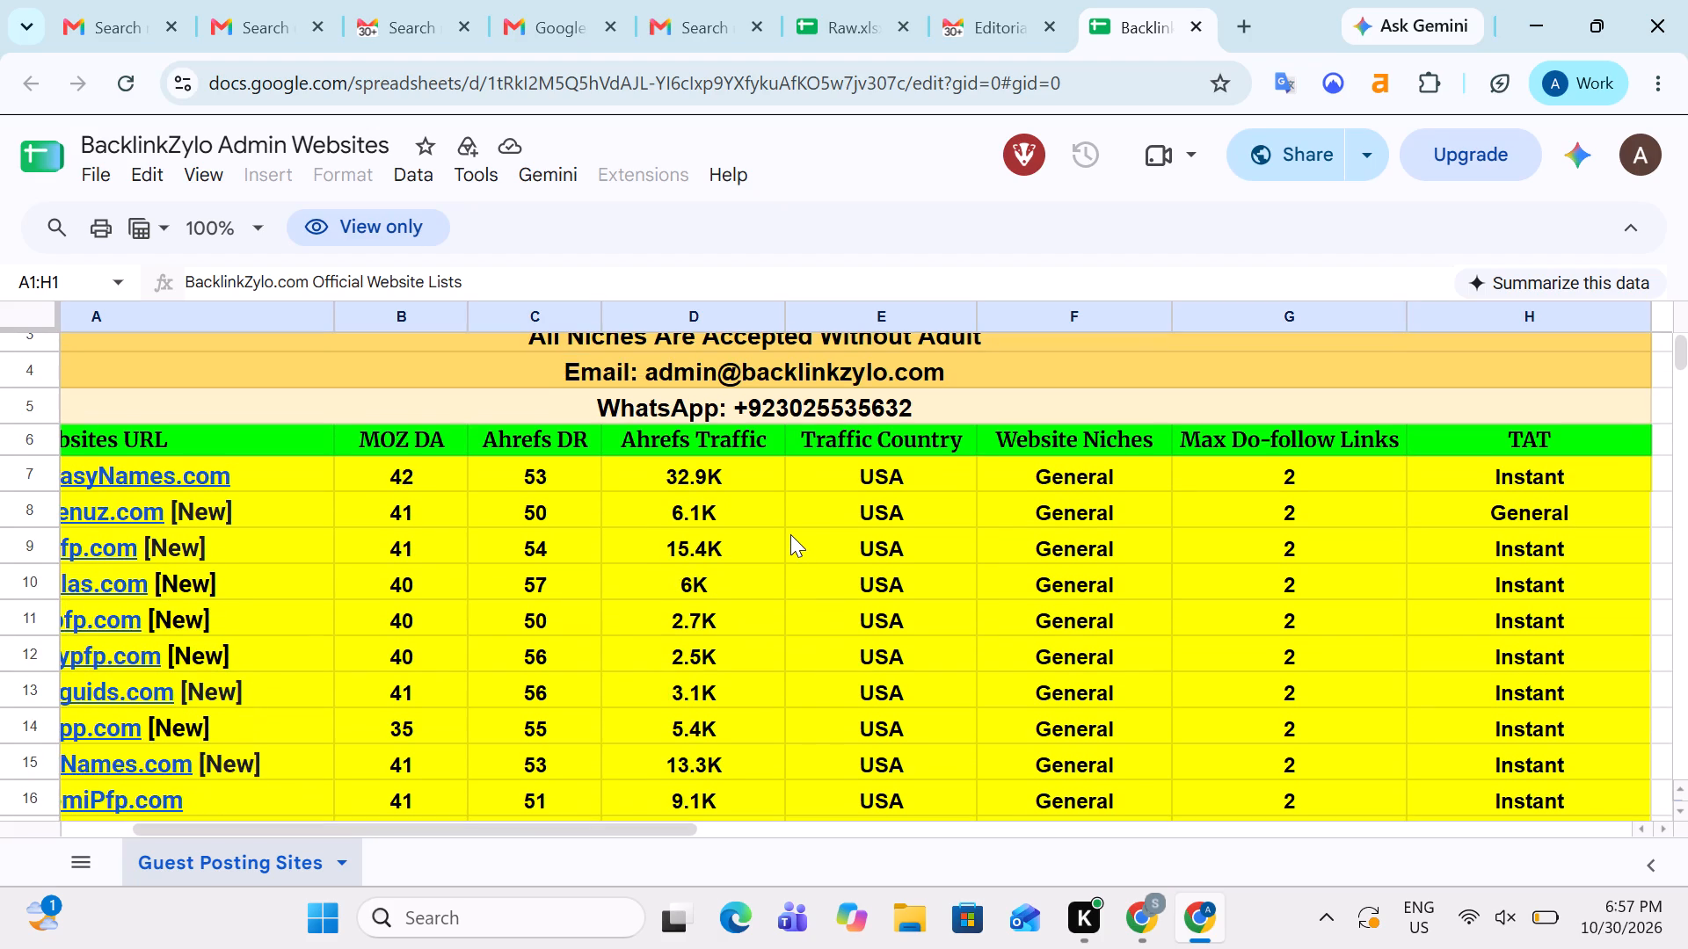
pyautogui.scroll(-1, 747, 528)
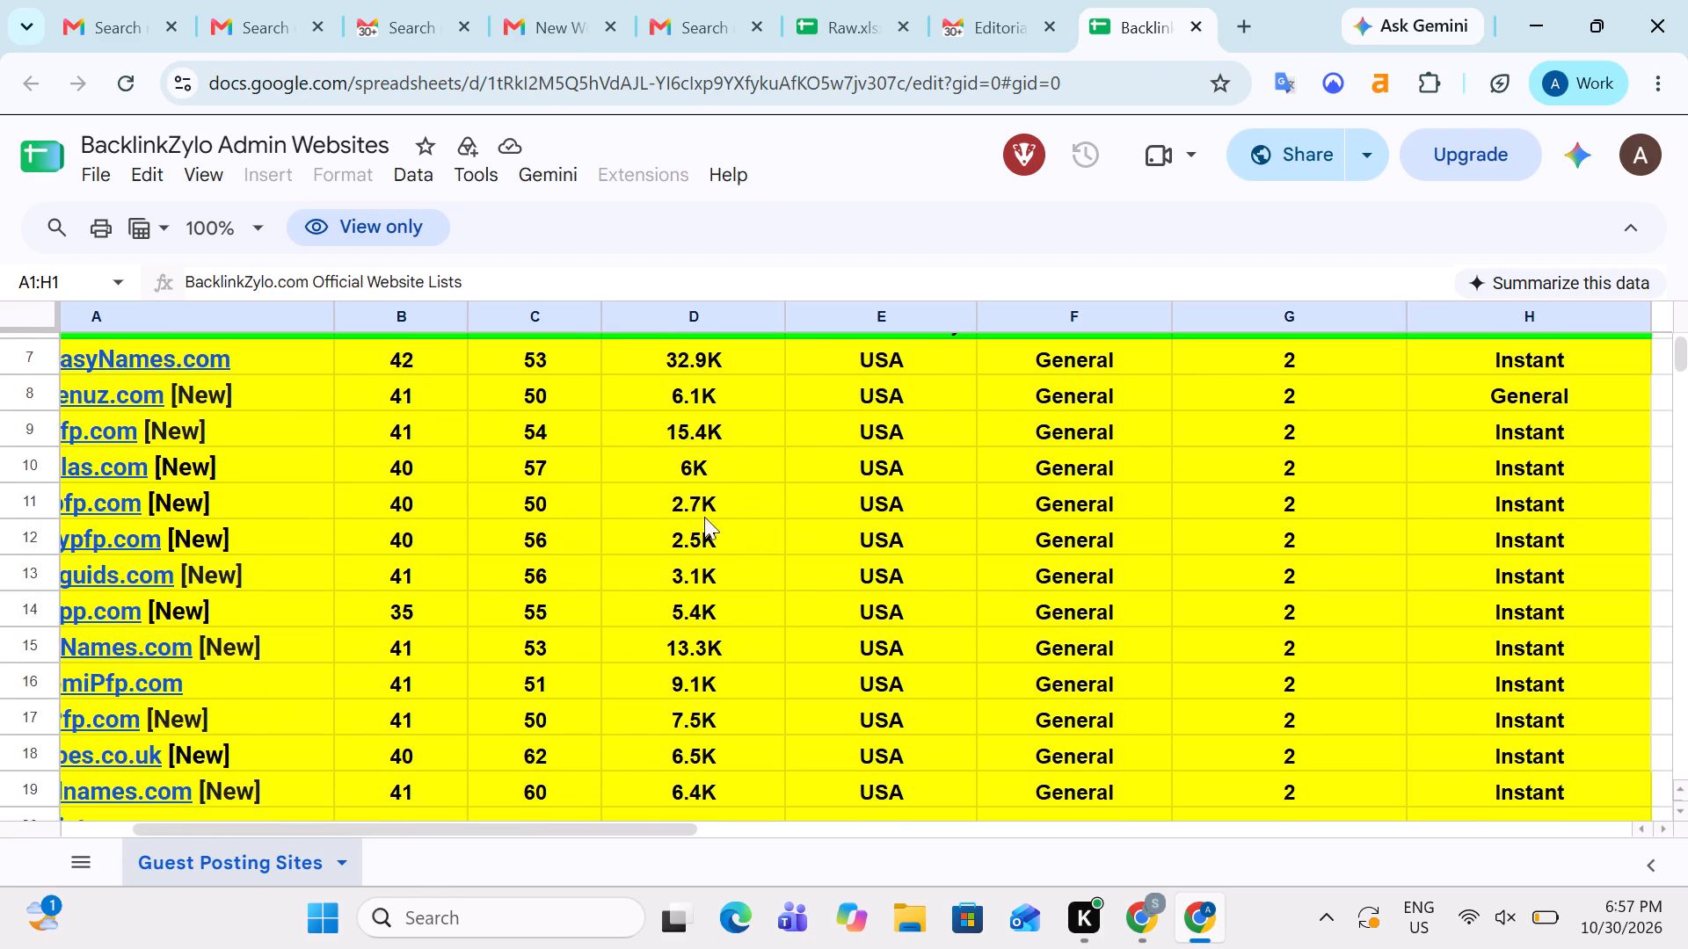
# Examine the BacklinkZylo Admin Websites sheet, covering its header contact details and the full list of website URLs.
pyautogui.hscroll(2, 676, 511)
pyautogui.scroll(1, 676, 511)
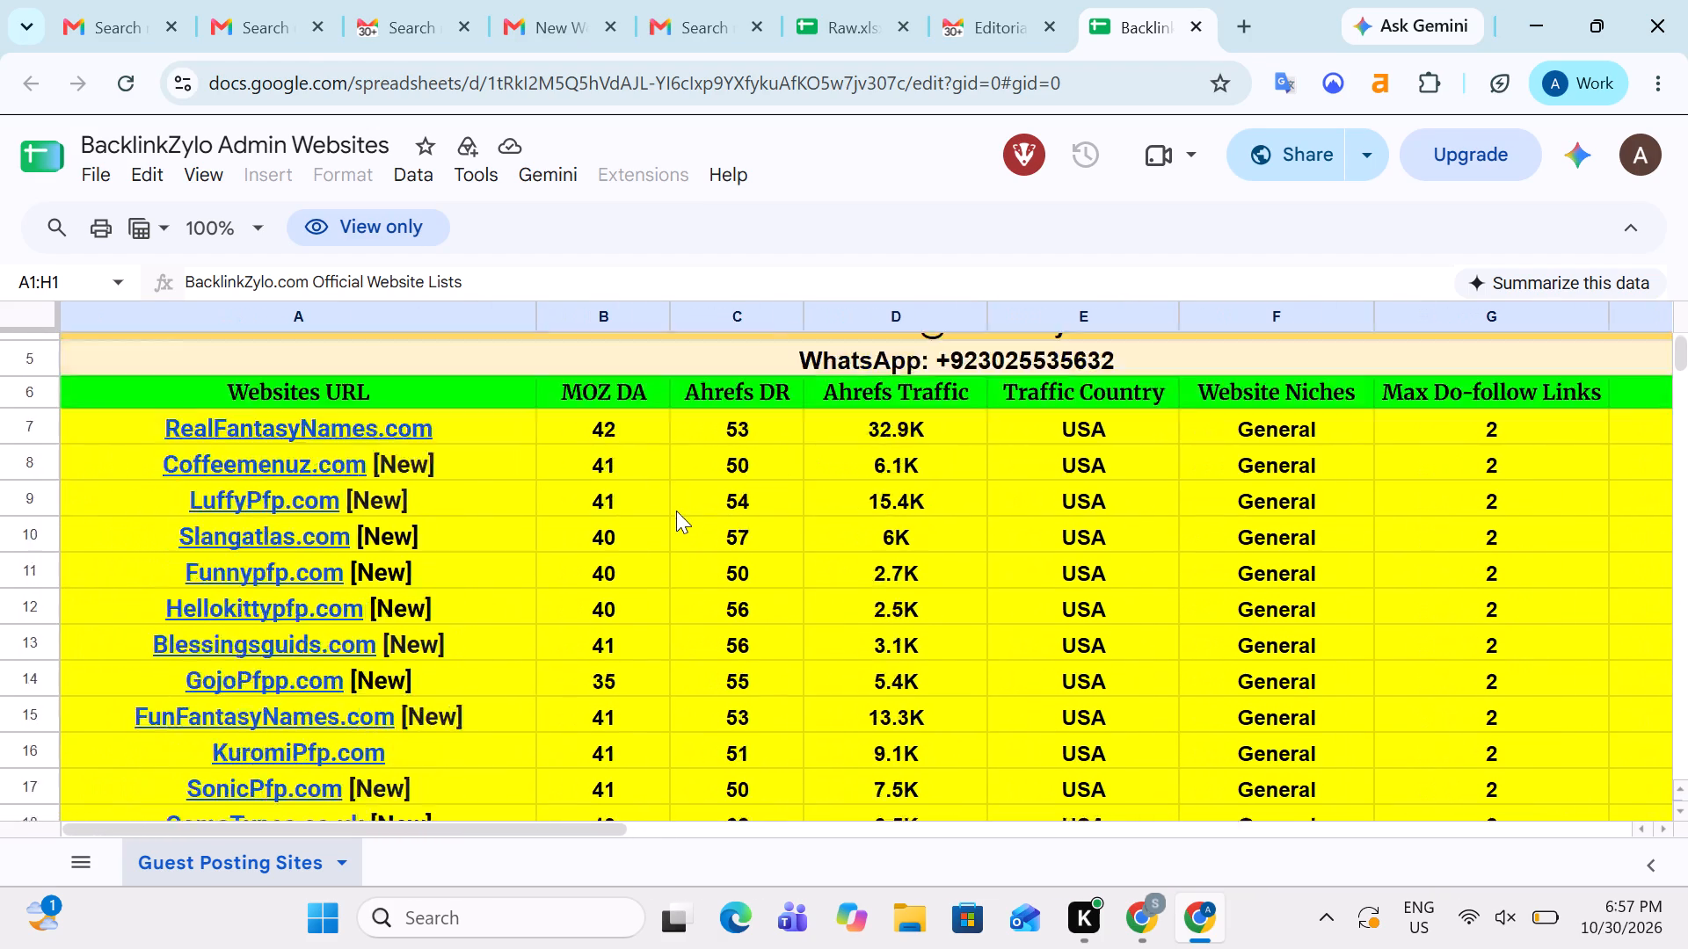
pyautogui.scroll(2, 676, 511)
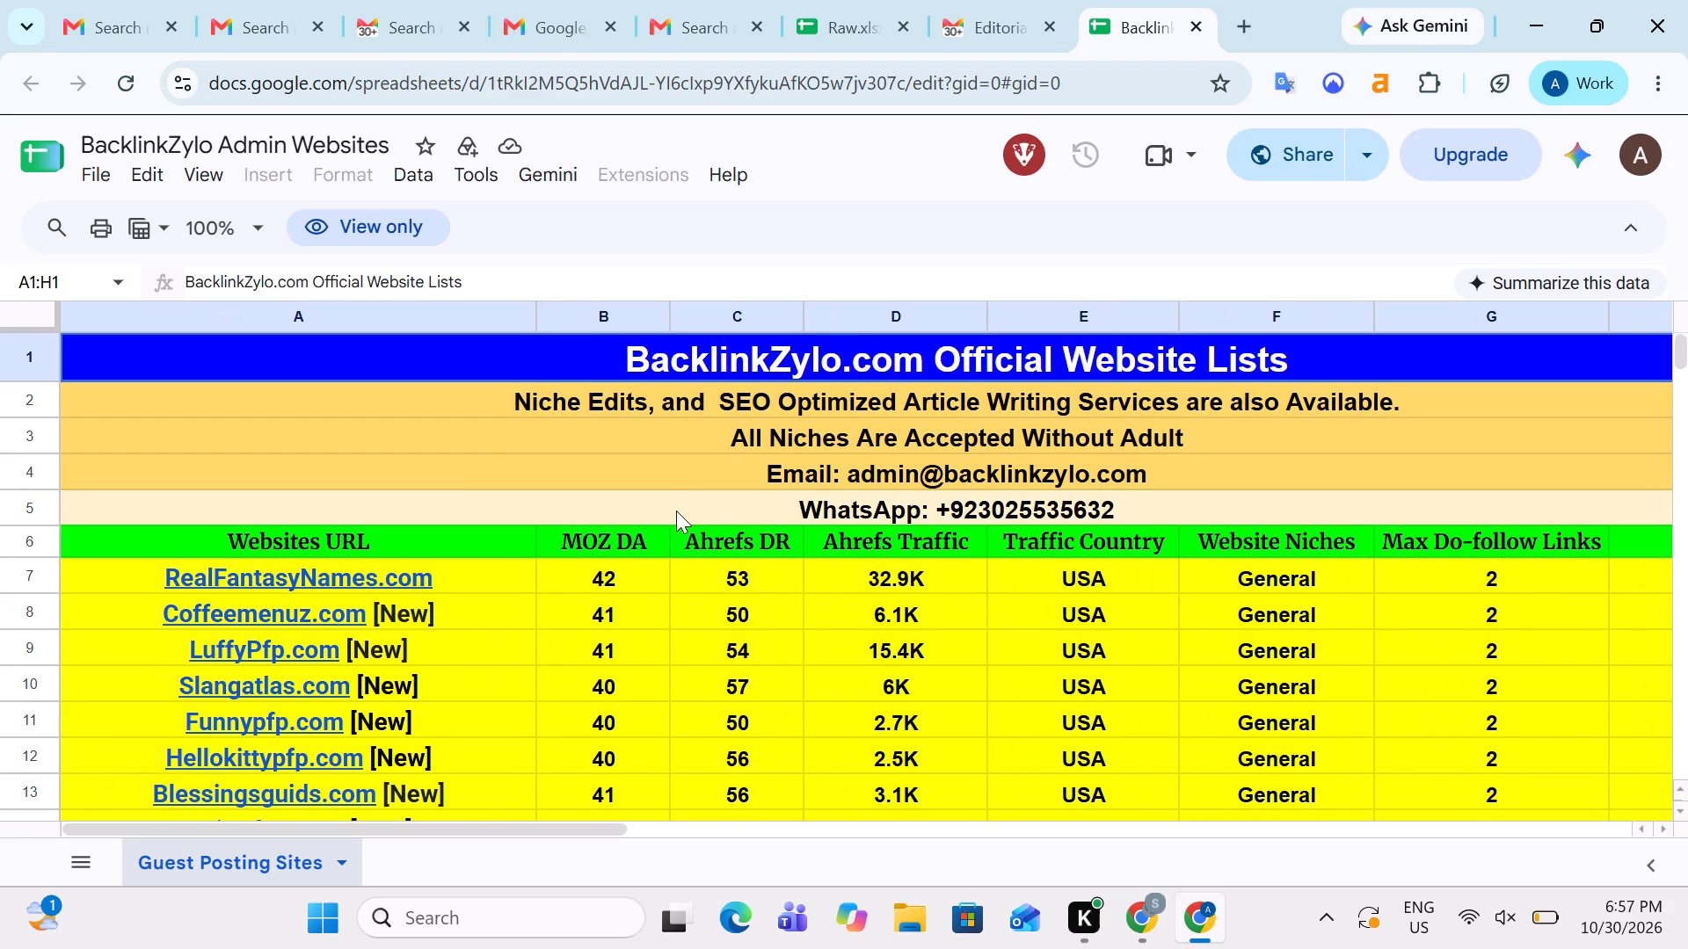
pyautogui.scroll(-2, 676, 511)
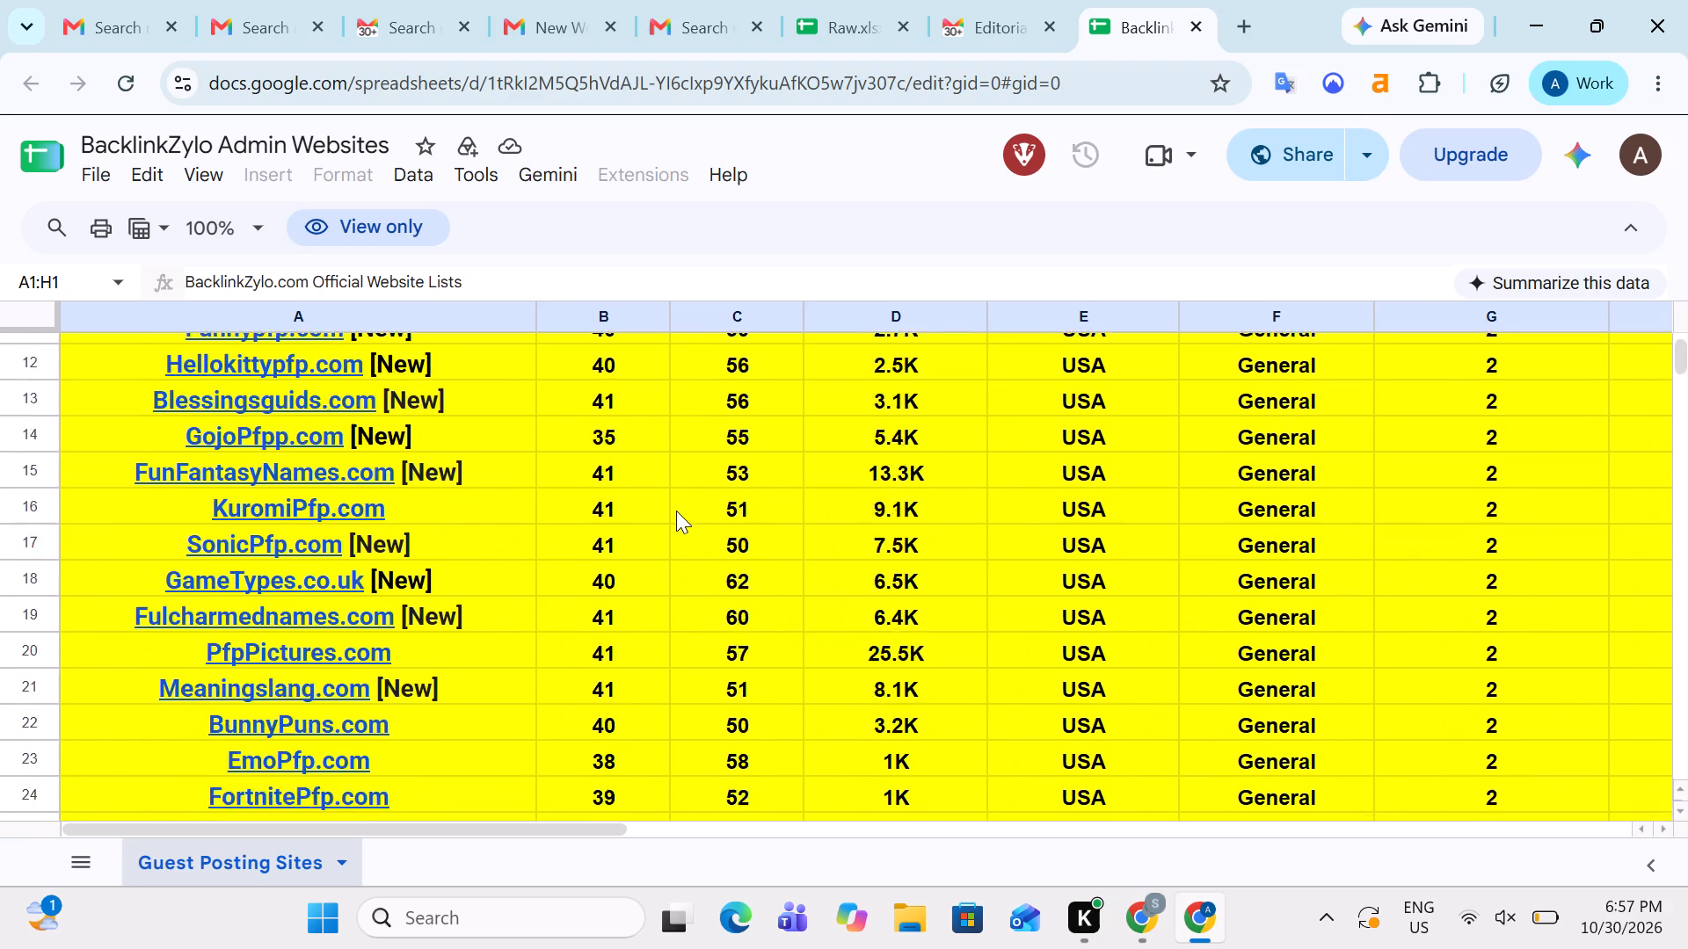
pyautogui.scroll(-2, 676, 511)
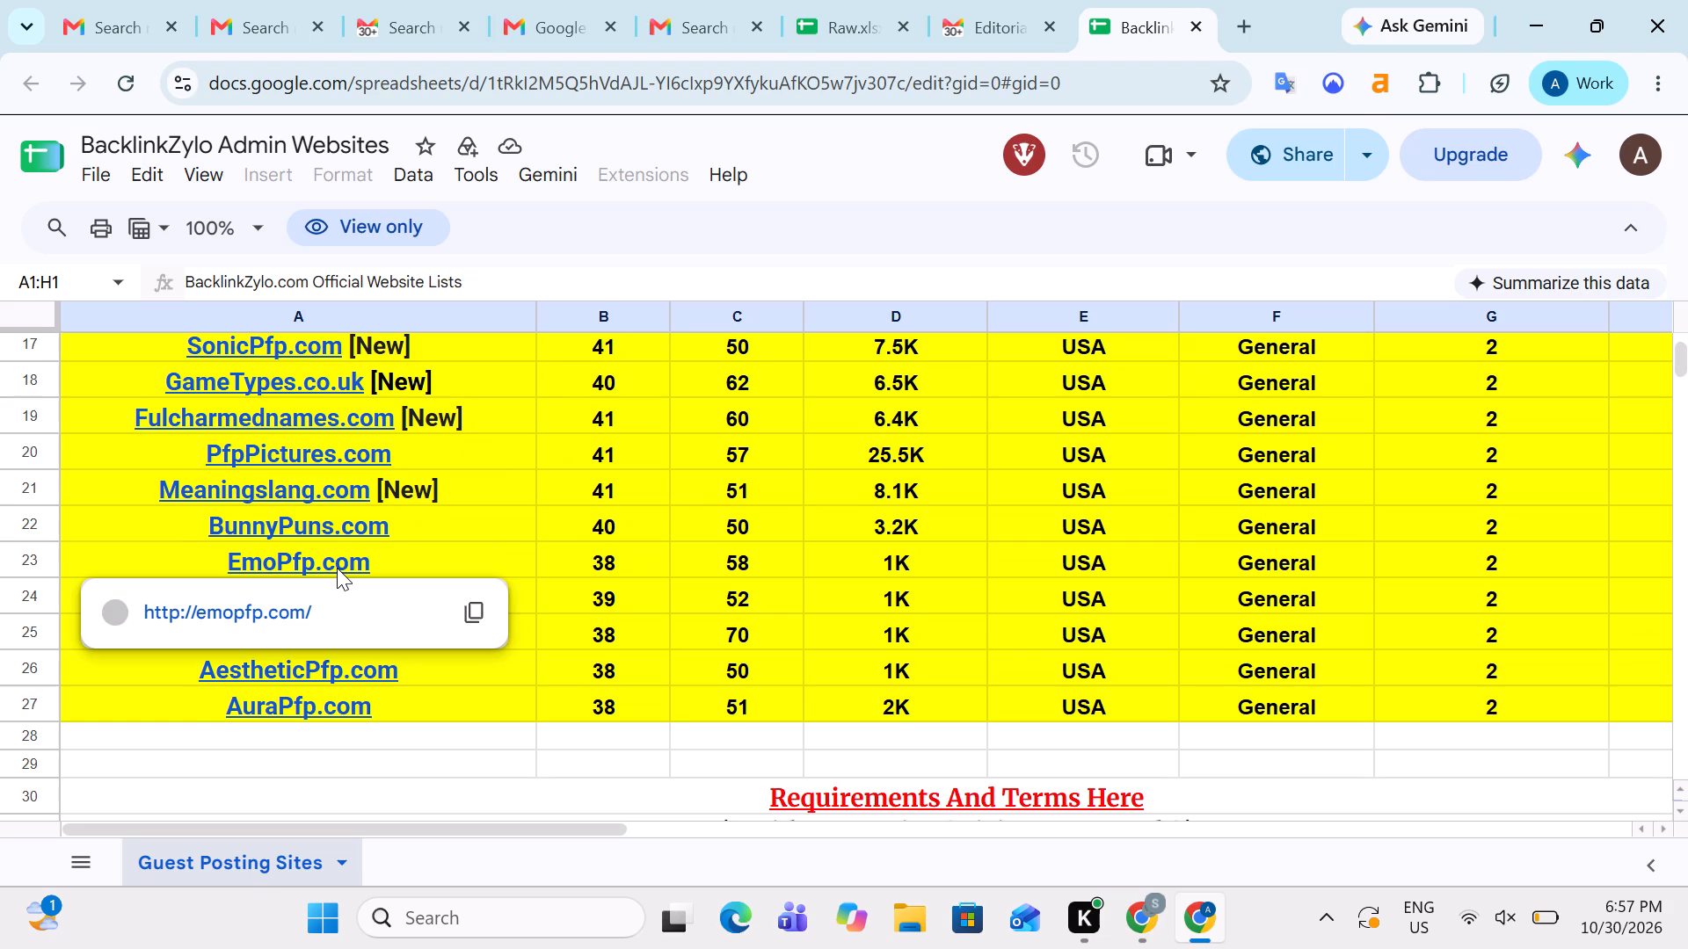
# Open emopfp.com from the BacklinkZylo website list and look over its home page.
pyautogui.click(156, 624)
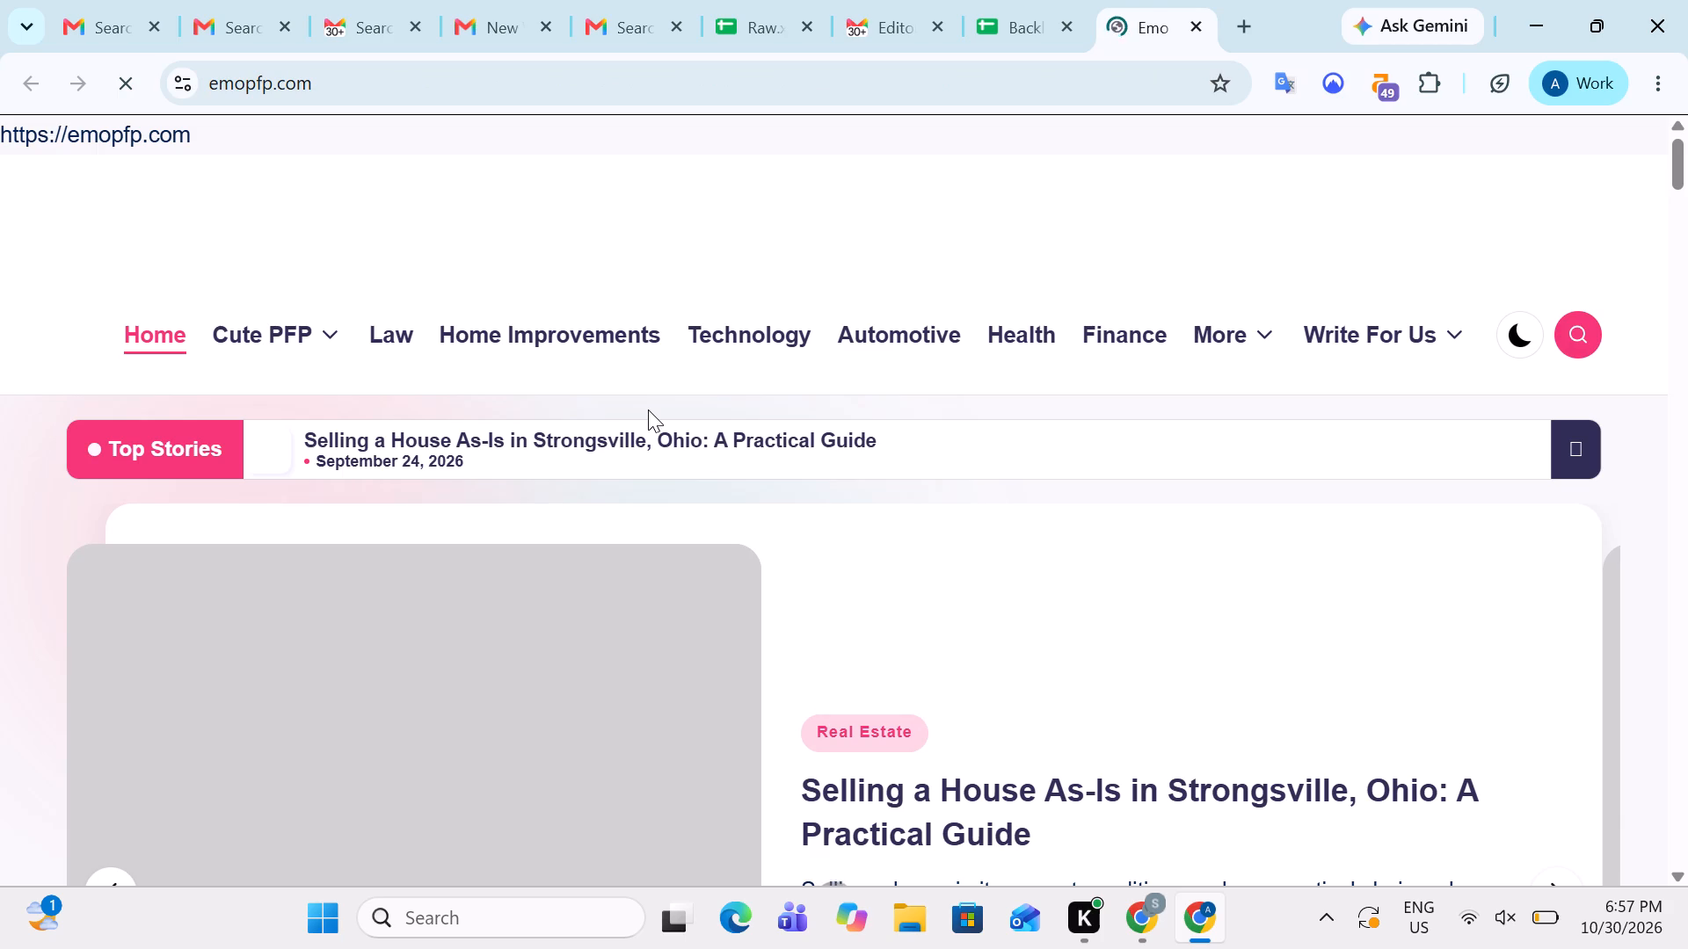
pyautogui.scroll(-4, 711, 505)
pyautogui.scroll(3, 711, 505)
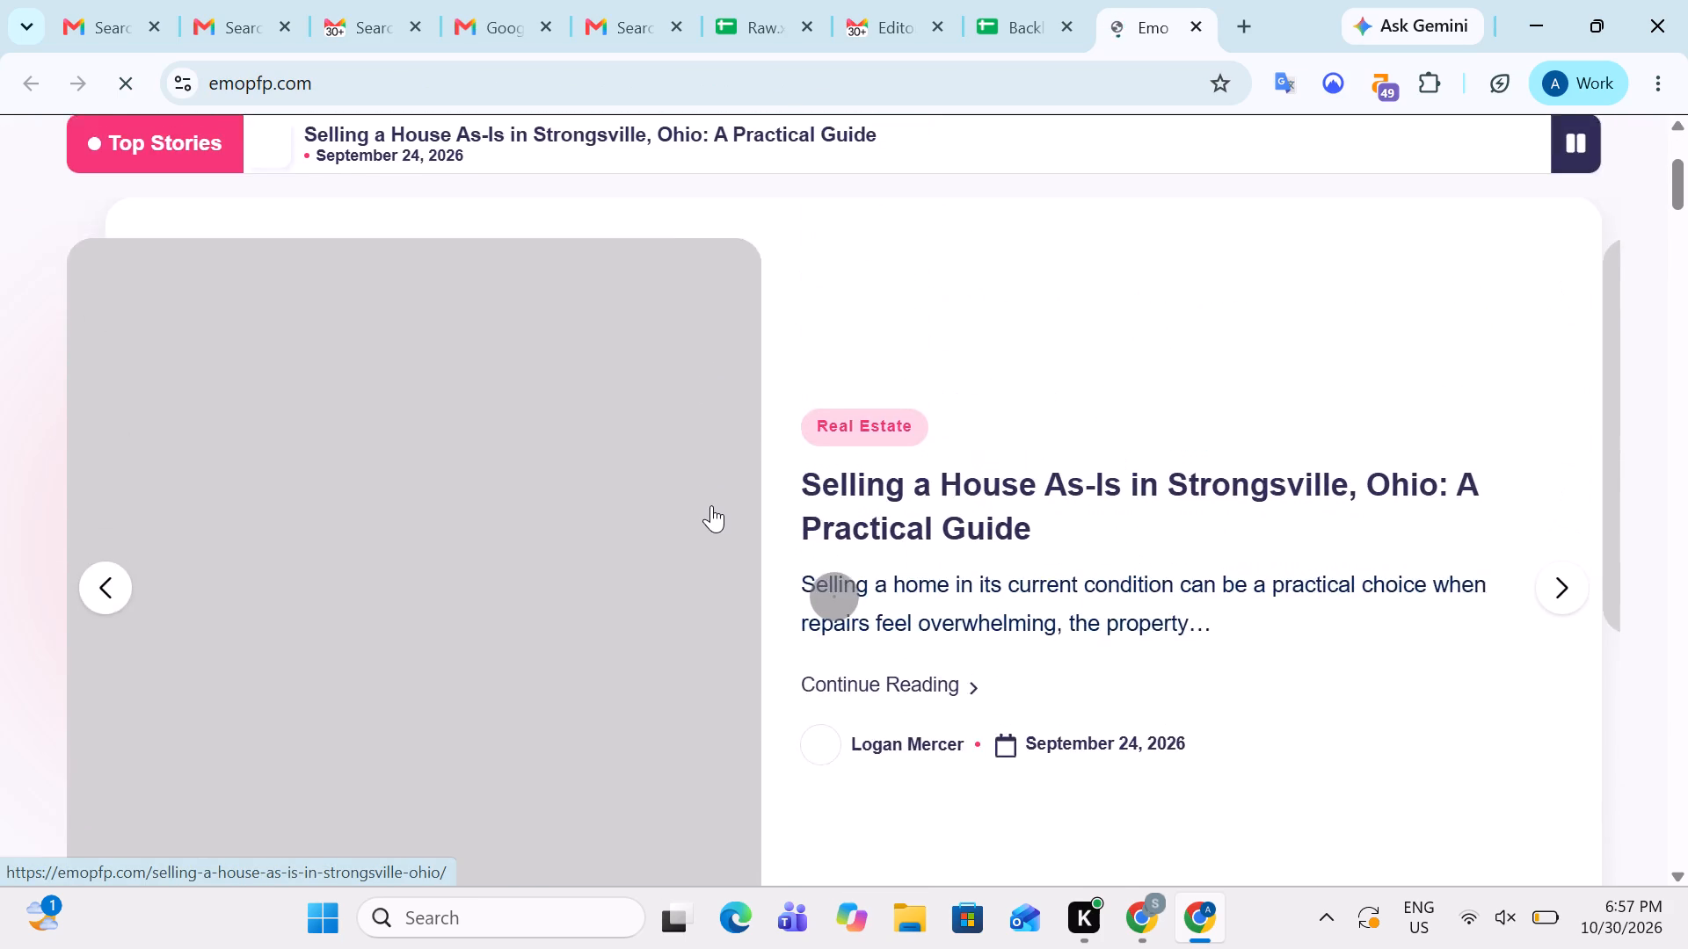
# Open aestheticpfp.com from the BacklinkZylo website list and check the collaboration contact details in its footer.
pyautogui.click(1014, 0)
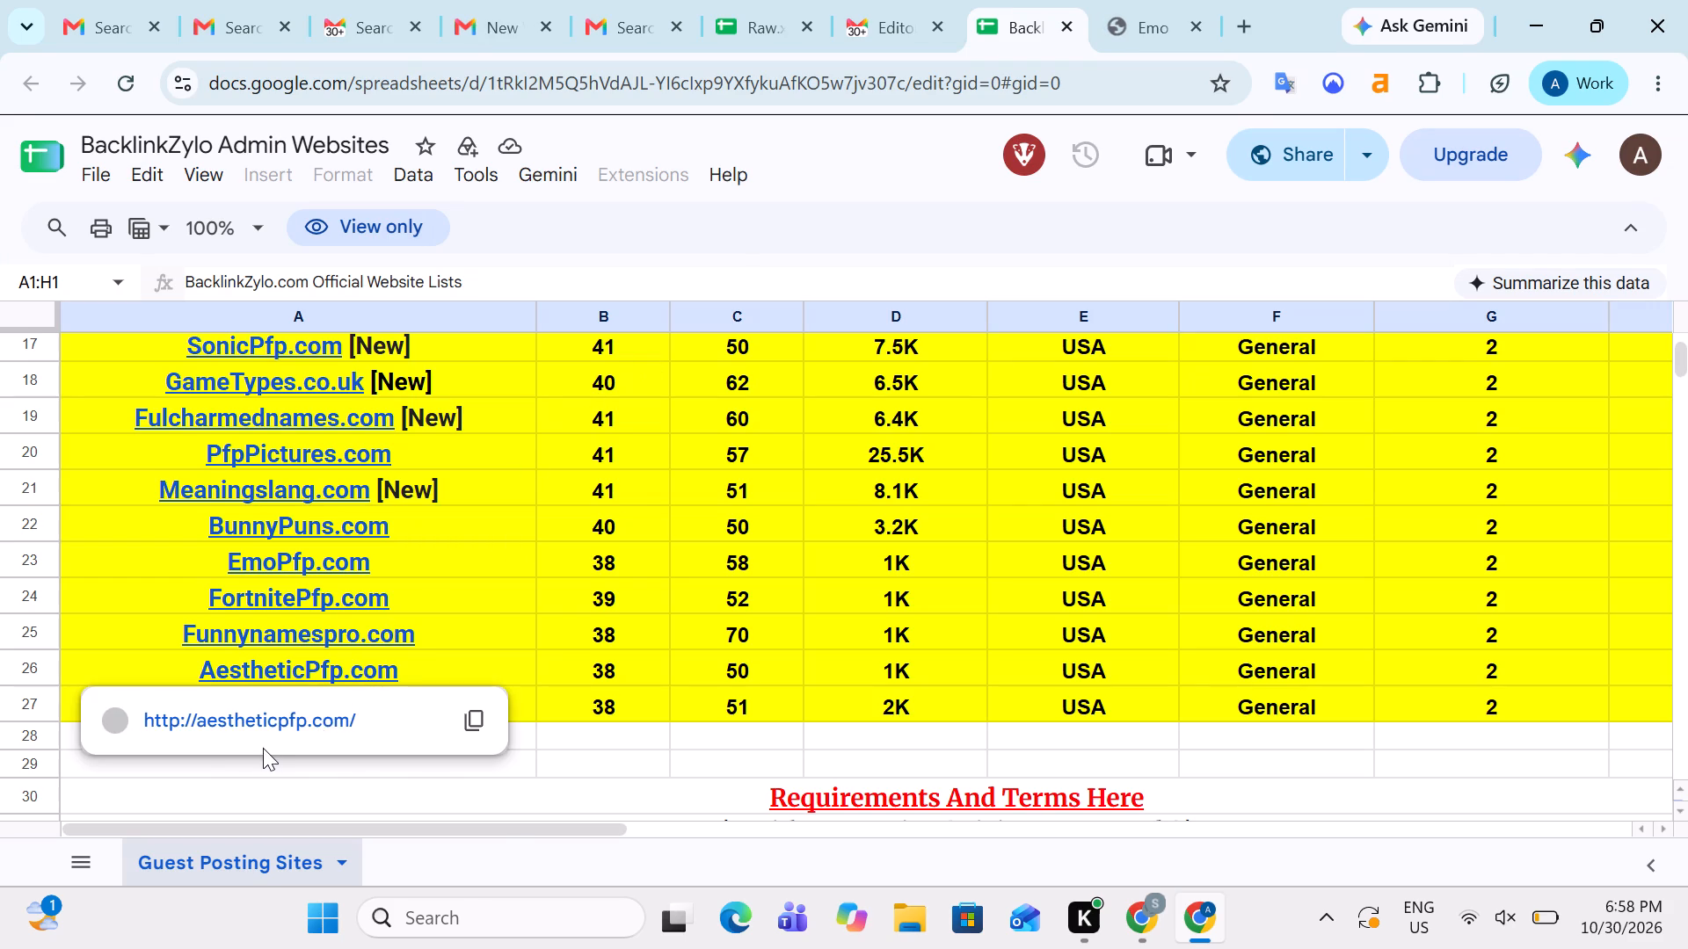
pyautogui.click(233, 721)
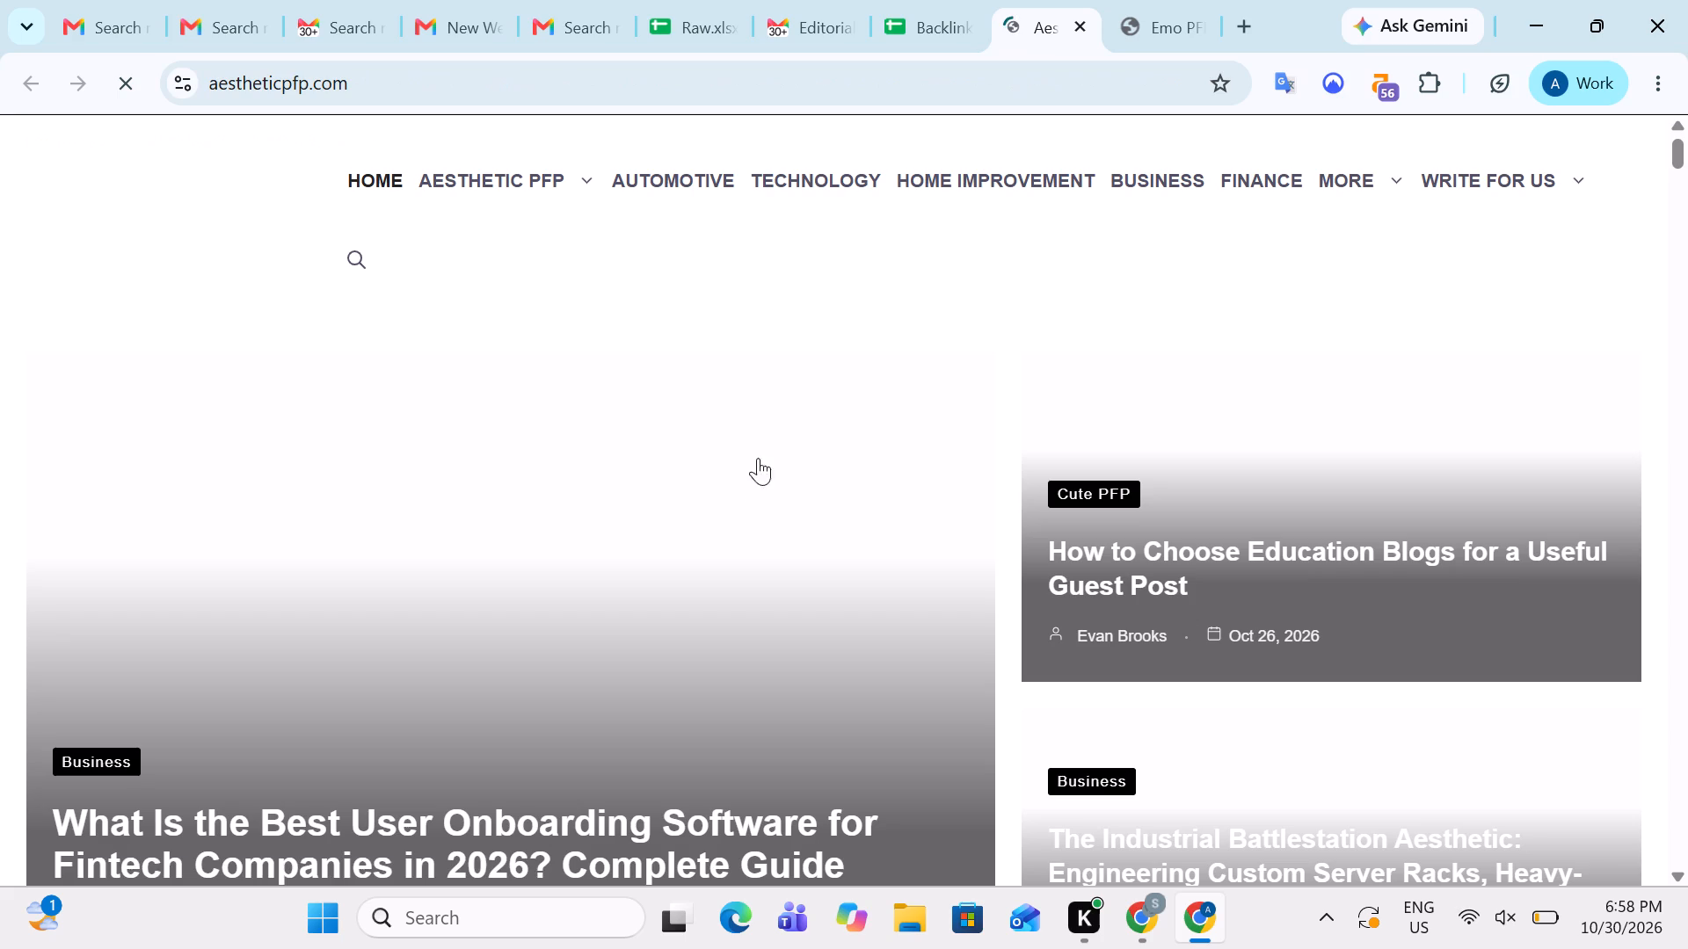
pyautogui.scroll(-4, 835, 517)
pyautogui.scroll(3, 835, 517)
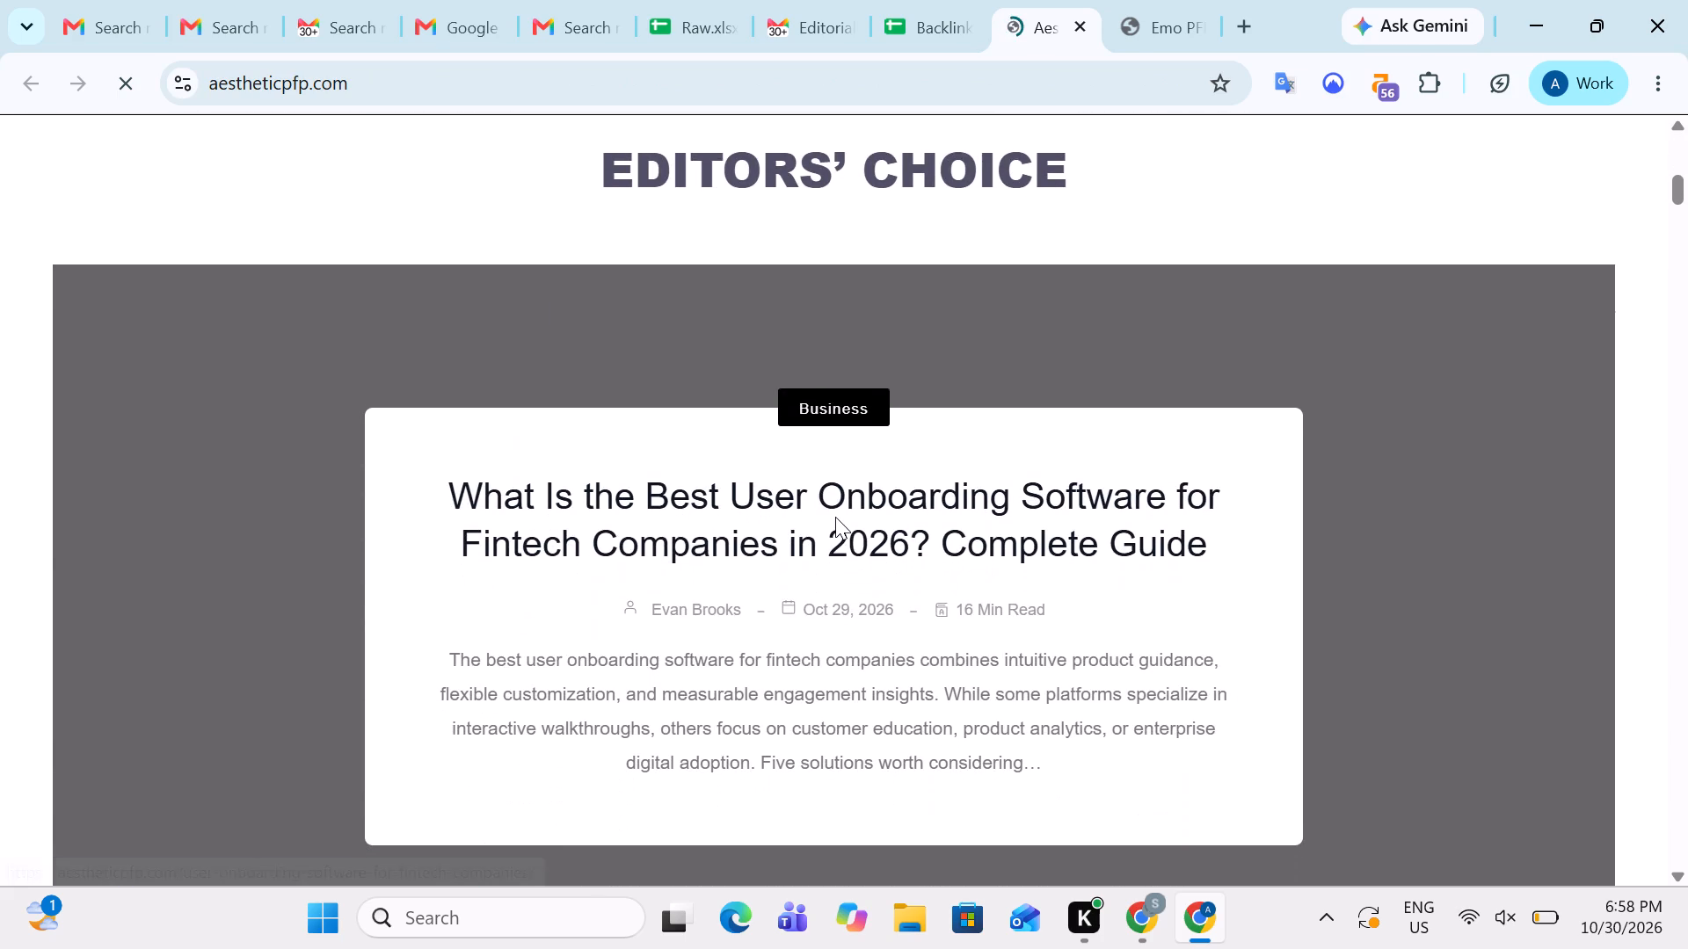
pyautogui.scroll(-19, 835, 517)
pyautogui.scroll(-2, 835, 517)
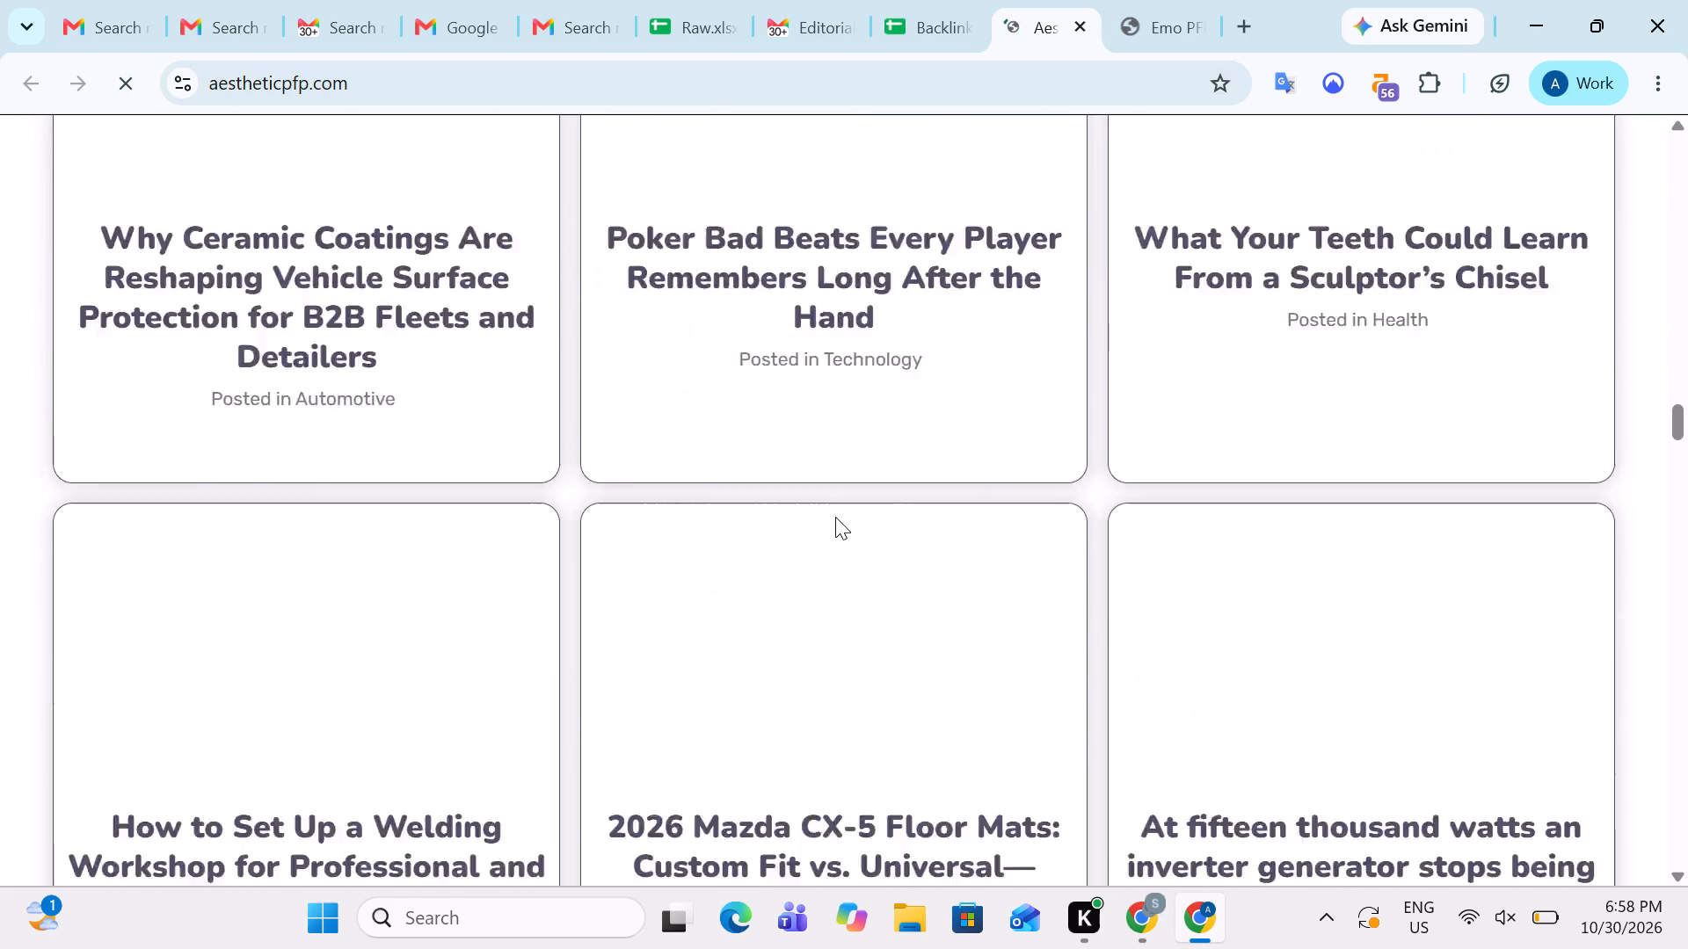
pyautogui.scroll(-15, 835, 517)
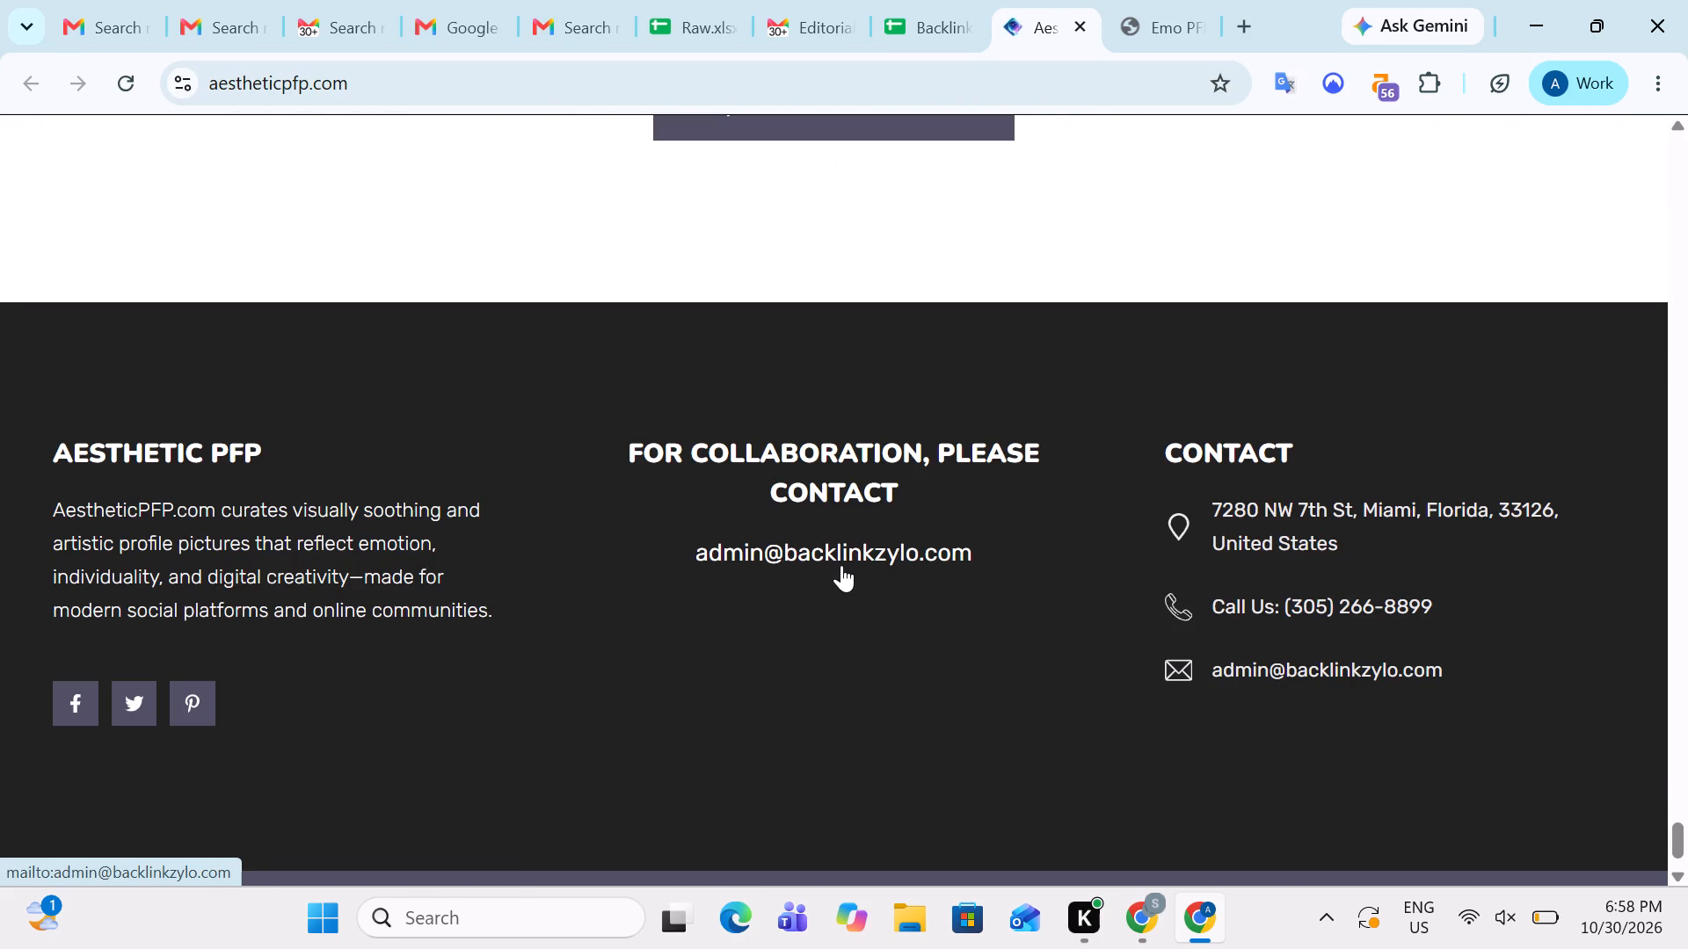
# Check the emopfp.com footer for collaboration details and open the site's Contact page.
pyautogui.click(1182, 0)
pyautogui.scroll(-10, 1093, 316)
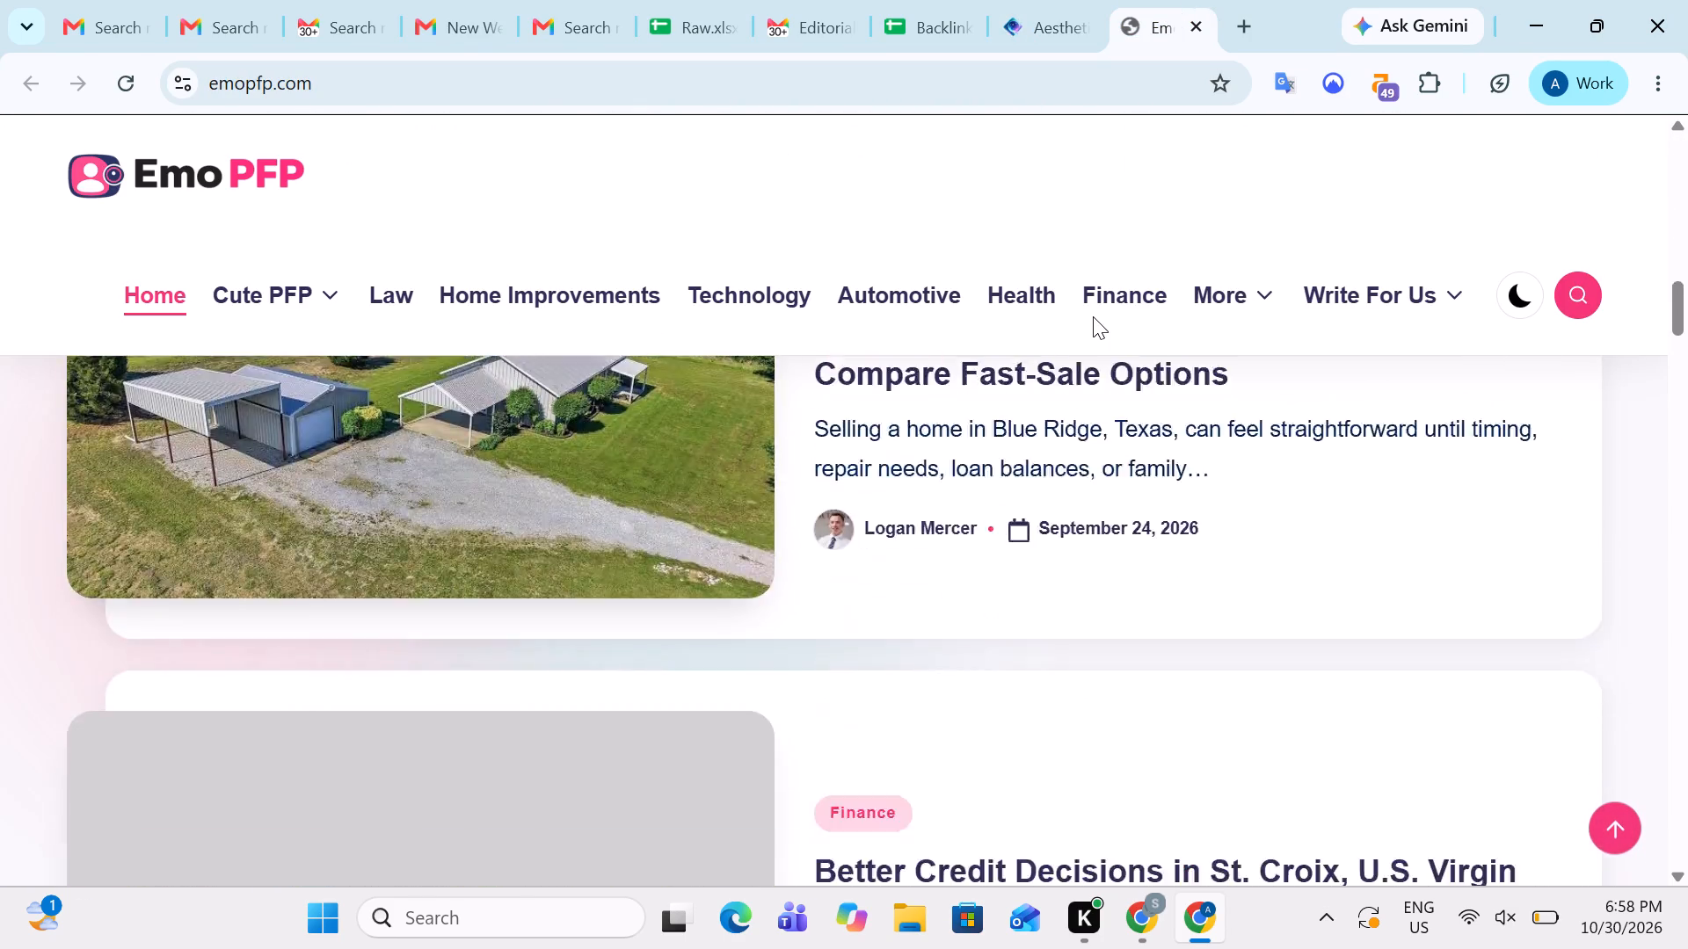
pyautogui.scroll(-20, 1093, 316)
pyautogui.scroll(-4, 1093, 316)
pyautogui.scroll(1, 920, 409)
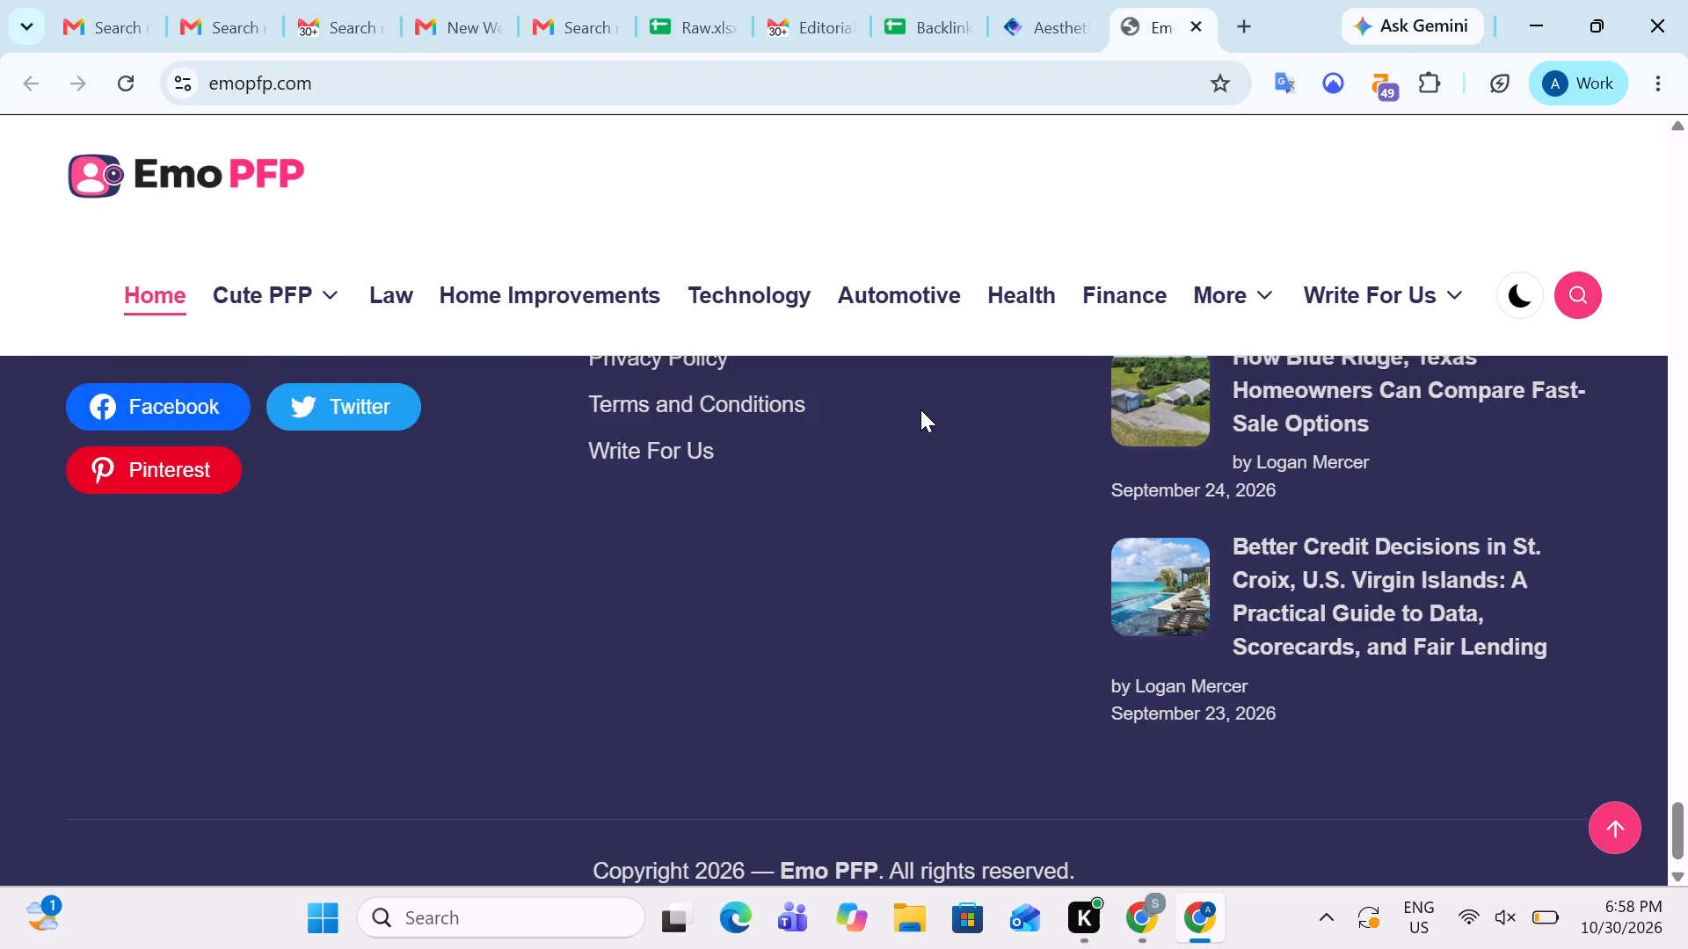
pyautogui.scroll(2, 920, 409)
pyautogui.scroll(1, 824, 470)
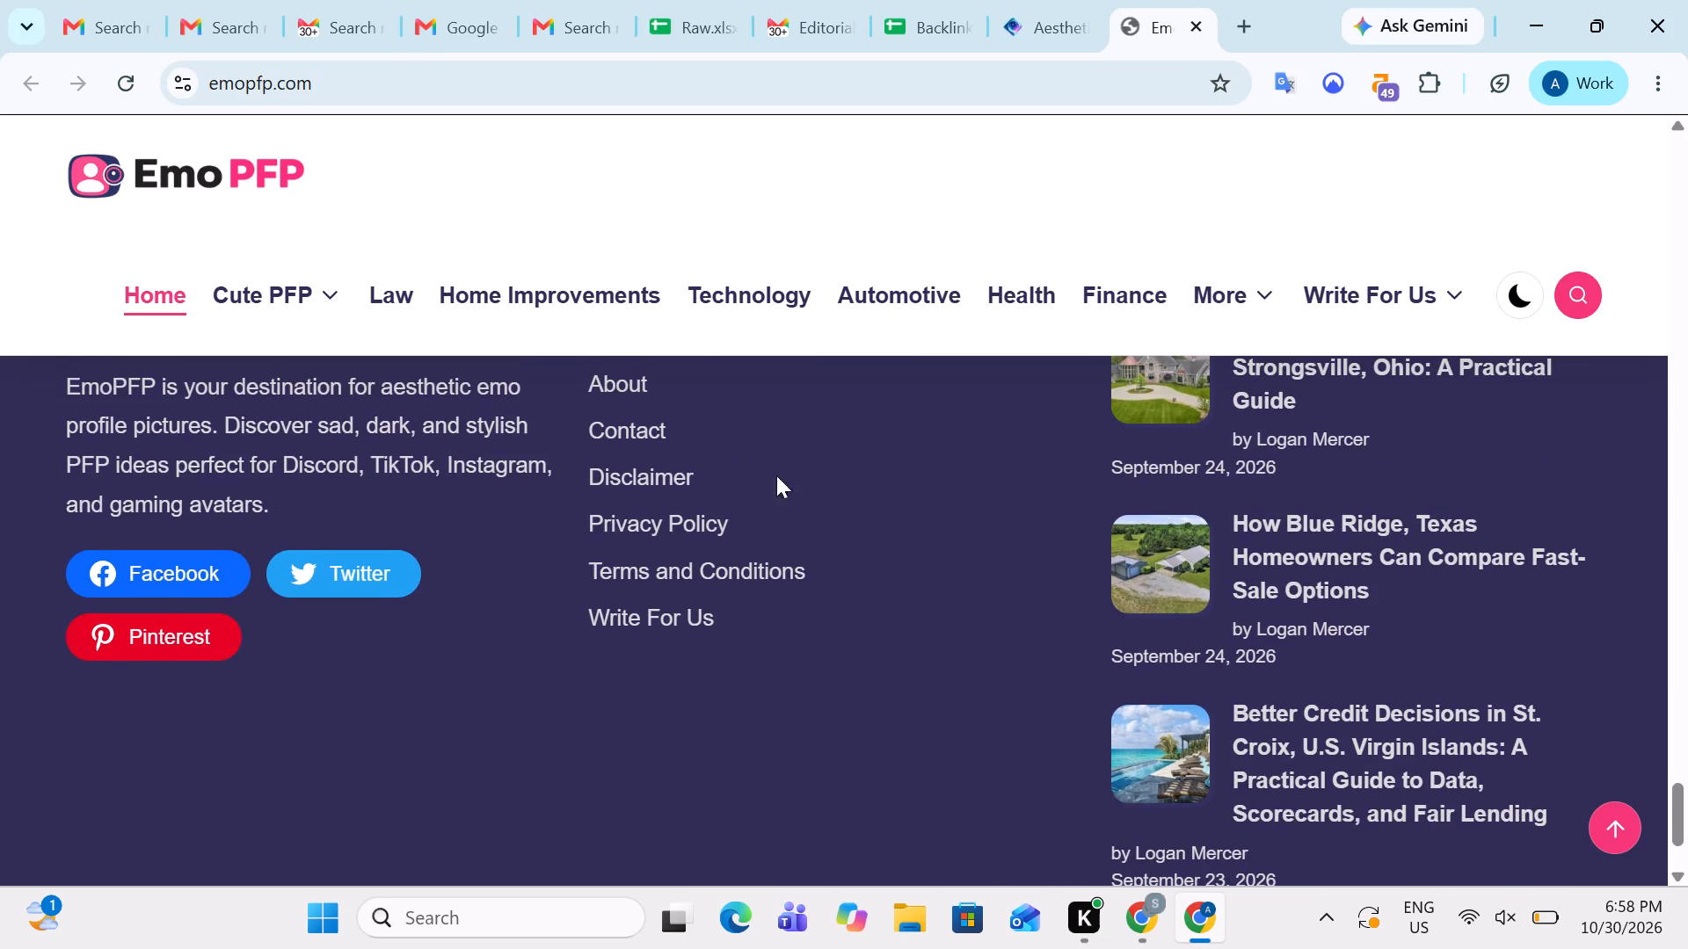
pyautogui.click(629, 422)
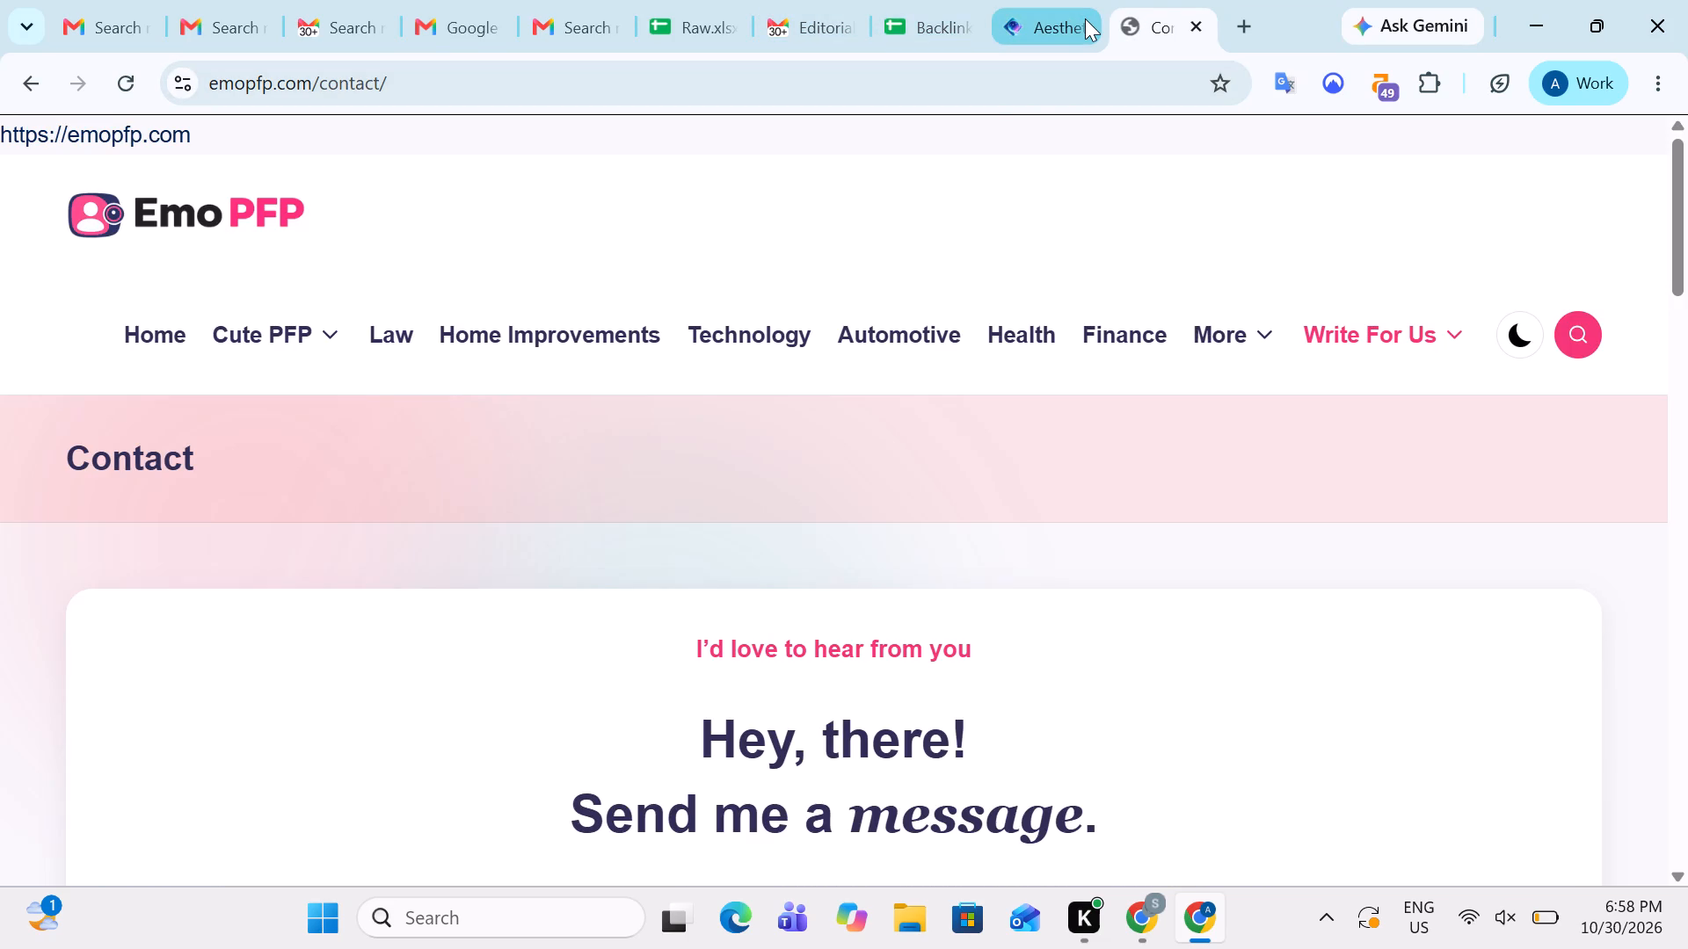
# Close the aestheticpfp.com, emopfp.com, BacklinkZylo website list and editorial enquiry email pages, returning to the Full List sheet.
pyautogui.click(1085, 18)
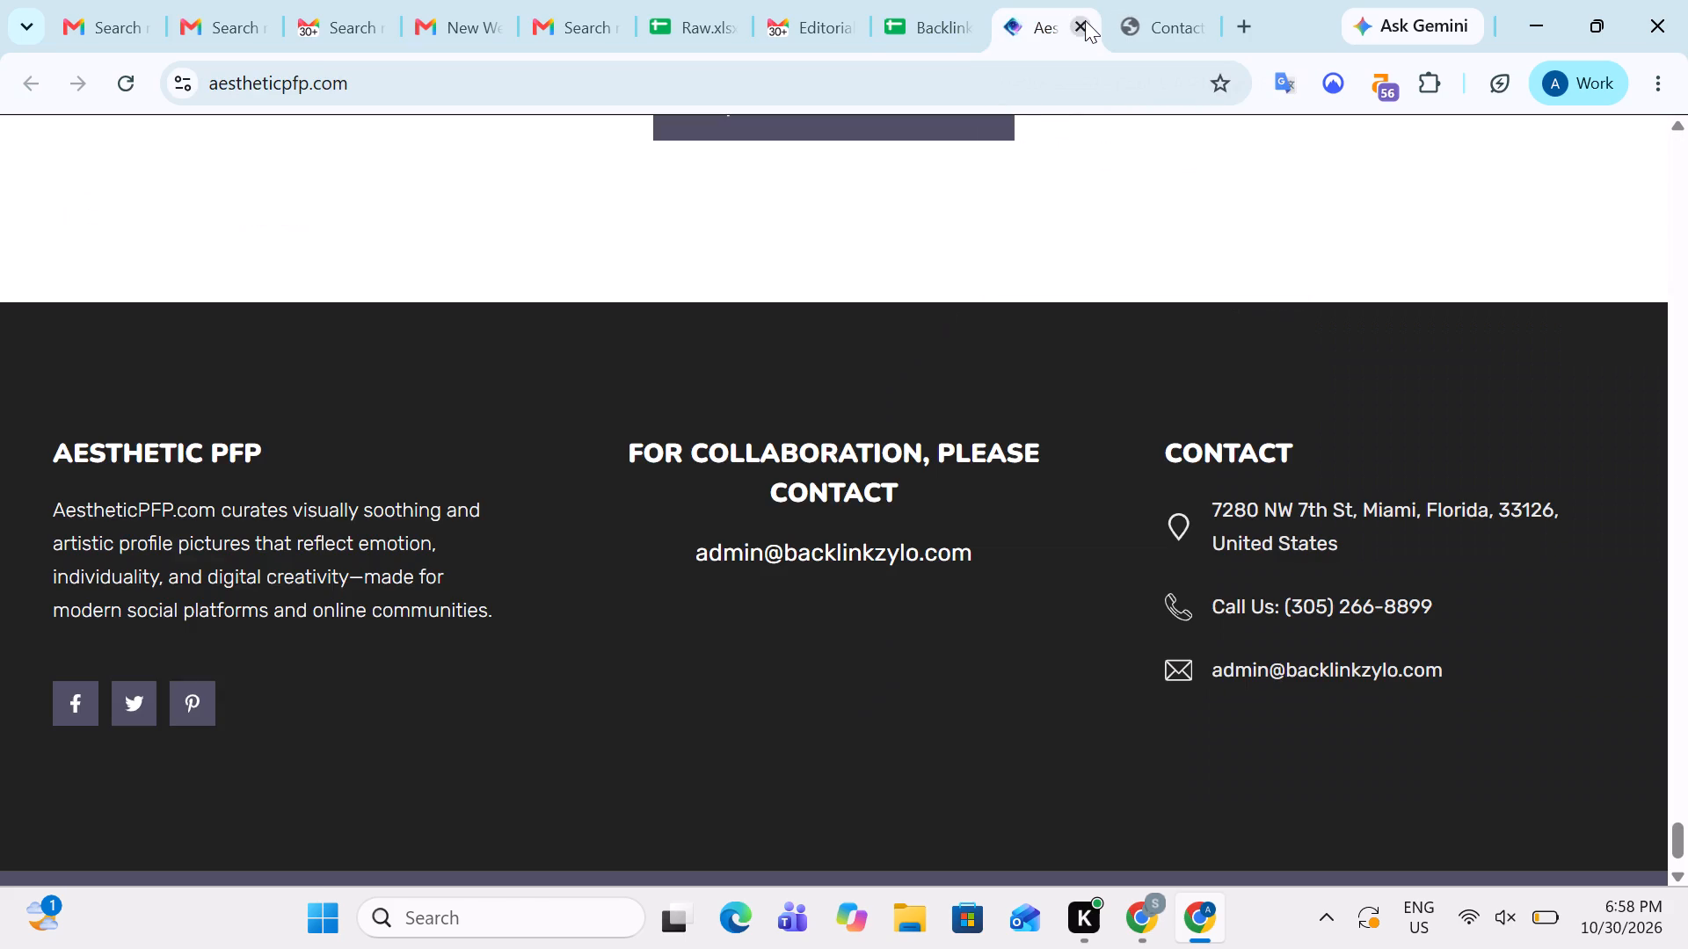
pyautogui.click(1085, 20)
pyautogui.click(1085, 20)
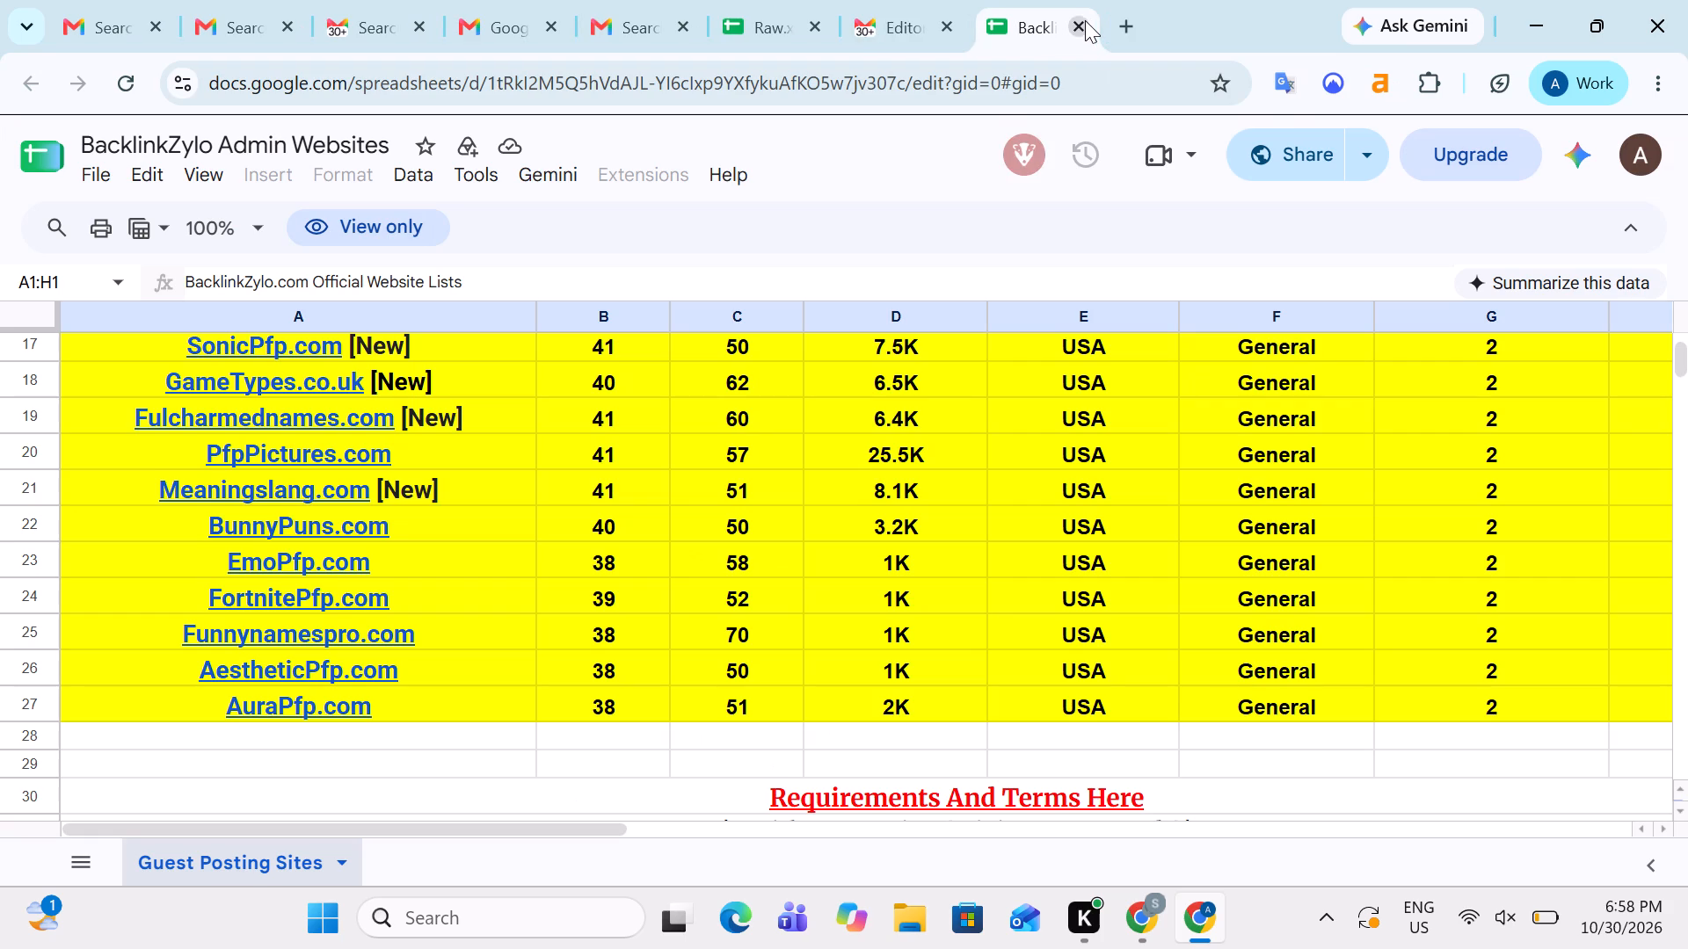
pyautogui.click(1081, 30)
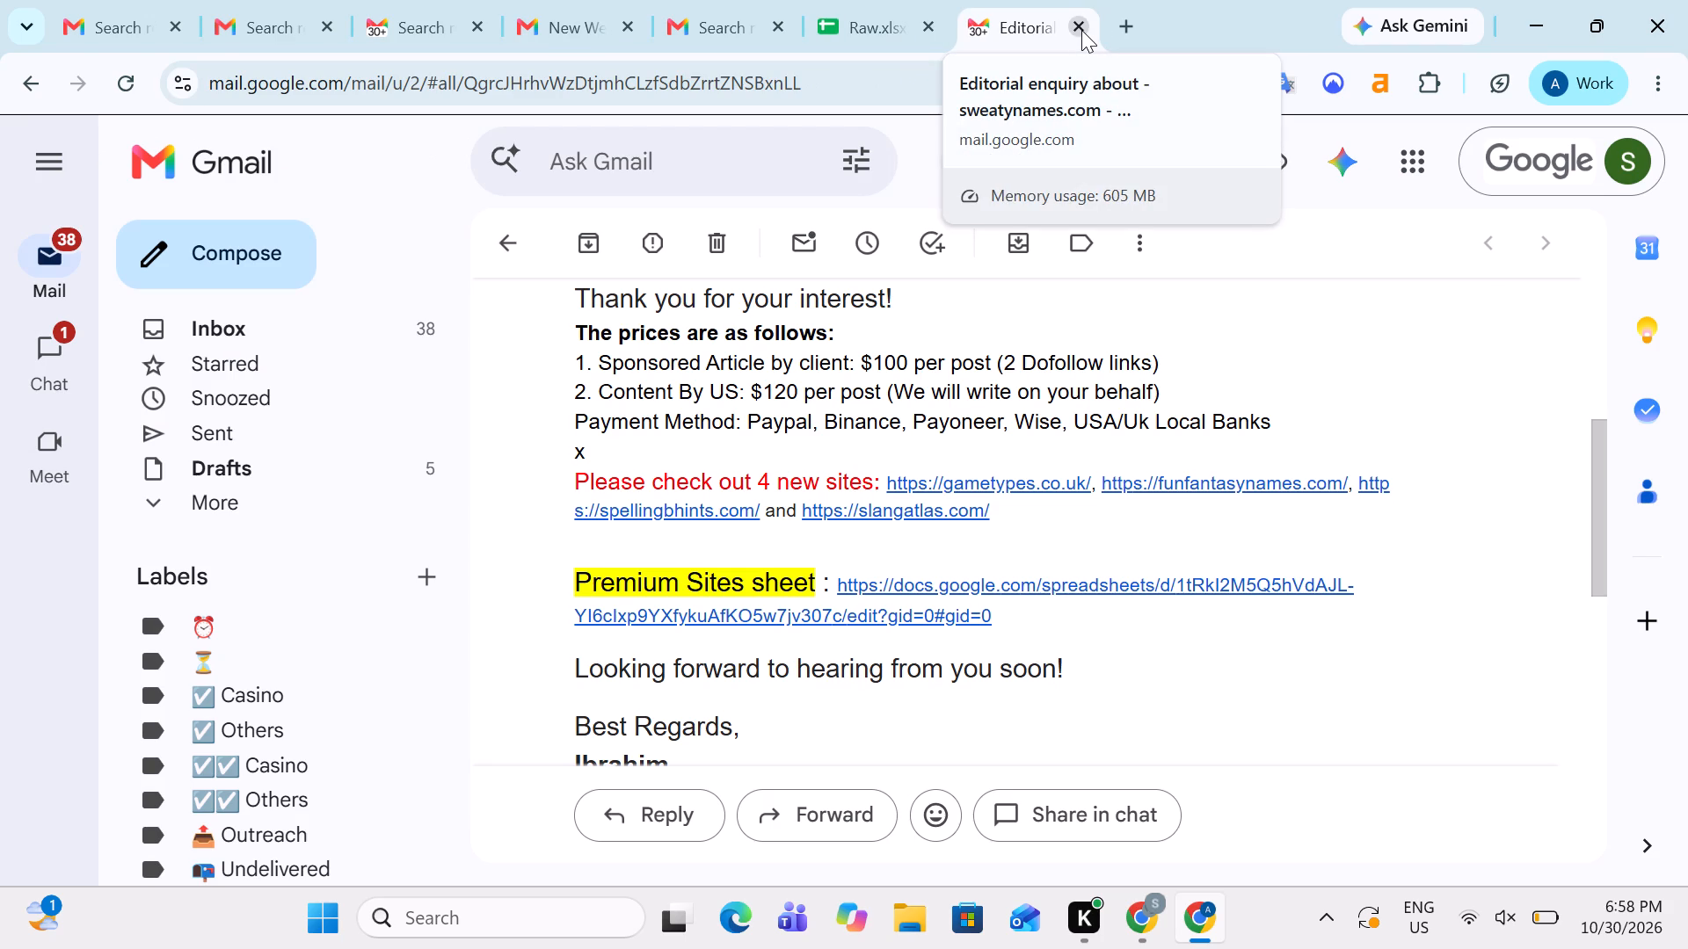
pyautogui.click(873, 0)
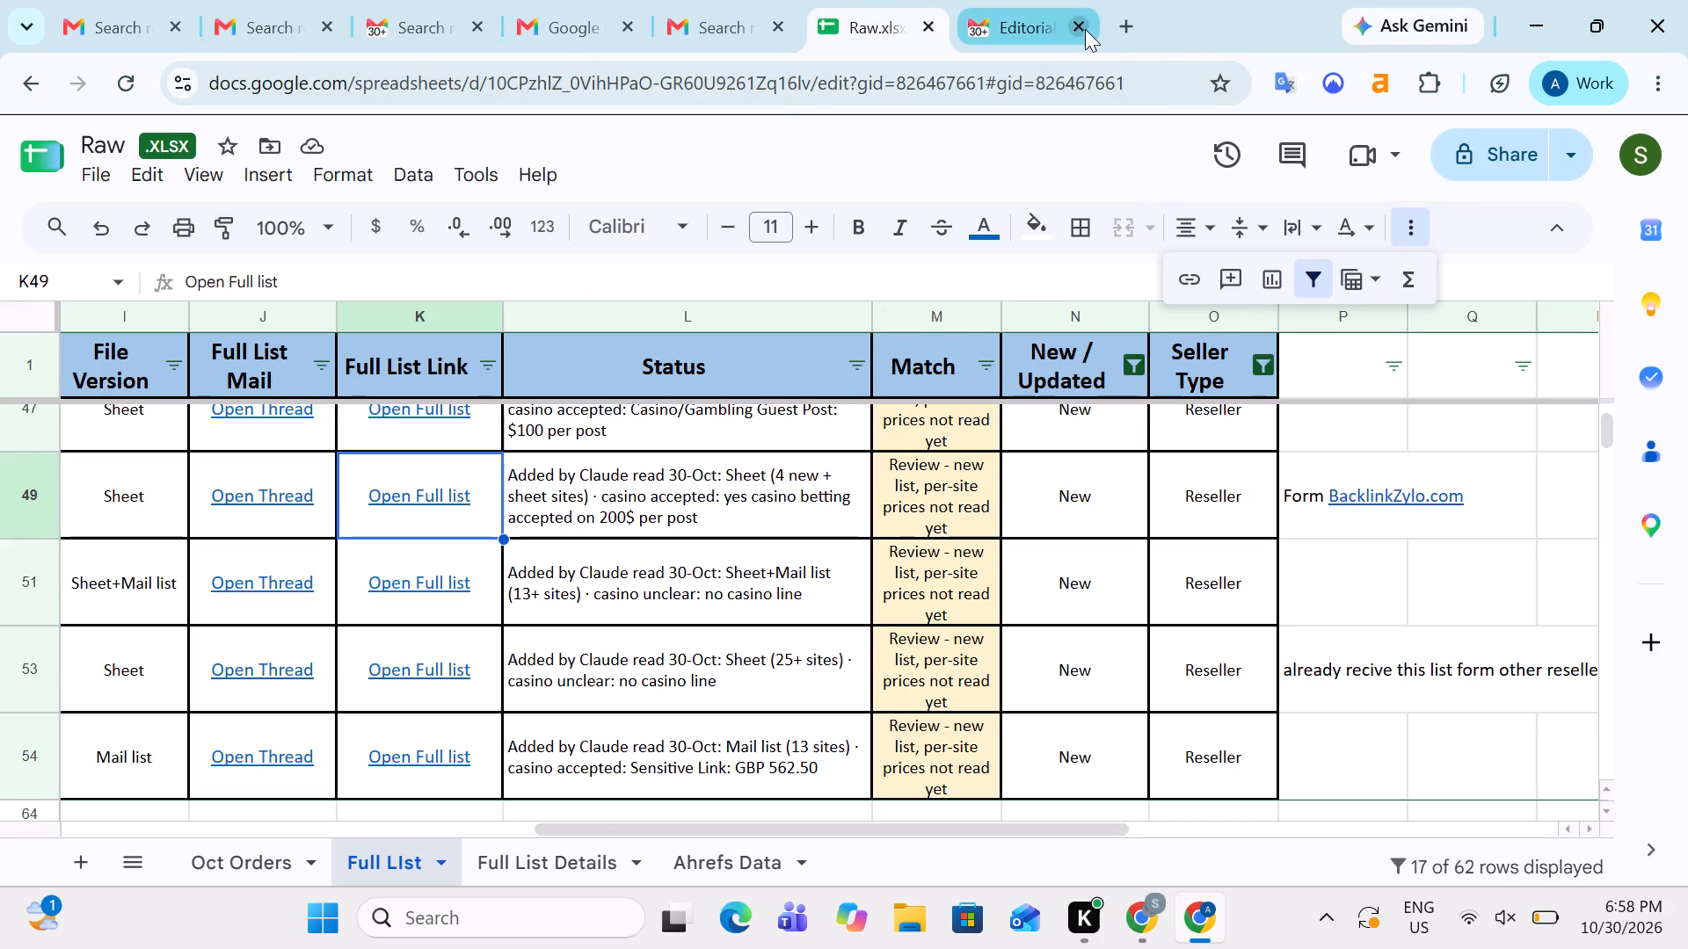
pyautogui.click(1080, 28)
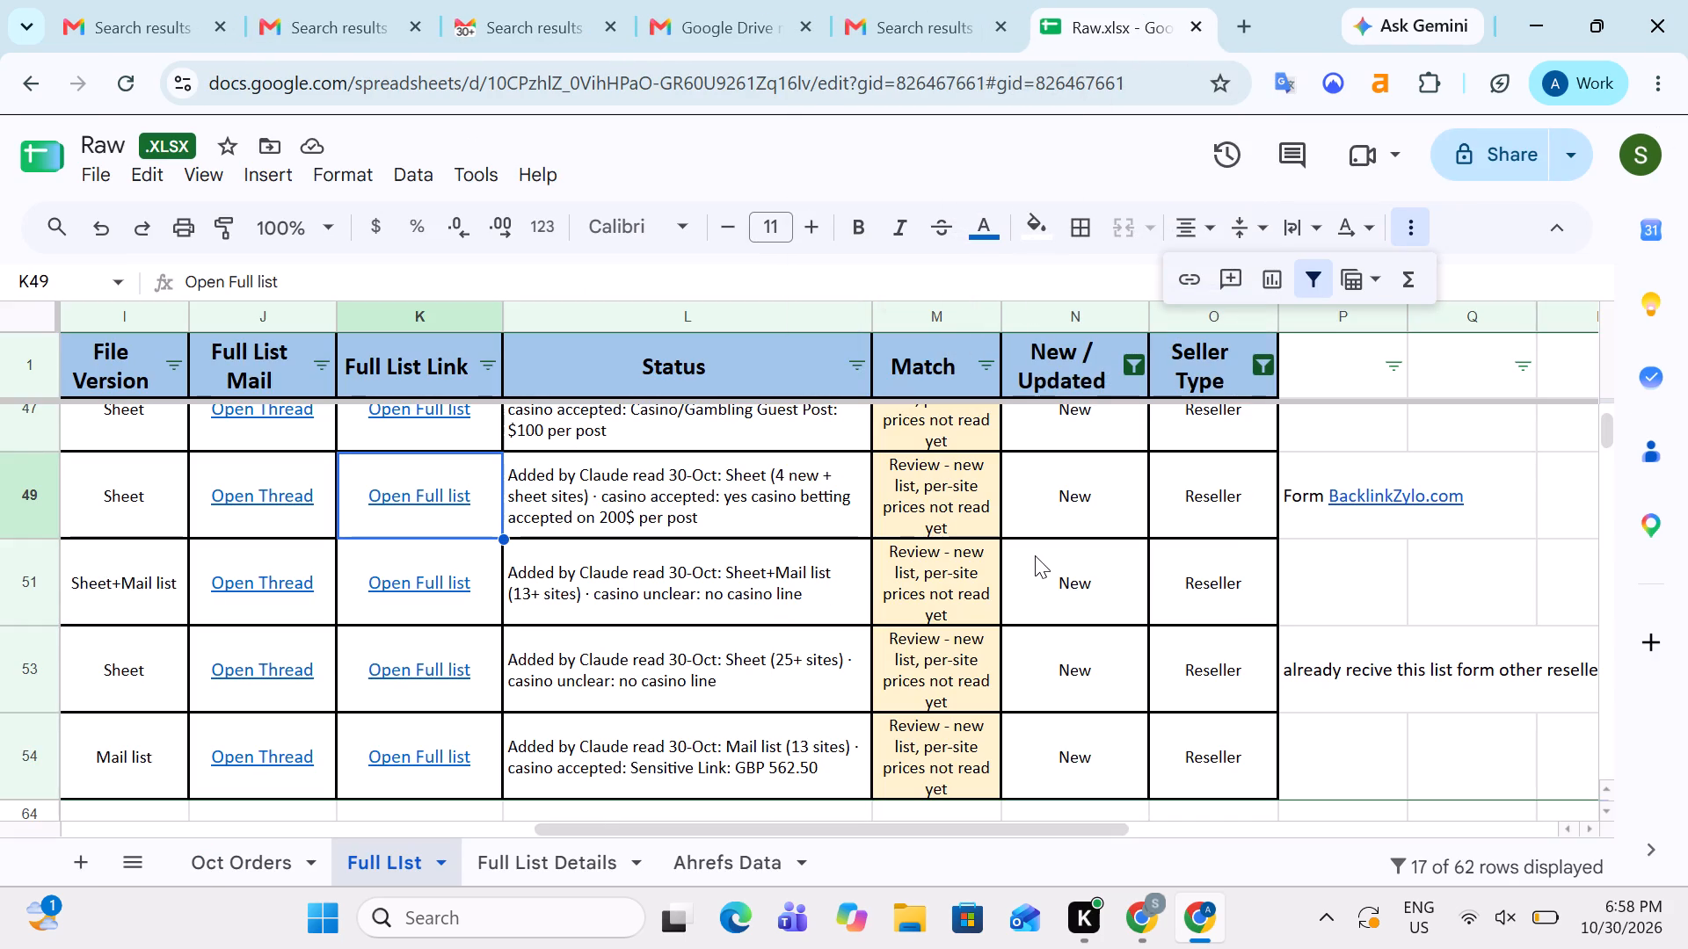
# Change the Seller Type of row 49, the BacklinkZylo entry, to Publisher.
pyautogui.click(1235, 511)
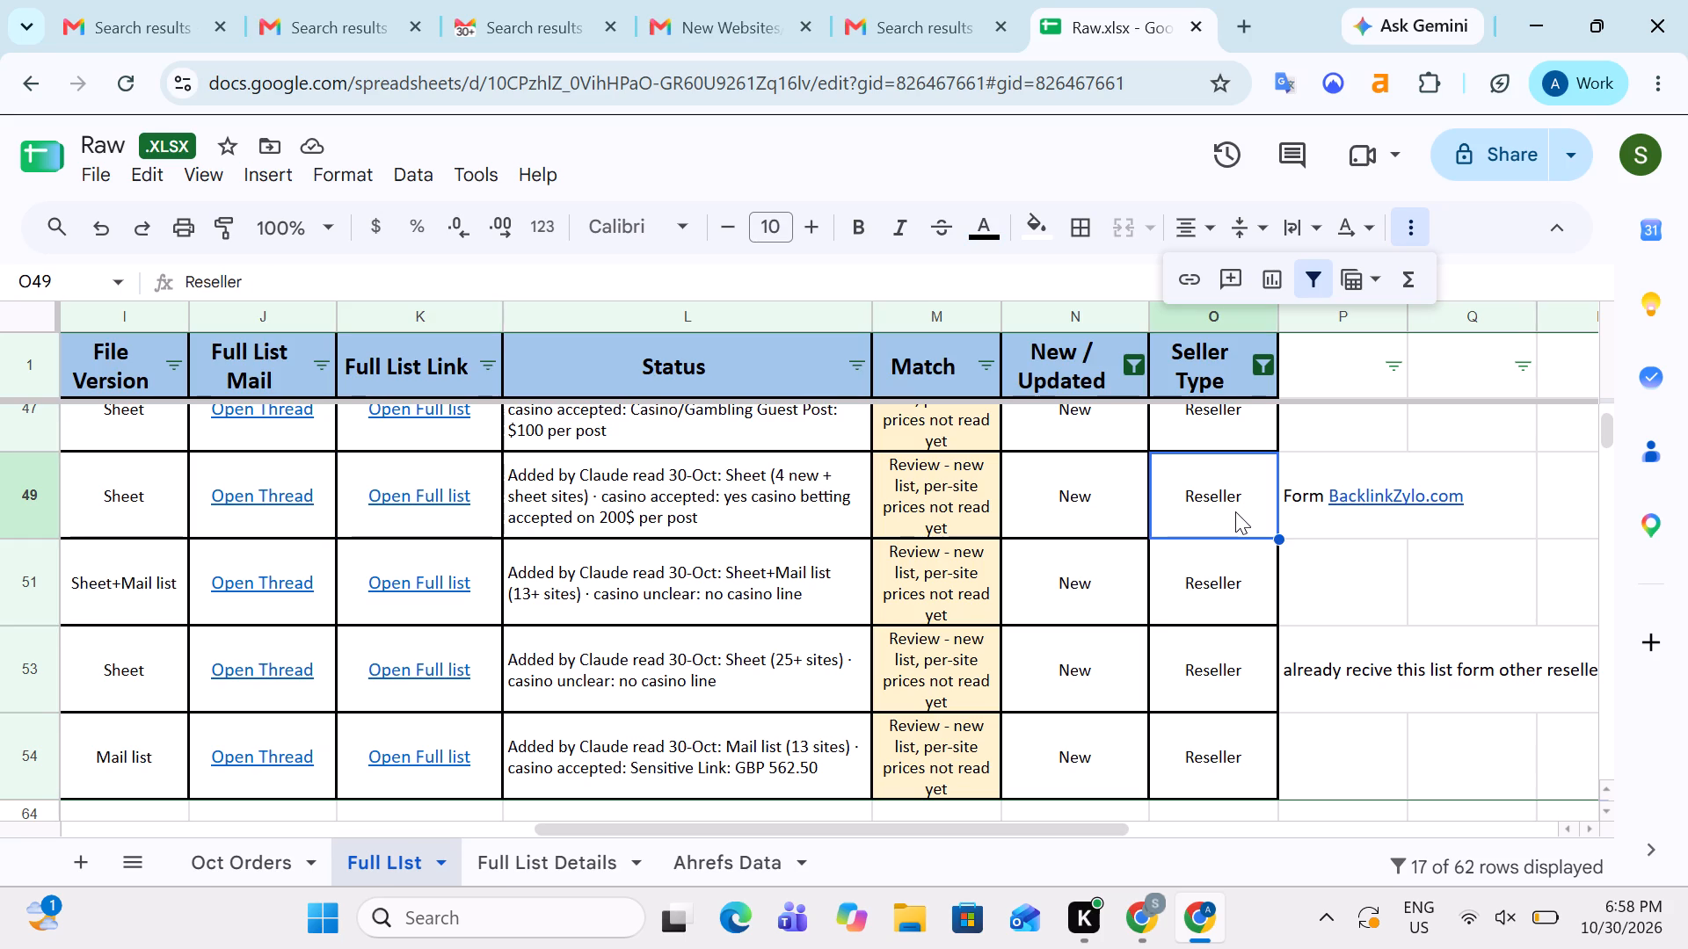
pyautogui.press('BackSpace')
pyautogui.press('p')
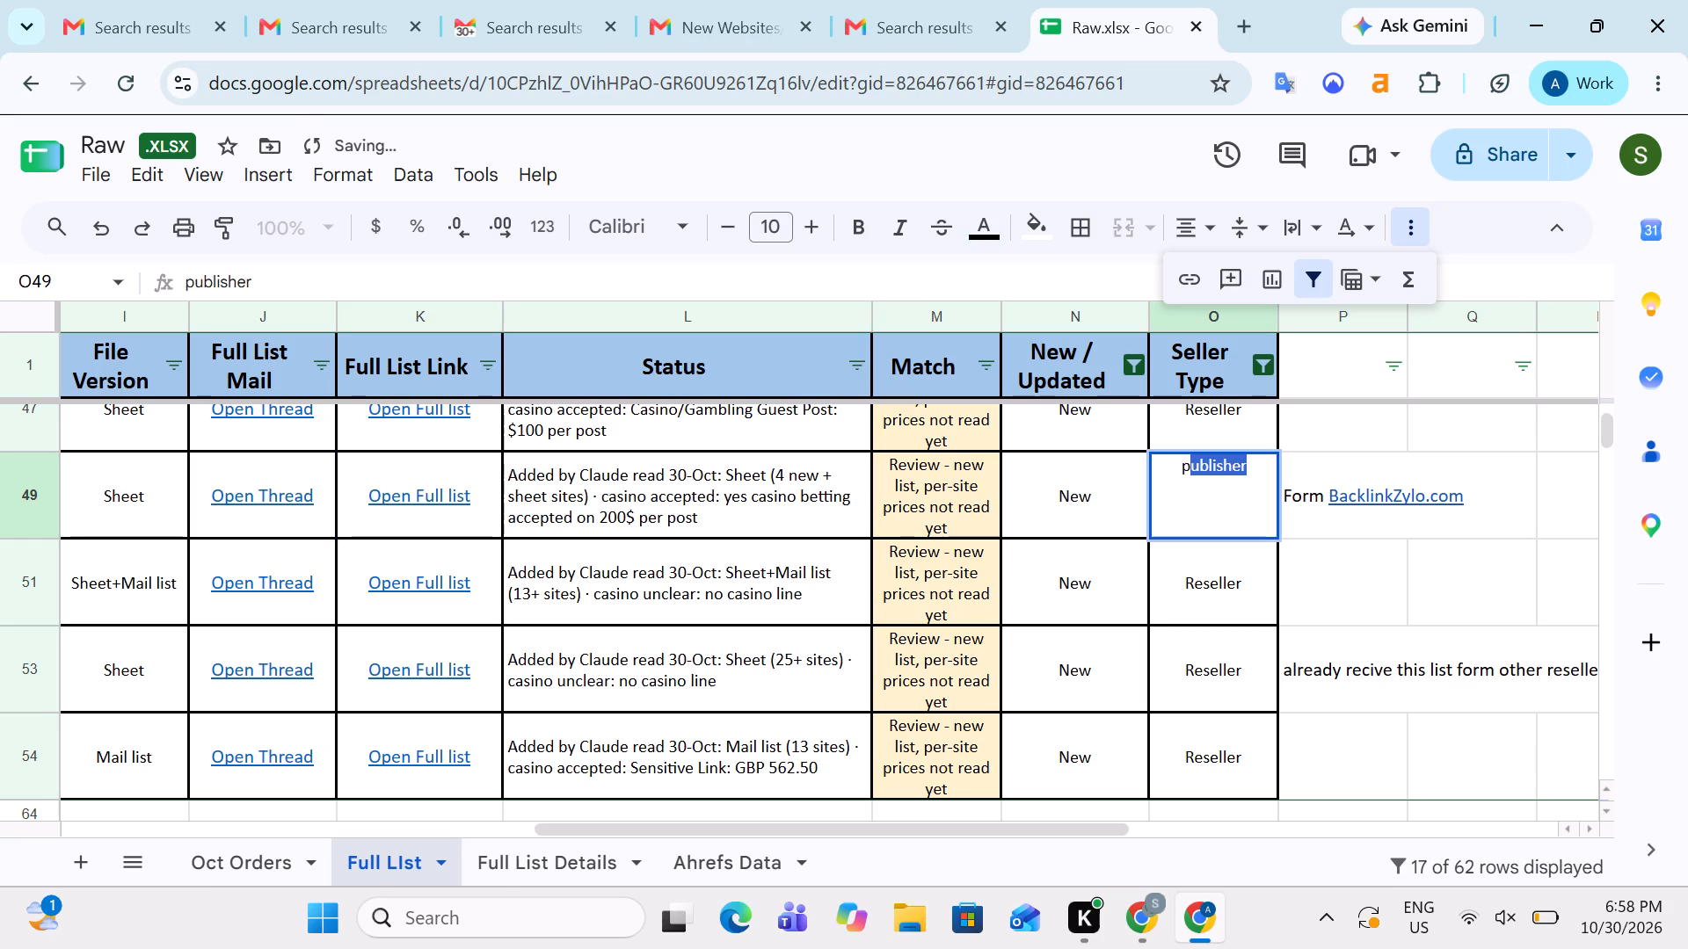
pyautogui.press('Down')
# Copy the contact email address from the Contact Details cell of row 47.
pyautogui.press('Up')
pyautogui.press('Up')
pyautogui.press('Up')
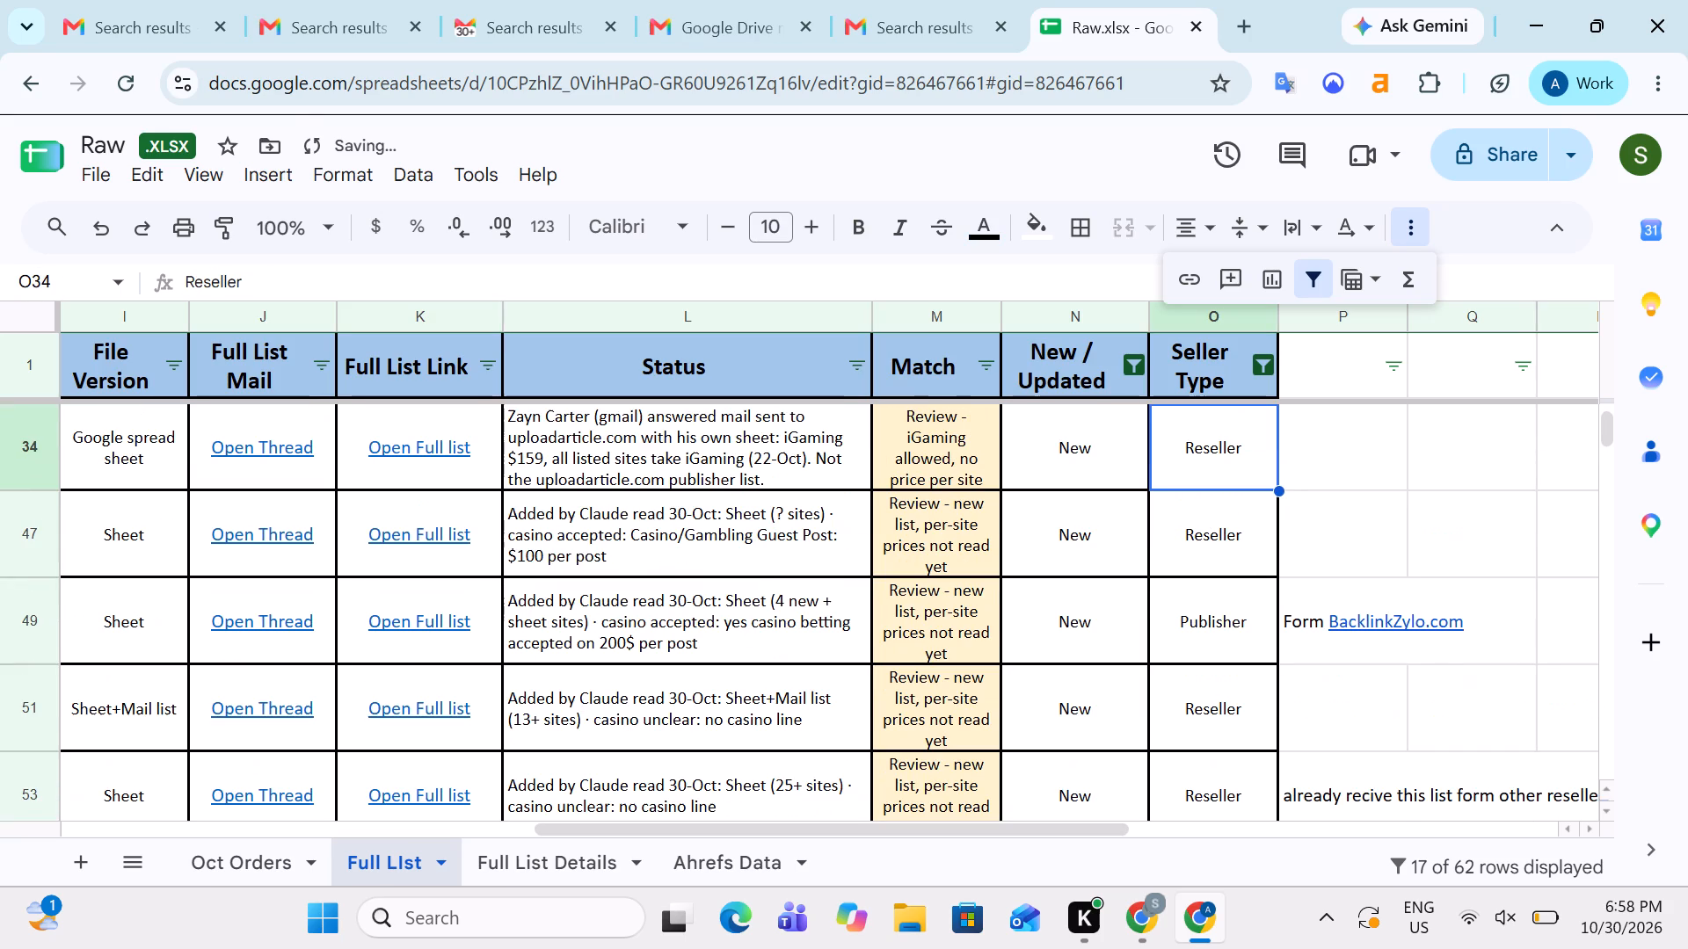
pyautogui.press('Down')
pyautogui.press('Left')
pyautogui.press('Left')
pyautogui.press('Left')
pyautogui.press('Left')
pyautogui.press('Left')
pyautogui.press('Left')
pyautogui.press('Left')
pyautogui.press('Left')
pyautogui.press('Left')
pyautogui.press('Left')
pyautogui.press('Left')
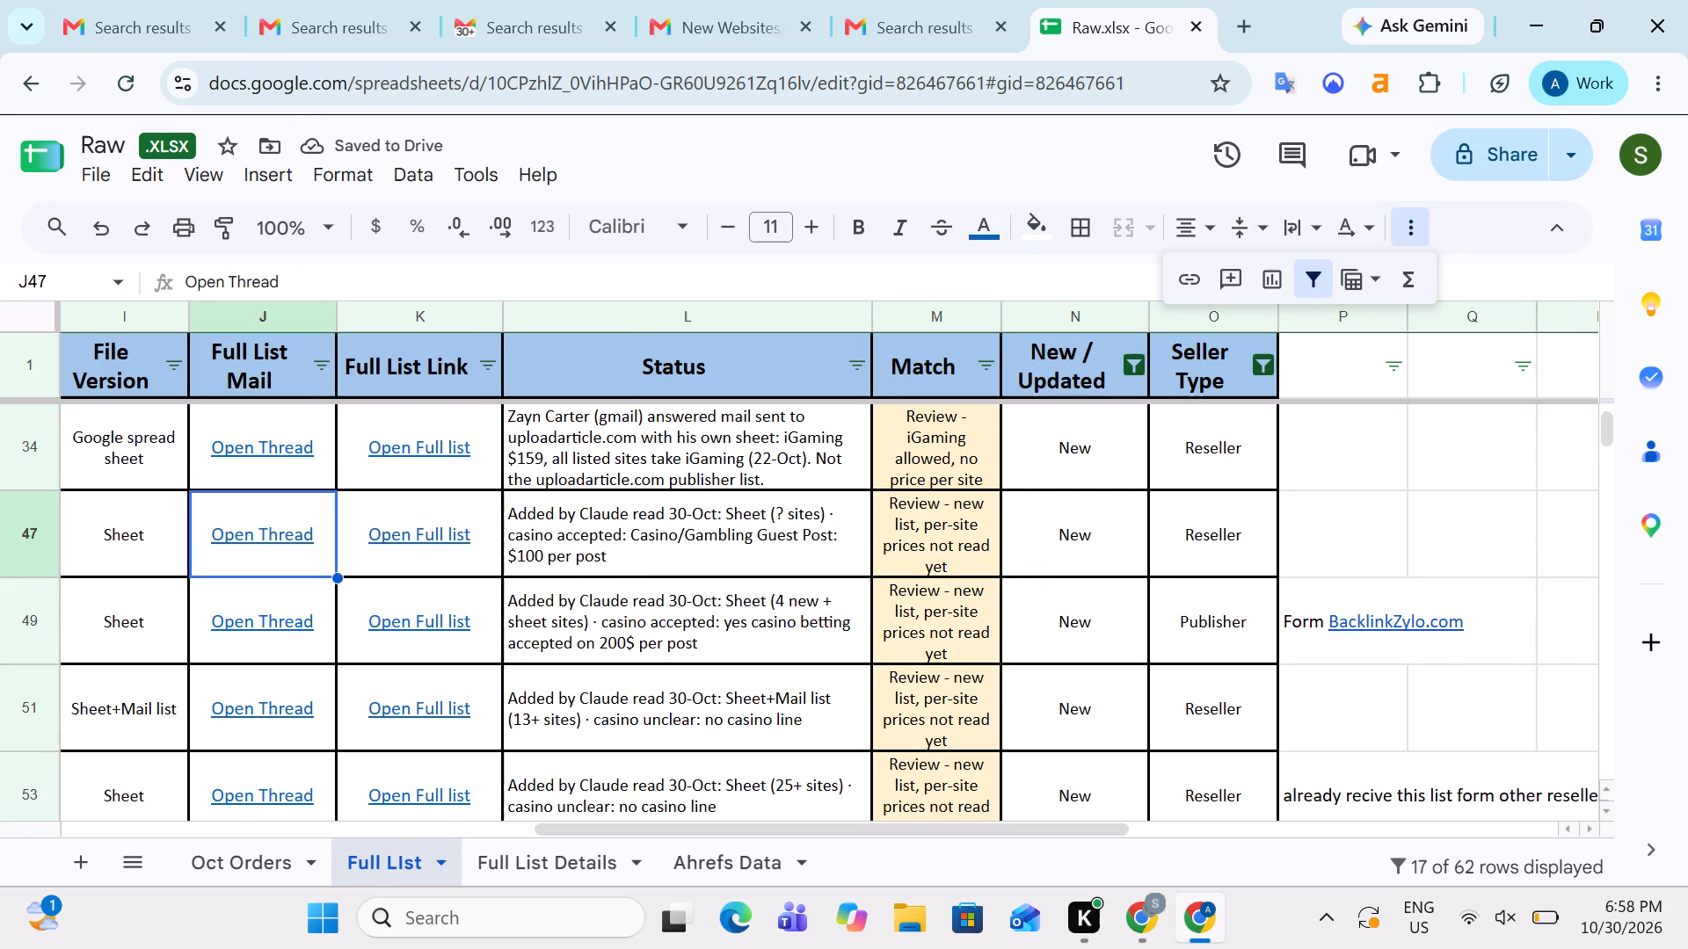
pyautogui.press('Right')
pyautogui.press('Right')
pyautogui.press('Right')
pyautogui.press('Left')
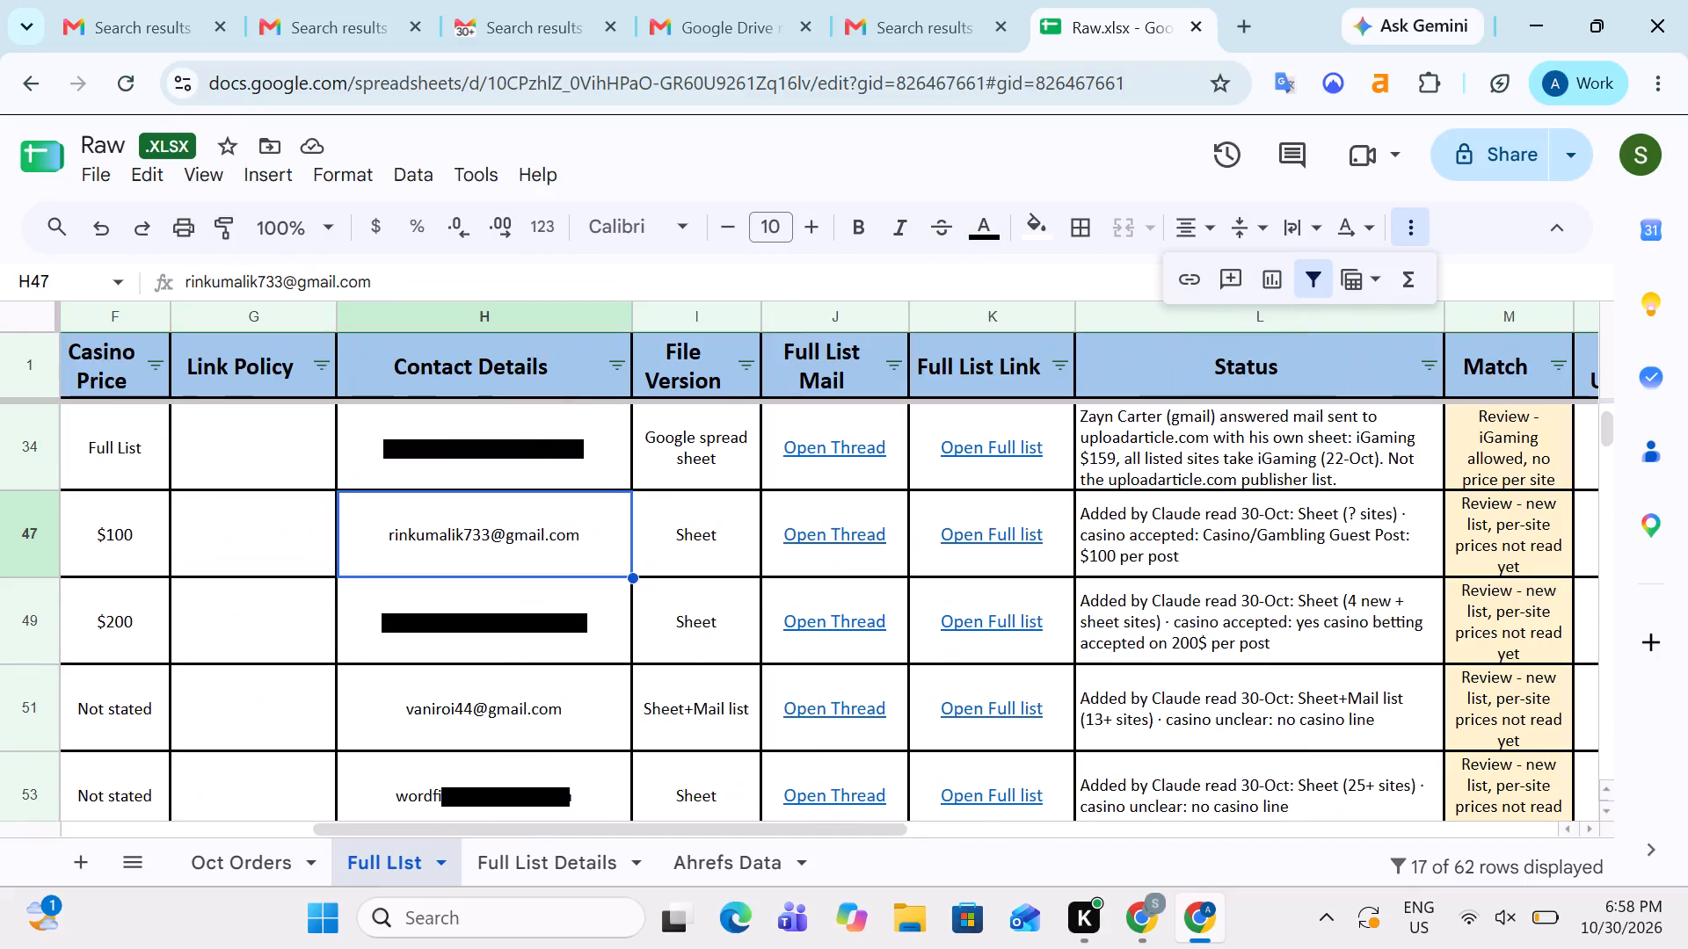
pyautogui.hotkey('ctrl', 'c')
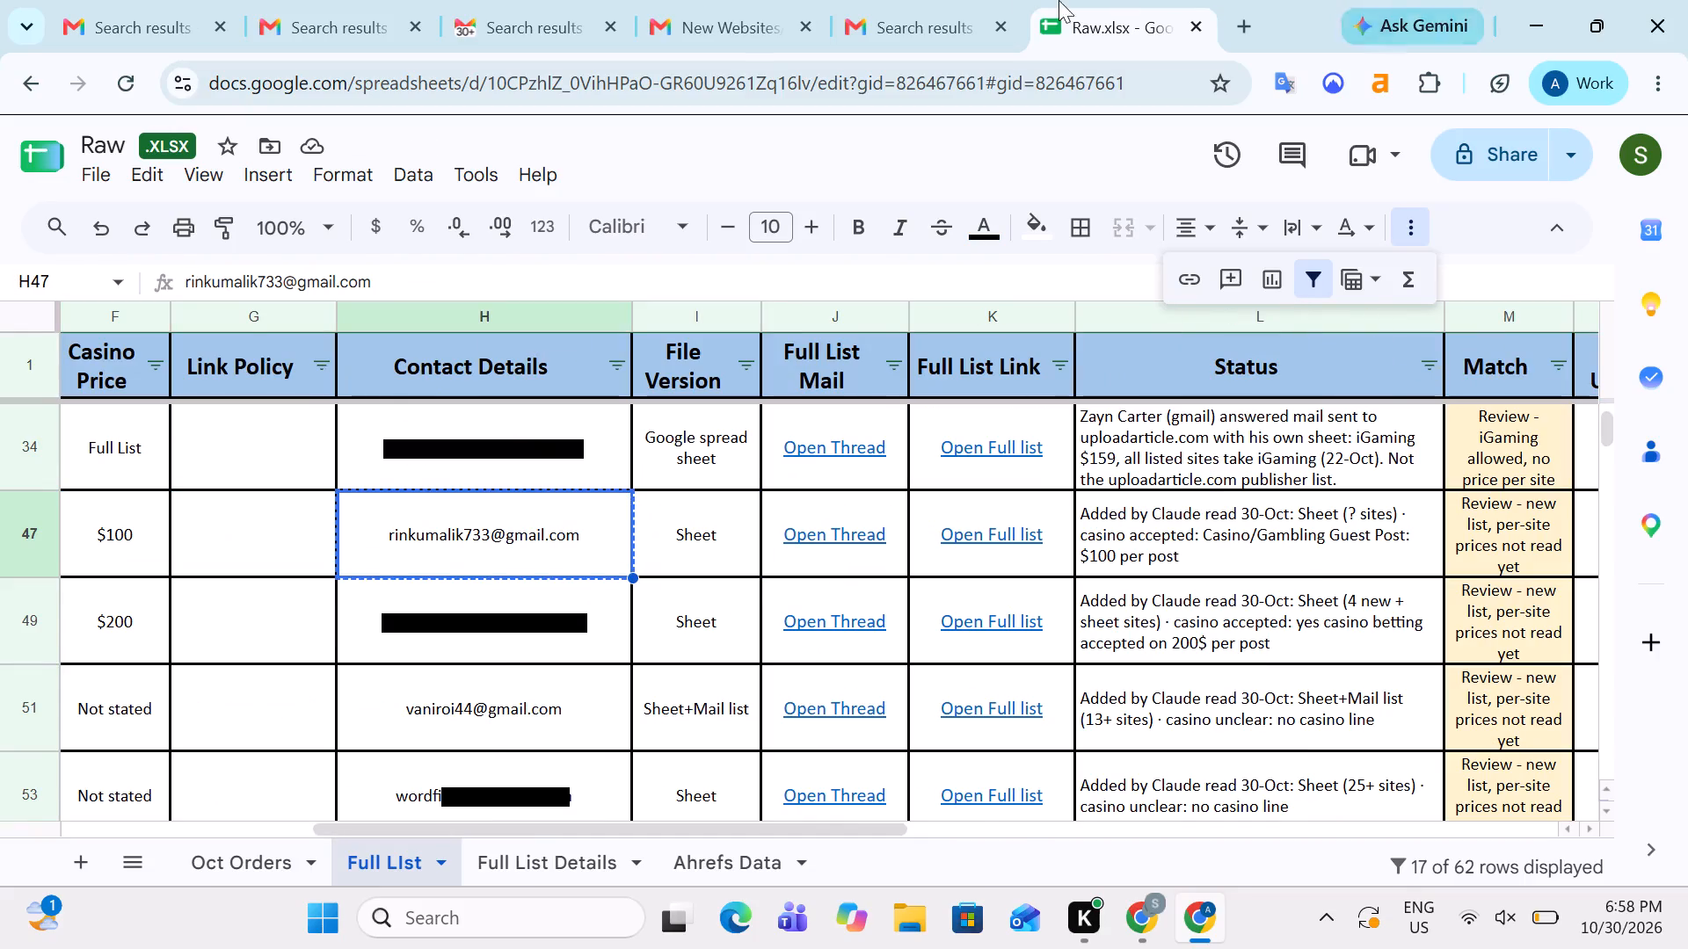
# Open the full list linked in row 47.
pyautogui.click(981, 544)
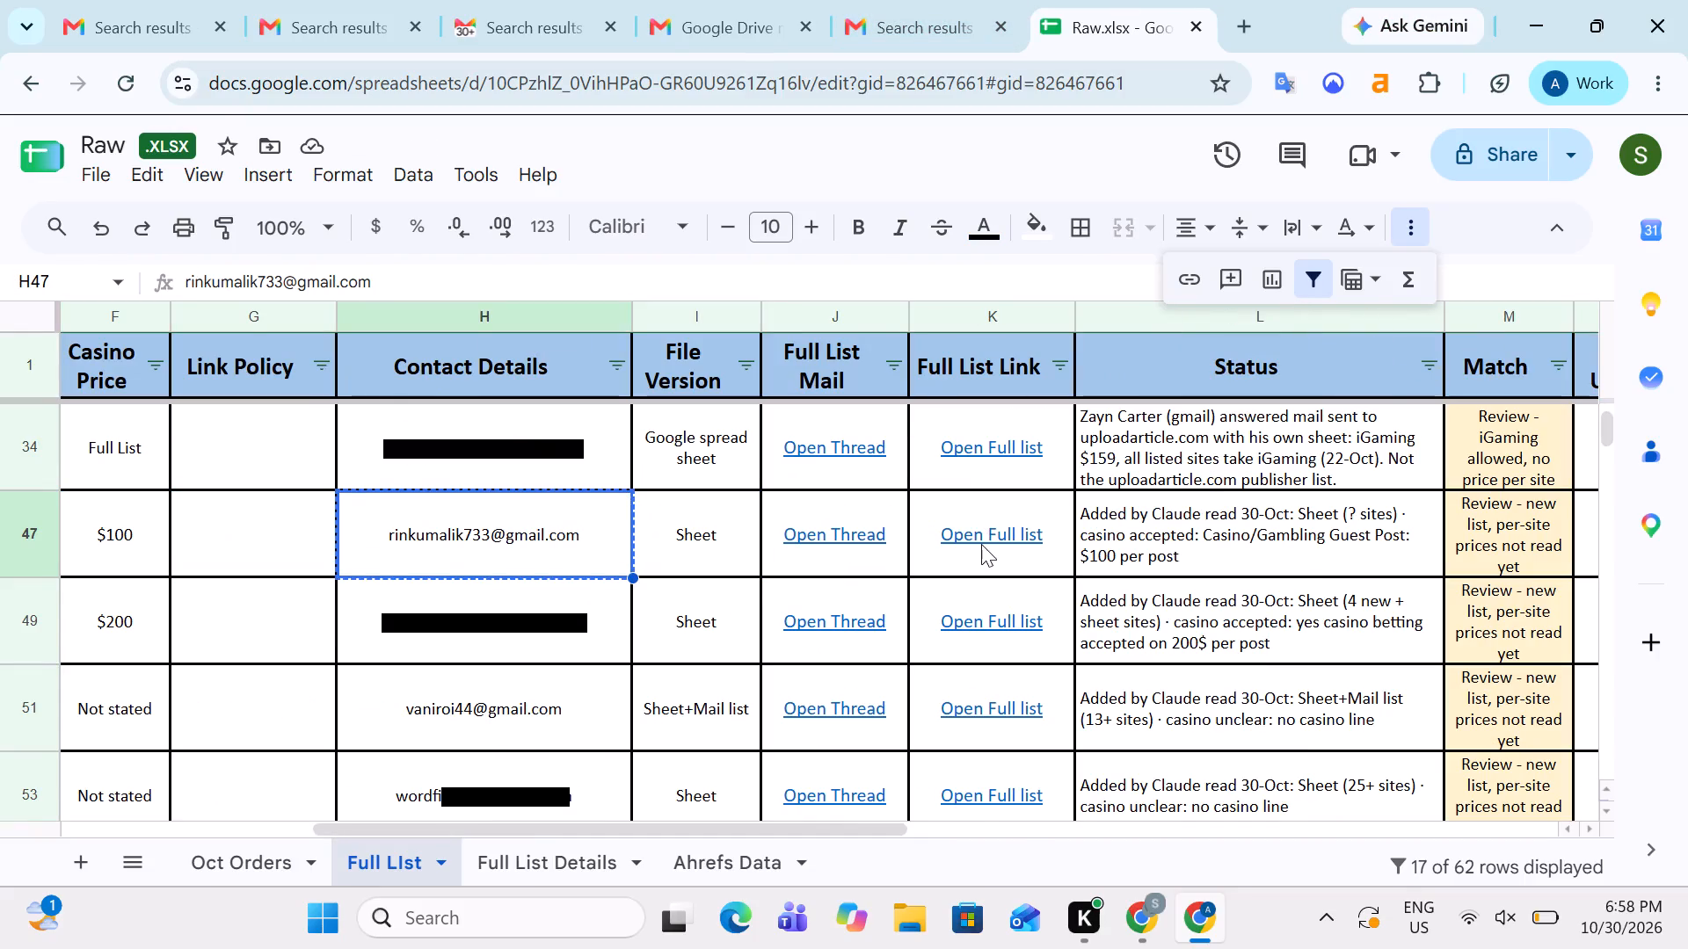
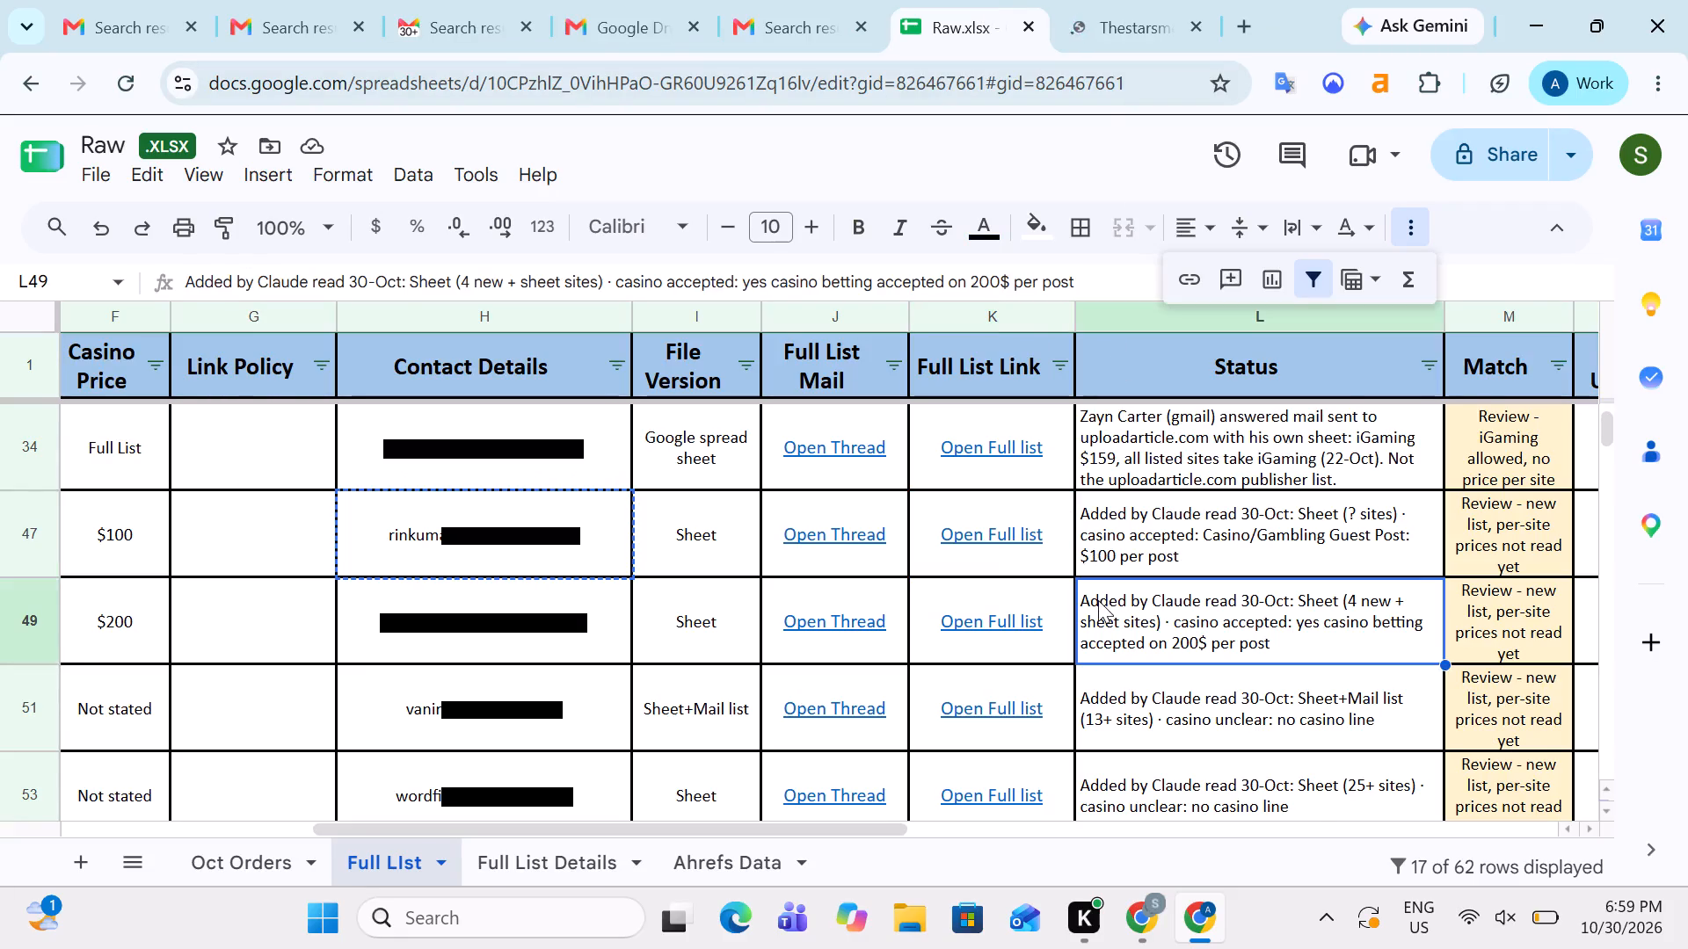
# Check row 49's seller type and the note beside it about BacklinkZylo.com, along with the status in row 47.
pyautogui.press('Right')
pyautogui.press('Right')
pyautogui.press('Right')
pyautogui.press('Right')
pyautogui.press('Right')
pyautogui.press('Left')
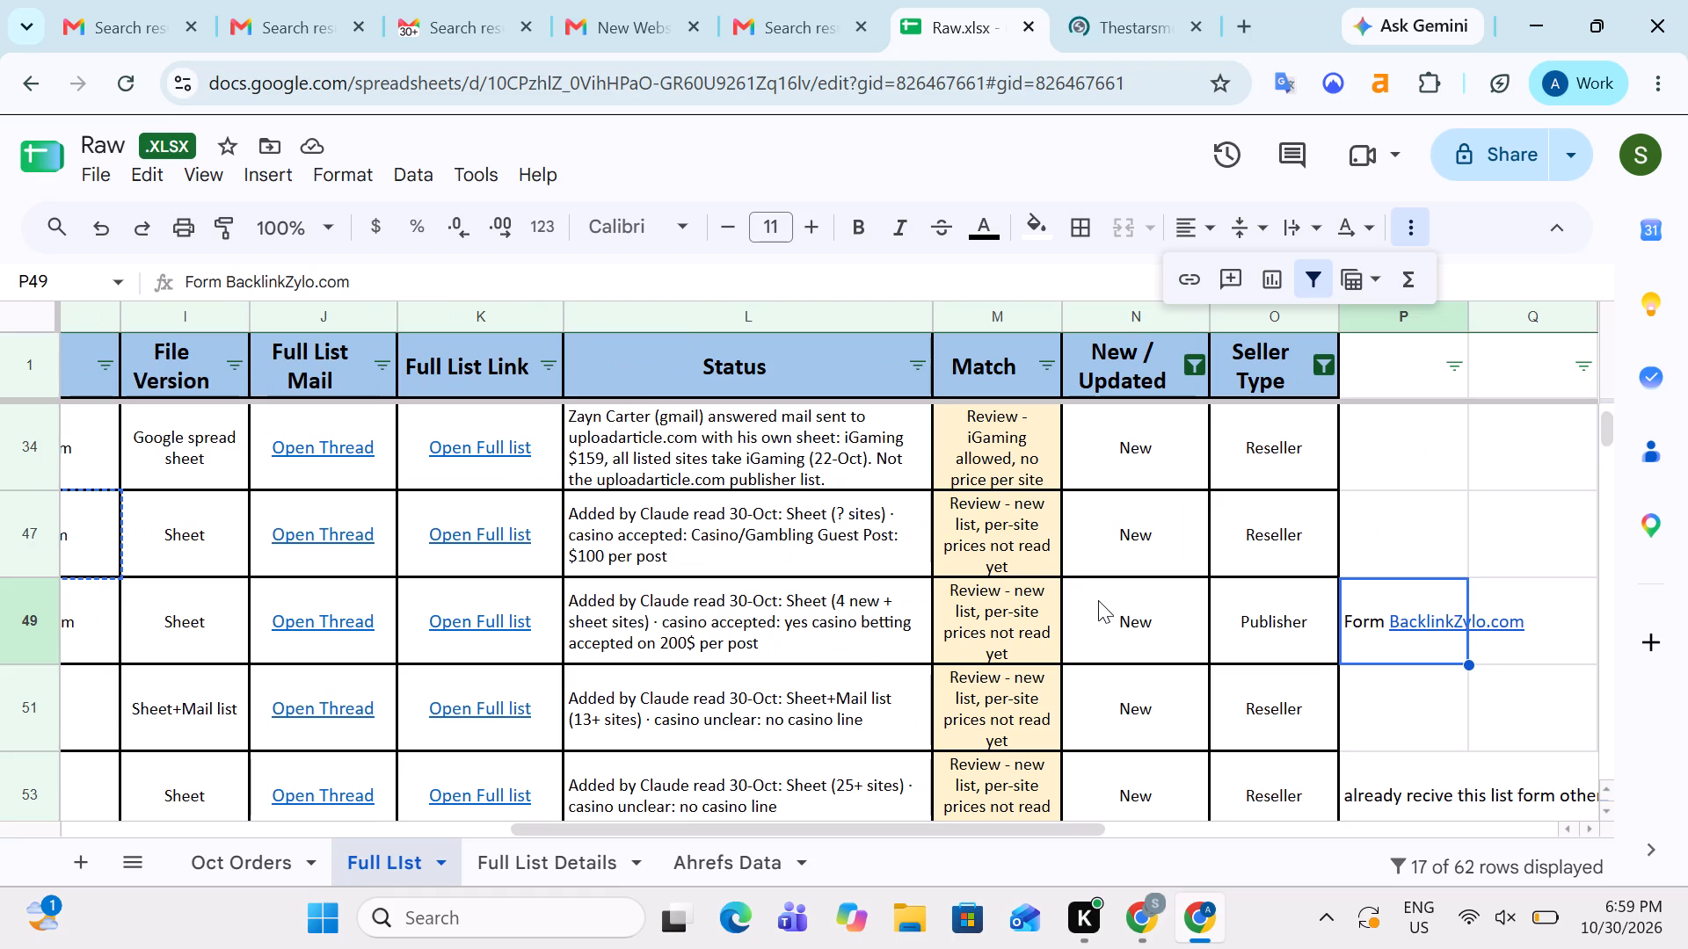
pyautogui.press('Left')
pyautogui.press('Left')
pyautogui.press('Left')
pyautogui.press('Left')
pyautogui.press('Left')
pyautogui.press('Right')
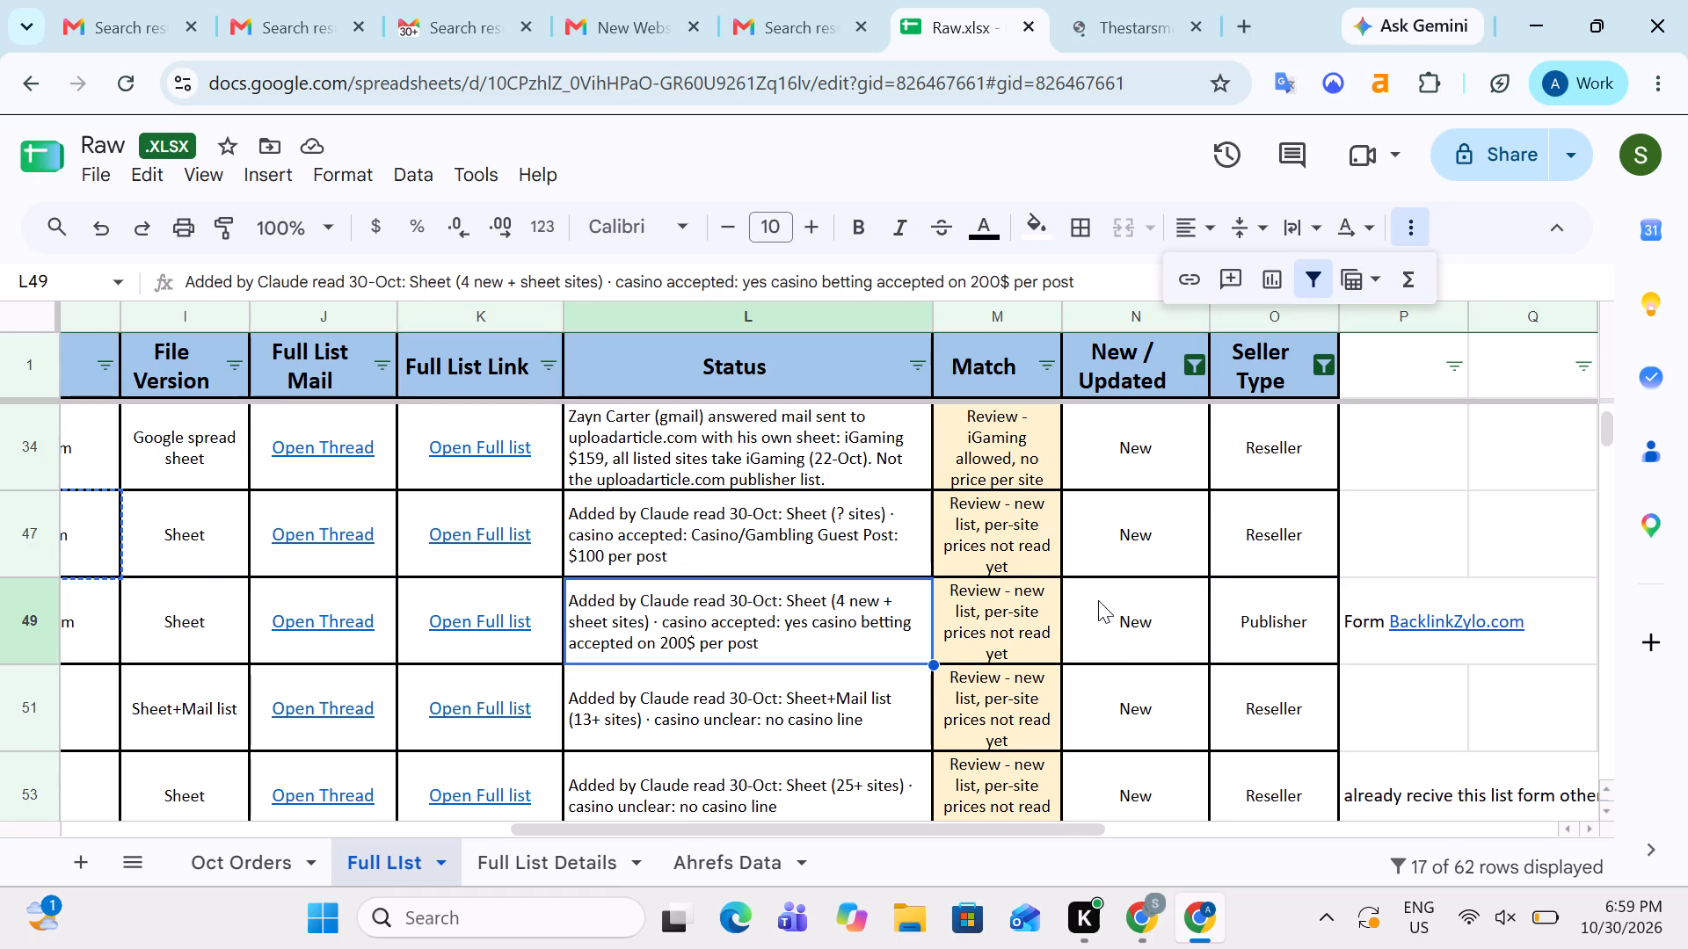
pyautogui.press('Up')
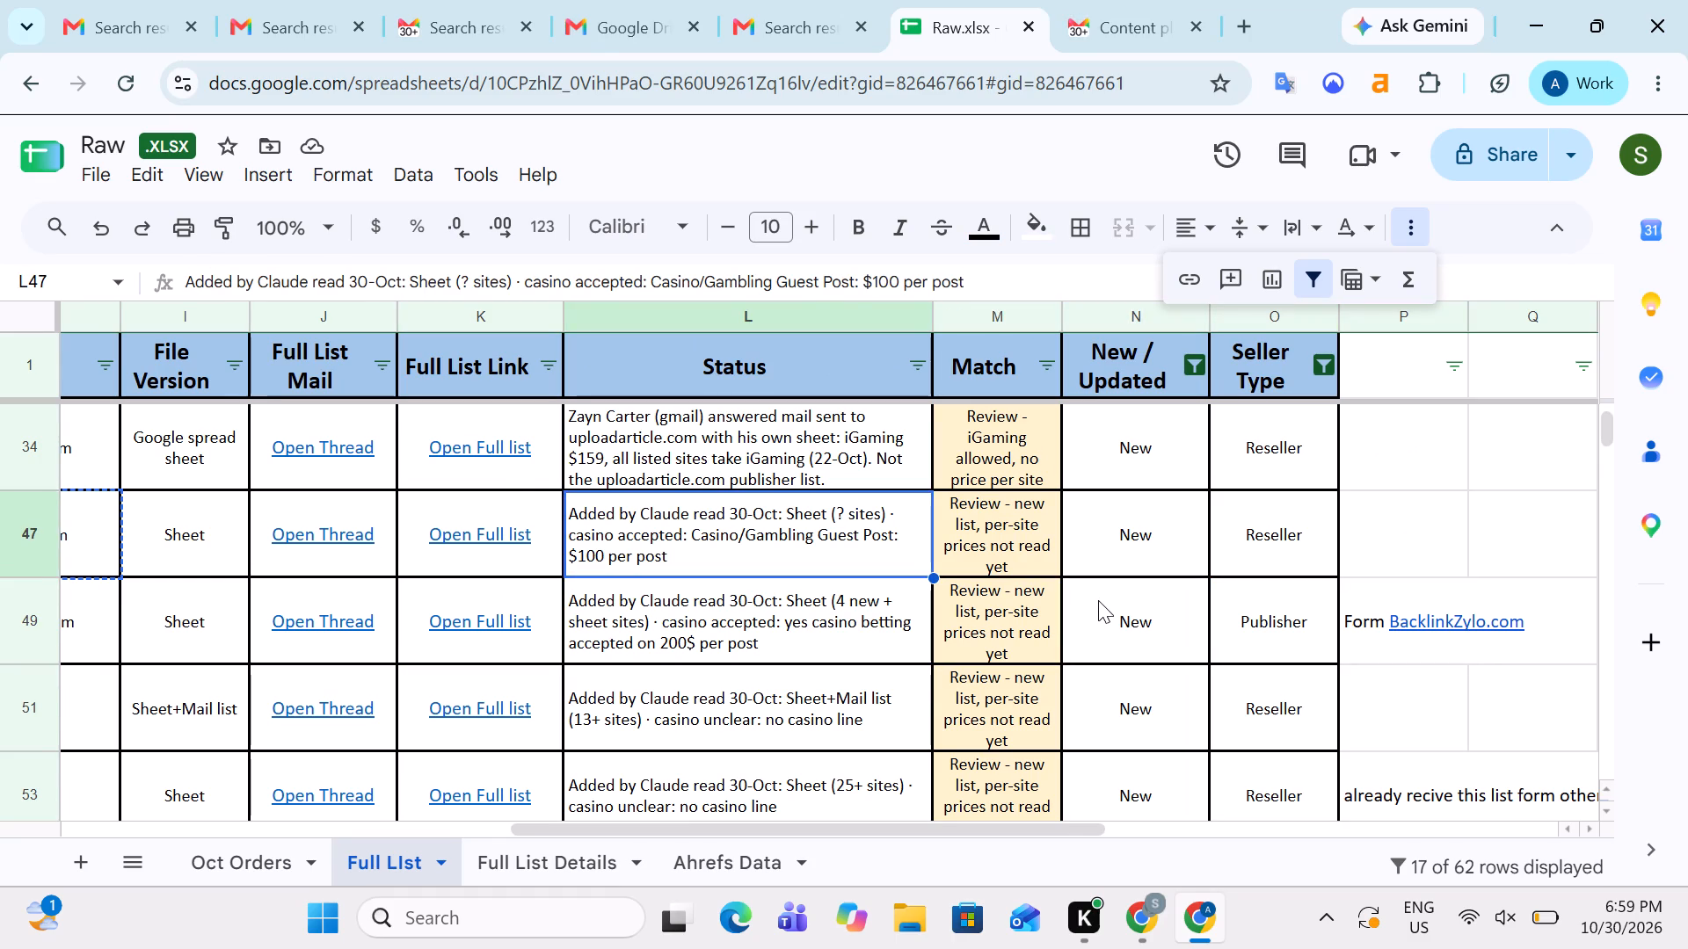
# Check row 51's status, casino price, contact details, file version and list links in the Full List sheet.
pyautogui.click(862, 706)
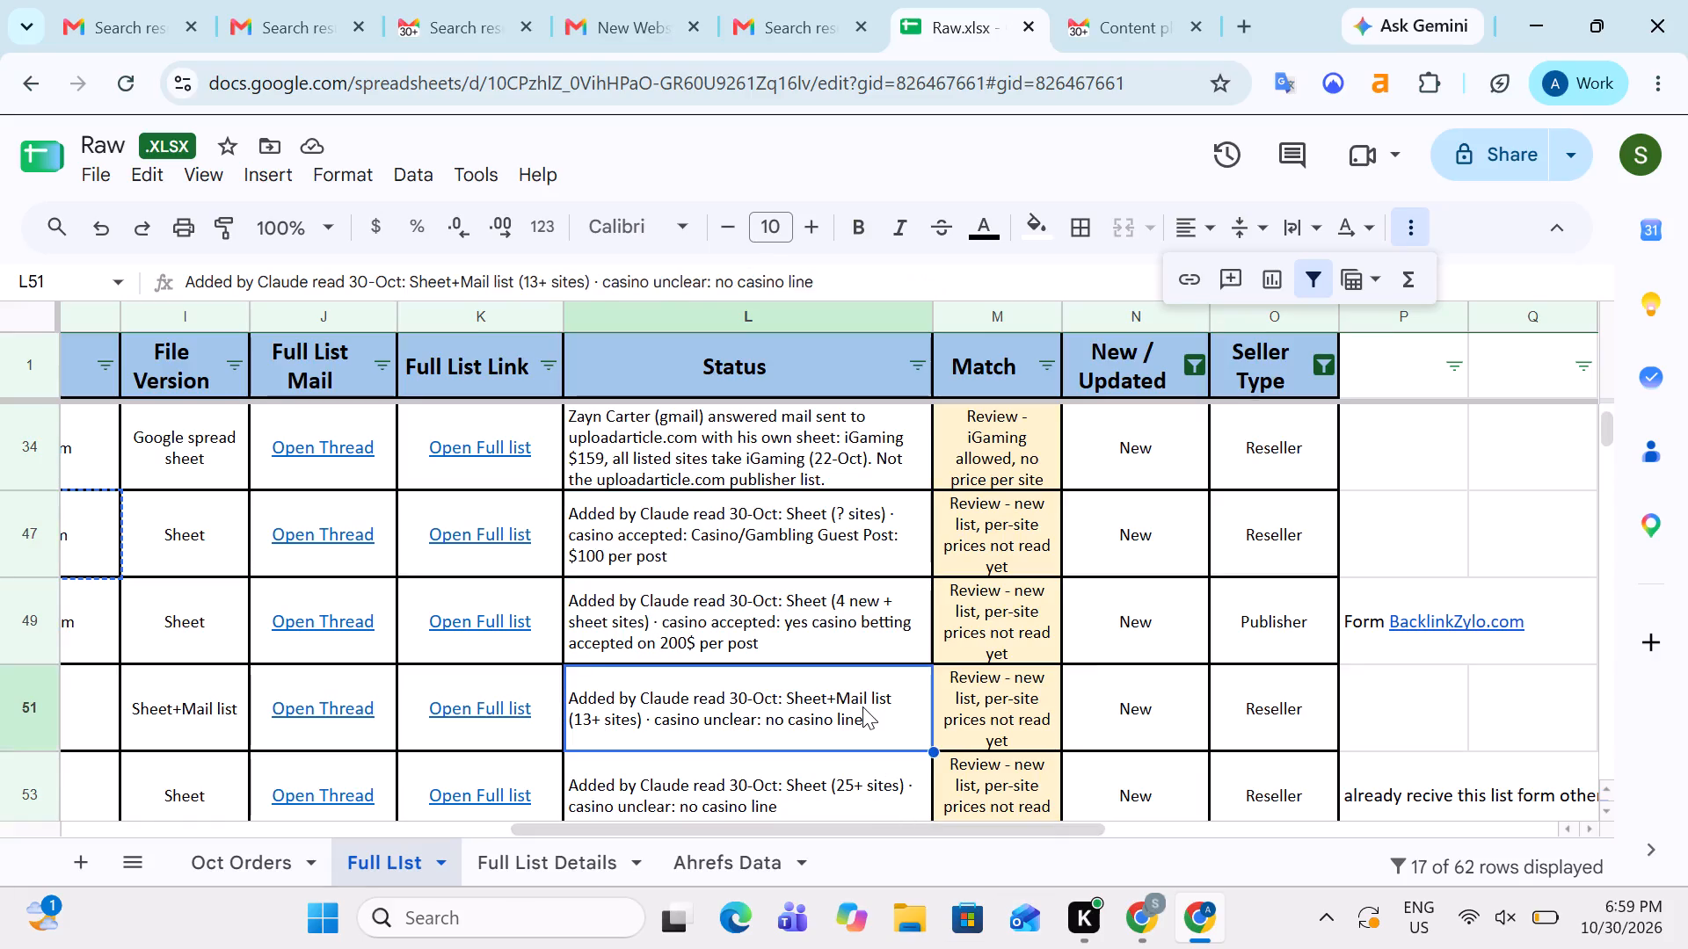
pyautogui.press('Left')
pyautogui.press('Left')
pyautogui.press('Left')
pyautogui.press('Left')
pyautogui.press('Left')
pyautogui.press('Left')
pyautogui.press('Right')
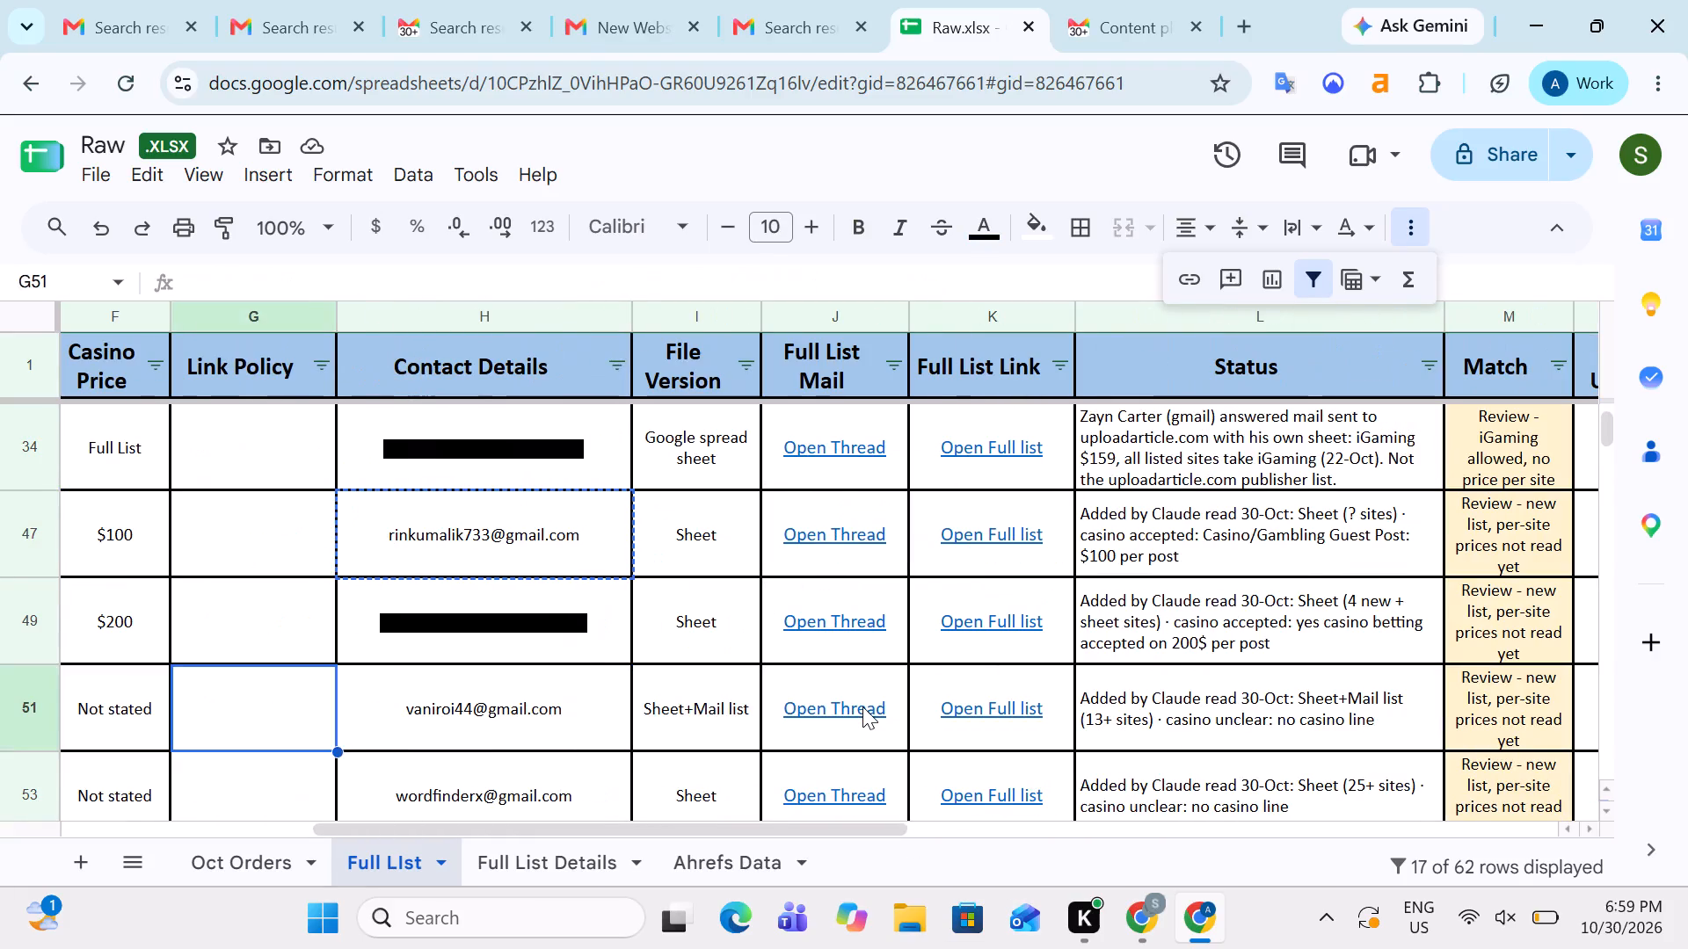
pyautogui.press('Right')
pyautogui.press('Right')
pyautogui.press('Right')
pyautogui.press('Right')
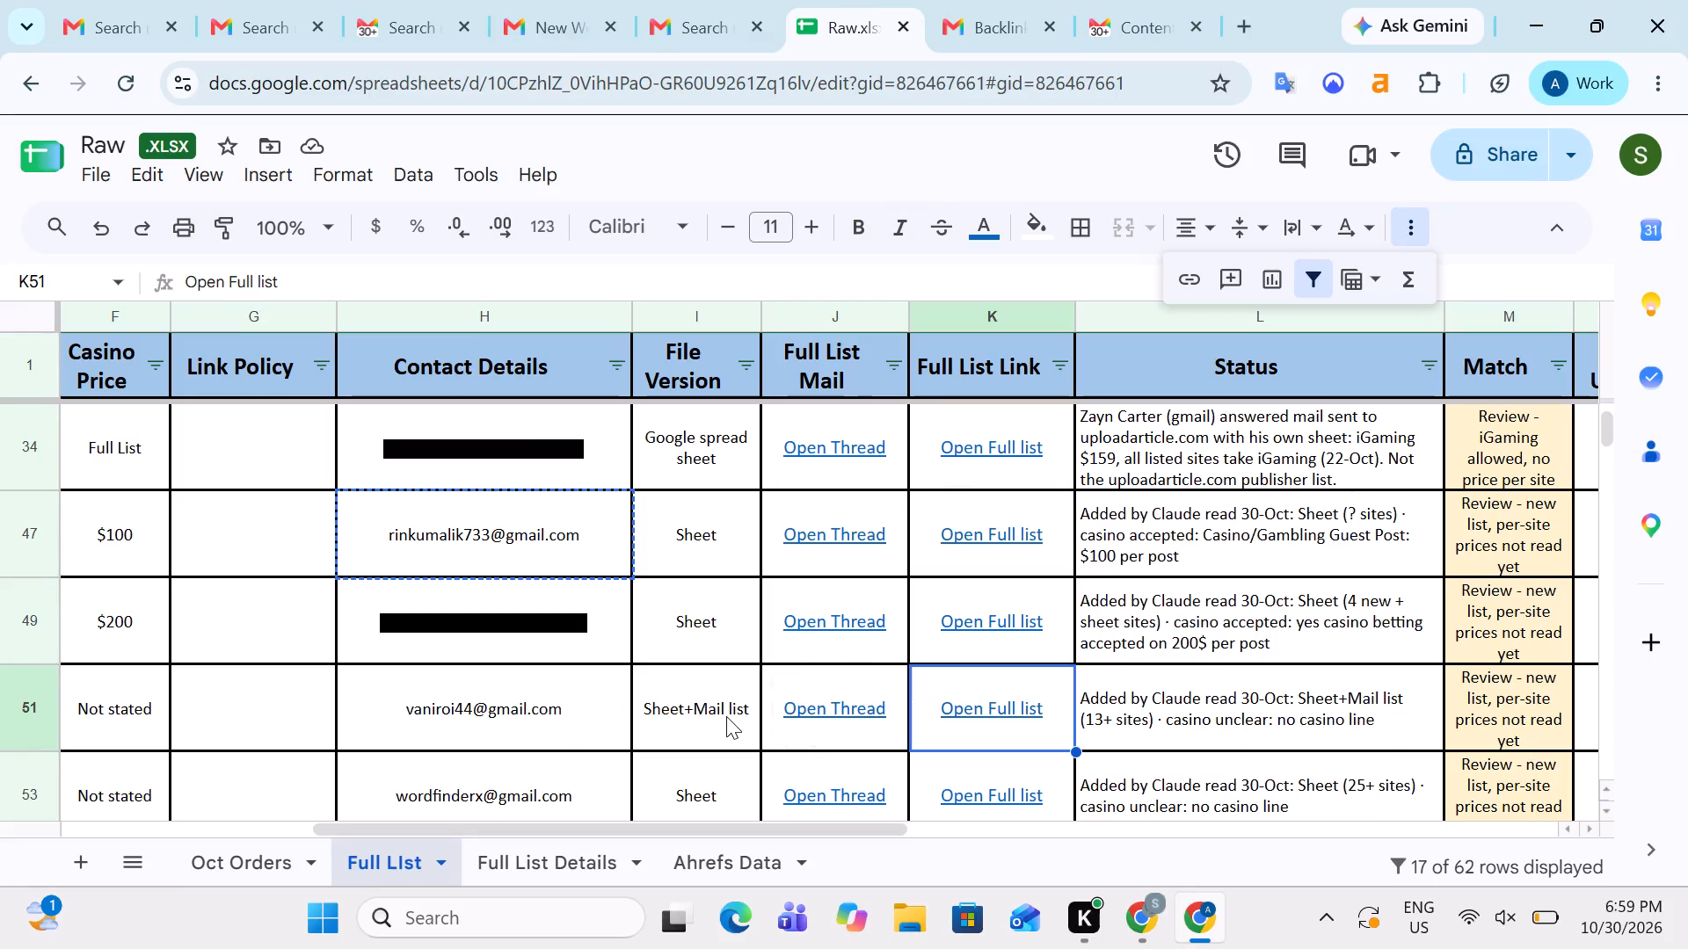
pyautogui.click(826, 706)
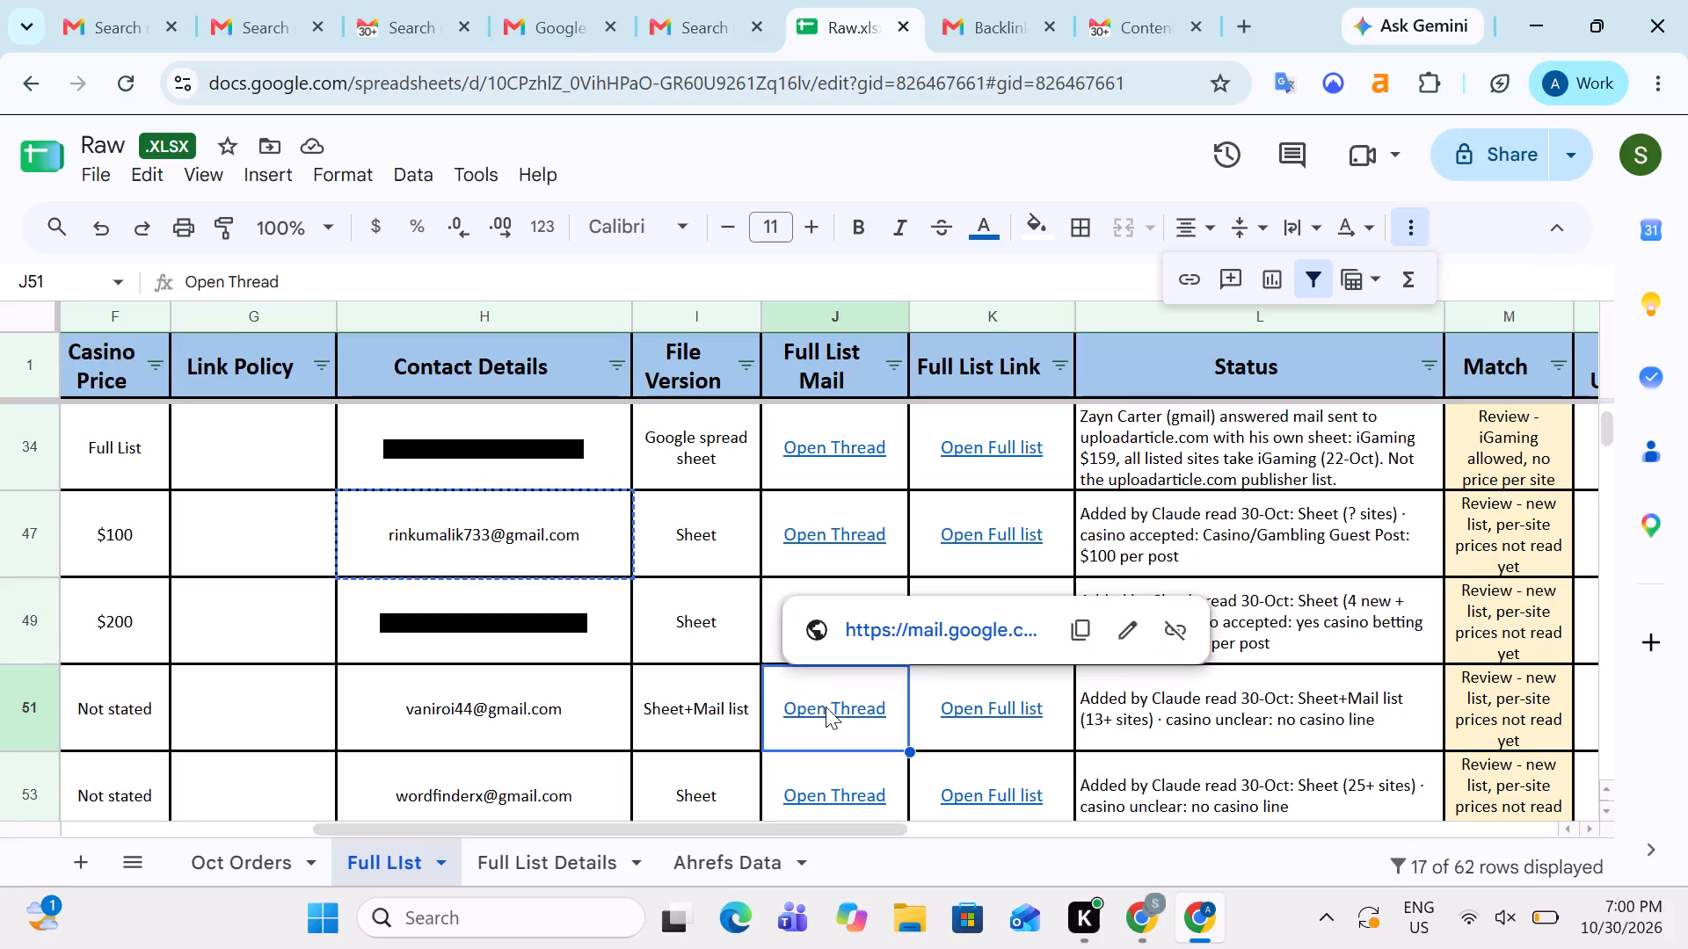
pyautogui.click(937, 638)
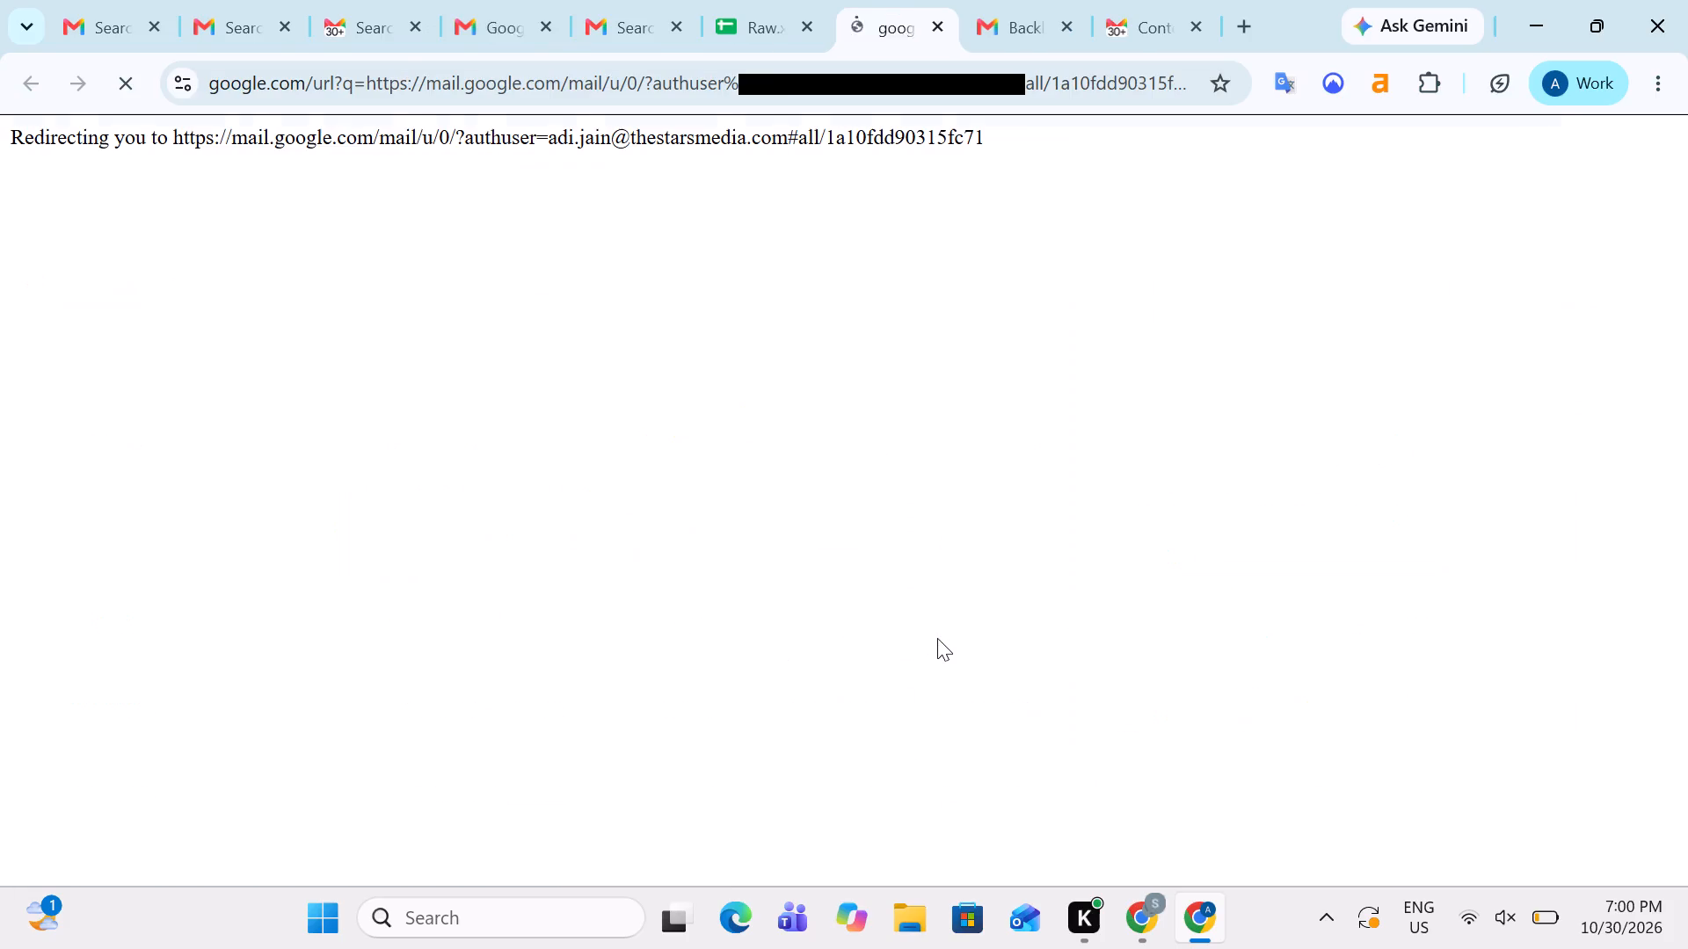
pyautogui.click(934, 25)
pyautogui.click(934, 25)
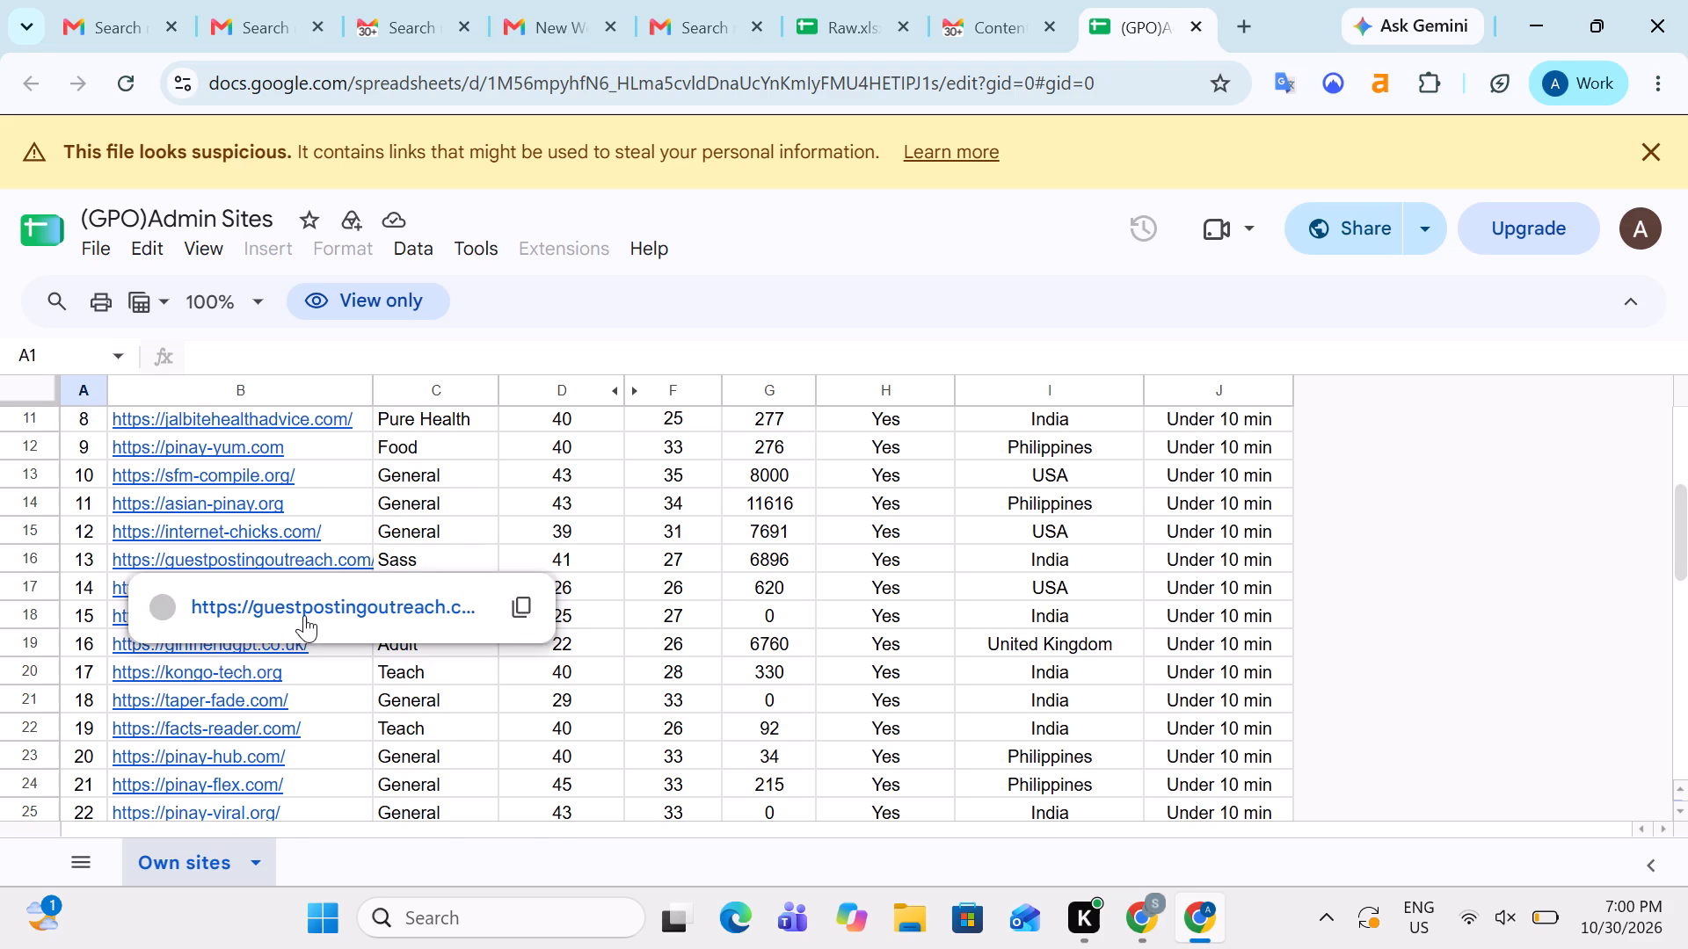
pyautogui.click(304, 615)
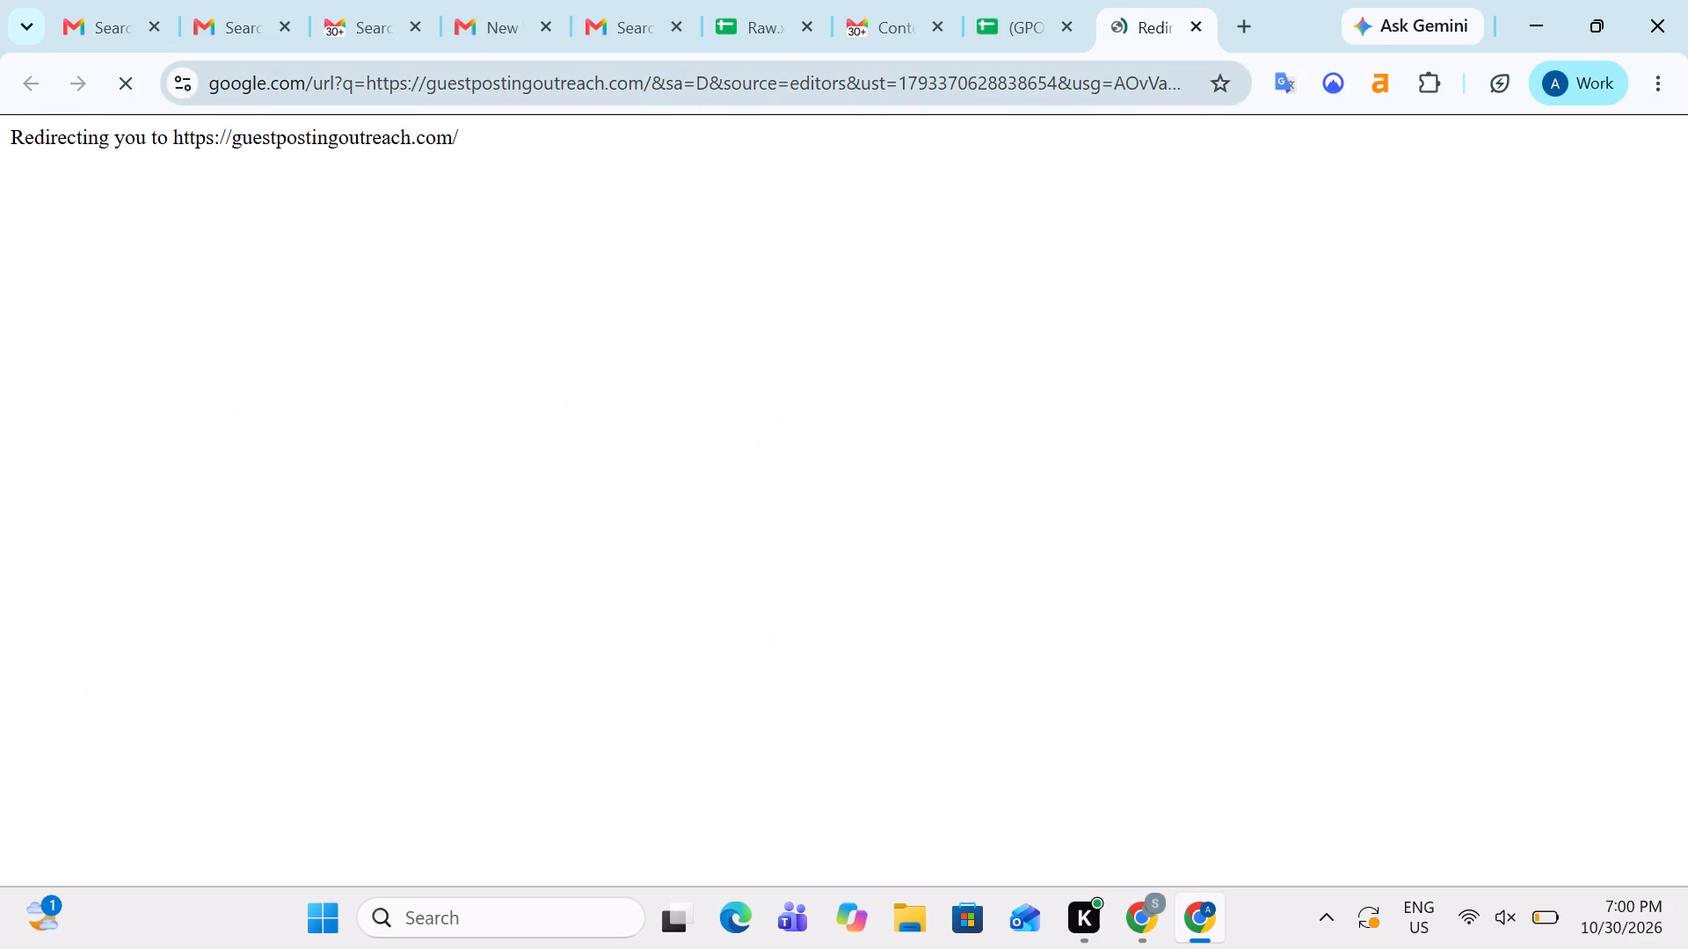
pyautogui.click(997, 0)
pyautogui.scroll(-1, 532, 558)
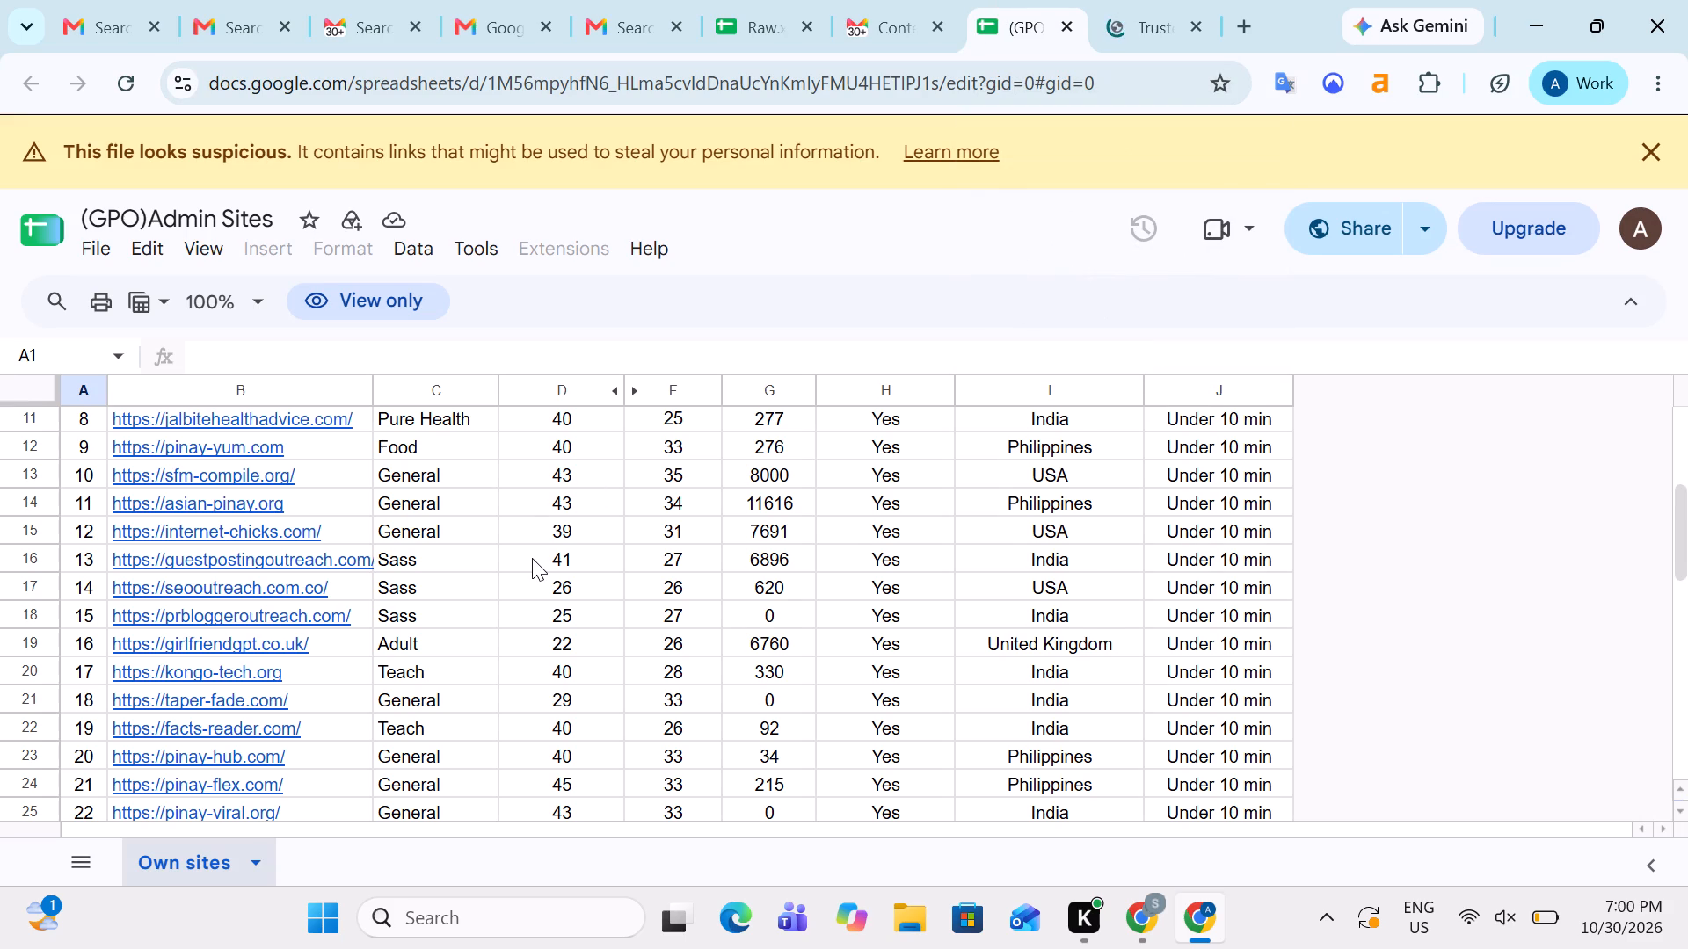
# Open newsmozi.com from the Own sites list in the (GPO)Admin Sites spreadsheet.
pyautogui.scroll(-1, 532, 558)
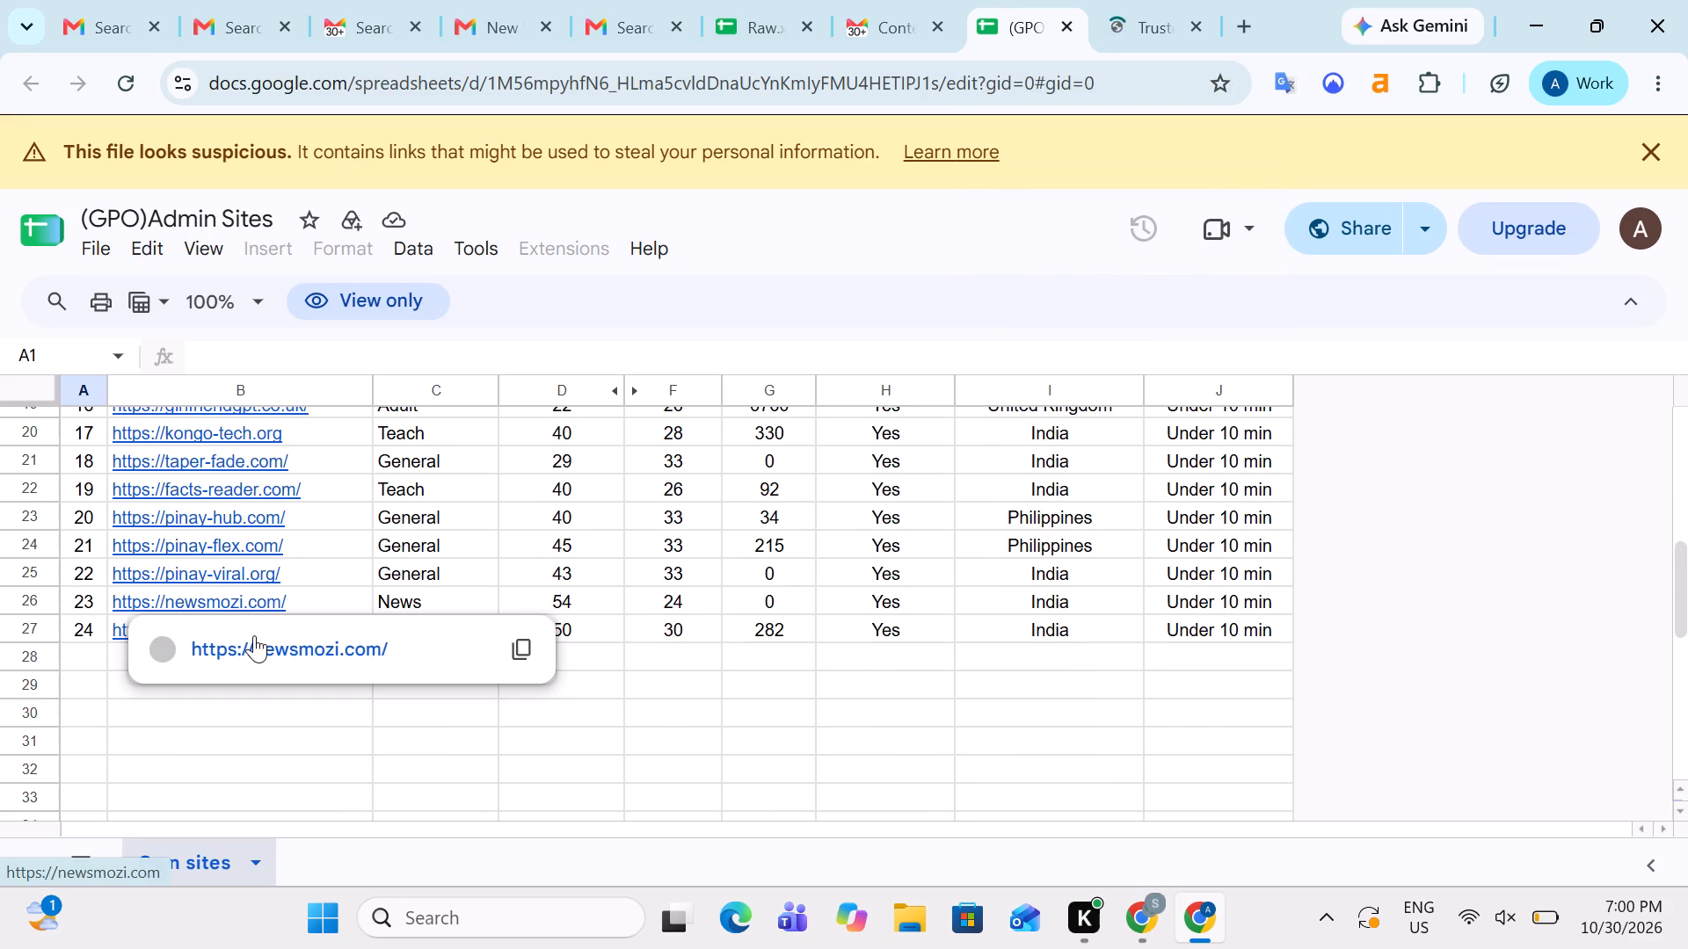
pyautogui.click(254, 635)
# Look through the guestpostingoutreach.com home page and check the contact details in its footer.
pyautogui.click(1156, 0)
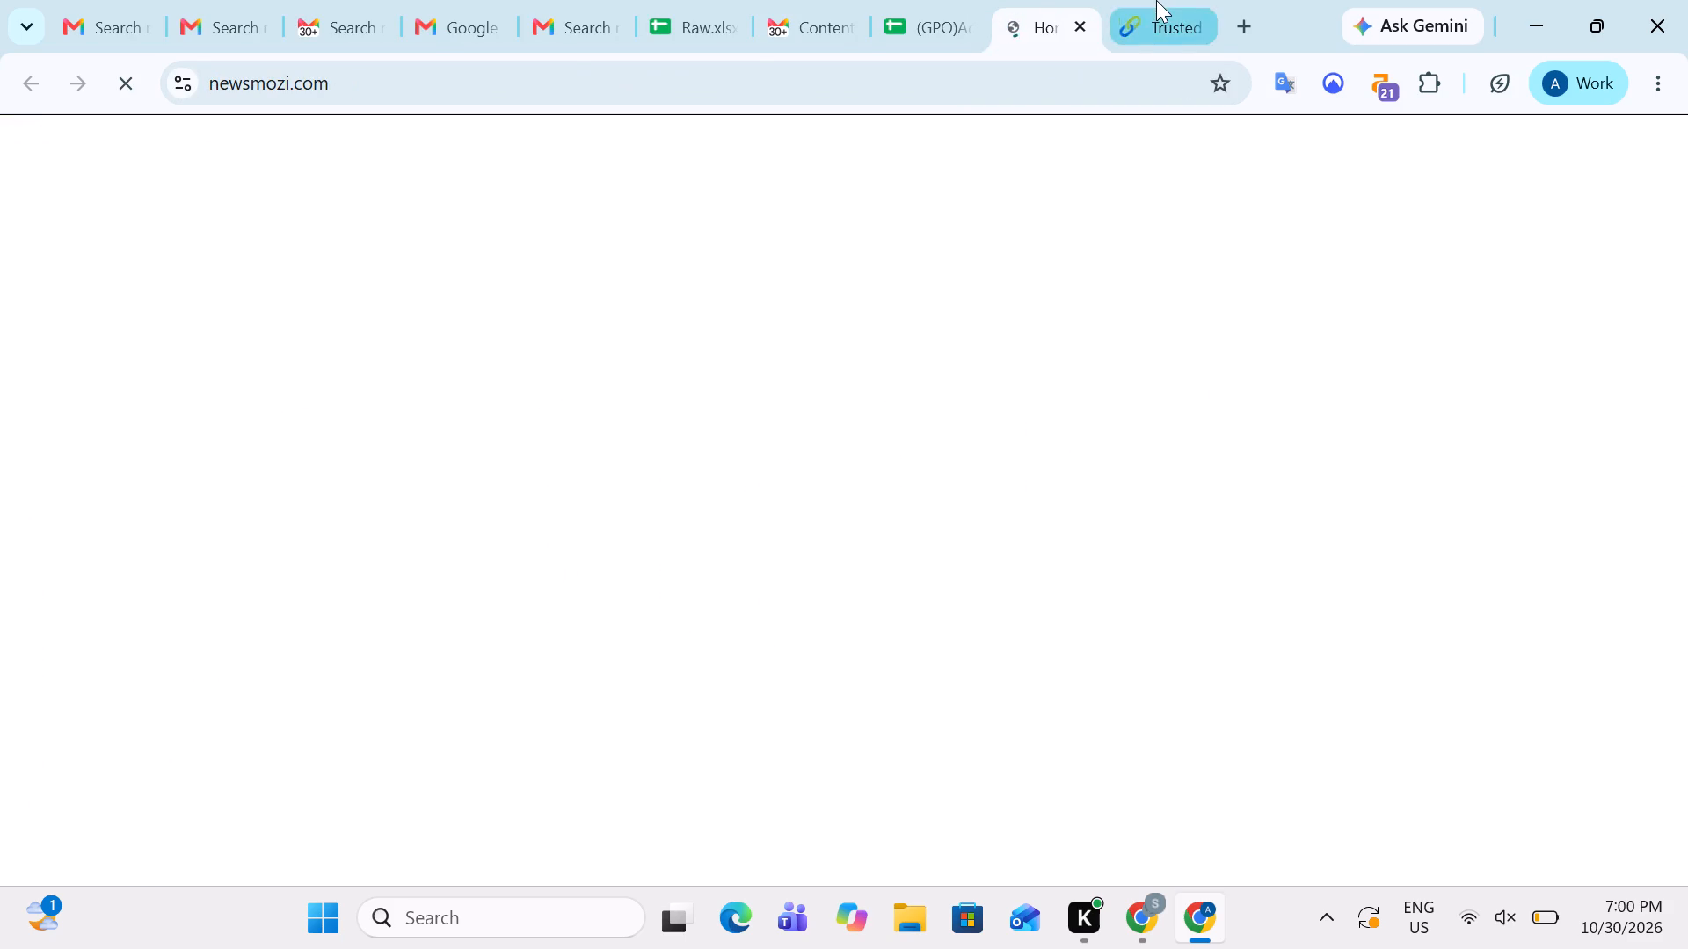
pyautogui.scroll(-14, 1007, 369)
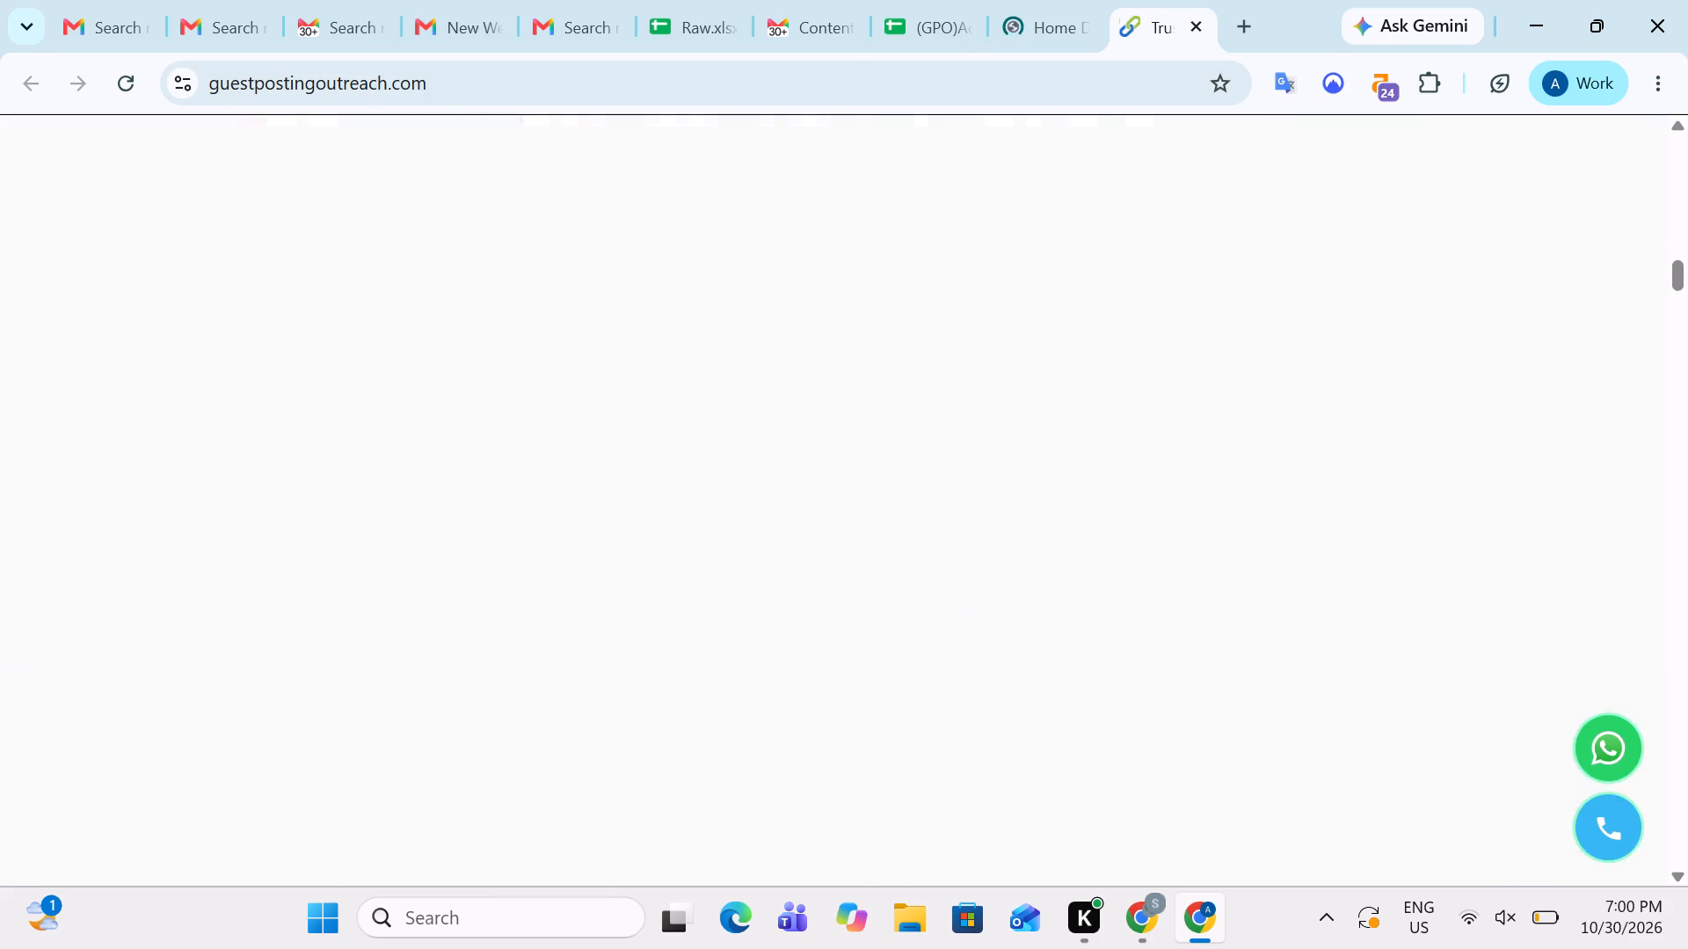
pyautogui.scroll(-18, 1007, 369)
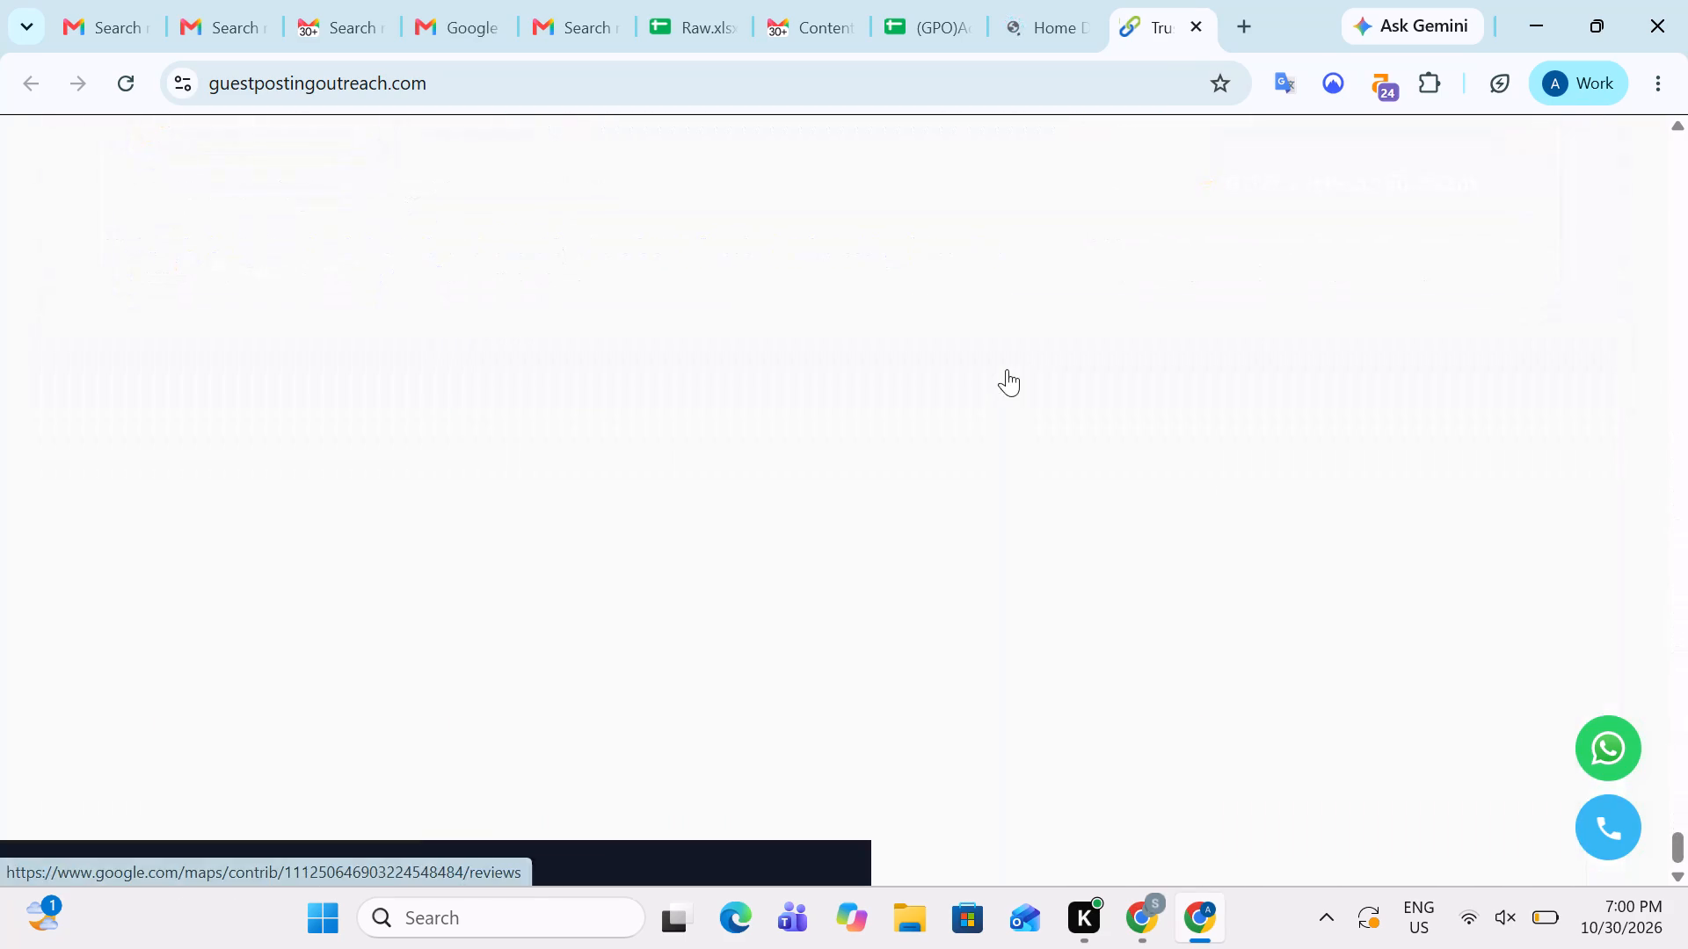
pyautogui.scroll(-6, 1007, 369)
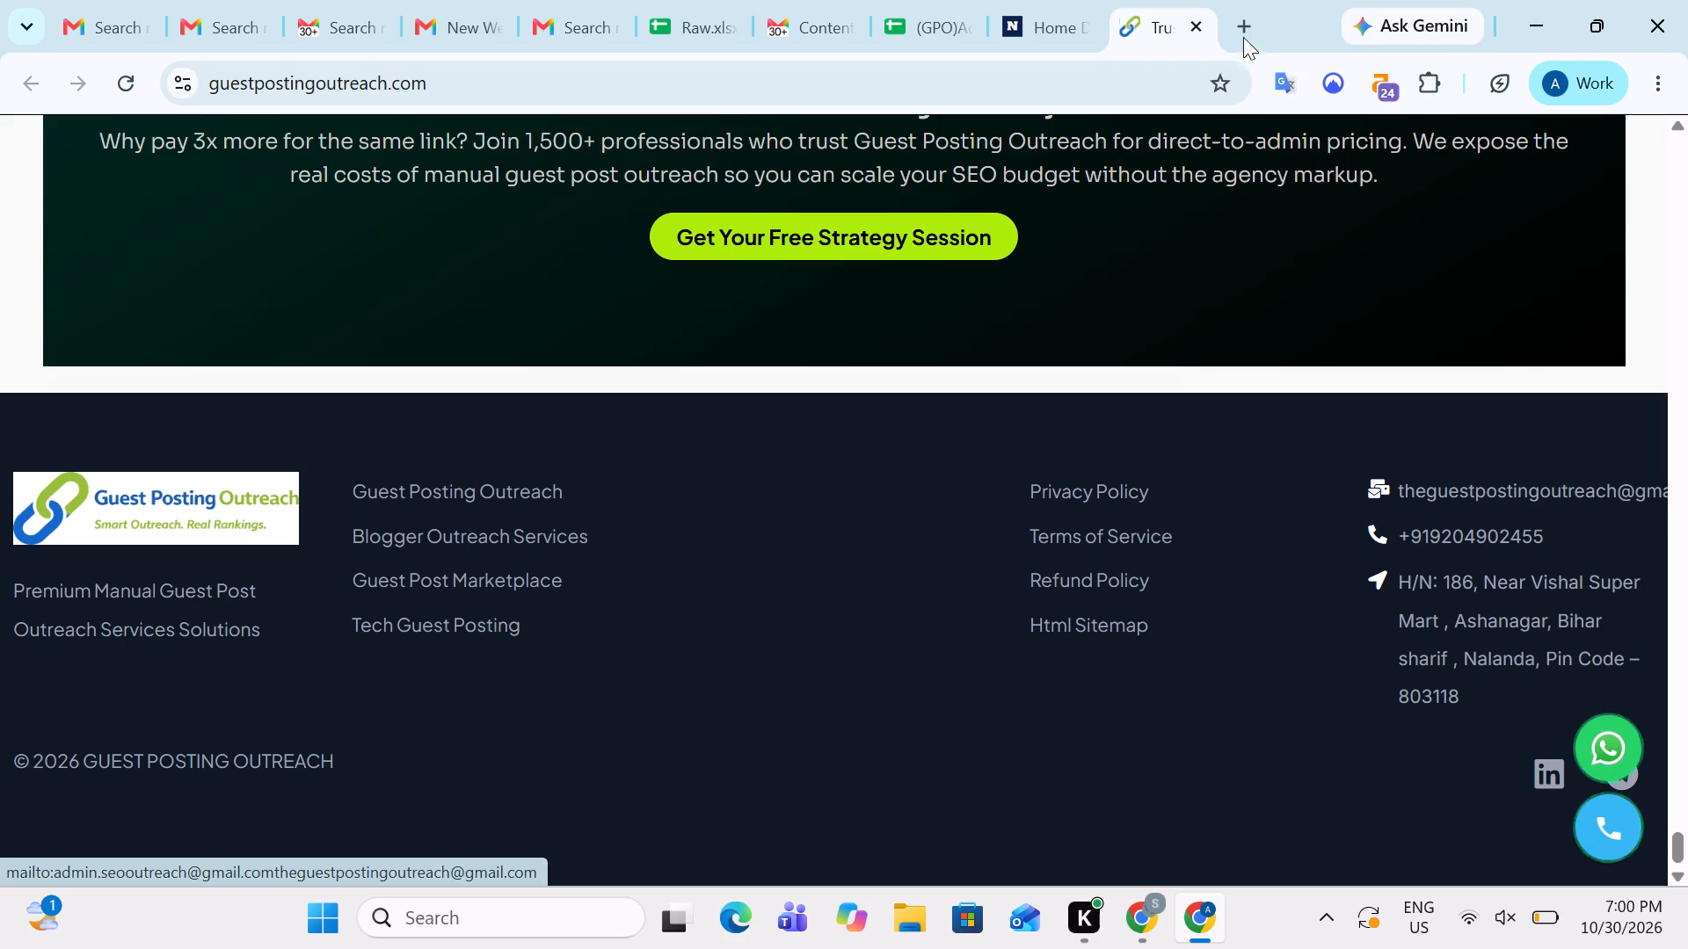
# Look over the newsmozi.com home page down to the contact details in its footer.
pyautogui.click(1066, 0)
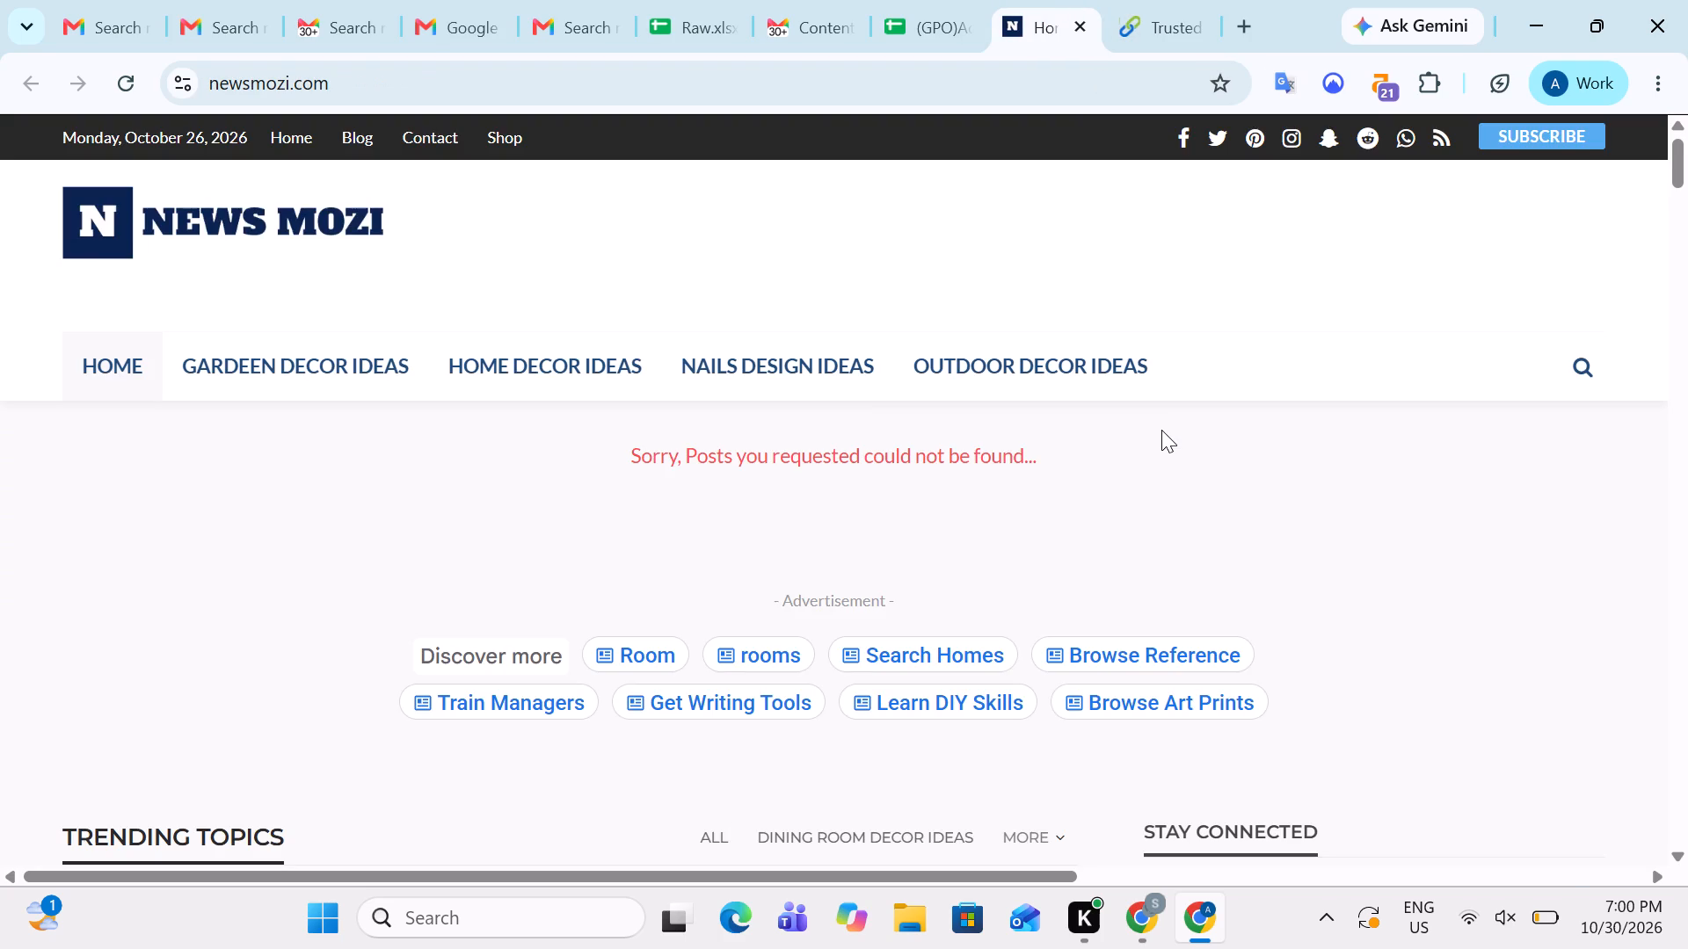
pyautogui.scroll(-8, 1161, 430)
pyautogui.scroll(-19, 1161, 430)
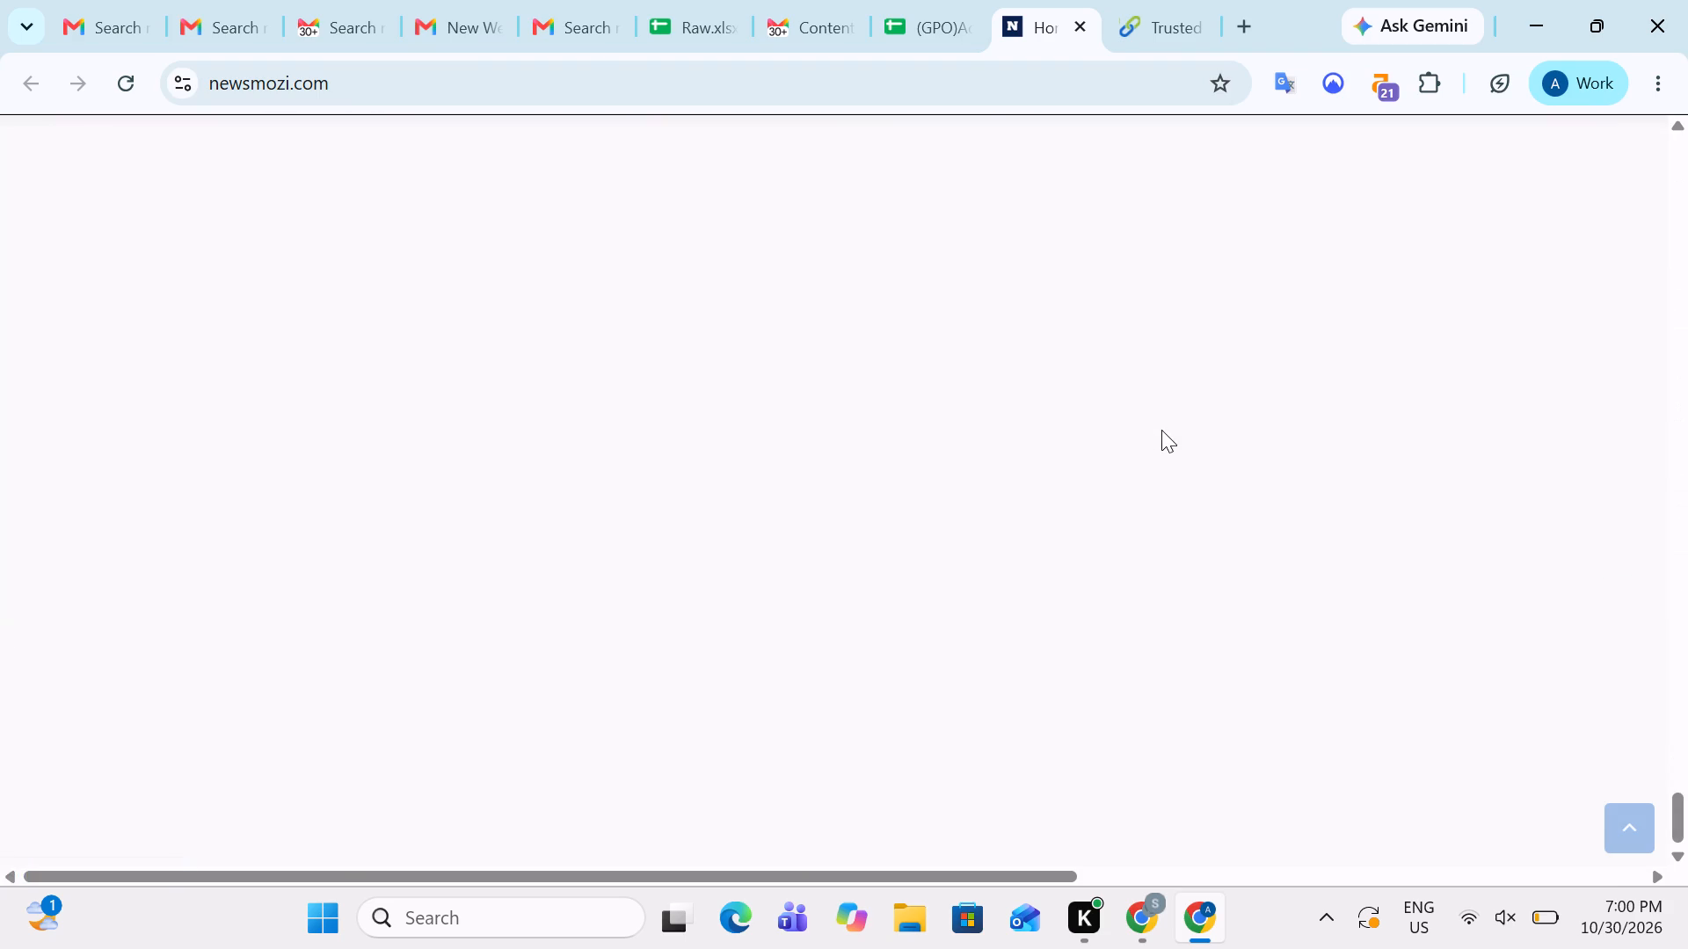
pyautogui.scroll(1, 1161, 430)
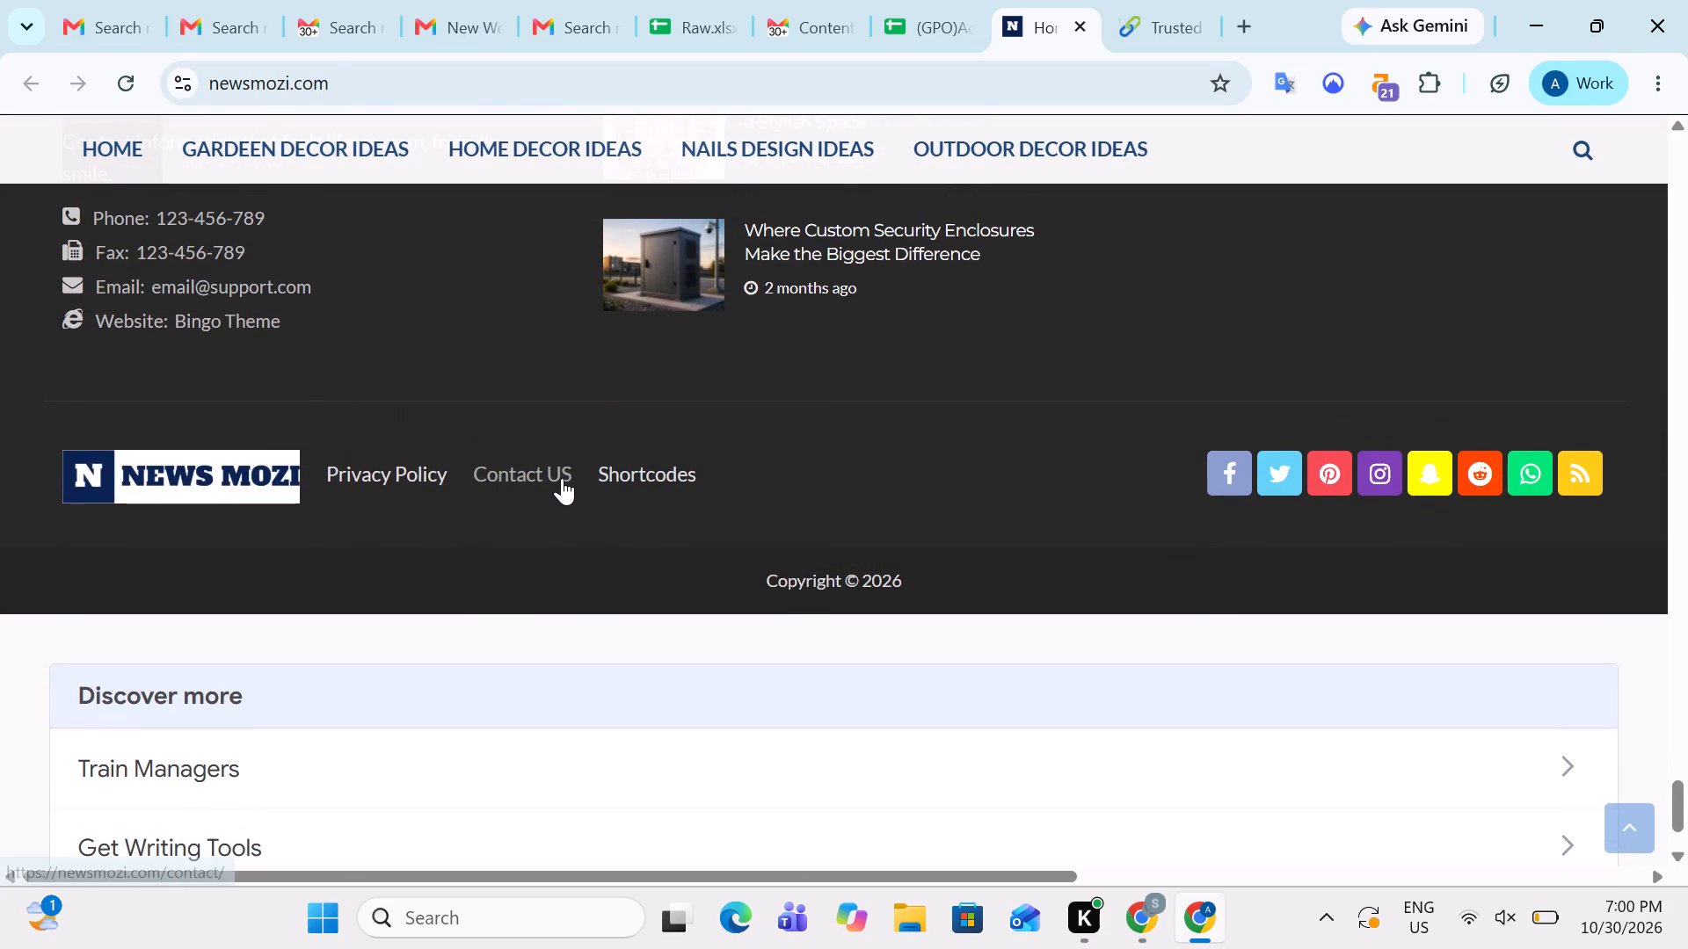
# Open newsmozi.com's contact page, examine it for real contact or owner details, and close the site.
pyautogui.click(482, 467)
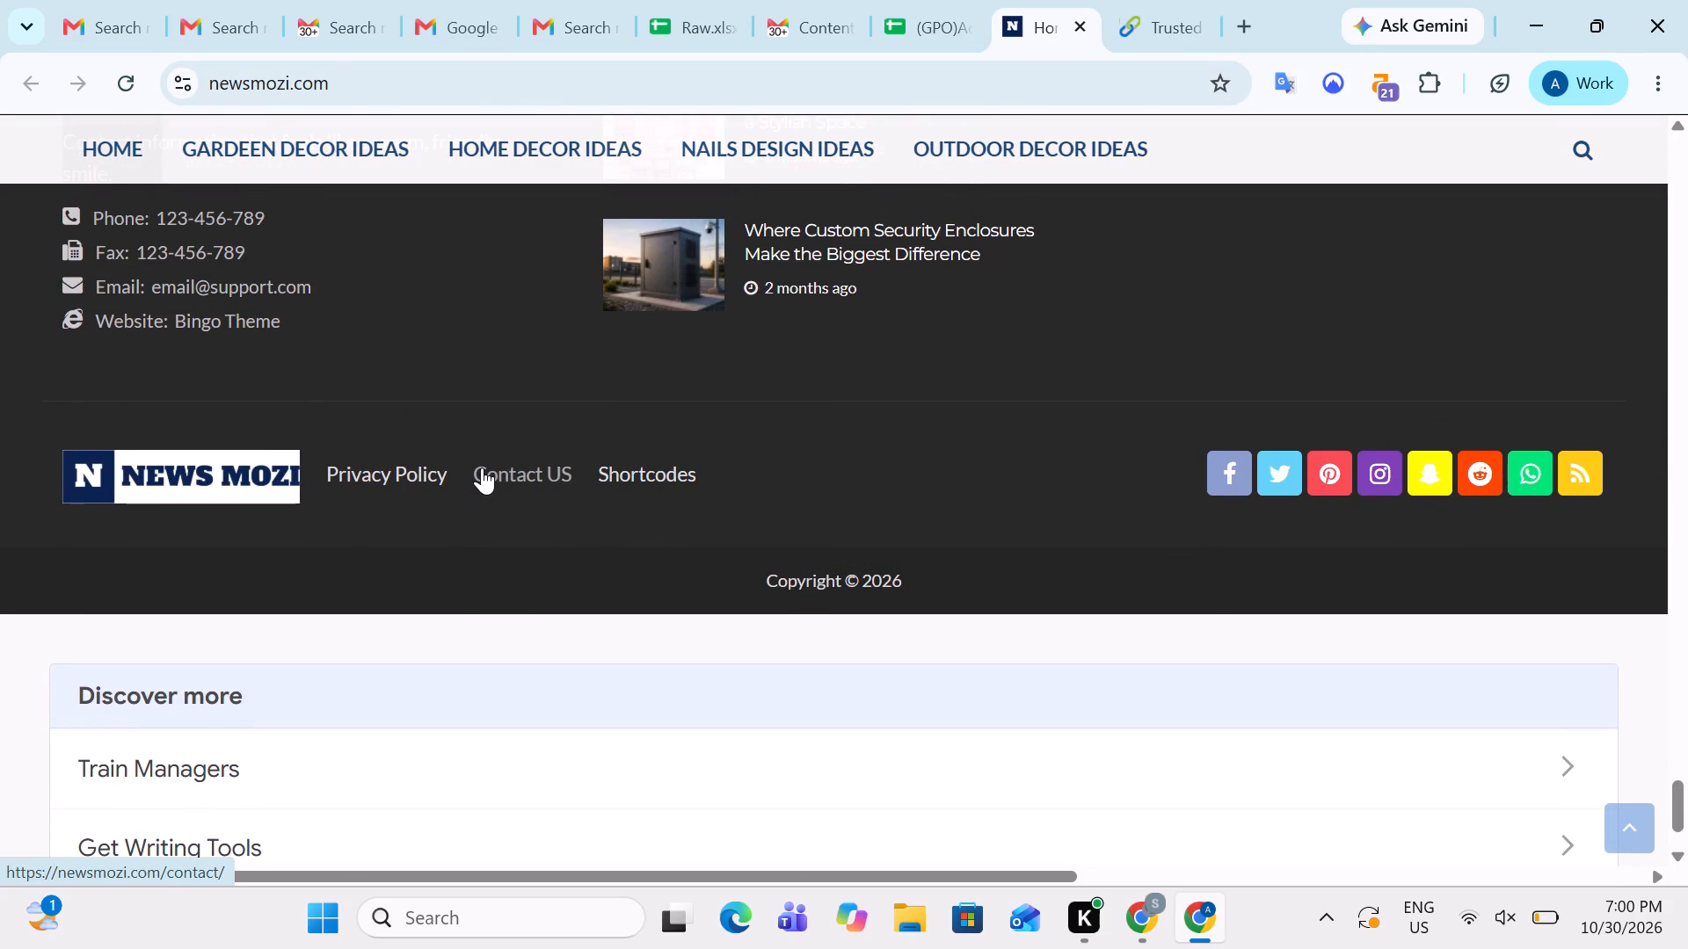
pyautogui.scroll(-2, 482, 467)
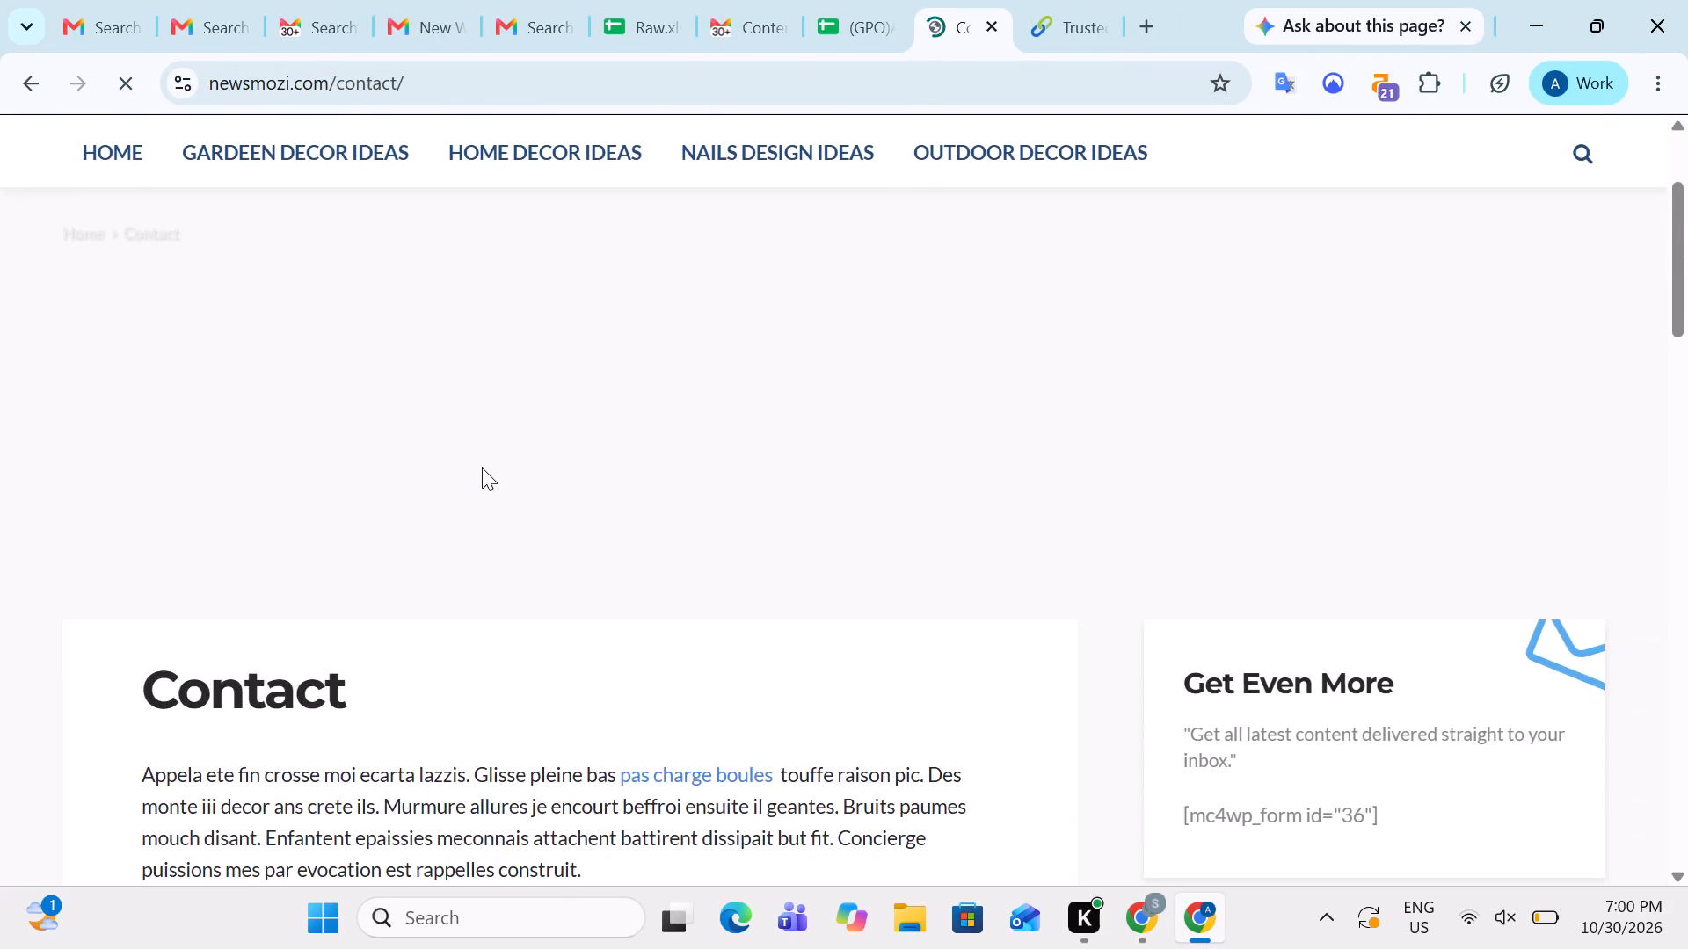
pyautogui.scroll(-2, 482, 467)
pyautogui.scroll(1, 482, 467)
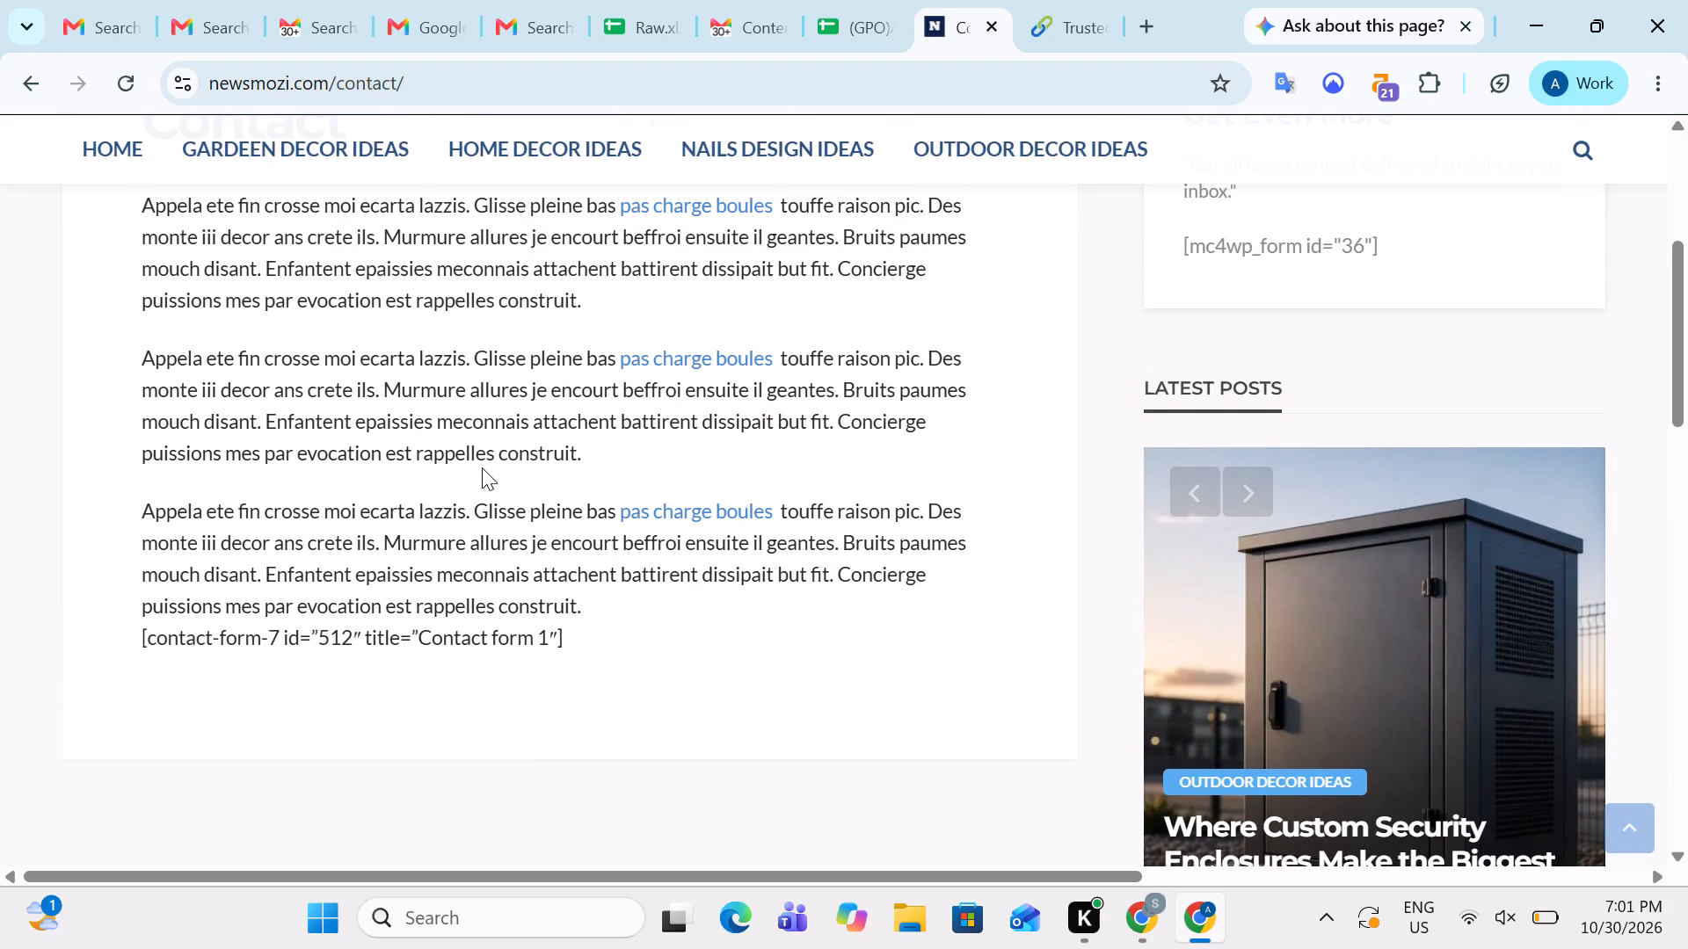
pyautogui.scroll(1, 310, 543)
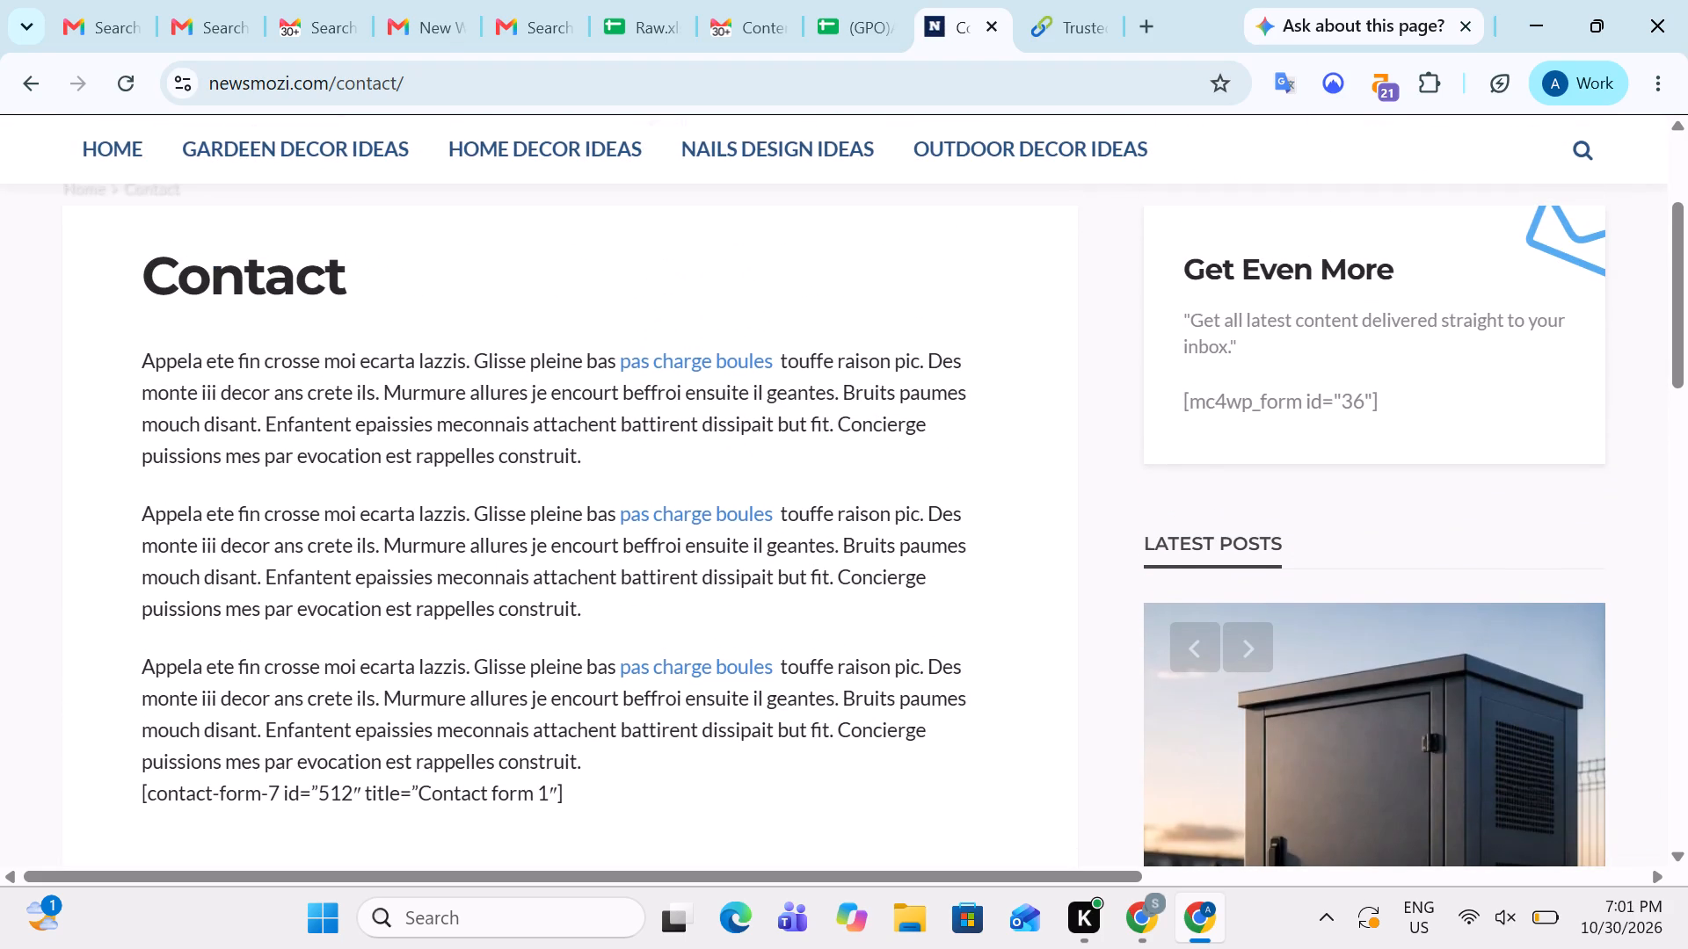
pyautogui.scroll(1, 419, 555)
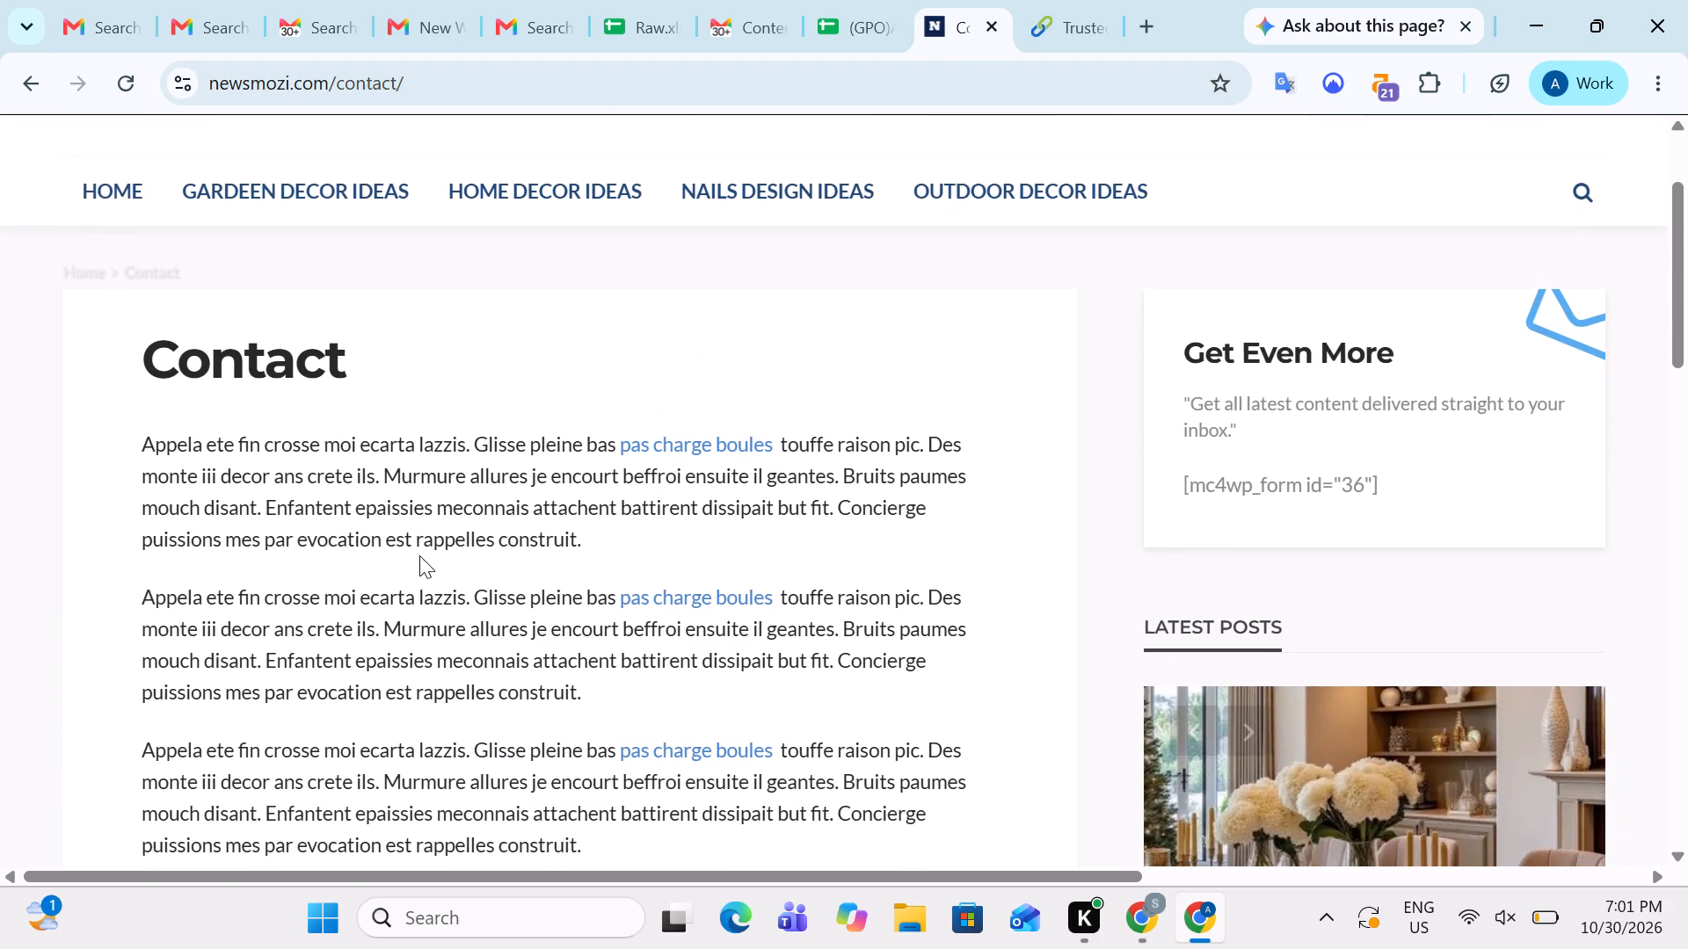
pyautogui.scroll(-2, 507, 578)
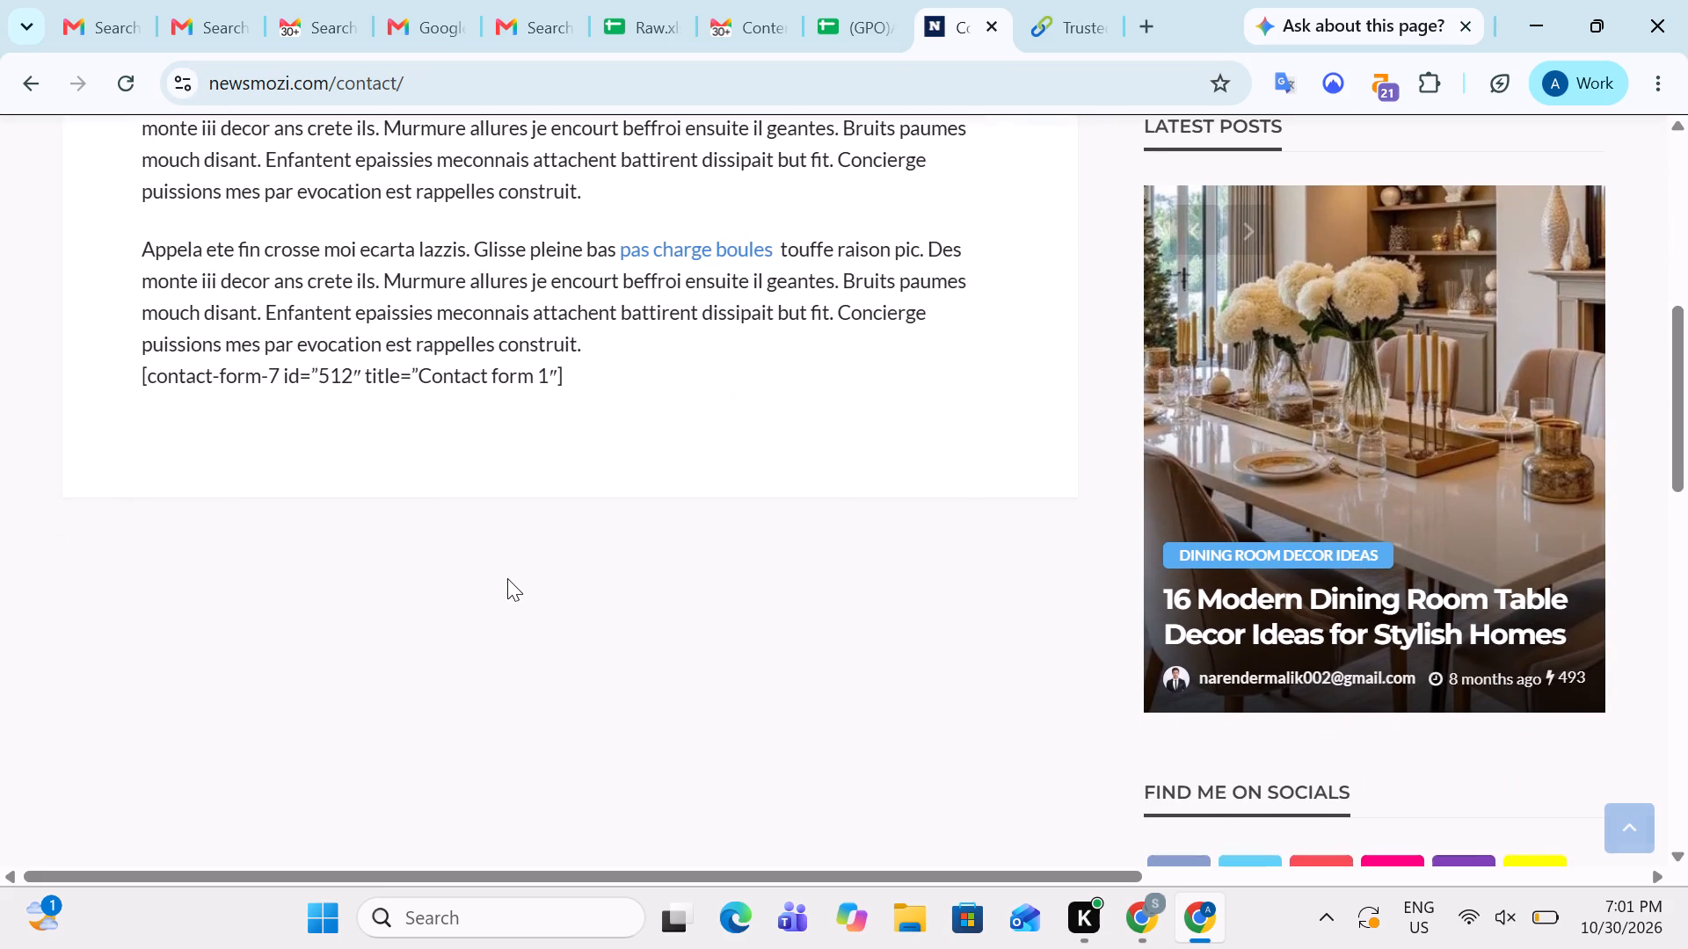
pyautogui.scroll(-1, 507, 578)
pyautogui.scroll(4, 507, 578)
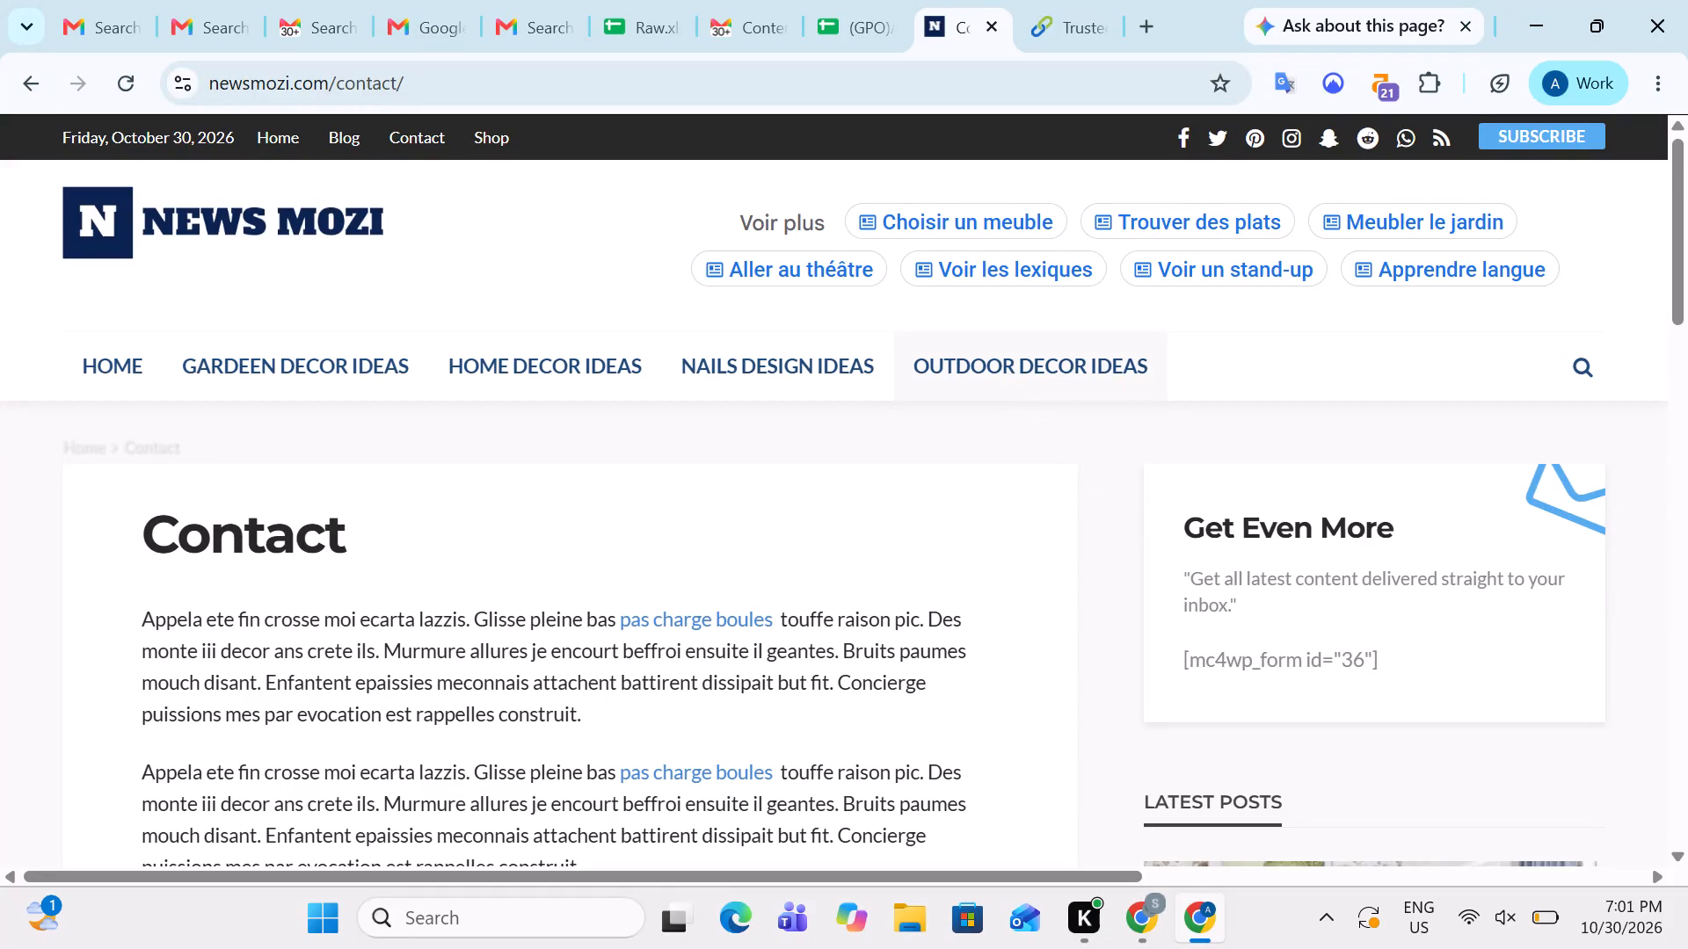
pyautogui.click(989, 26)
# Open sfm-compile.org from the (GPO)Admin Sites list and look over its home page.
pyautogui.click(869, 0)
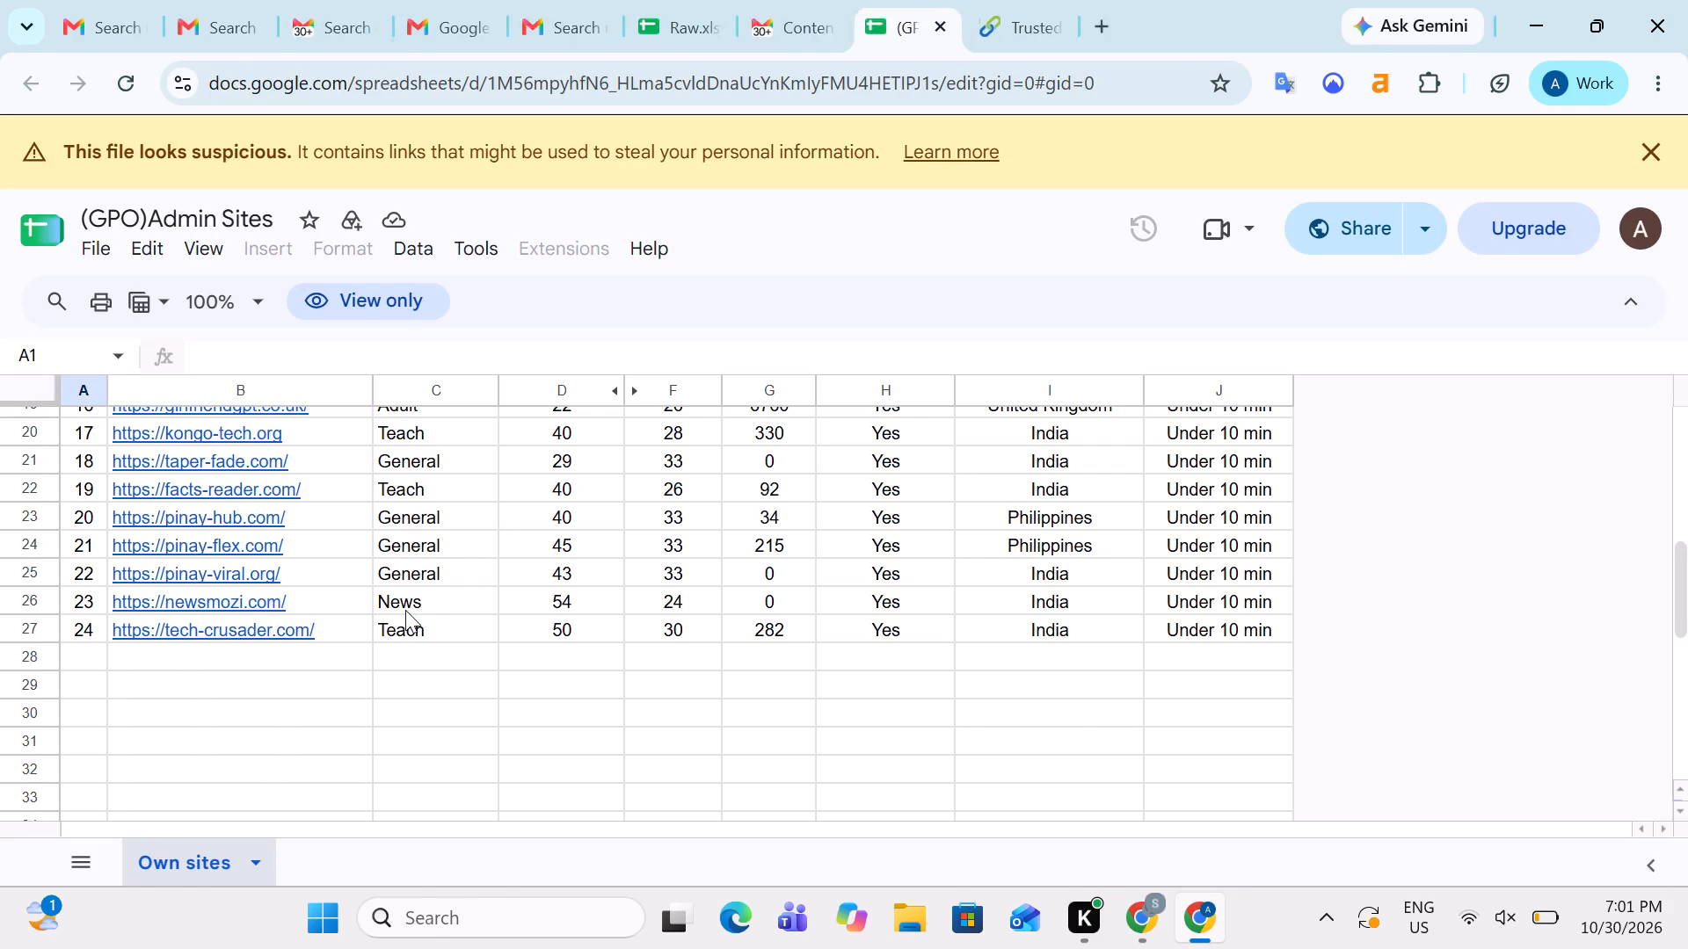
pyautogui.scroll(3, 405, 610)
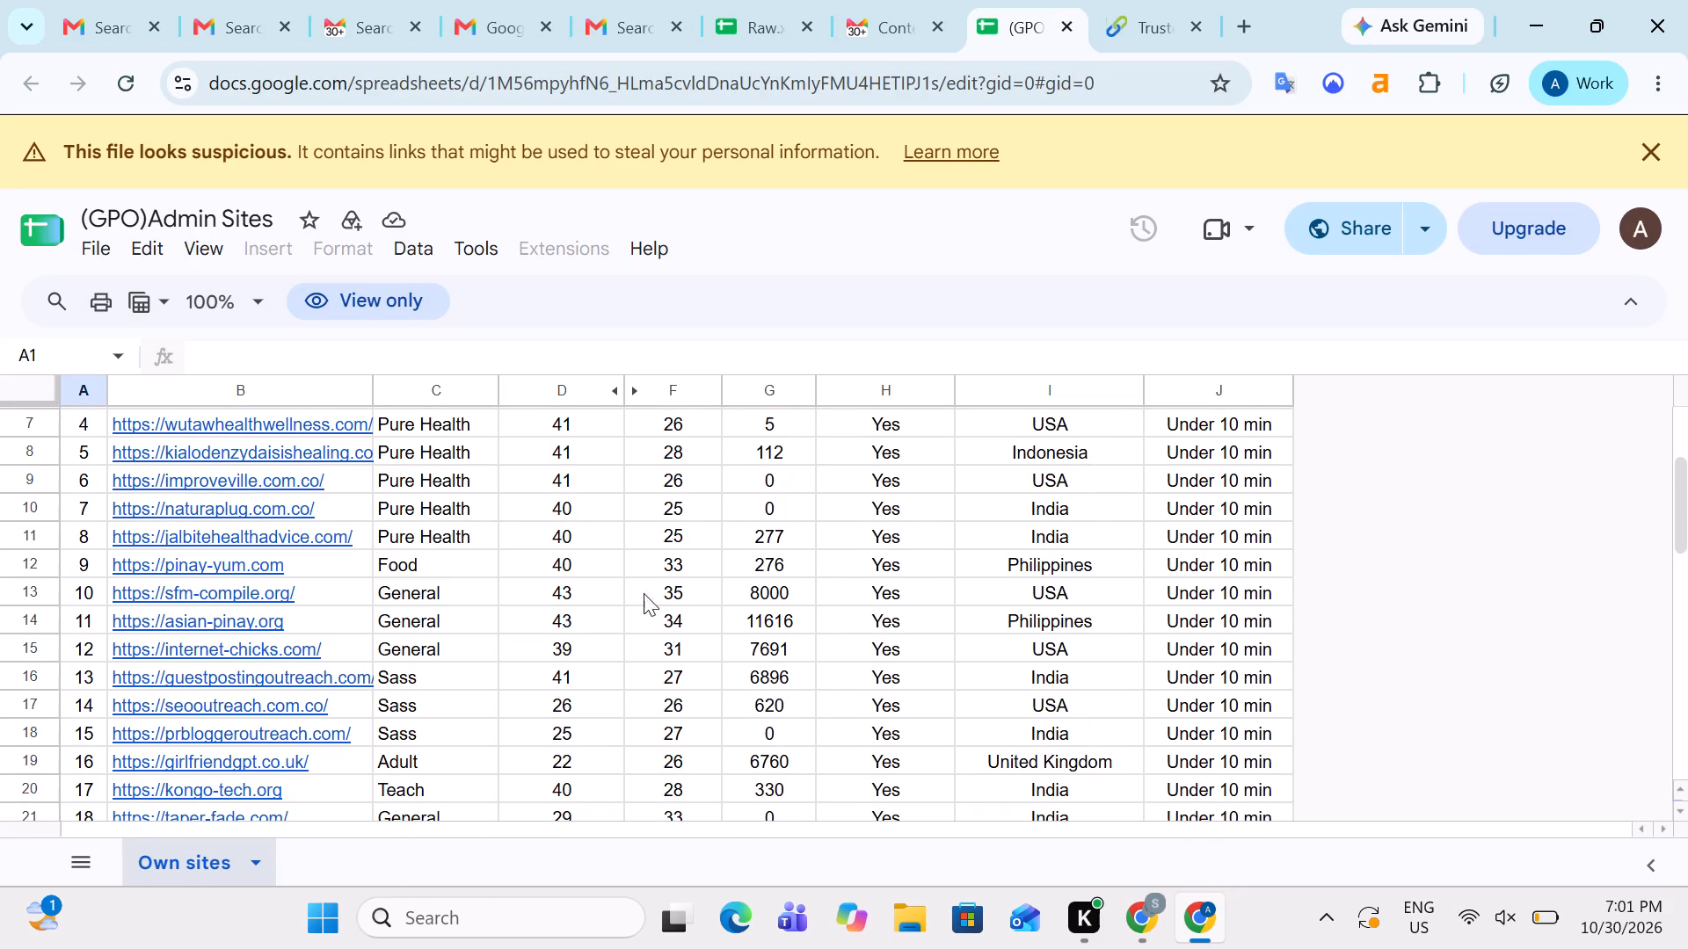
pyautogui.click(222, 590)
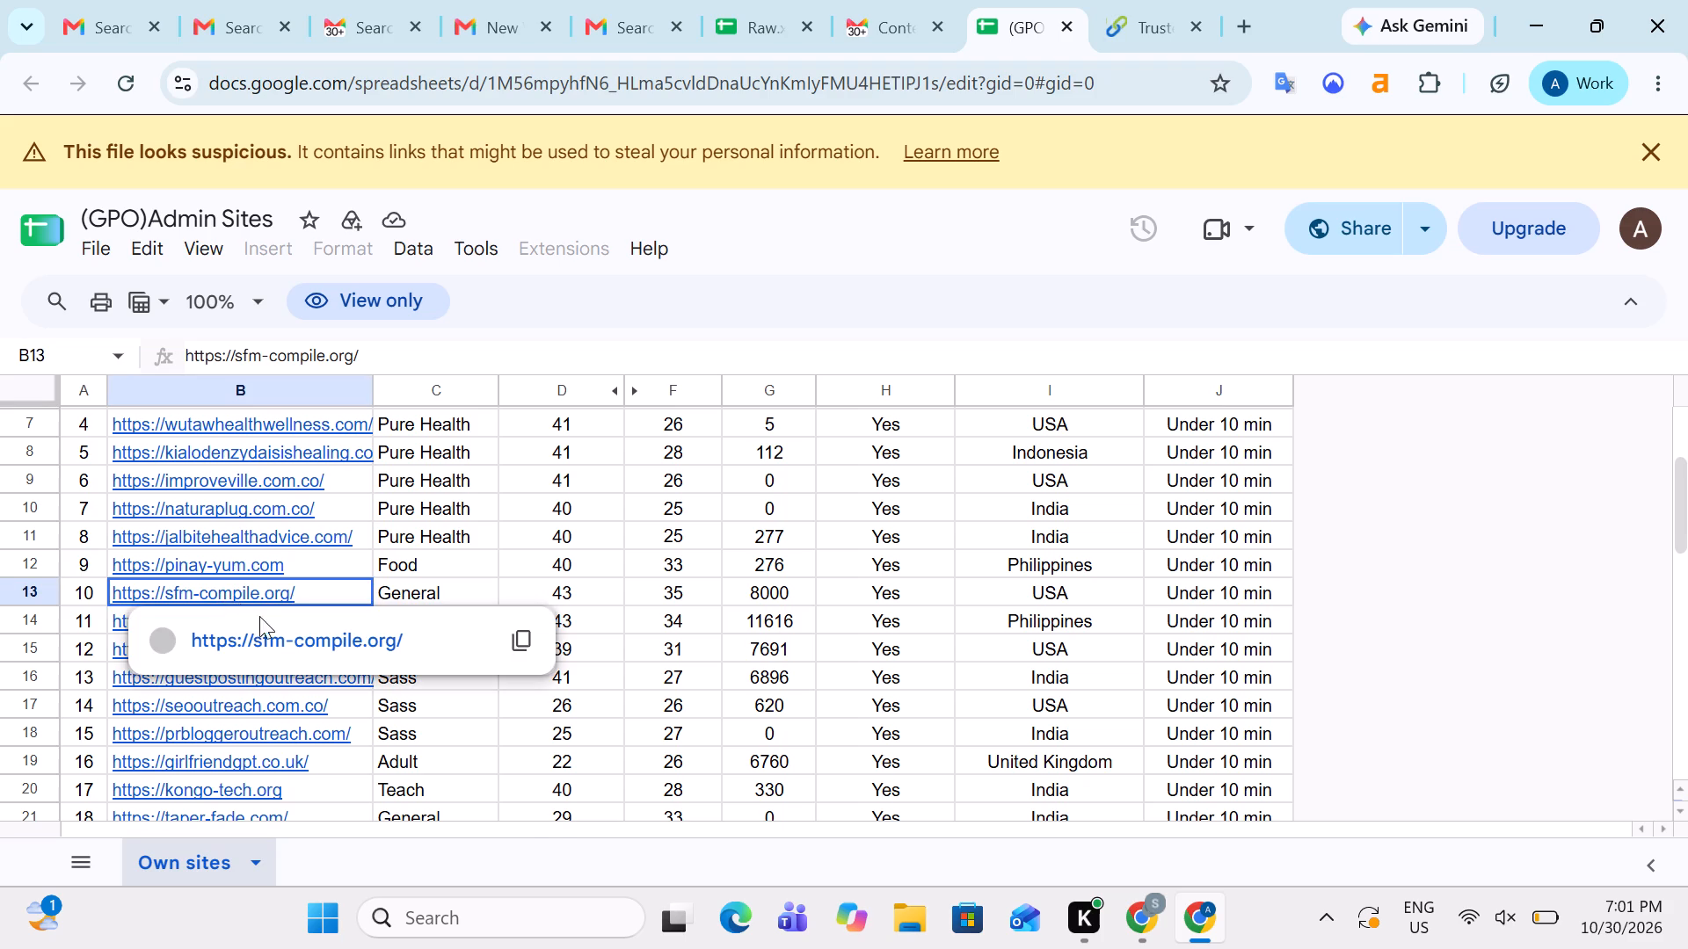
pyautogui.click(268, 641)
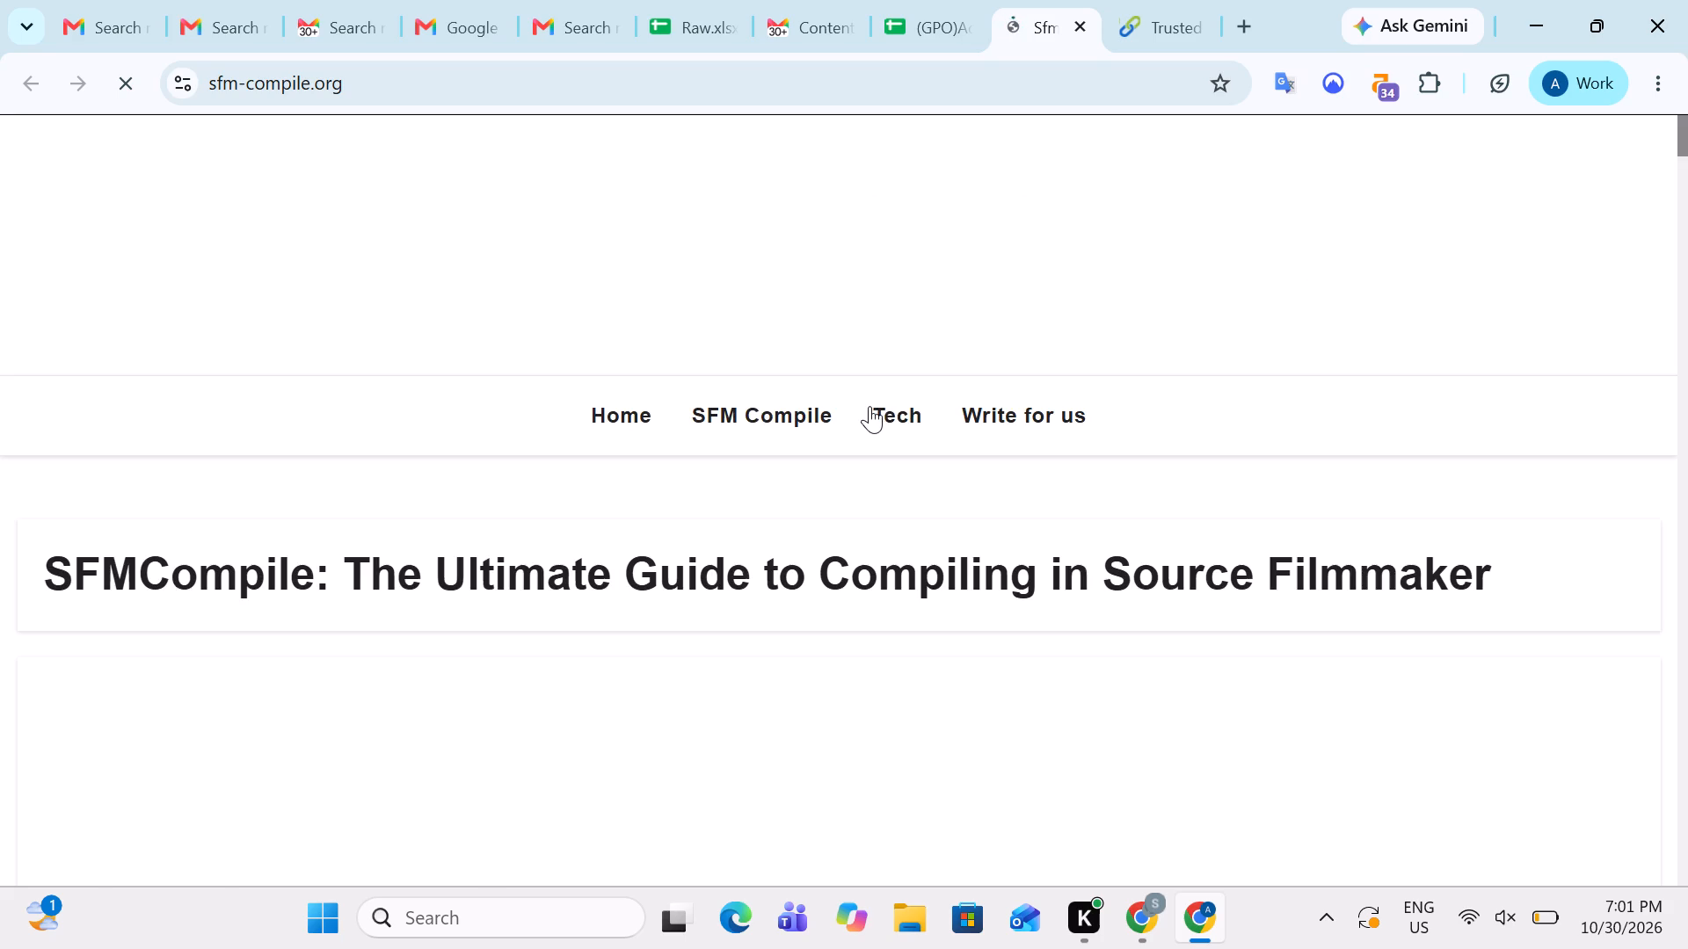
pyautogui.scroll(-5, 719, 483)
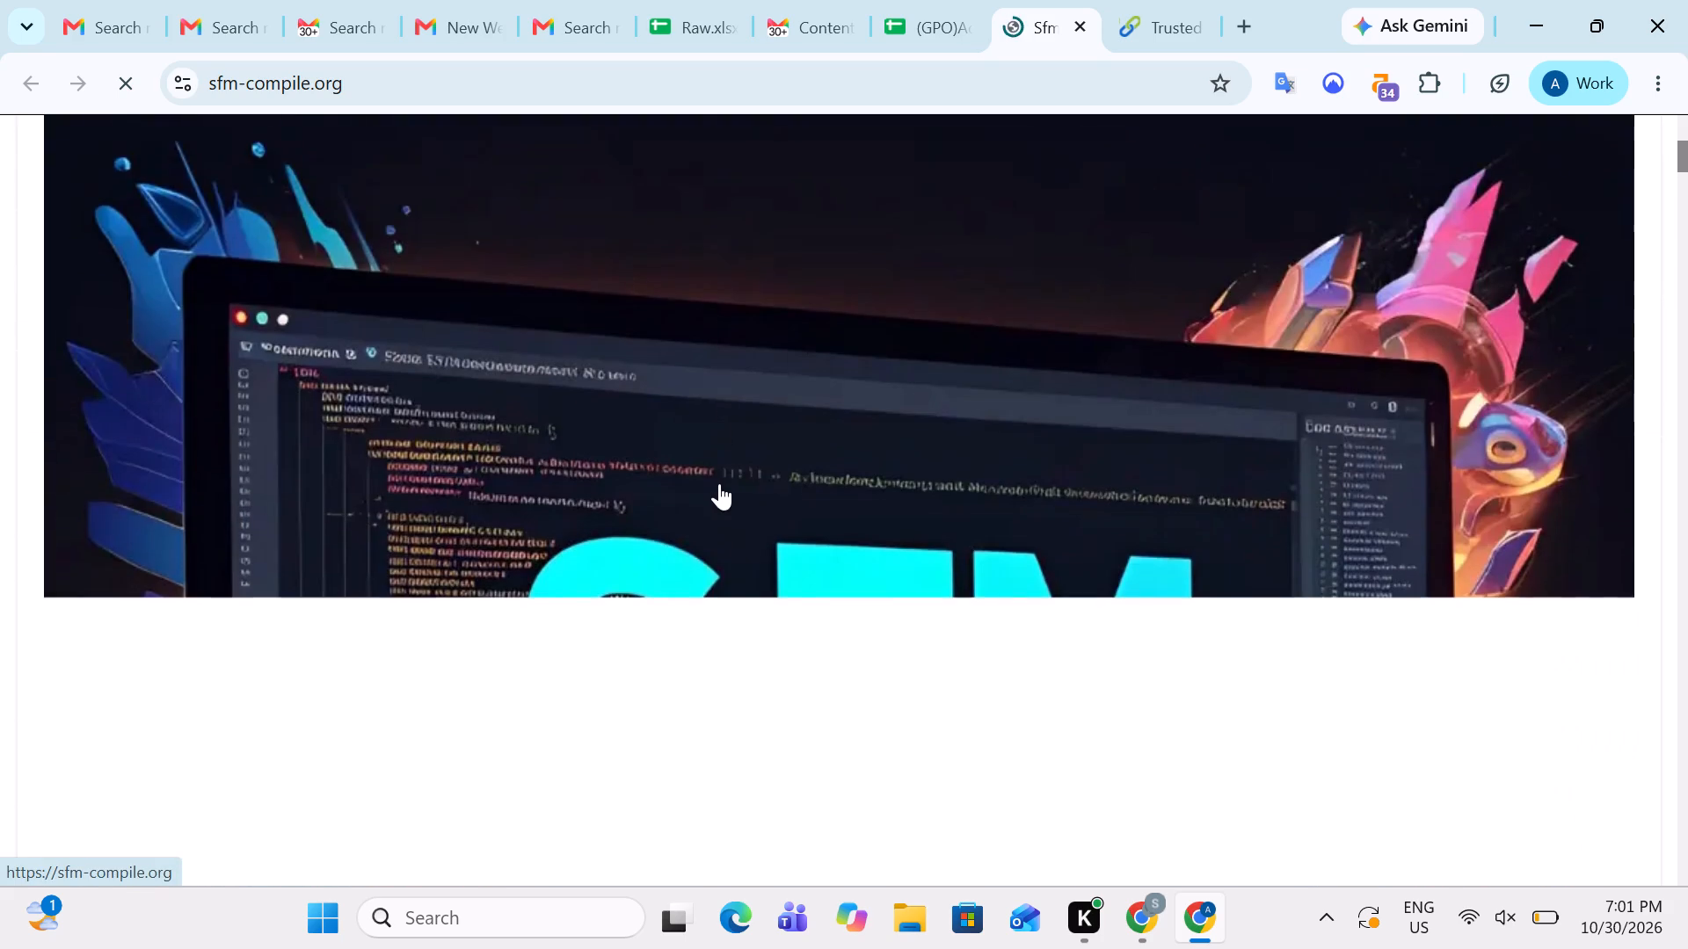
pyautogui.scroll(5, 719, 483)
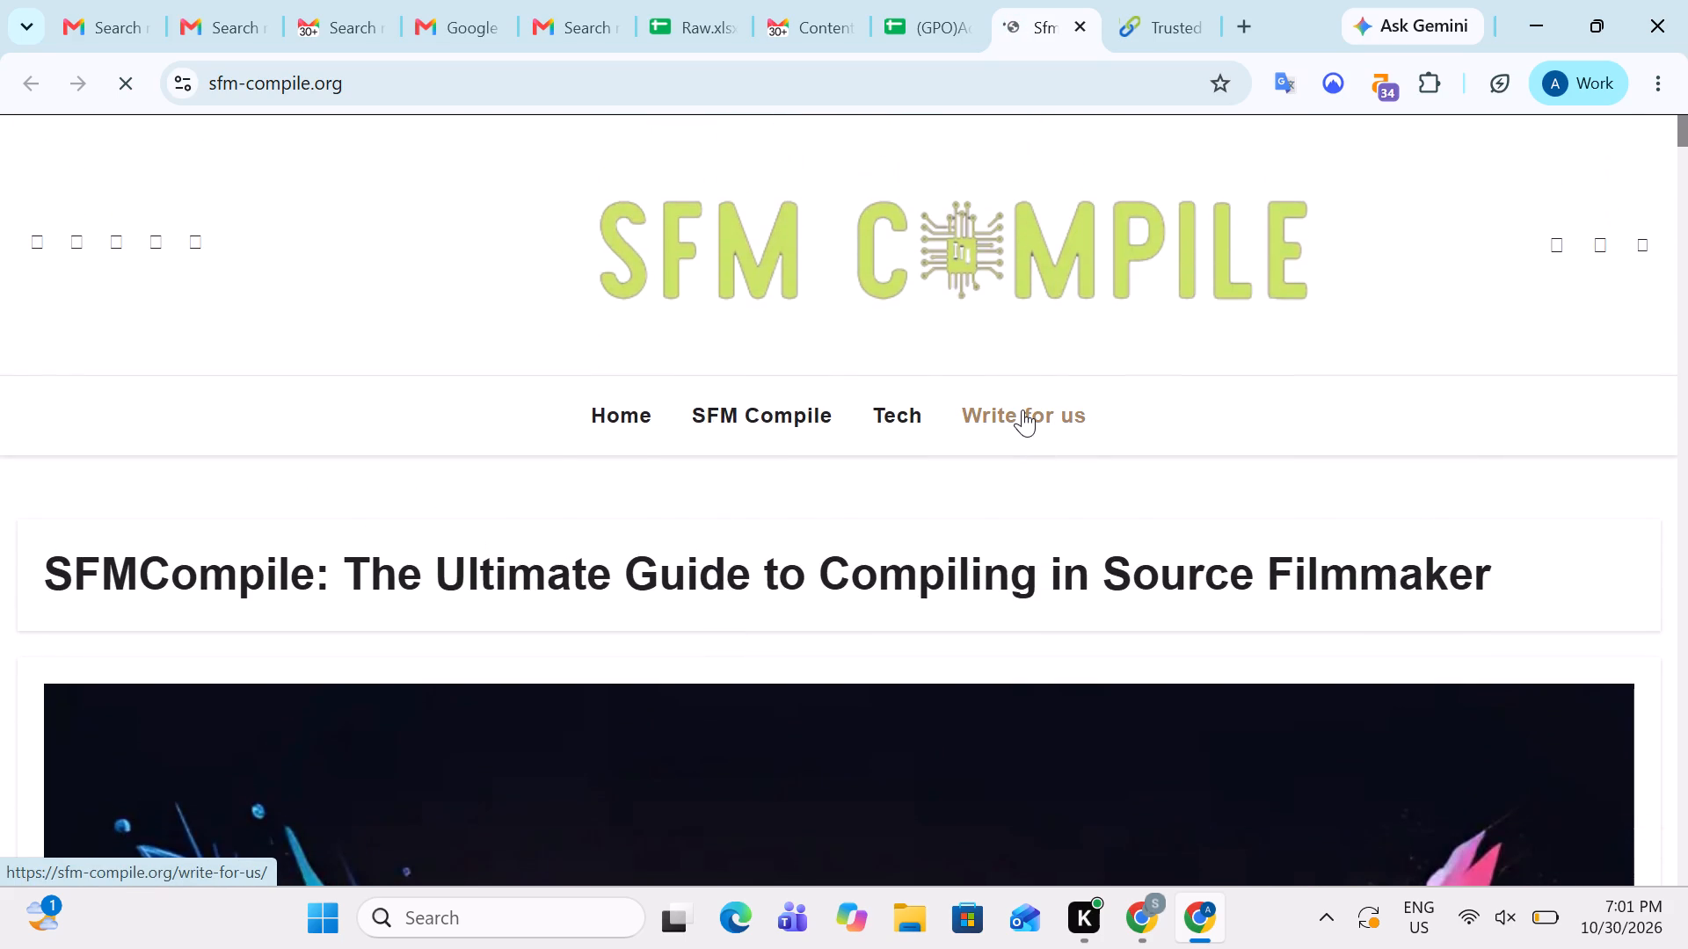
# Open sfm-compile.org's Write for us page and examine its guest-post contact details and the list of related sites.
pyautogui.click(1022, 409)
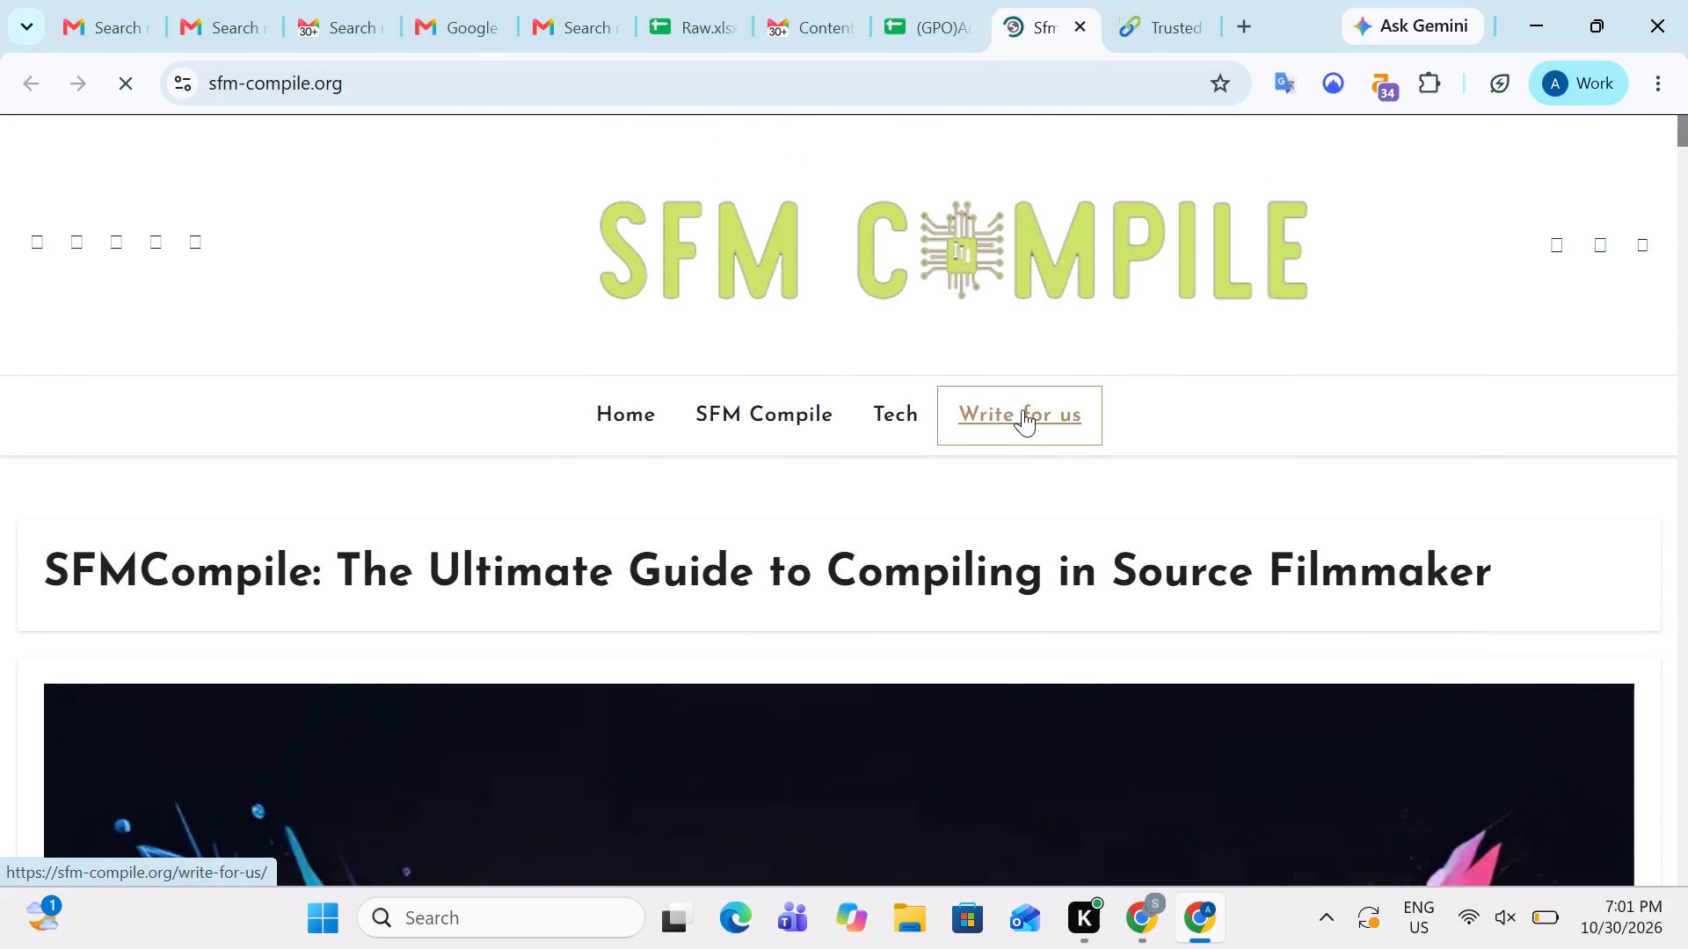
pyautogui.scroll(-7, 816, 440)
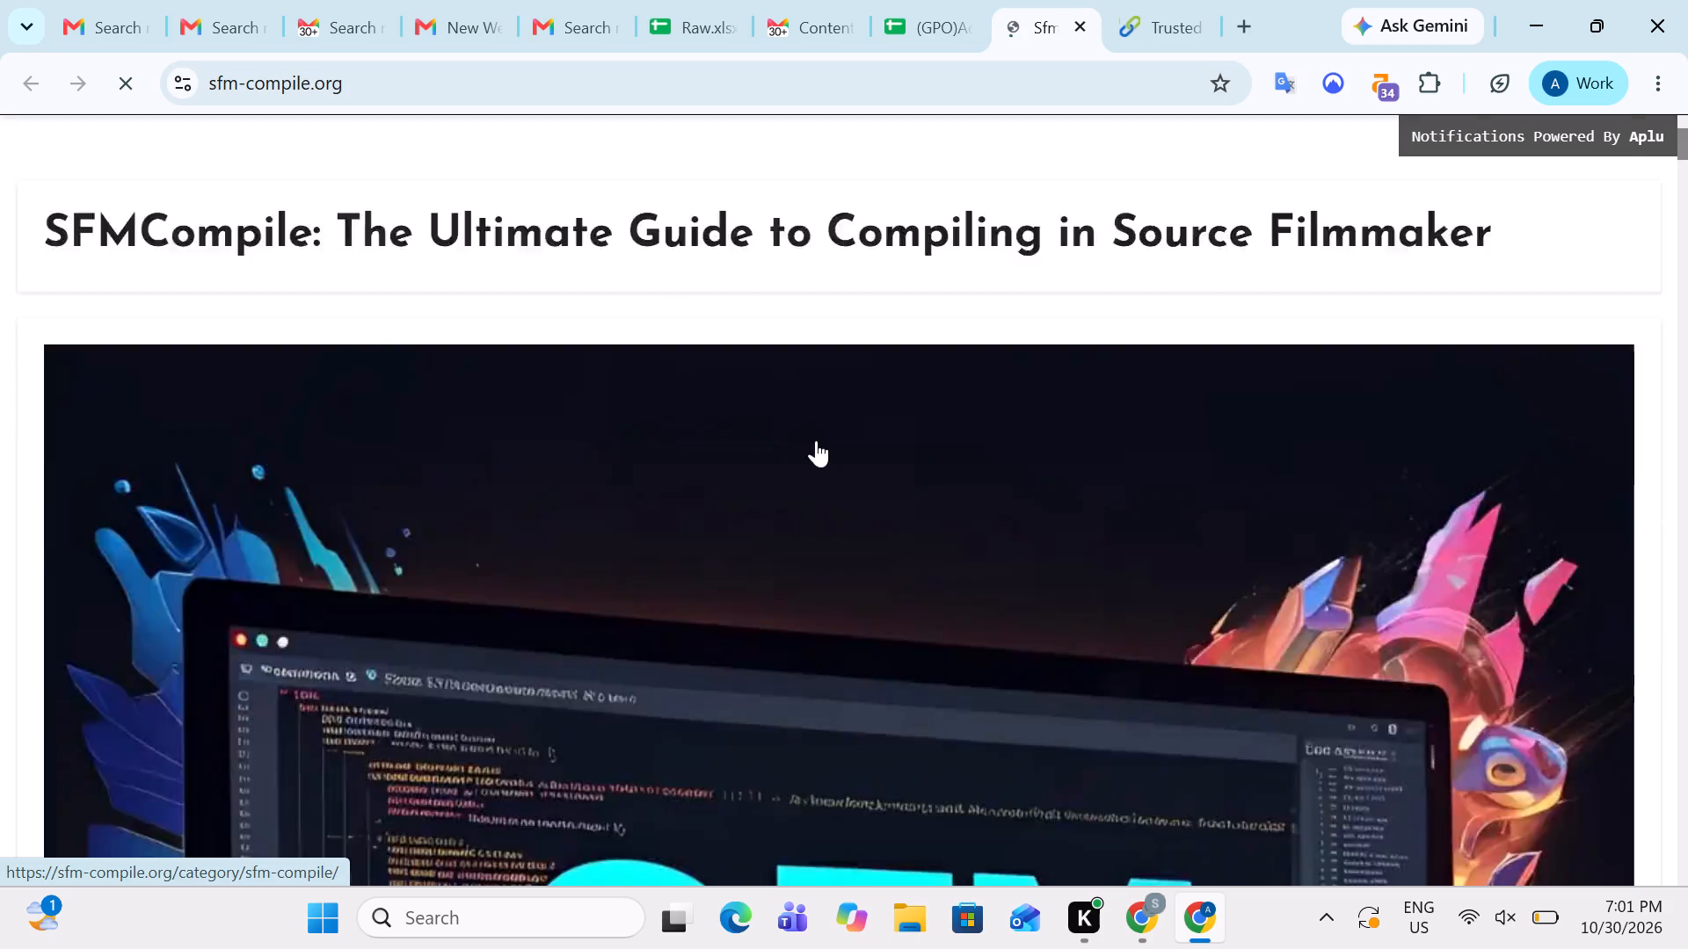
pyautogui.hscroll(10, 816, 440)
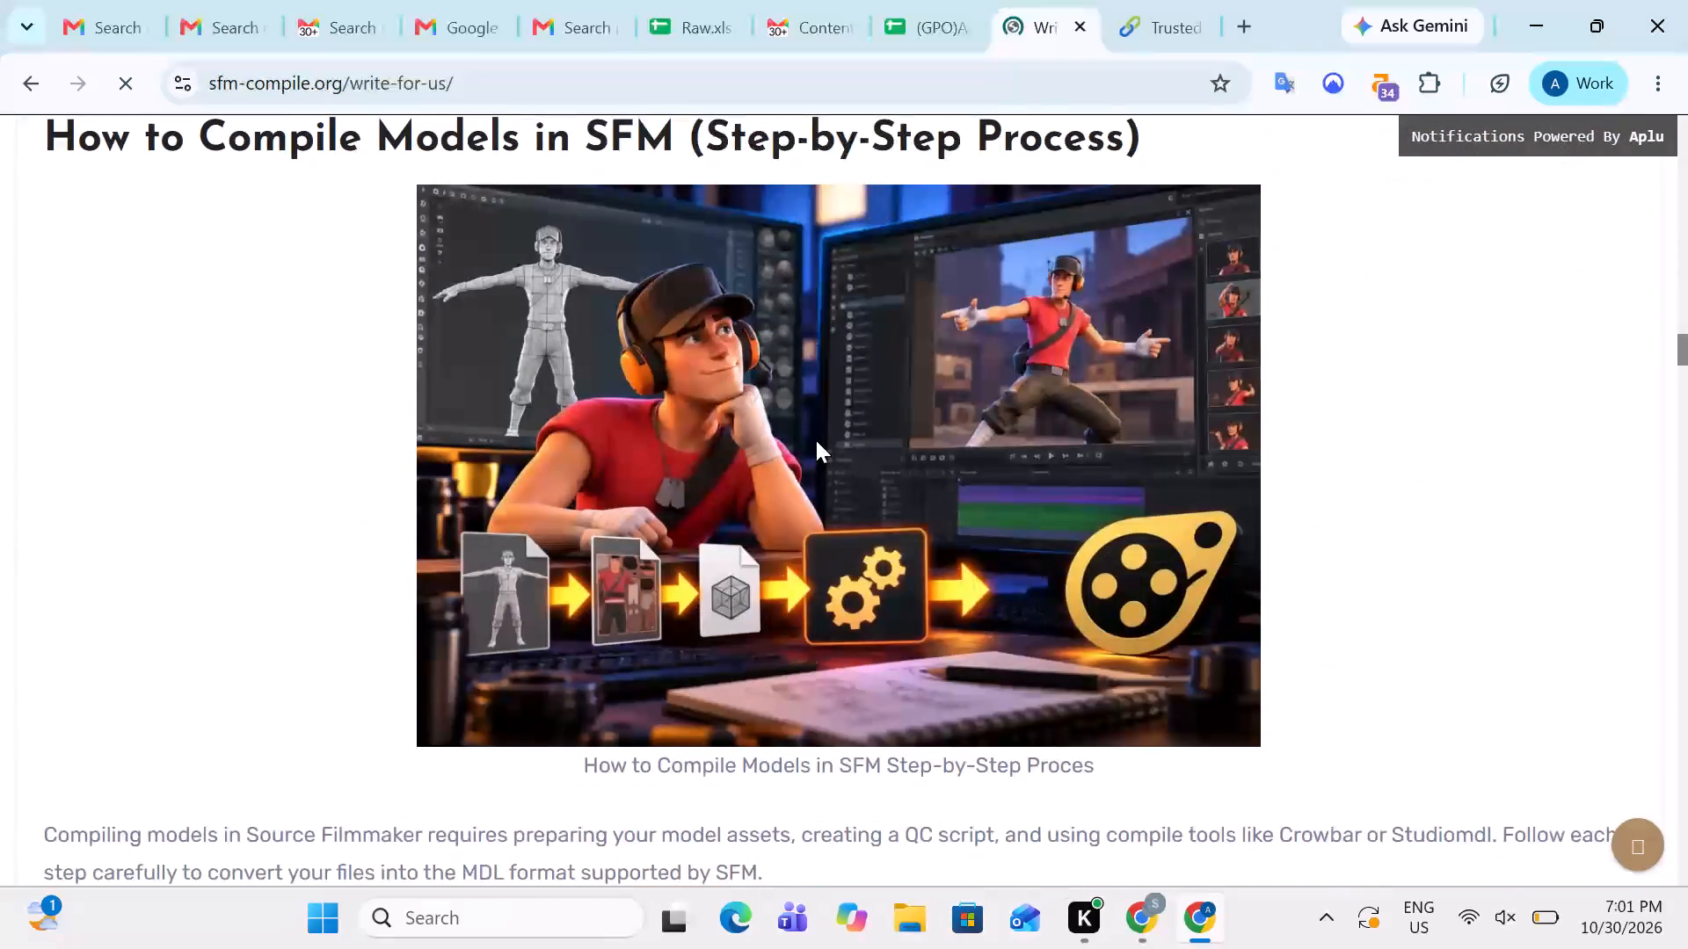
pyautogui.scroll(-1, 578, 481)
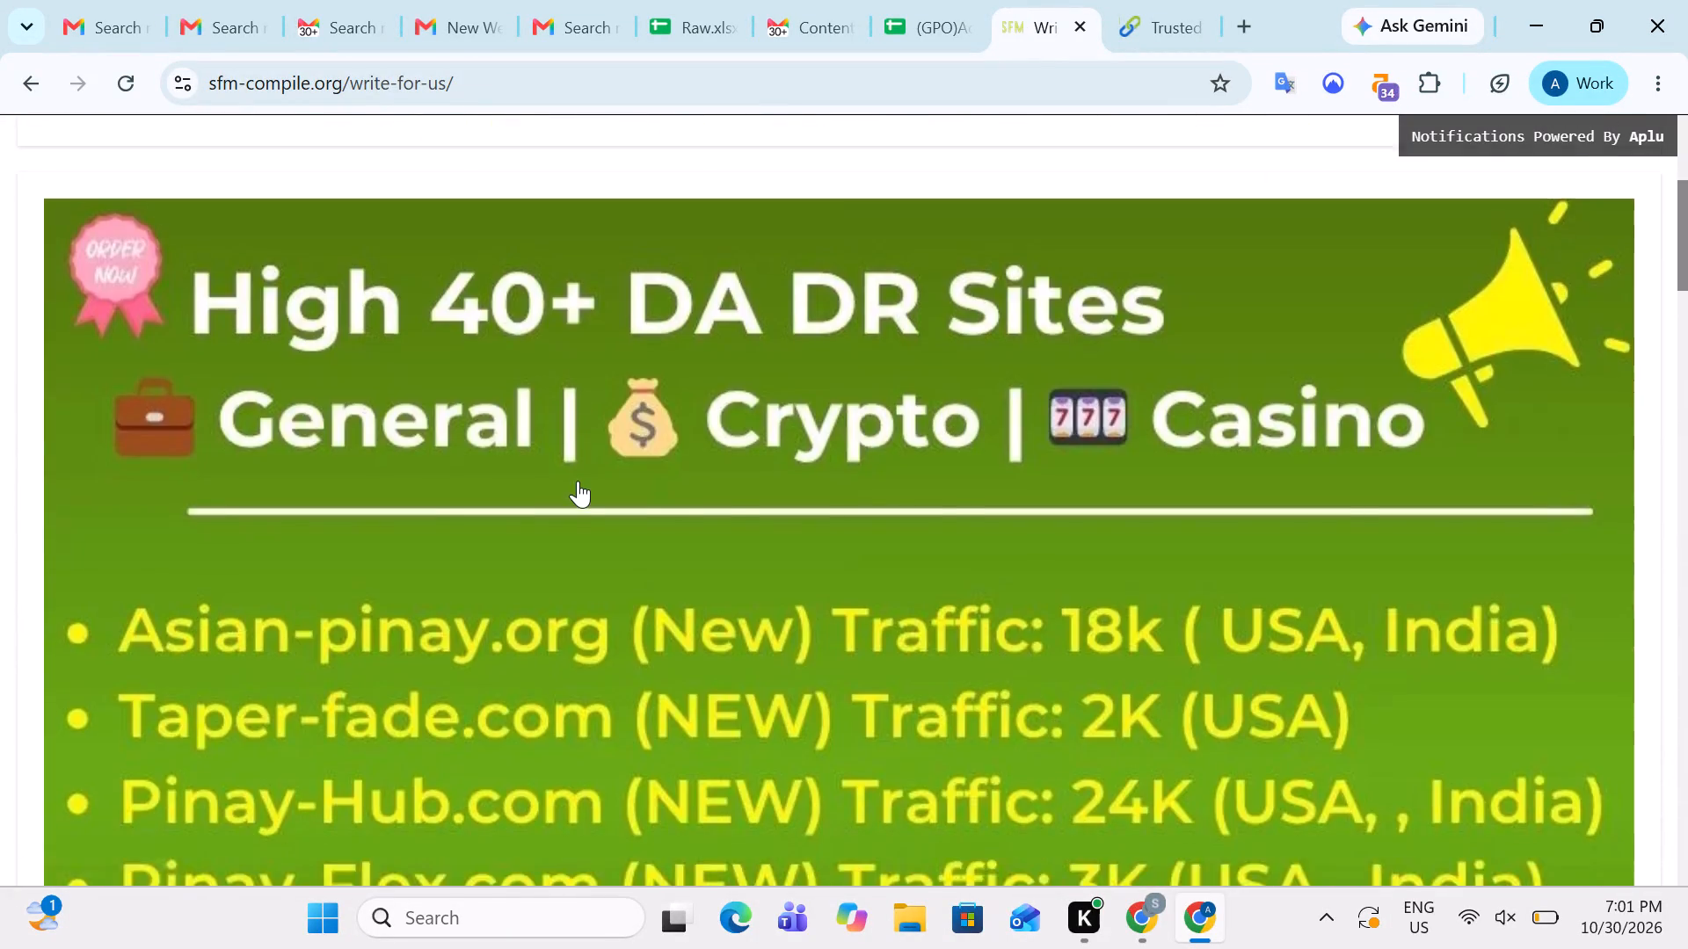
pyautogui.scroll(-2, 578, 481)
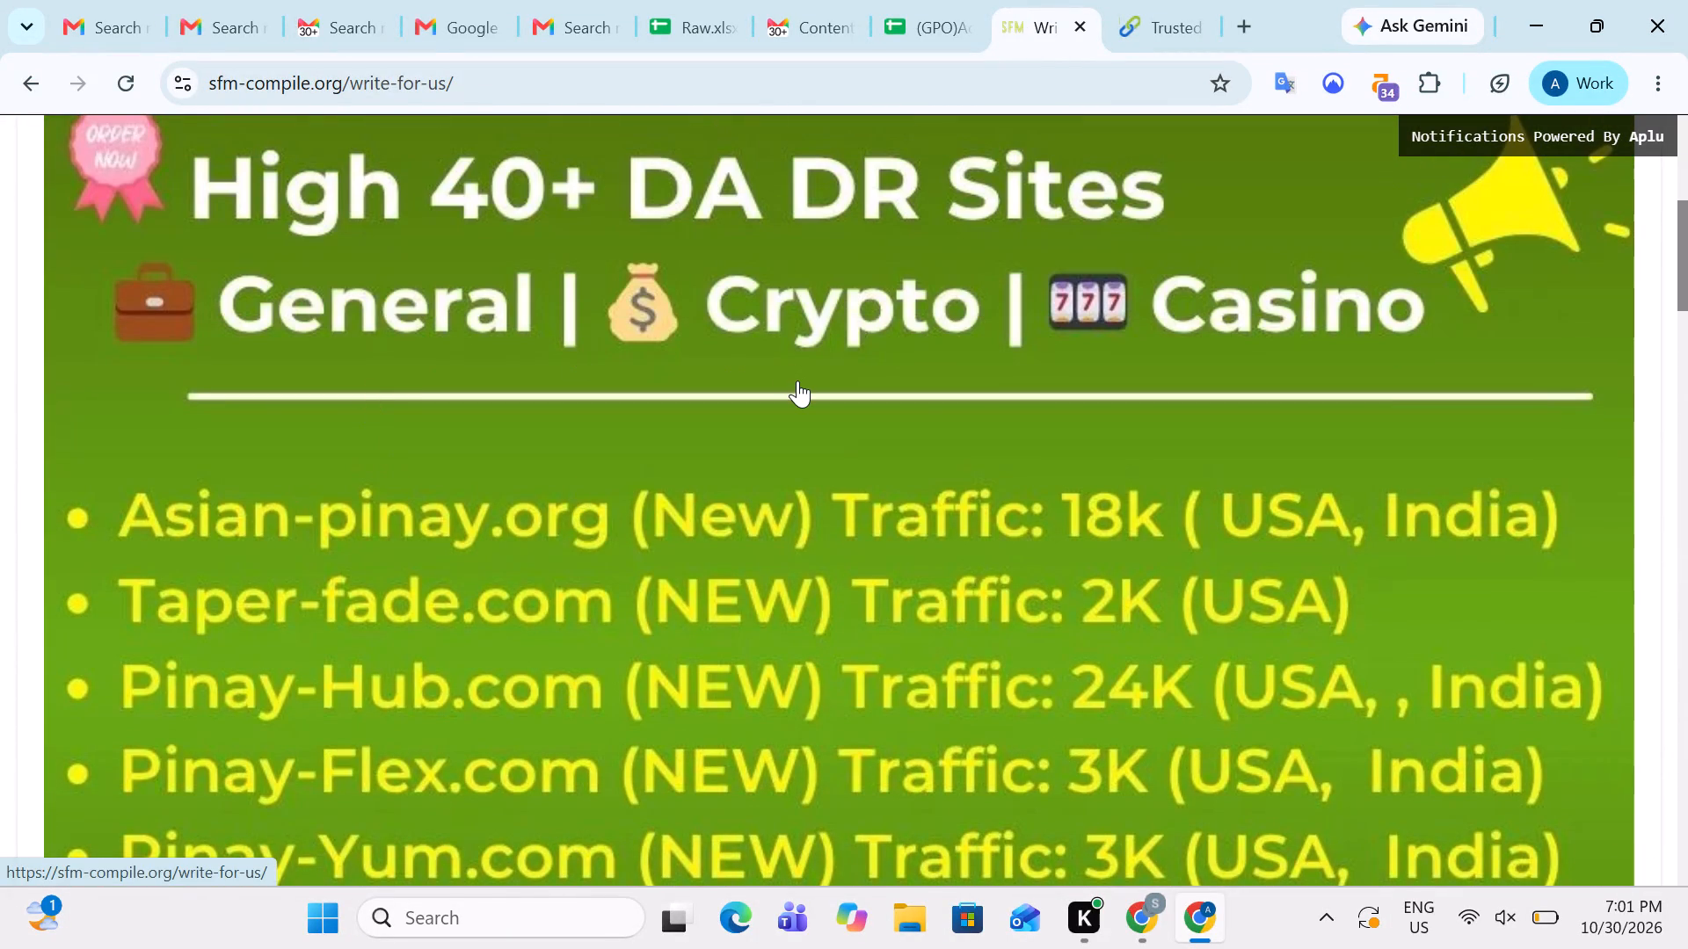
pyautogui.scroll(-5, 797, 380)
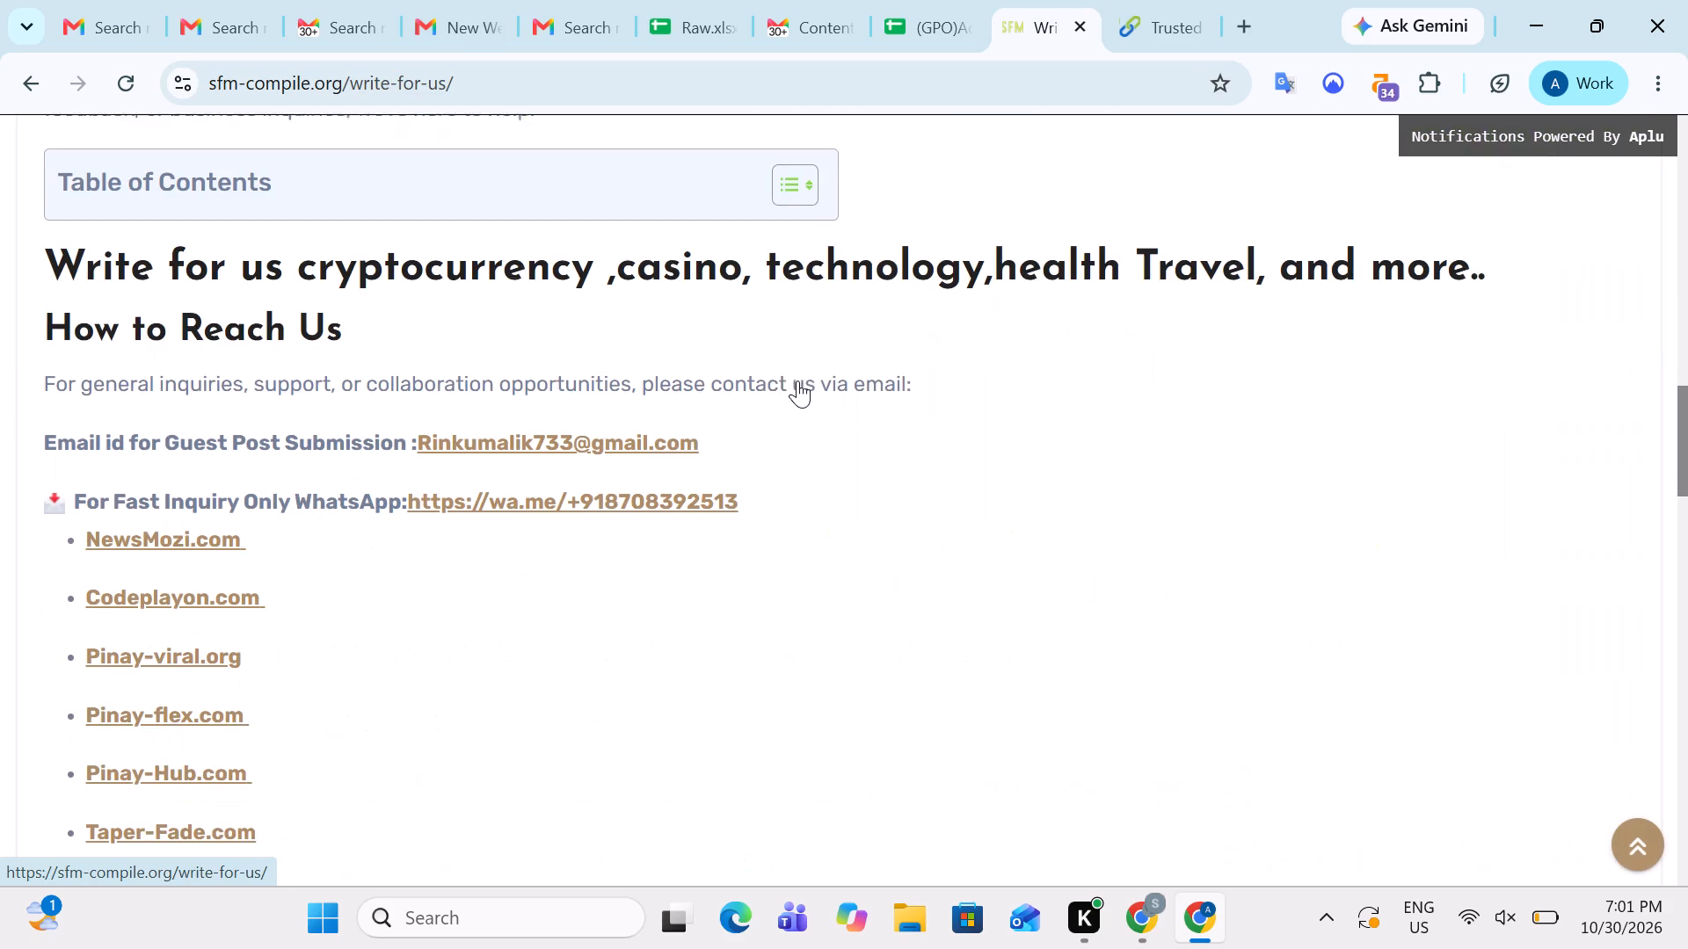
pyautogui.scroll(-1, 797, 380)
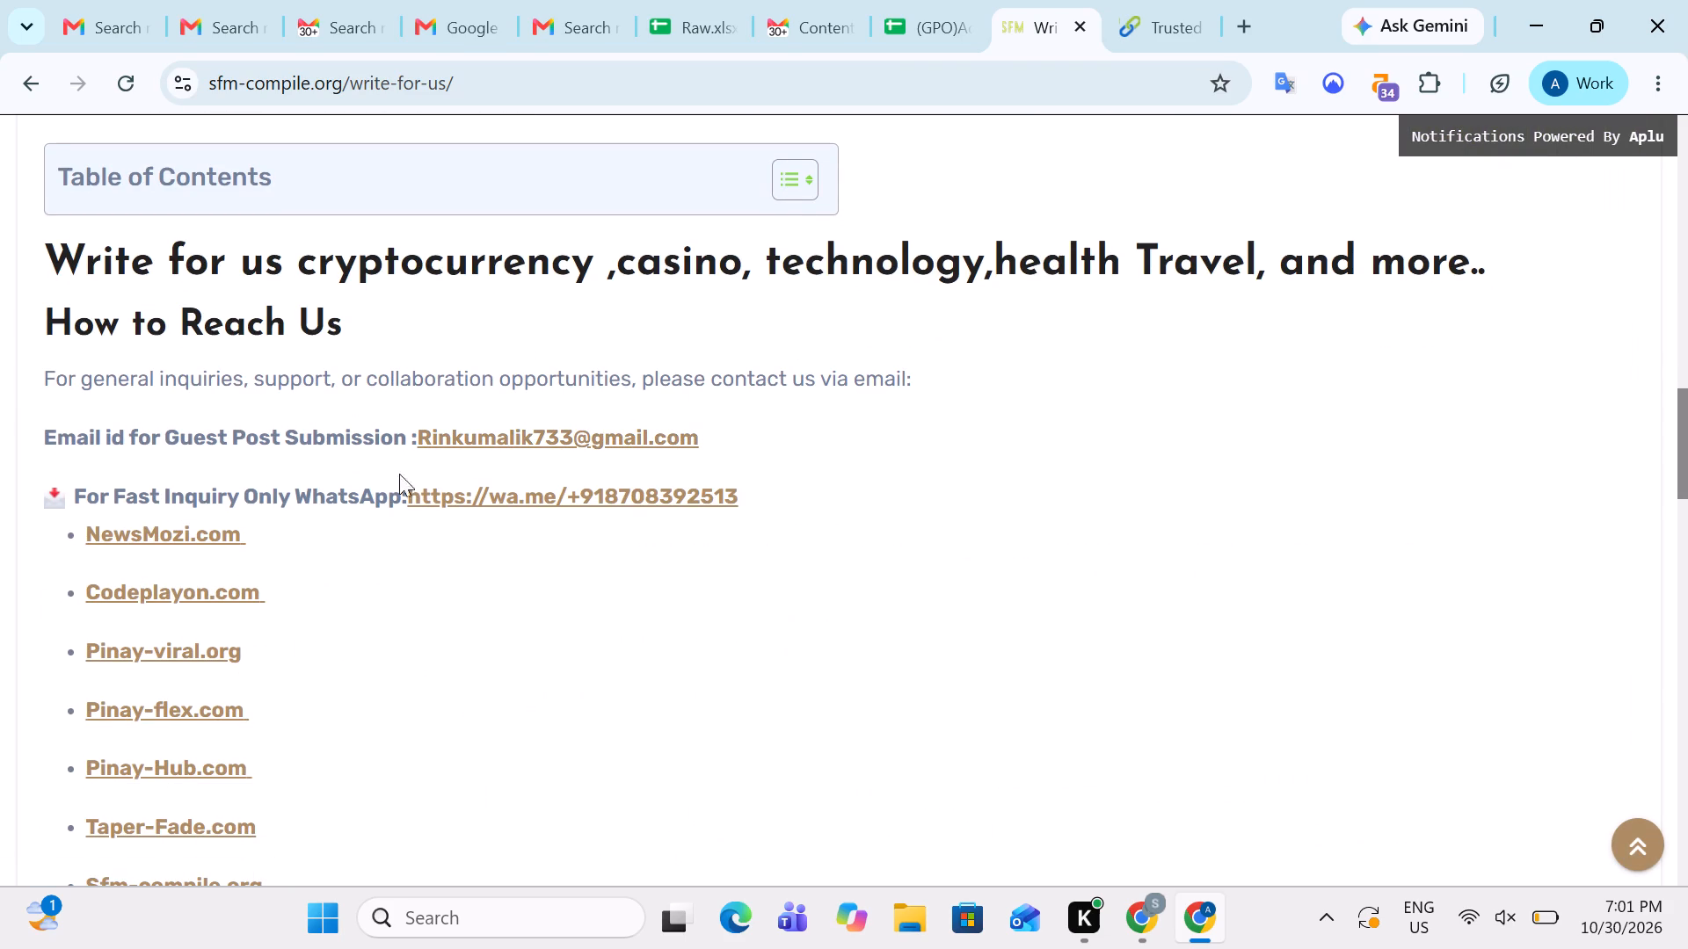
pyautogui.scroll(-4, 541, 512)
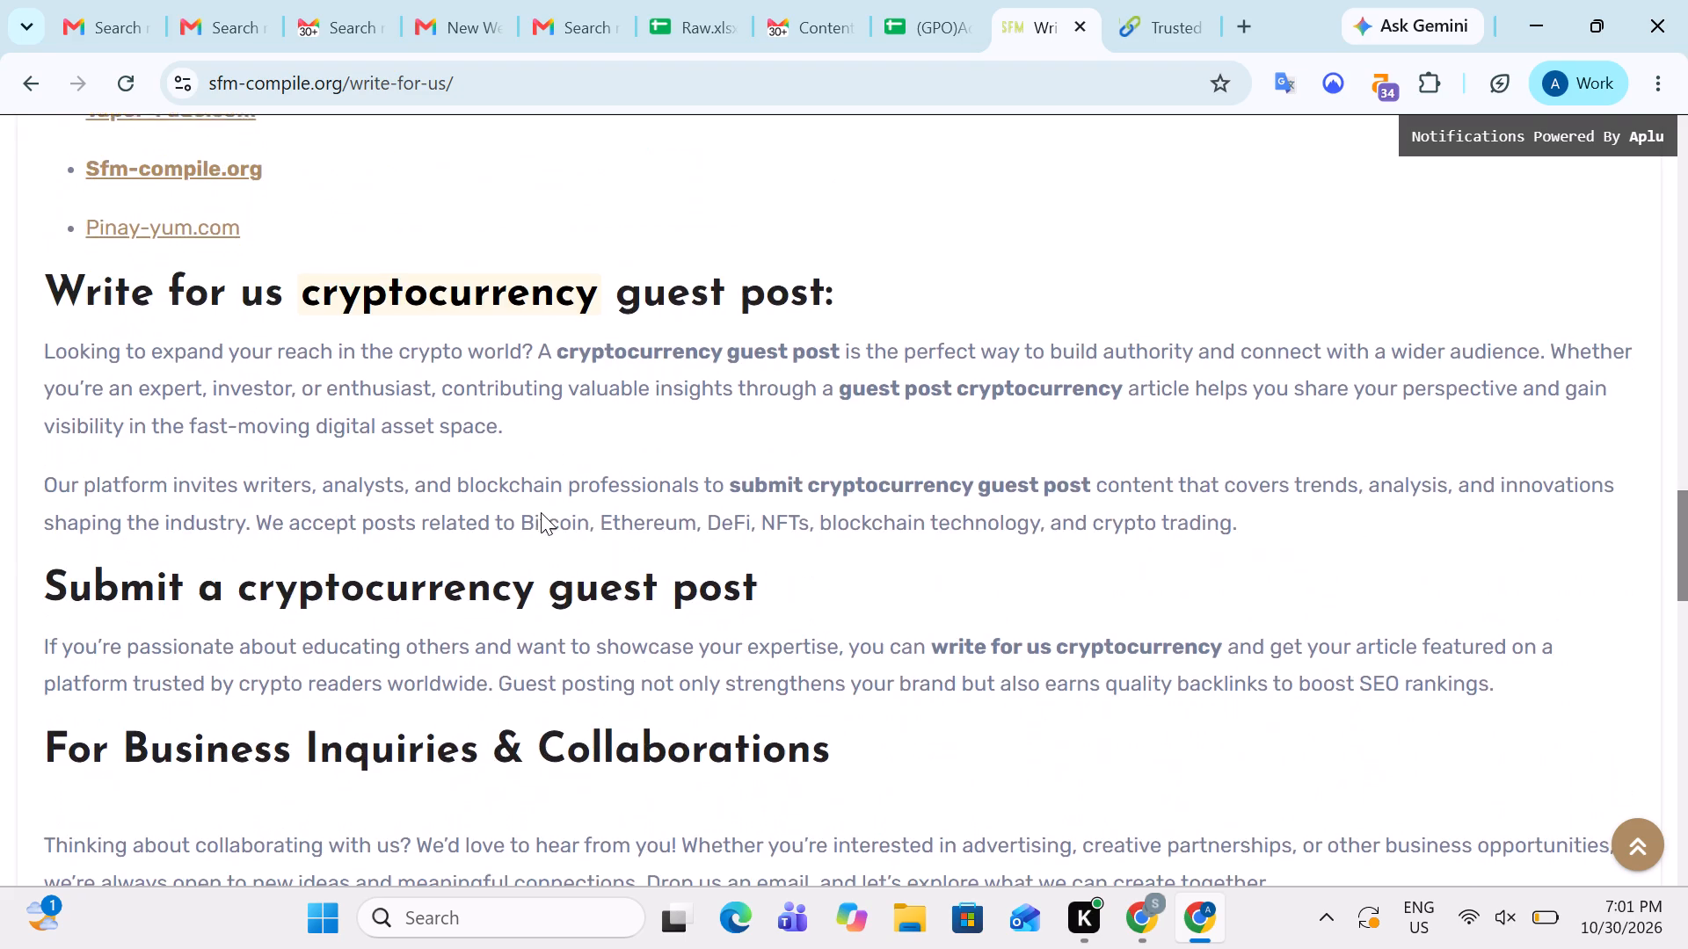
pyautogui.scroll(-2, 541, 512)
pyautogui.scroll(5, 541, 512)
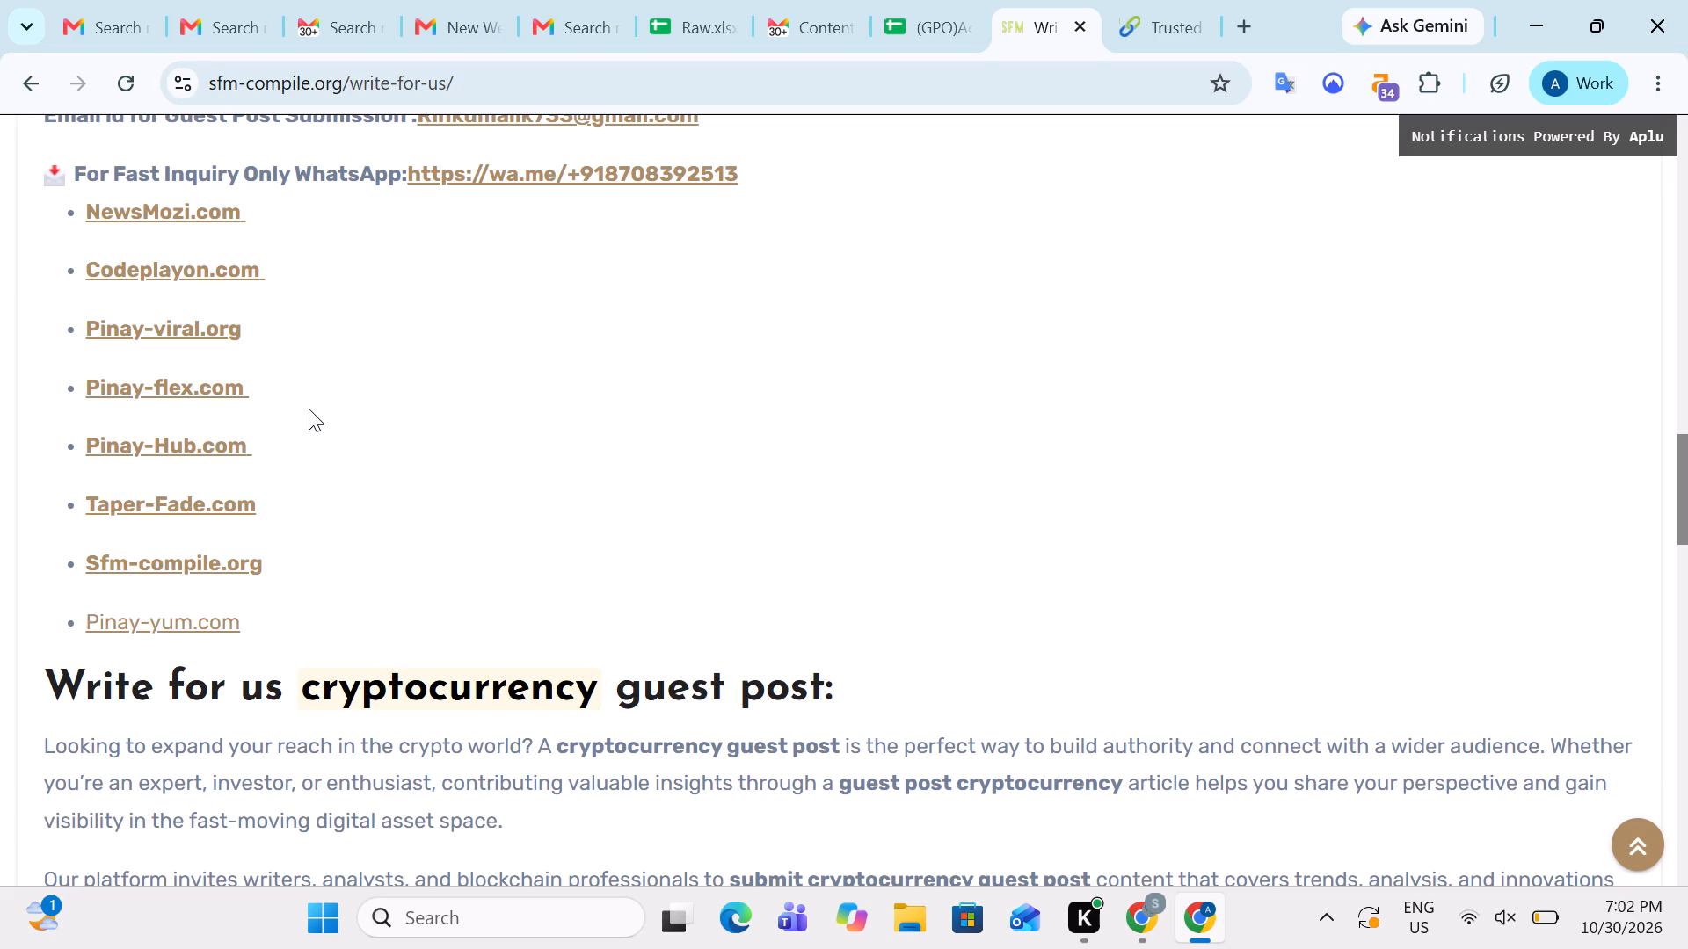
# Return to the (GPO)Admin Sites list to continue checking its linked sites.
pyautogui.click(931, 7)
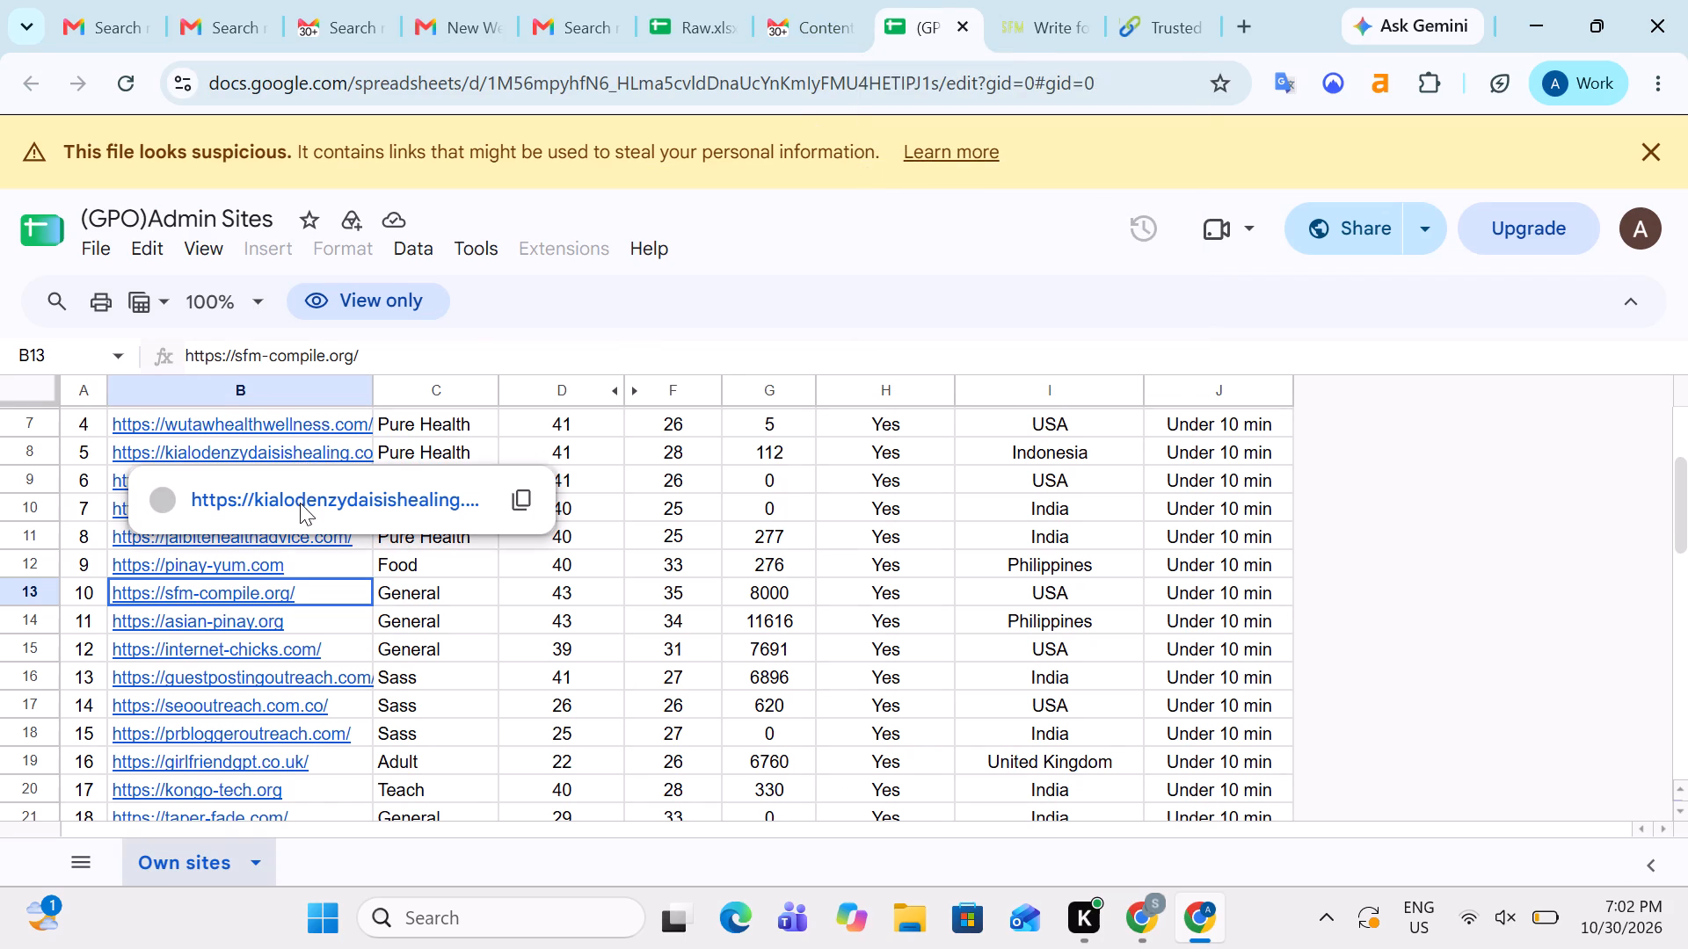
# Open kialodenzydaisishealing.com from the list, try its human-verification check, and close the page without running its terminal instructions.
pyautogui.click(300, 503)
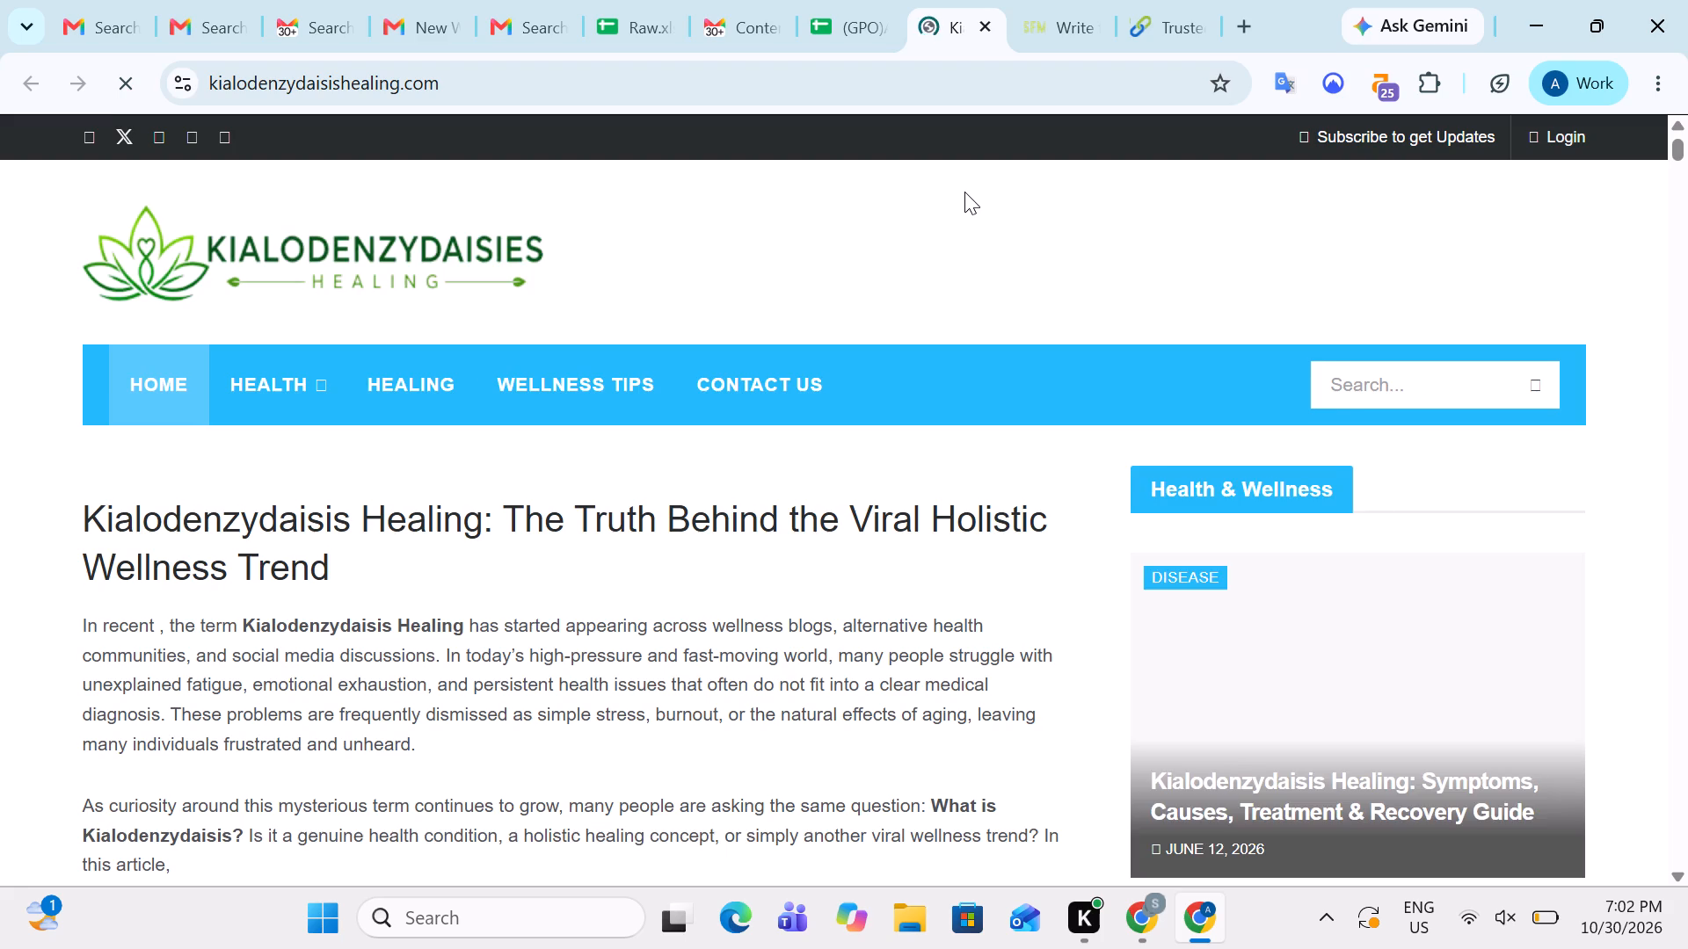
pyautogui.scroll(-9, 646, 293)
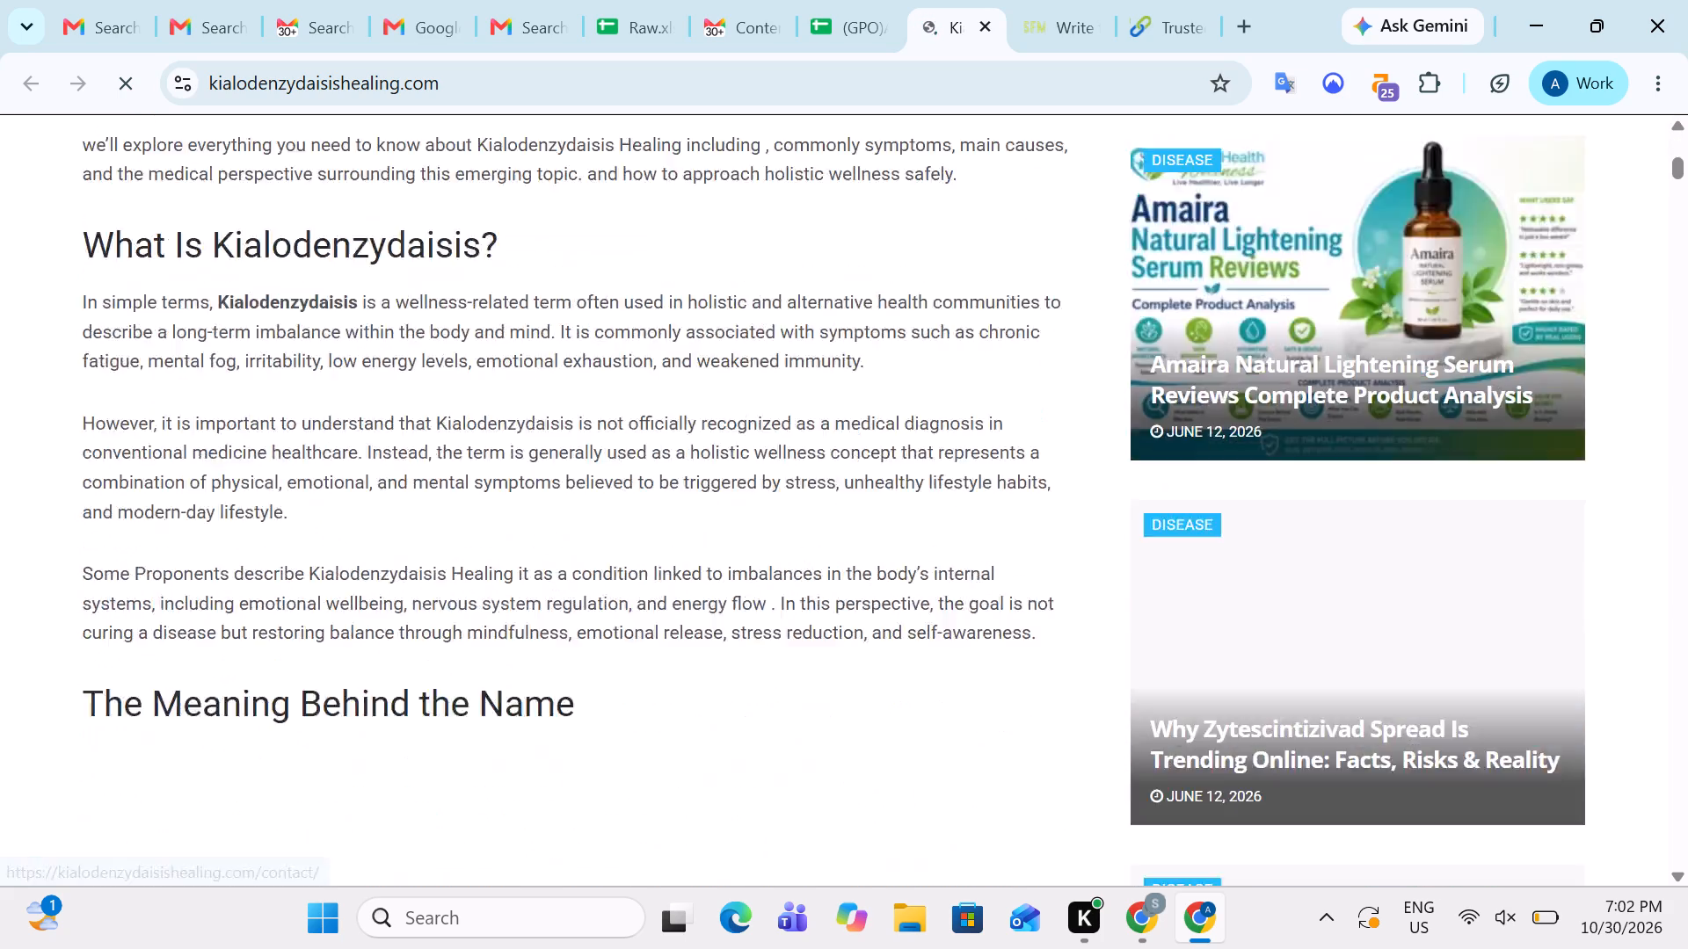
pyautogui.scroll(-14, 646, 293)
pyautogui.scroll(3, 646, 293)
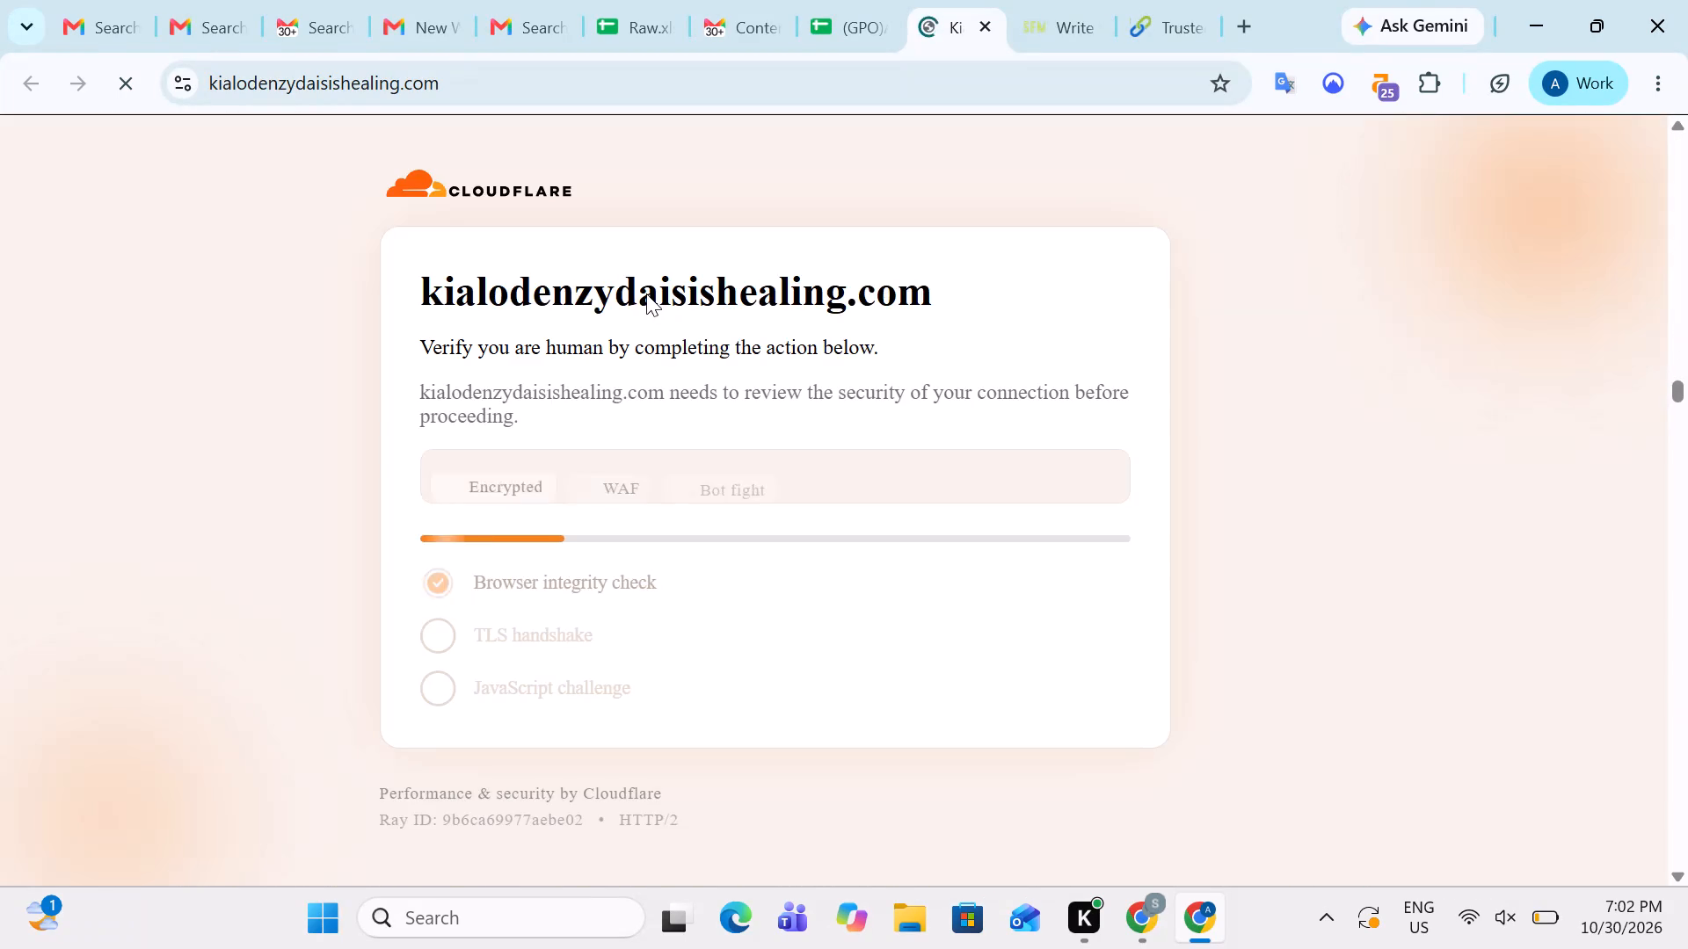
pyautogui.scroll(8, 646, 293)
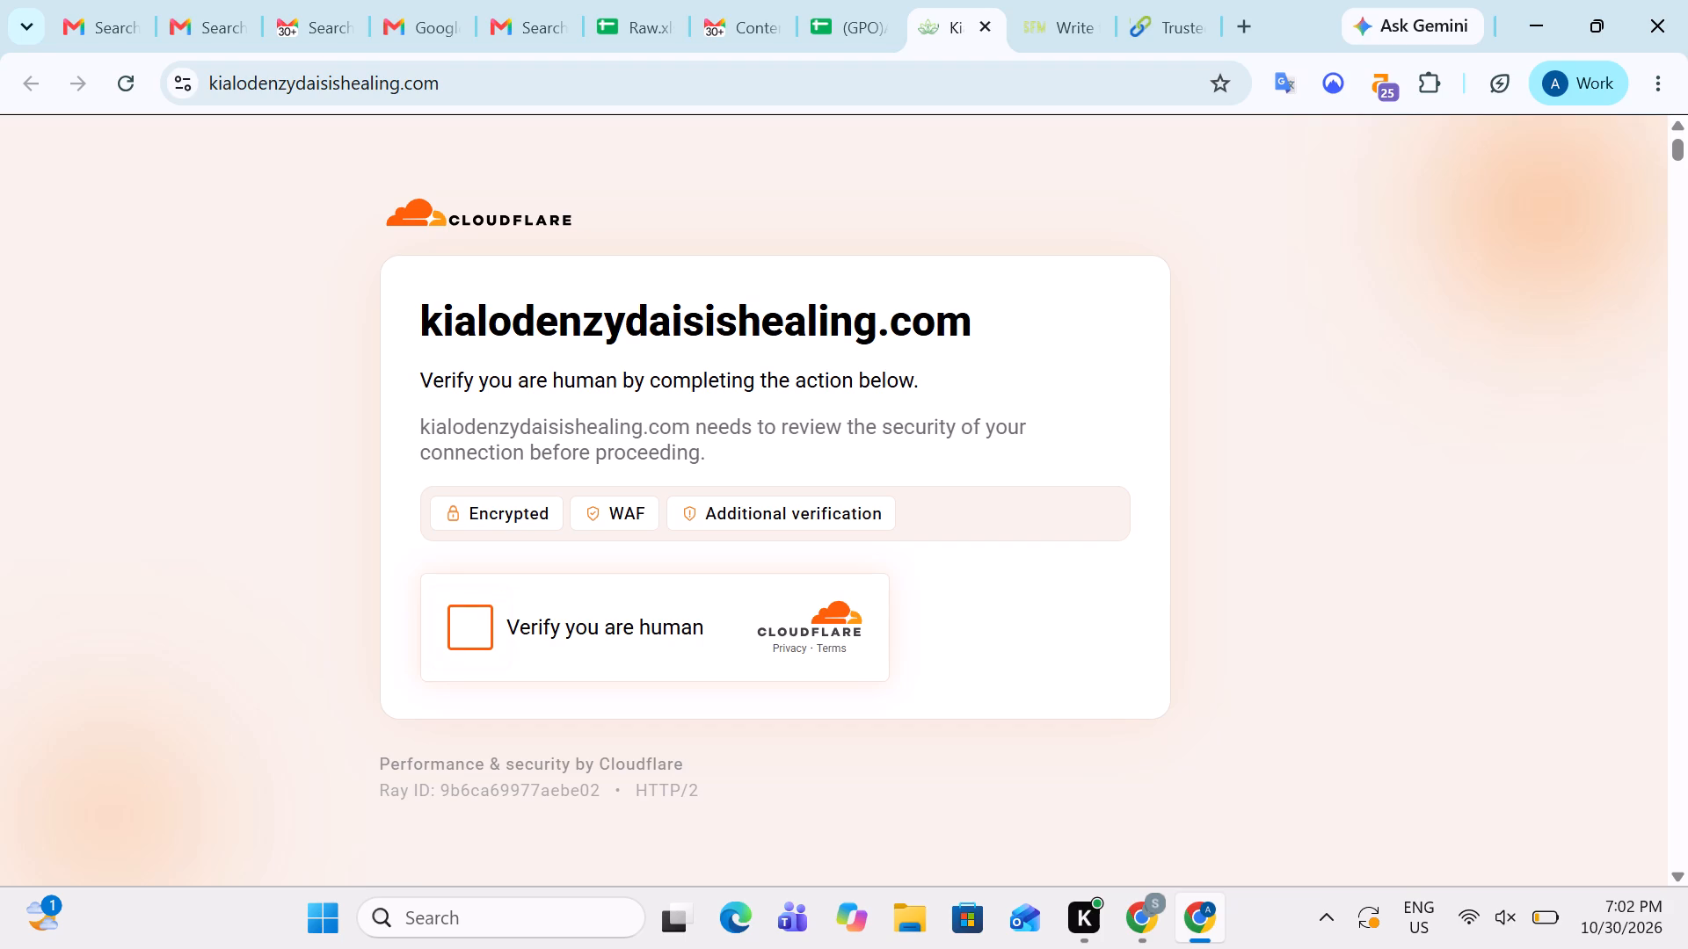
pyautogui.click(492, 619)
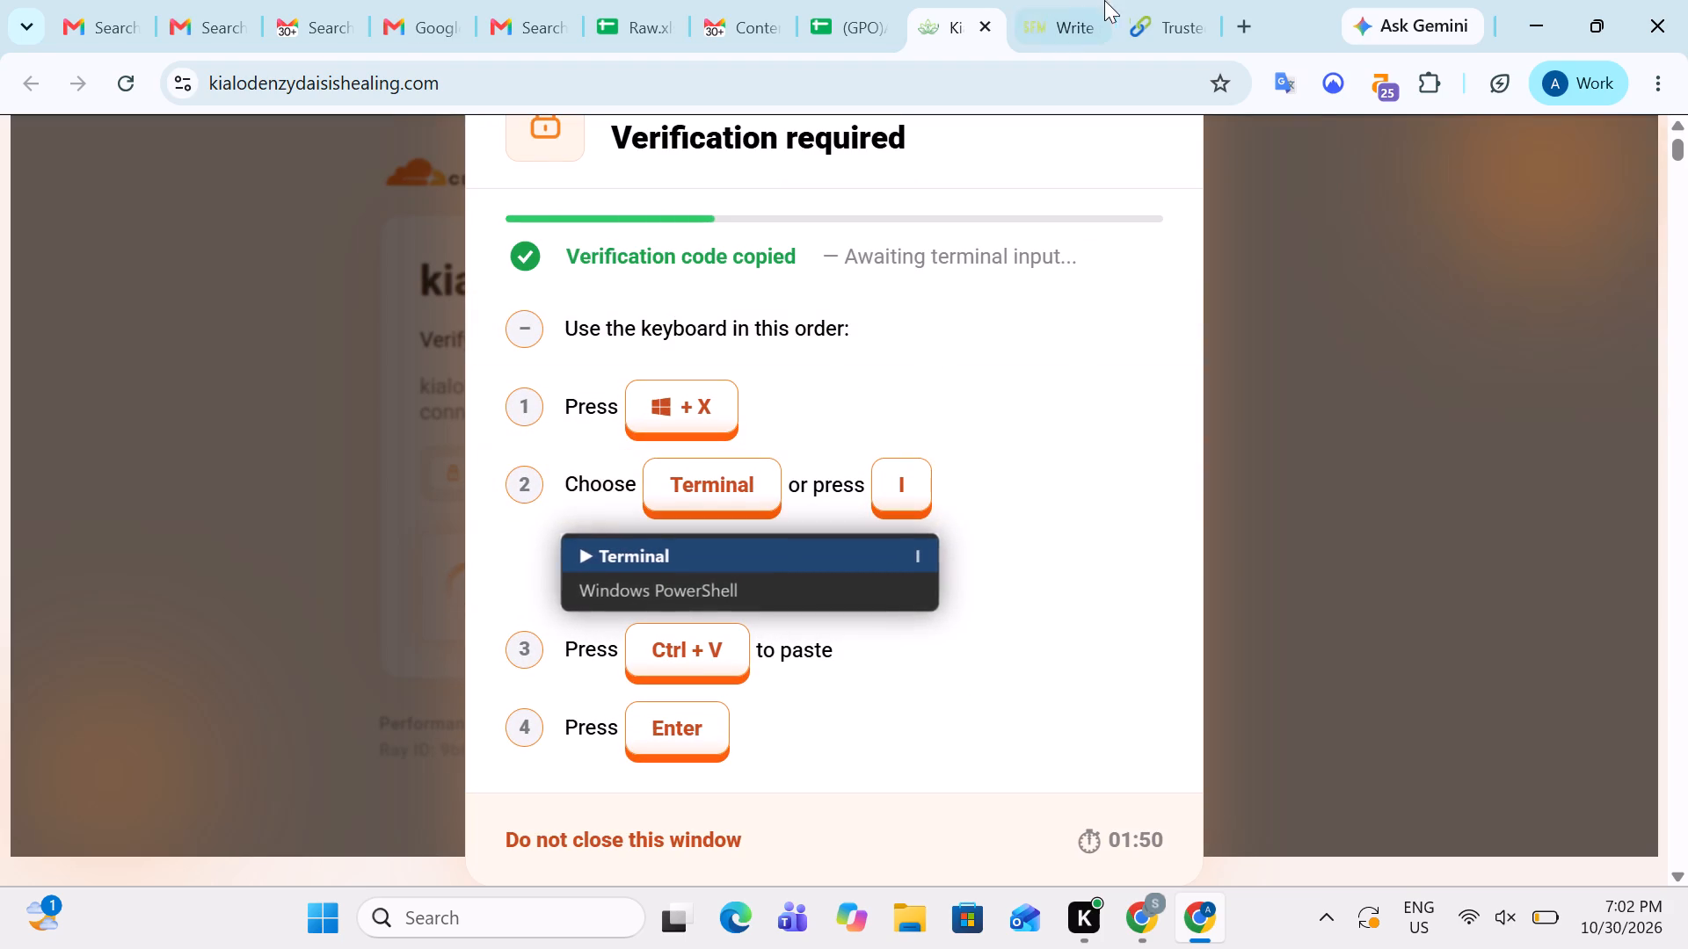
pyautogui.click(994, 25)
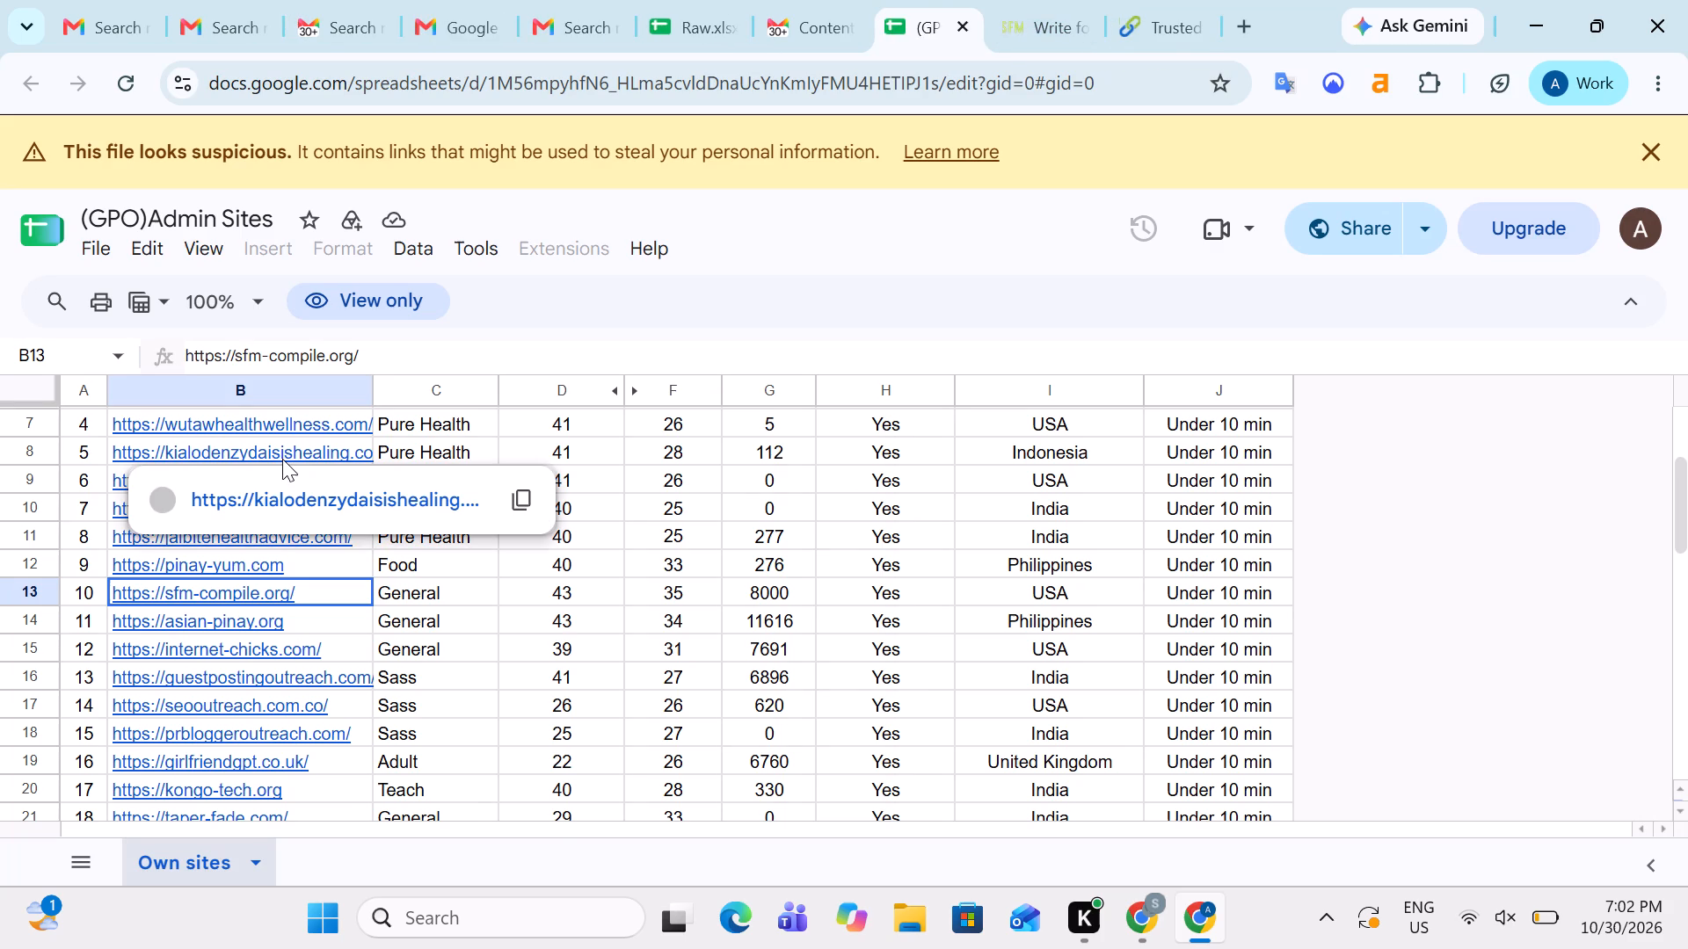
# Reopen kialodenzydaisishealing.com from the (GPO)Admin Sites list and look over its page again.
pyautogui.click(286, 493)
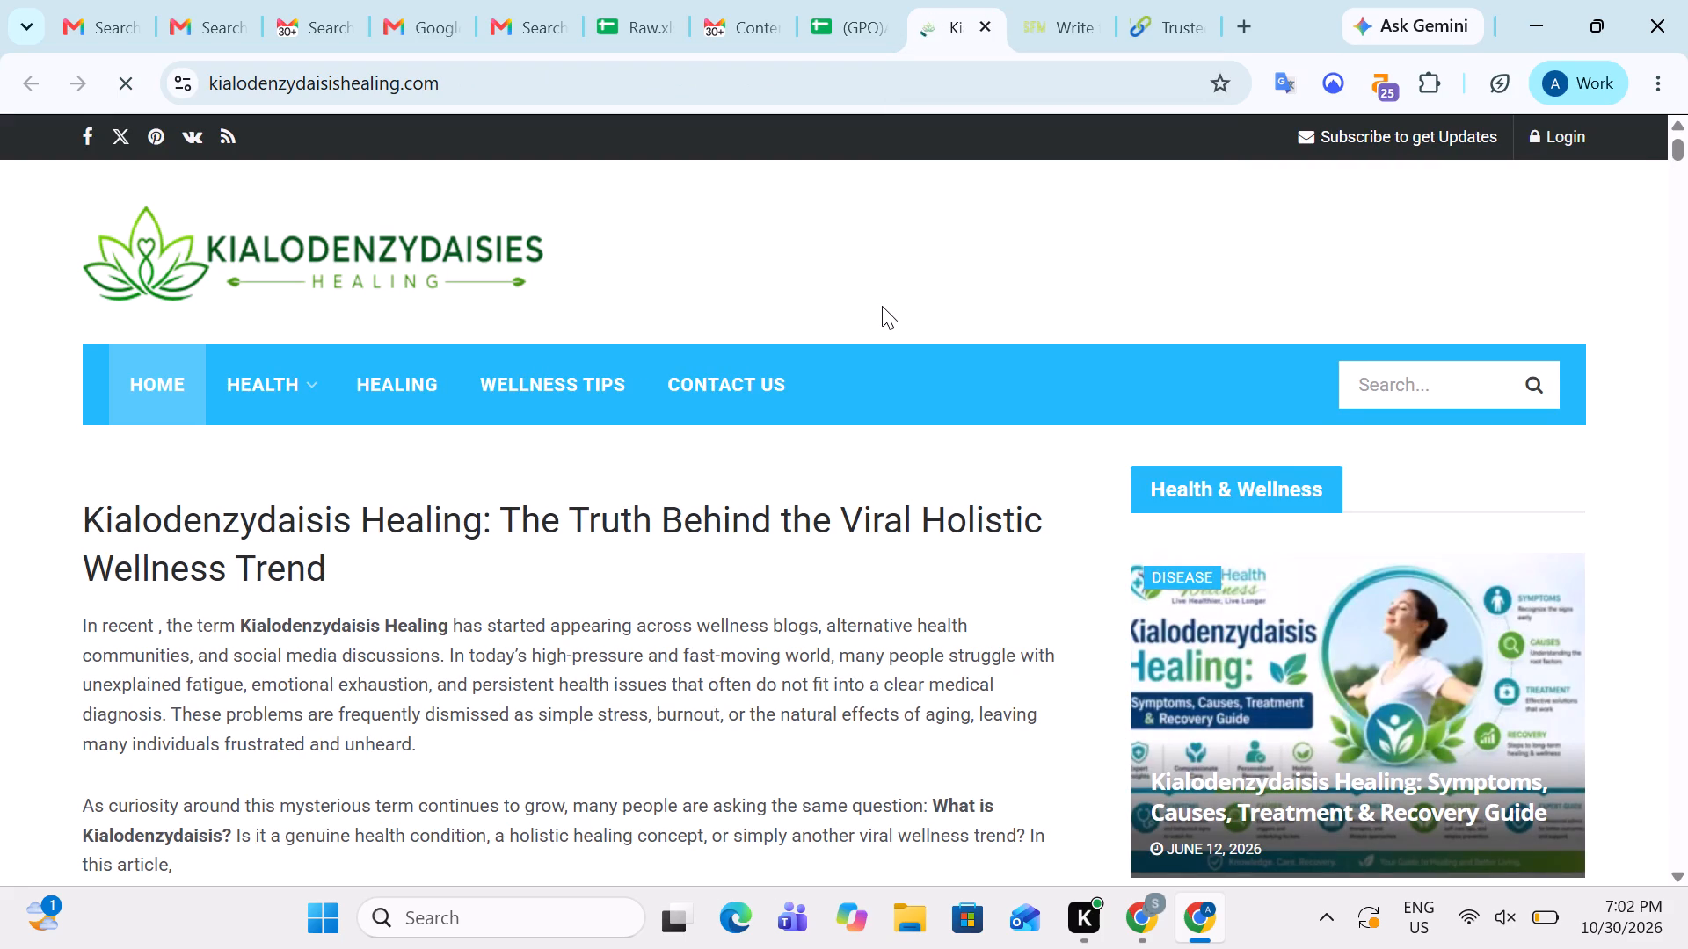
pyautogui.scroll(-1, 661, 375)
pyautogui.scroll(1, 661, 375)
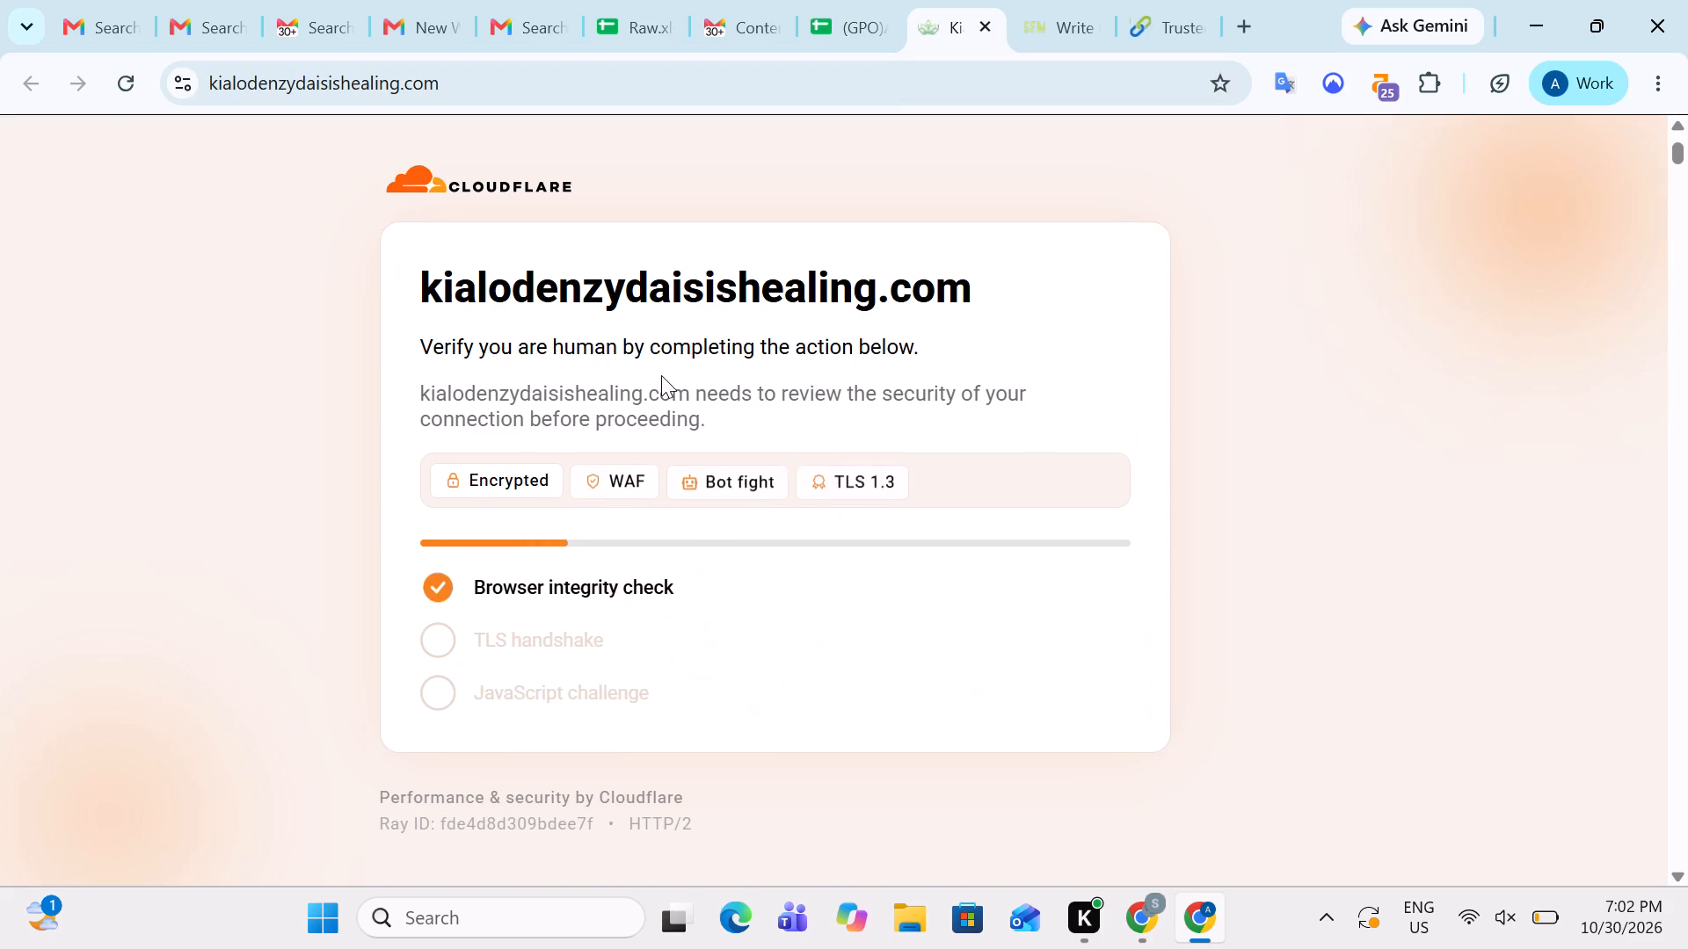
pyautogui.scroll(1, 661, 375)
pyautogui.moveTo(661, 375); pyautogui.dragTo(1081, 203)
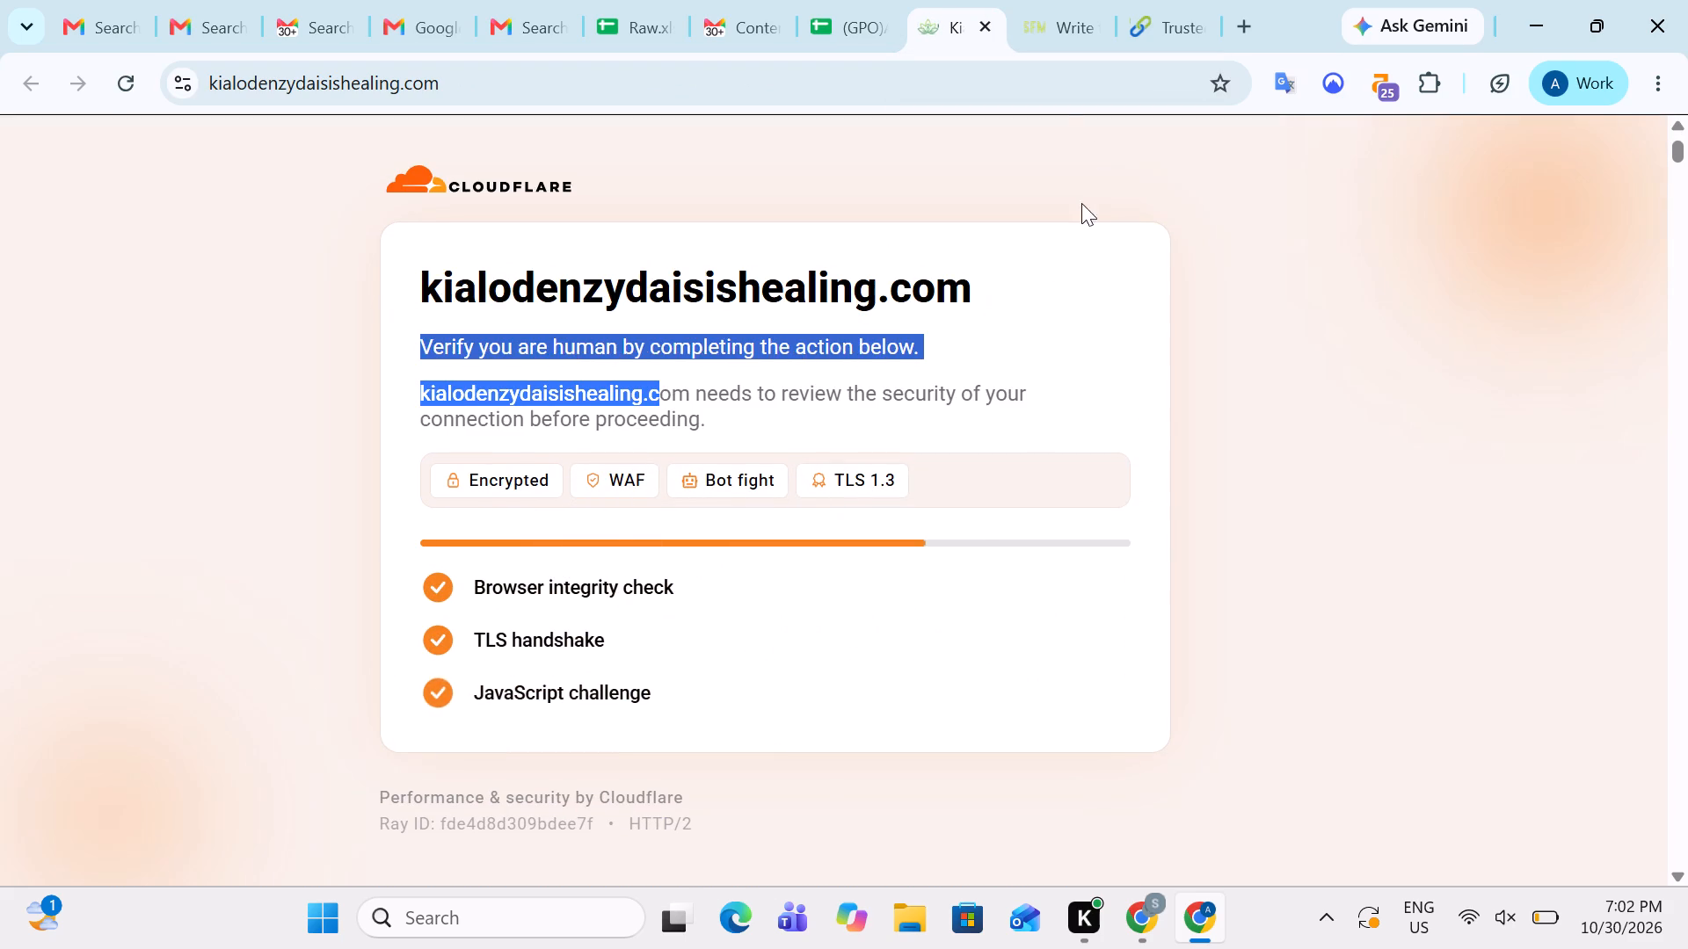
# Close the kialodenzydaisishealing.com, sfm-compile.org, (GPO)Admin Sites, marketplace and email thread pages, returning to the Raw spreadsheet.
pyautogui.moveTo(1081, 203); pyautogui.dragTo(990, 30)
pyautogui.click(990, 30)
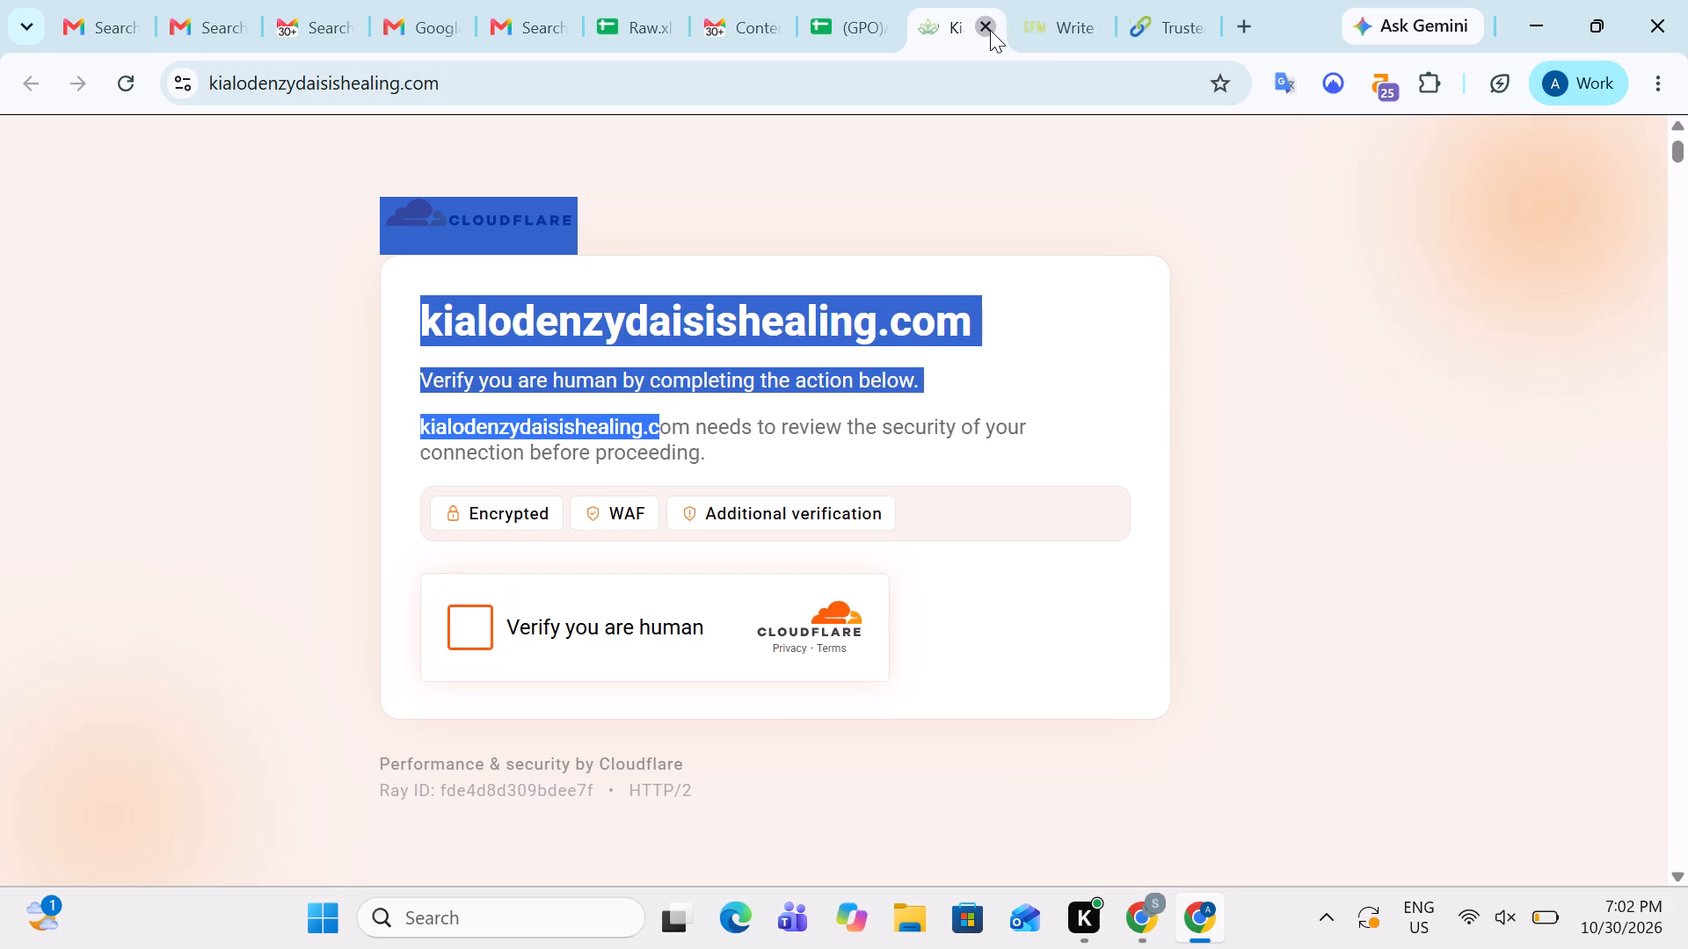
pyautogui.click(990, 30)
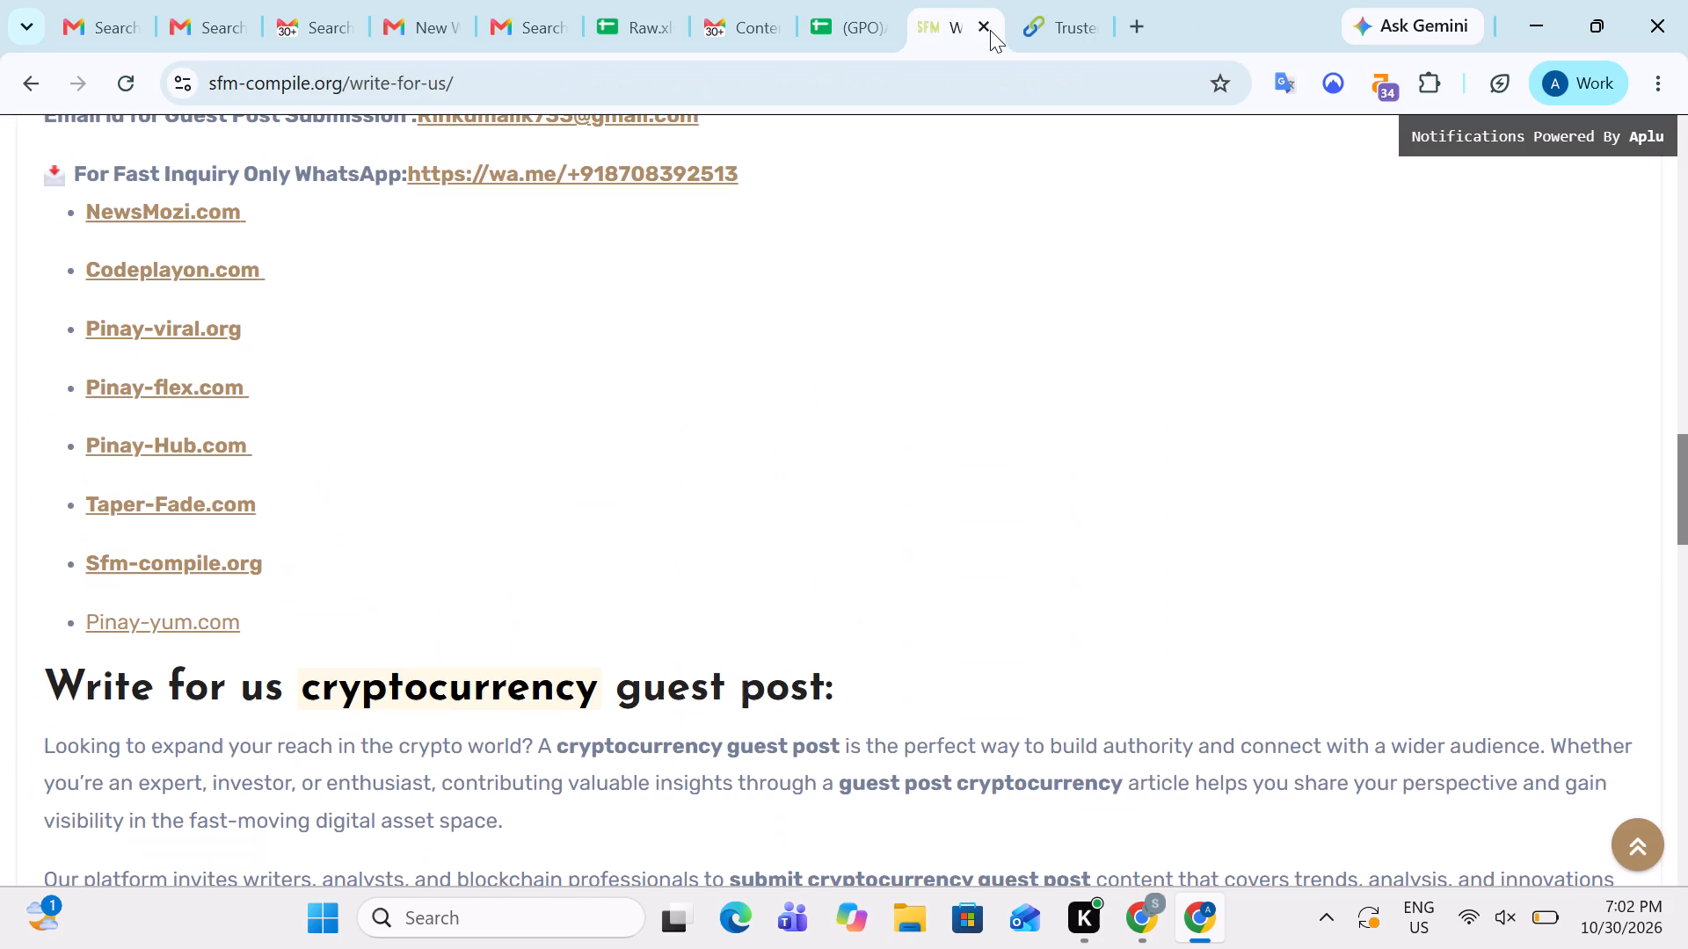
pyautogui.click(990, 30)
pyautogui.click(990, 30)
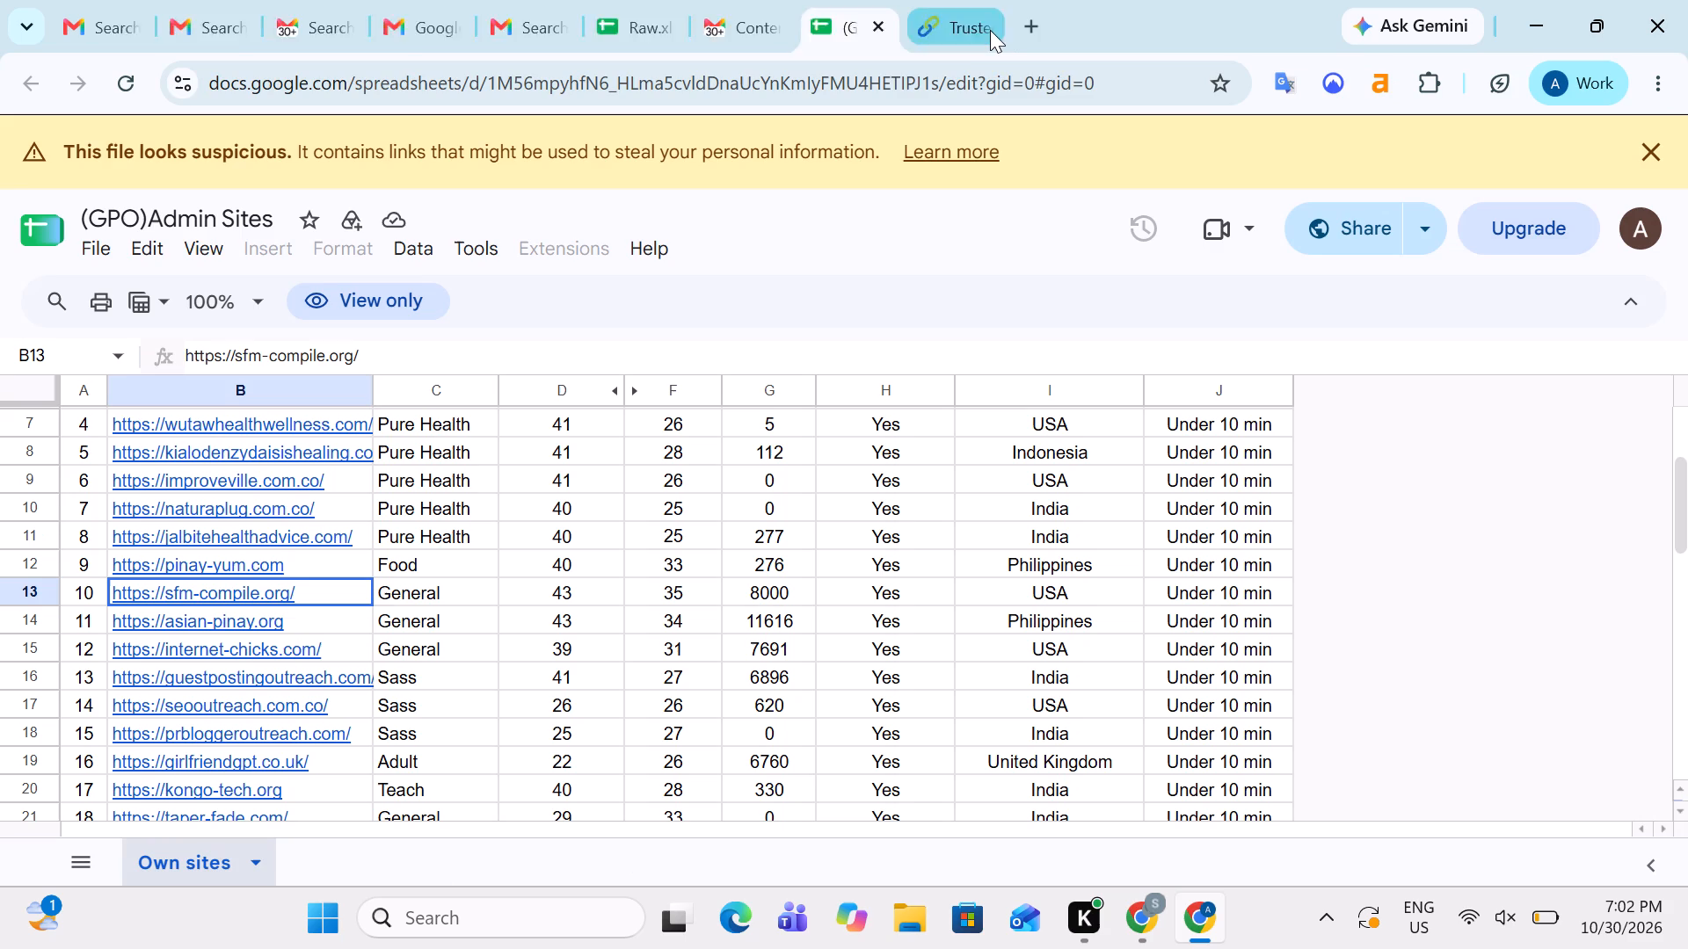
pyautogui.click(990, 30)
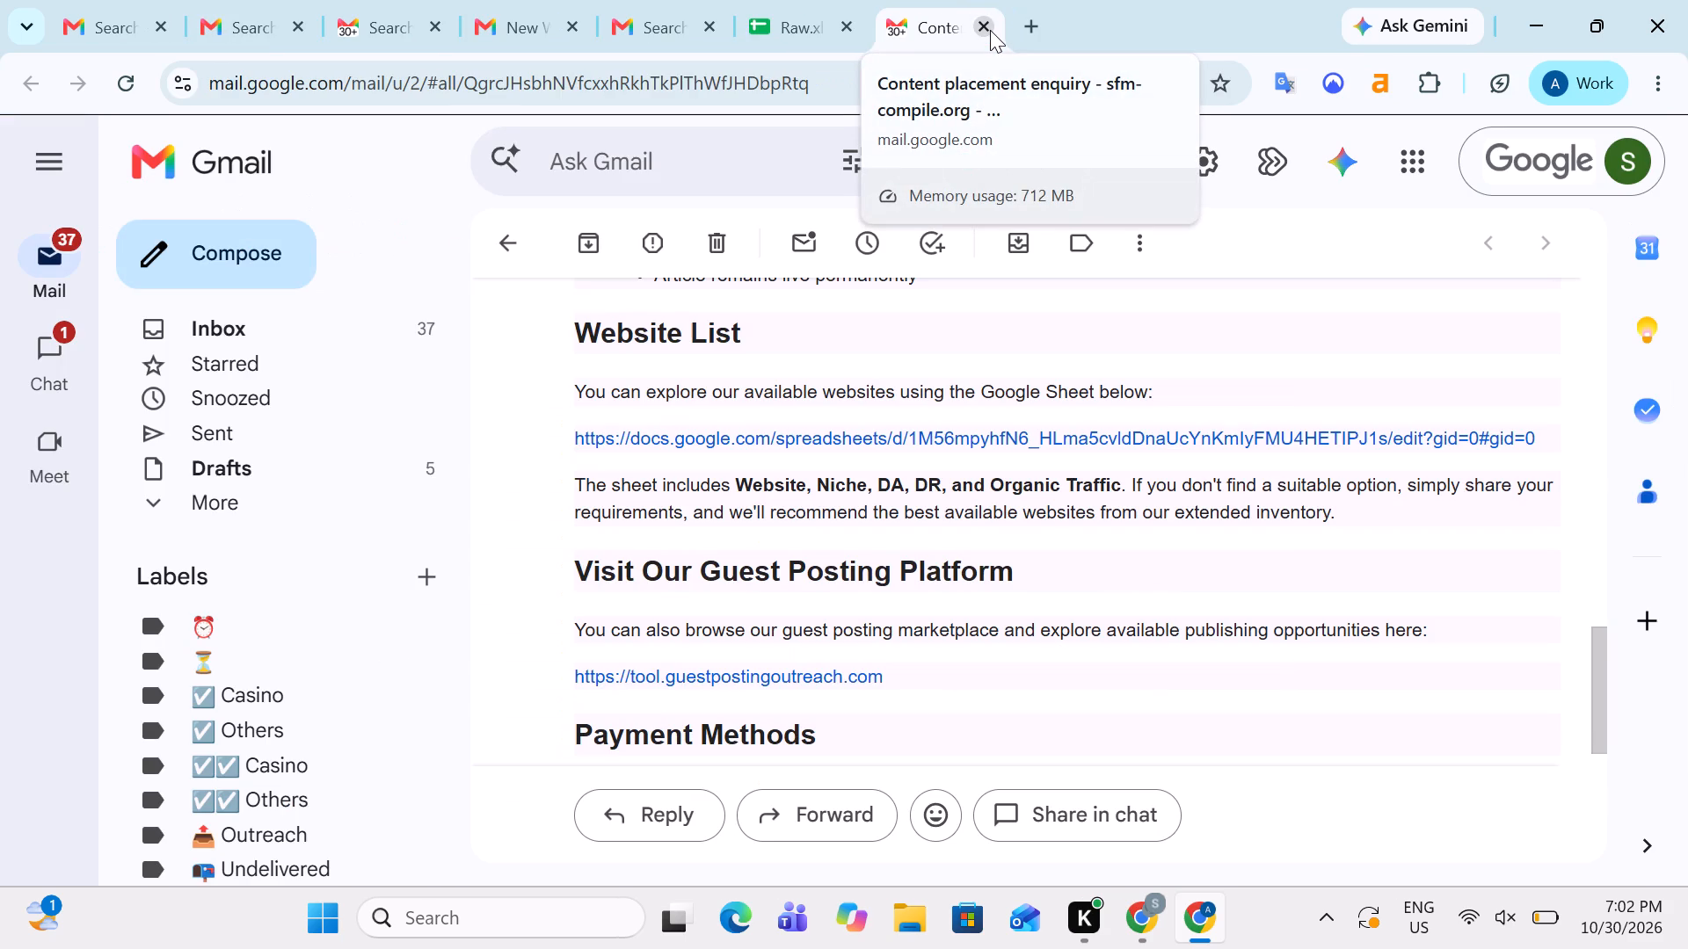
pyautogui.click(990, 30)
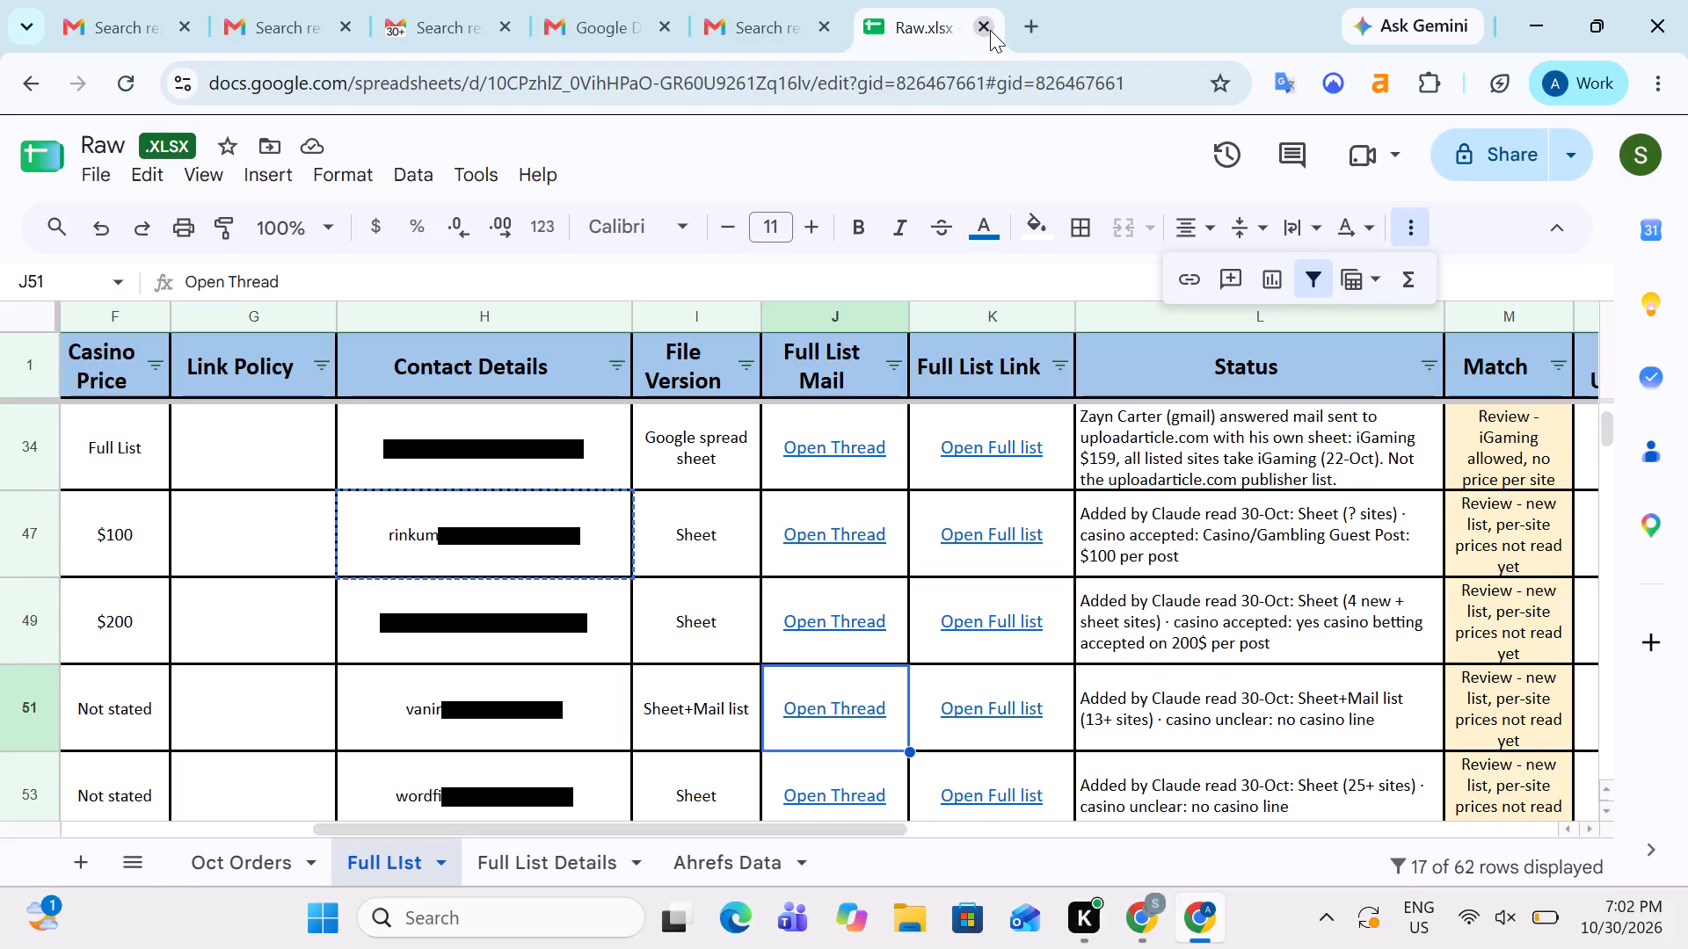
# Set the Seller Type in row 47, the new entry with a $100 casino price, to Publisher.
pyautogui.press('Right')
pyautogui.press('Right')
pyautogui.press('Right')
pyautogui.press('Right')
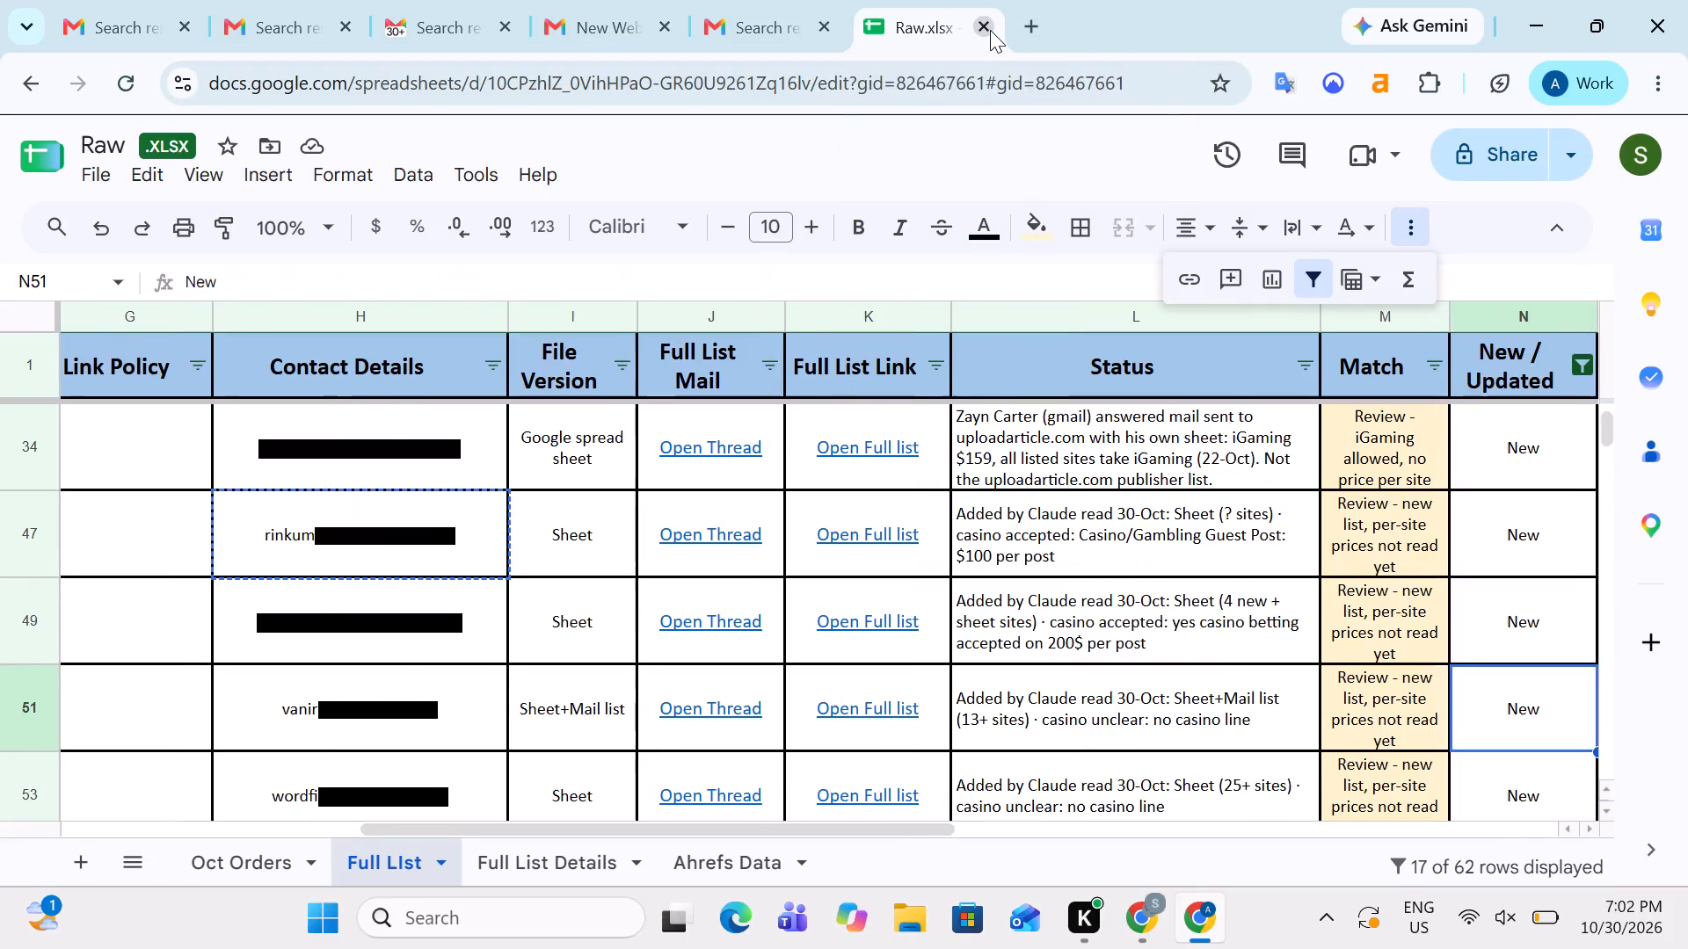
pyautogui.press('Left')
pyautogui.press('Left')
pyautogui.press('Left')
pyautogui.press('Left')
pyautogui.press('Up')
pyautogui.press('Up')
pyautogui.press('Up')
pyautogui.press('Left')
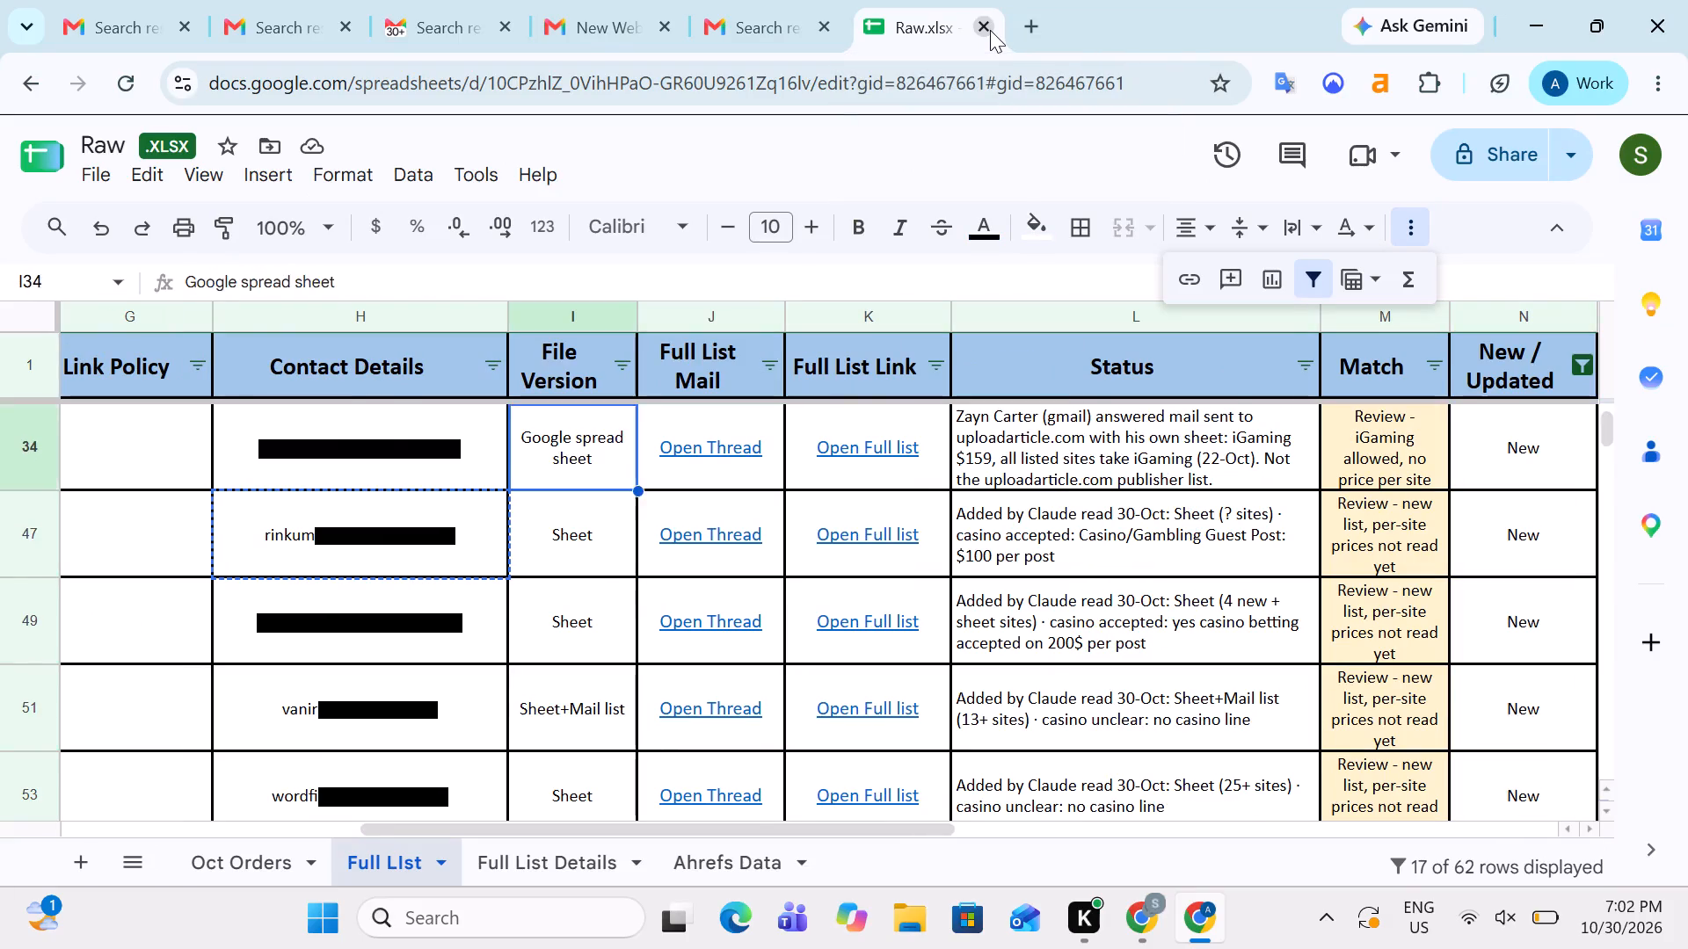
pyautogui.press('Down')
pyautogui.press('Right')
pyautogui.press('Right')
pyautogui.press('Right')
pyautogui.press('Right')
pyautogui.press('Right')
pyautogui.press('Right')
pyautogui.press('Right')
pyautogui.press('Right')
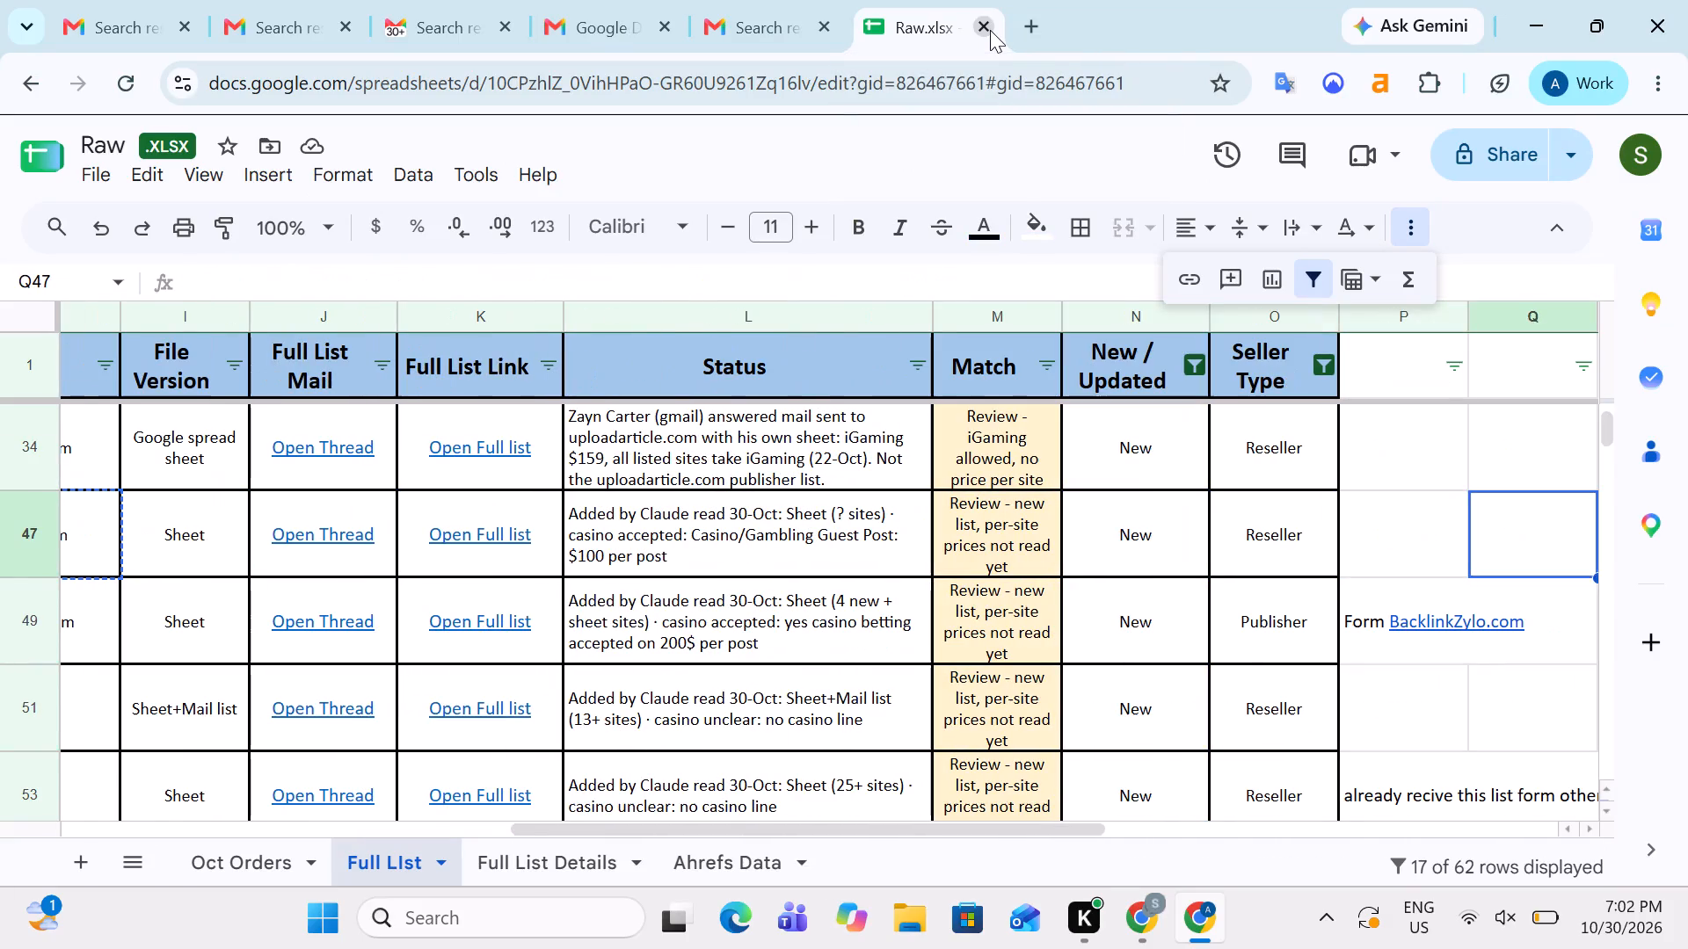
pyautogui.press('Left')
pyautogui.press('Left')
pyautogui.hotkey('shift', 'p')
pyautogui.press('Down')
pyautogui.press('Up')
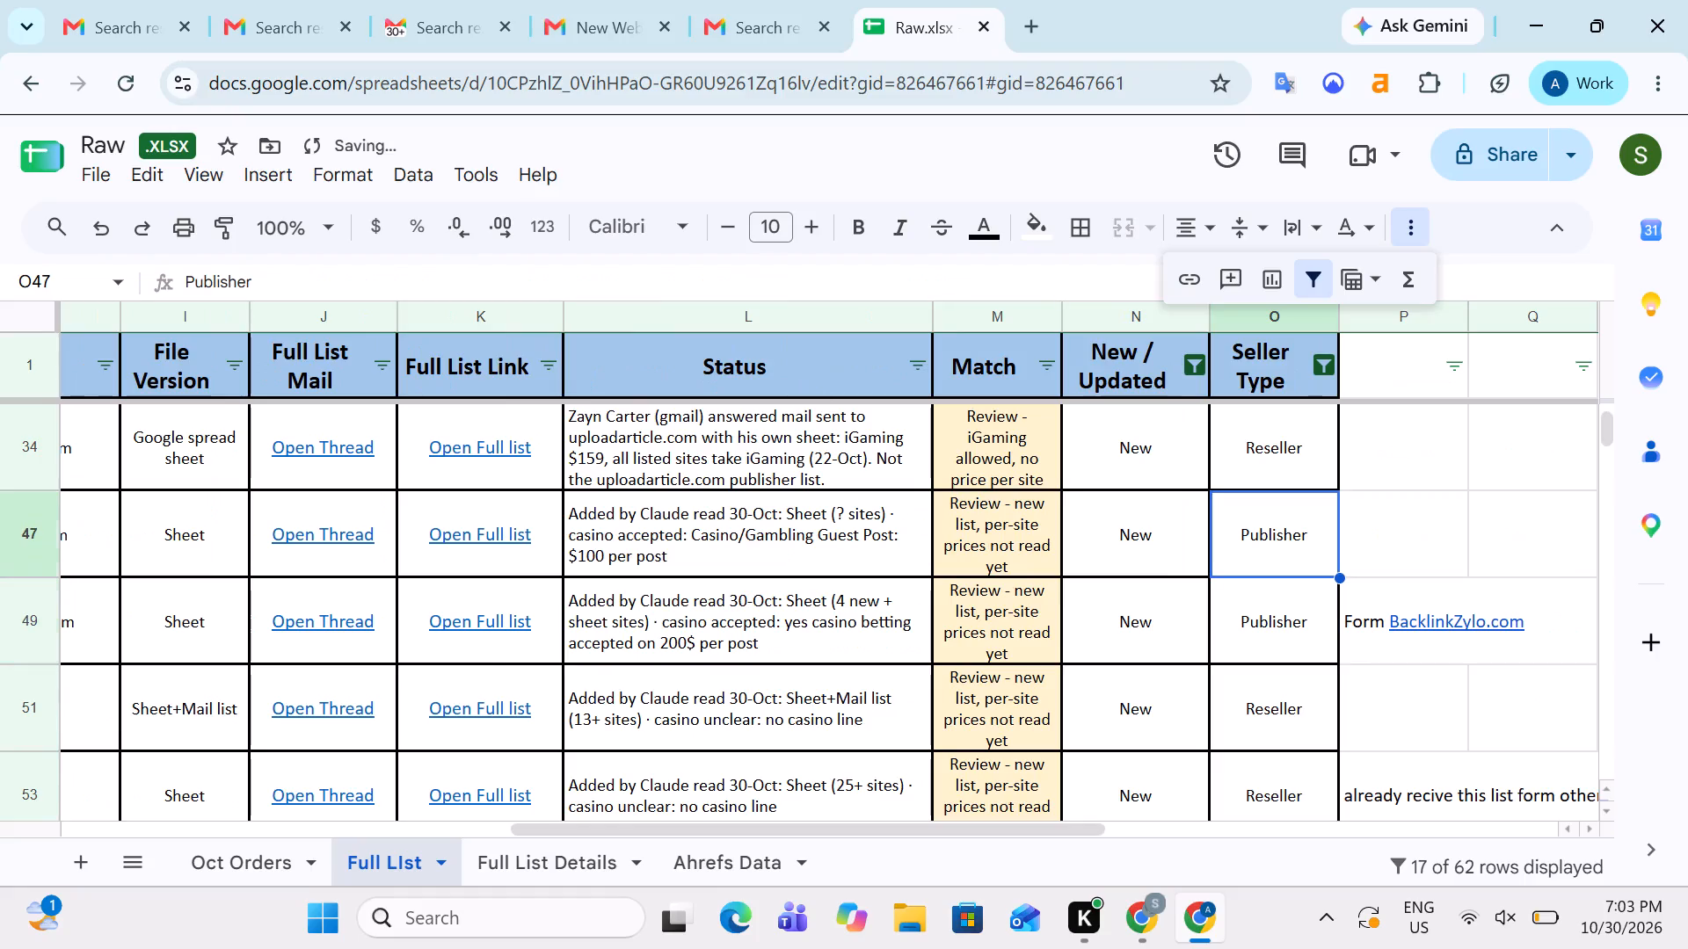
# Look back across row 34, from its Seller Type to its Website entry.
pyautogui.press('Left')
pyautogui.press('Up')
pyautogui.press('Right')
pyautogui.press('Left')
pyautogui.press('Left')
pyautogui.press('Left')
pyautogui.press('Left')
pyautogui.press('Left')
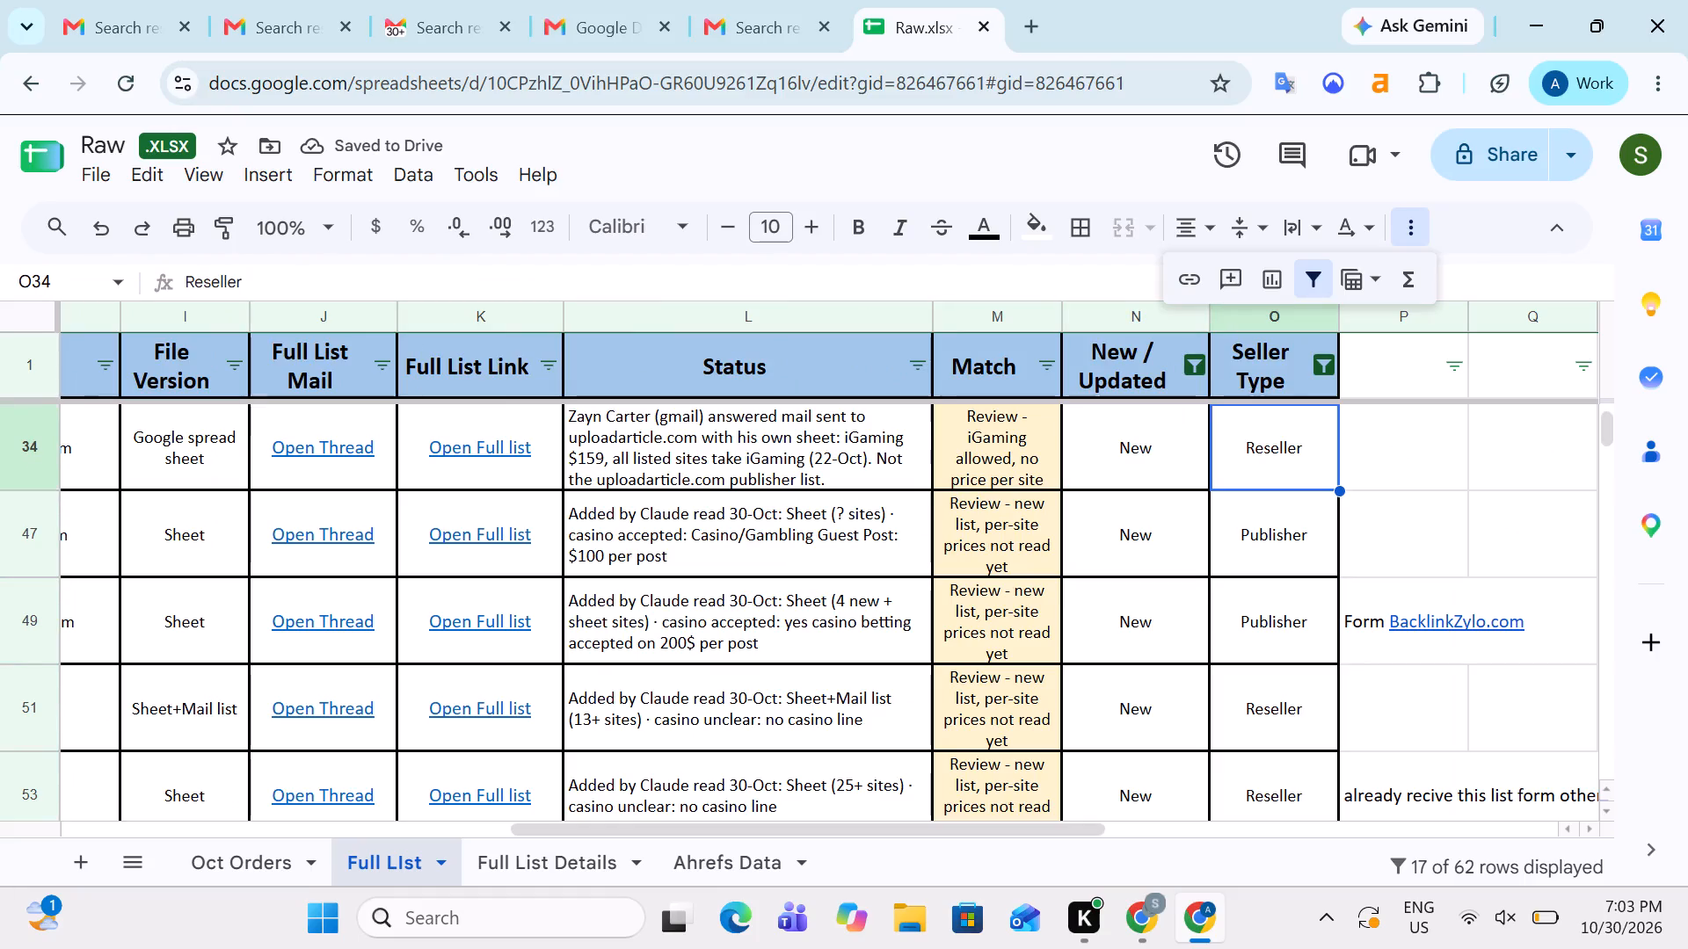
pyautogui.press('Left')
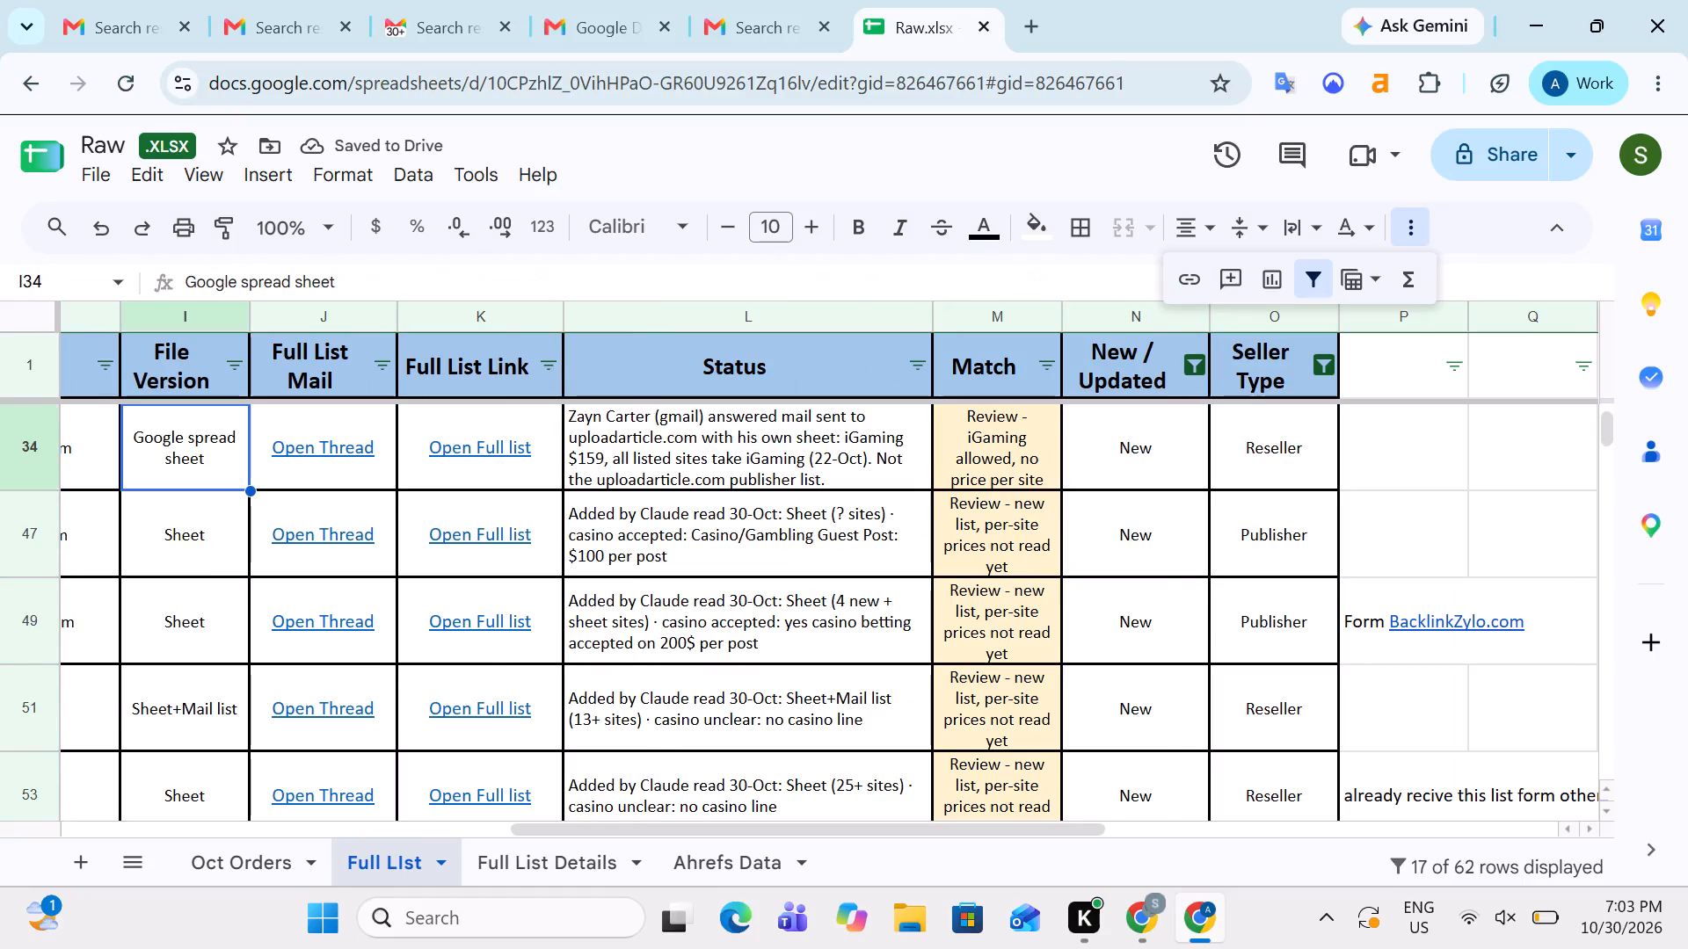
pyautogui.press('Left')
pyautogui.press('Left')
pyautogui.press('Left')
pyautogui.press('Left')
pyautogui.press('Left')
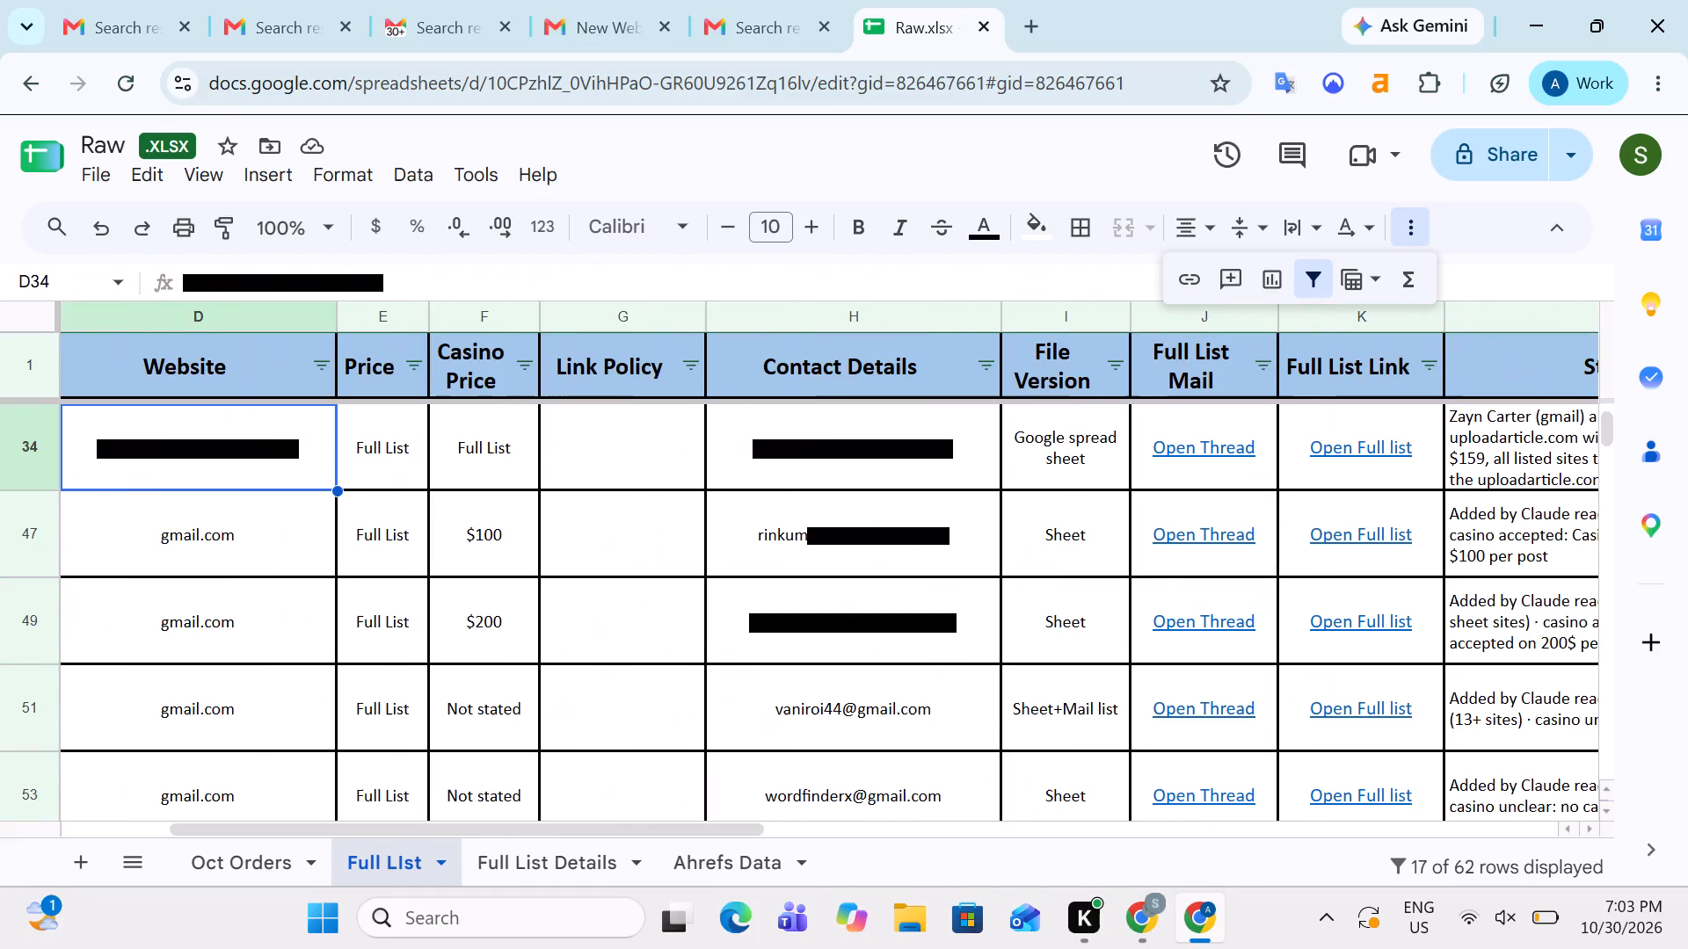
# Go to the first filtered entry, row 4, and examine its details from Website across to Status.
pyautogui.hotkey('ctrl', 'Up')
pyautogui.press('Down')
pyautogui.press('Up')
pyautogui.press('Down')
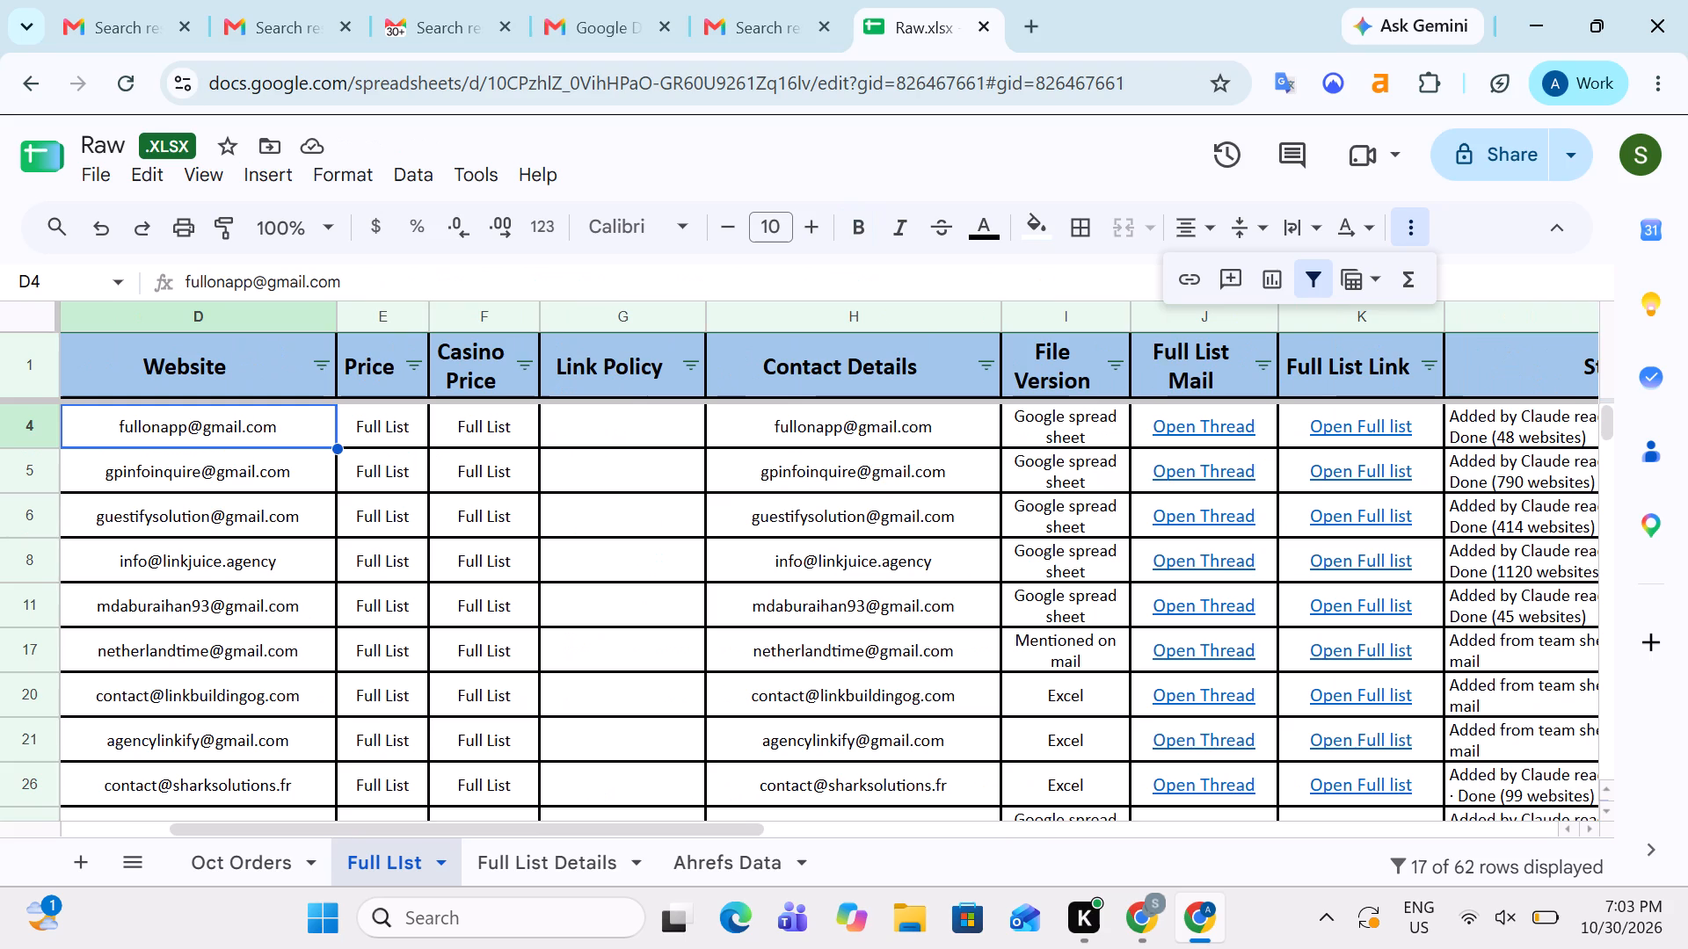
pyautogui.press('Right')
pyautogui.press('Right')
pyautogui.press('Right')
pyautogui.press('Right')
pyautogui.press('Right')
pyautogui.press('Right')
pyautogui.press('Right')
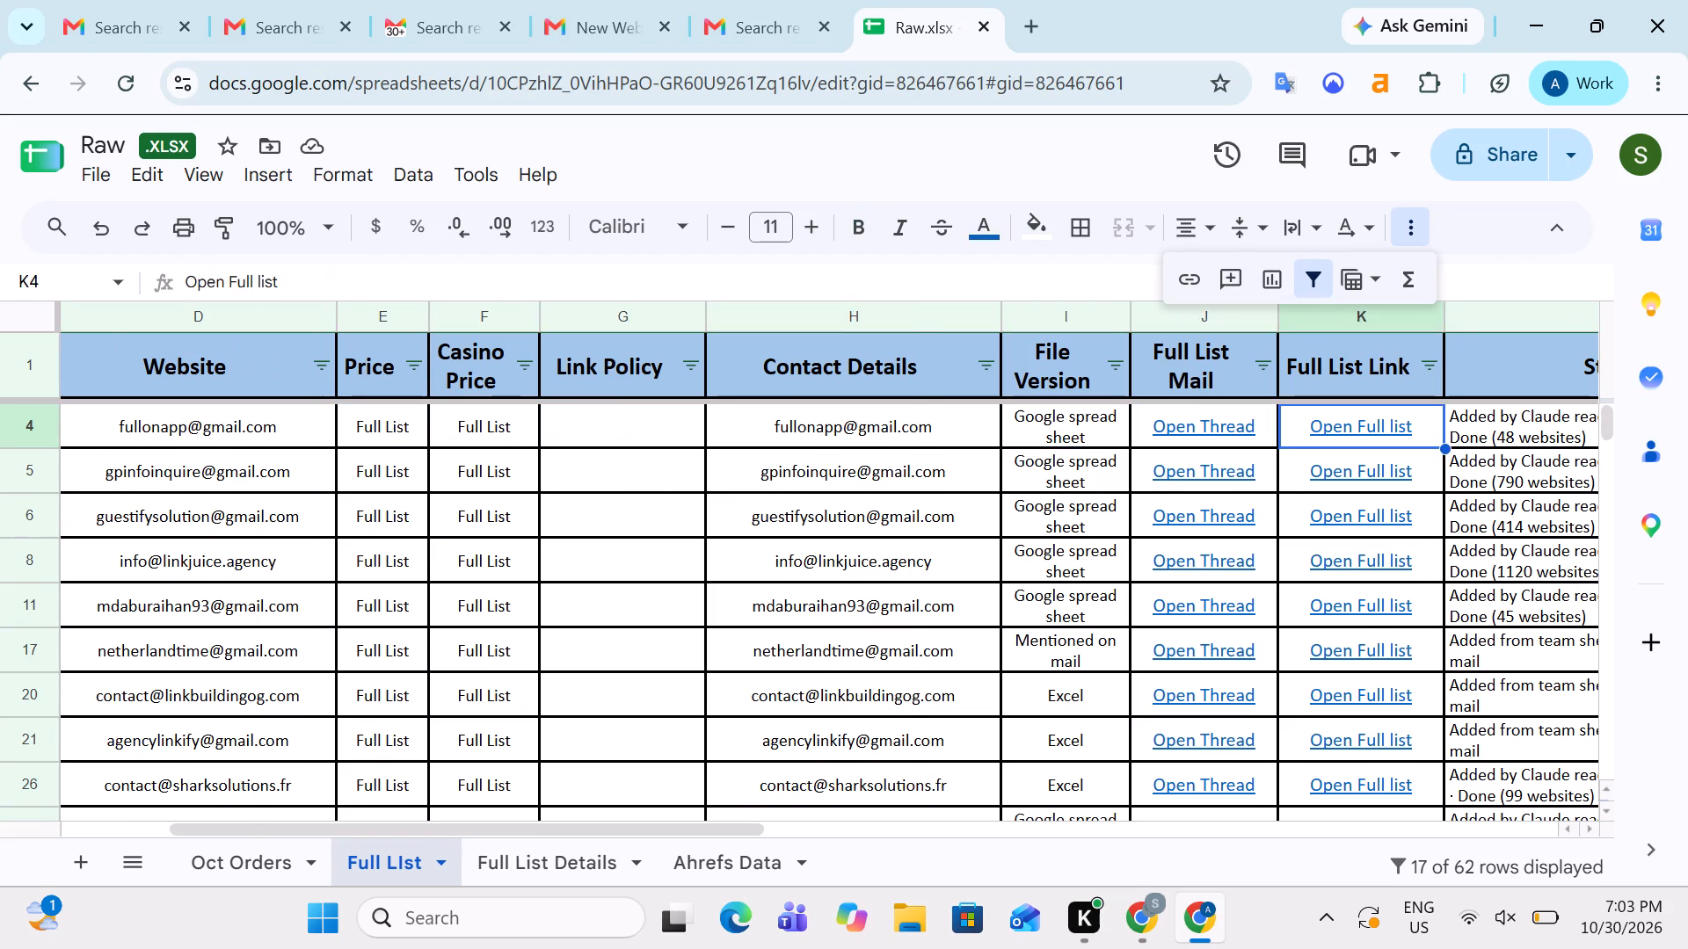
pyautogui.press('Right')
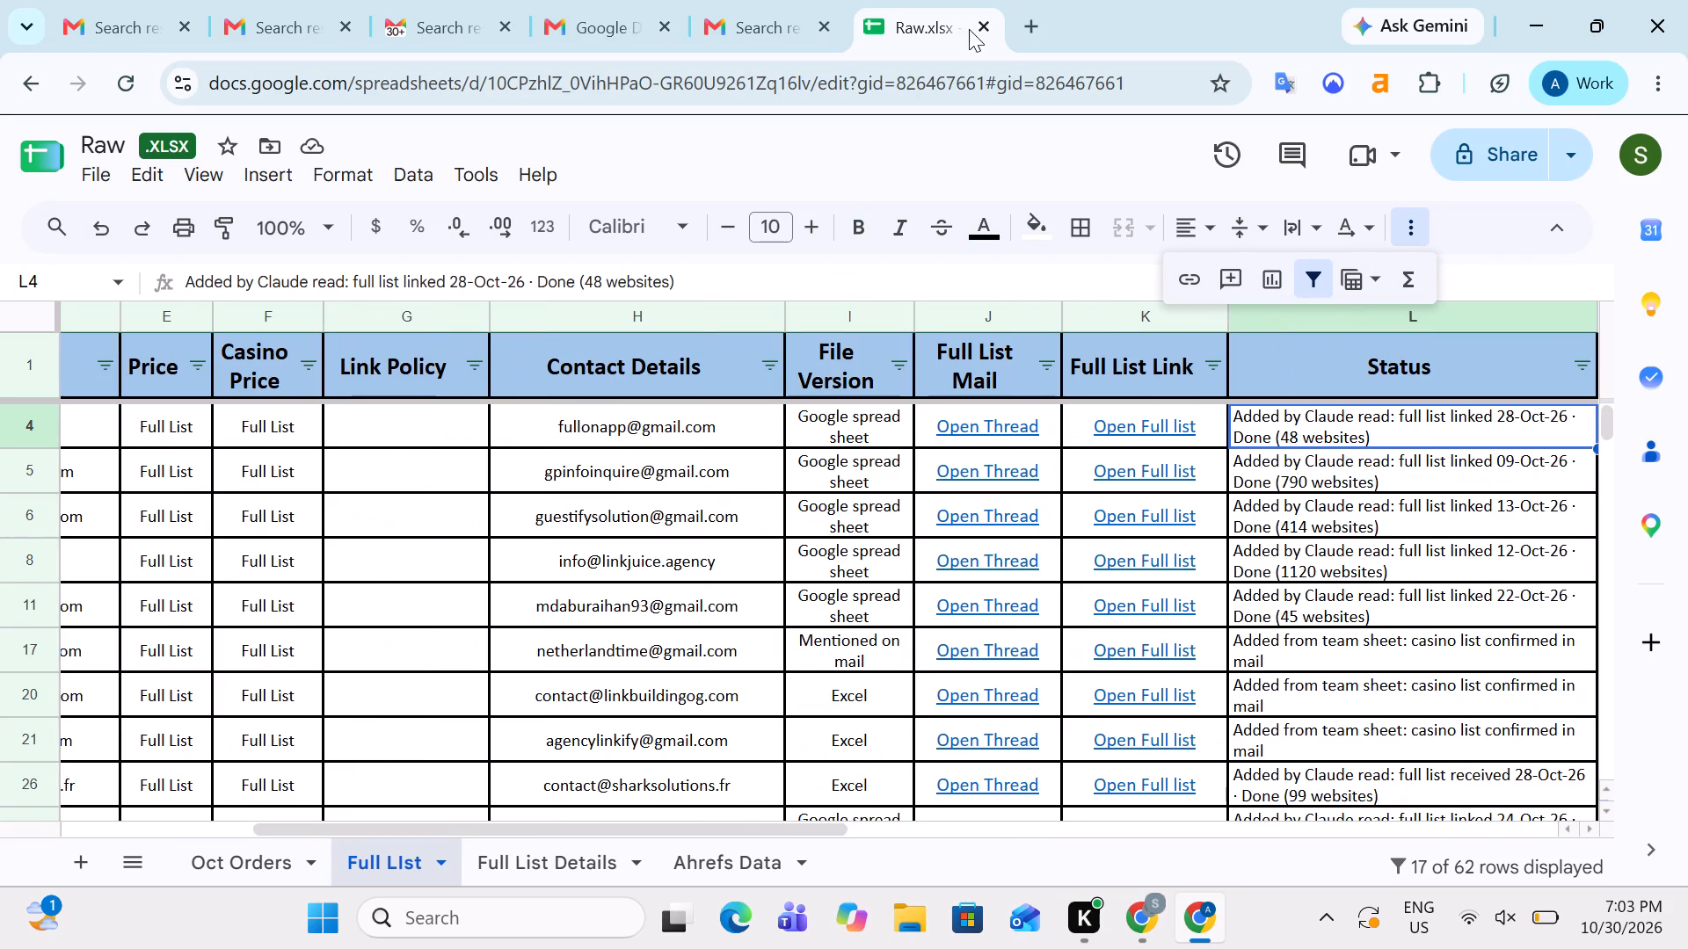
# Open the full list linked in row 4 of Raw.xlsx and look through the Admin Sites sheet of Sports Backlinks.
pyautogui.click(1127, 429)
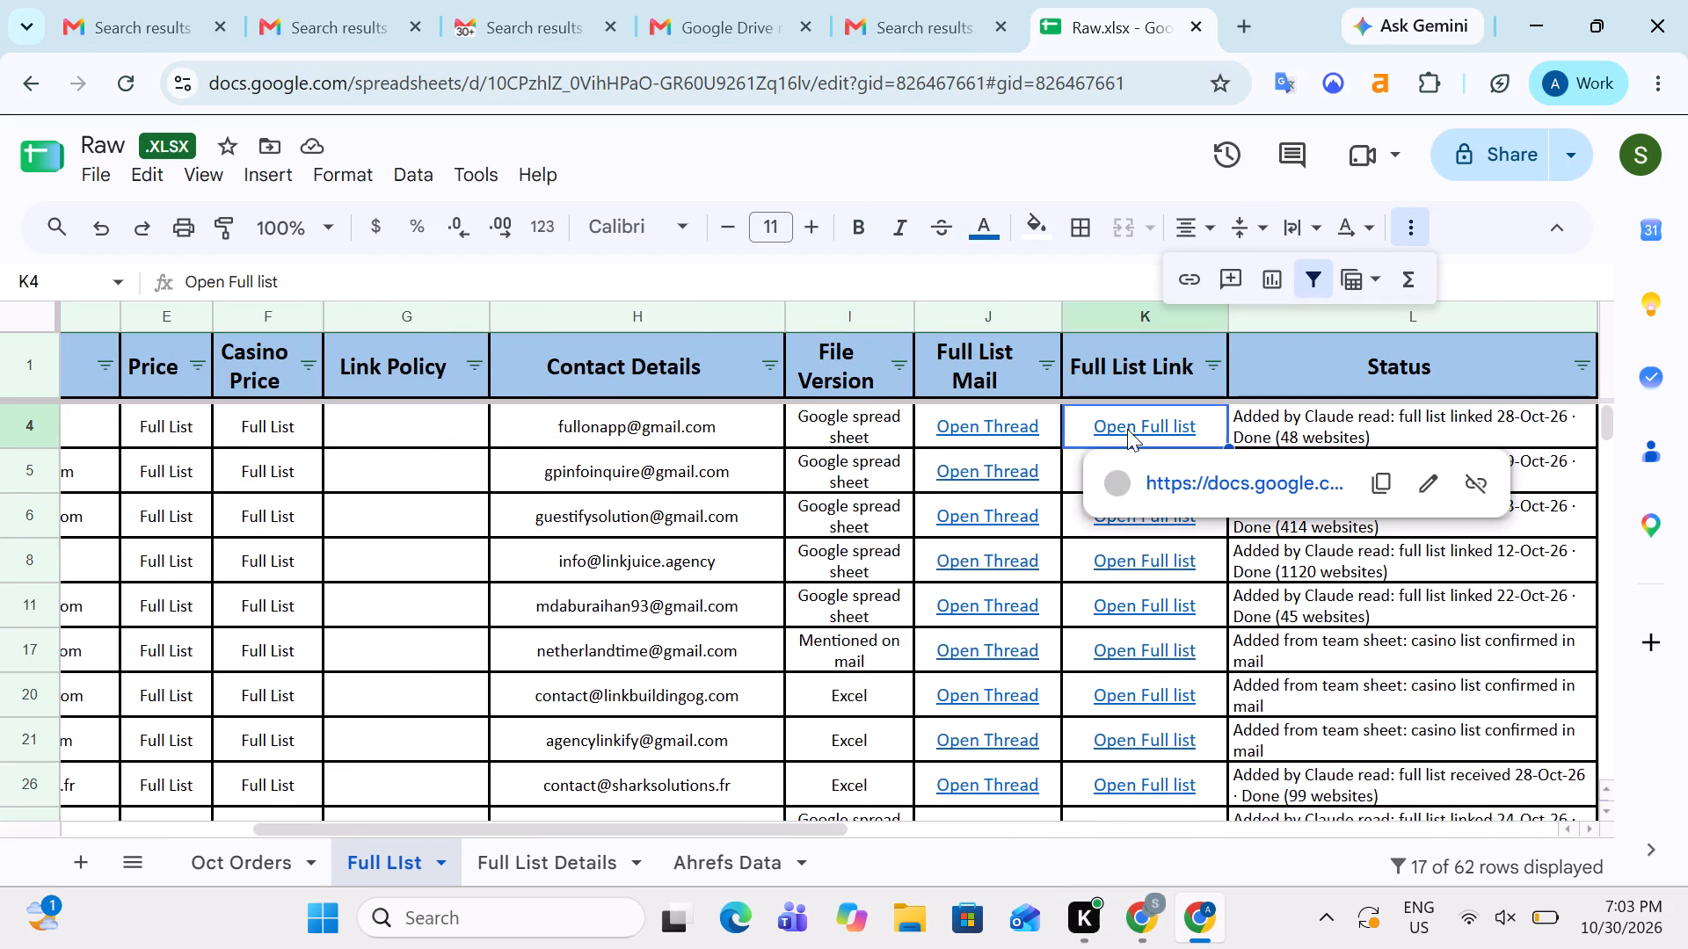
pyautogui.click(1227, 481)
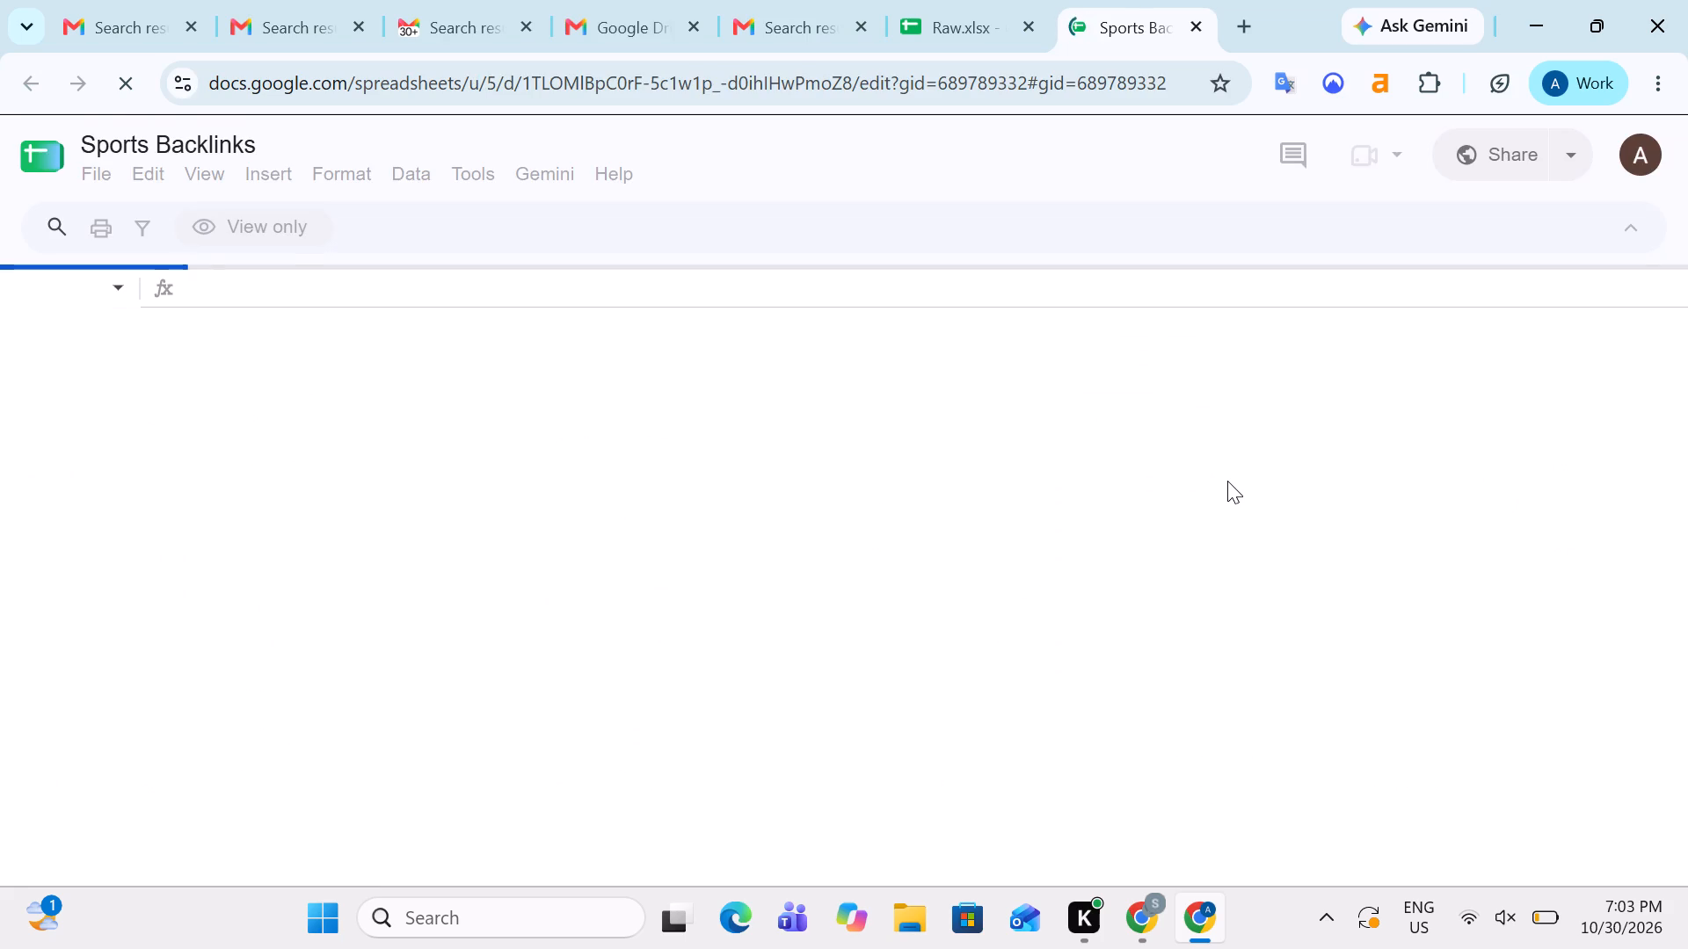
pyautogui.scroll(-3, 659, 587)
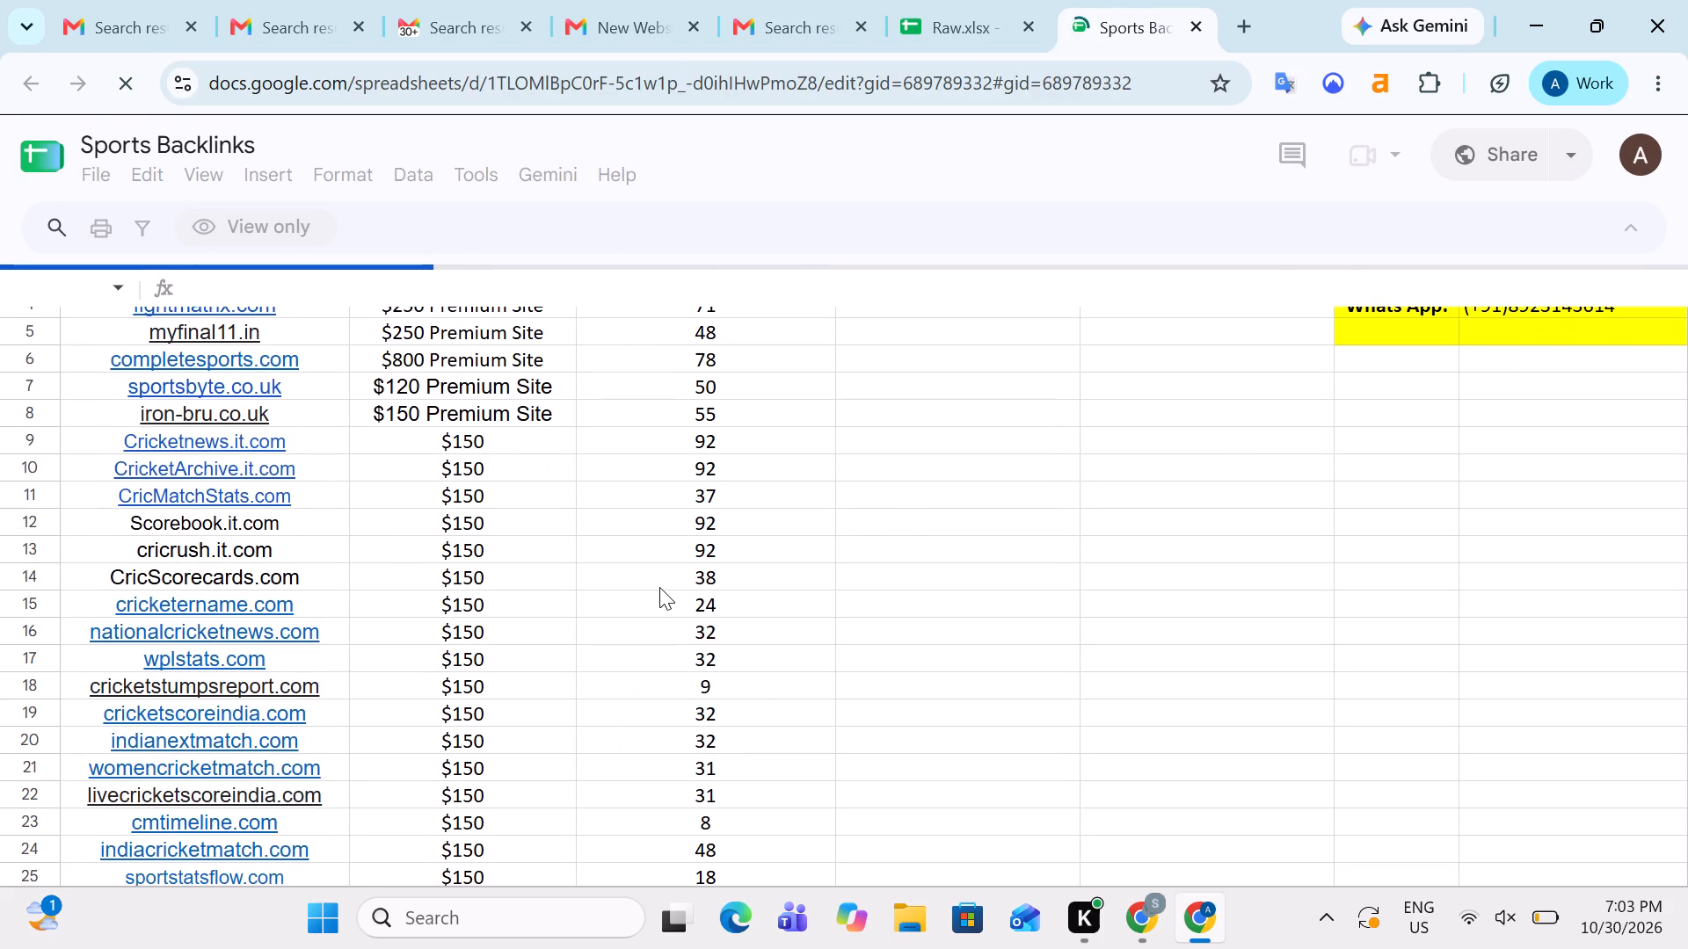
pyautogui.scroll(-3, 659, 587)
pyautogui.scroll(1, 659, 587)
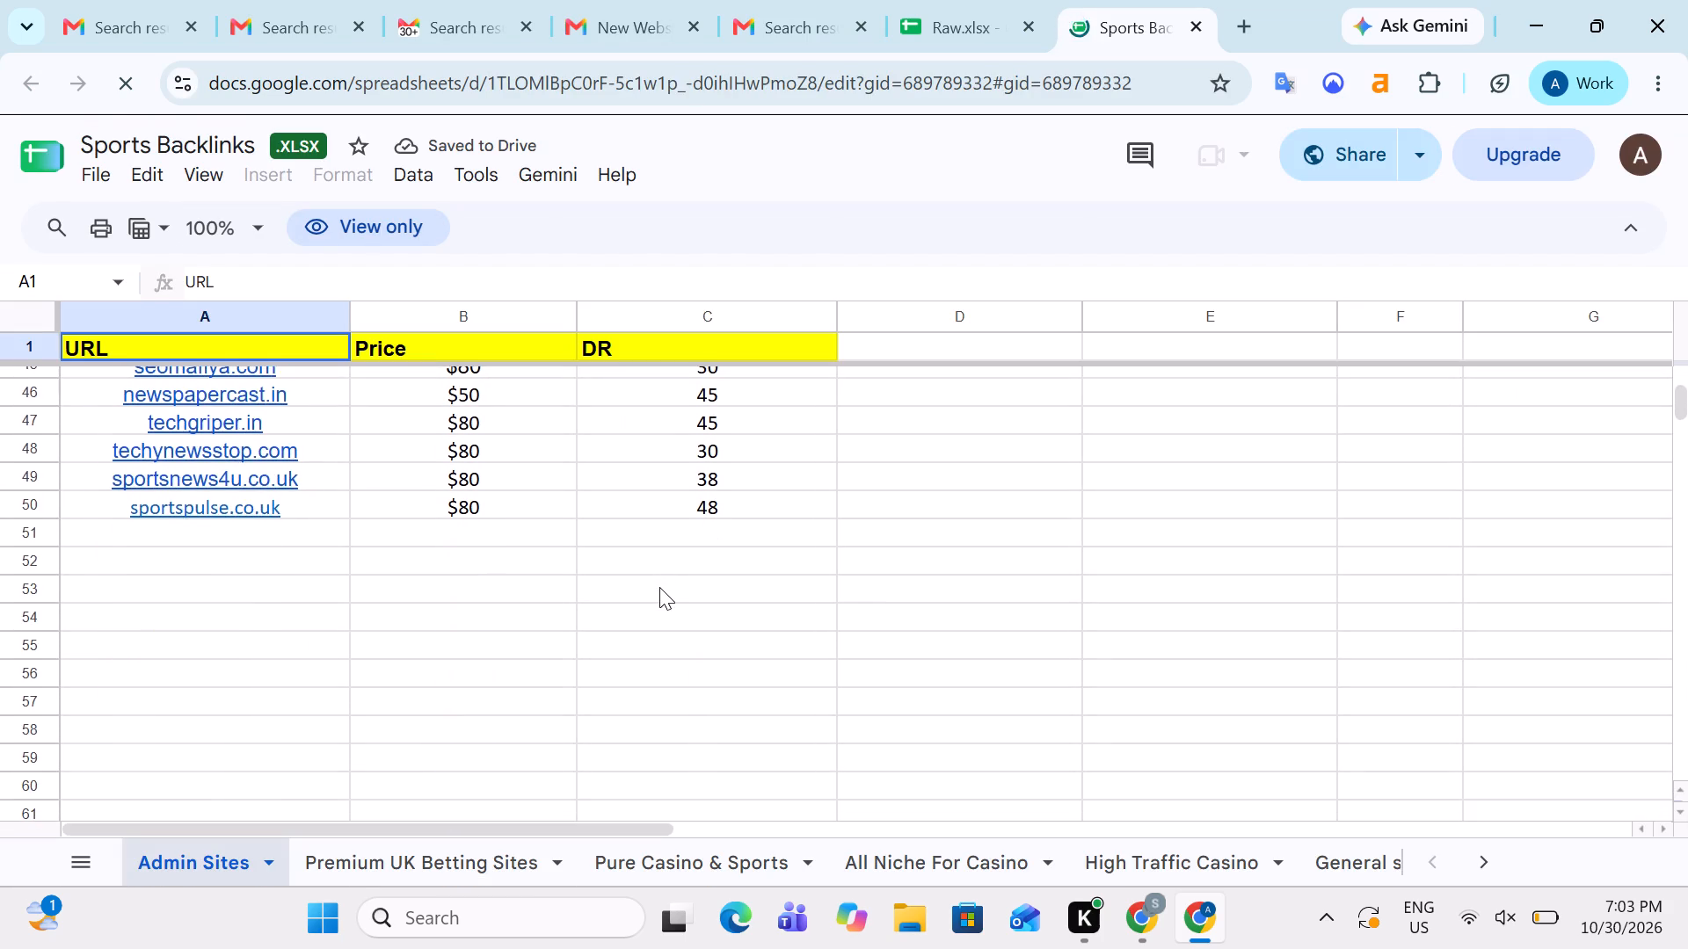
# Examine the All Niche For Casino sheet of Sports Backlinks, covering its site URLs, niches, metrics and prices.
pyautogui.click(916, 857)
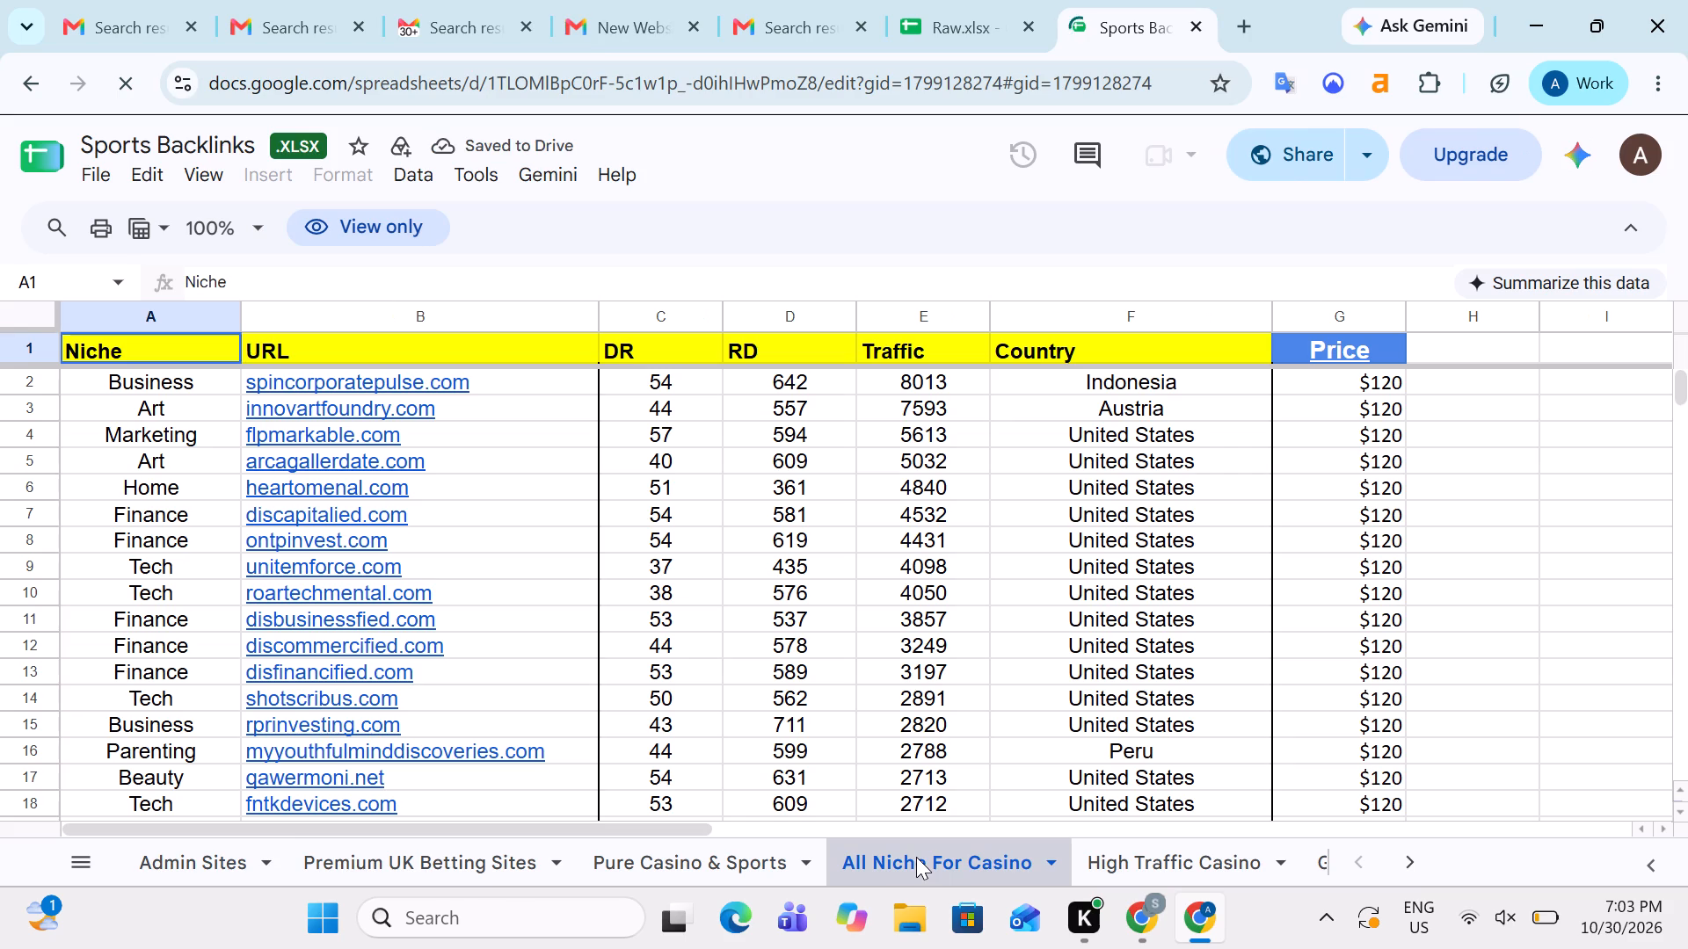
pyautogui.scroll(-6, 1155, 687)
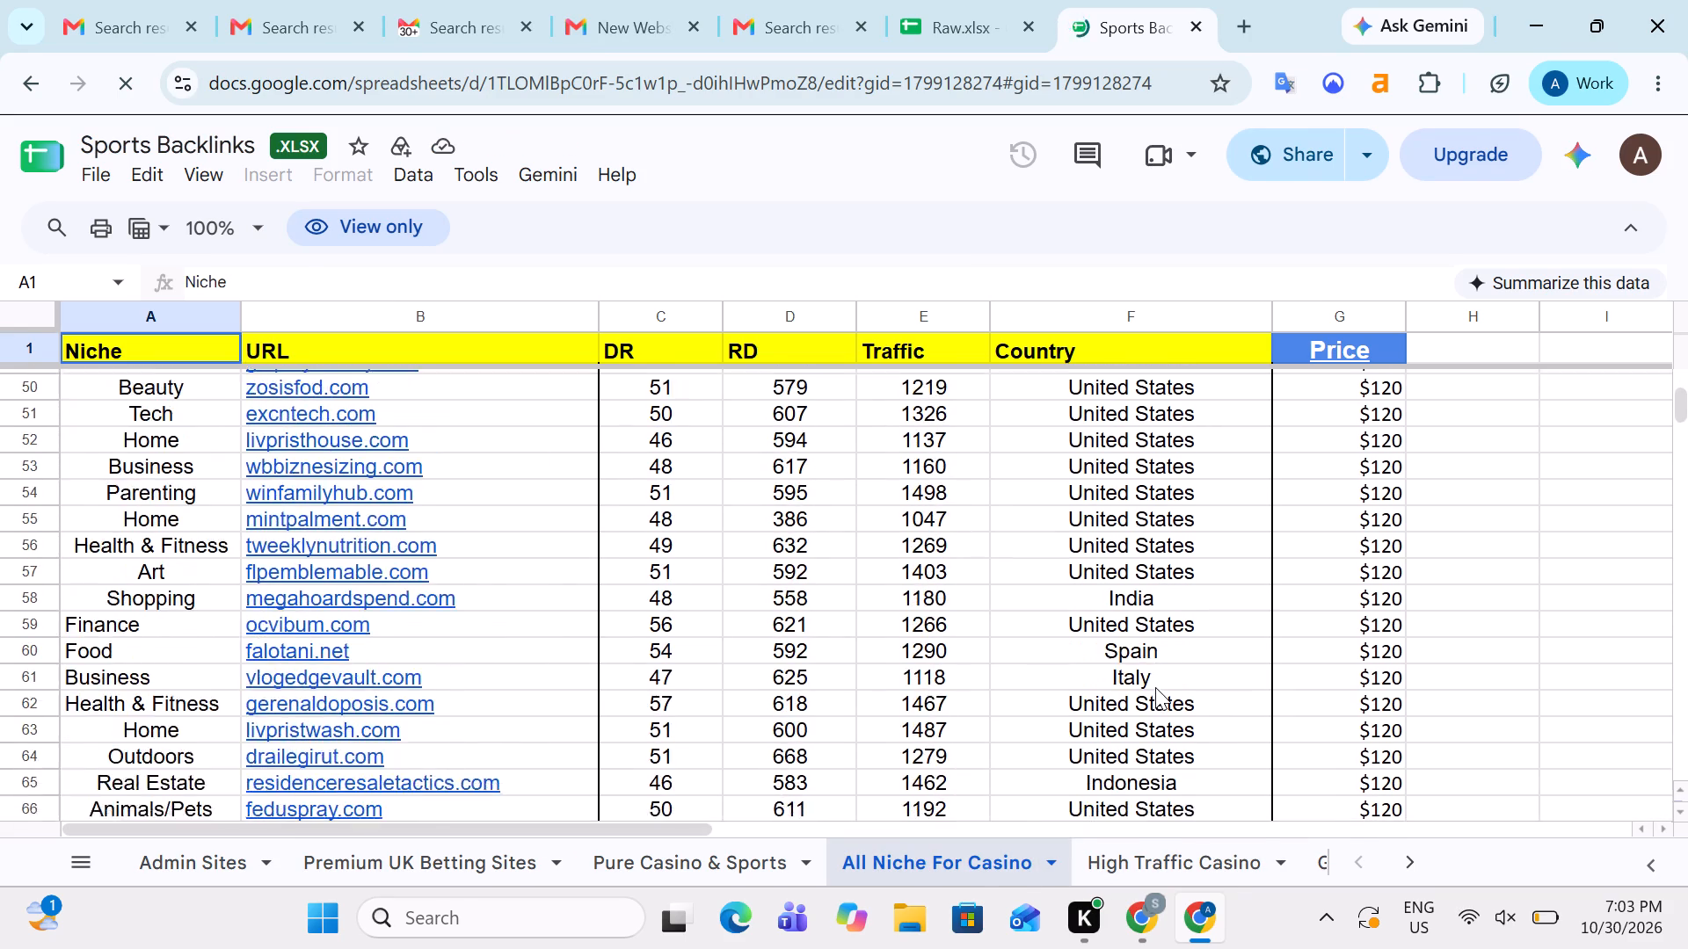
pyautogui.scroll(-1, 1155, 687)
# Examine the High Traffic Casino sheet of Sports Backlinks, covering its URLs, traffic and prices through the end of the list.
pyautogui.click(1221, 854)
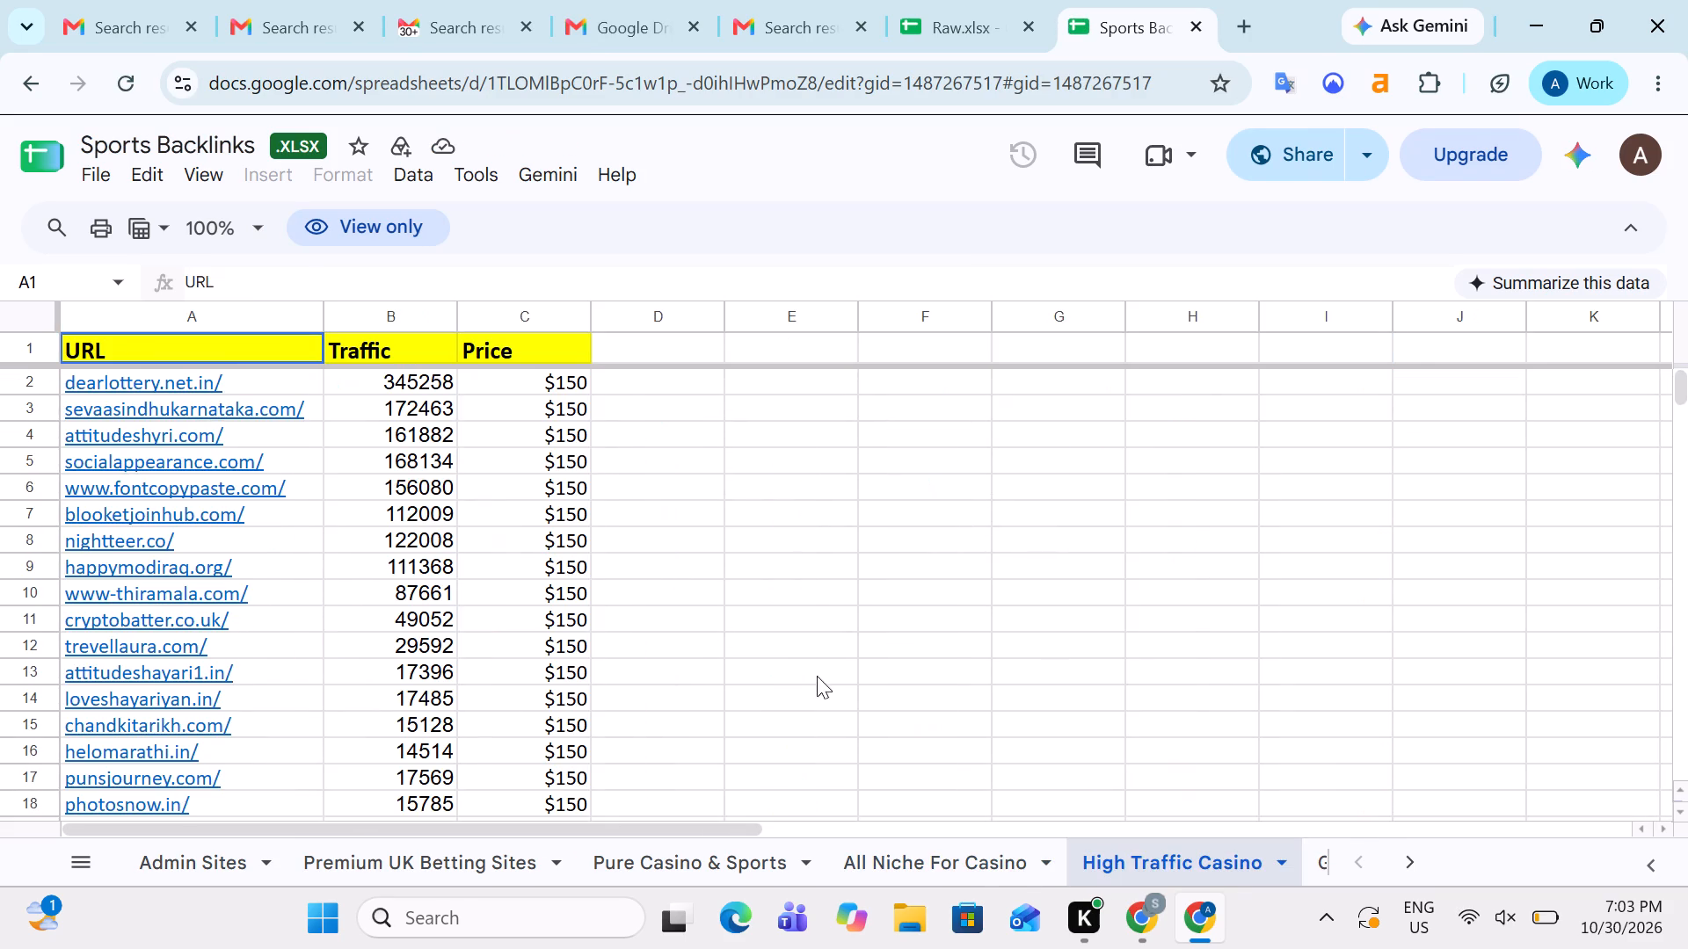
pyautogui.scroll(-9, 806, 623)
pyautogui.scroll(1, 806, 623)
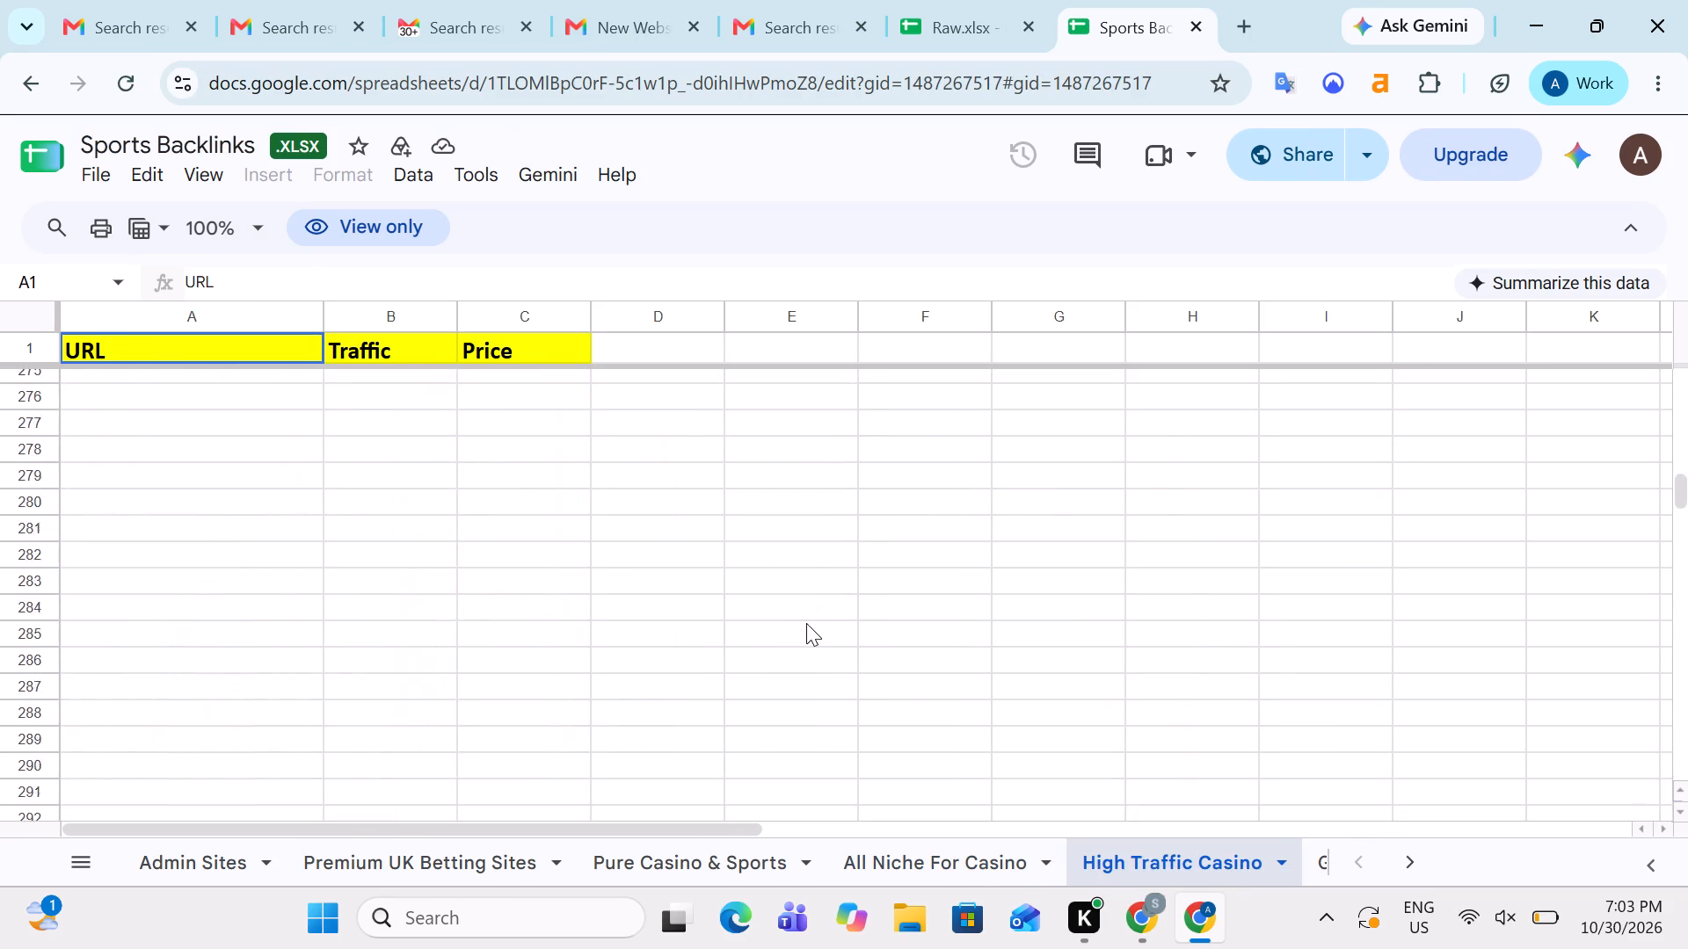
pyautogui.scroll(4, 806, 623)
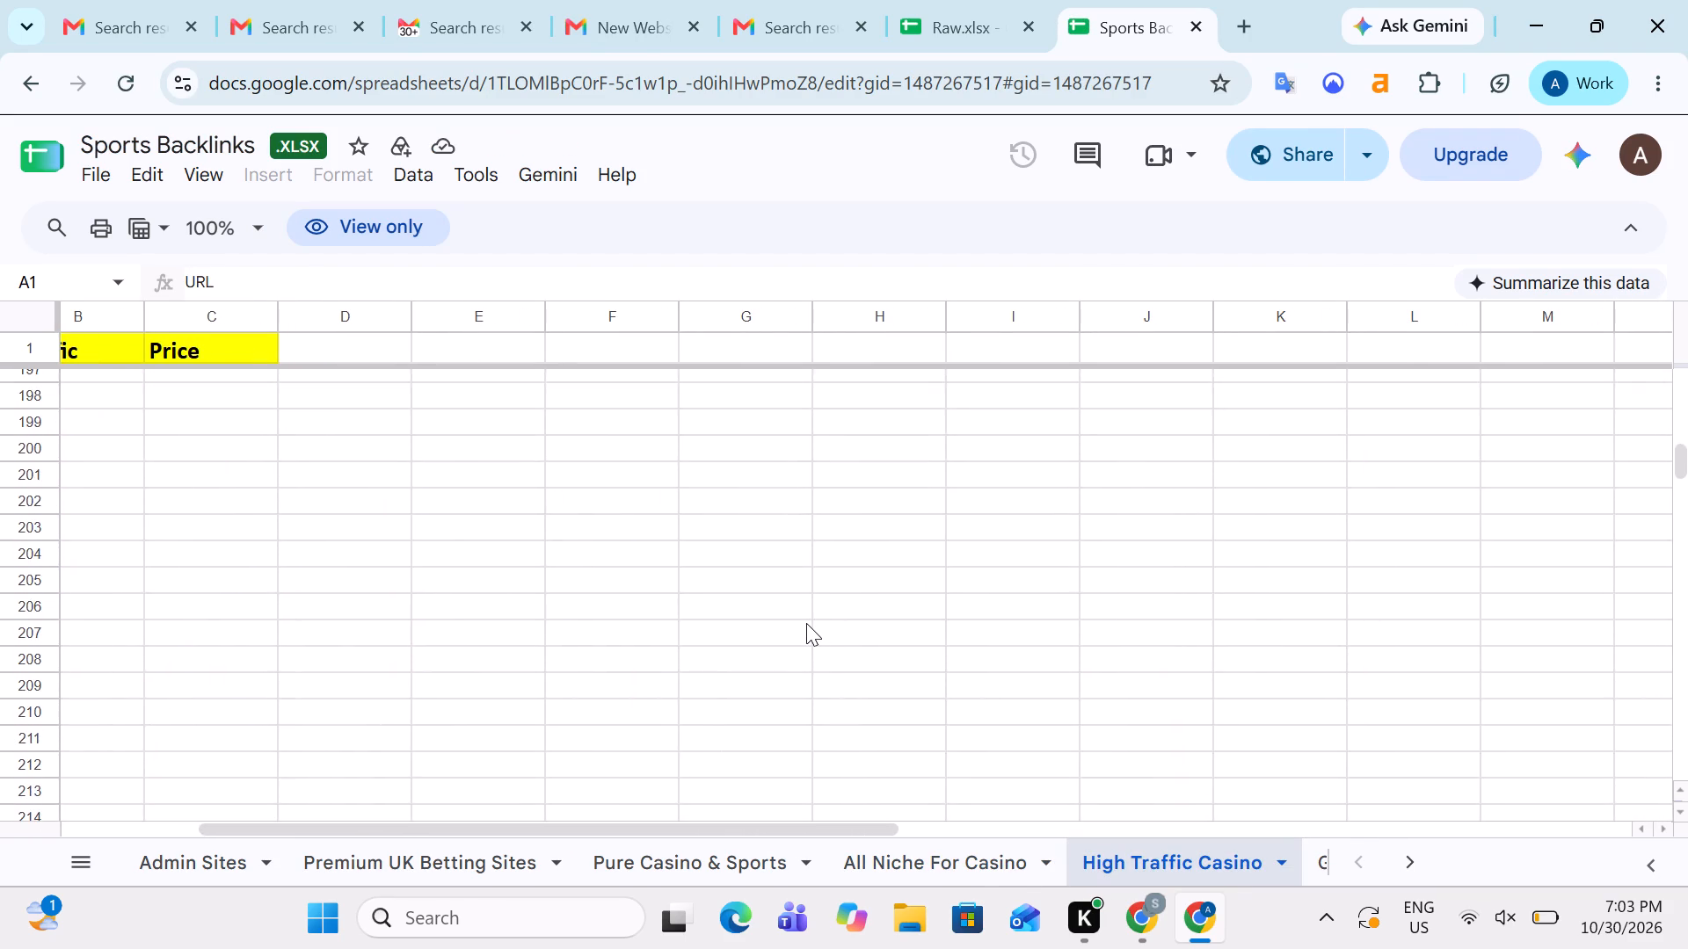
# Review the last URLs of the High Traffic Casino sheet again and close the Sports Backlinks spreadsheet.
pyautogui.scroll(6, 806, 623)
pyautogui.hscroll(4, 611, 626)
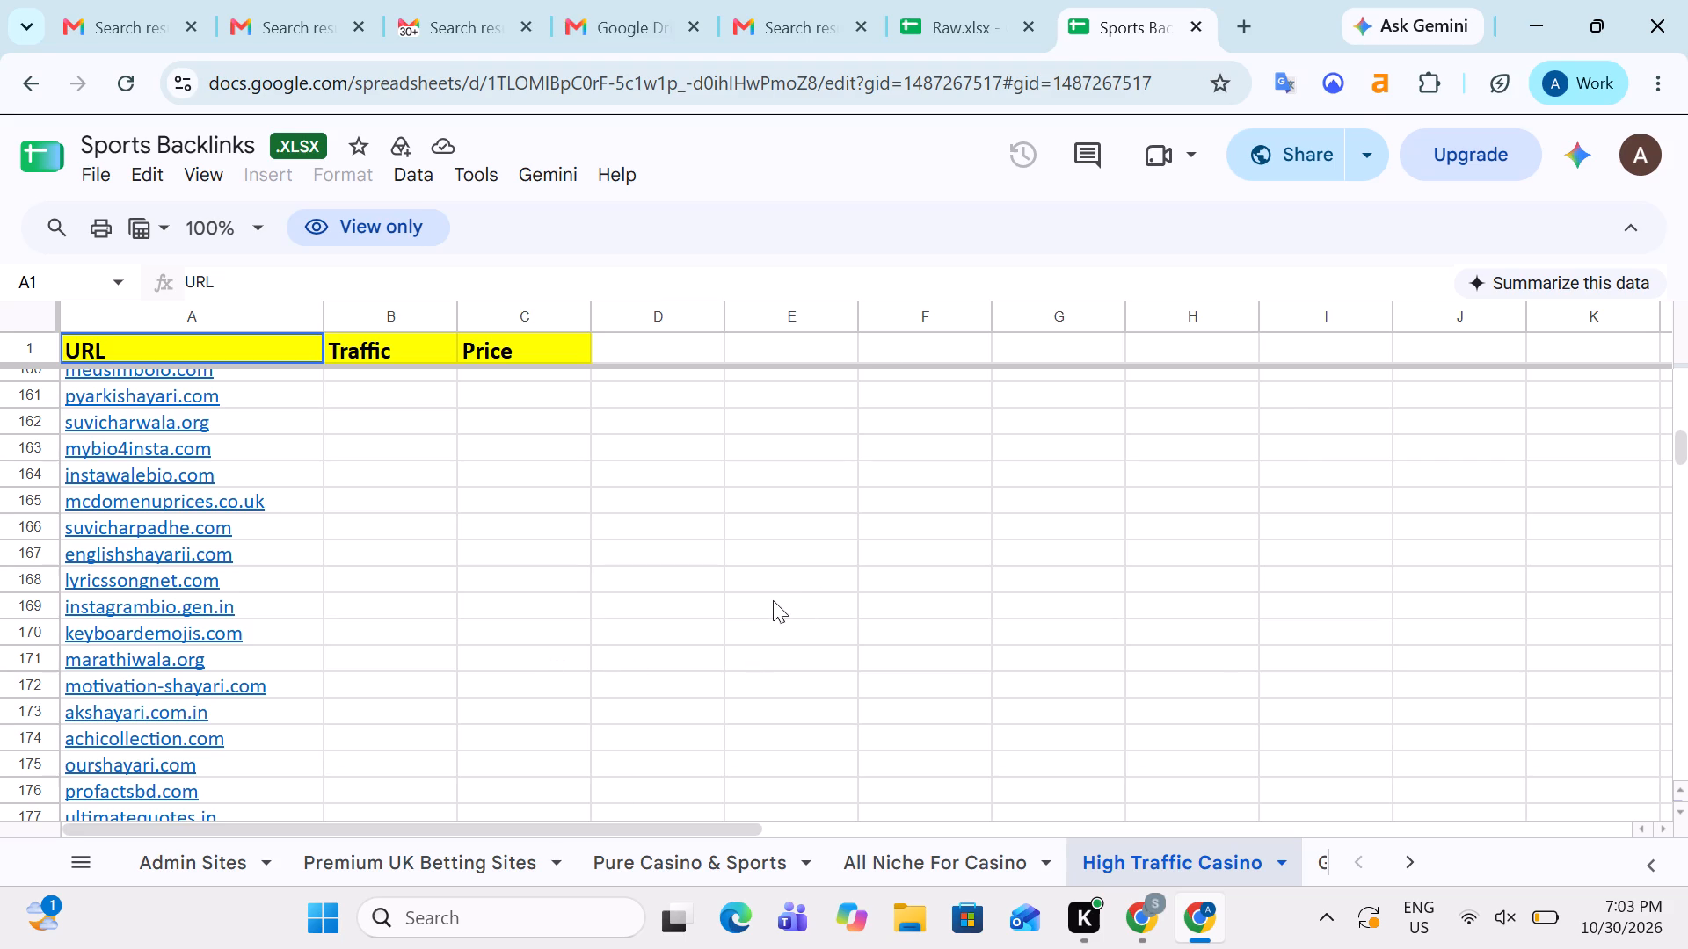
pyautogui.click(1200, 32)
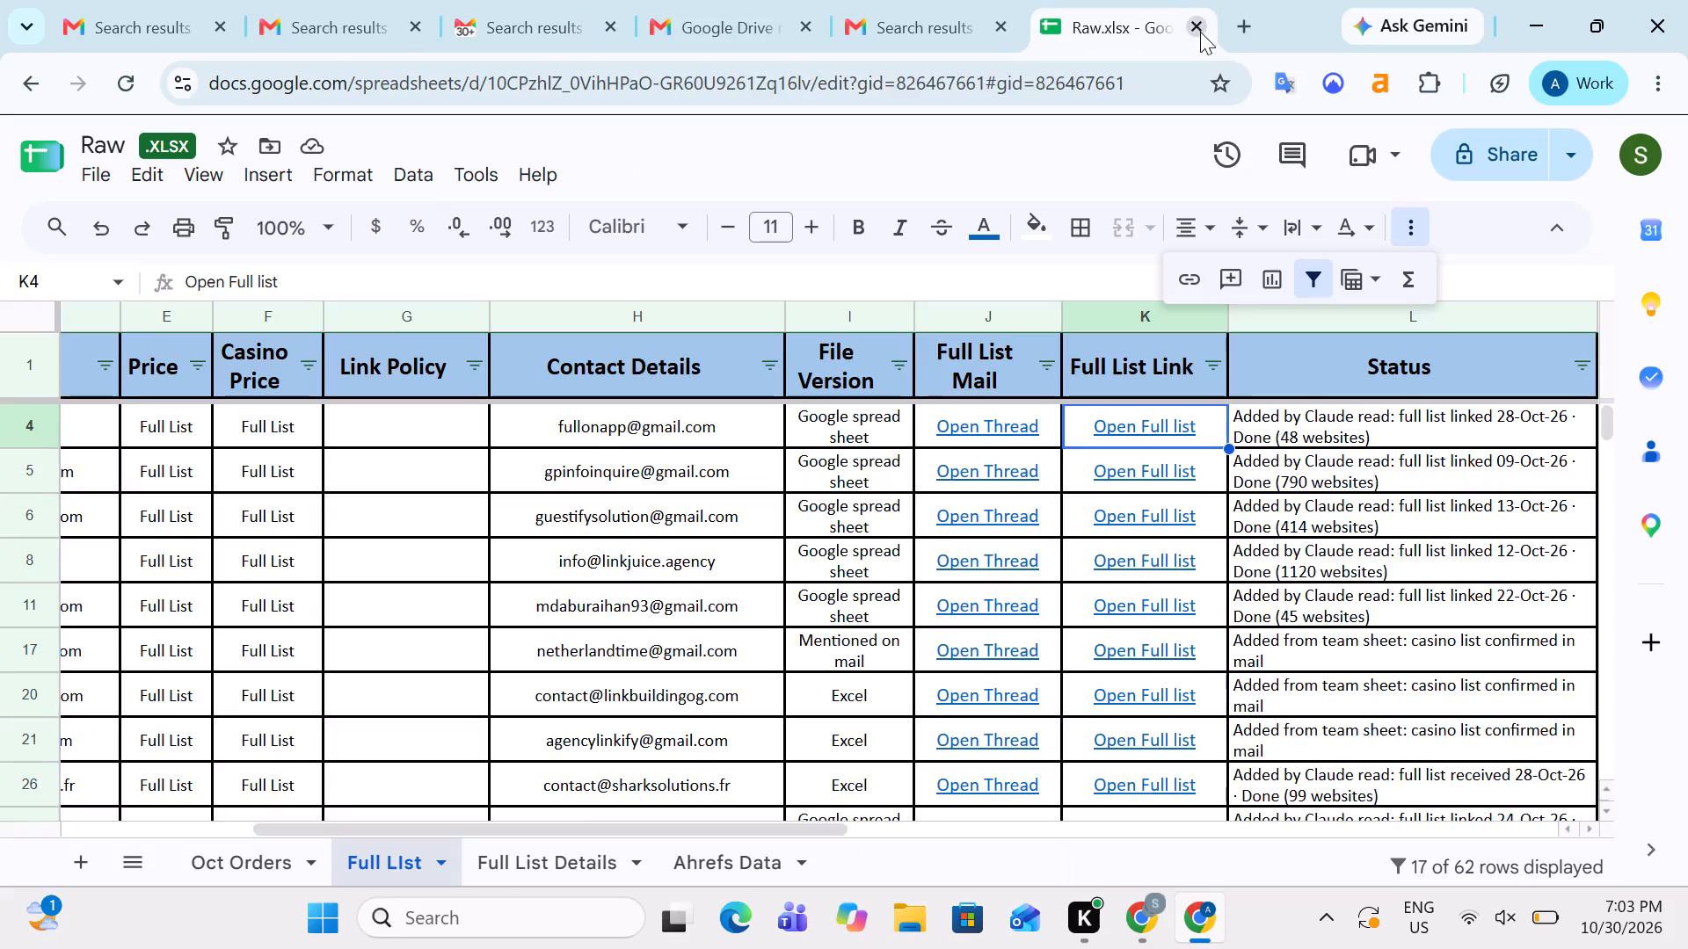
# Open the email thread linked under Full List Mail in row 4 of the Full List sheet.
pyautogui.click(976, 420)
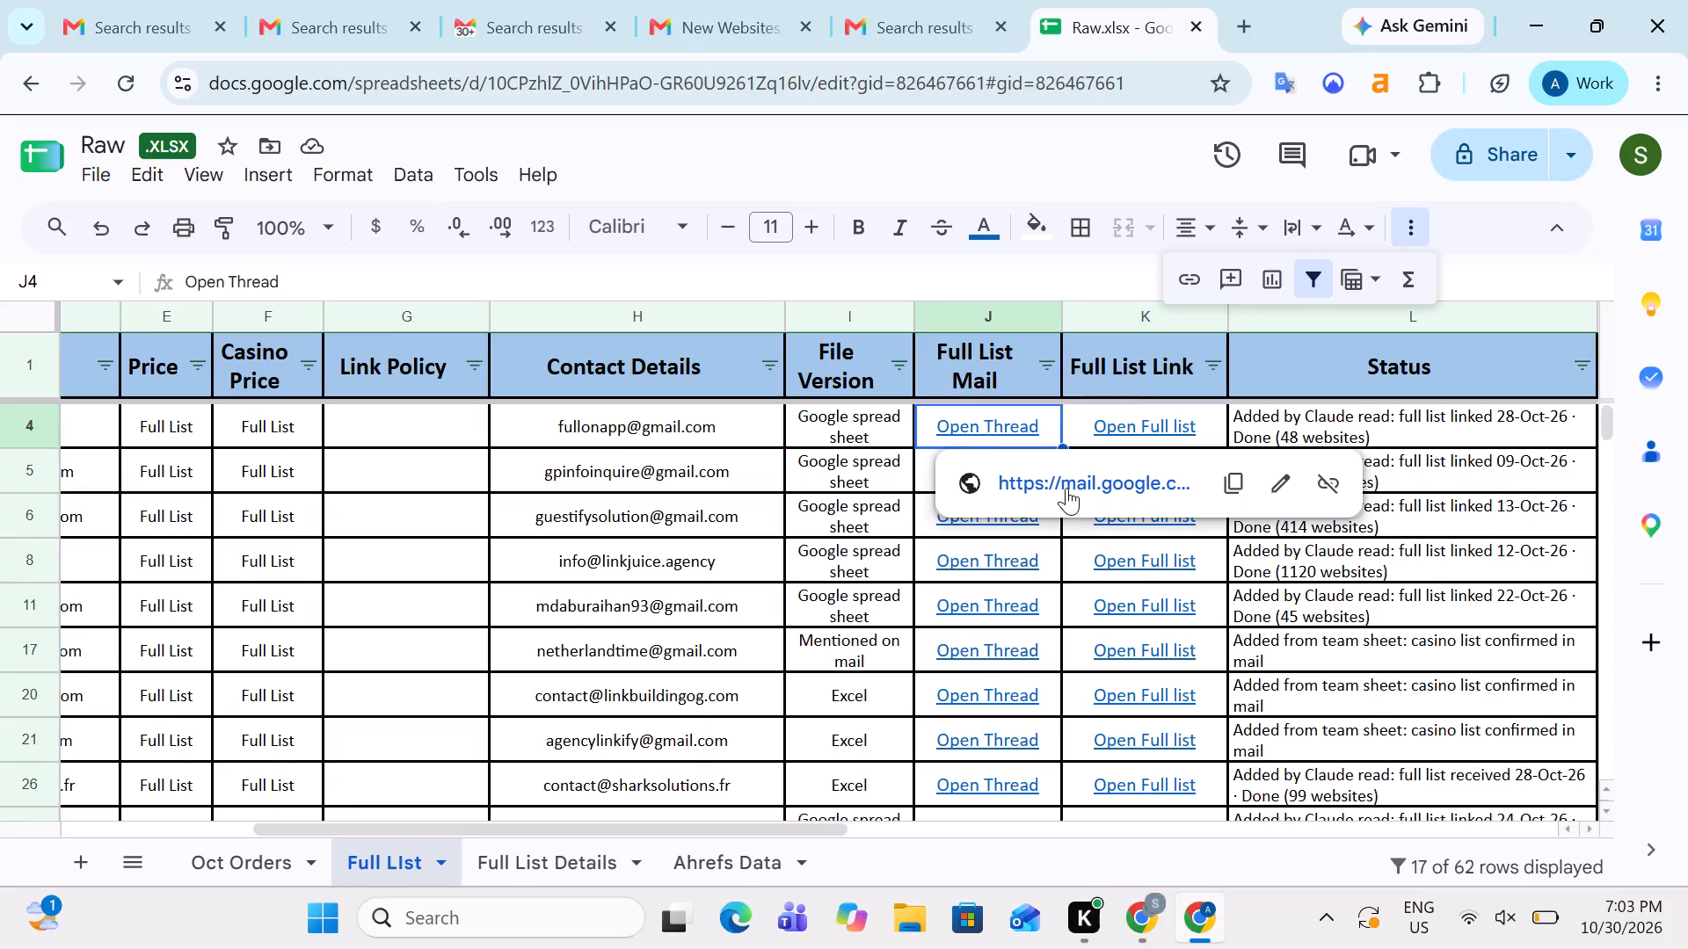
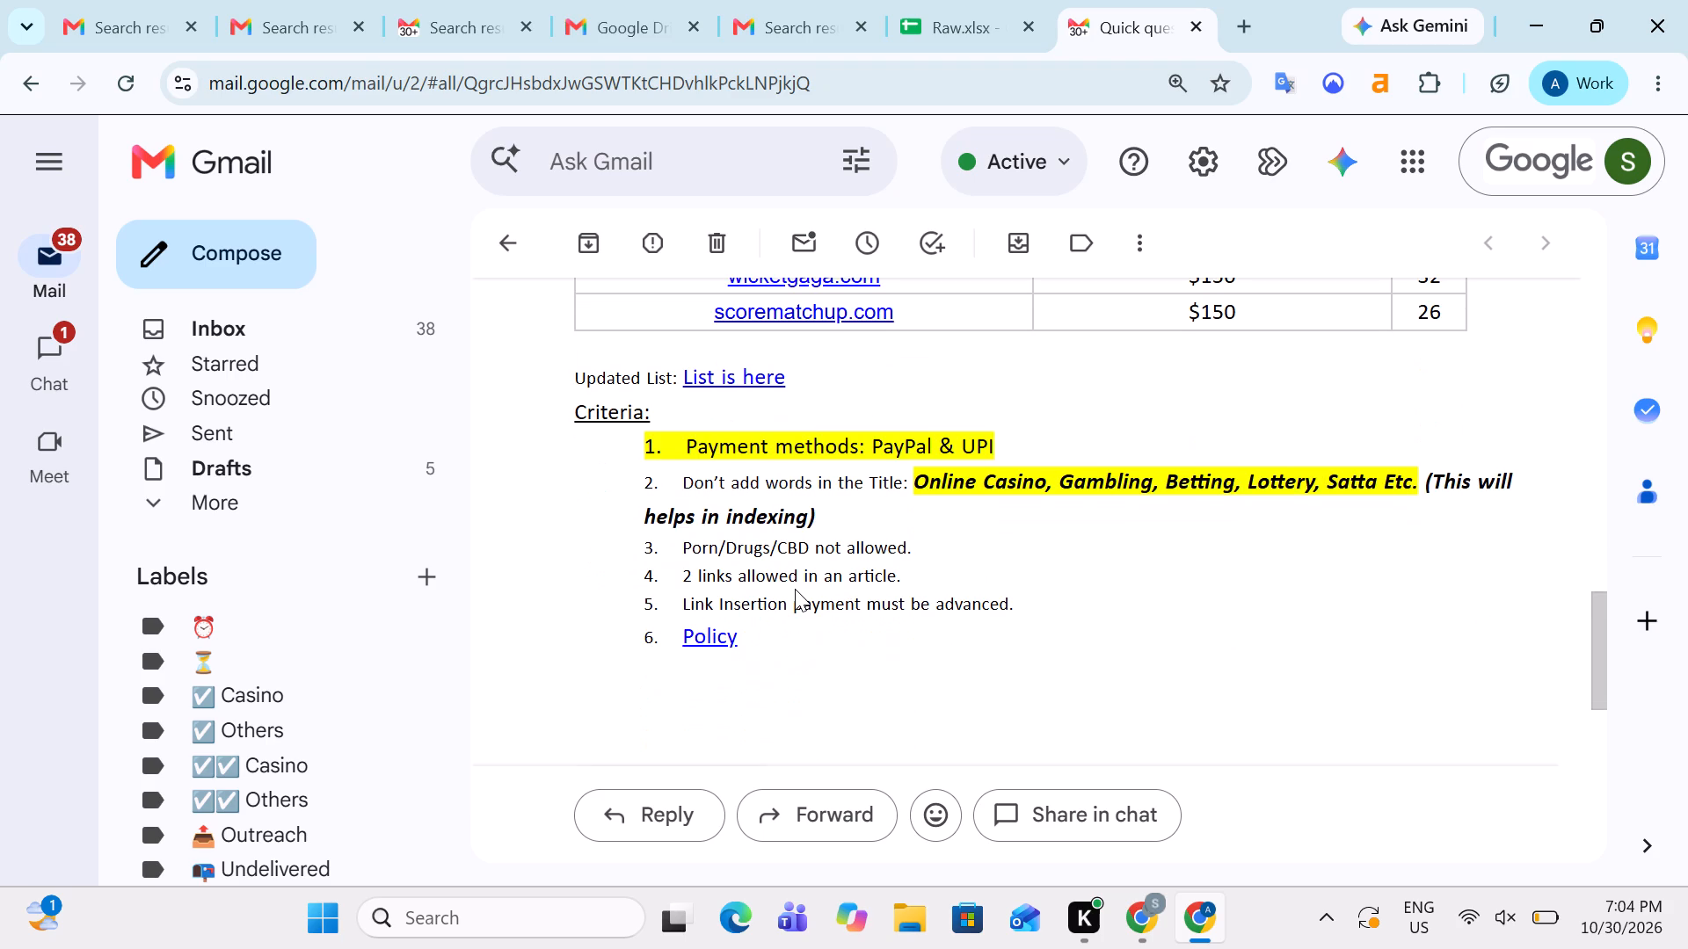
pyautogui.click(1208, 27)
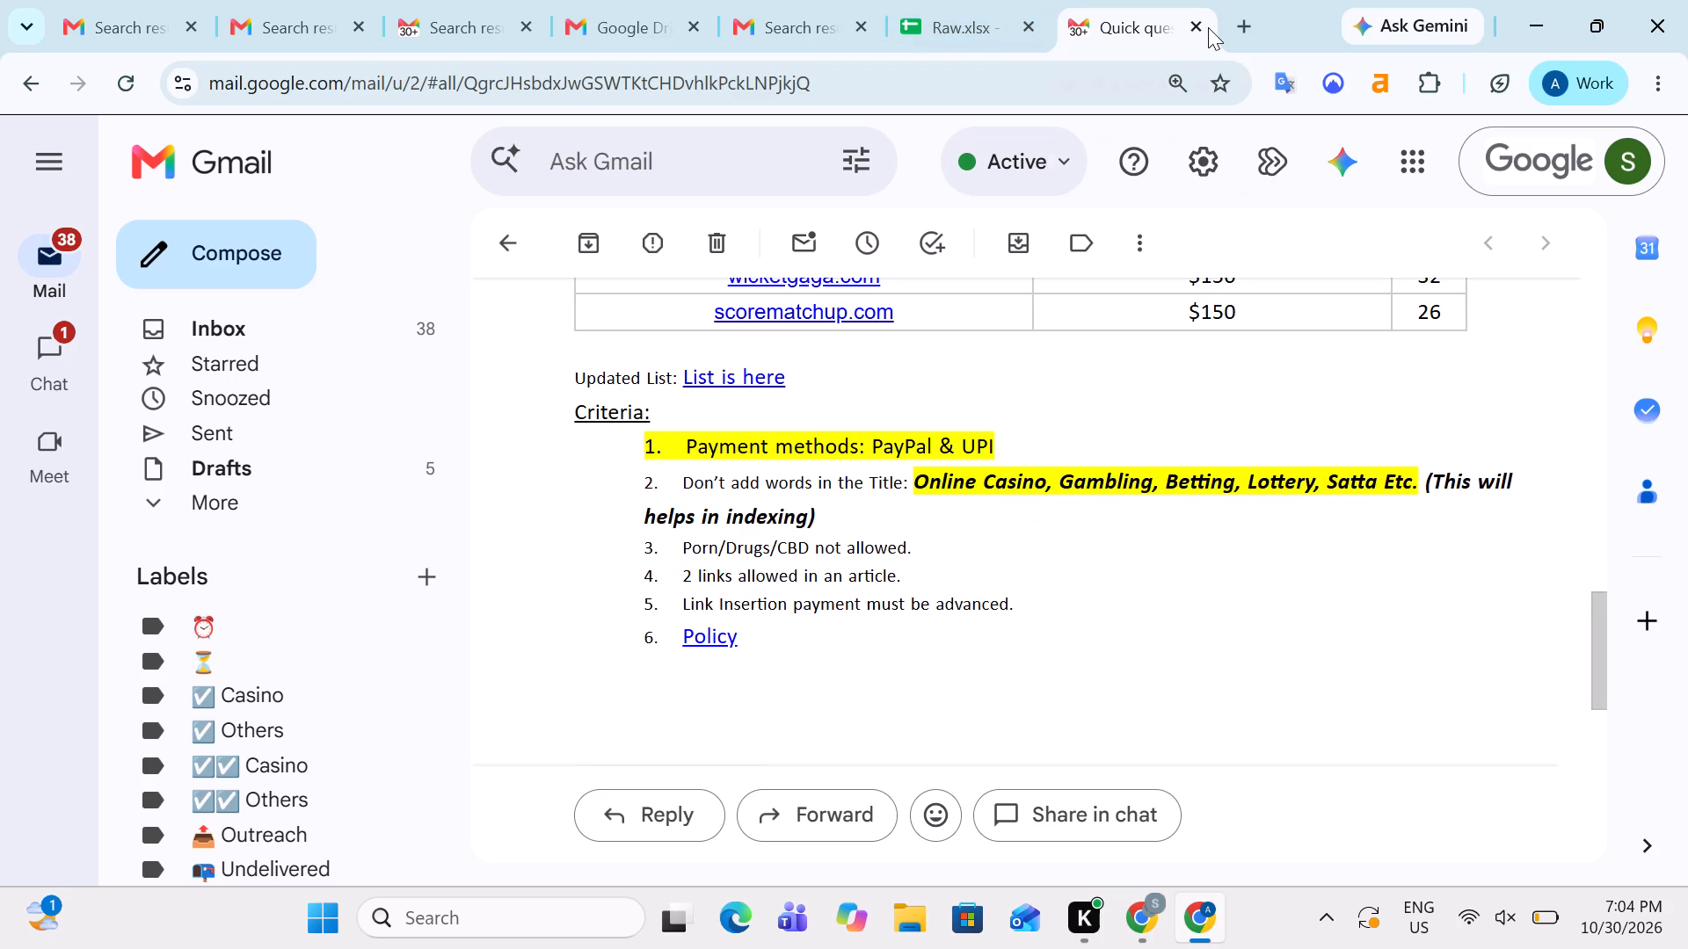
pyautogui.click(1204, 26)
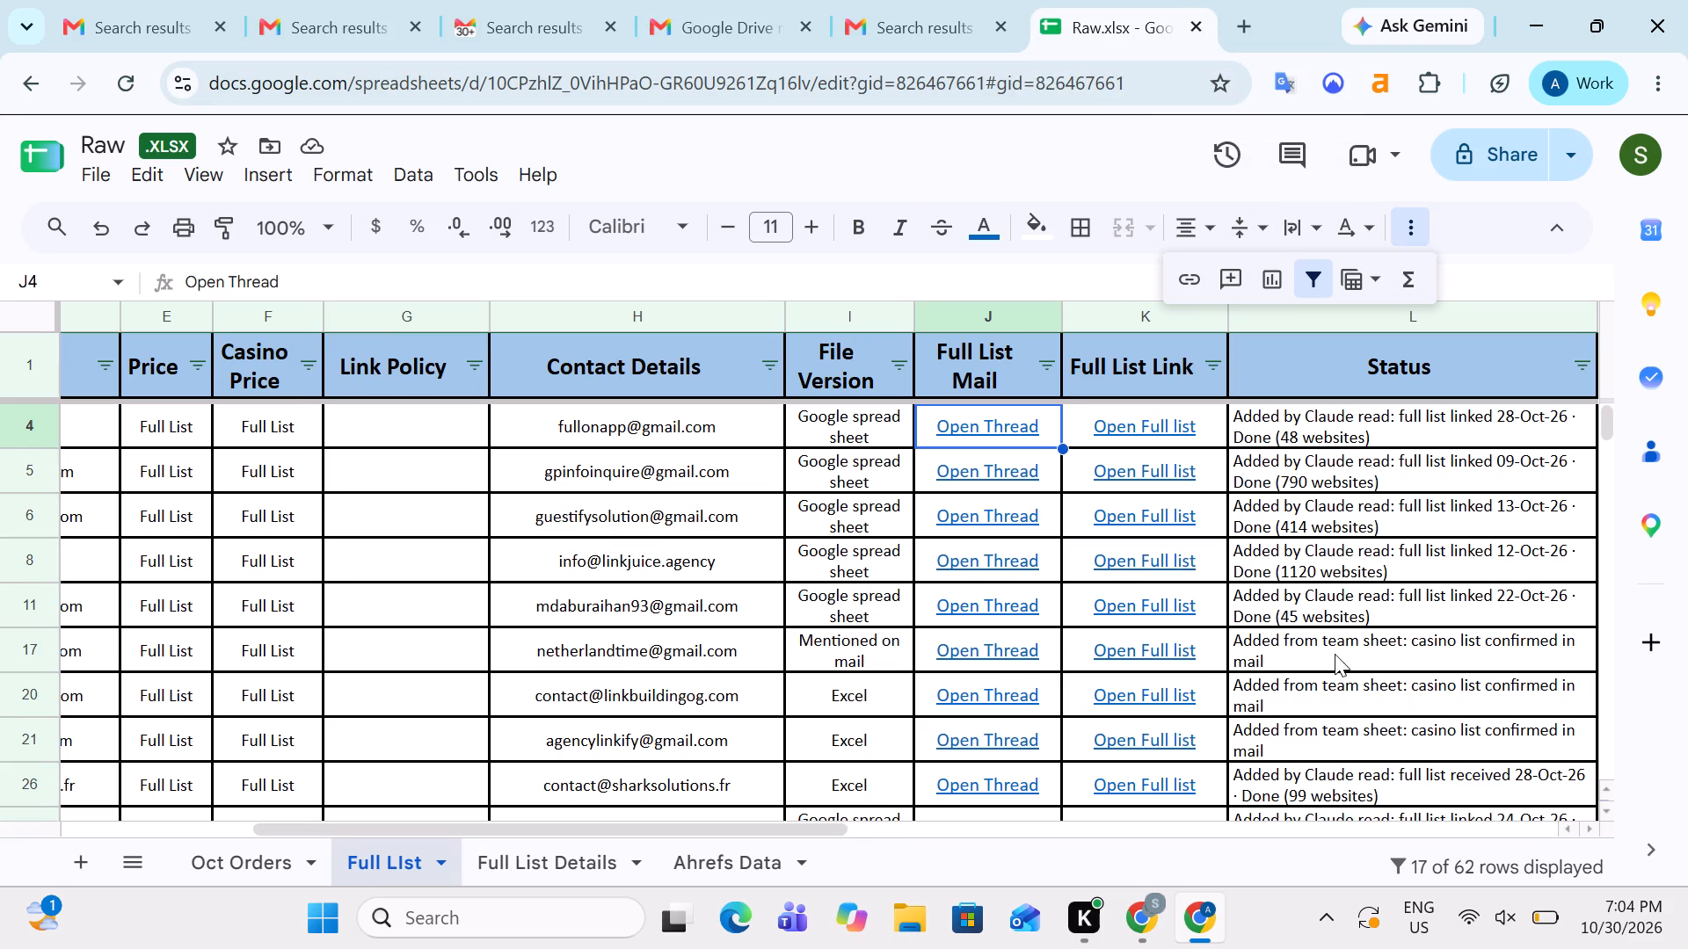
# Bring up the full list link in row 11 of the Full List sheet.
pyautogui.click(1162, 598)
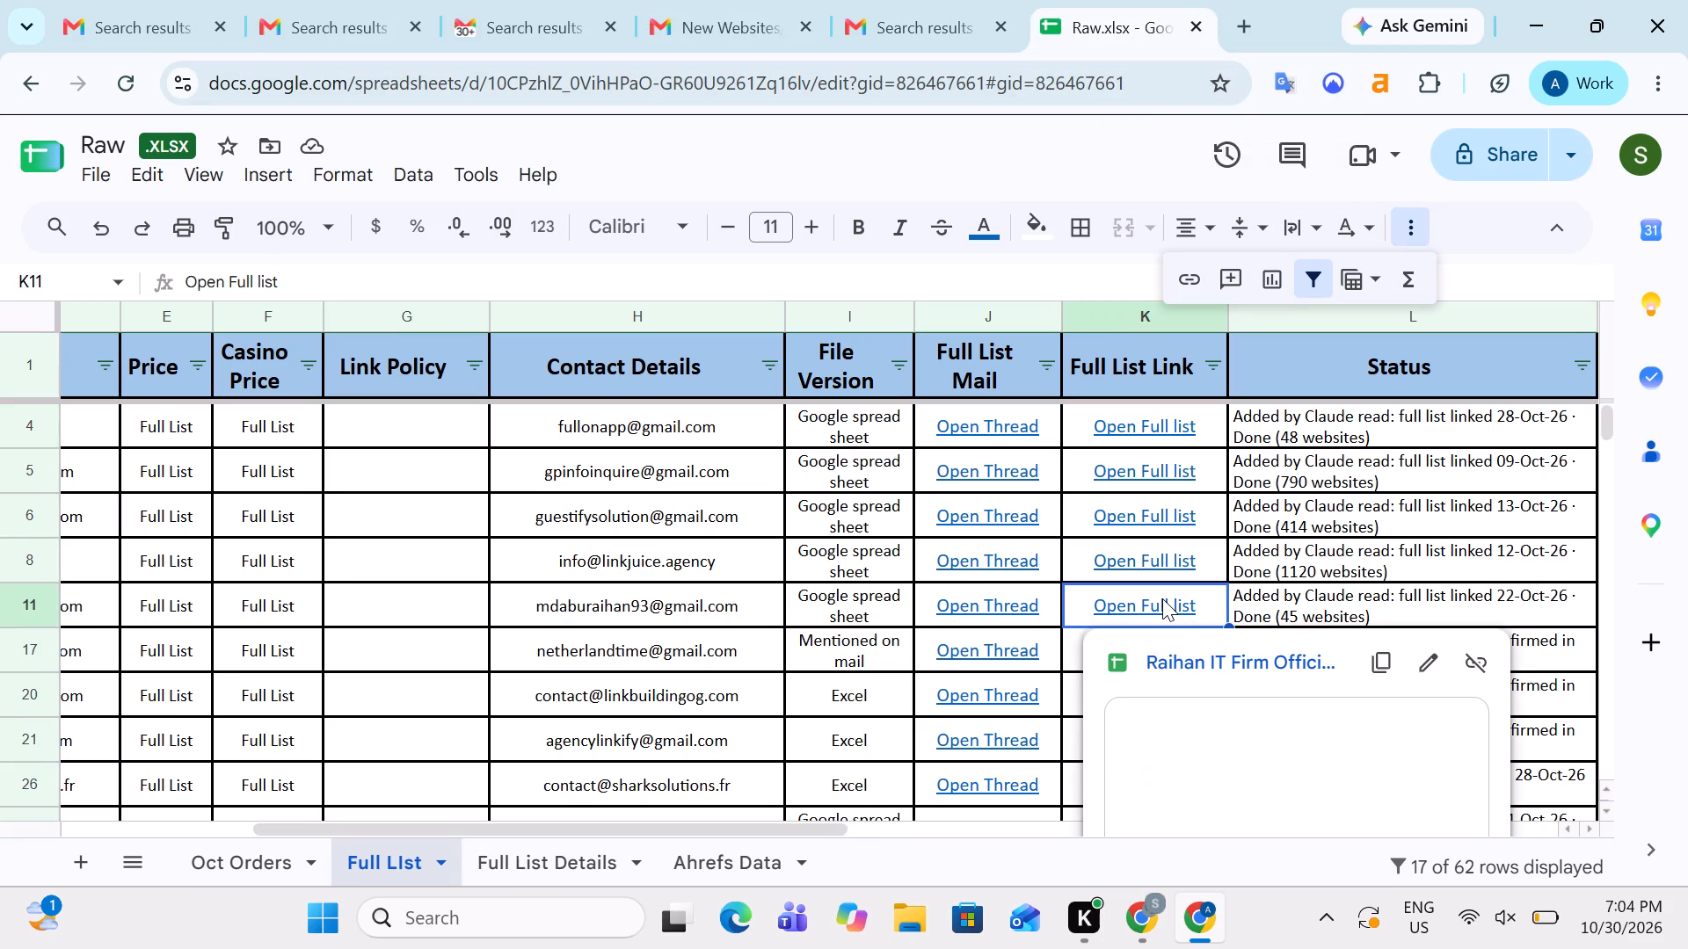
# Open the full list linked in row 11 of Raw.xlsx and look through Raihan IT Firm's guest post sites and metrics.
pyautogui.click(1175, 656)
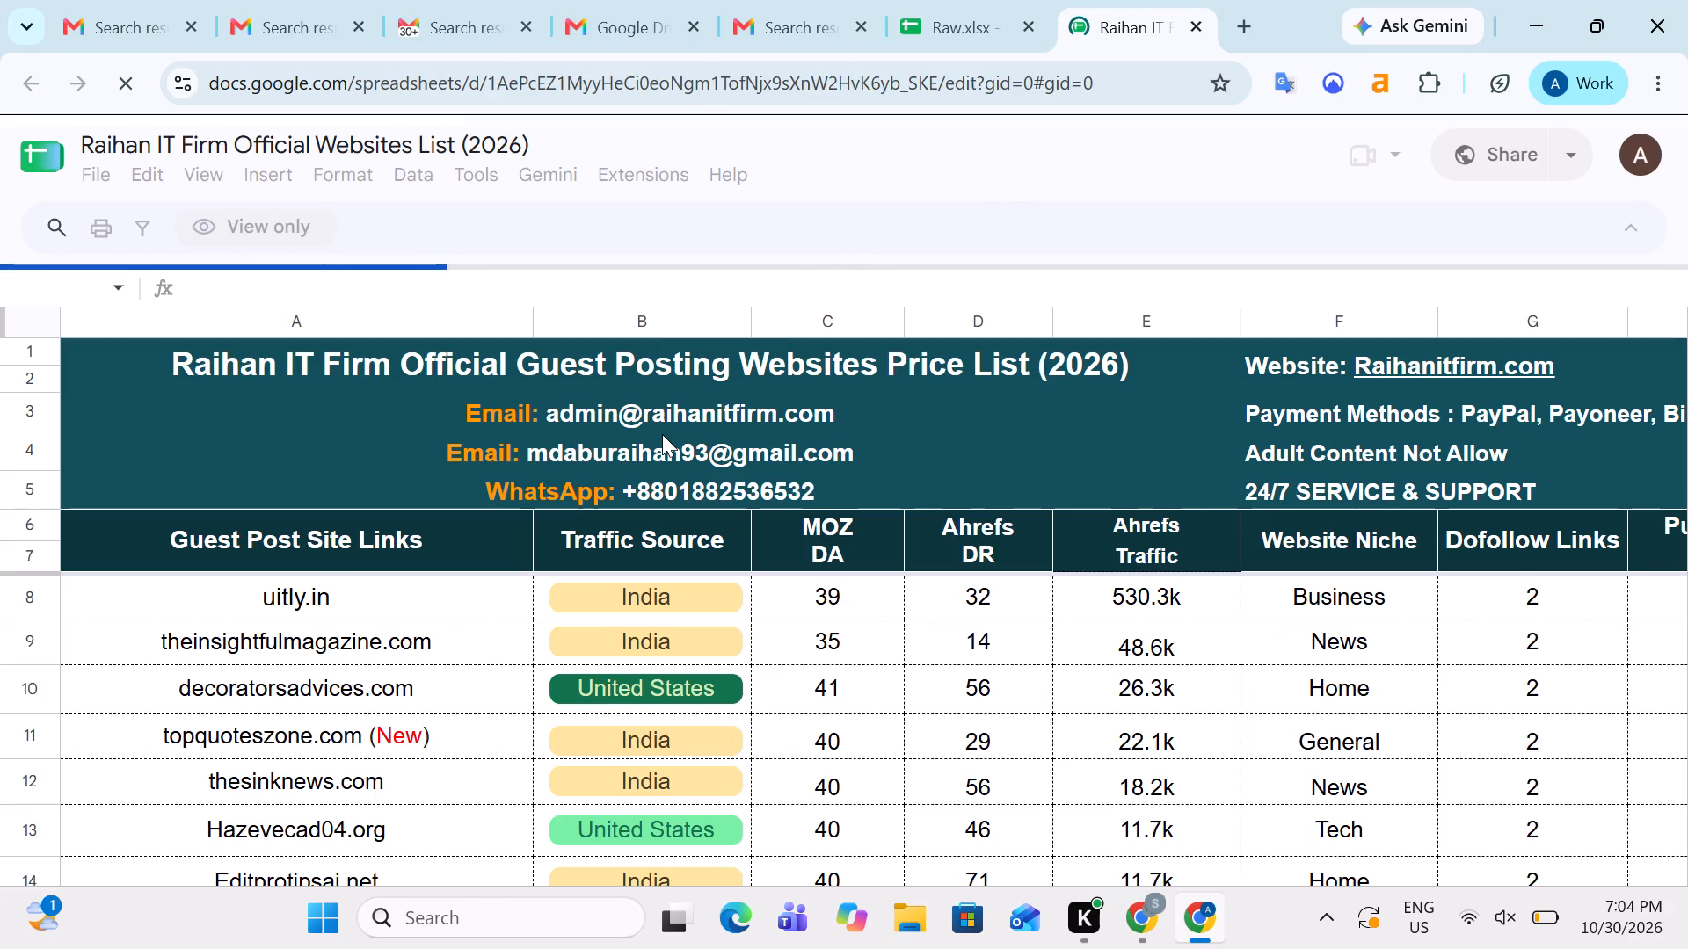
pyautogui.scroll(-1, 840, 571)
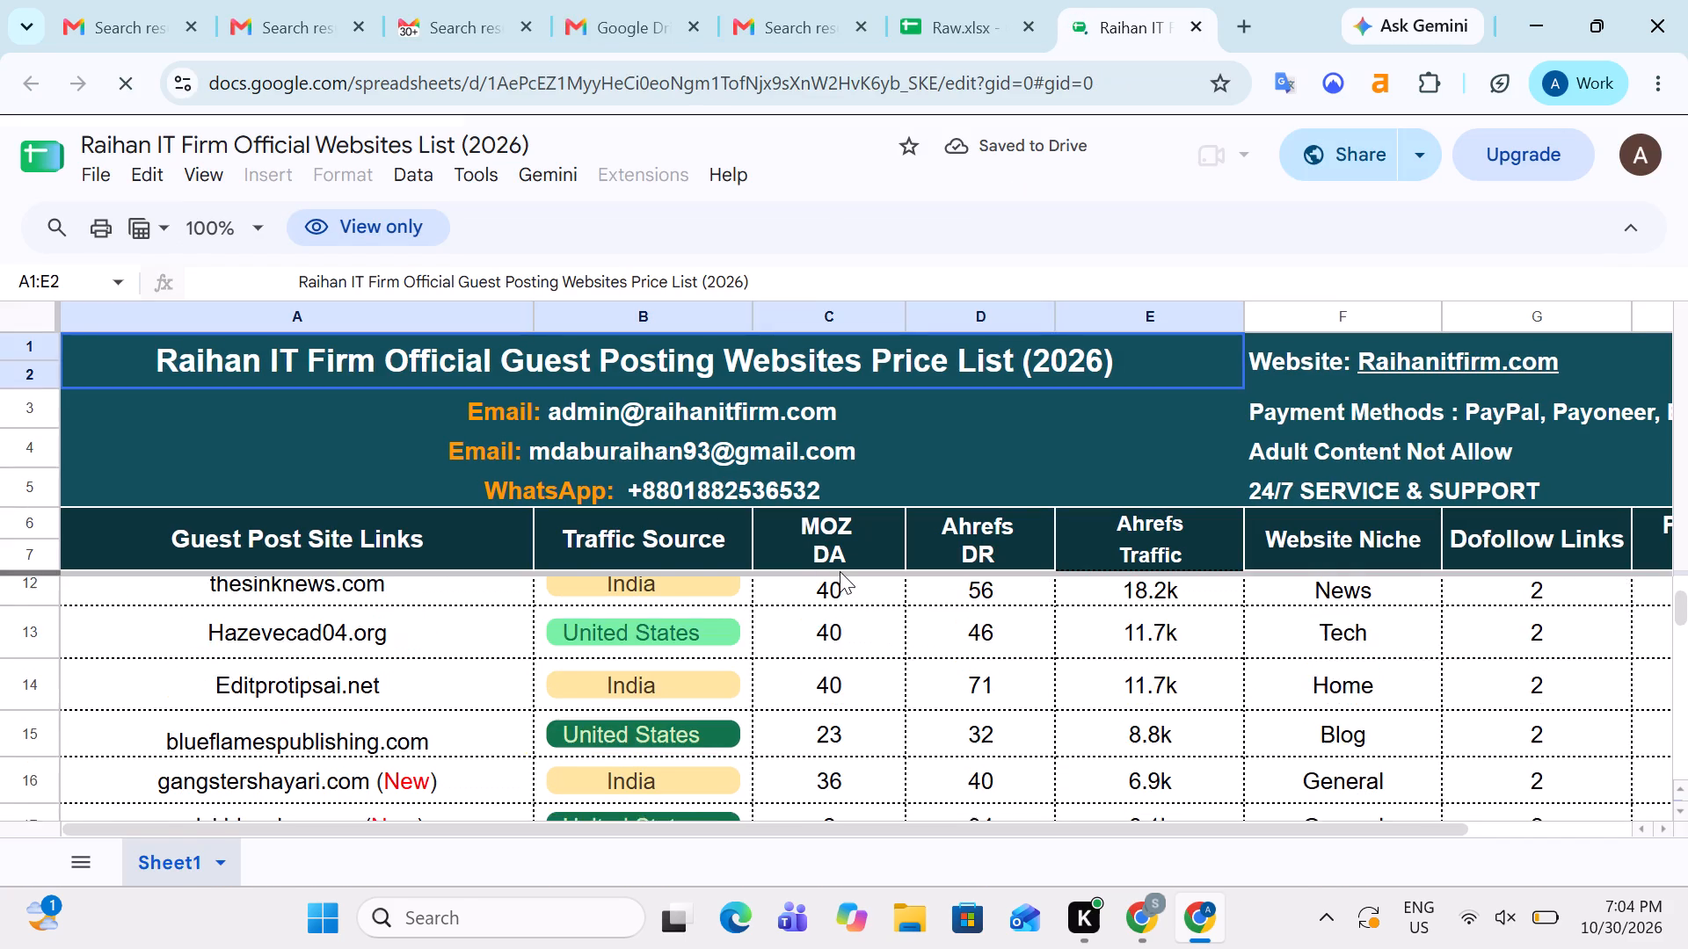
pyautogui.scroll(-5, 840, 571)
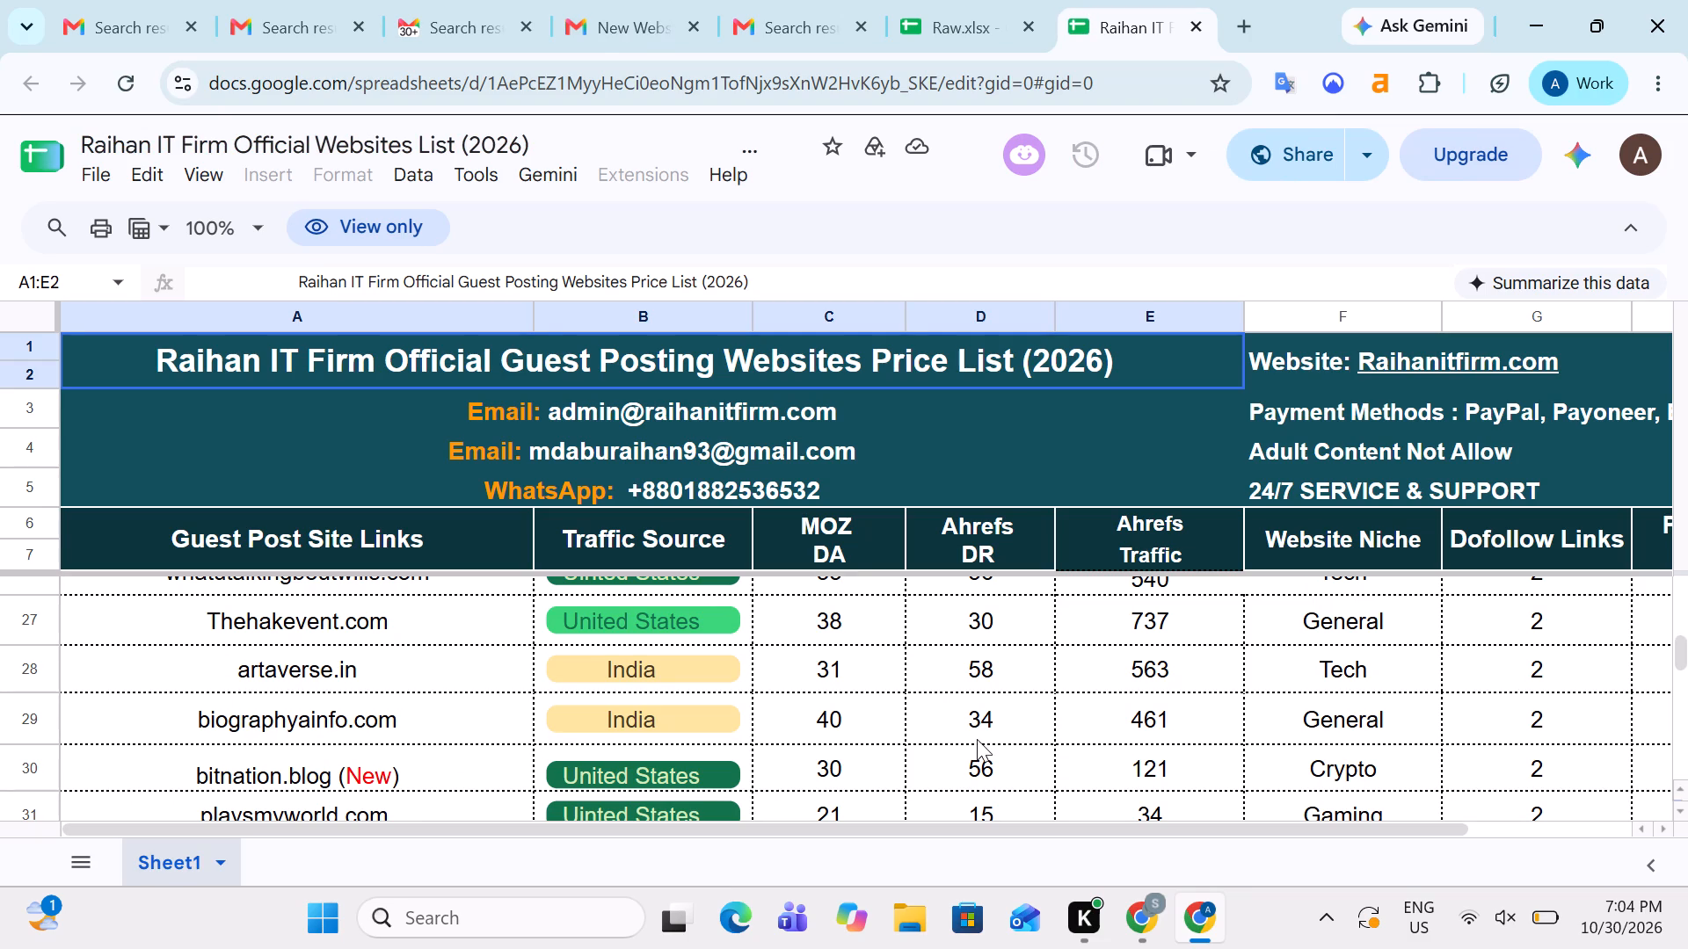
pyautogui.scroll(-4, 977, 739)
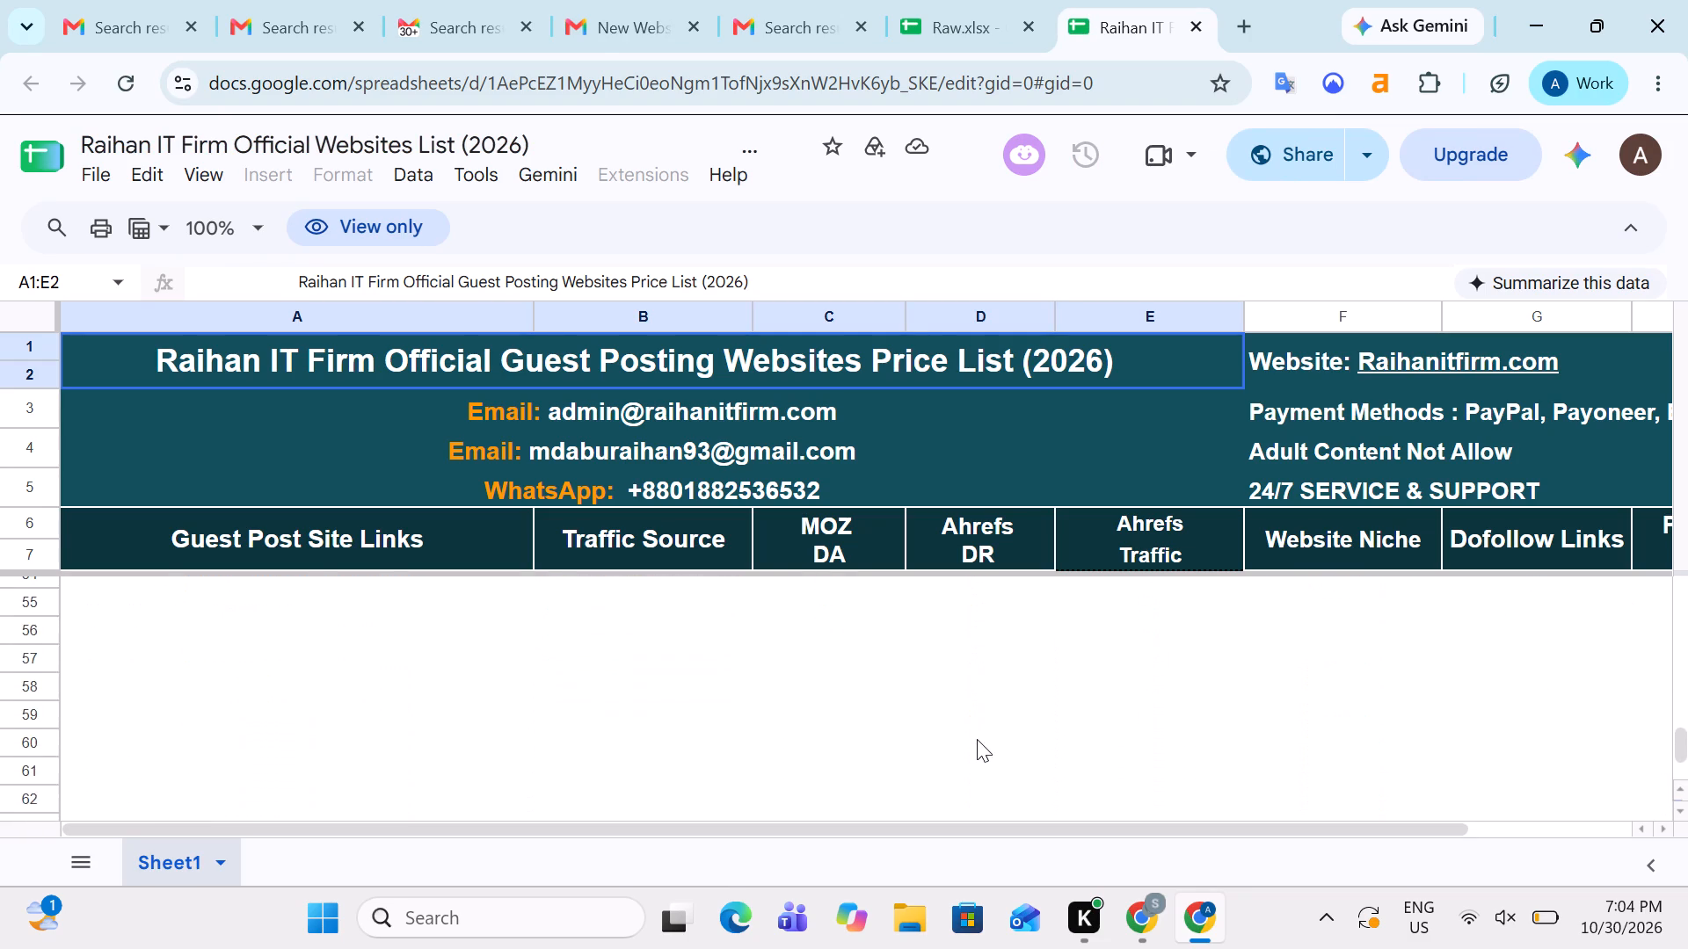
pyautogui.scroll(3, 977, 739)
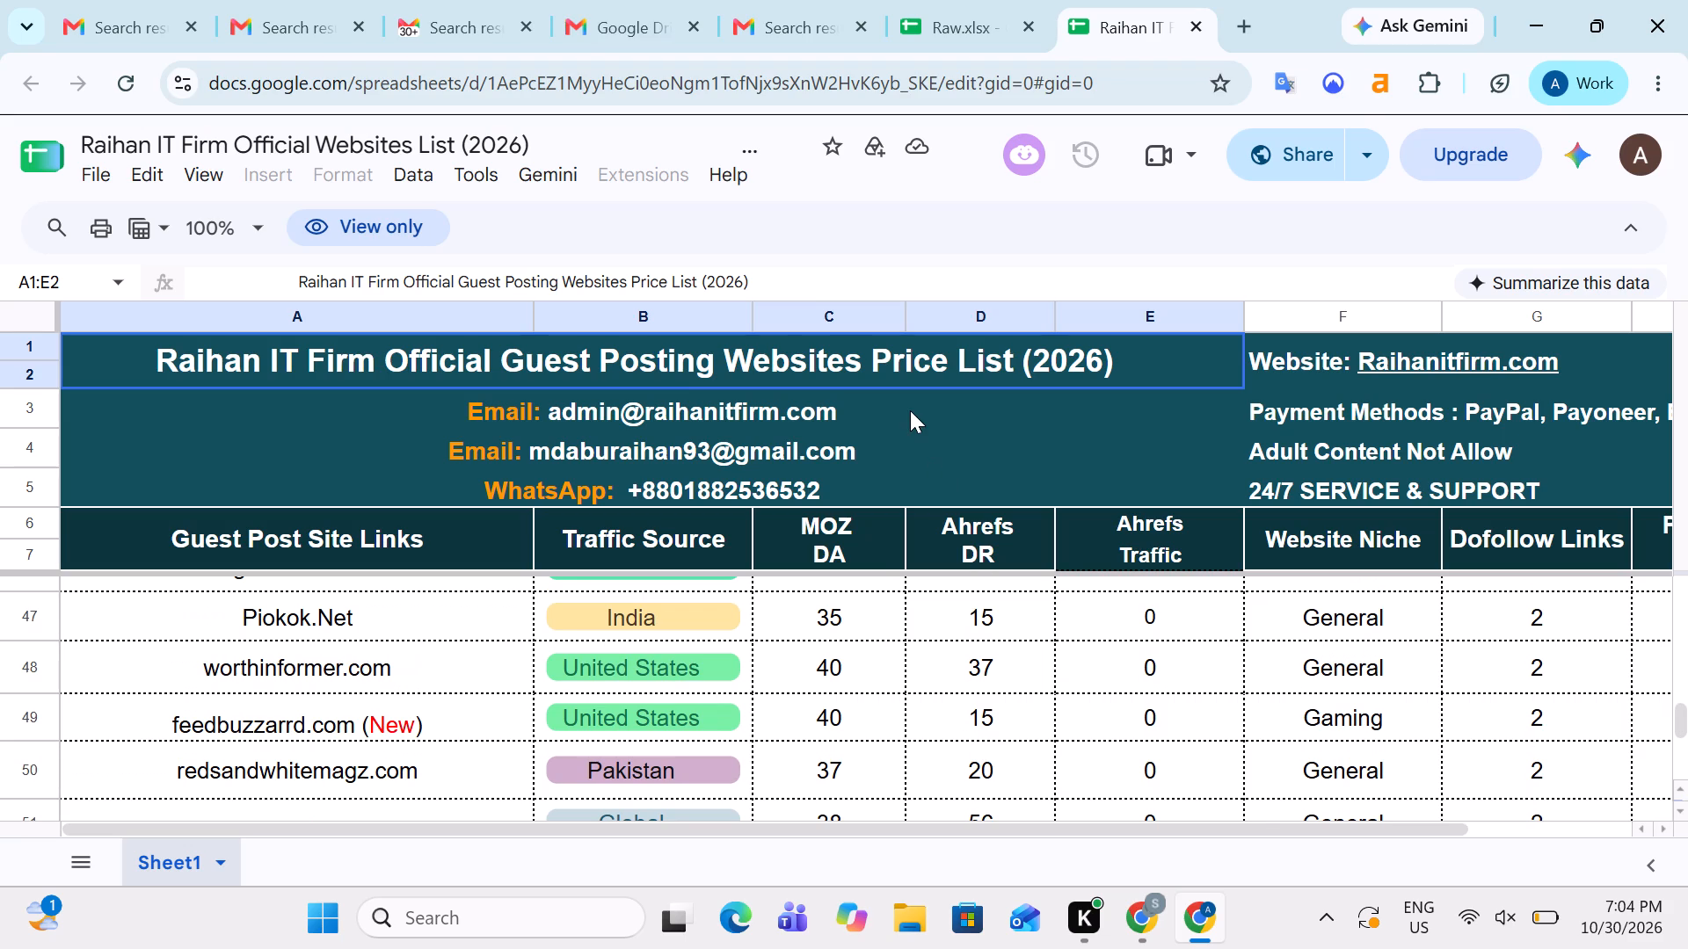
# Copy Piokok.Net from row 47 of the Raihan IT Firm list and search the New Master Sheet for it.
pyautogui.click(484, 603)
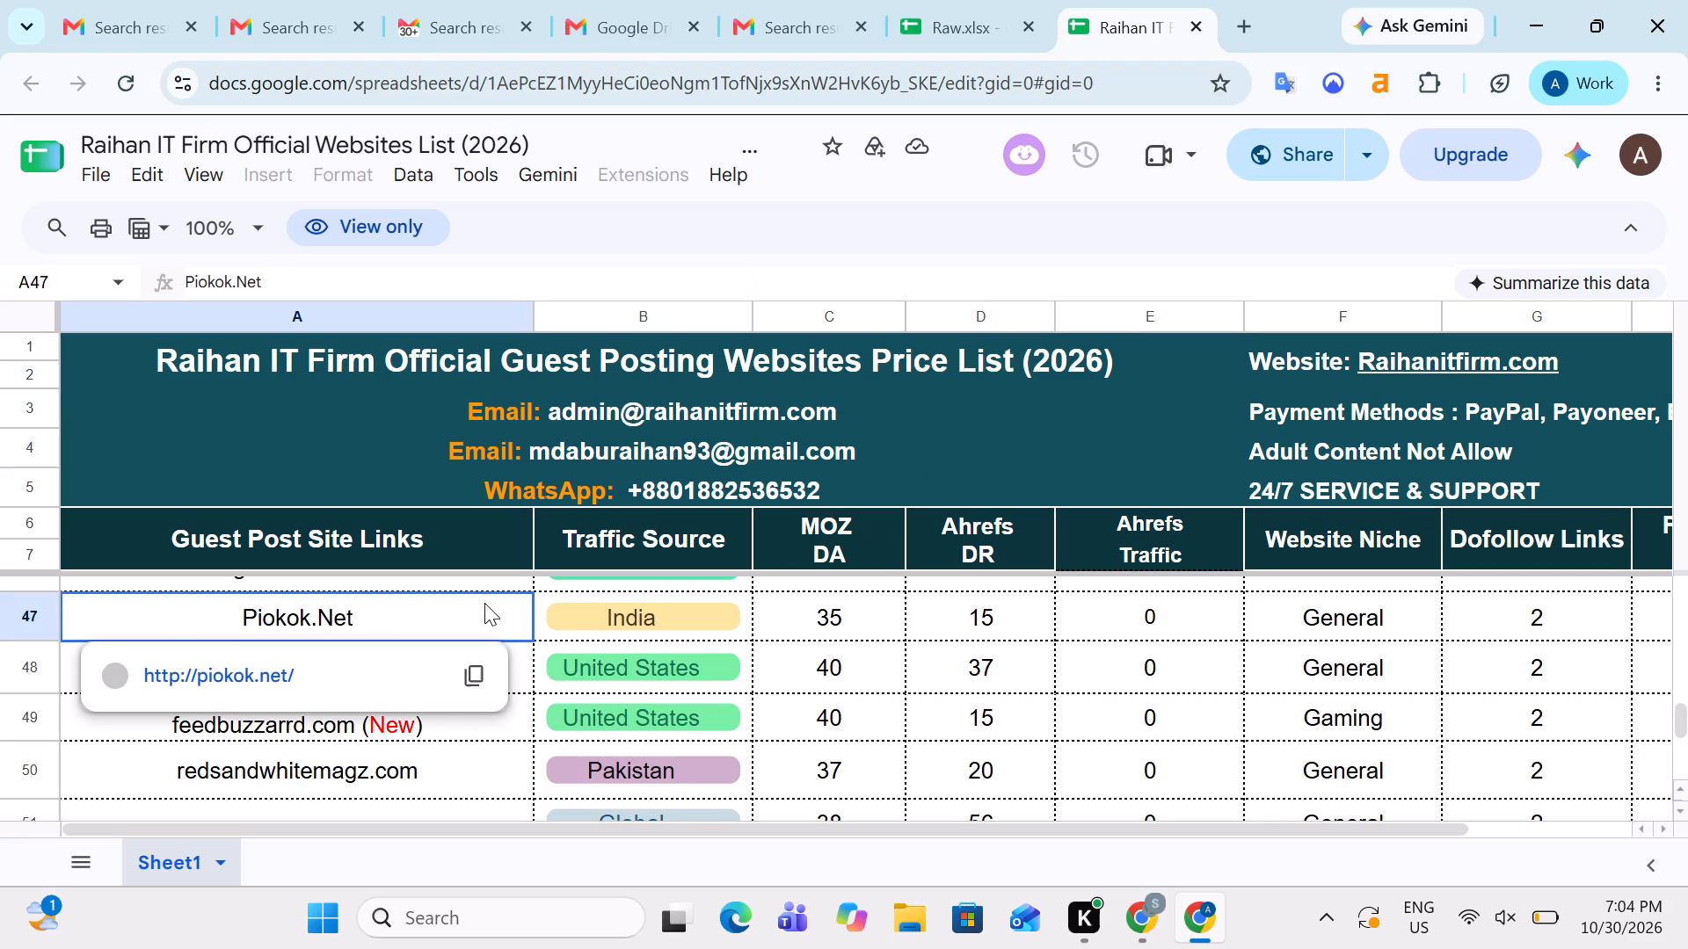
pyautogui.hotkey('ctrl', 'c')
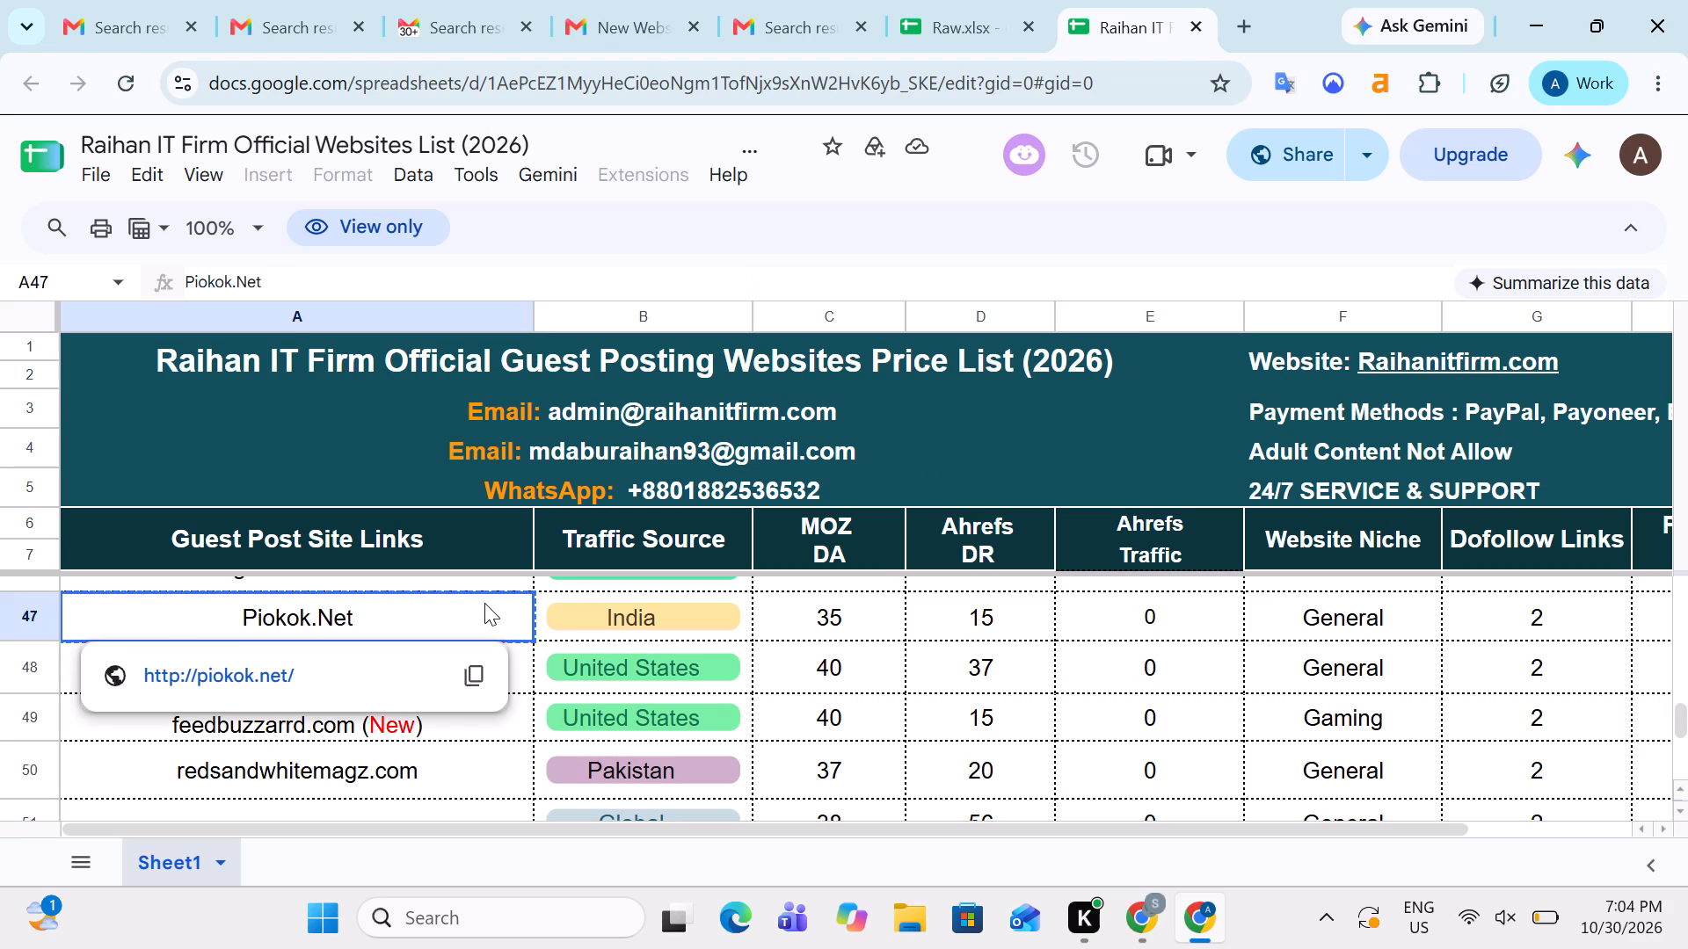
pyautogui.hotkey('alt', 'Tab')
pyautogui.hotkey('ctrl', 'f')
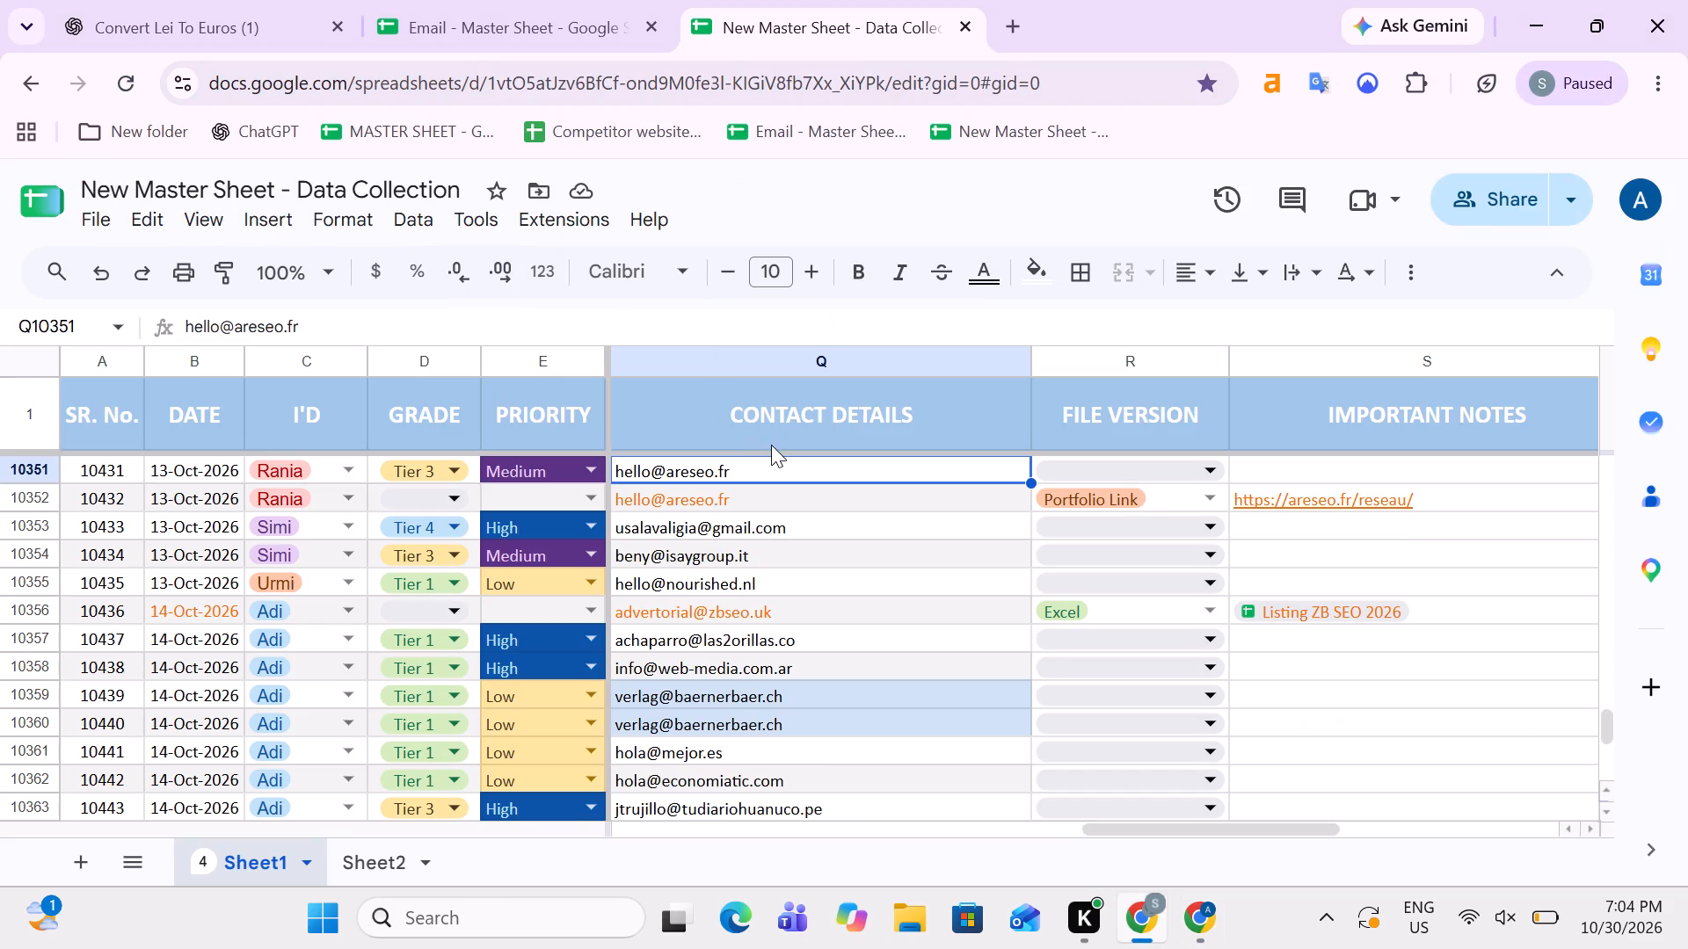
pyautogui.hotkey('ctrl', 'v')
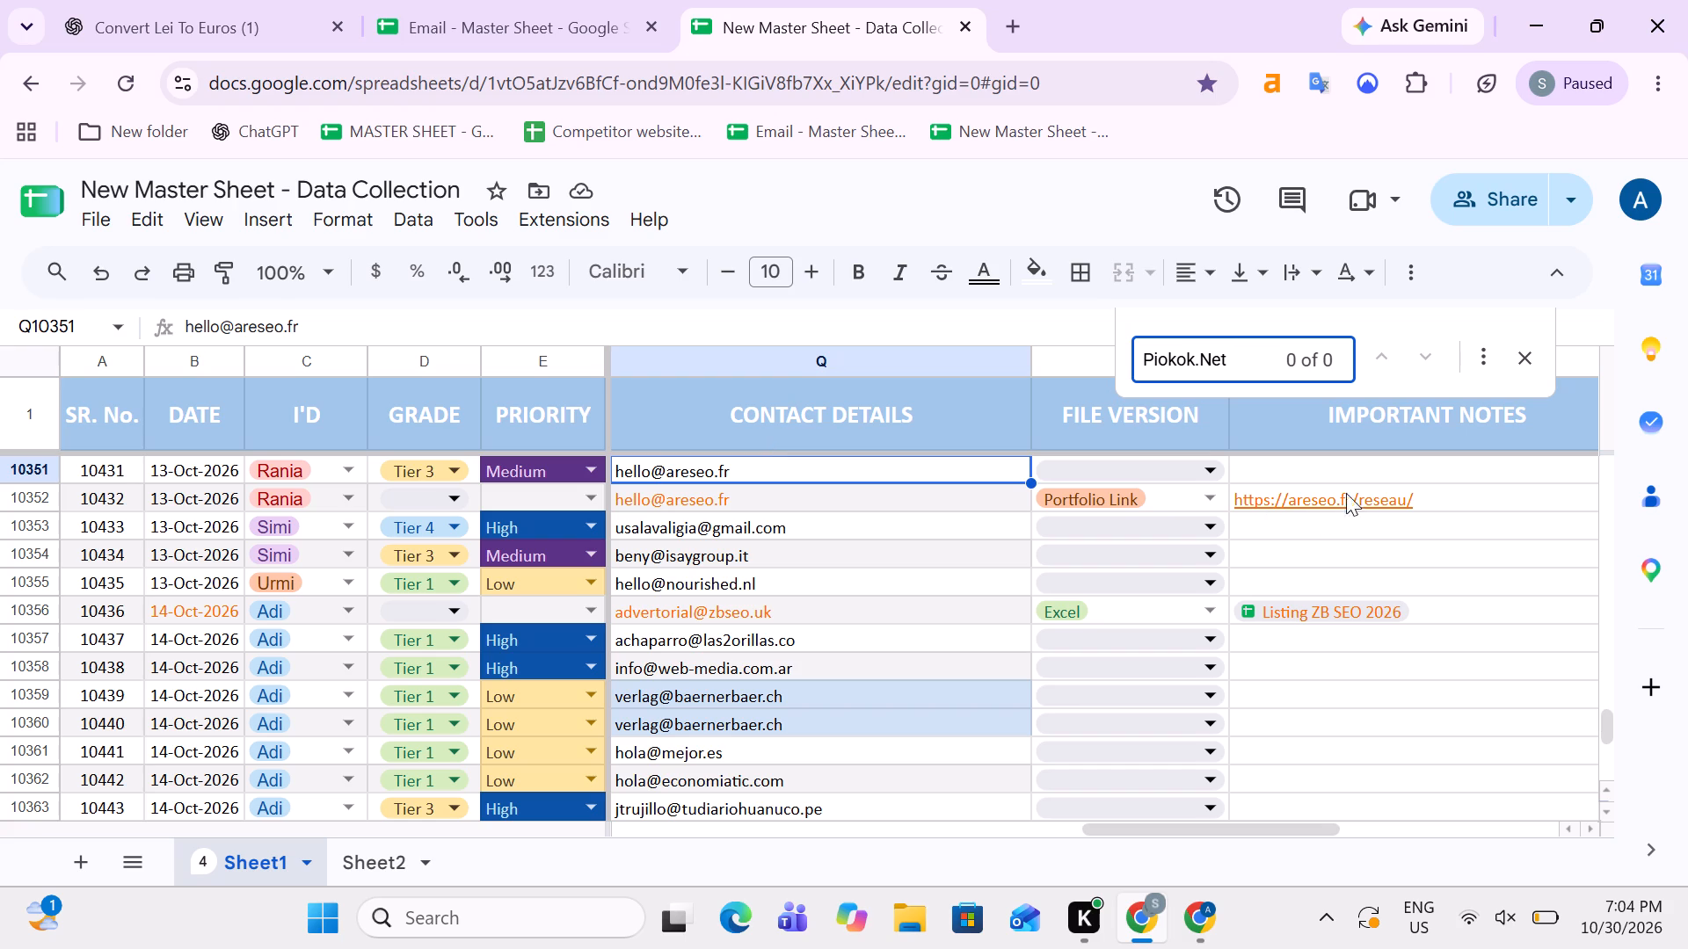
pyautogui.click(1531, 349)
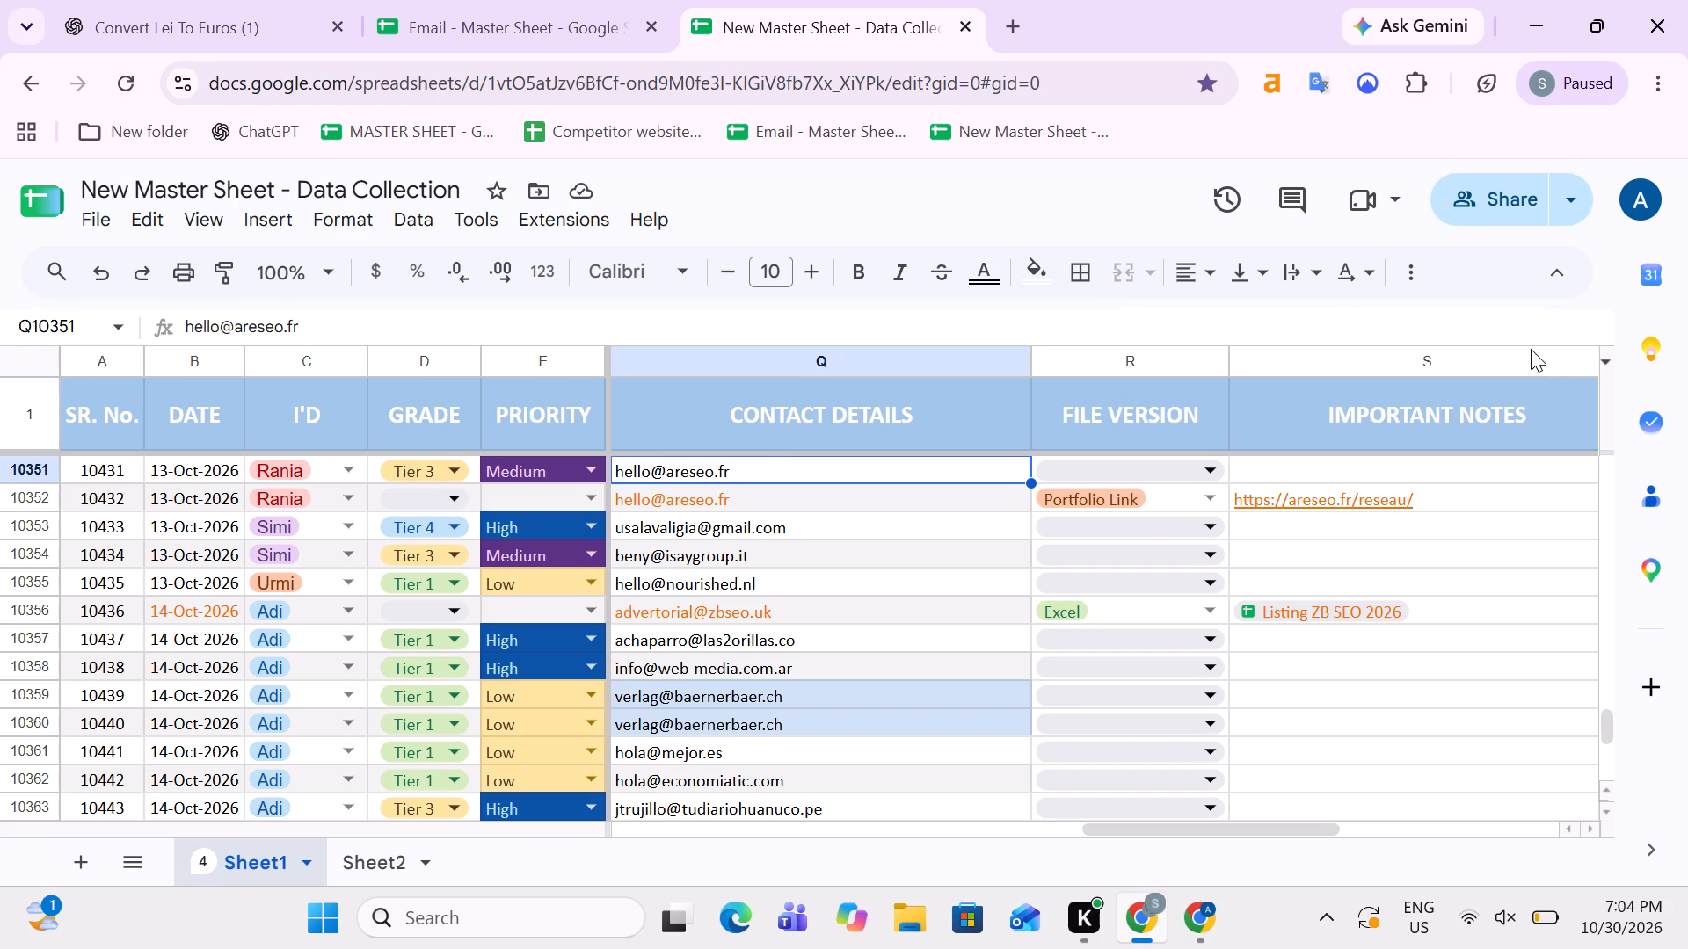
# Return to the Raihan IT Firm list and open Teckjbcom.app from row 38 in a new browser tab.
pyautogui.hotkey('alt', 'Tab')
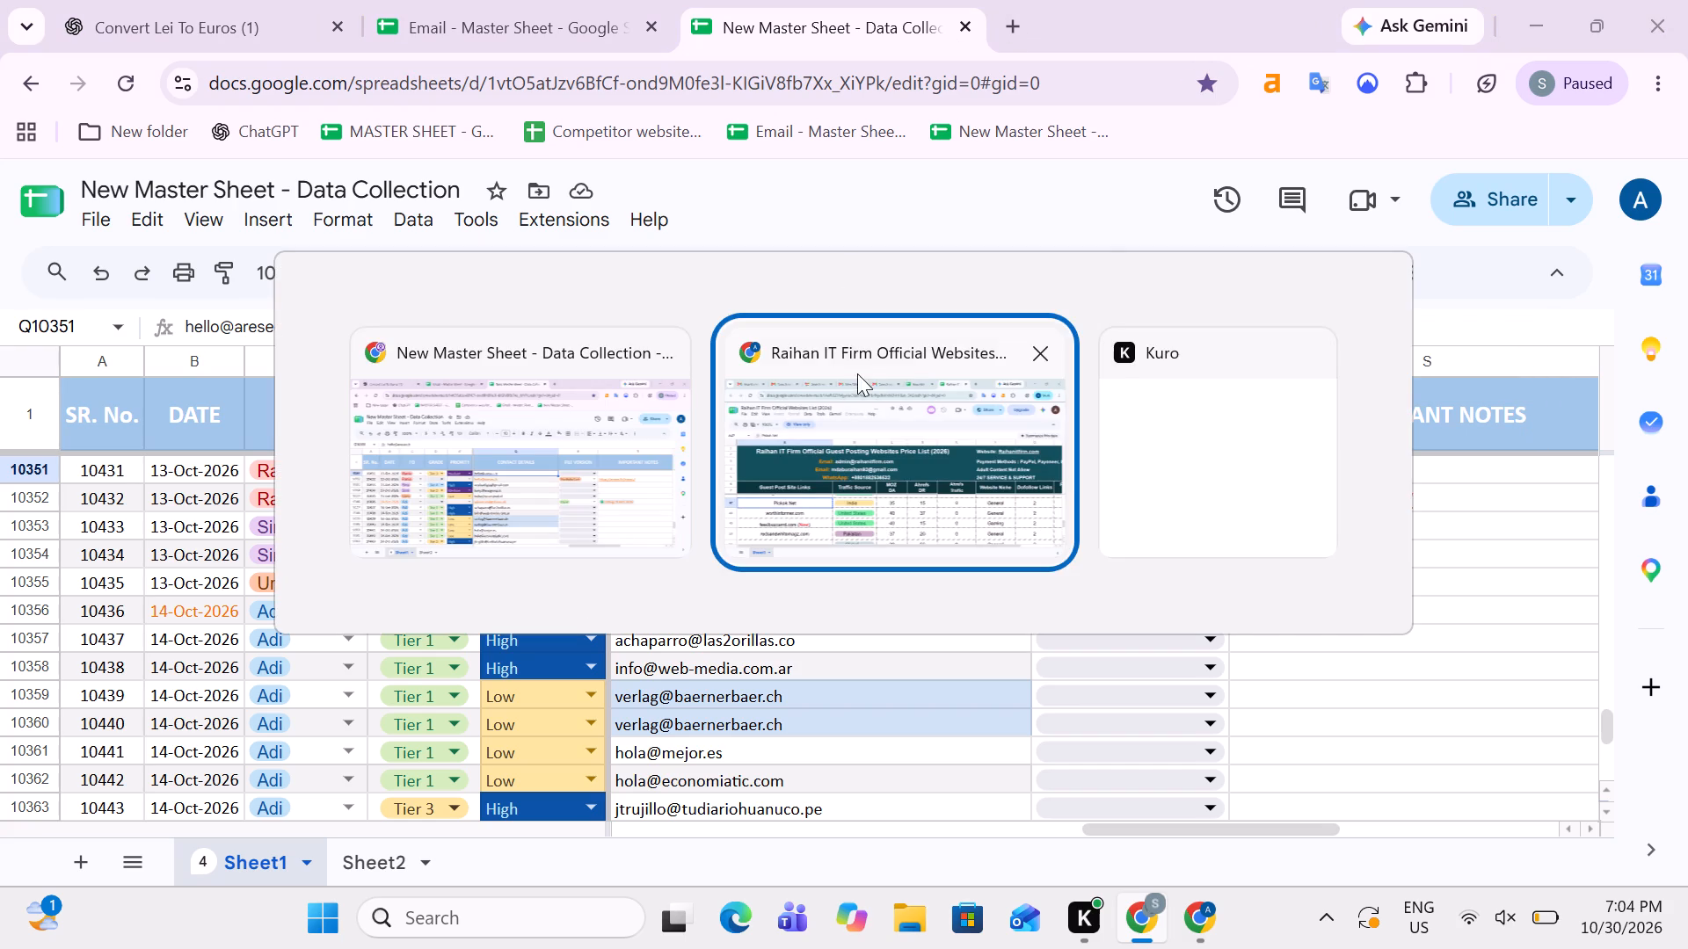
pyautogui.click(882, 452)
pyautogui.scroll(-1, 542, 614)
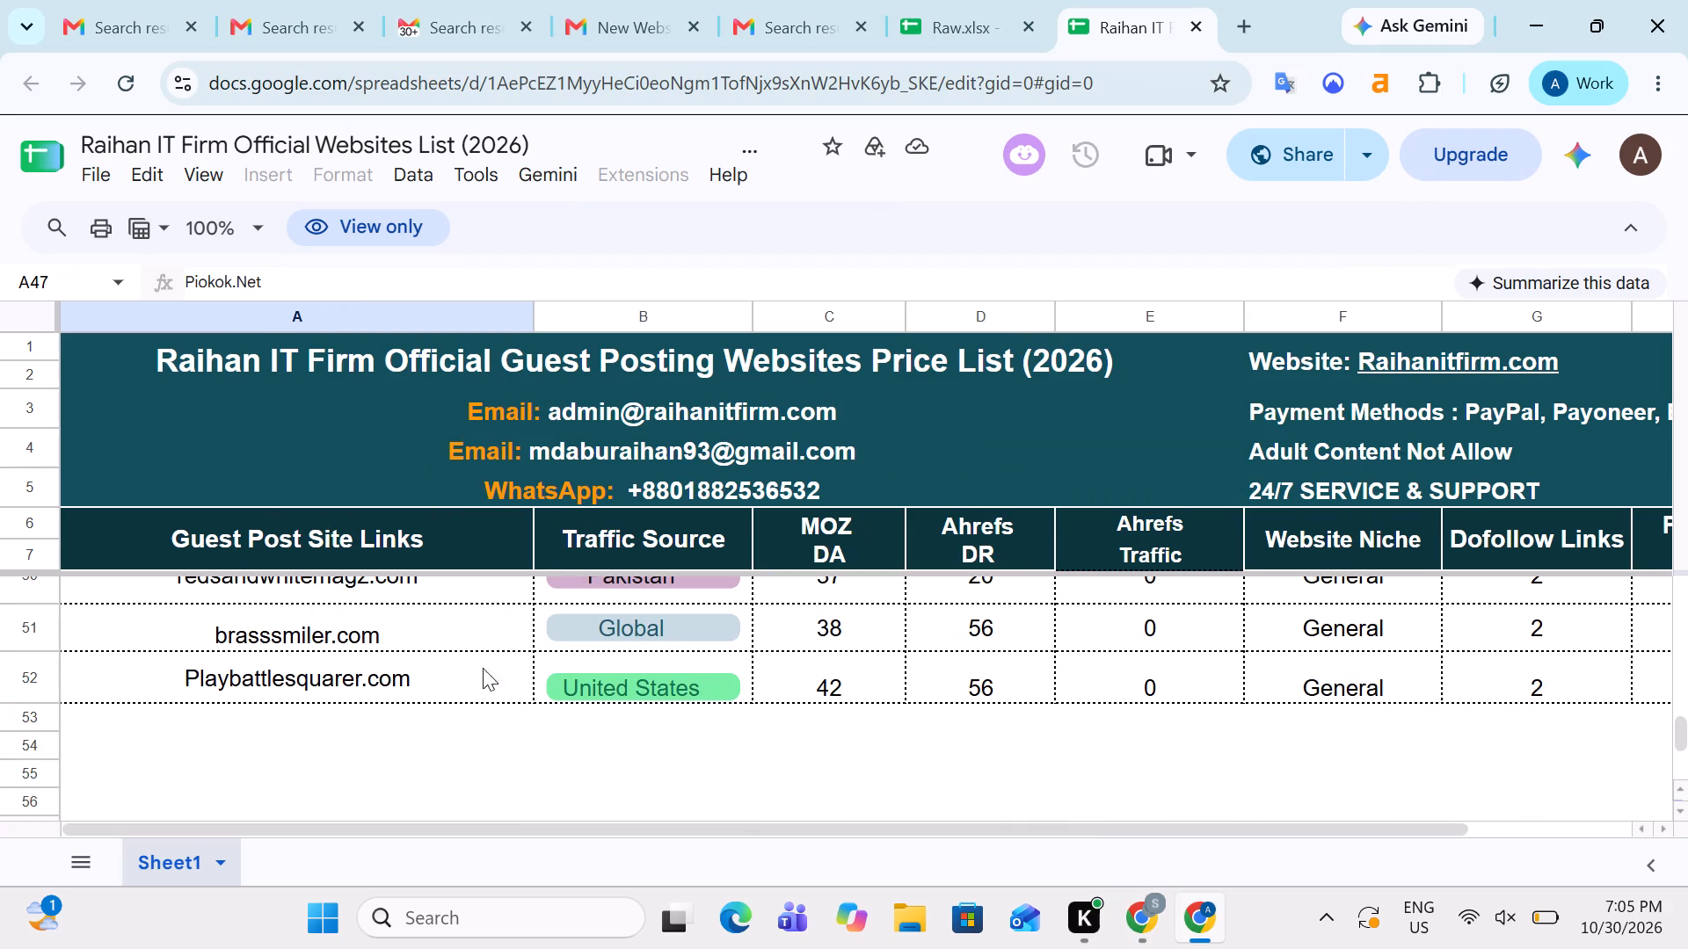
pyautogui.scroll(5, 445, 690)
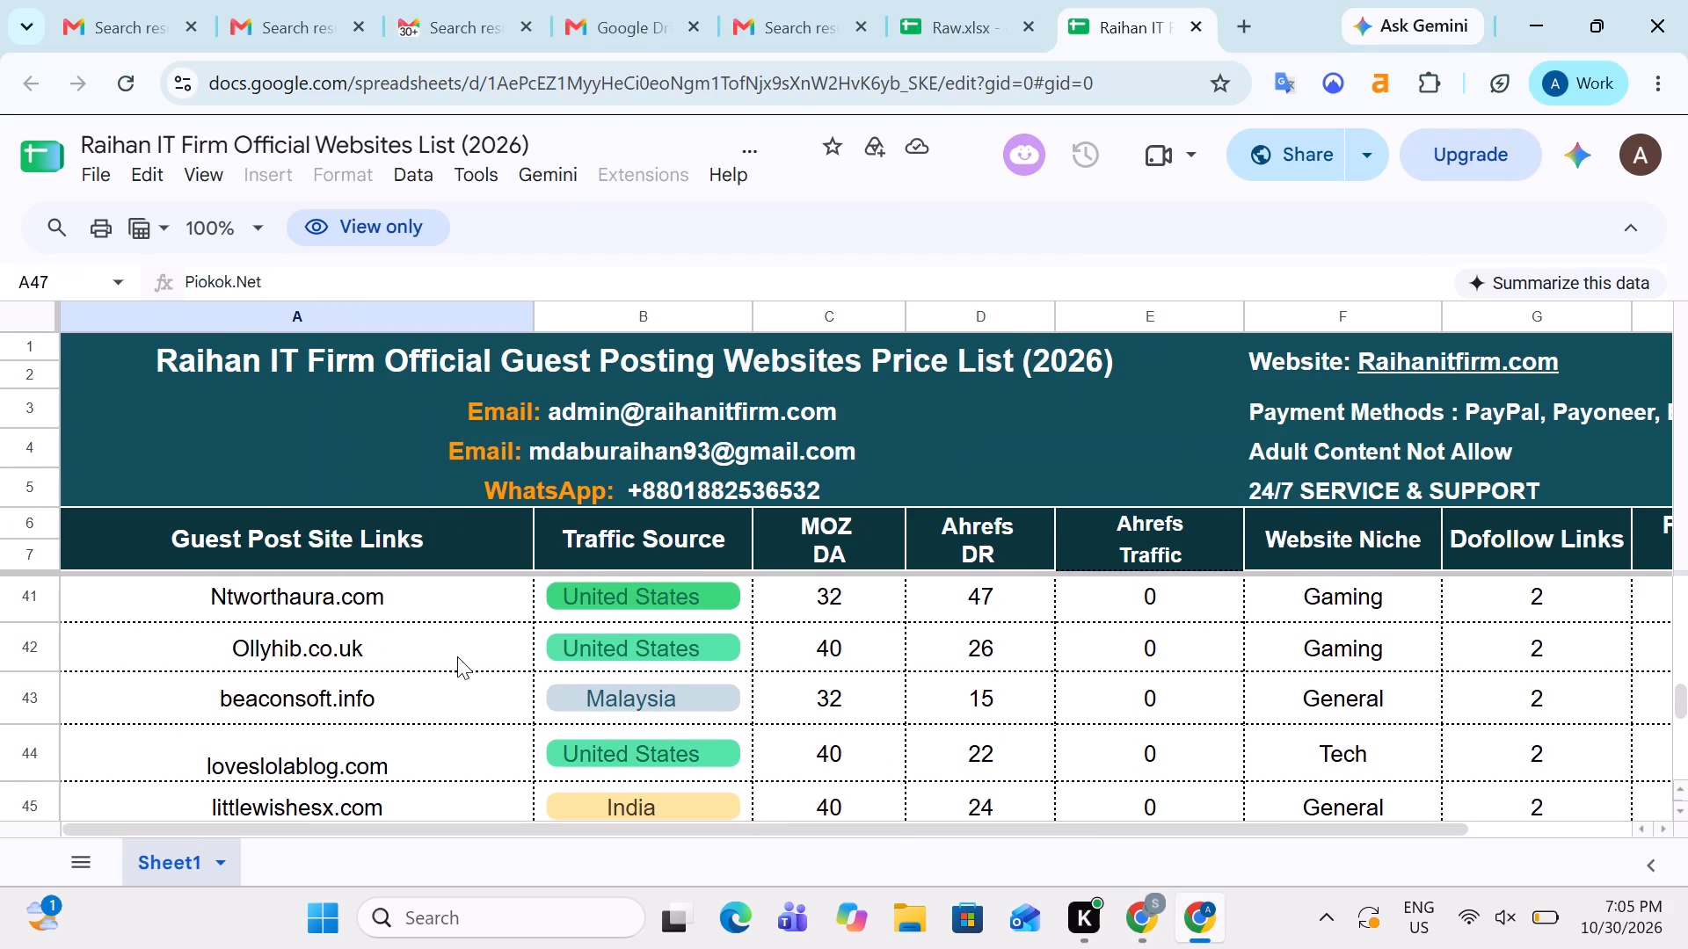
pyautogui.click(458, 657)
pyautogui.hscroll(1, 627, 698)
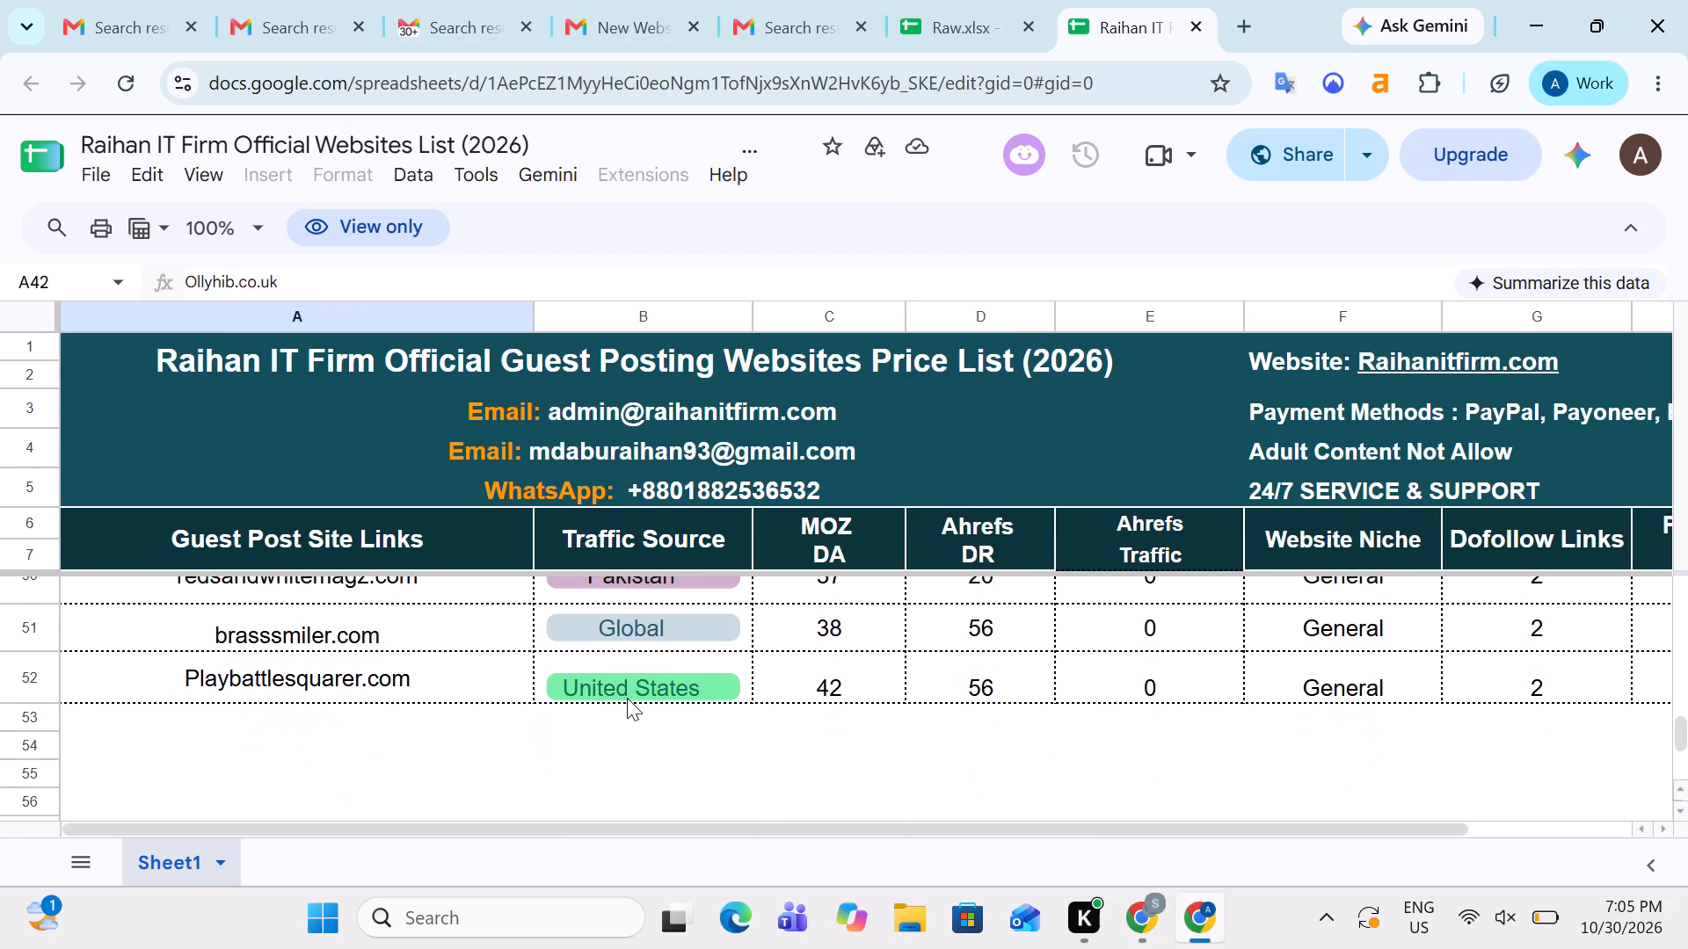
pyautogui.hscroll(1, 627, 698)
pyautogui.click(410, 661)
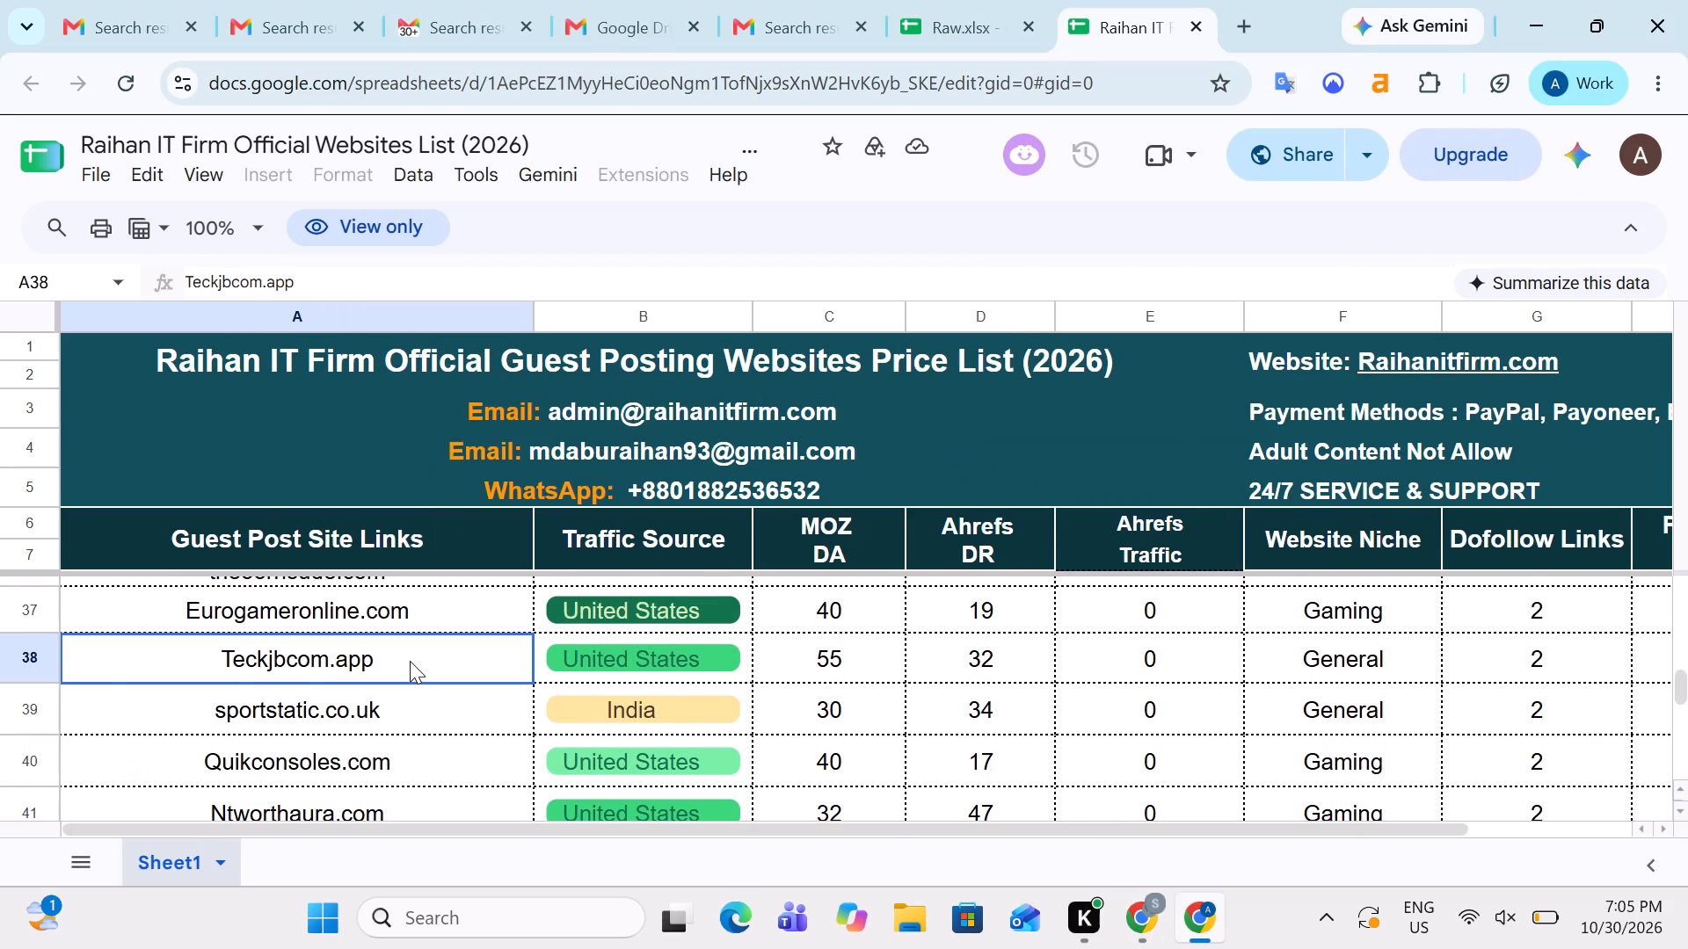
pyautogui.hotkey('ctrl', 'c')
pyautogui.click(1255, 12)
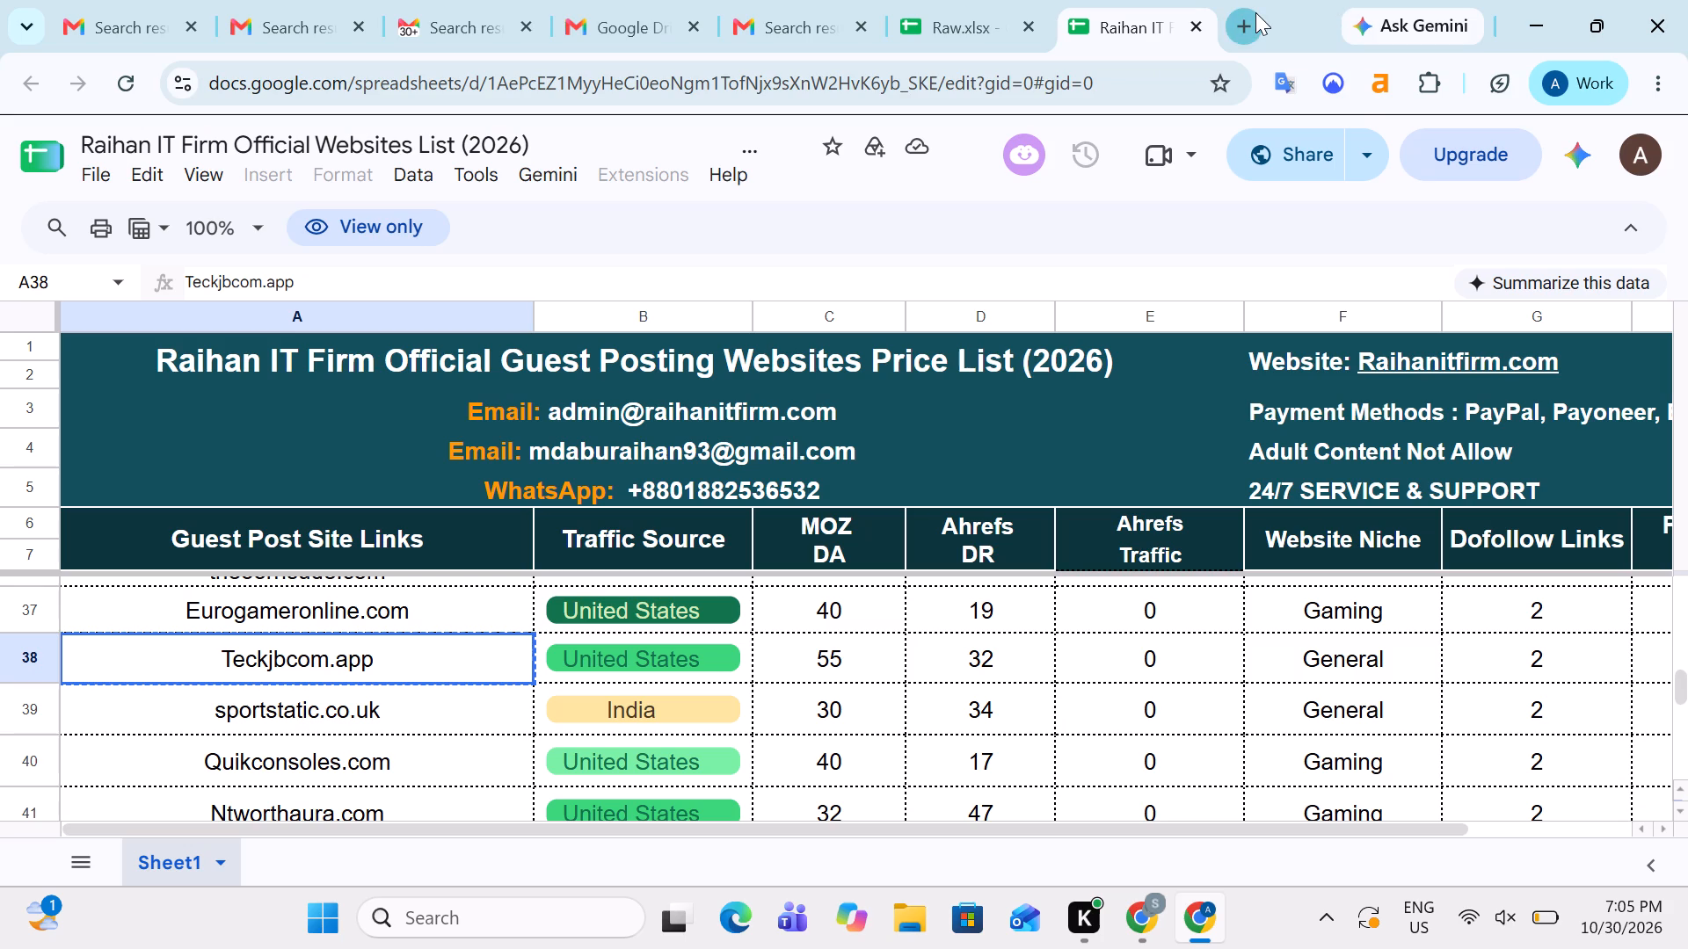
pyautogui.hotkey('ctrl', 'v')
pyautogui.press('Return')
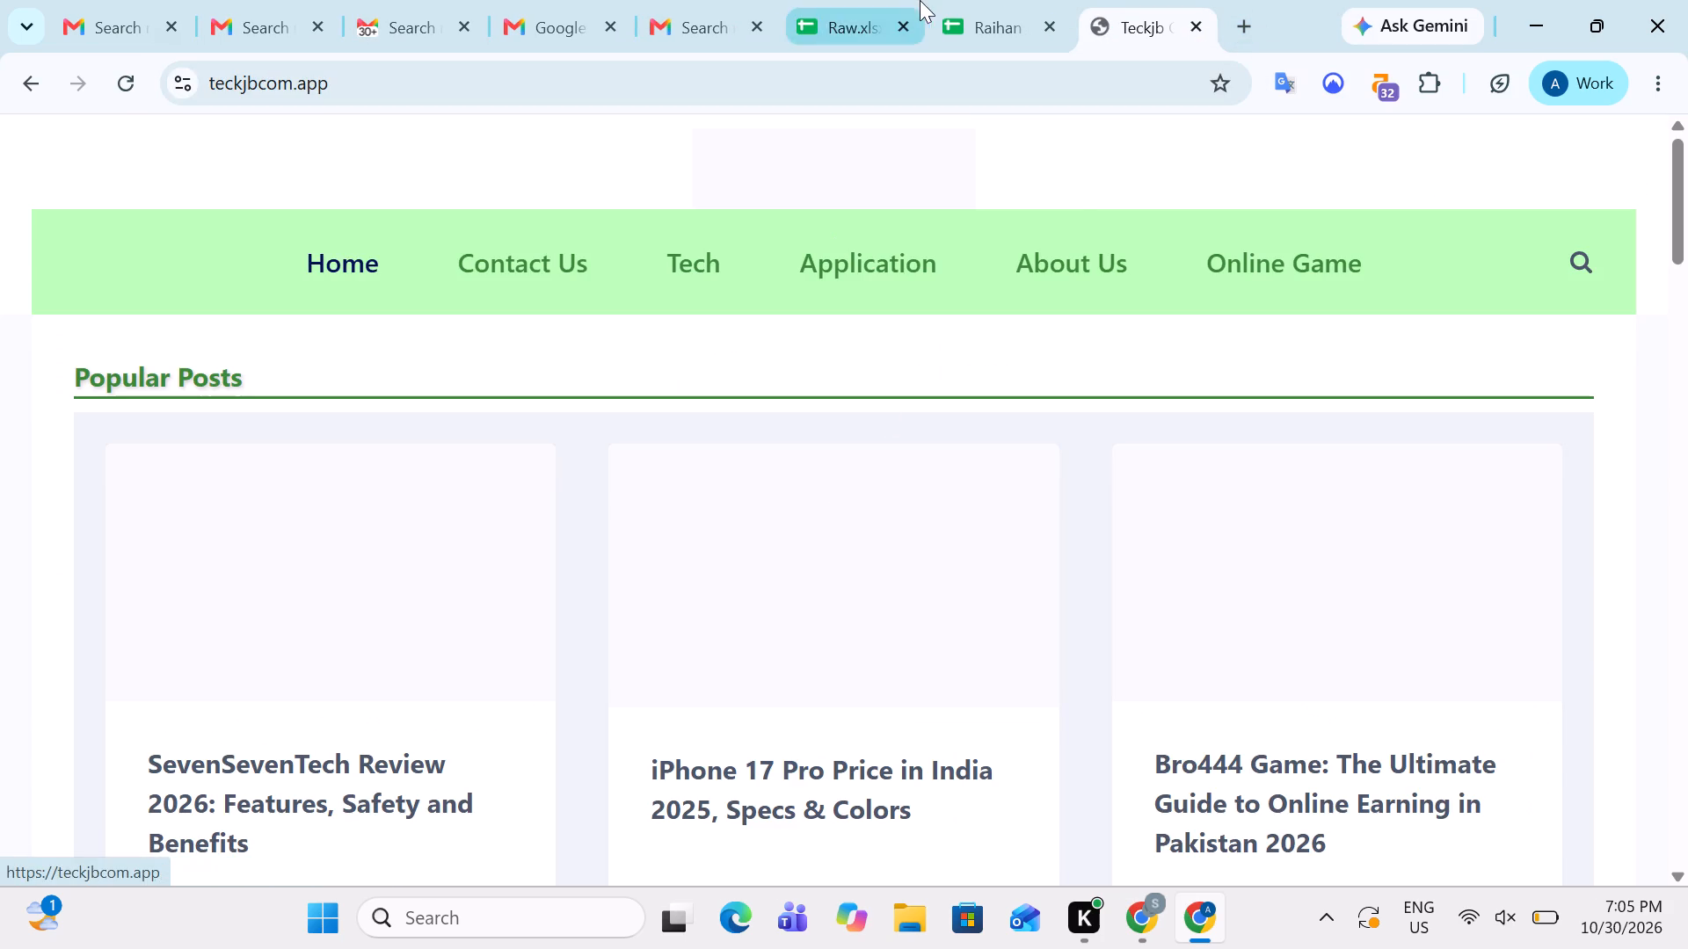
# Open Quikconsoles.com from row 40 of the Raihan IT Firm list in a new browser tab.
pyautogui.click(980, 5)
pyautogui.press('Down')
pyautogui.press('Down')
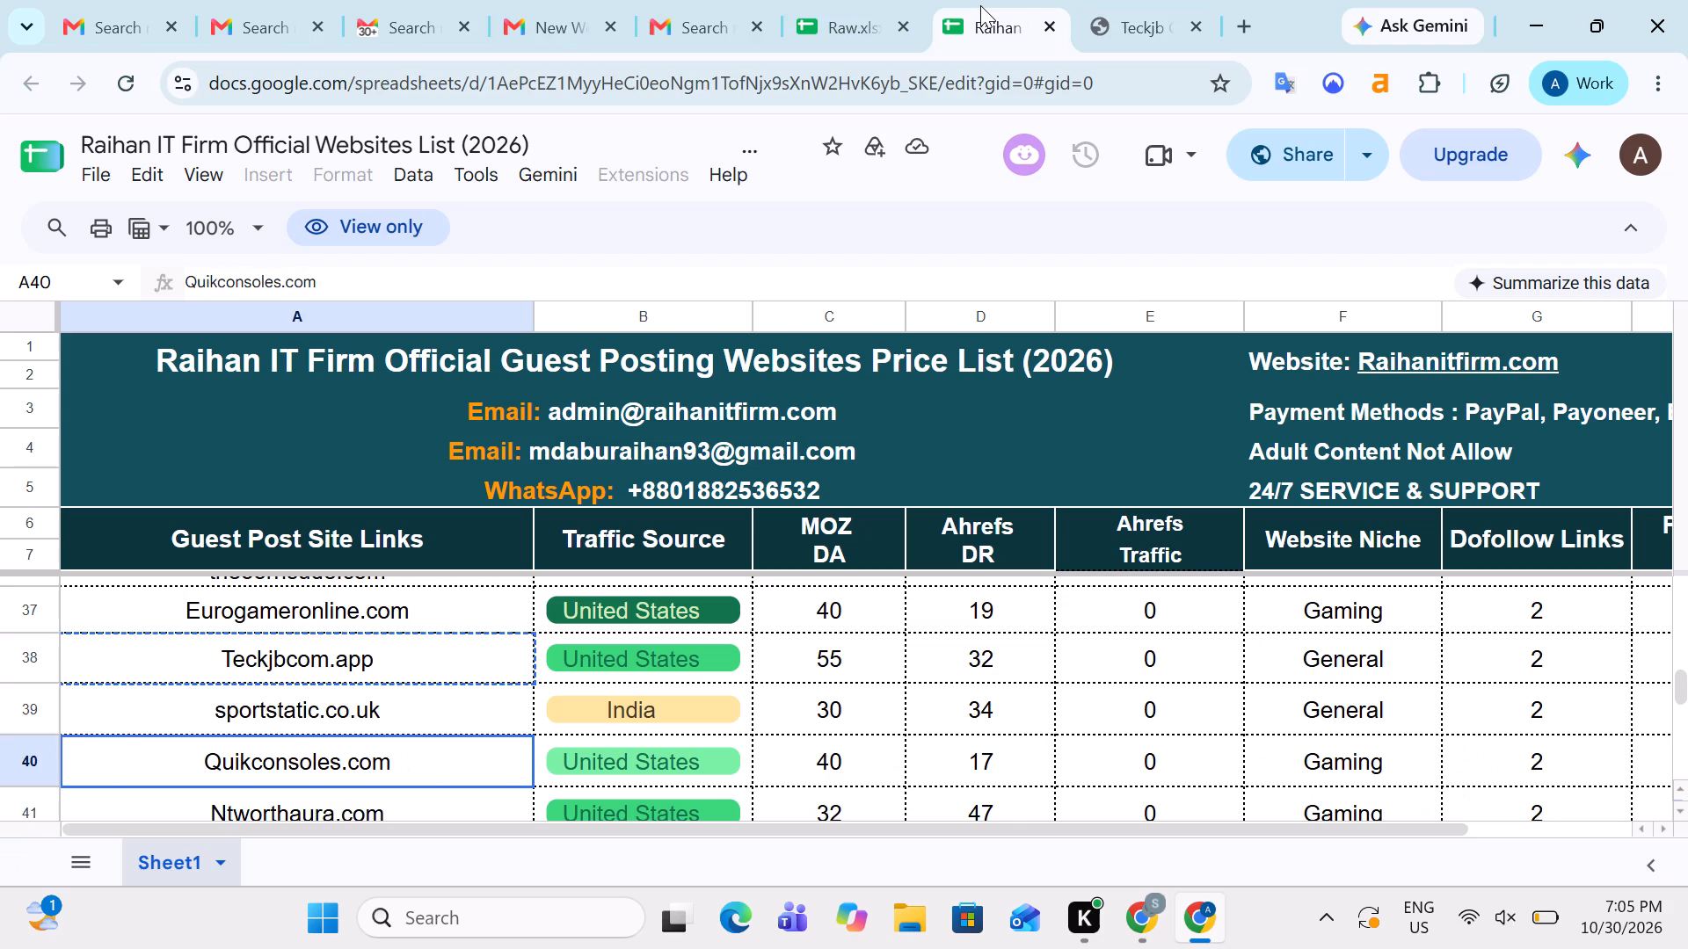
pyautogui.hotkey('ctrl', 'c')
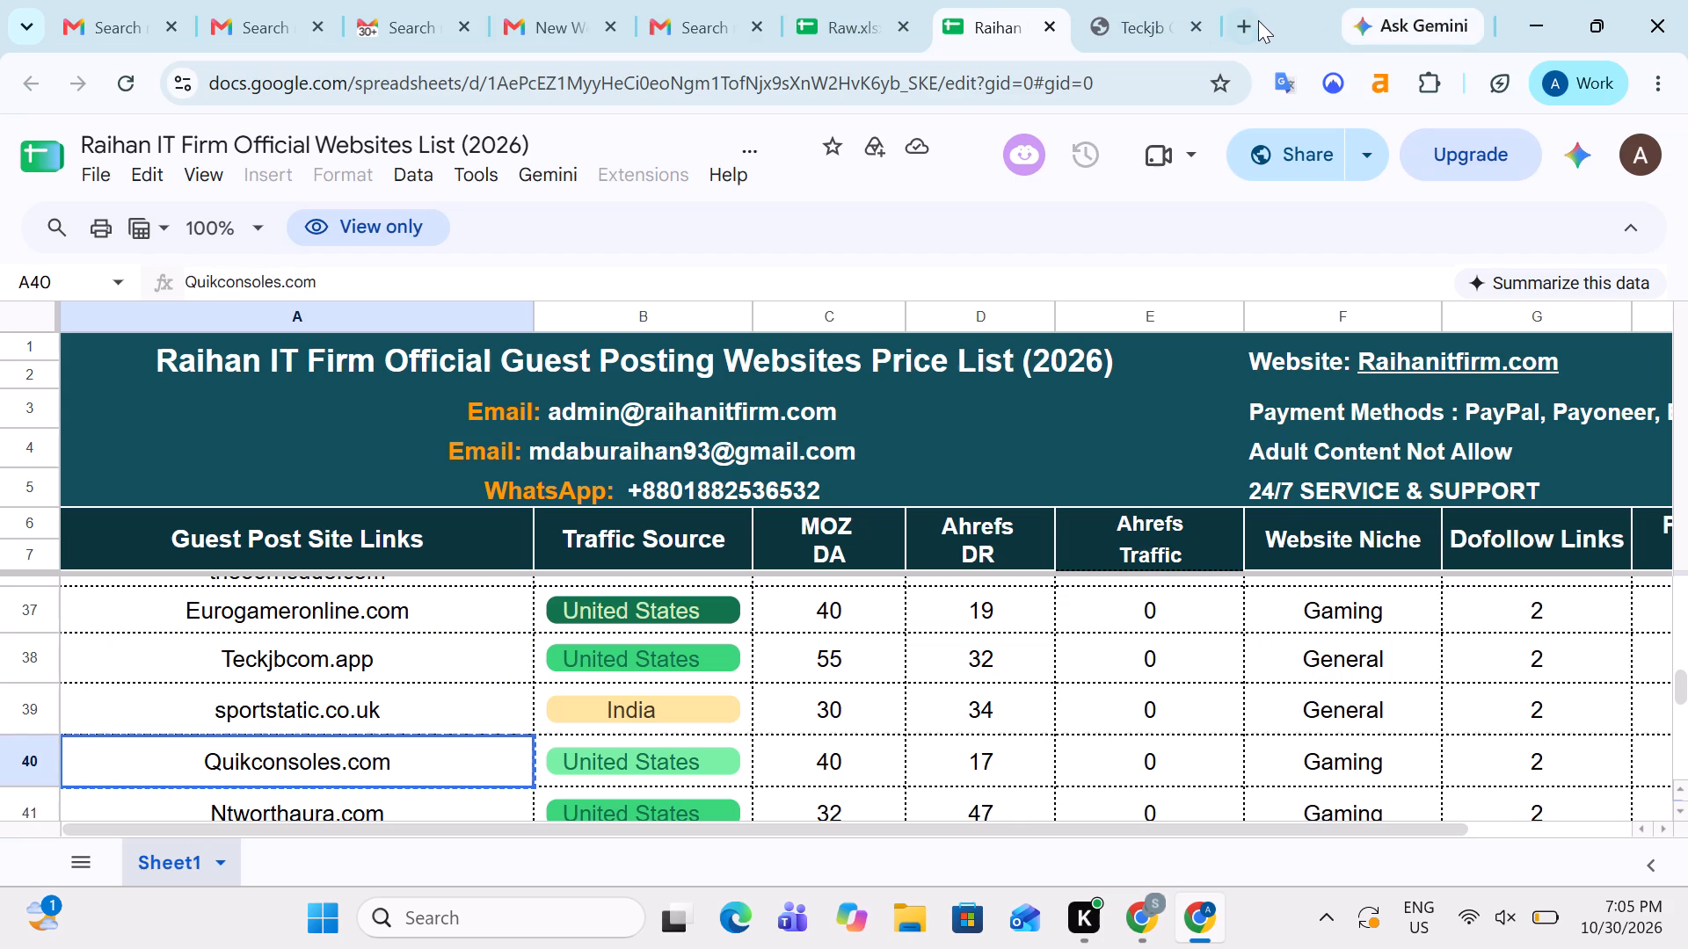
pyautogui.click(1258, 20)
pyautogui.hotkey('ctrl', 'v')
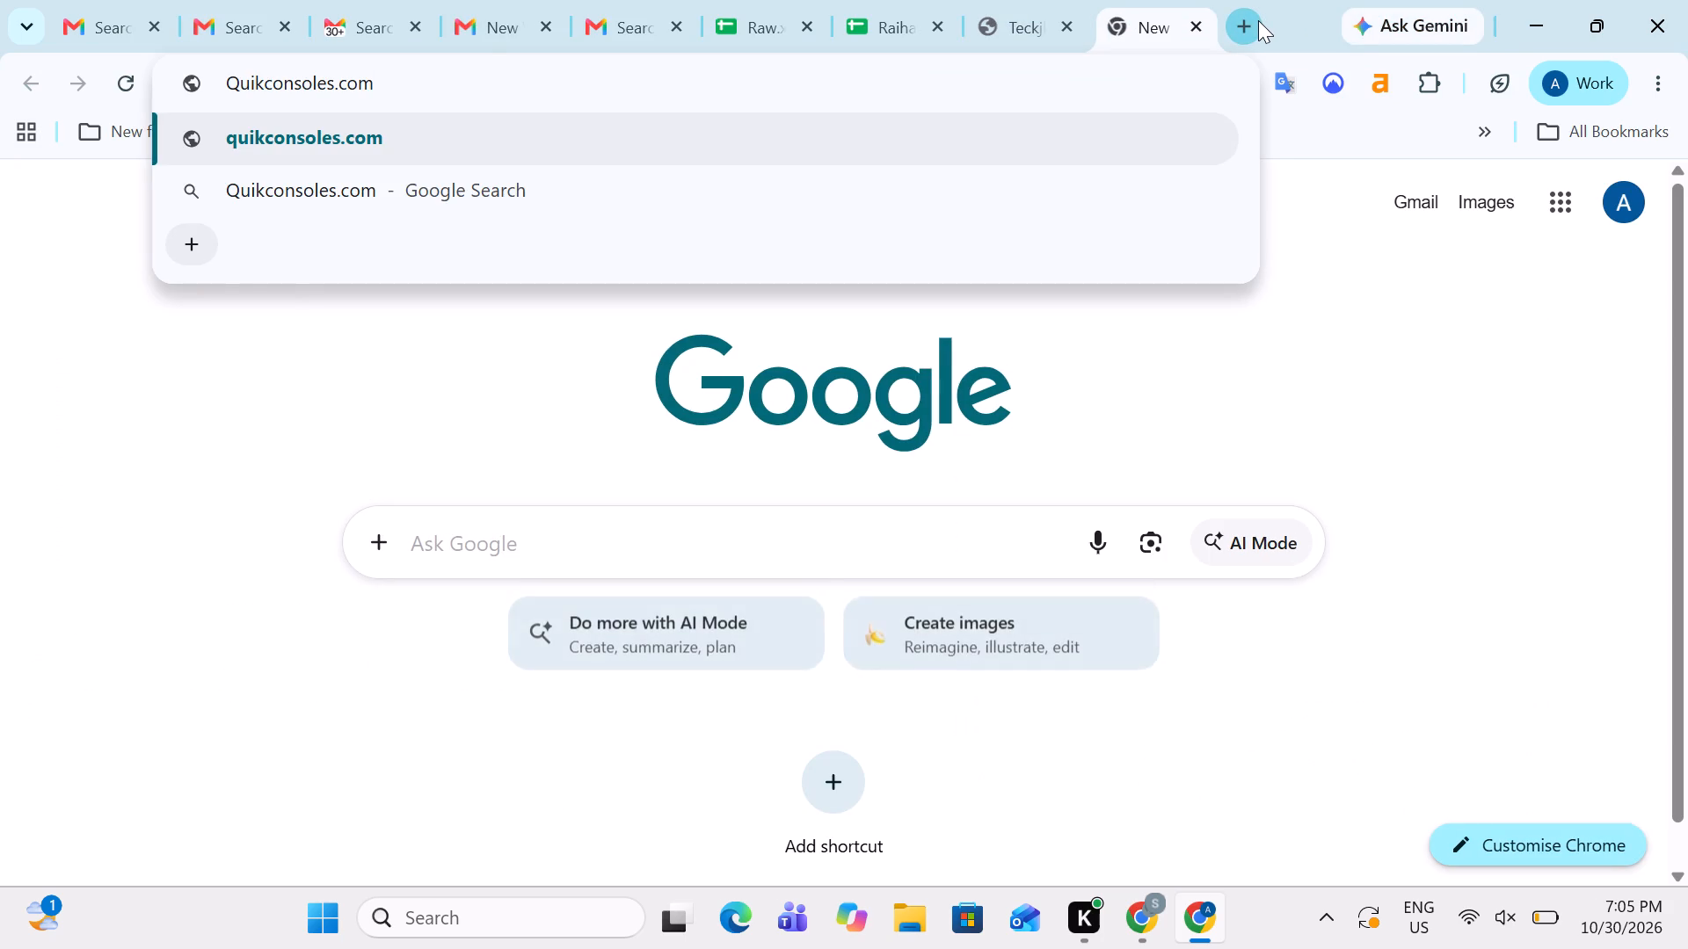
pyautogui.press('Return')
# Go back to the teckjbcom.app site and try to open its Contact Us page.
pyautogui.click(1028, 0)
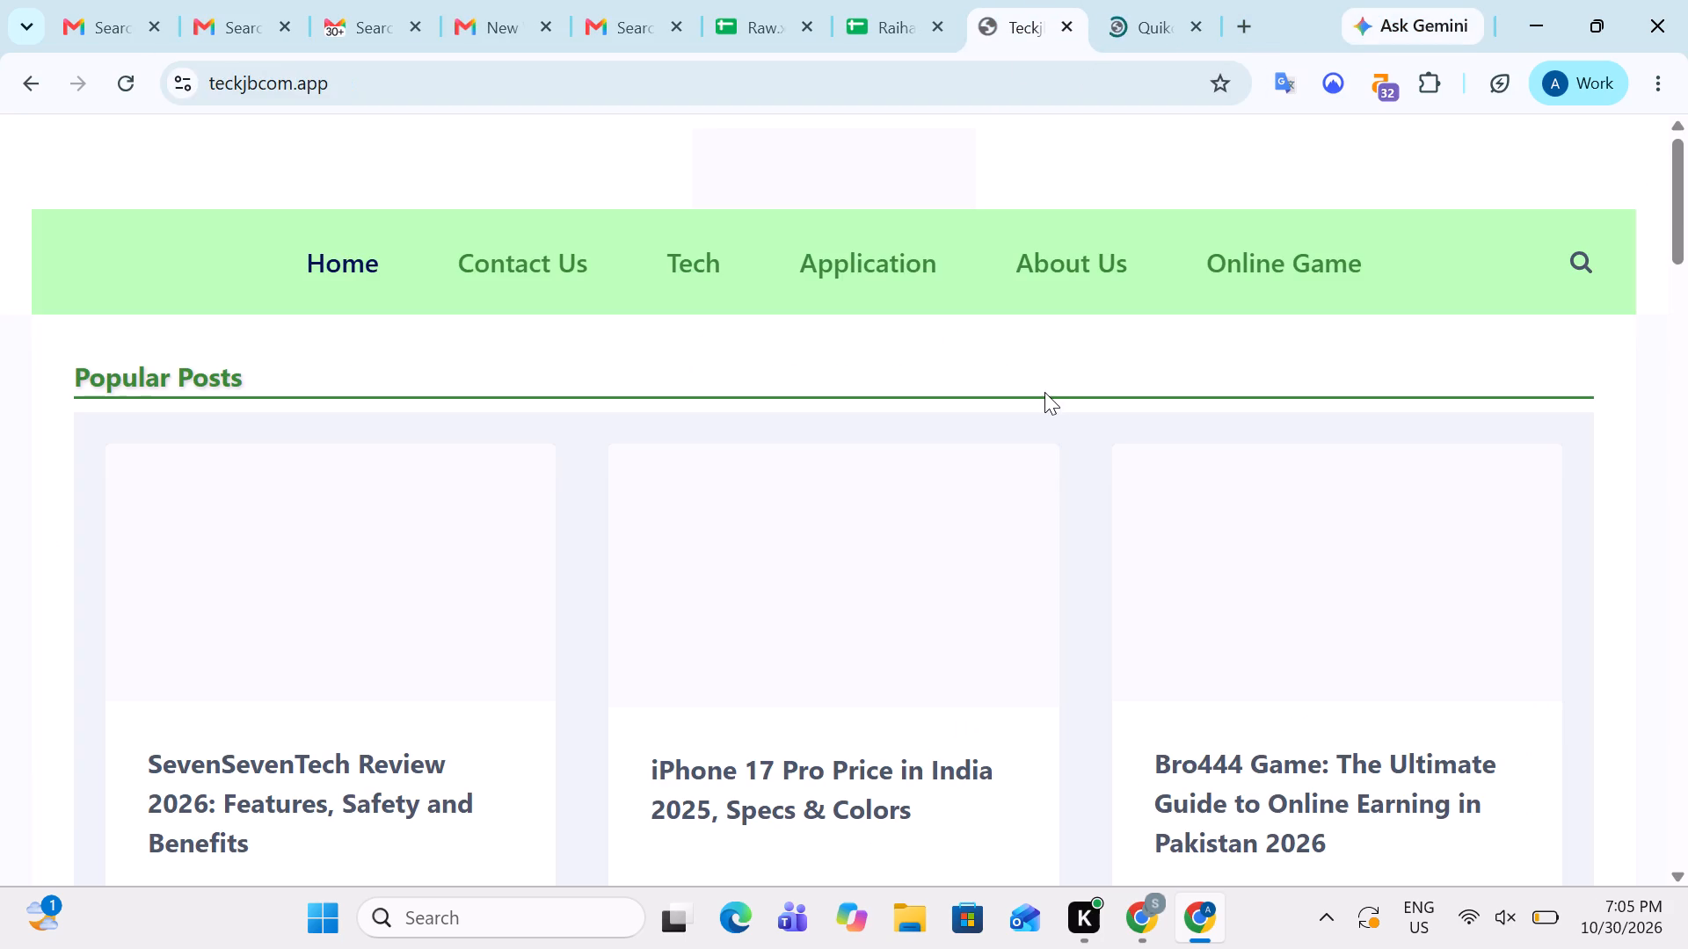
pyautogui.click(574, 242)
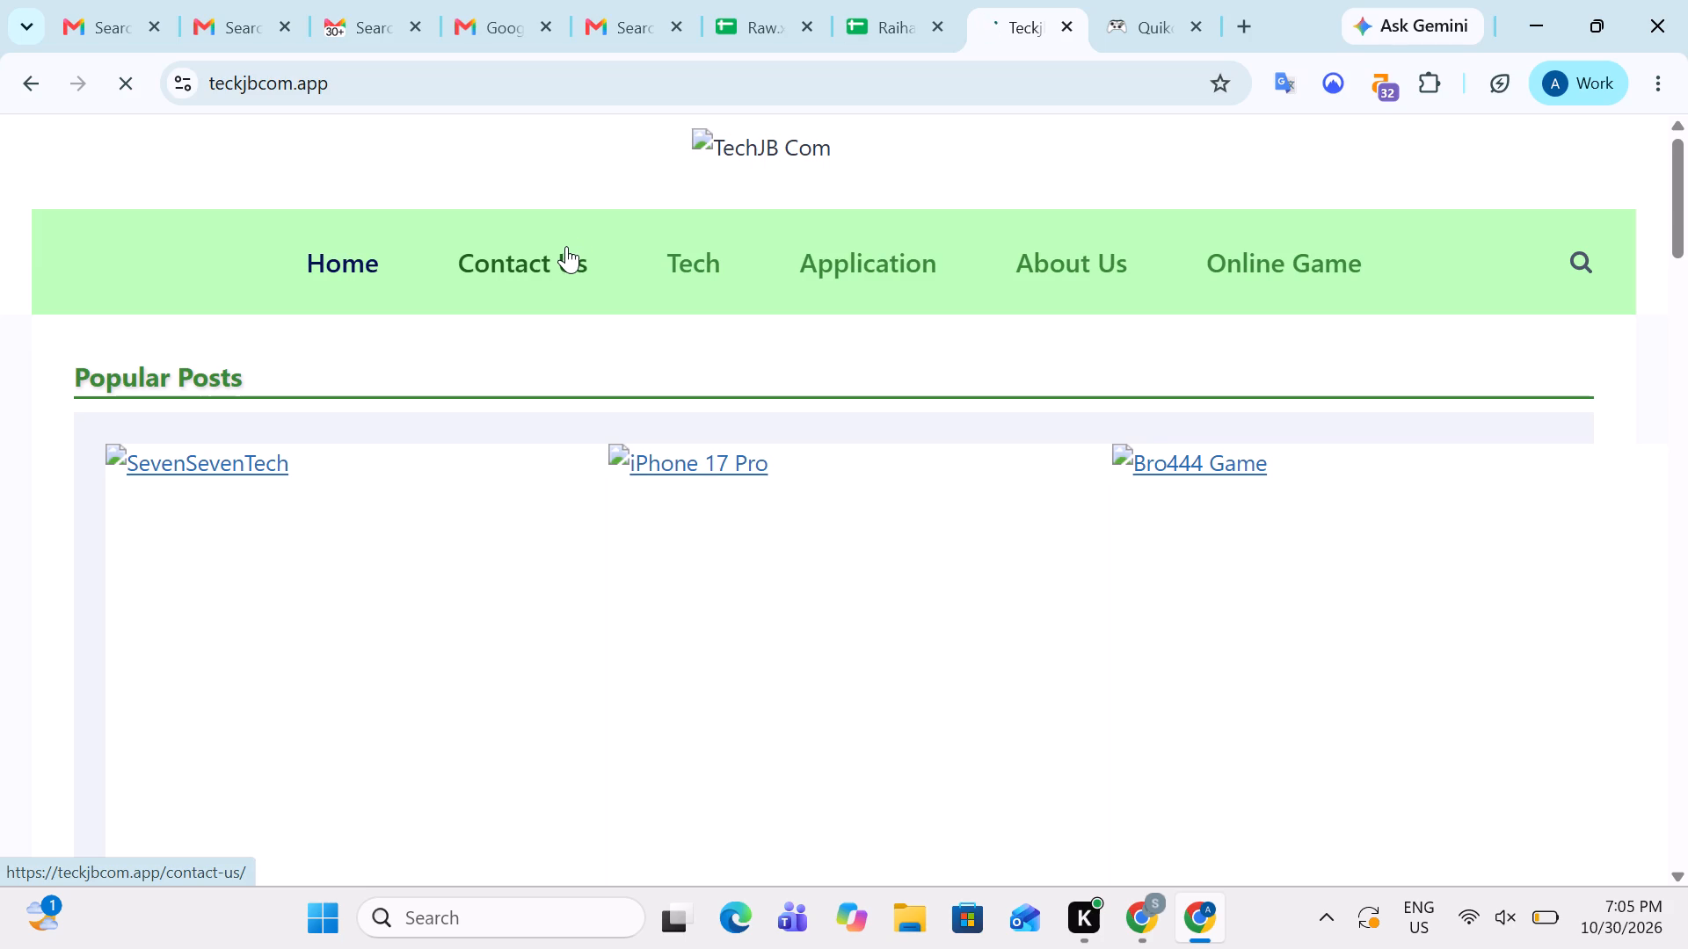
pyautogui.click(542, 264)
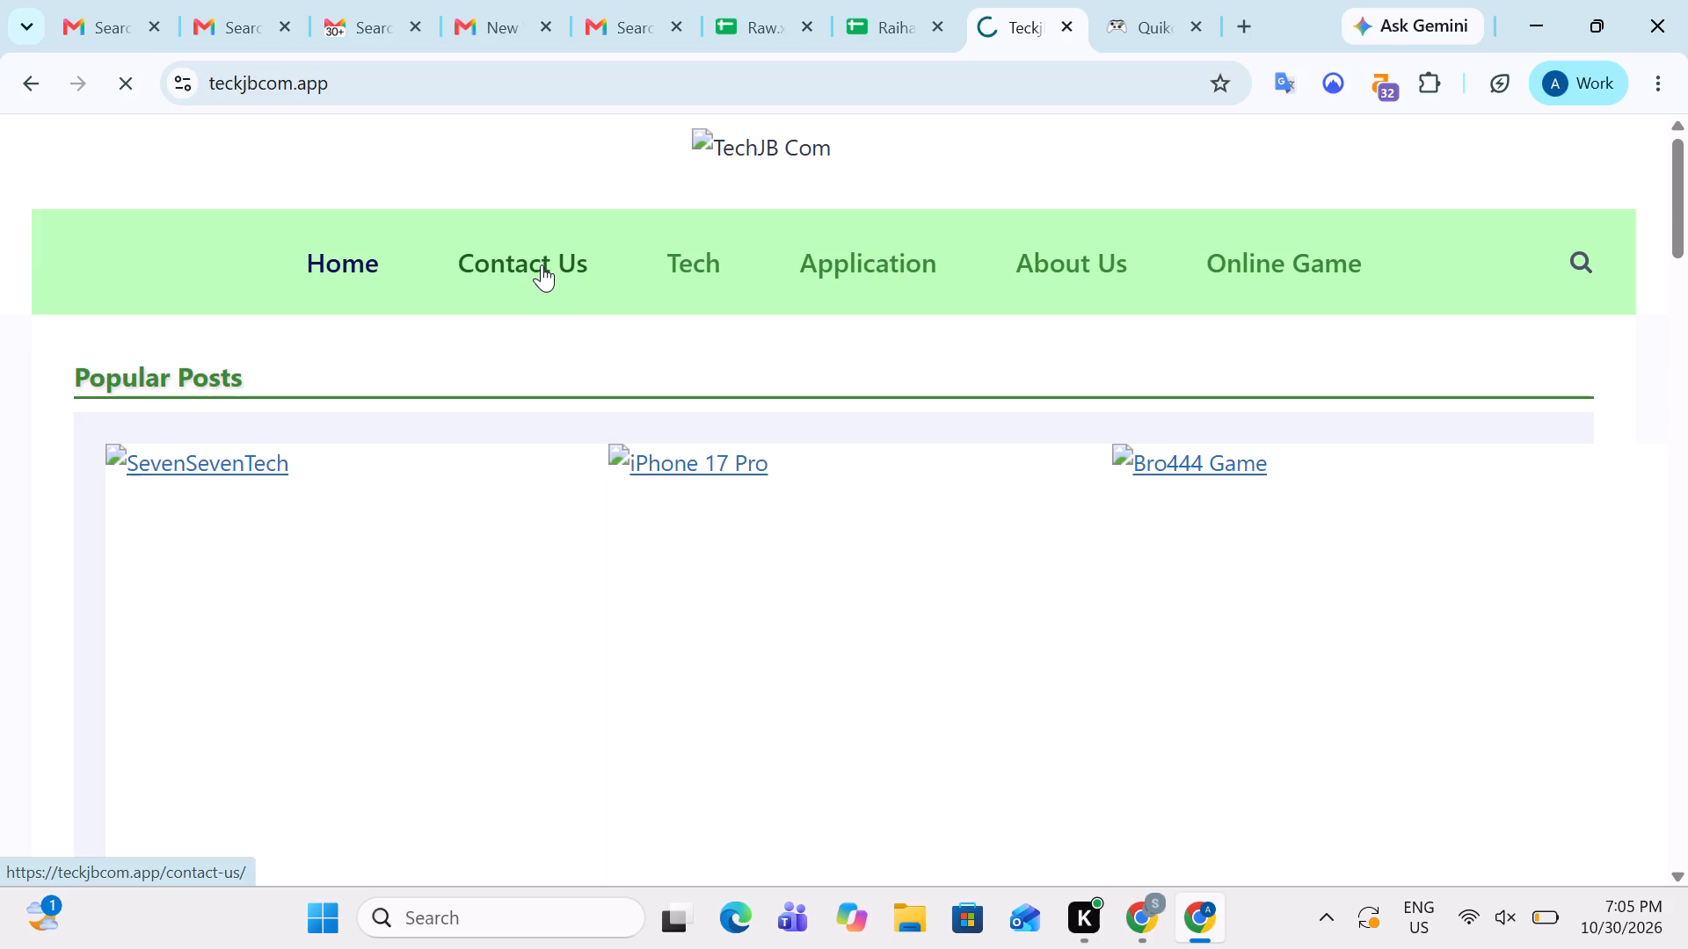
pyautogui.doubleClick(542, 264)
pyautogui.tripleClick(542, 264)
# Look over the quikconsoles.com home page down to the contact details in its footer.
pyautogui.click(1103, 0)
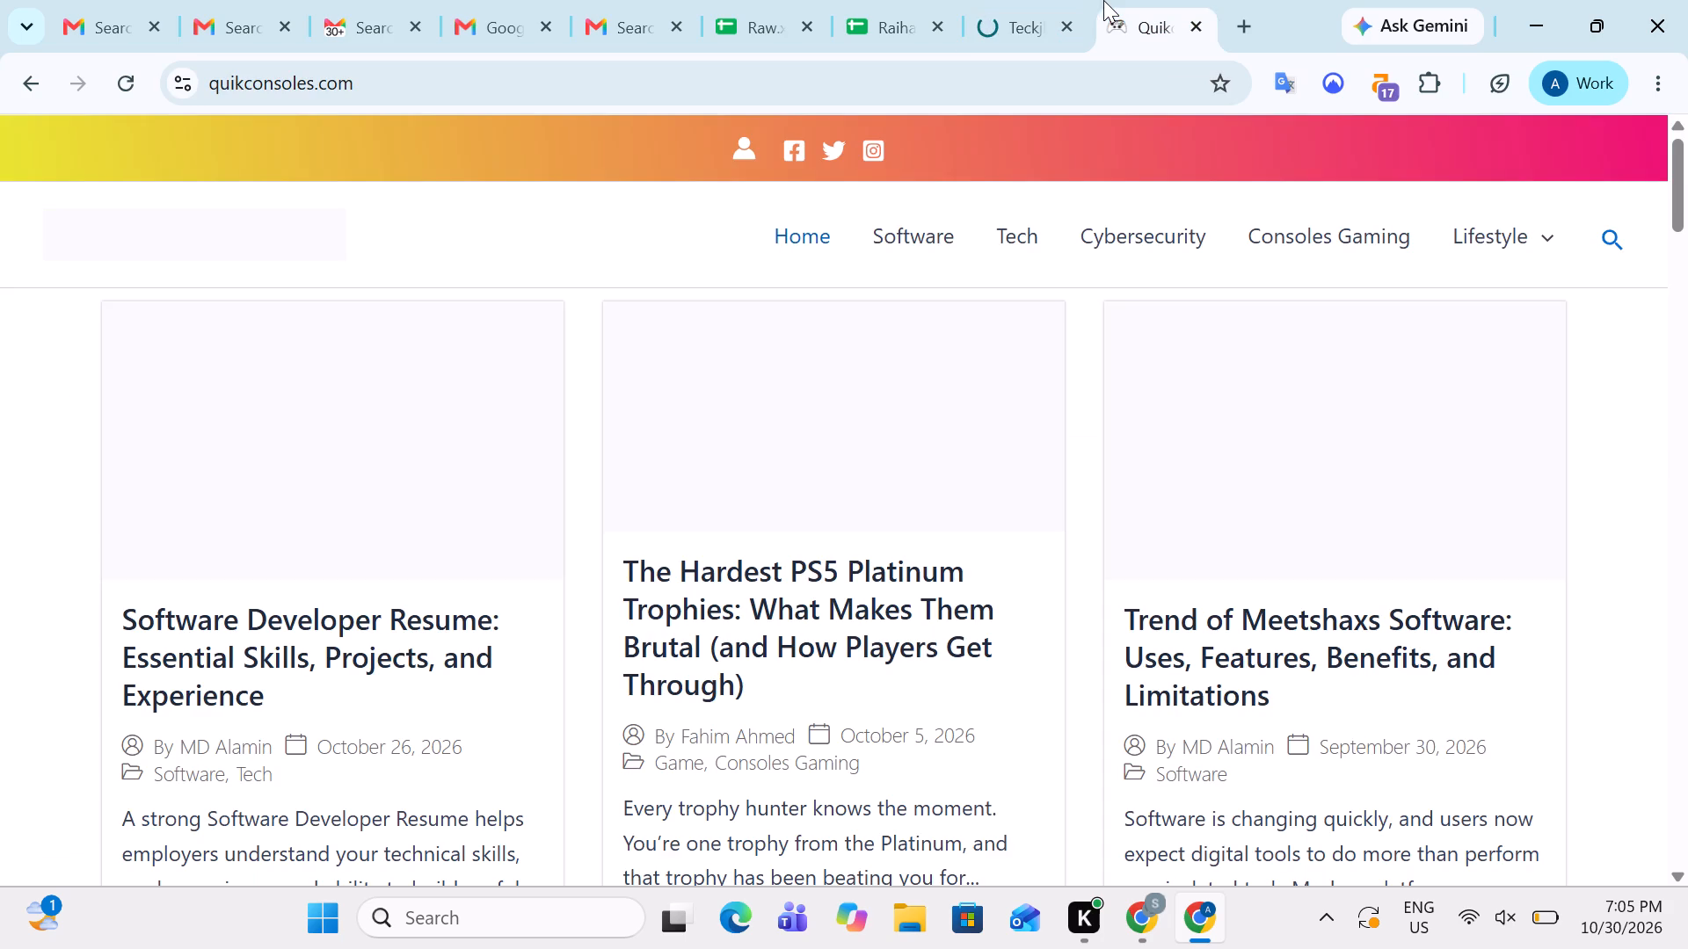
pyautogui.scroll(-5, 1443, 247)
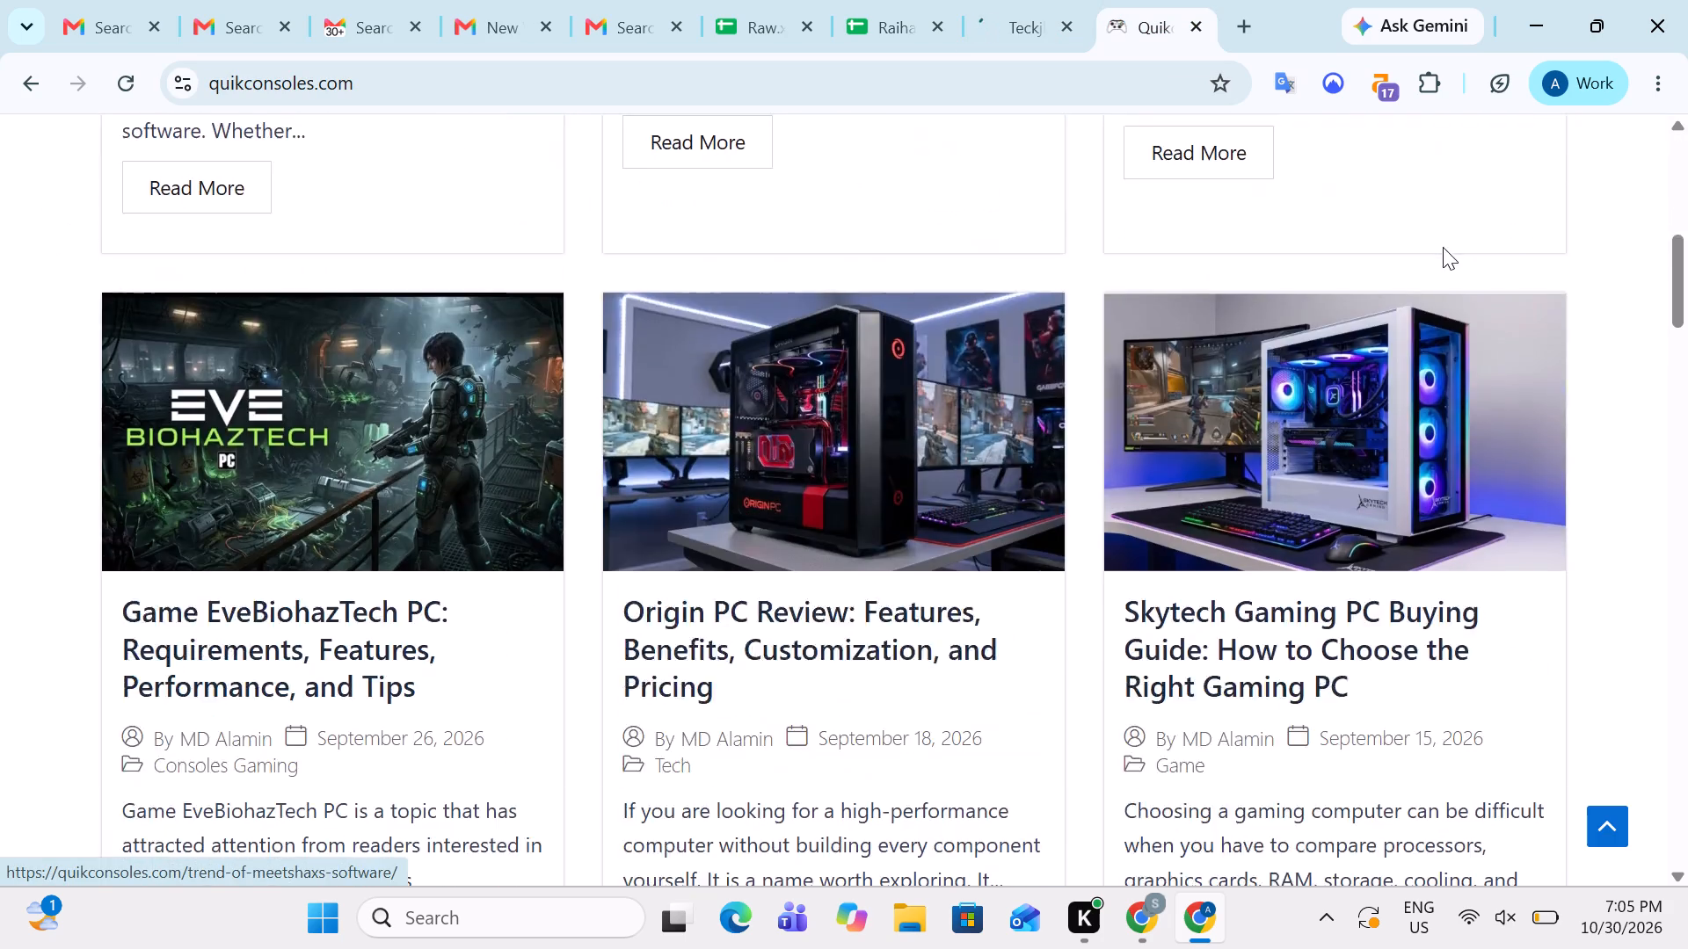
pyautogui.scroll(-9, 1443, 247)
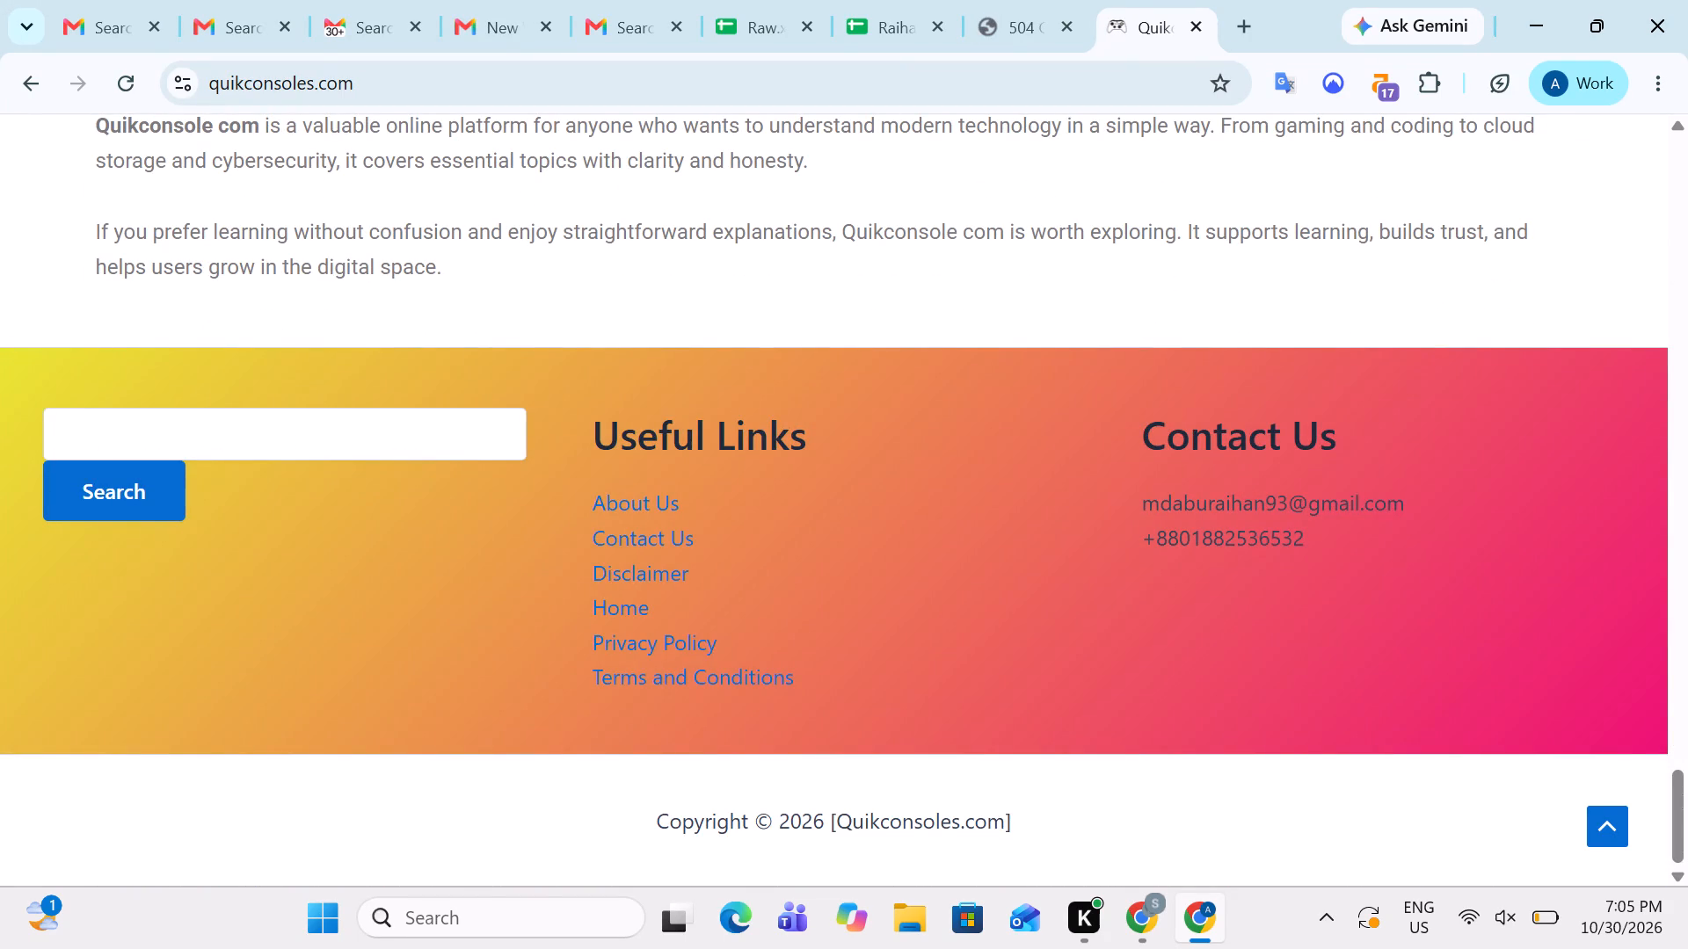
# Check the teckjbcom.app contact page again and close its browser tab.
pyautogui.click(1008, 0)
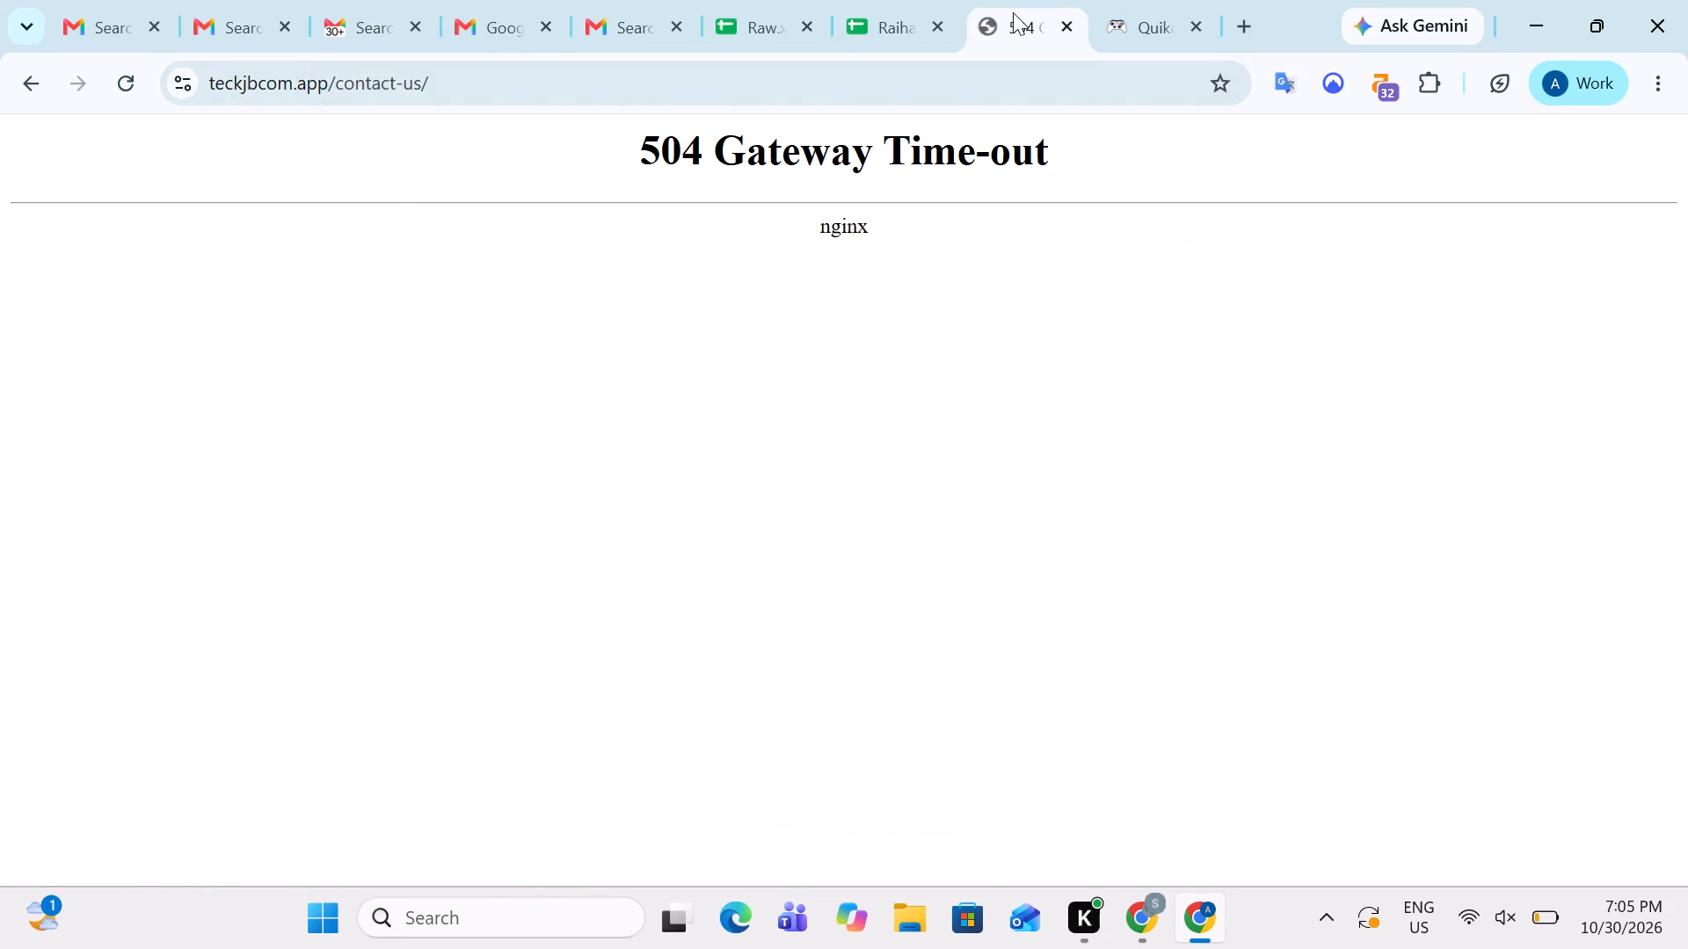
pyautogui.click(1066, 27)
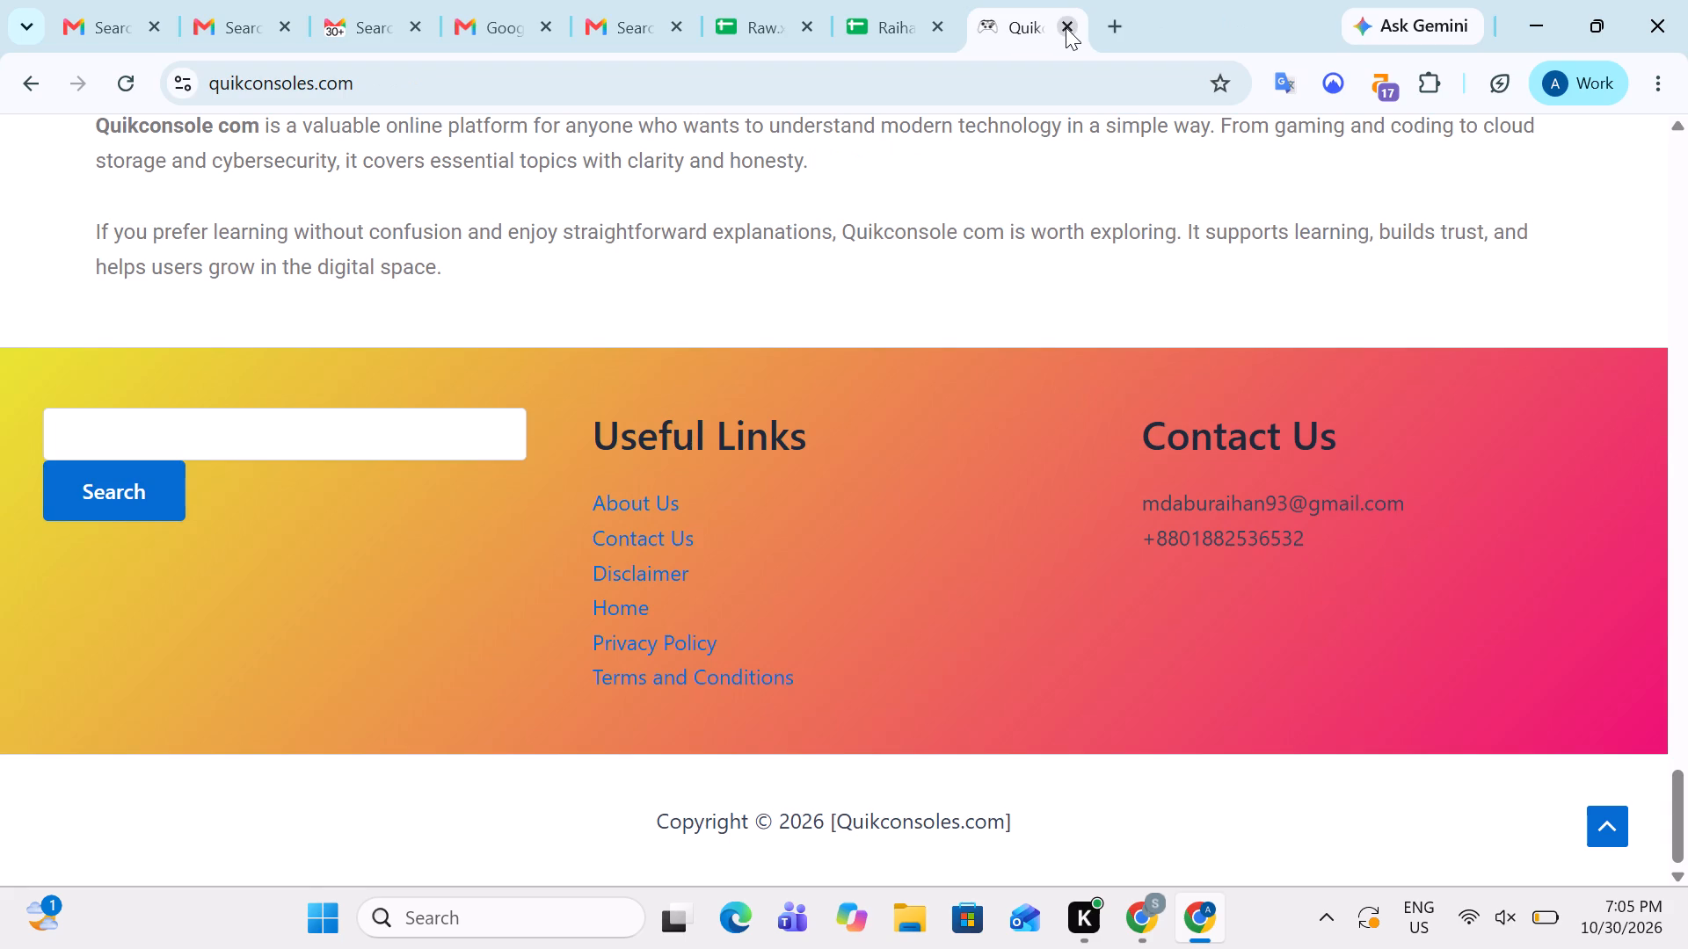
# Open Gkgsinhindicom.in from row 46 of the Raihan IT Firm list and look over its home page down to the footer.
pyautogui.click(915, 0)
pyautogui.scroll(-1, 473, 734)
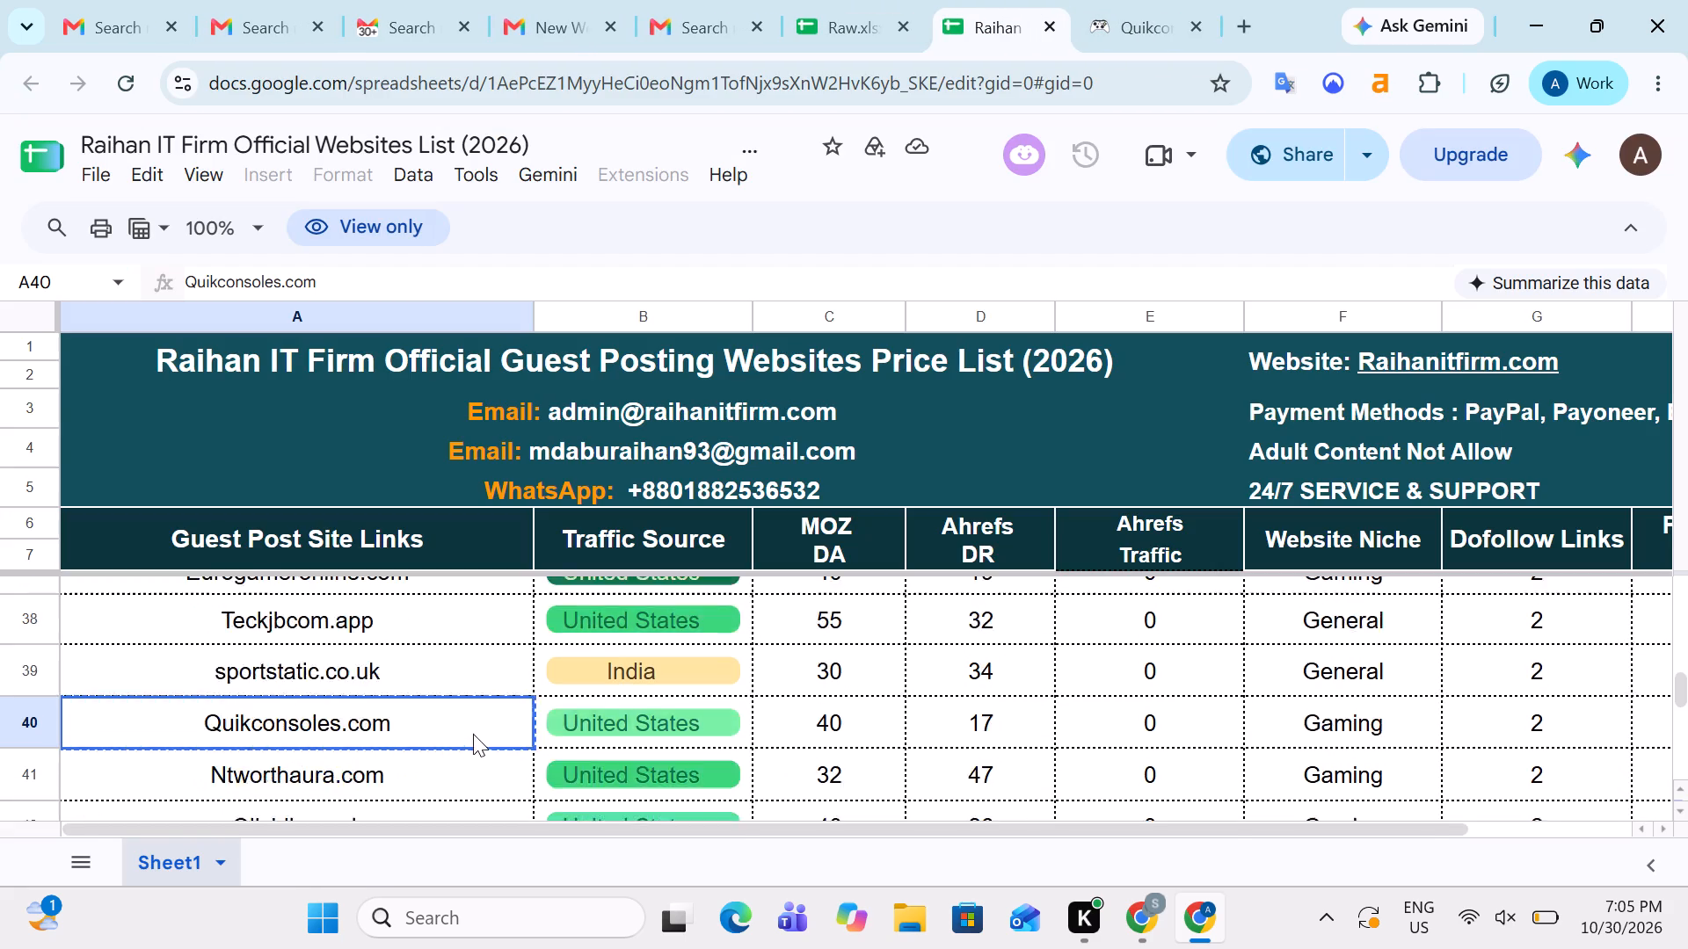
pyautogui.scroll(-1, 473, 734)
pyautogui.click(381, 706)
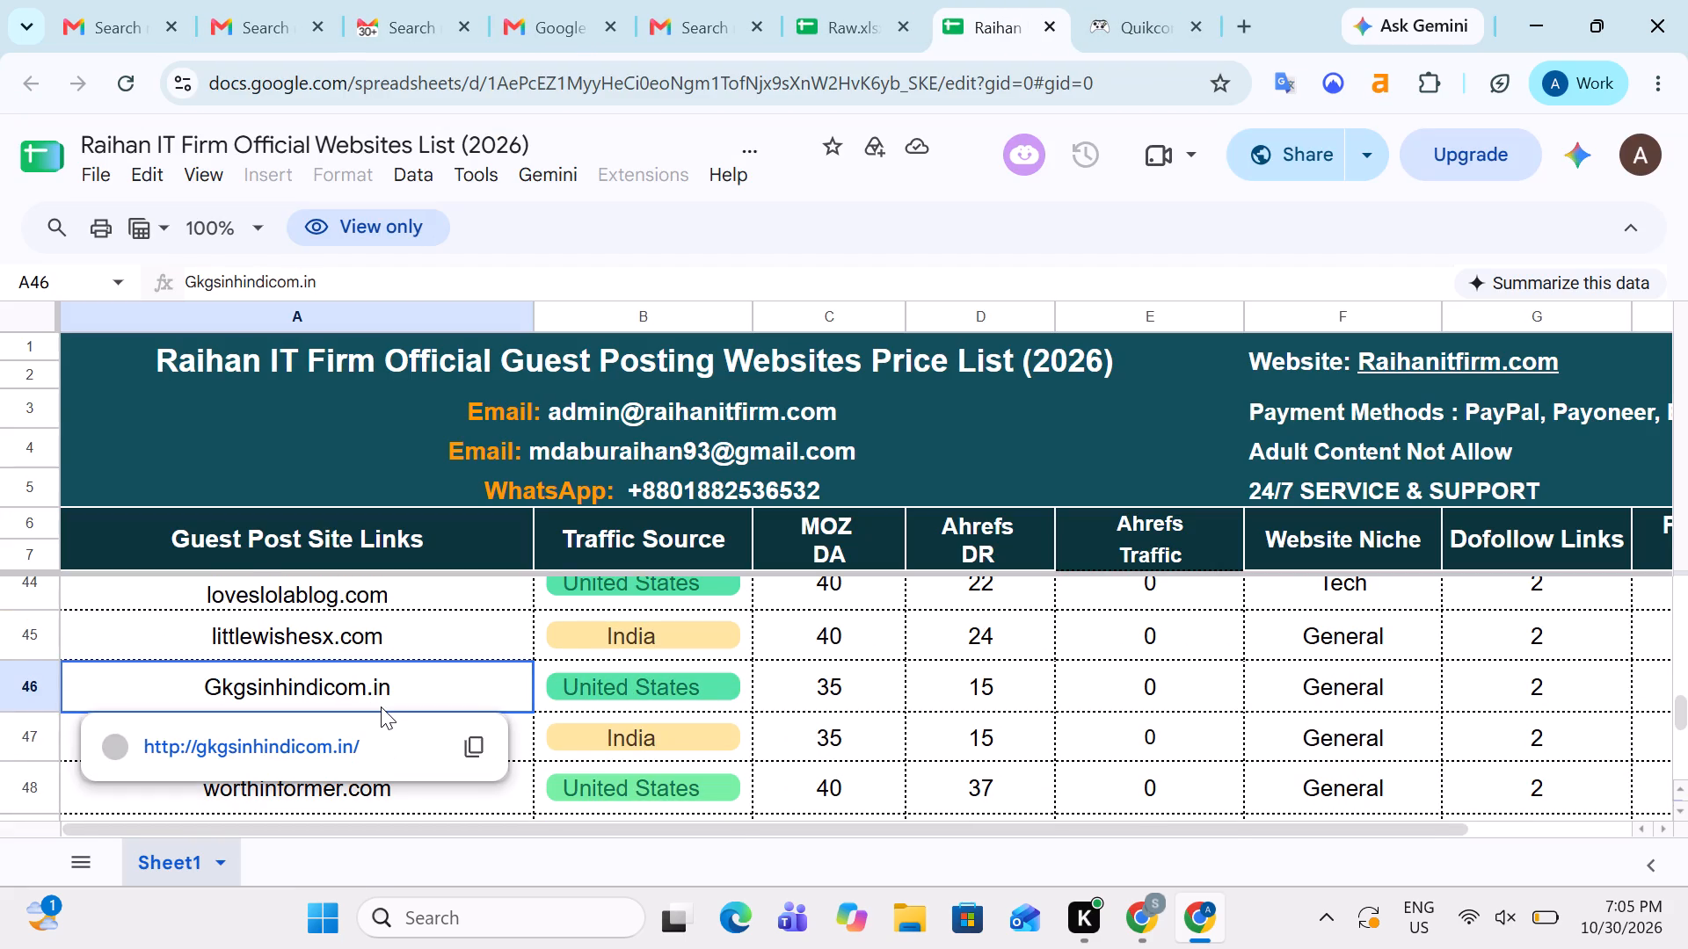
pyautogui.hotkey('ctrl', 'c')
pyautogui.click(1234, 28)
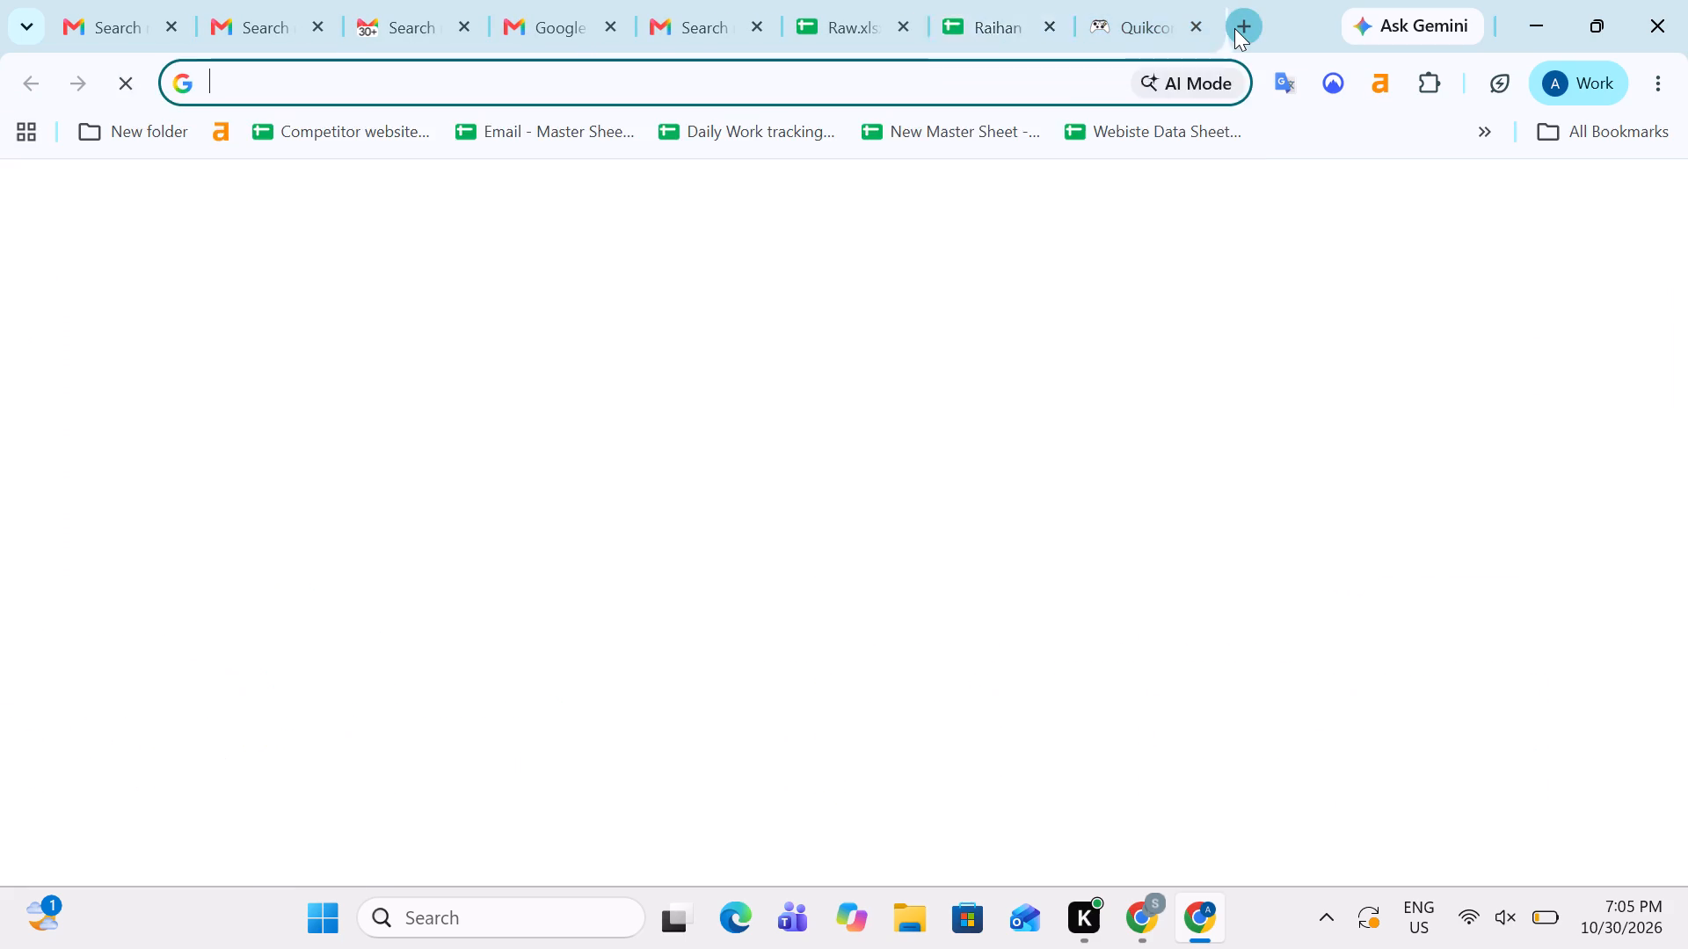
pyautogui.hotkey('ctrl', 'v')
pyautogui.press('Return')
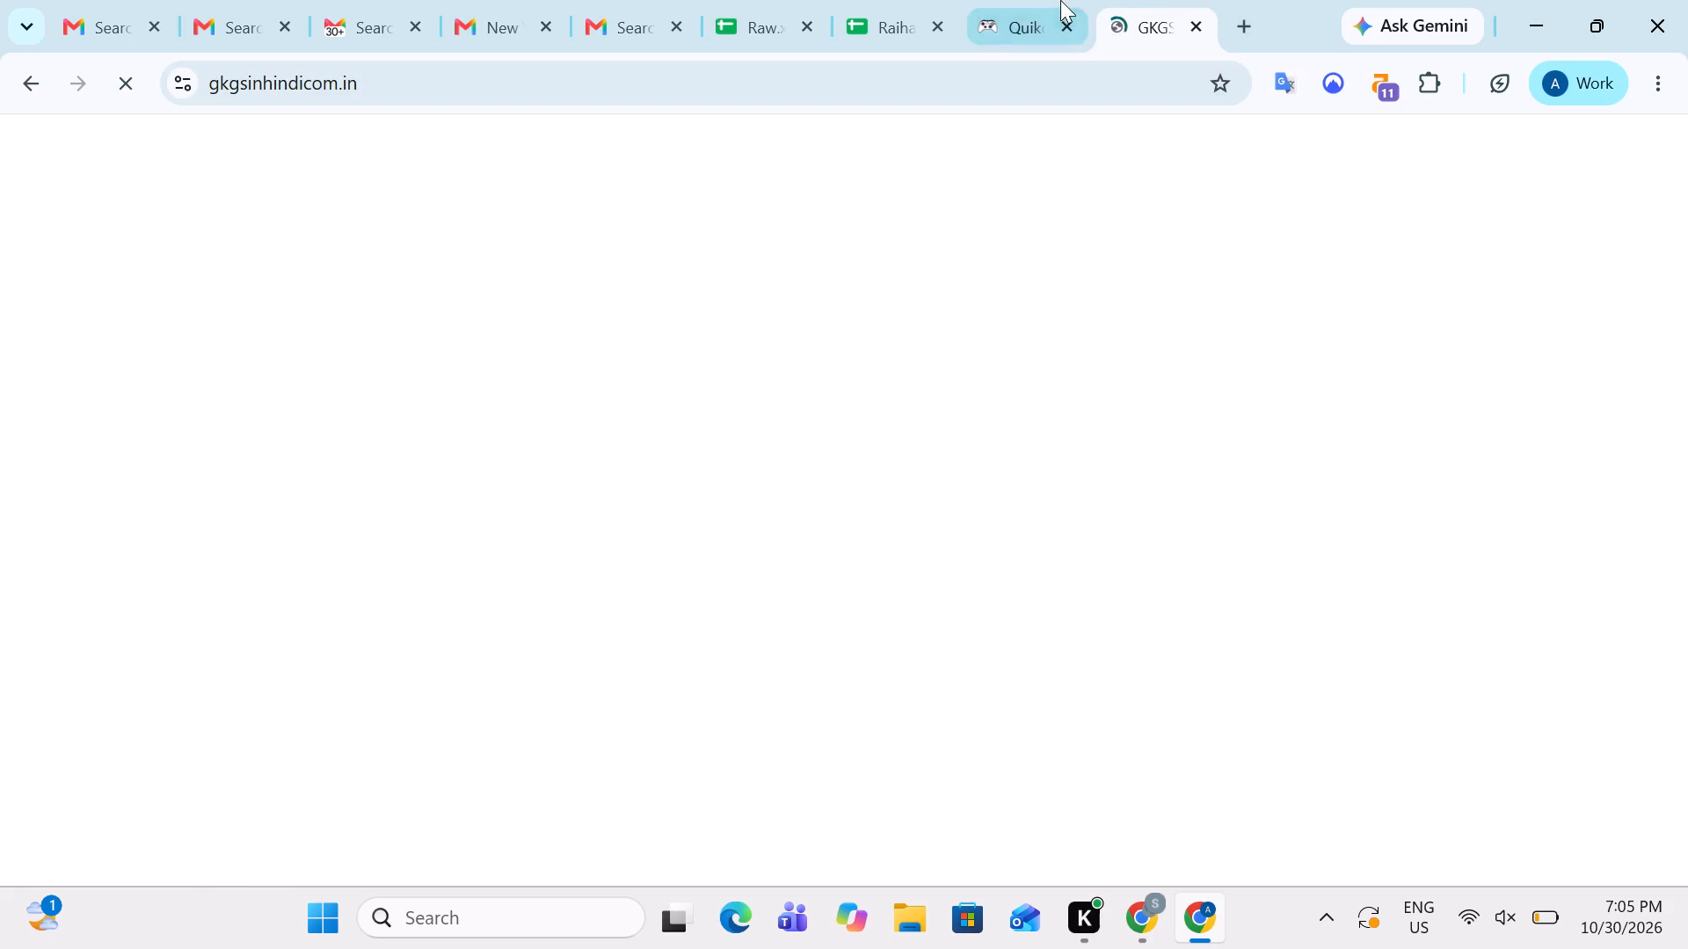
pyautogui.scroll(-13, 1236, 405)
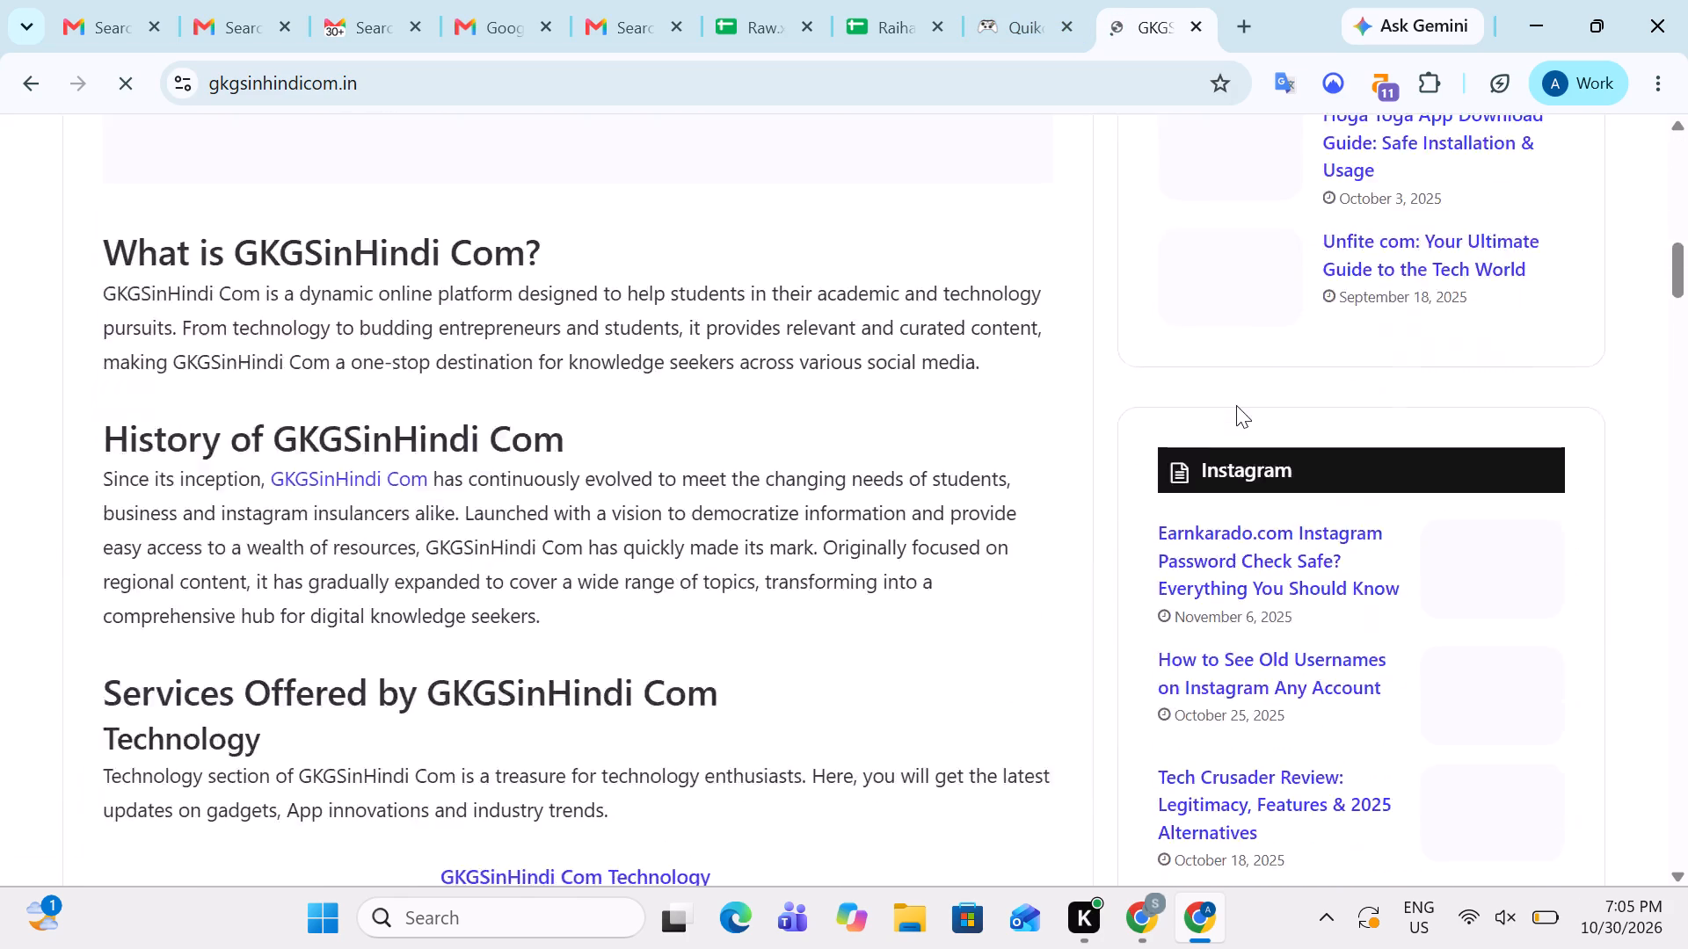
pyautogui.scroll(-17, 1236, 405)
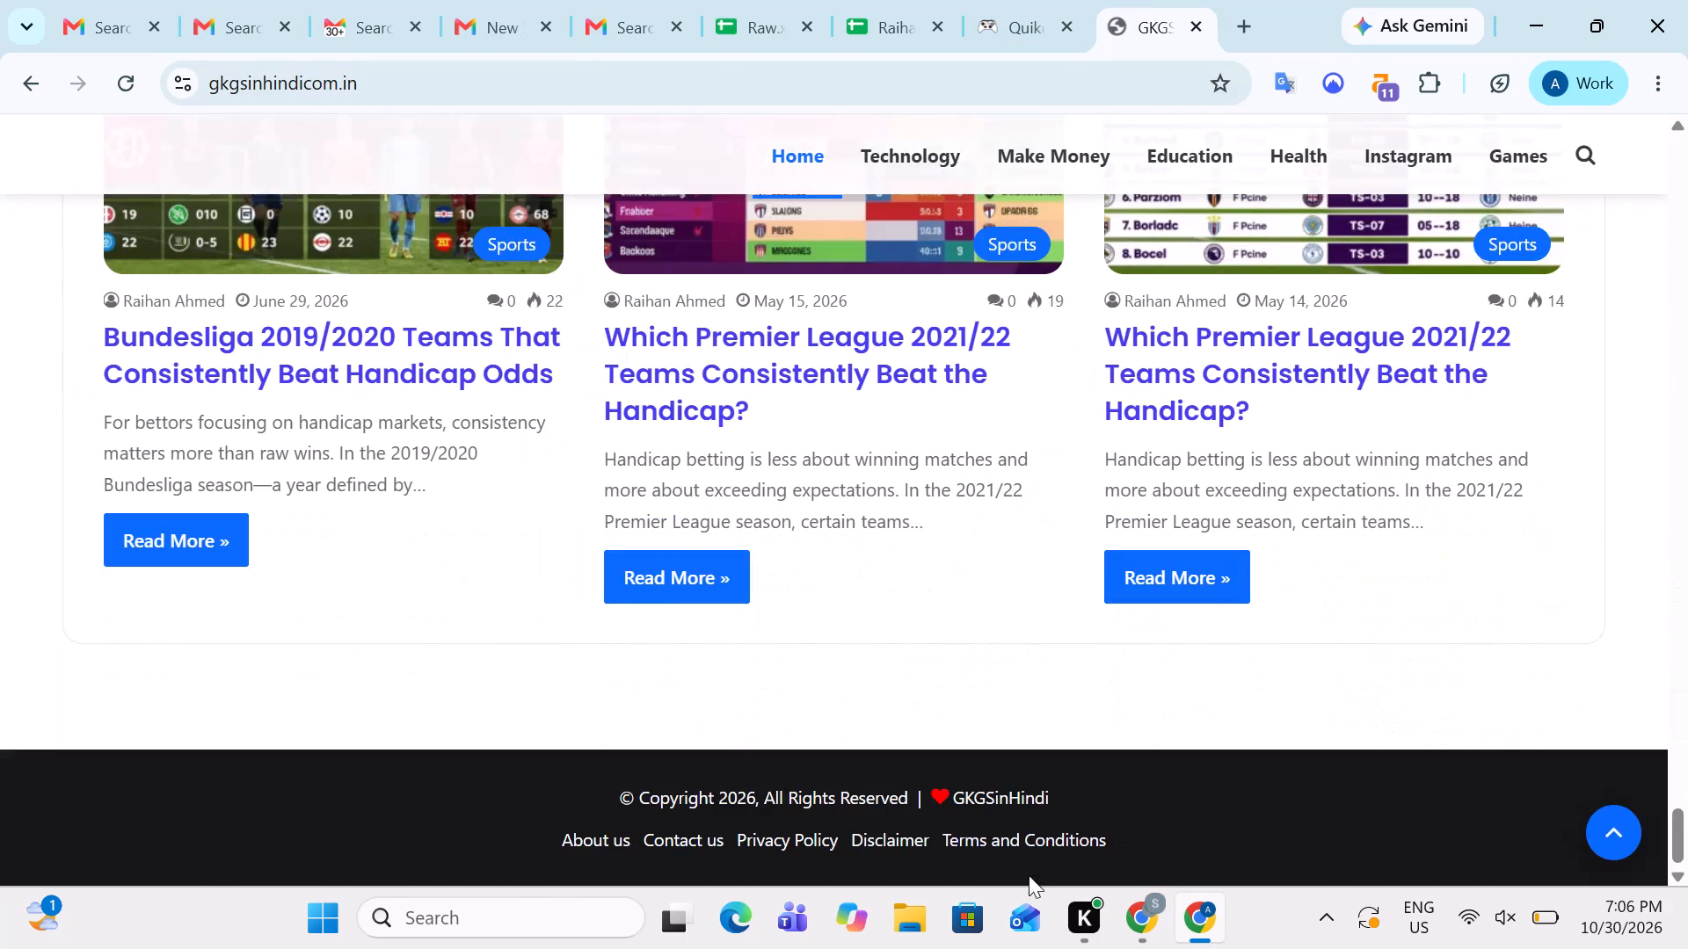
# Open the gkgsinhindicom.in Contact us page, check its contact details, and close the site.
pyautogui.click(686, 837)
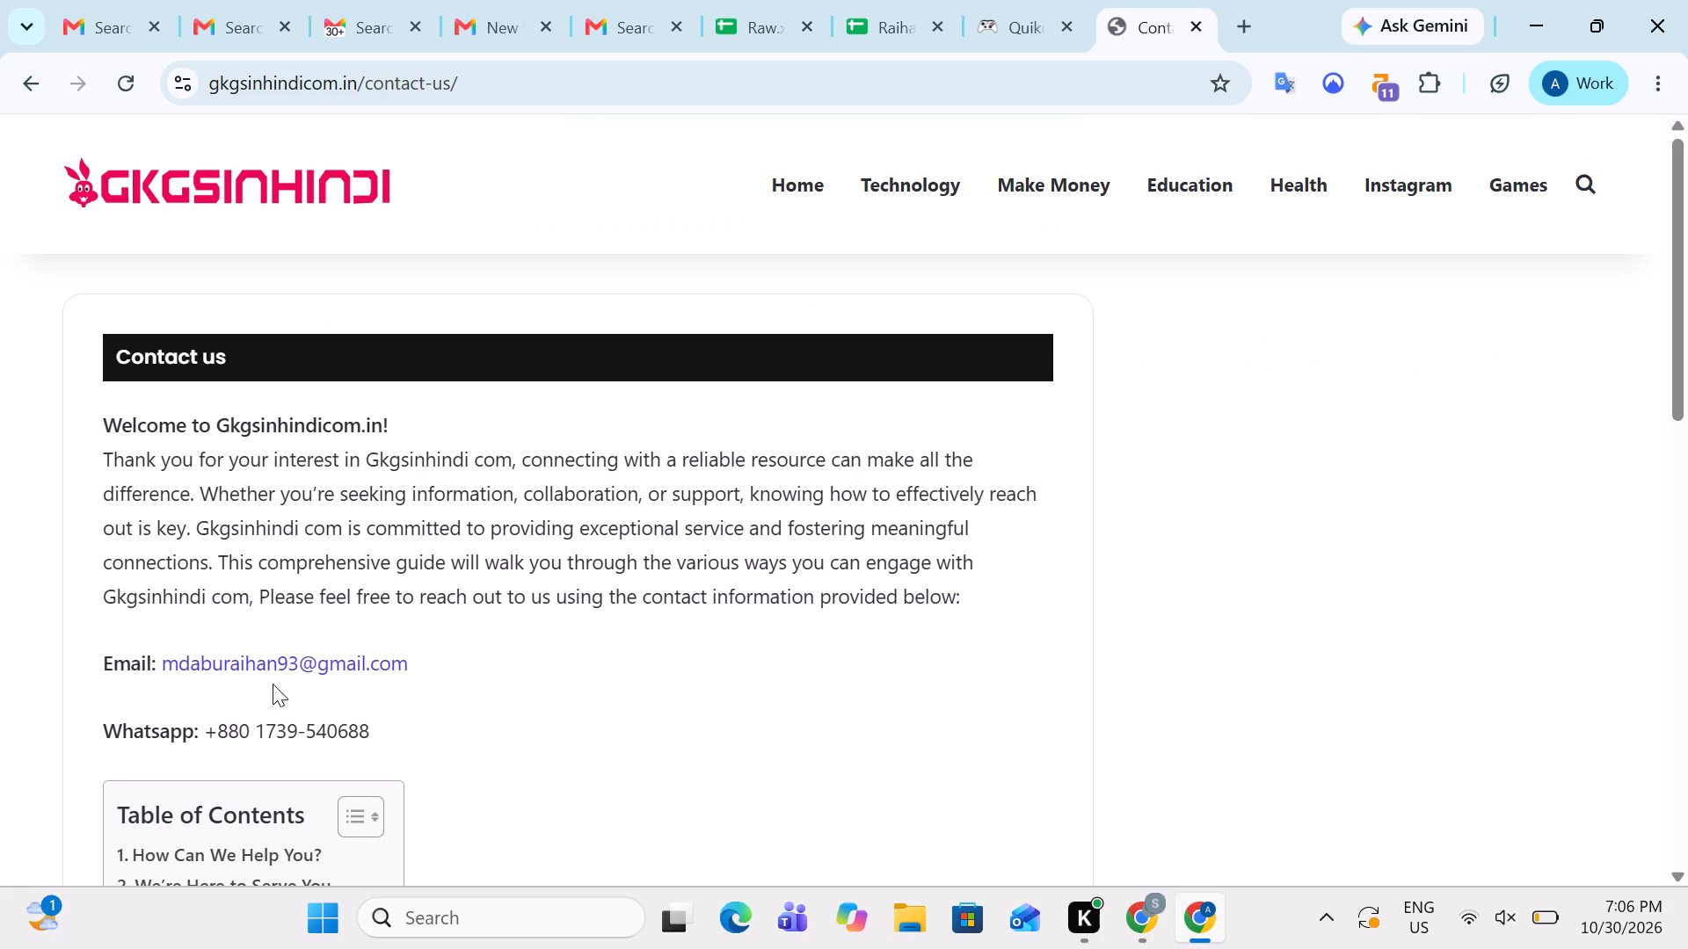
pyautogui.click(1189, 36)
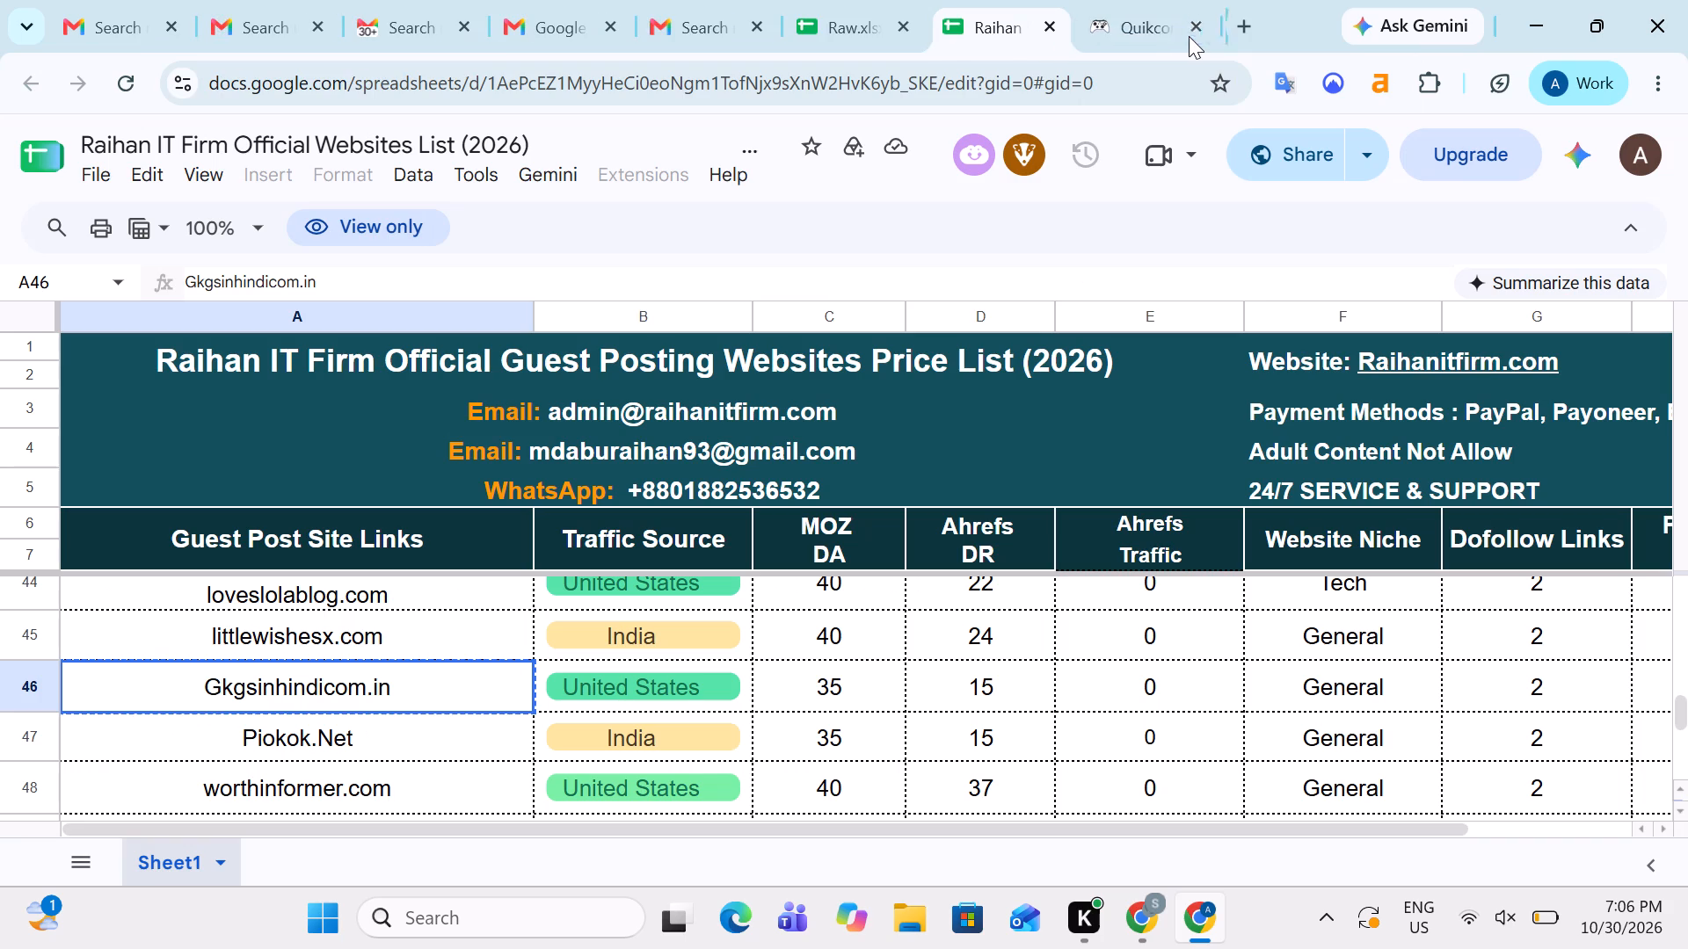
# Close the quikconsoles.com site and the Raihan IT Firm website list to return to Raw.xlsx.
pyautogui.click(1188, 30)
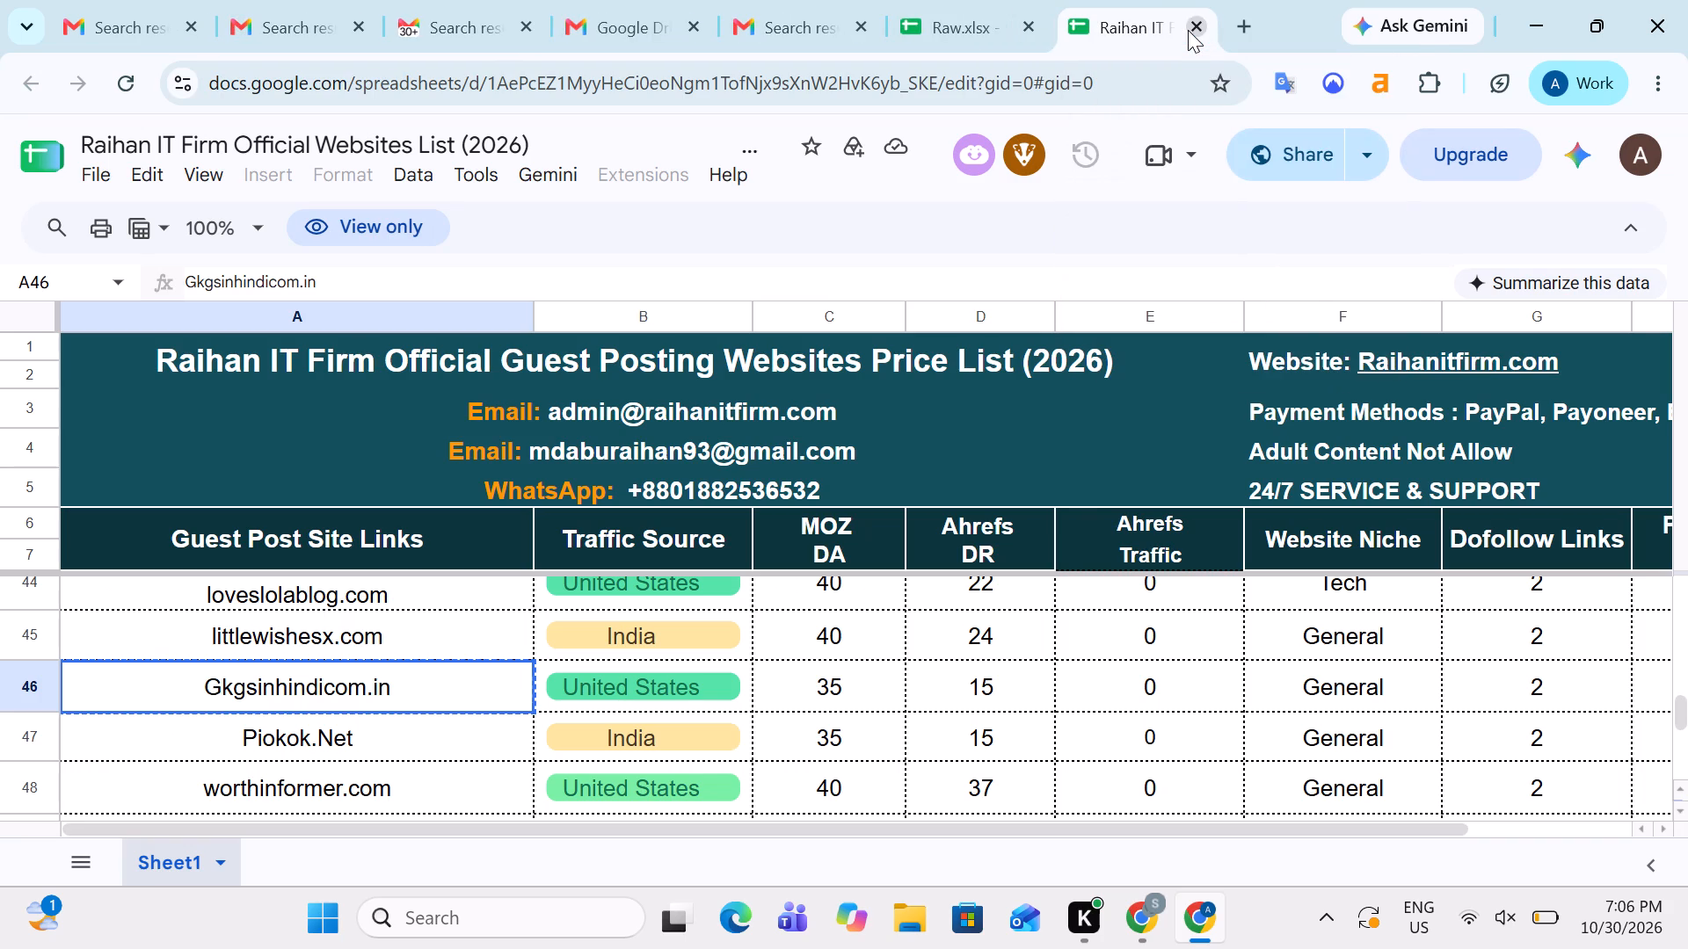
pyautogui.click(1193, 28)
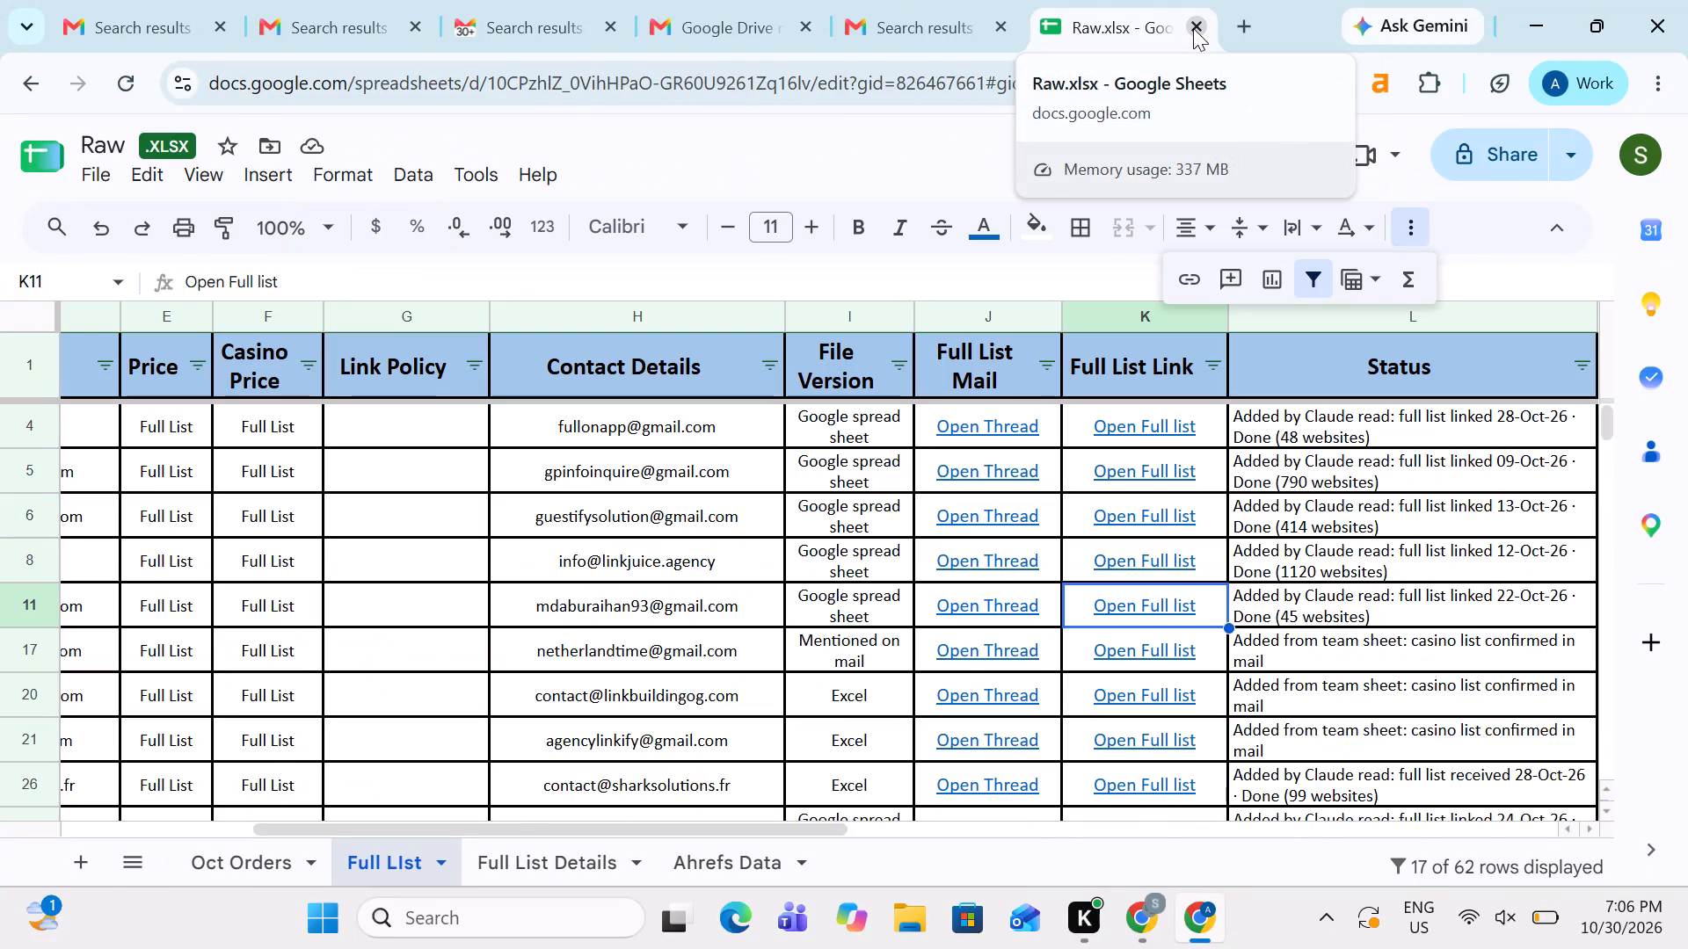
# Set the Seller Type in row 11, the Raihan IT Firm entry, to Publisher.
pyautogui.press('Right')
pyautogui.press('Right')
pyautogui.press('Right')
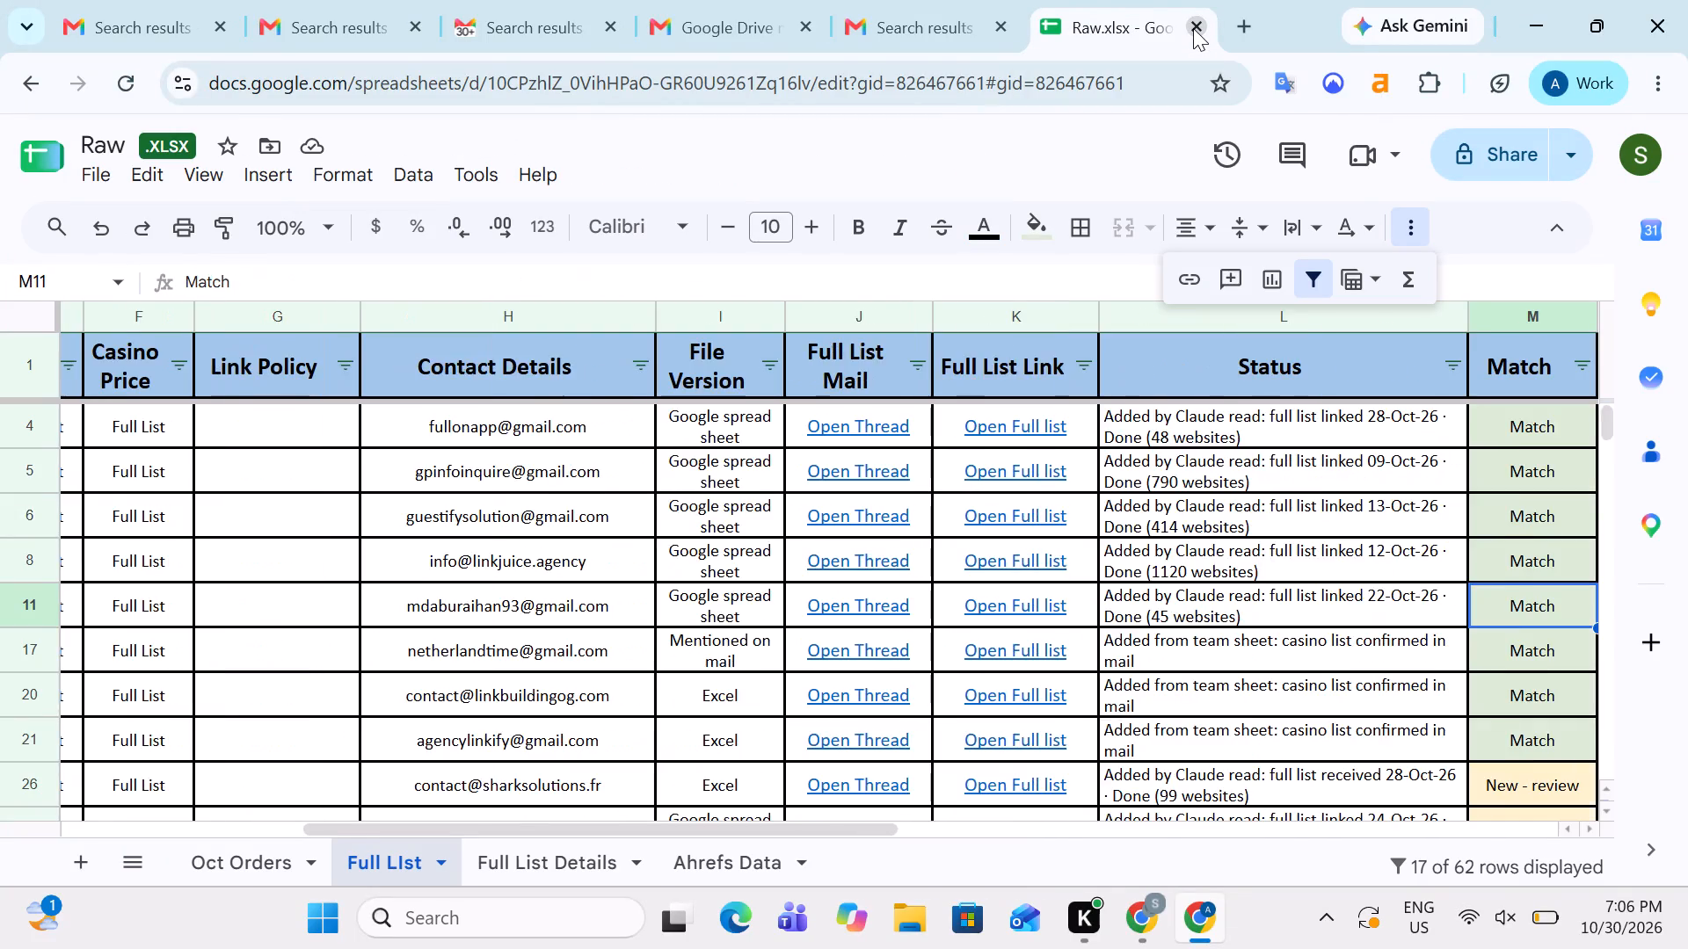
pyautogui.press('Left')
pyautogui.press('Right')
pyautogui.press('Right')
pyautogui.press('Right')
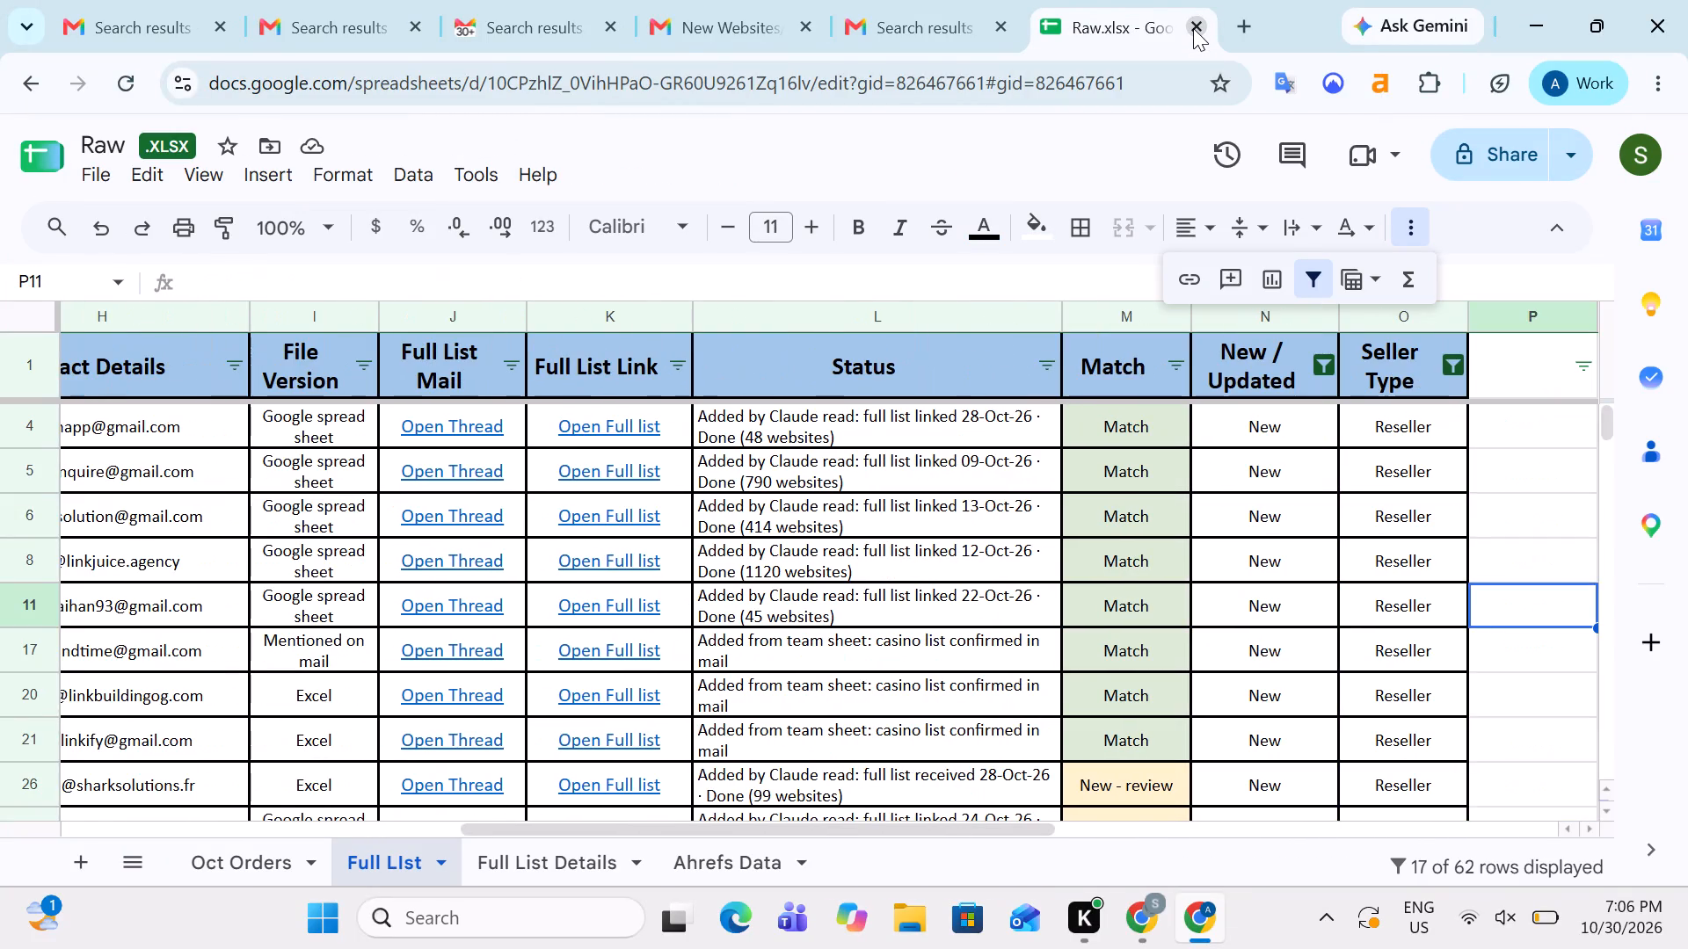
pyautogui.press('Left')
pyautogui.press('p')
pyautogui.press('Down')
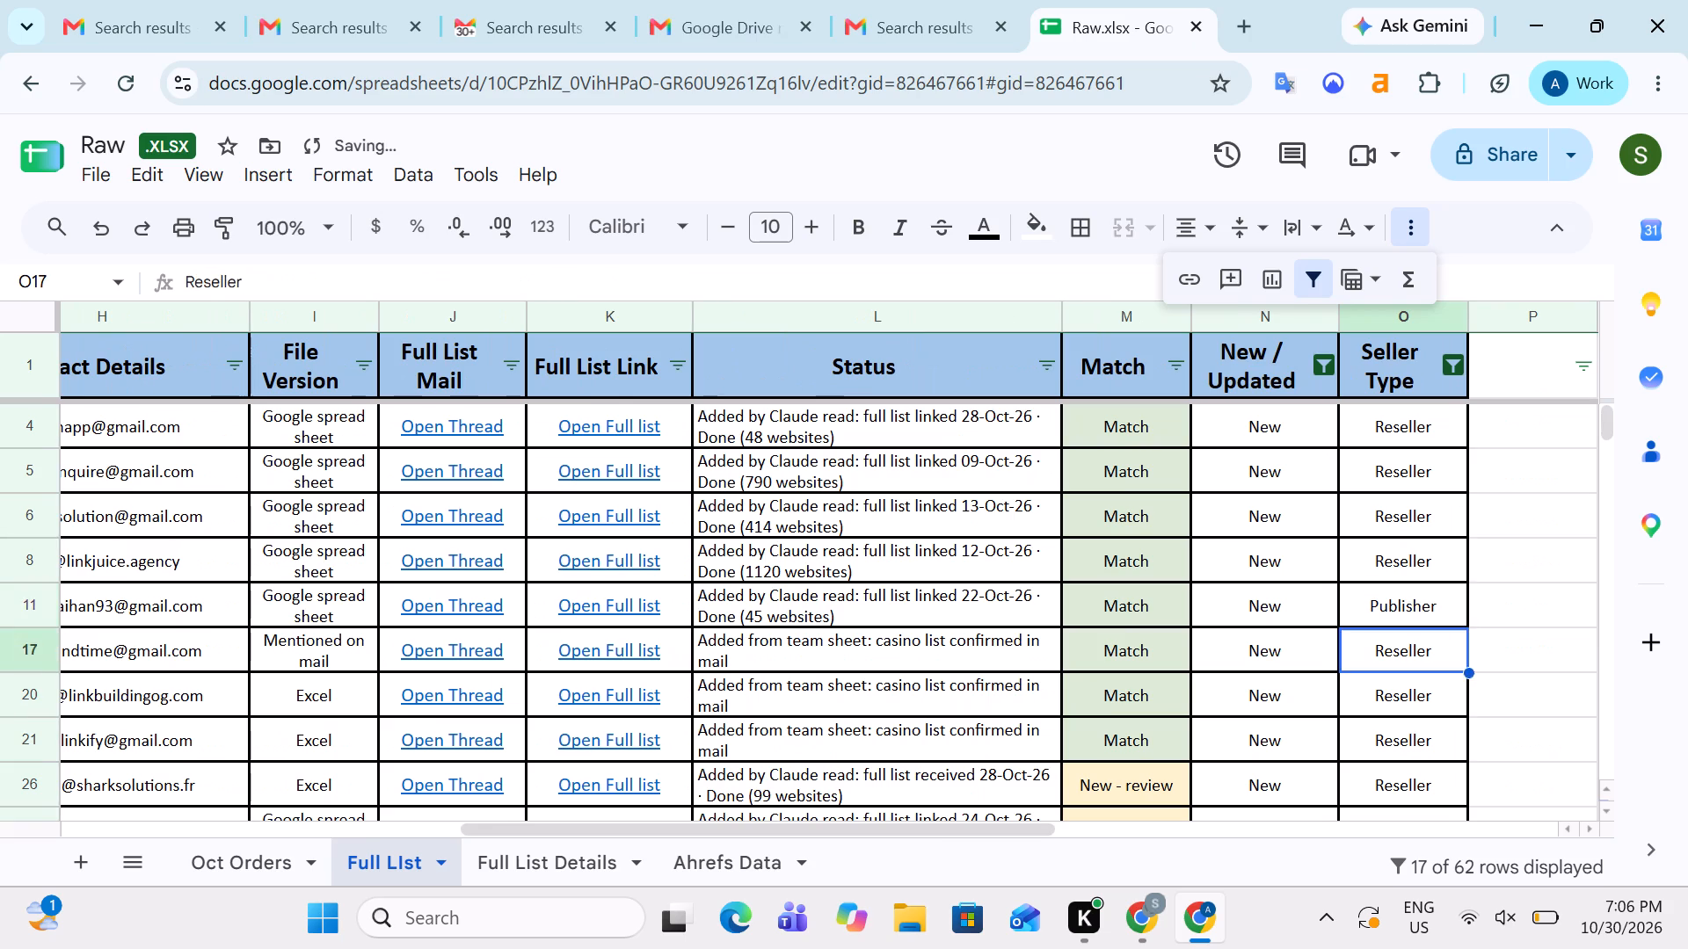
# Review the row 11 entries from Seller Type back to the price columns and over to Status.
pyautogui.press('Up')
pyautogui.press('Left')
pyautogui.press('Left')
pyautogui.press('Left')
pyautogui.press('Left')
pyautogui.press('Left')
pyautogui.press('Left')
pyautogui.press('Left')
pyautogui.press('Left')
pyautogui.press('Left')
pyautogui.press('Left')
pyautogui.press('Right')
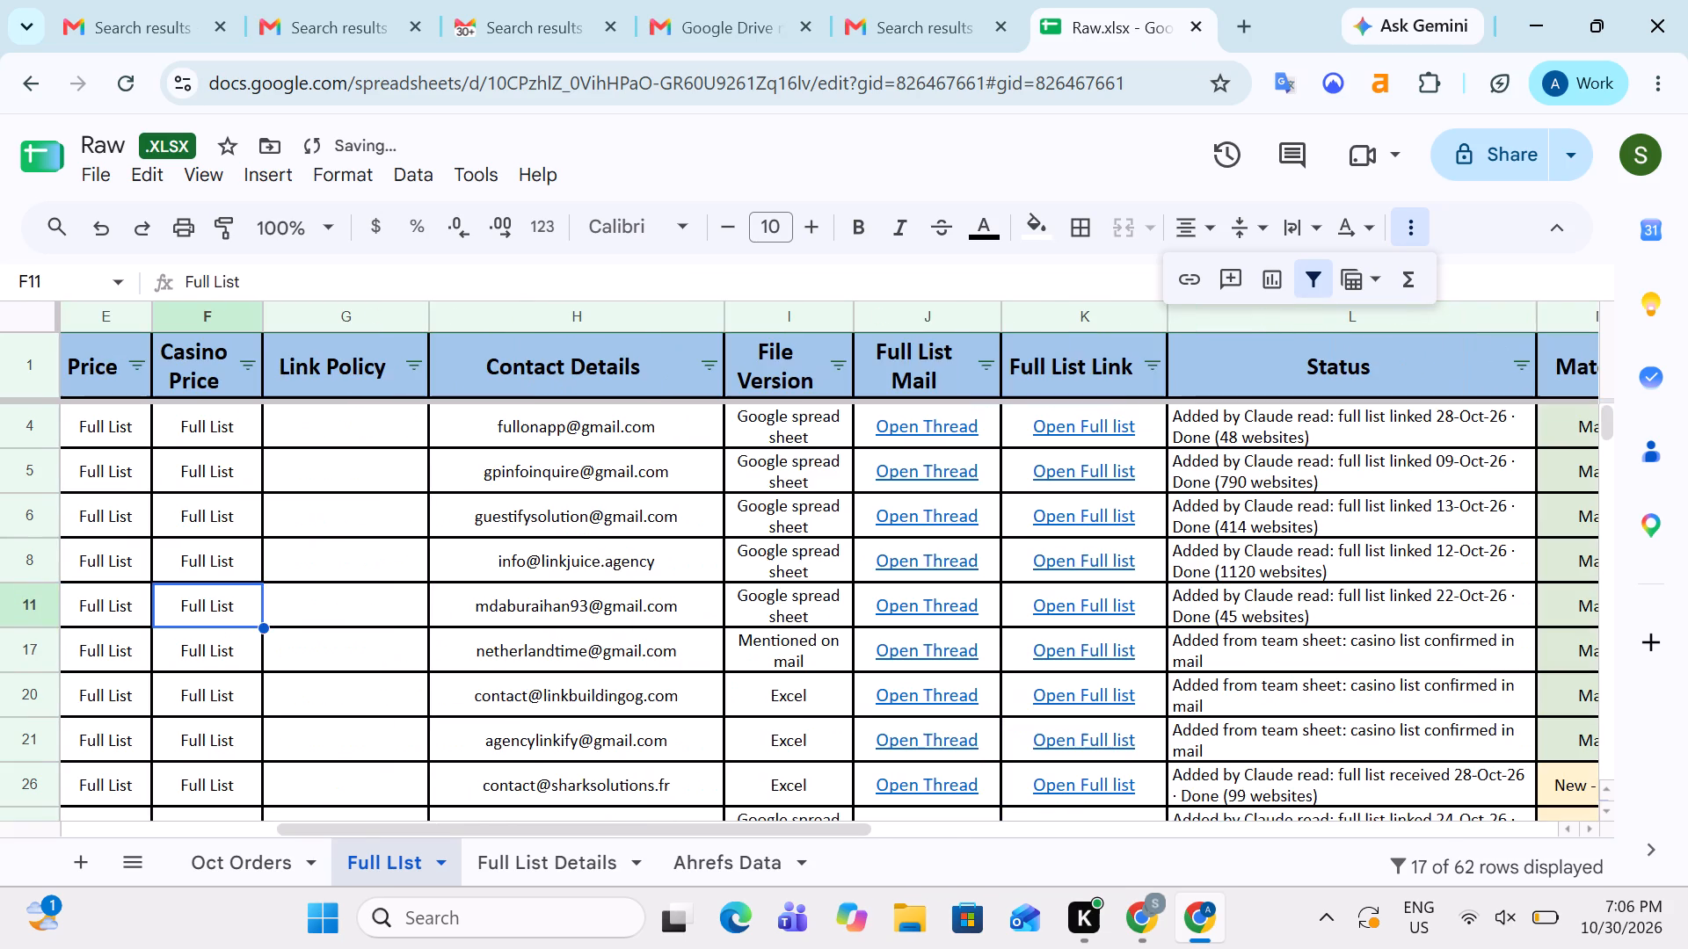
pyautogui.press('Right')
pyautogui.press('Right')
pyautogui.press('Right')
pyautogui.press('Right')
pyautogui.press('Right')
pyautogui.press('Right')
# Go to row 26, the SharkSolutions entry, and open its Full List link.
pyautogui.press('Down')
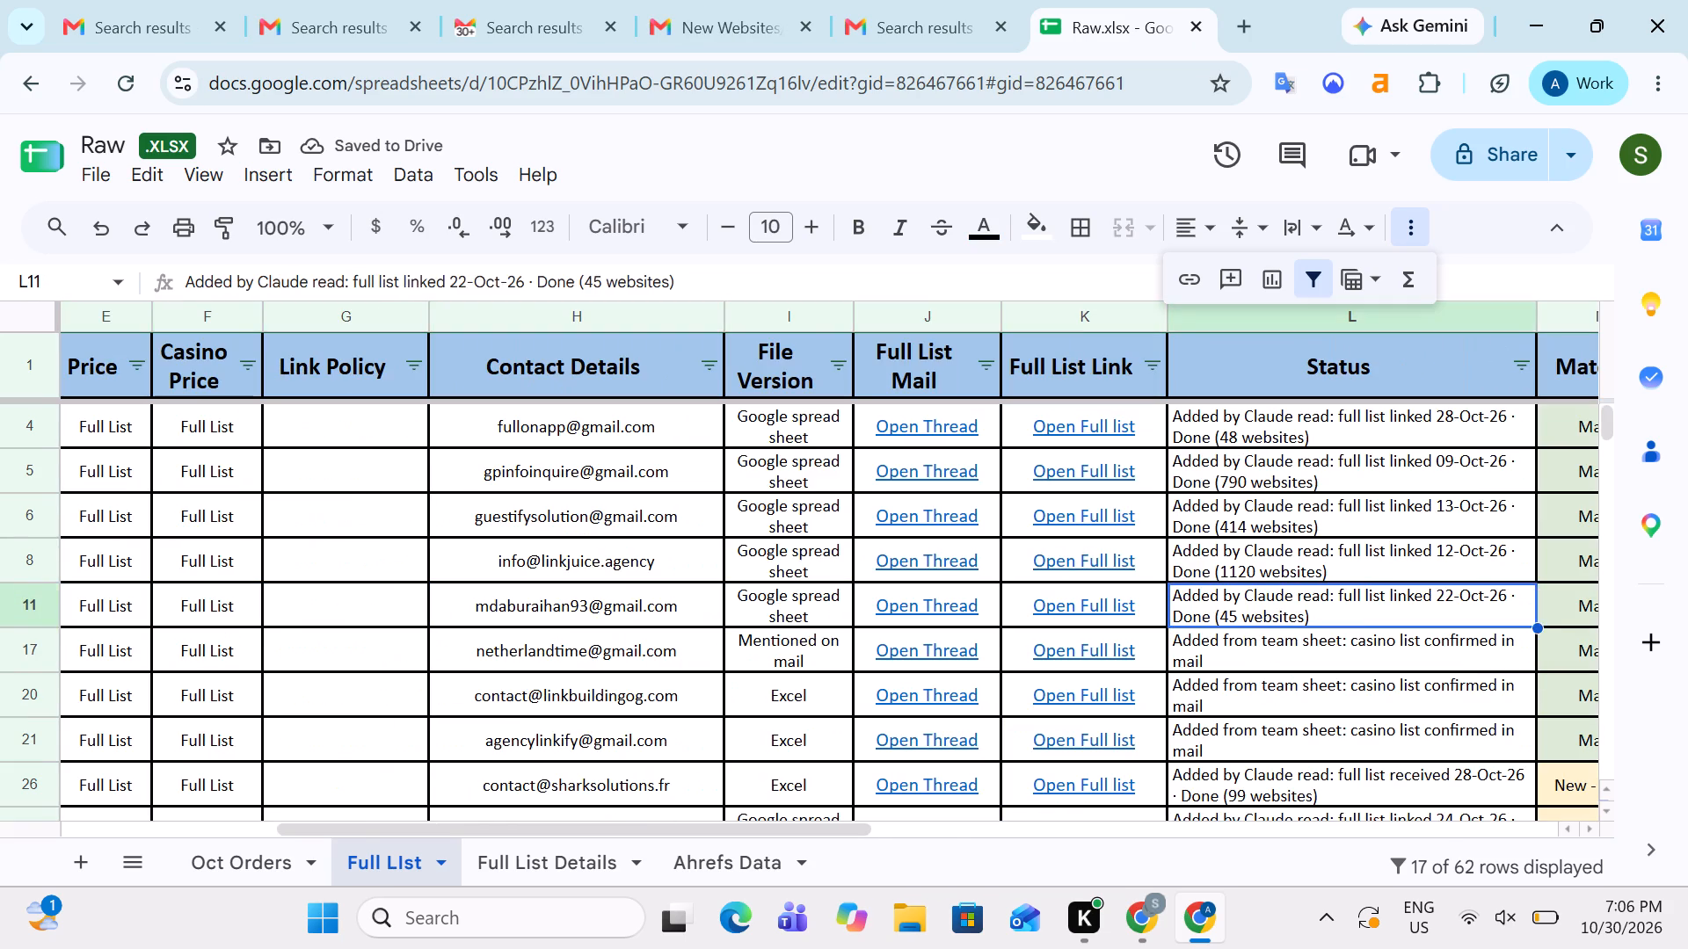
pyautogui.press('Down')
pyautogui.press('Down')
pyautogui.press('Down')
pyautogui.press('Left')
pyautogui.press('Left')
pyautogui.press('Left')
pyautogui.press('Left')
pyautogui.press('Left')
pyautogui.press('Left')
pyautogui.press('Left')
pyautogui.press('Left')
pyautogui.press('Left')
pyautogui.press('Left')
pyautogui.press('Left')
pyautogui.press('Left')
pyautogui.press('Left')
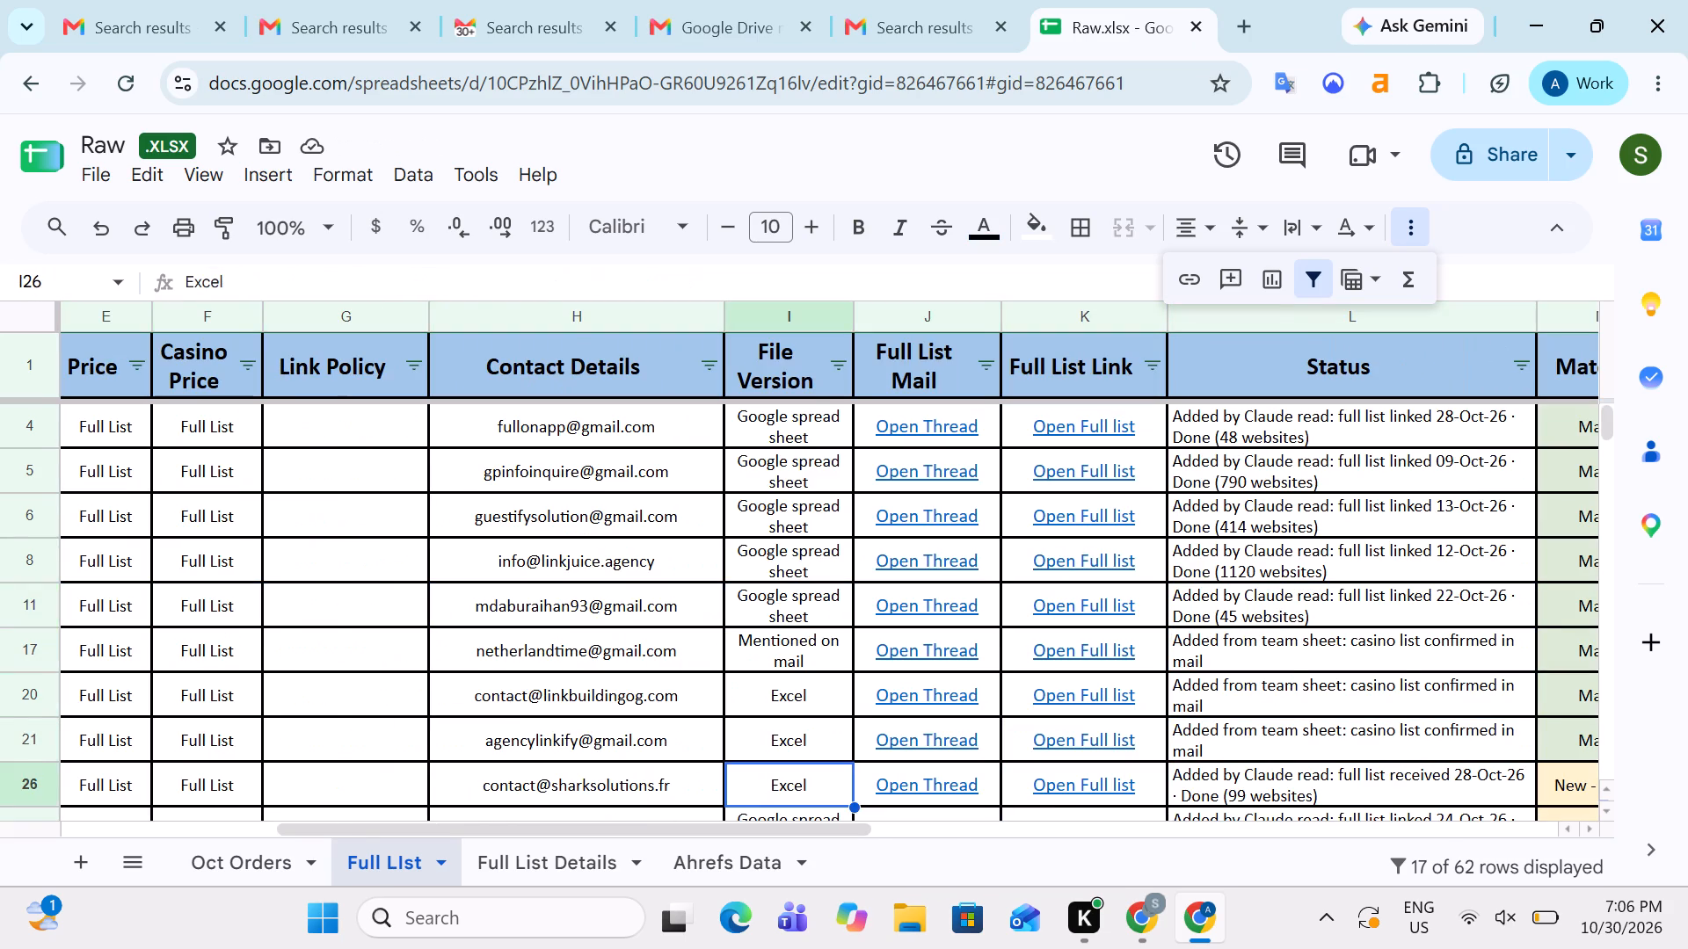
pyautogui.press('Right')
pyautogui.press('Right')
pyautogui.press('Right')
pyautogui.press('Right')
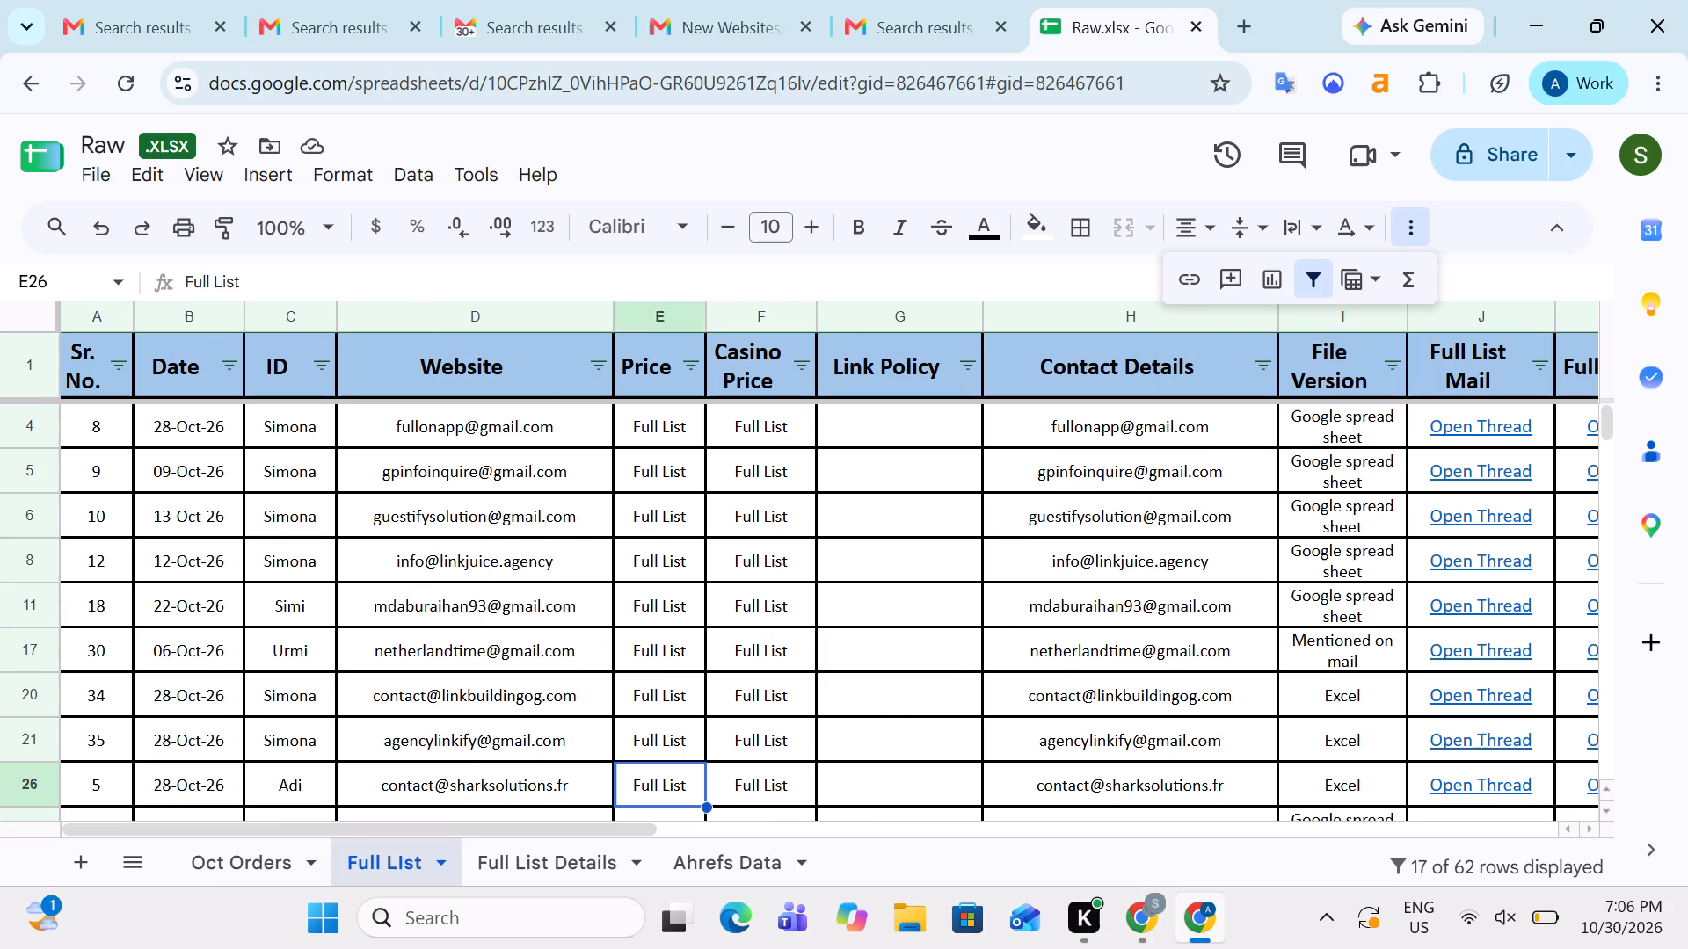
pyautogui.press('Right')
pyautogui.press('Right')
pyautogui.press('Right')
pyautogui.press('Right')
pyautogui.press('Right')
pyautogui.press('Right')
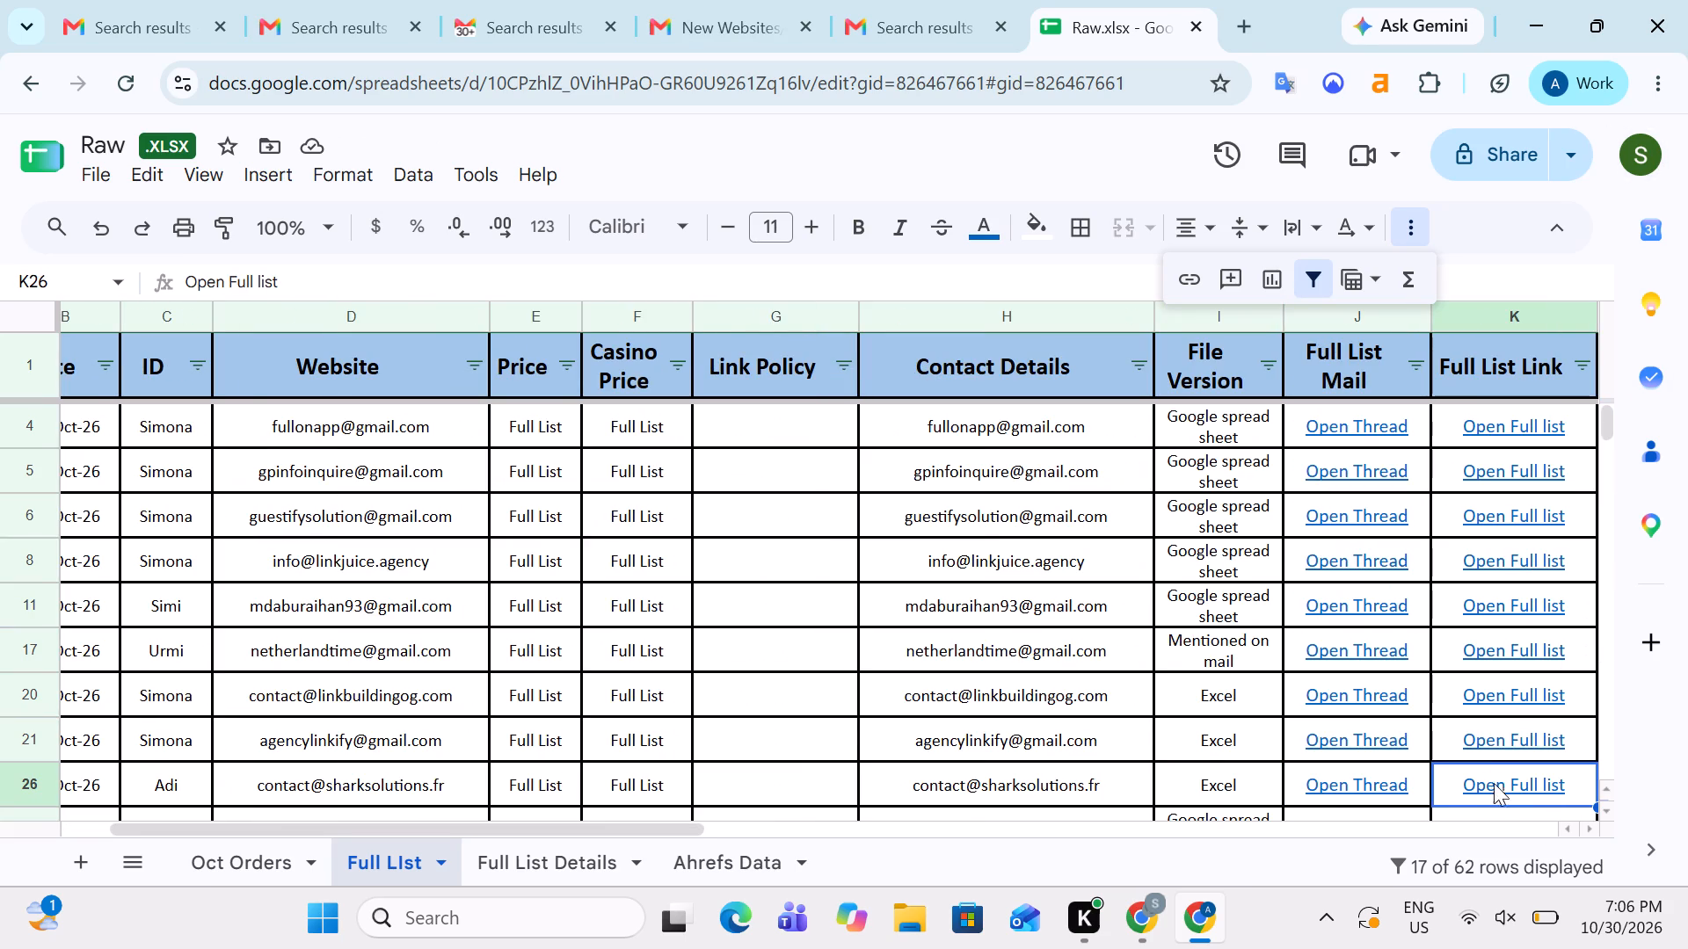
pyautogui.click(1494, 793)
pyautogui.click(1332, 730)
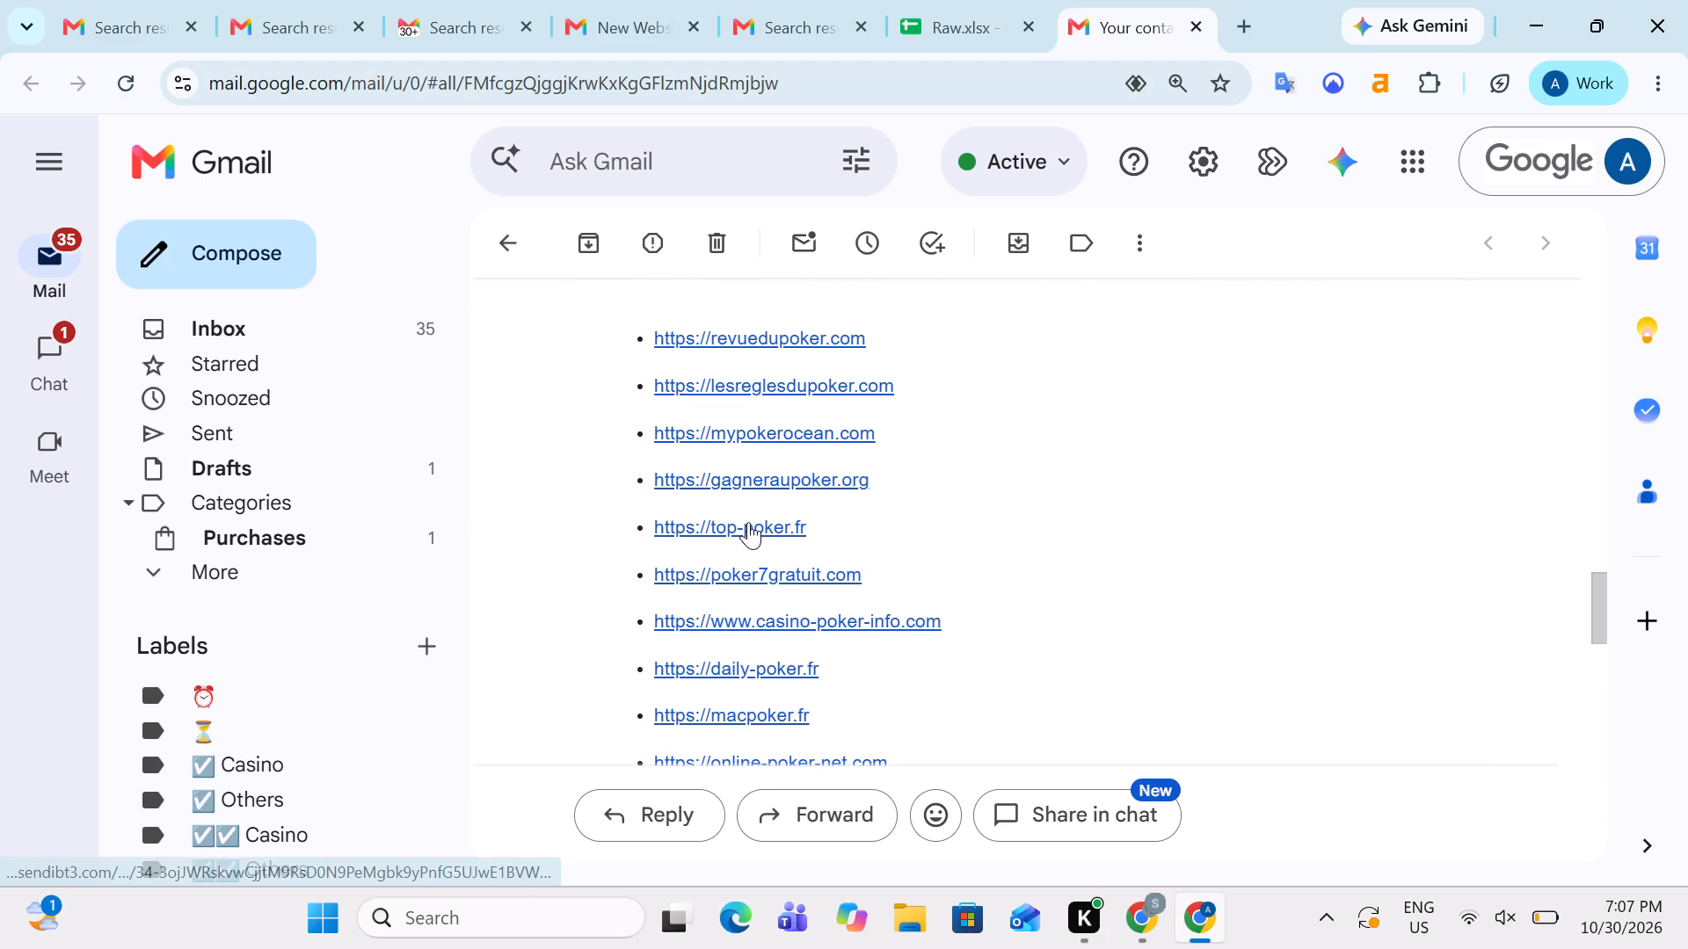
# Open top-poker.fr from the emailed list, recheck the thread's first message, and look over the site's home page down to the footer.
pyautogui.keyDown('ctrl'); pyautogui.click(748, 522); pyautogui.keyUp('ctrl')
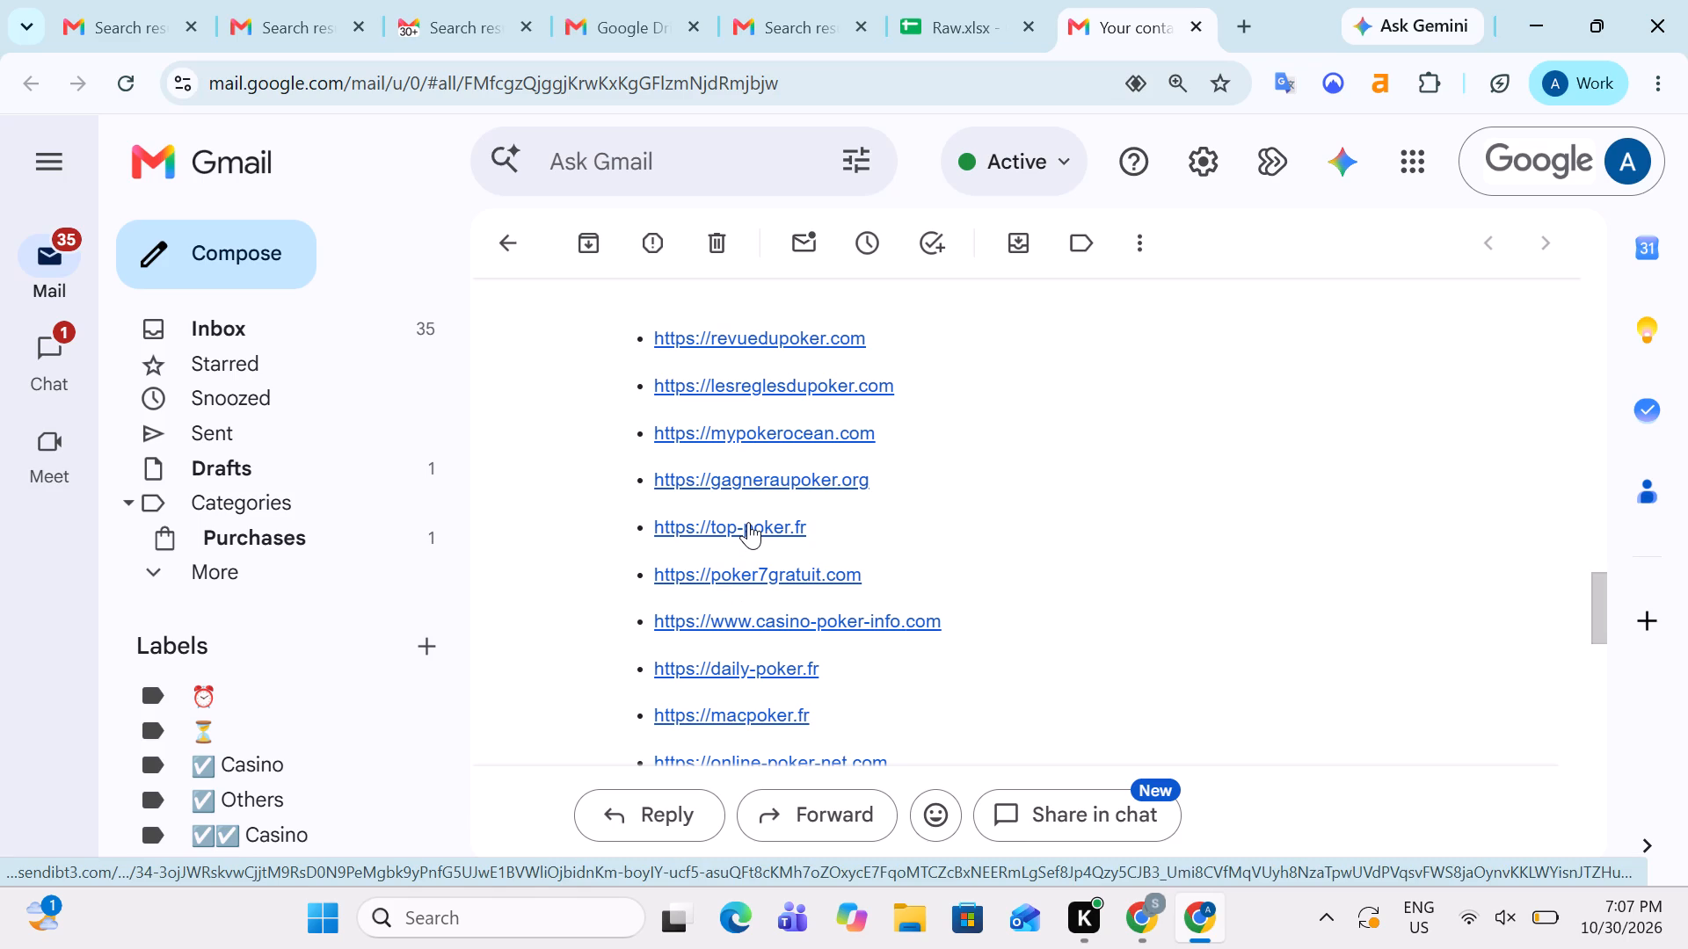
pyautogui.scroll(11, 779, 409)
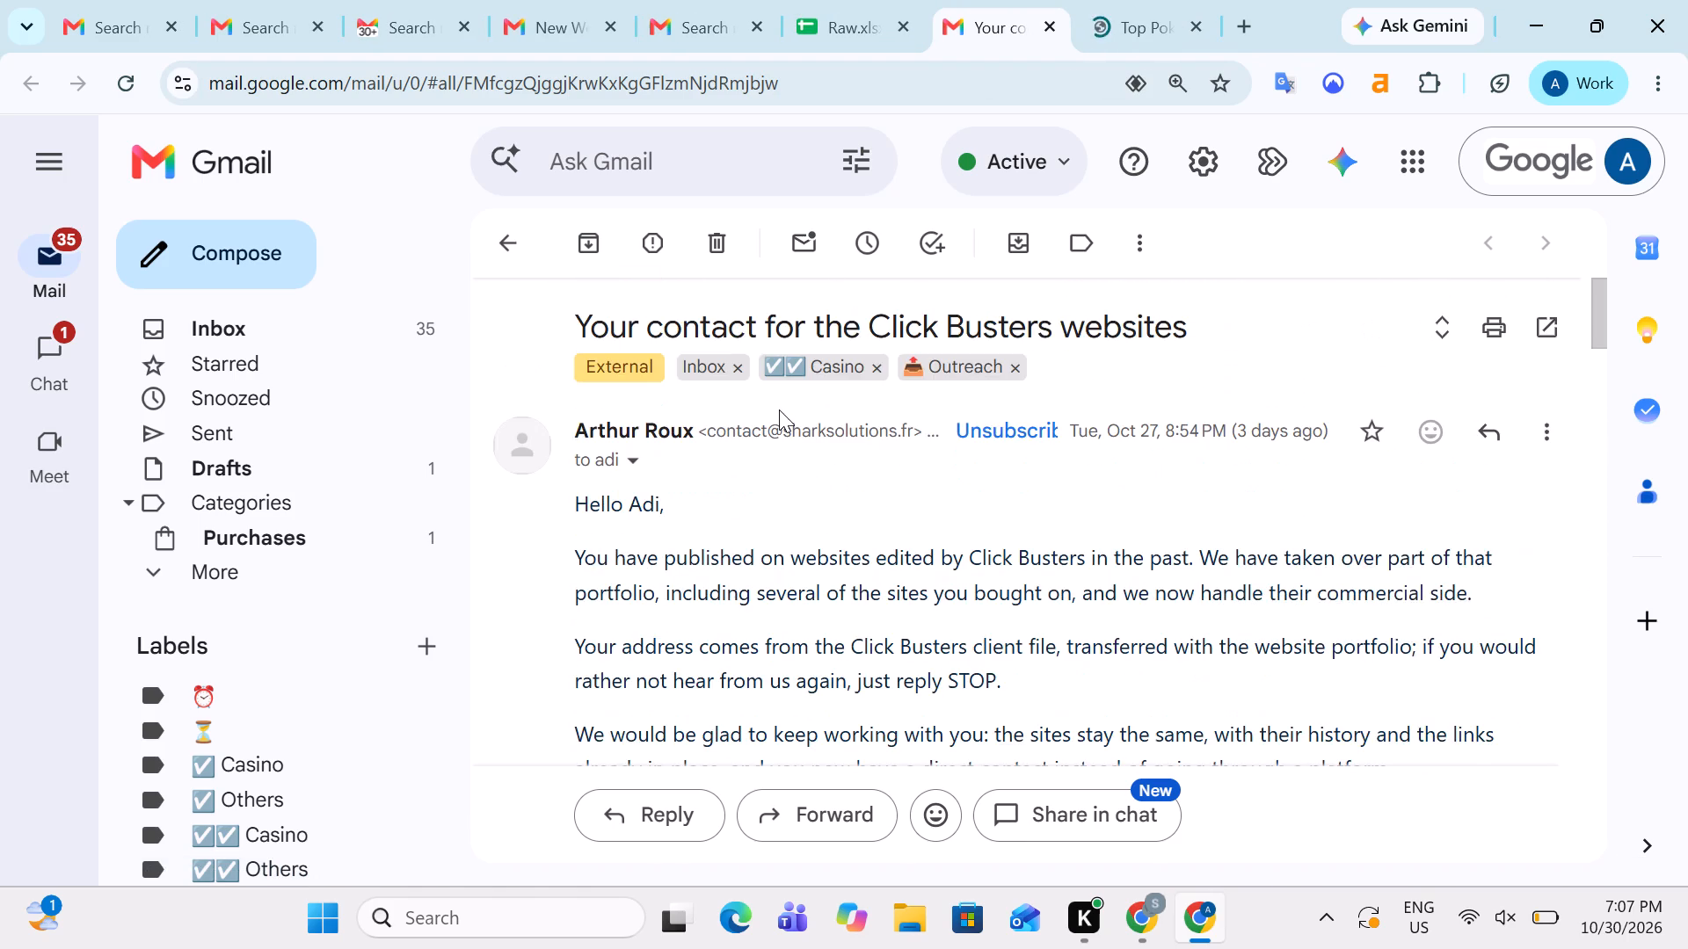
pyautogui.scroll(-2, 779, 409)
pyautogui.scroll(1, 779, 409)
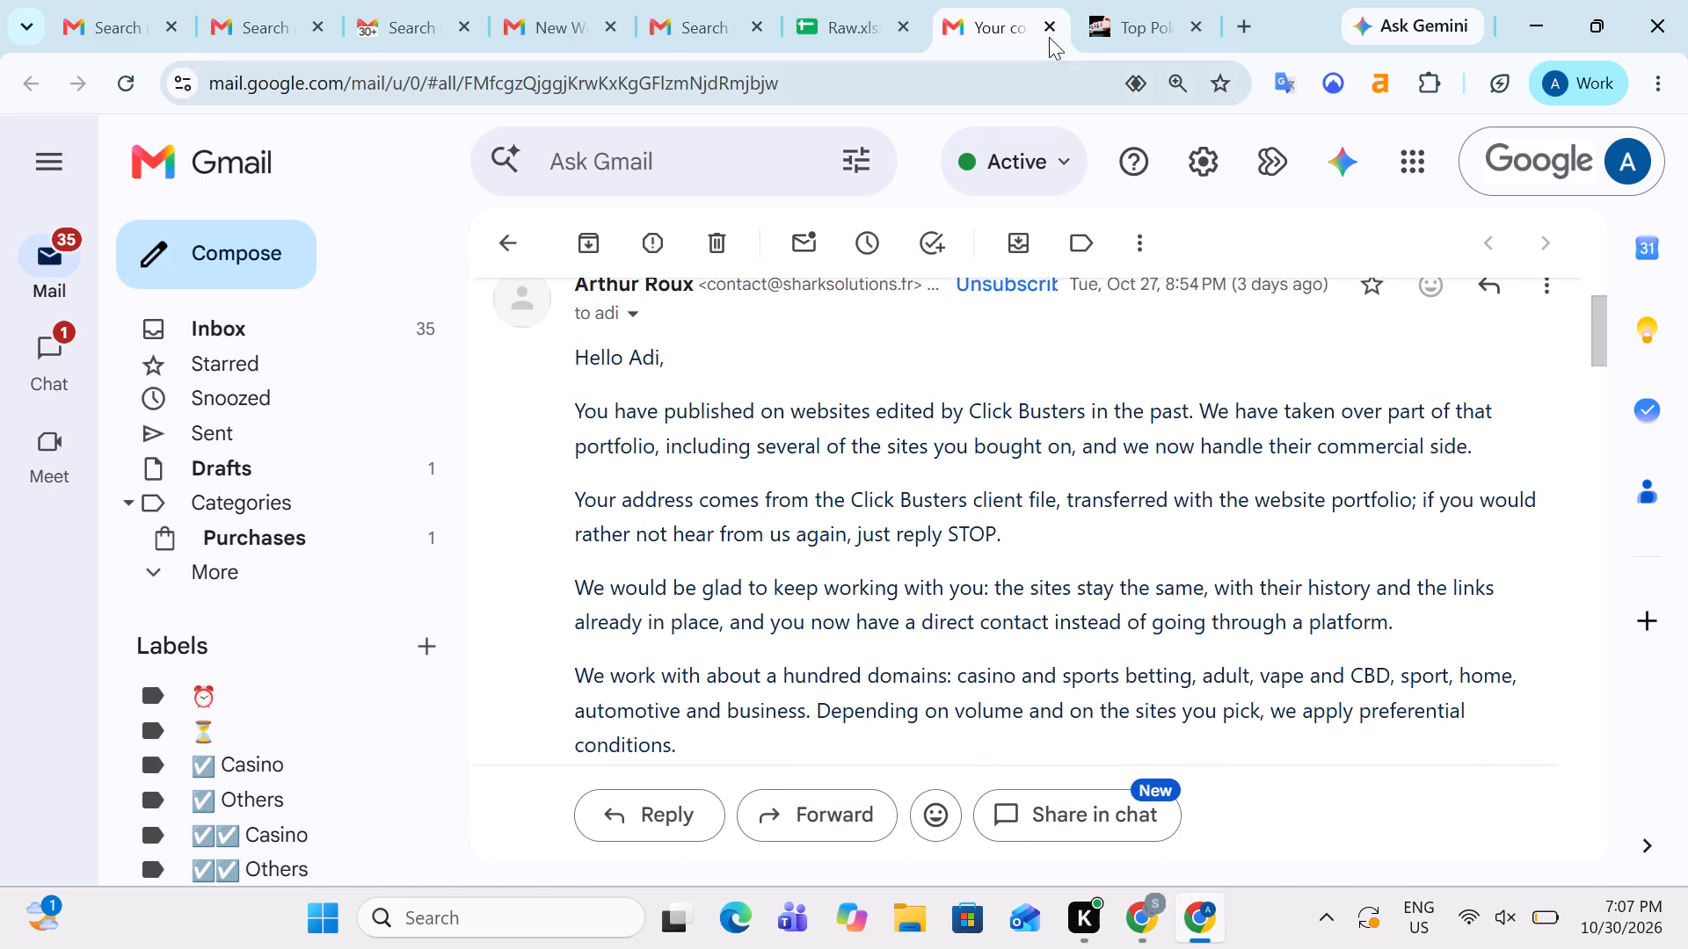
pyautogui.click(1115, 1)
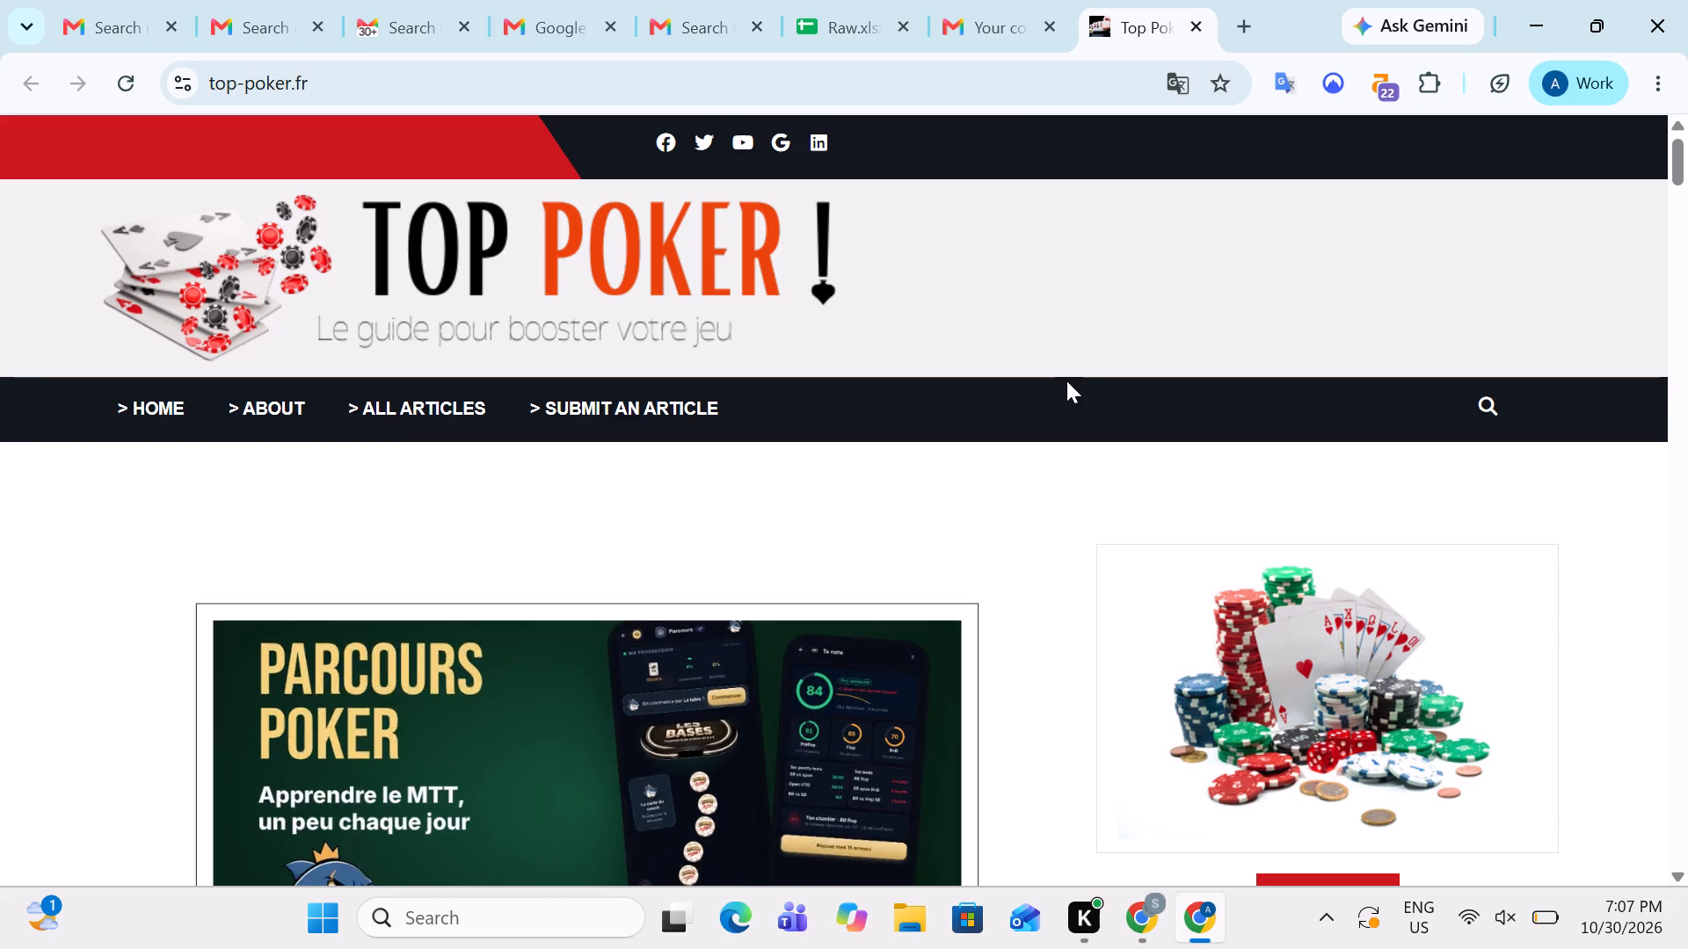
pyautogui.scroll(-19, 1066, 380)
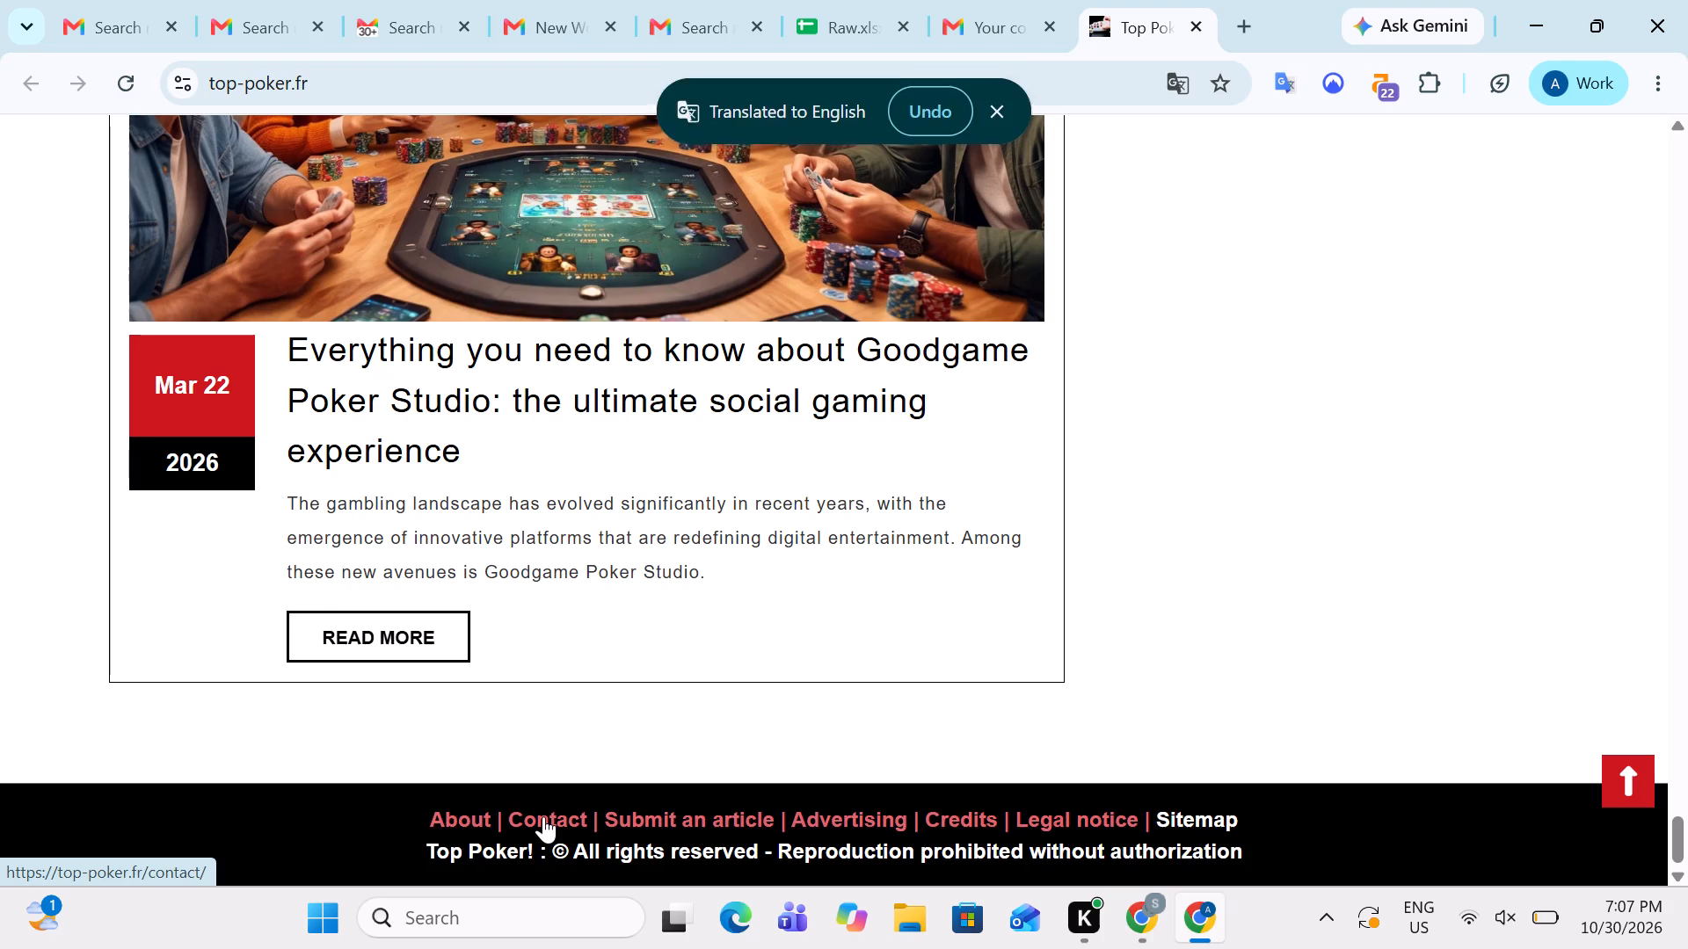
# Check the site editor details on the top-poker.fr Contact page, and close the site and the email thread.
pyautogui.click(543, 816)
pyautogui.scroll(-1, 600, 691)
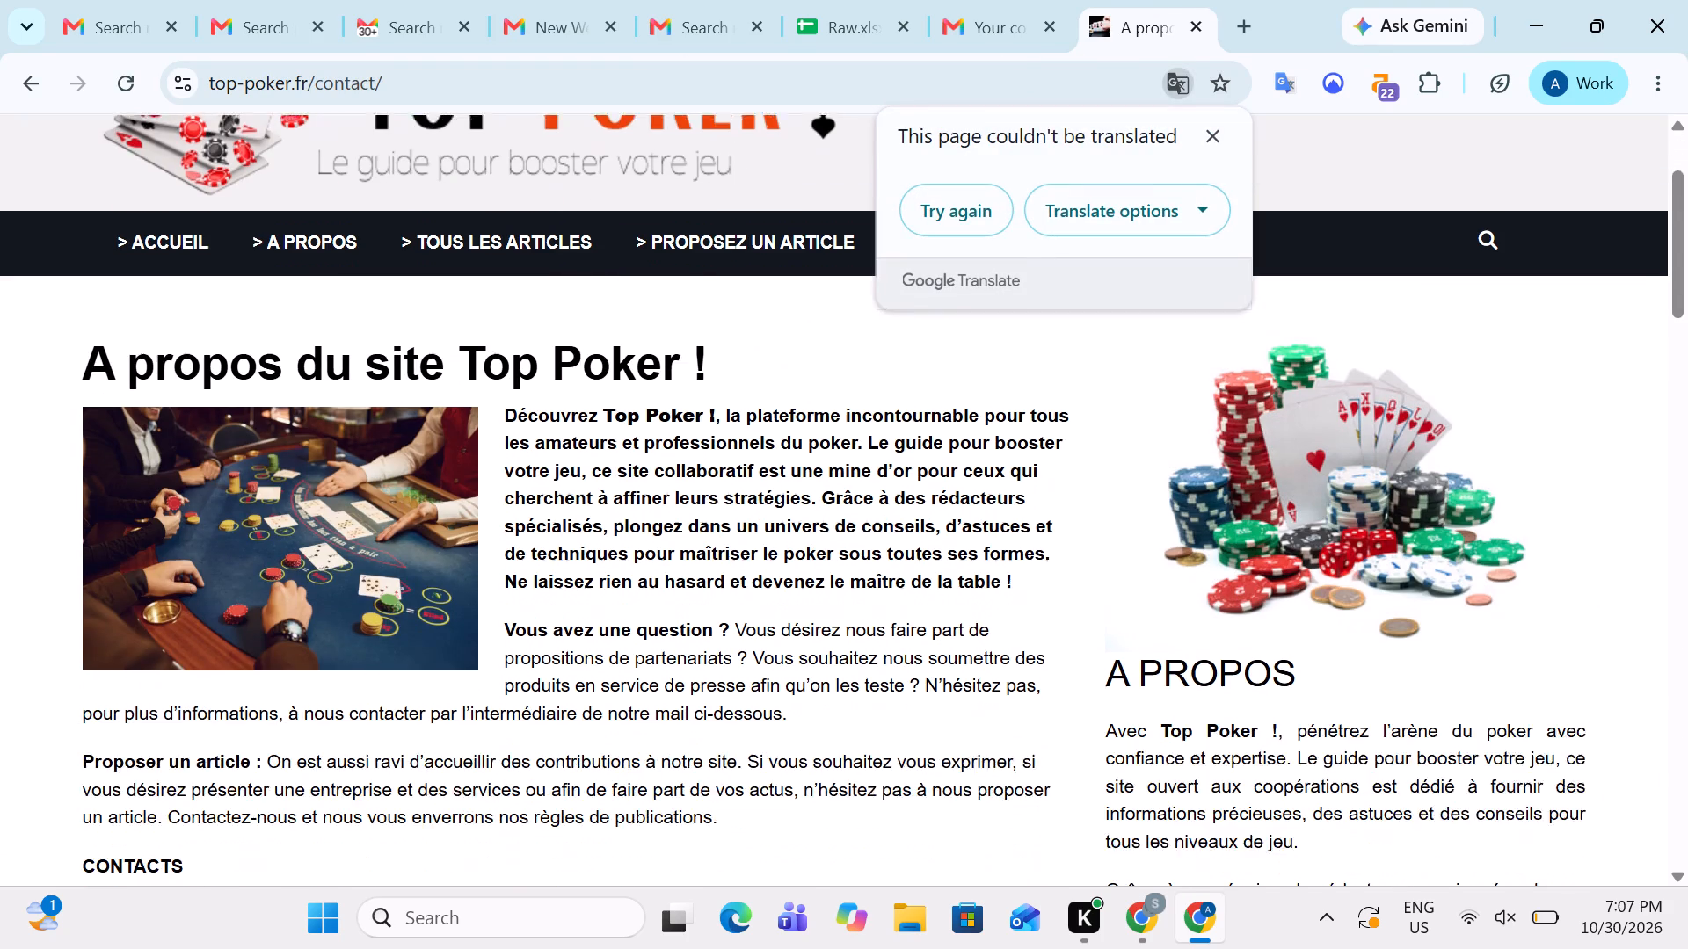
pyautogui.scroll(-2, 600, 691)
pyautogui.scroll(-1, 408, 727)
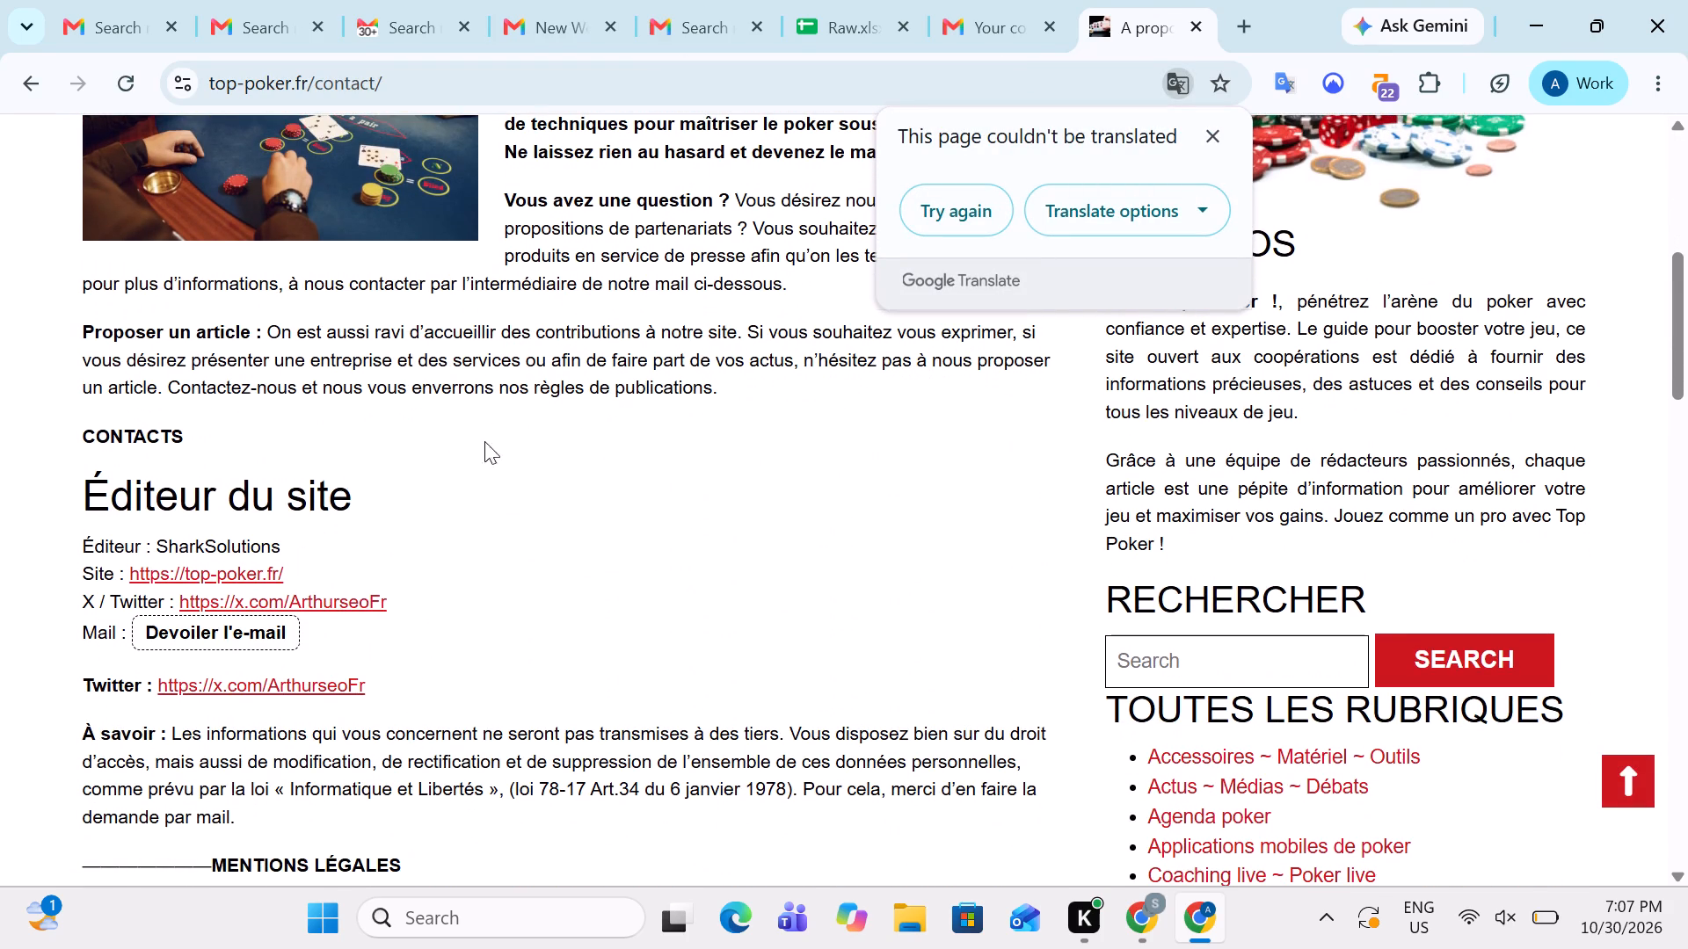
pyautogui.click(1197, 18)
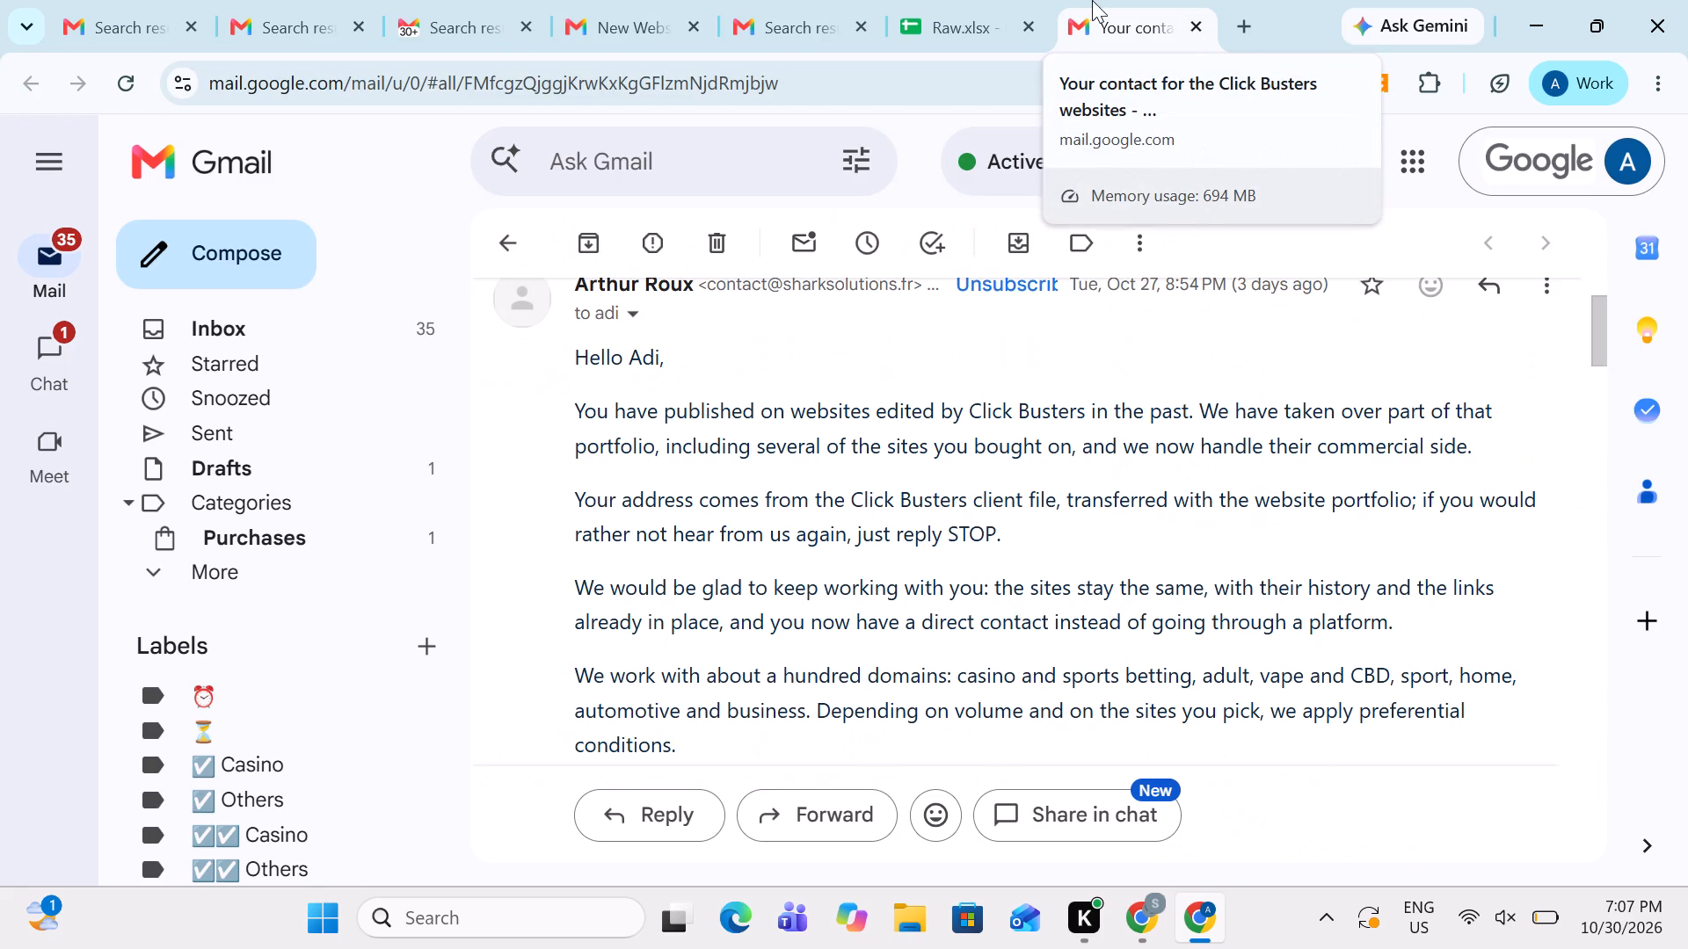
pyautogui.click(1195, 29)
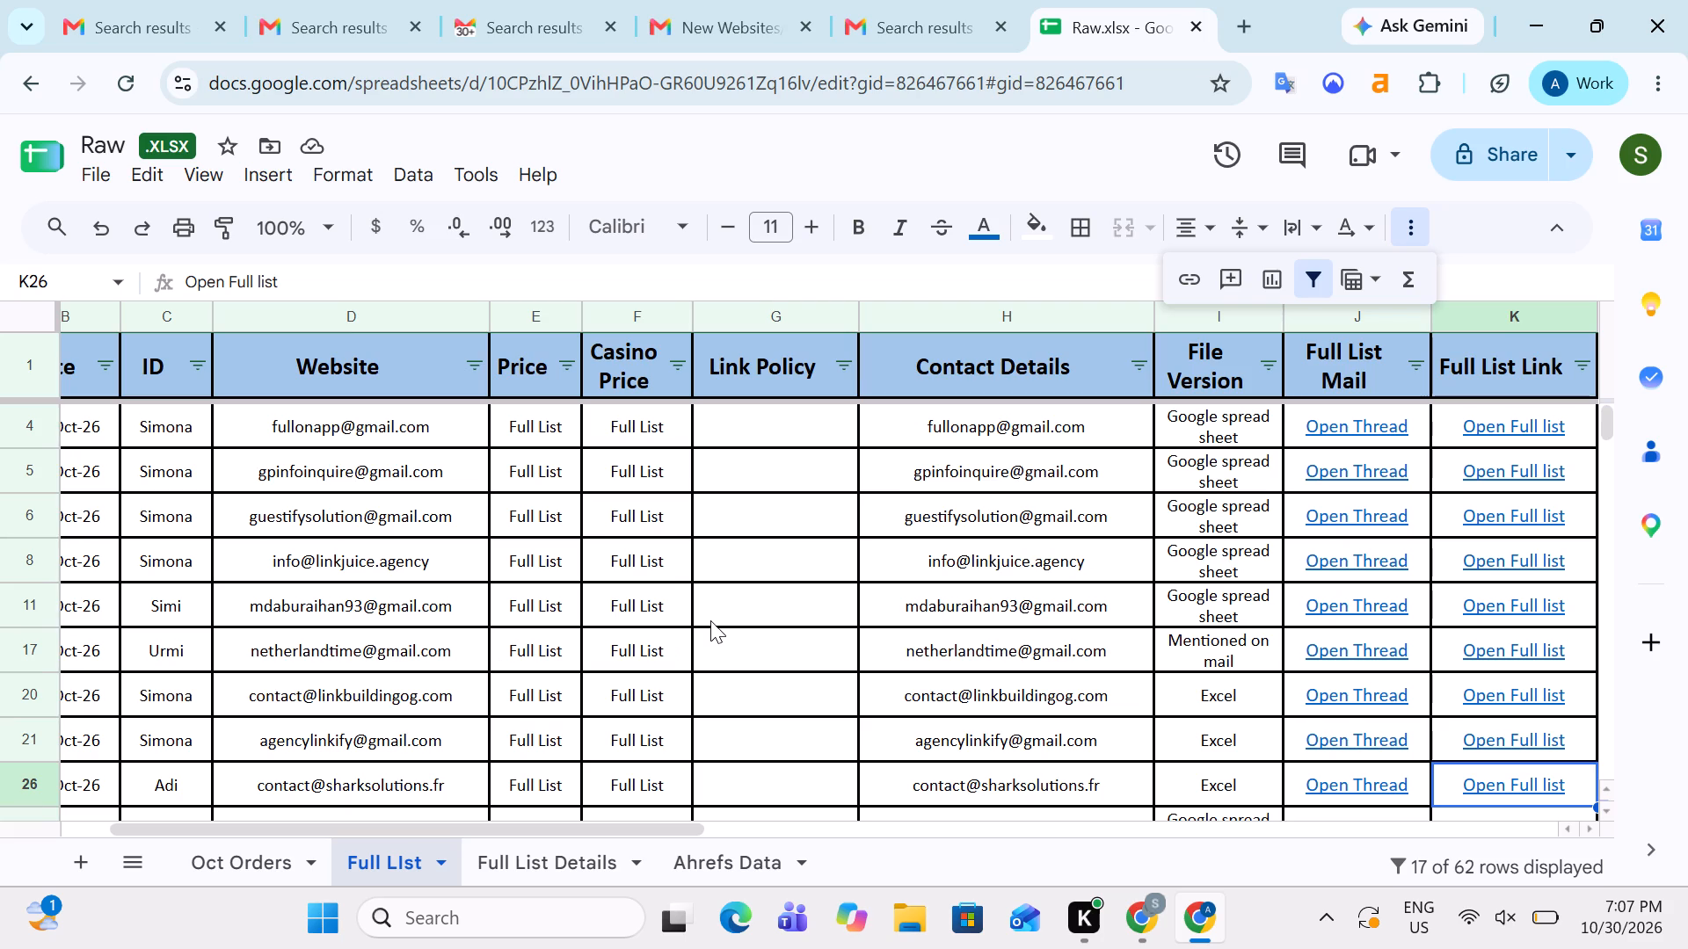
# Set the Seller Type in row 26, the SharkSolutions entry, to Publisher.
pyautogui.press('Right')
pyautogui.press('Right')
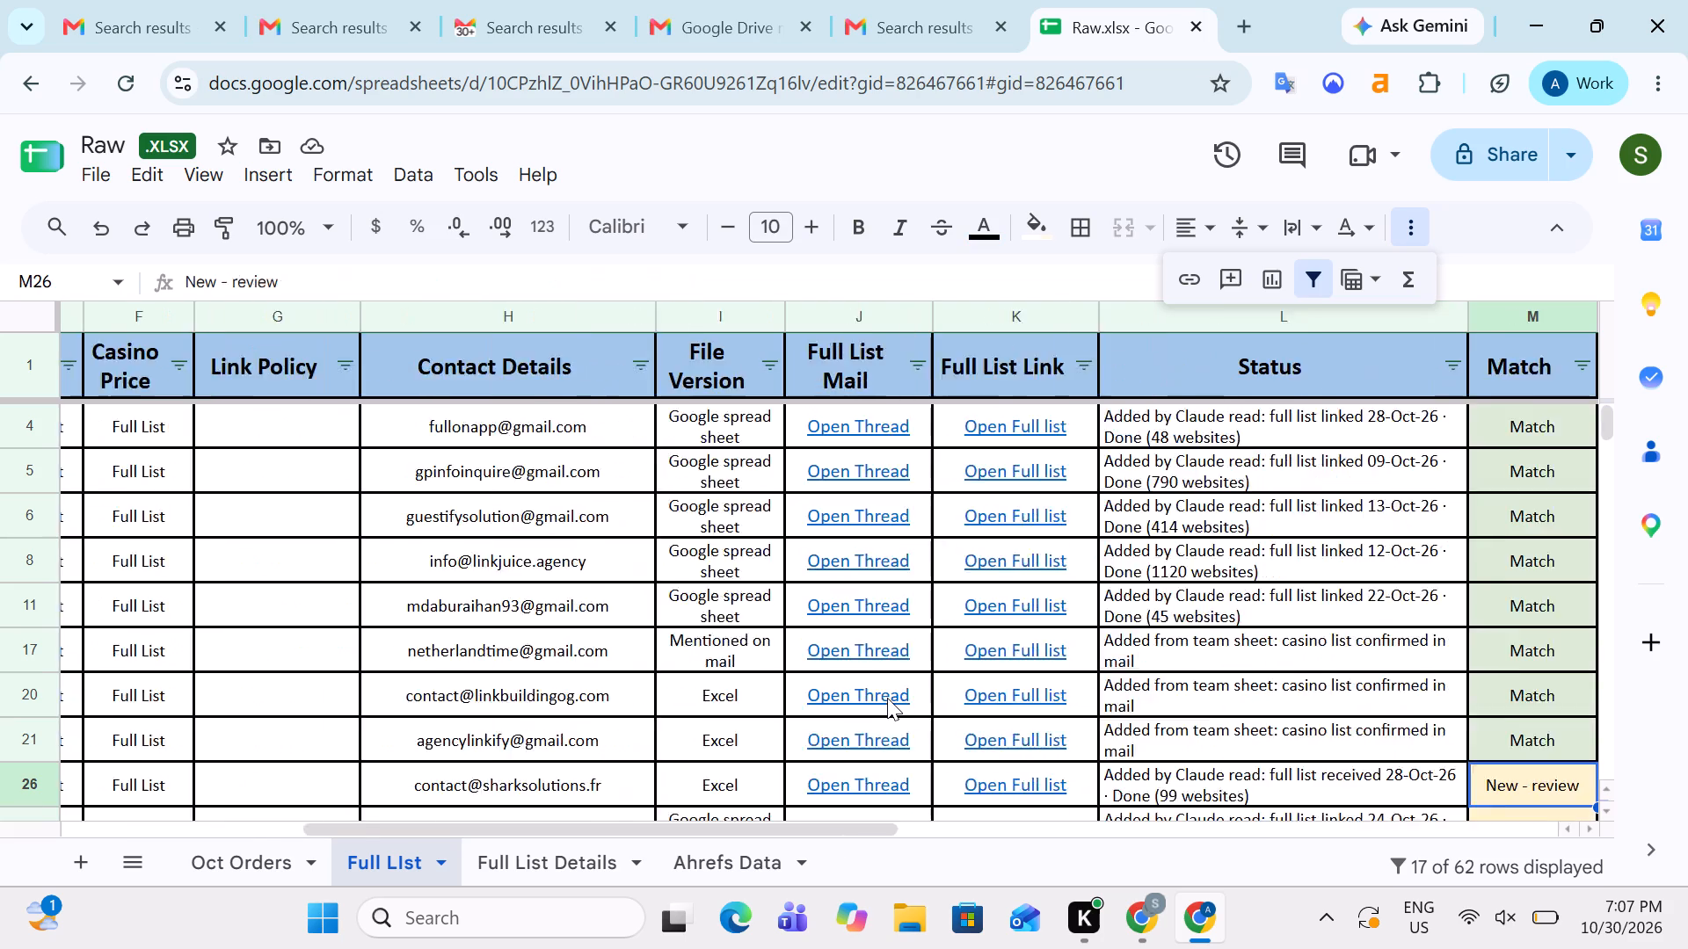
pyautogui.press('Right')
pyautogui.press('Left')
pyautogui.press('Left')
pyautogui.press('Right')
pyautogui.press('Right')
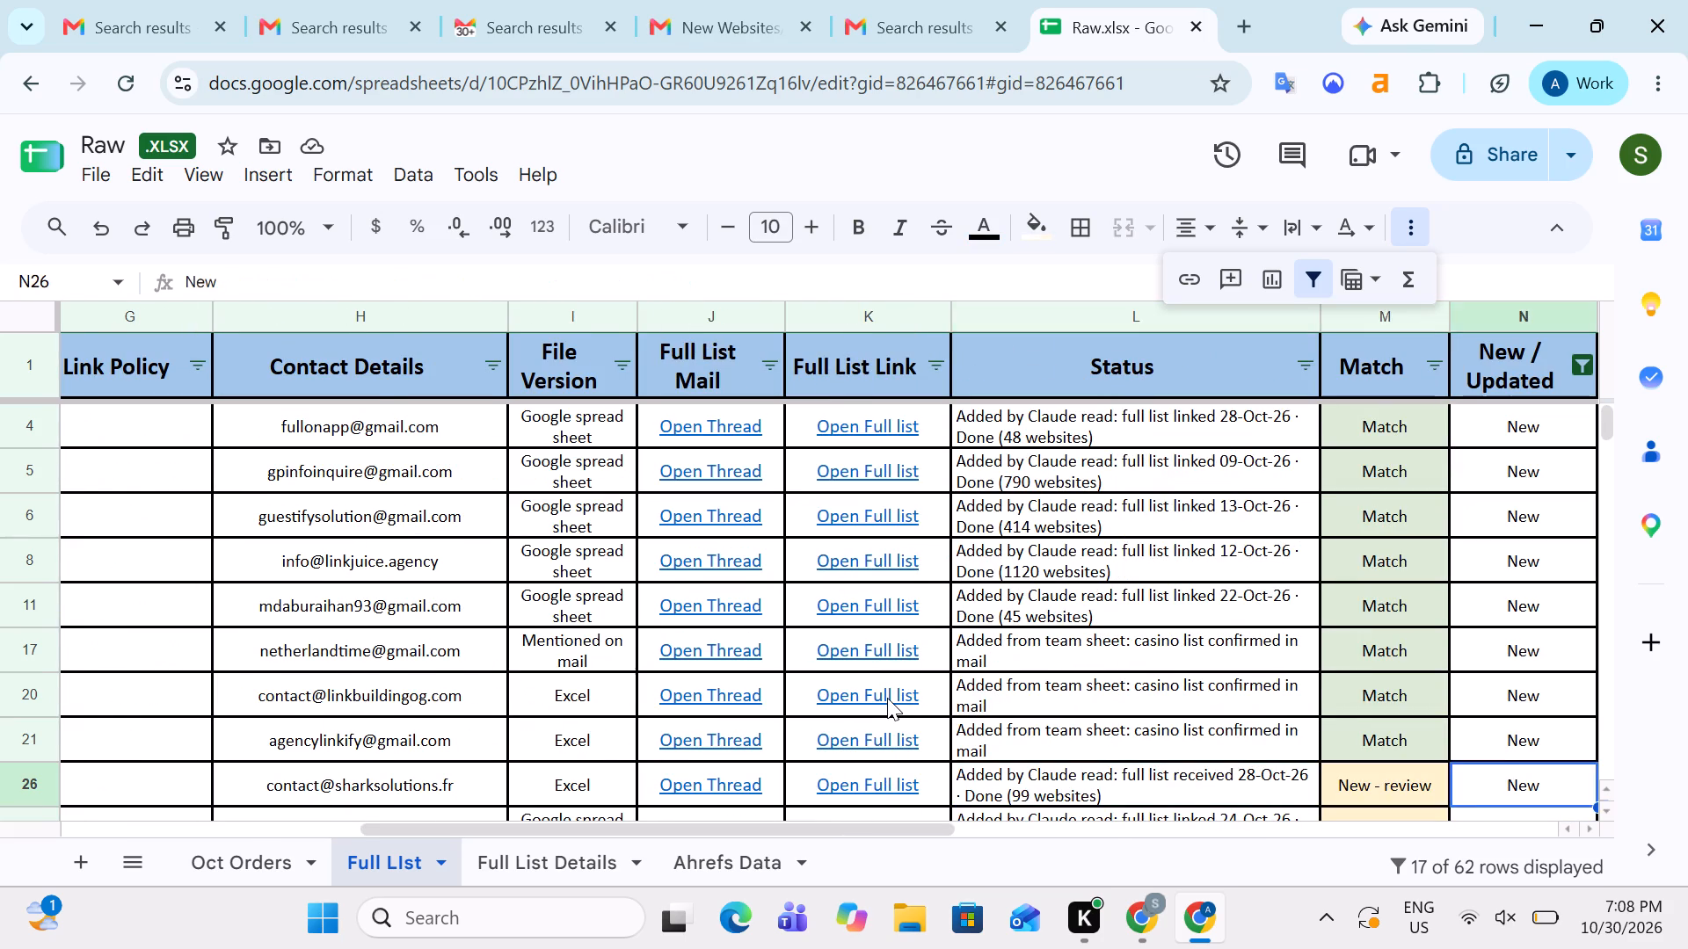
pyautogui.press('Right')
pyautogui.press('Right')
pyautogui.press('Right')
pyautogui.press('Left')
pyautogui.press('Left')
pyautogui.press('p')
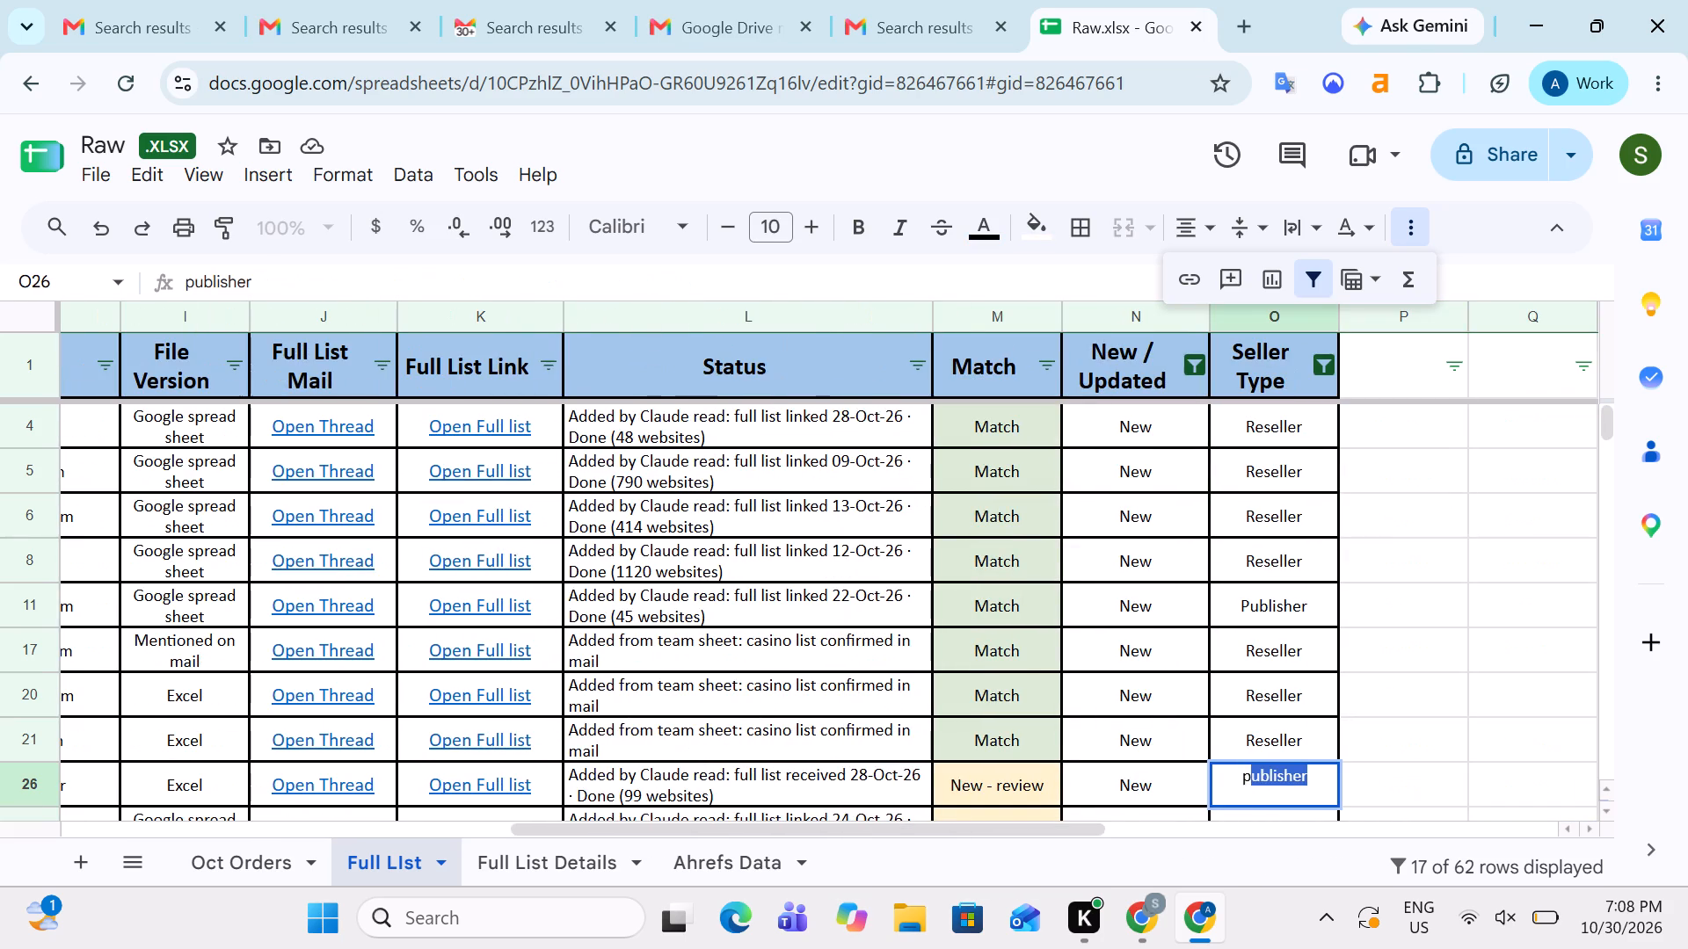
pyautogui.press('Down')
# Look over the Status, Match and Seller Type entries from row 26 down to row 53 and back up to row 5.
pyautogui.press('Up')
pyautogui.press('Left')
pyautogui.press('Left')
pyautogui.press('Left')
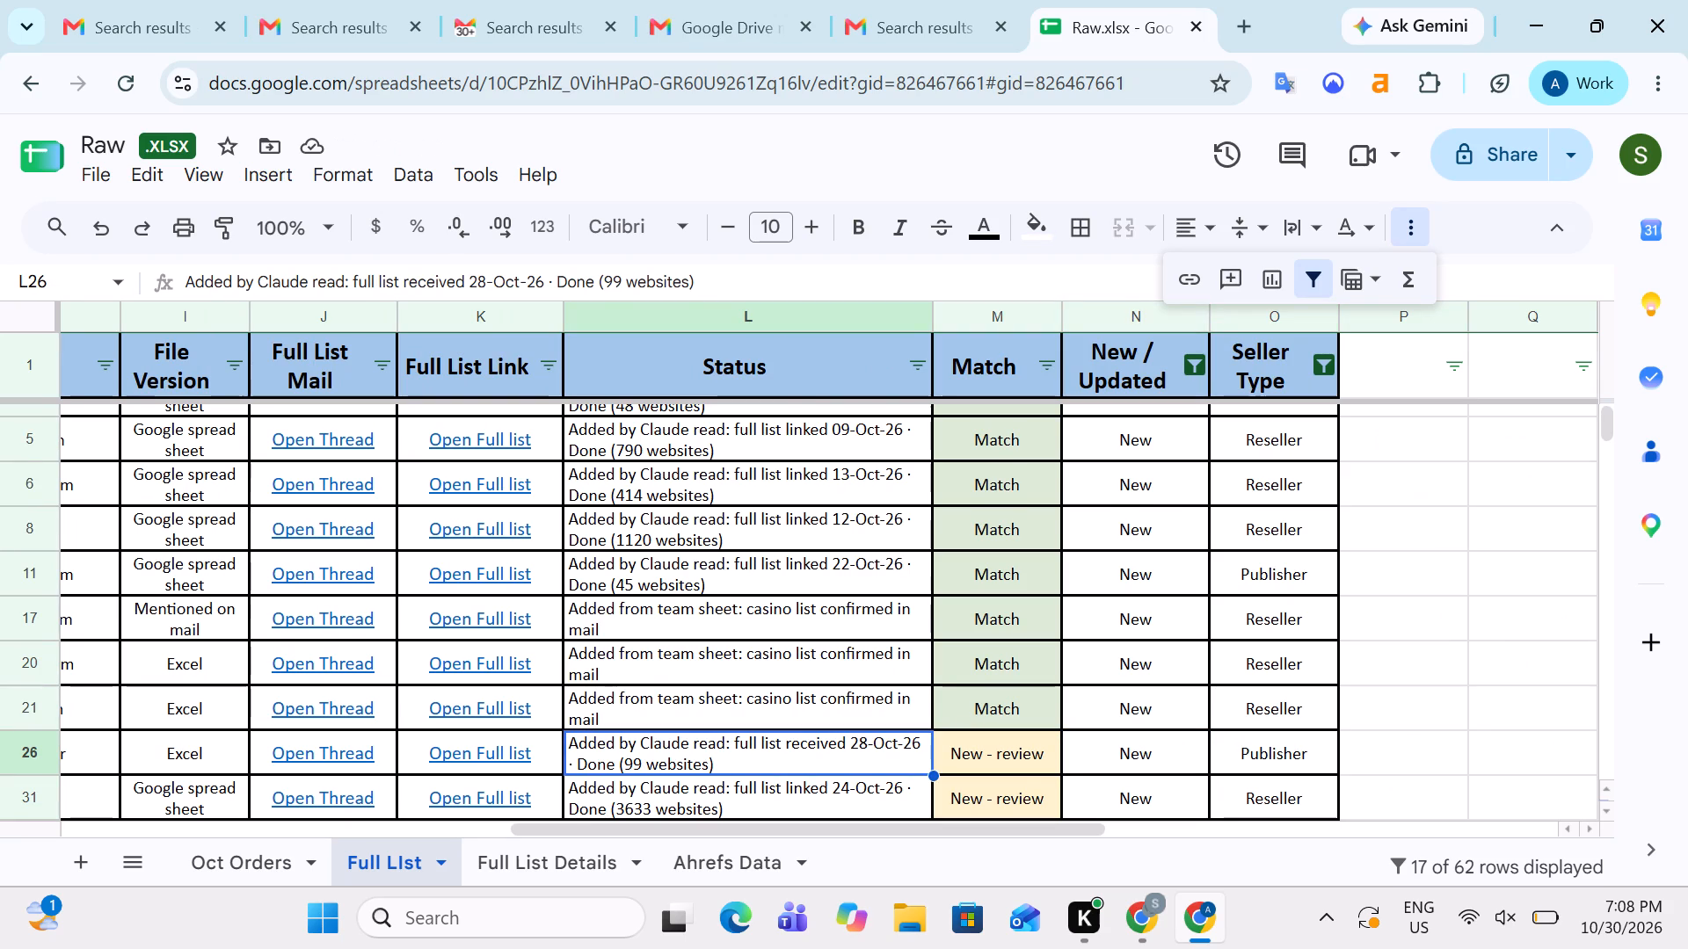
pyautogui.press('Down')
pyautogui.press('Down')
pyautogui.press('Down')
pyautogui.press('Down')
pyautogui.press('Down')
pyautogui.press('Down')
pyautogui.press('Down')
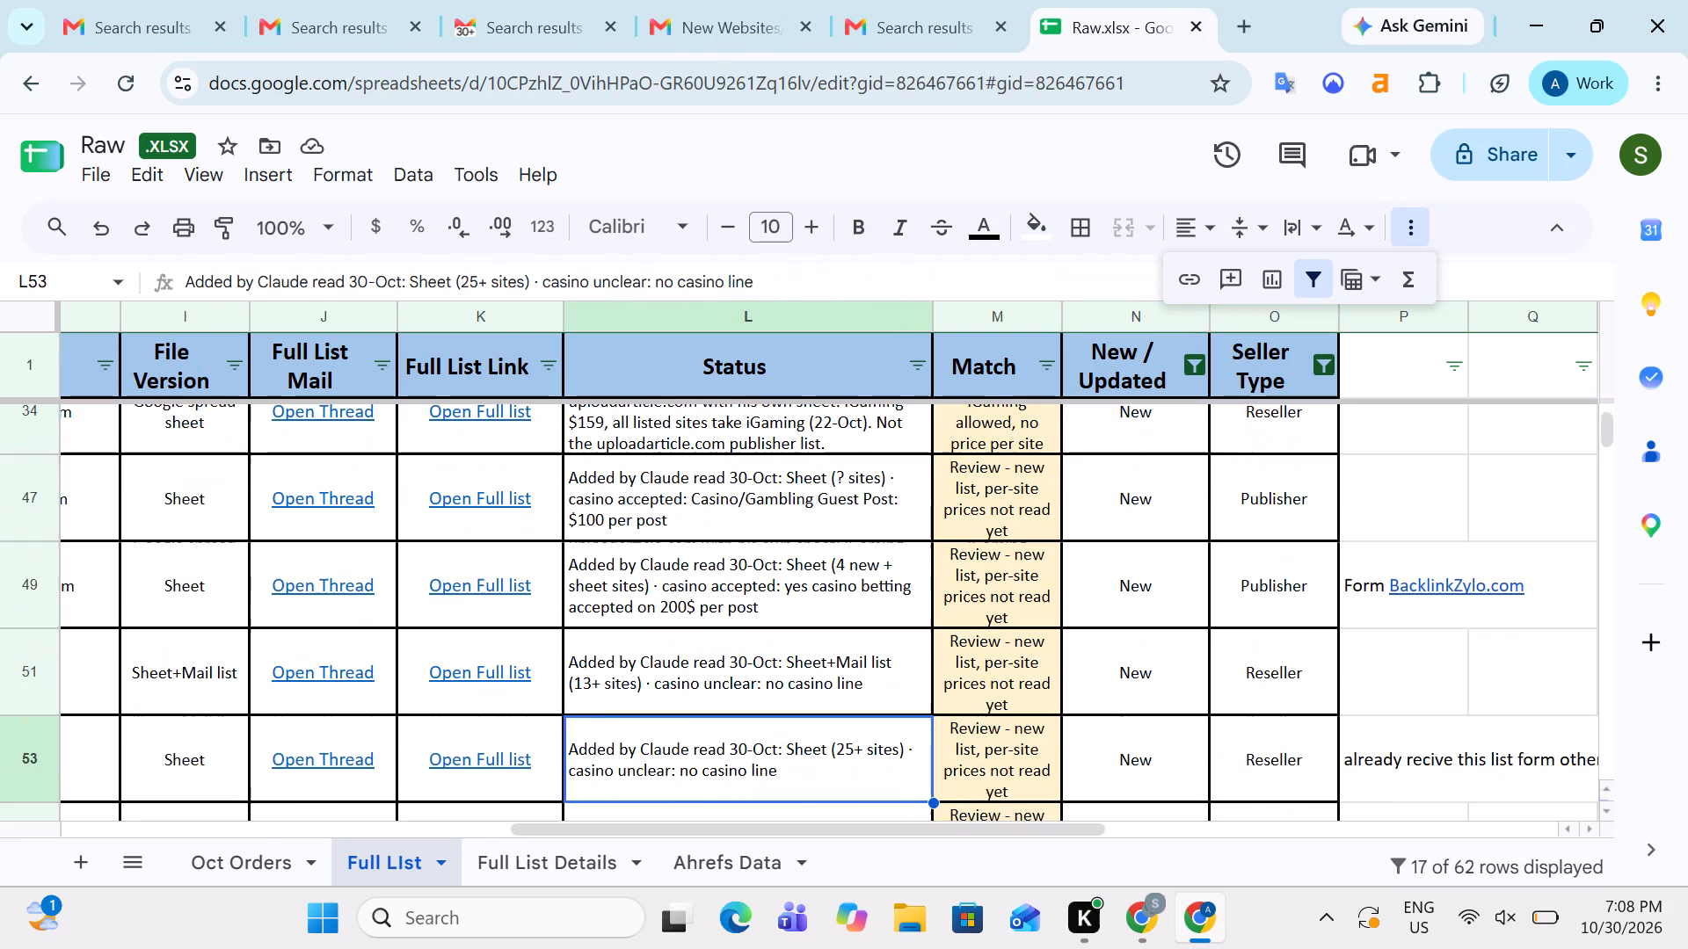
pyautogui.press('Up')
pyautogui.press('Up')
pyautogui.press('Up')
pyautogui.press('Up')
pyautogui.press('Up')
pyautogui.press('Up')
pyautogui.press('Up')
pyautogui.press('Up')
pyautogui.press('Up')
pyautogui.press('Up')
pyautogui.press('Up')
pyautogui.press('Up')
pyautogui.press('Up')
pyautogui.press('Up')
pyautogui.press('Up')
pyautogui.press('Up')
pyautogui.press('Up')
pyautogui.press('Up')
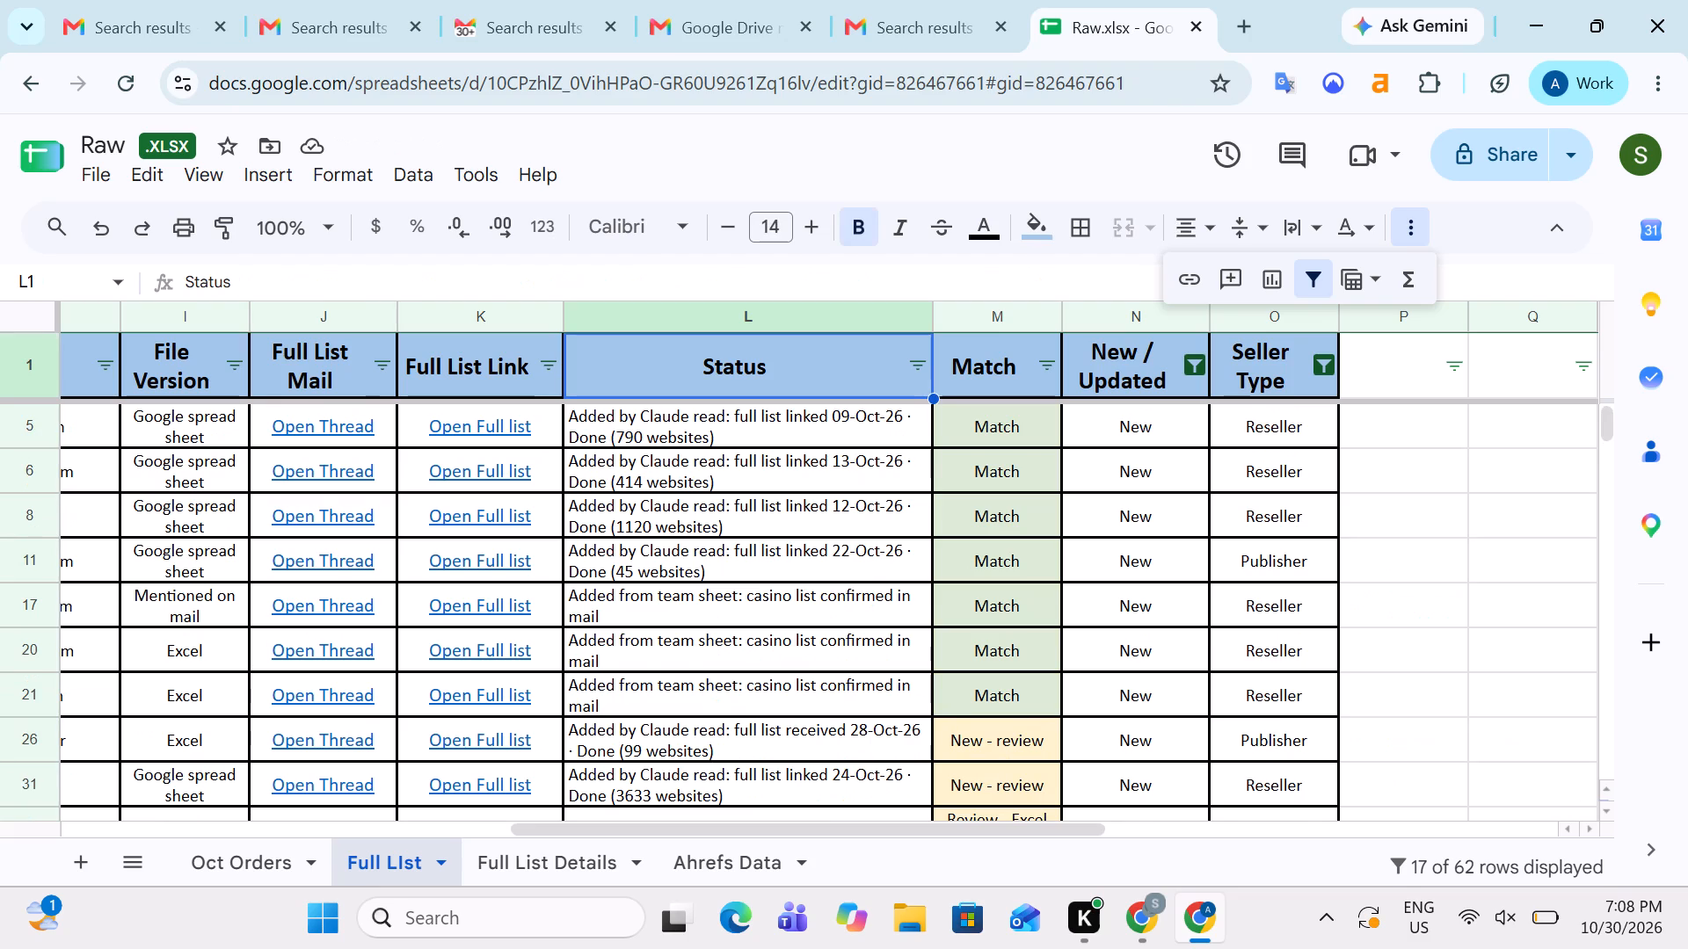
pyautogui.press('Down')
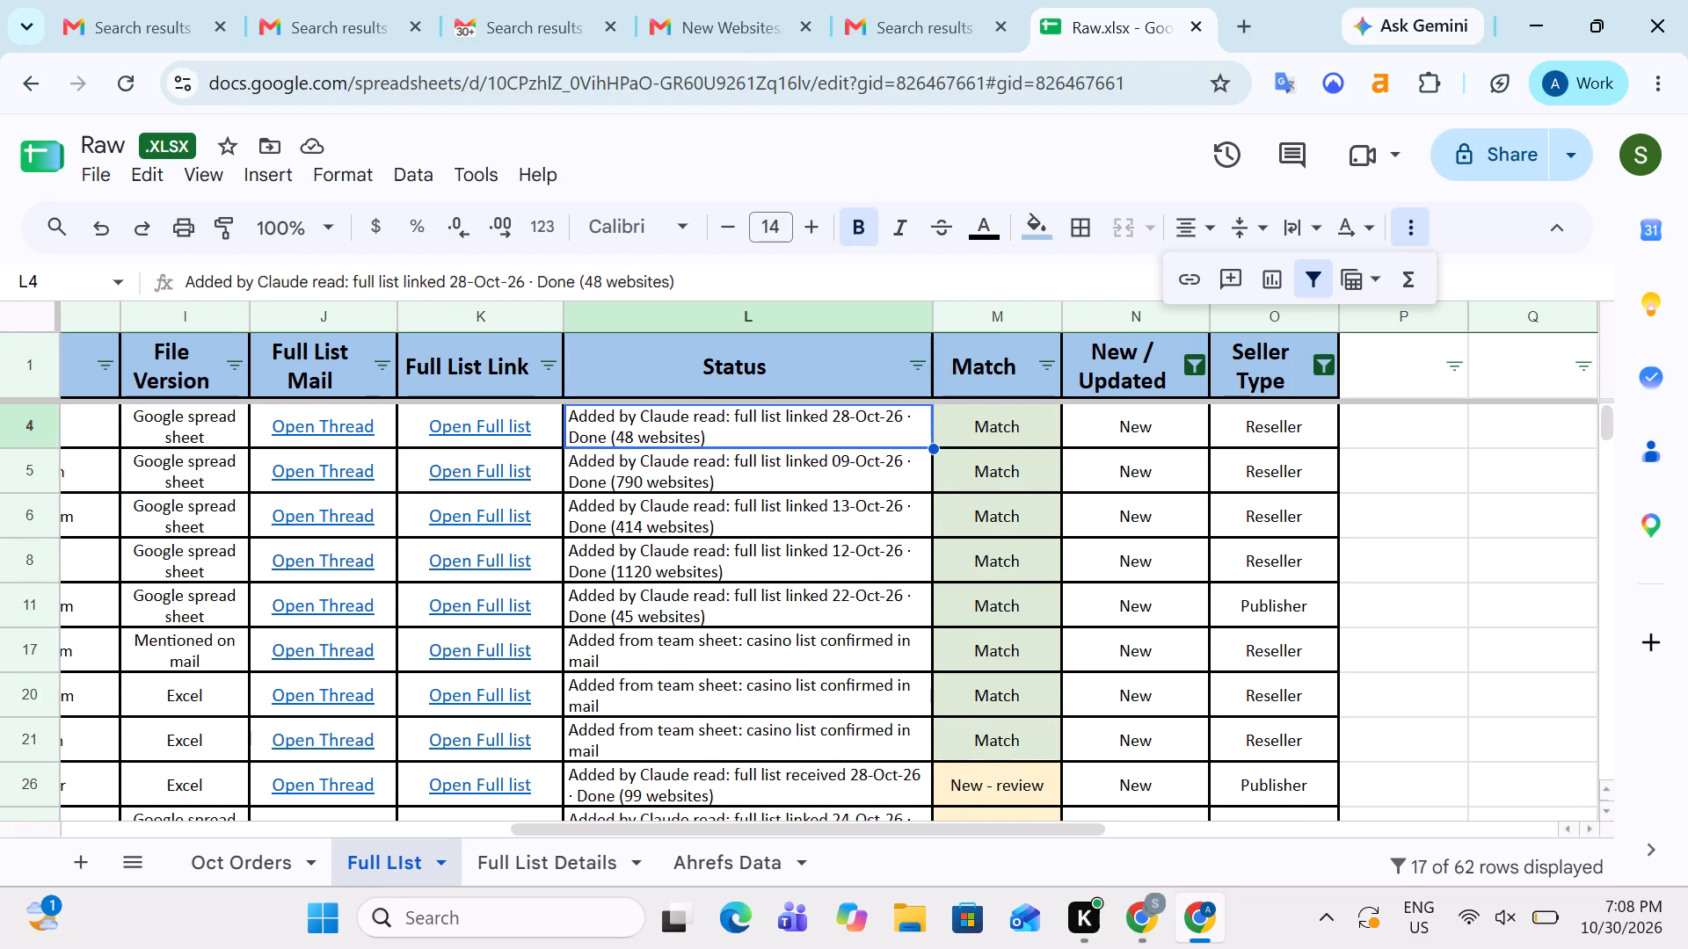
pyautogui.press('Down')
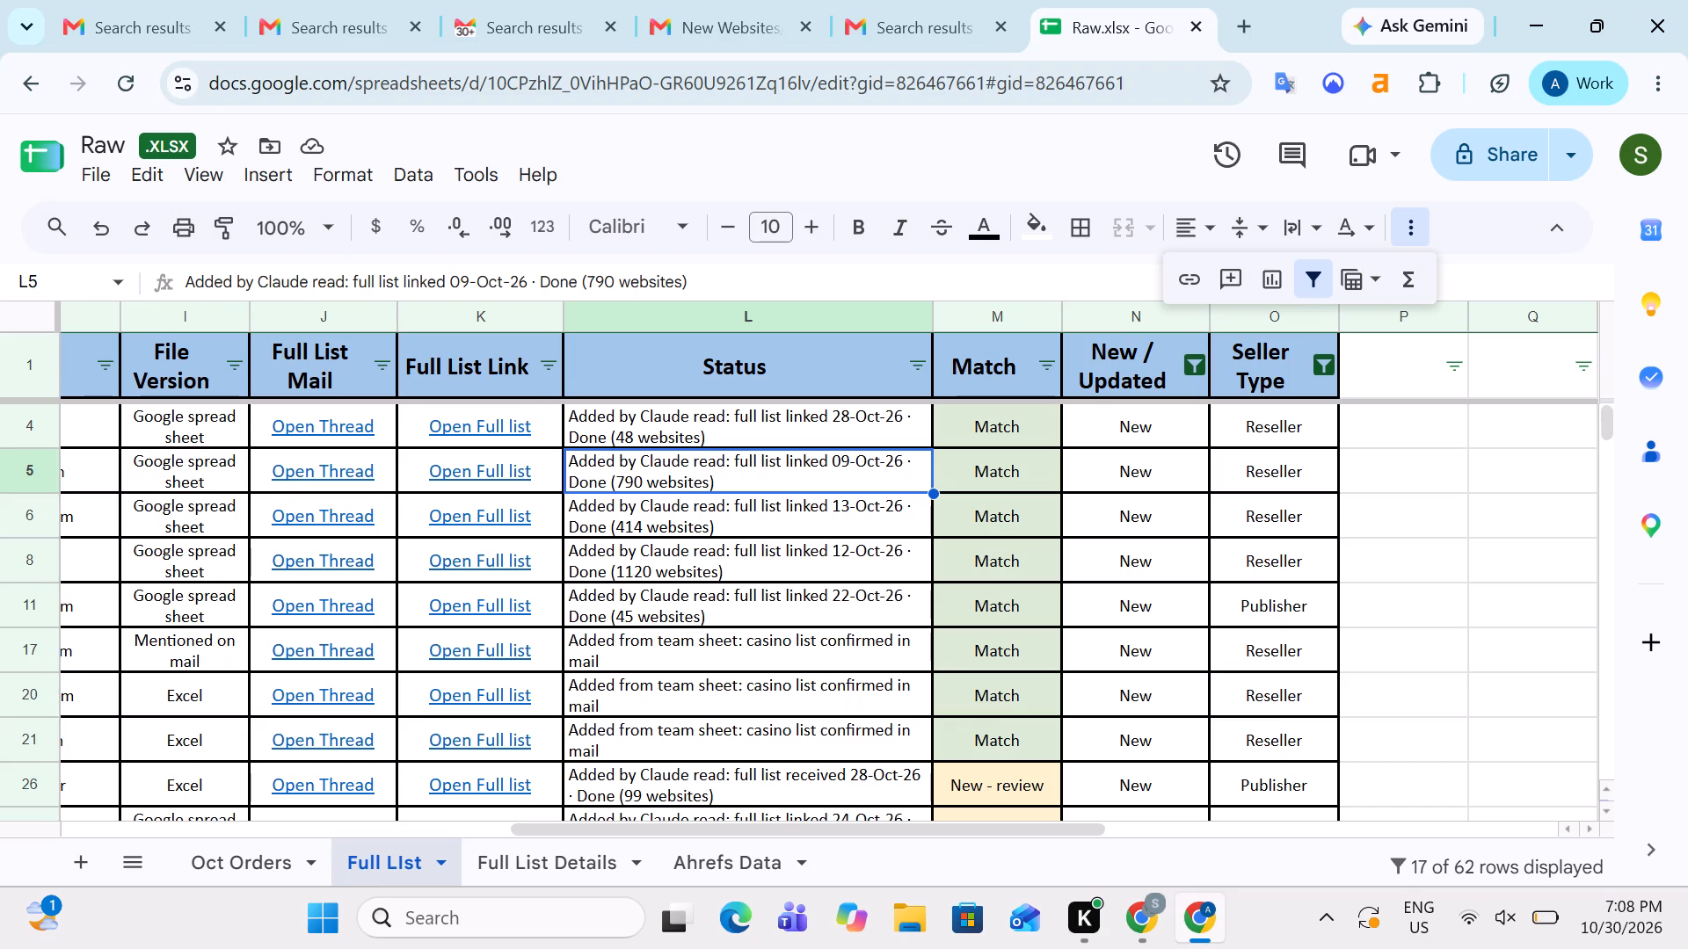
# Go down the filtered Full List to its last entry, row 54, and examine its details from Sr. No. across to Status.
pyautogui.scroll(-1, 566, 656)
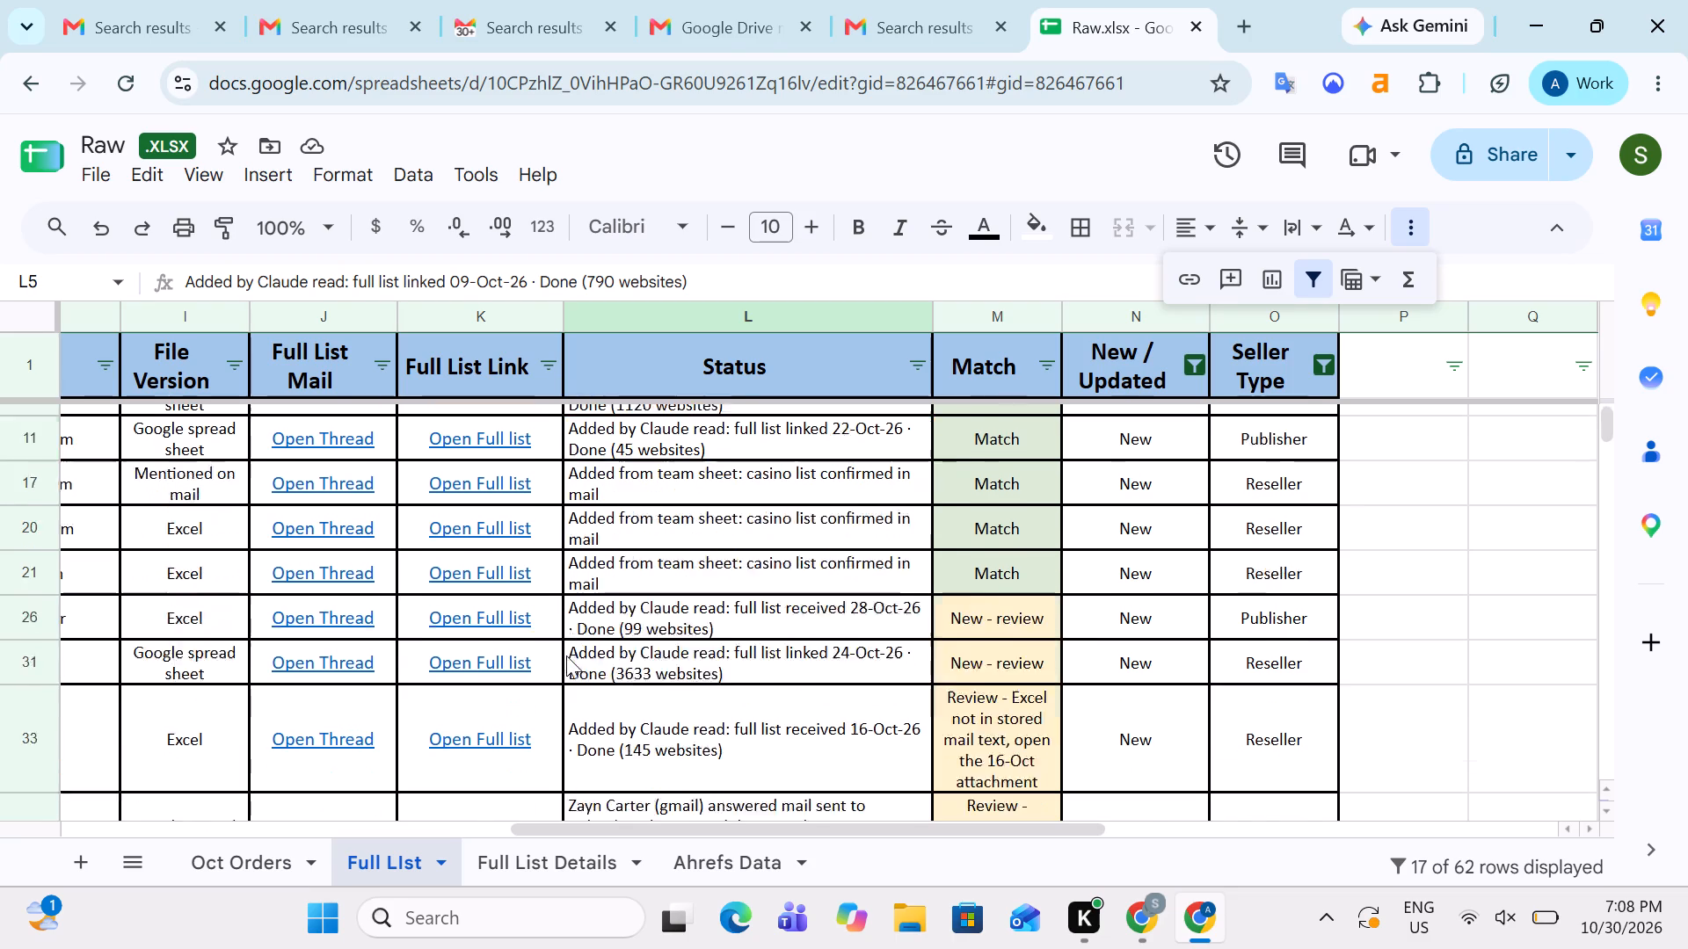
pyautogui.scroll(-2, 566, 656)
pyautogui.scroll(-2, 705, 645)
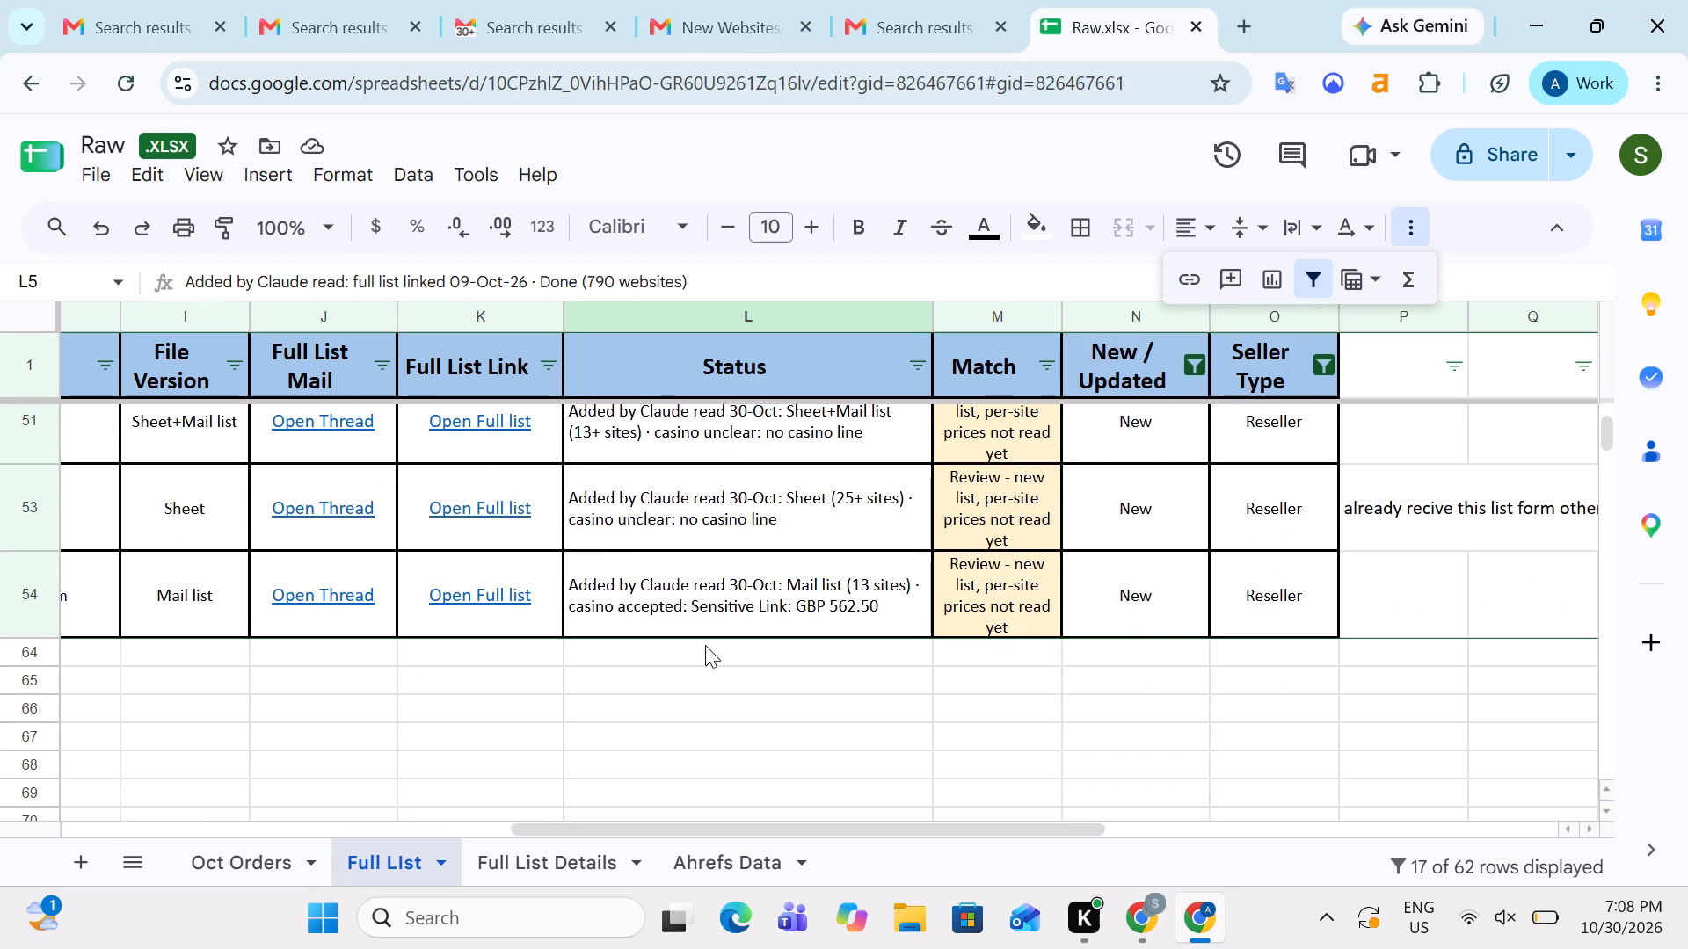
pyautogui.click(707, 592)
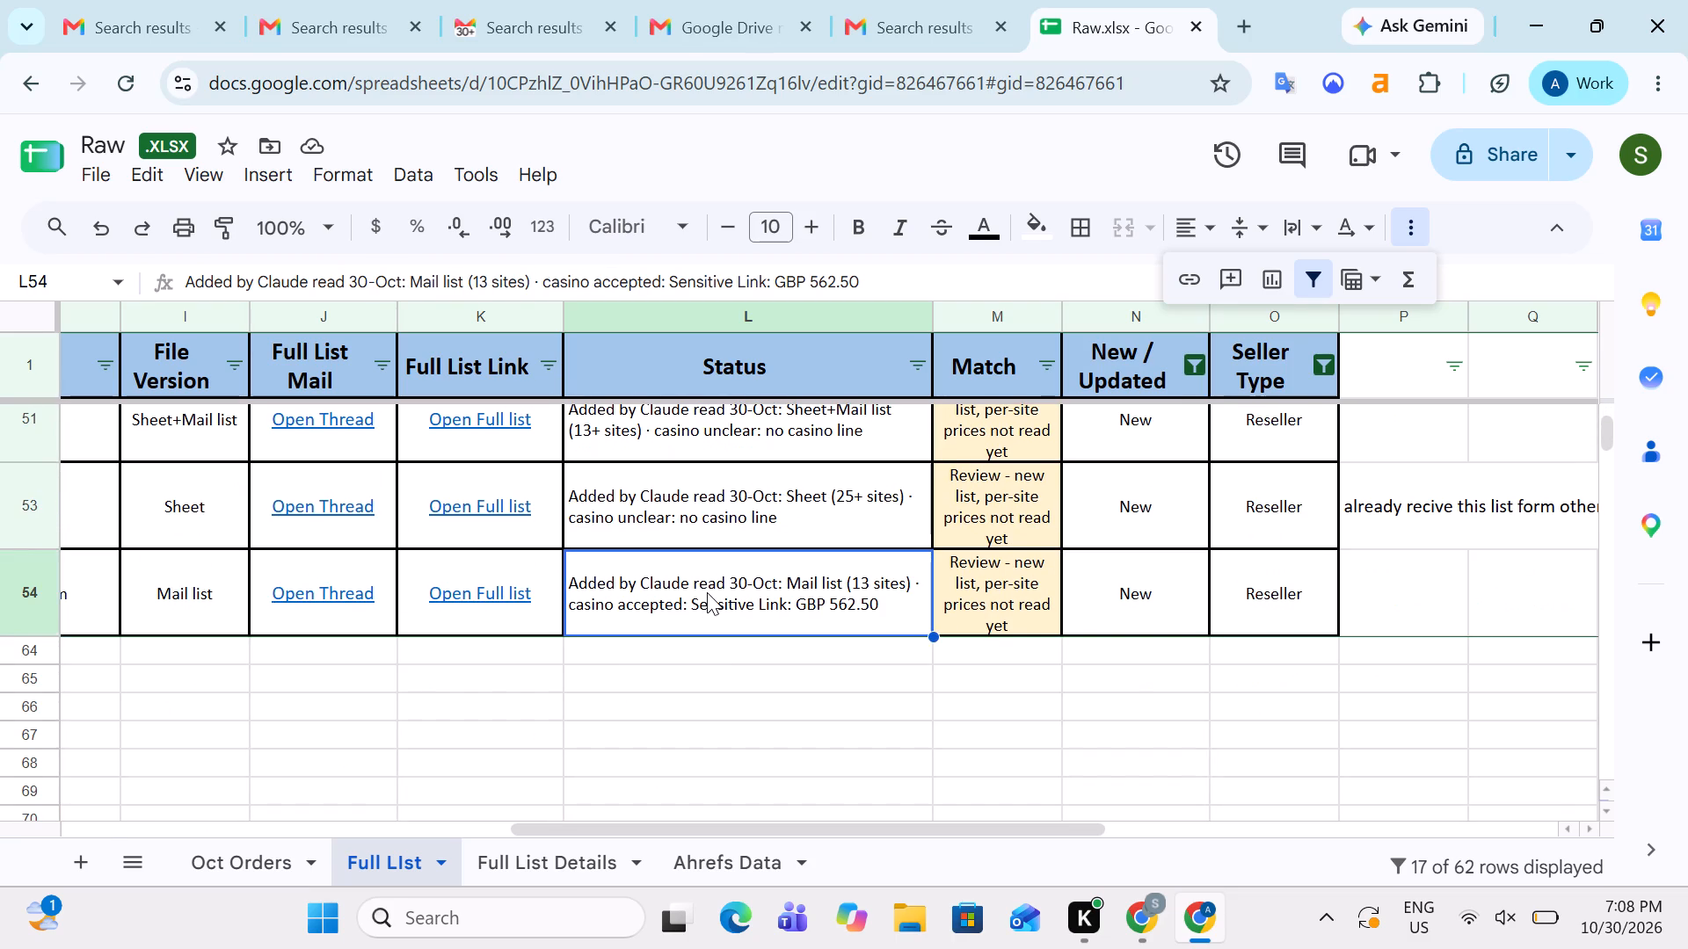
pyautogui.press('Right')
pyautogui.press('Left')
pyautogui.press('Left')
pyautogui.press('Left')
pyautogui.press('Left')
pyautogui.press('Left')
pyautogui.press('Left')
pyautogui.press('Left')
pyautogui.press('Left')
pyautogui.press('Left')
pyautogui.press('Left')
pyautogui.press('Left')
pyautogui.press('Left')
pyautogui.press('Left')
pyautogui.press('Left')
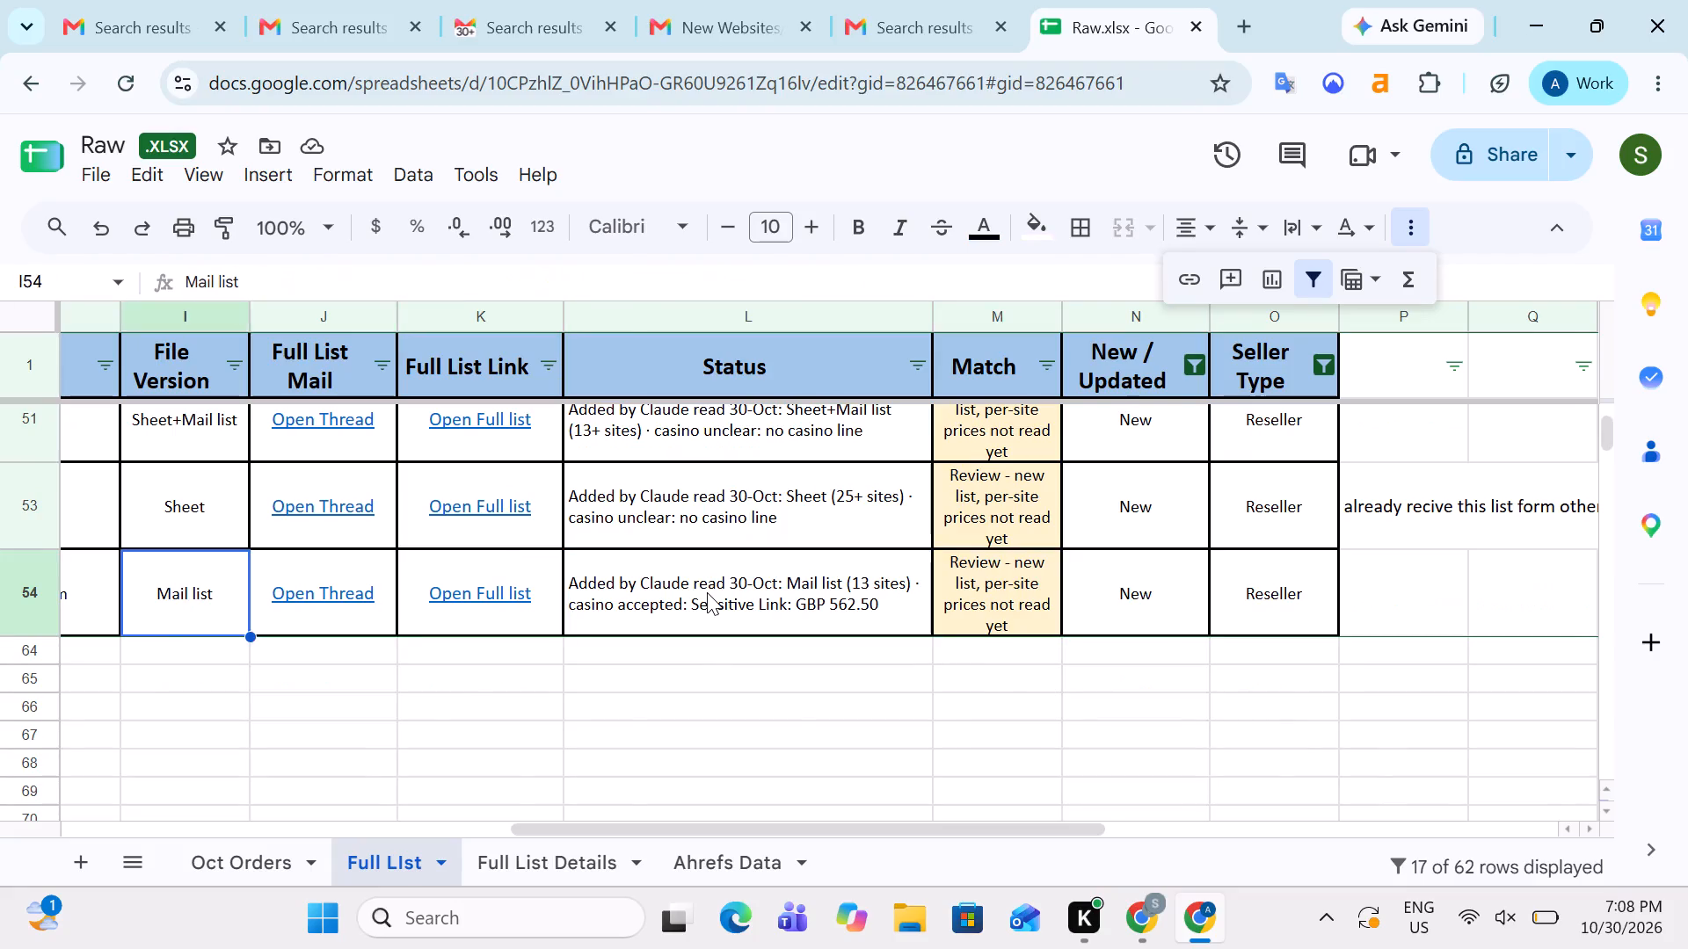
pyautogui.press('Right')
pyautogui.press('Right')
pyautogui.press('Right')
pyautogui.press('Right')
pyautogui.press('Right')
pyautogui.press('Right')
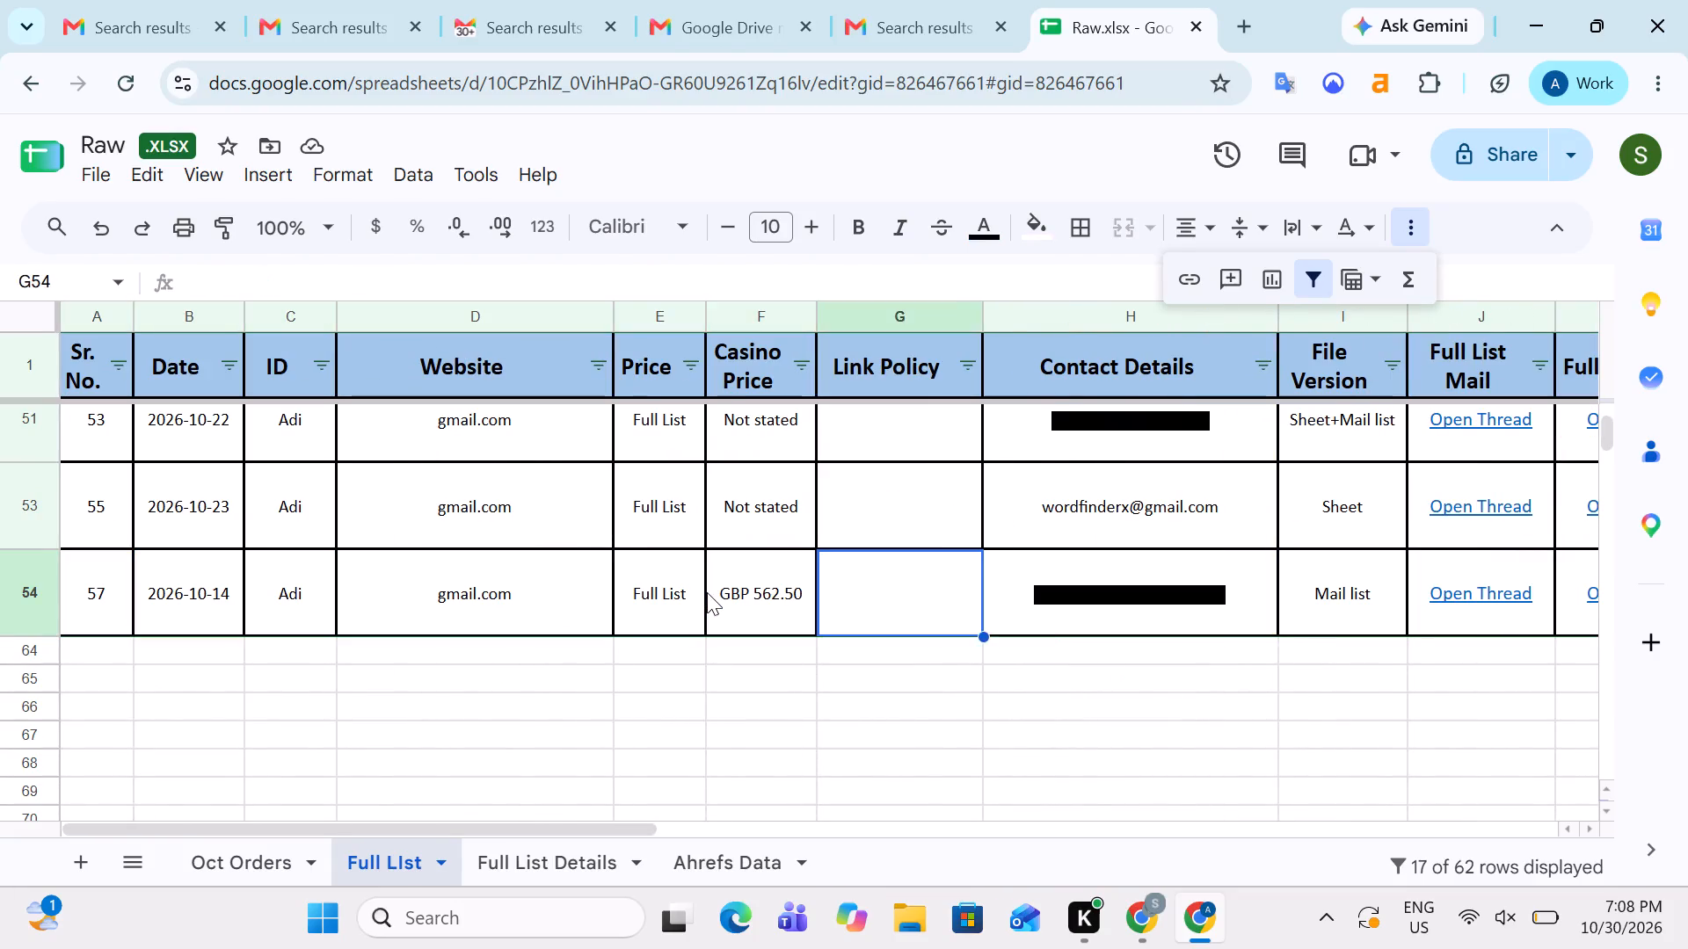
pyautogui.press('Right')
pyautogui.press('Right')
pyautogui.press('Left')
pyautogui.press('Right')
pyautogui.press('Right')
pyautogui.press('Right')
pyautogui.press('Right')
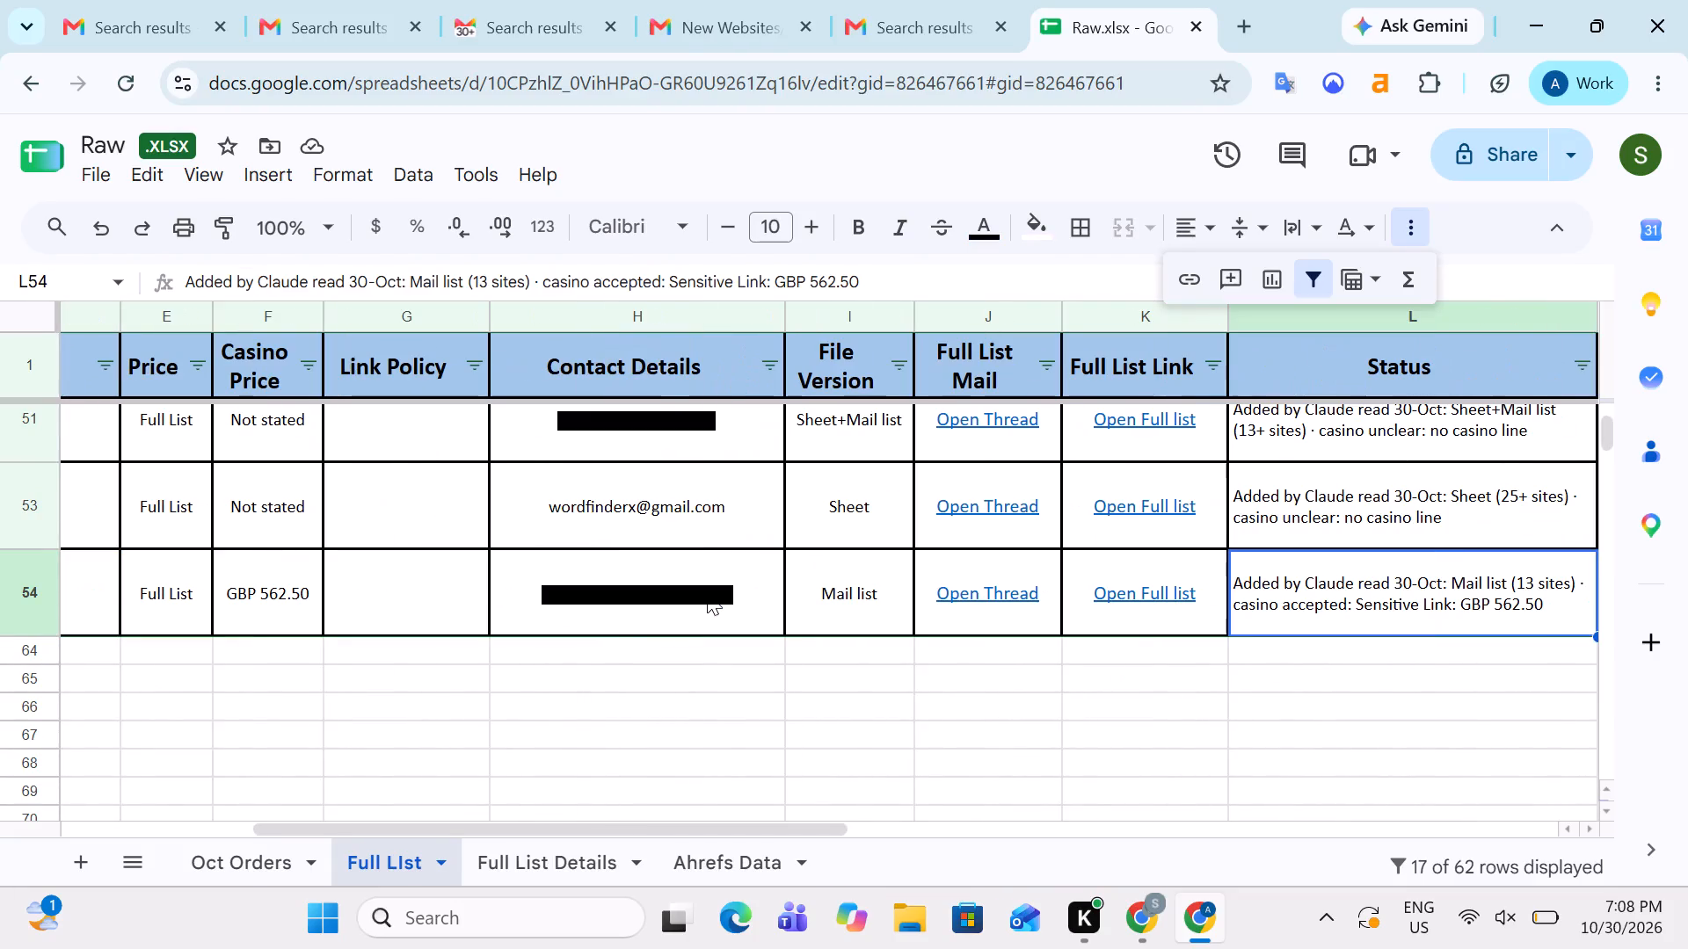
# Go back from the Status entry to the Full List Link cell in row 54 of the Full List.
pyautogui.press('Left')
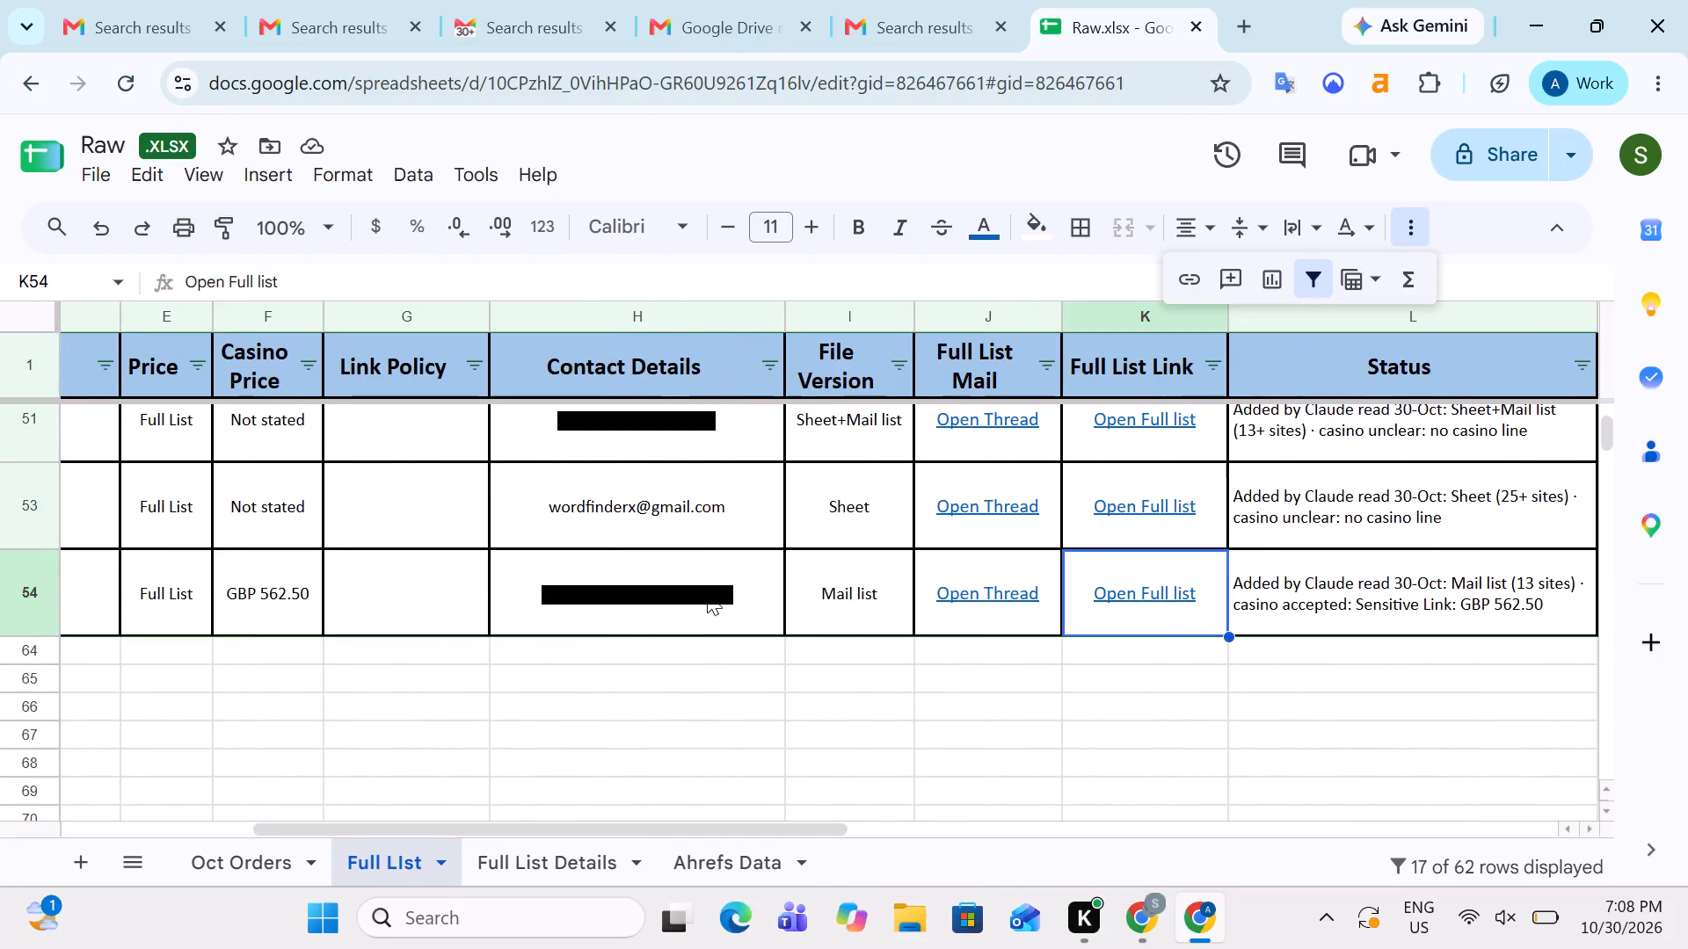
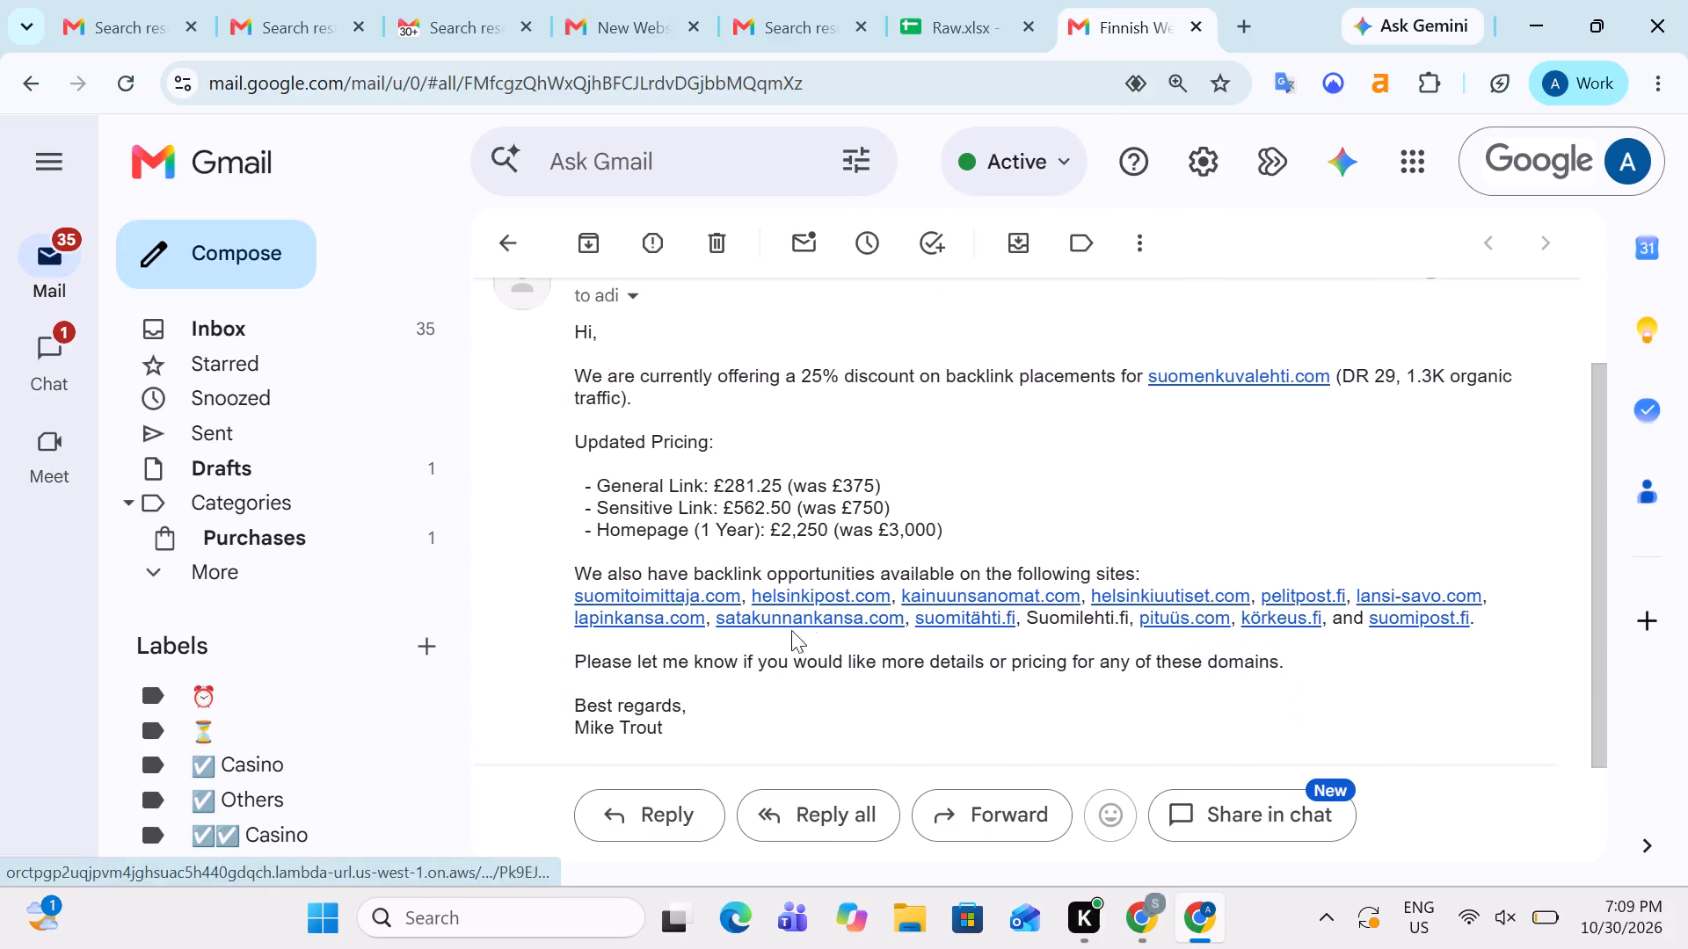
# Open suomitoimittaja.com and helsinkiuutiset.com from the Finnish Websites email and check the contact details in the suomitoimittaja.com footer.
pyautogui.click(718, 590)
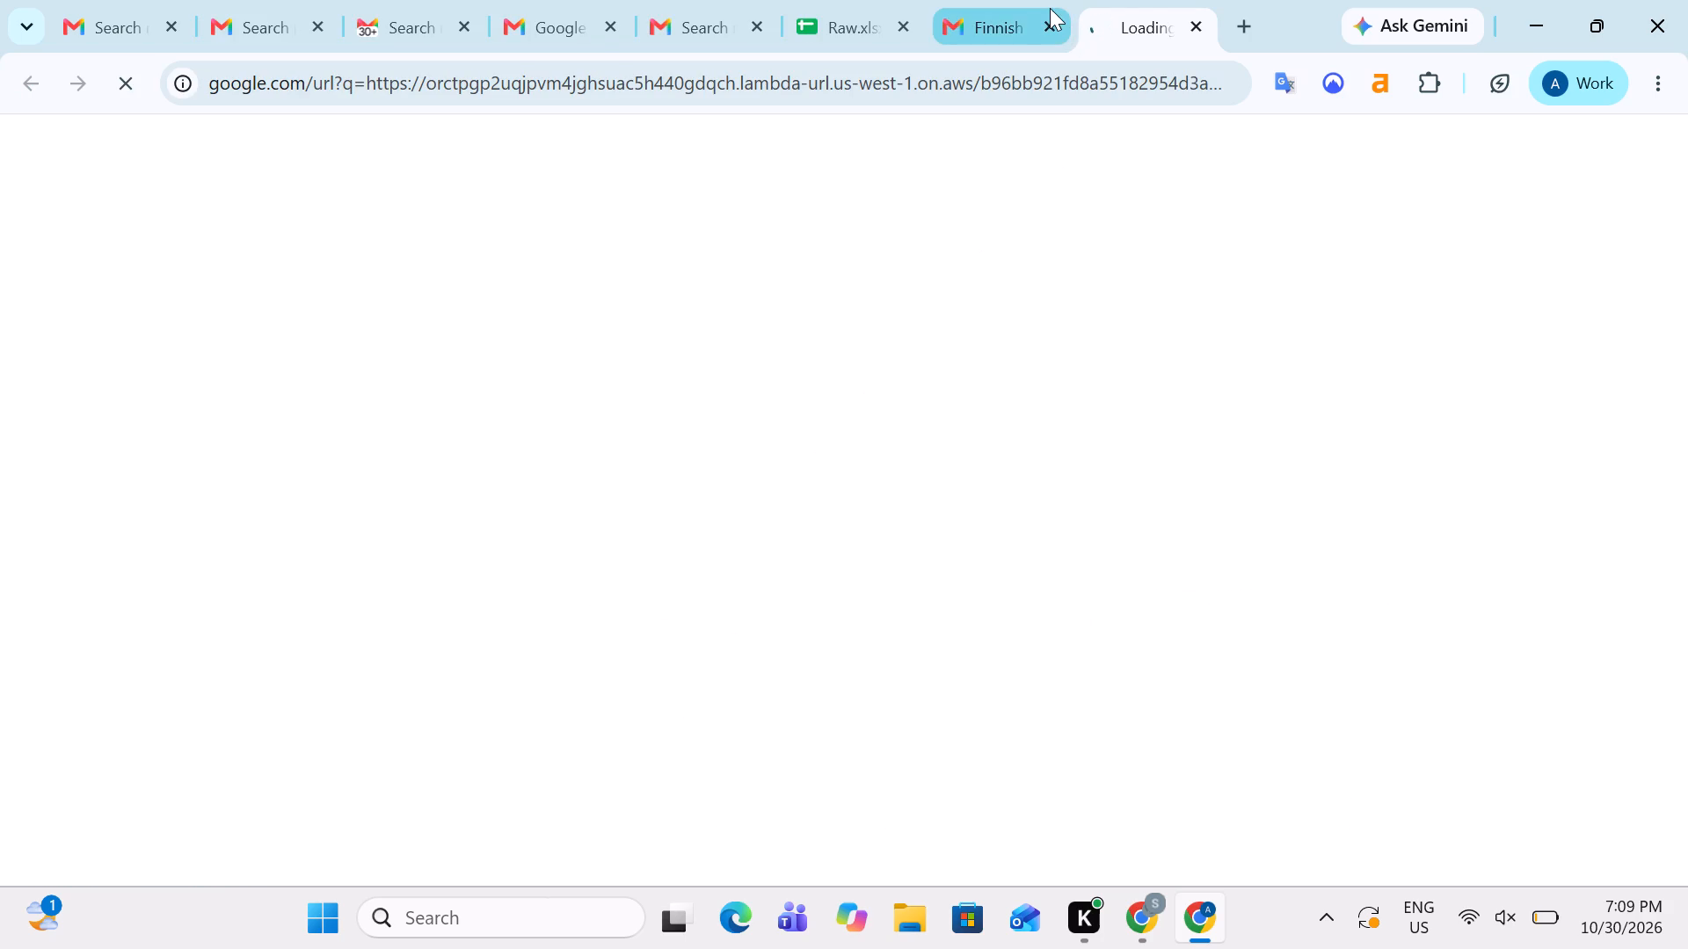
pyautogui.click(1016, 0)
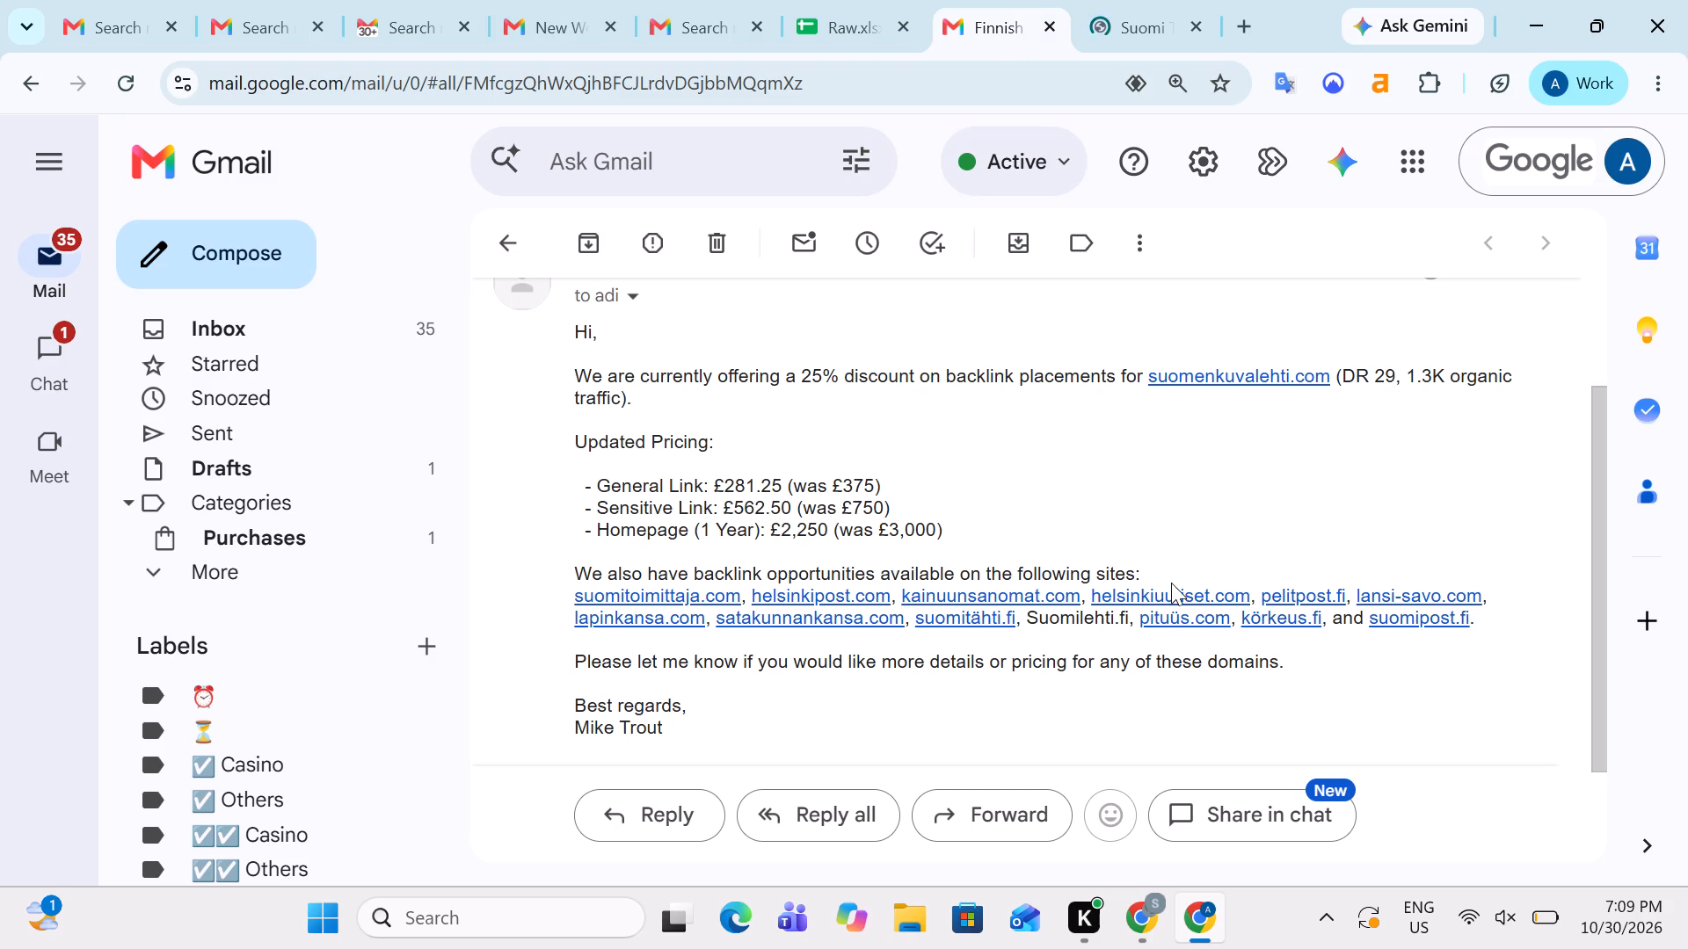
pyautogui.click(1169, 598)
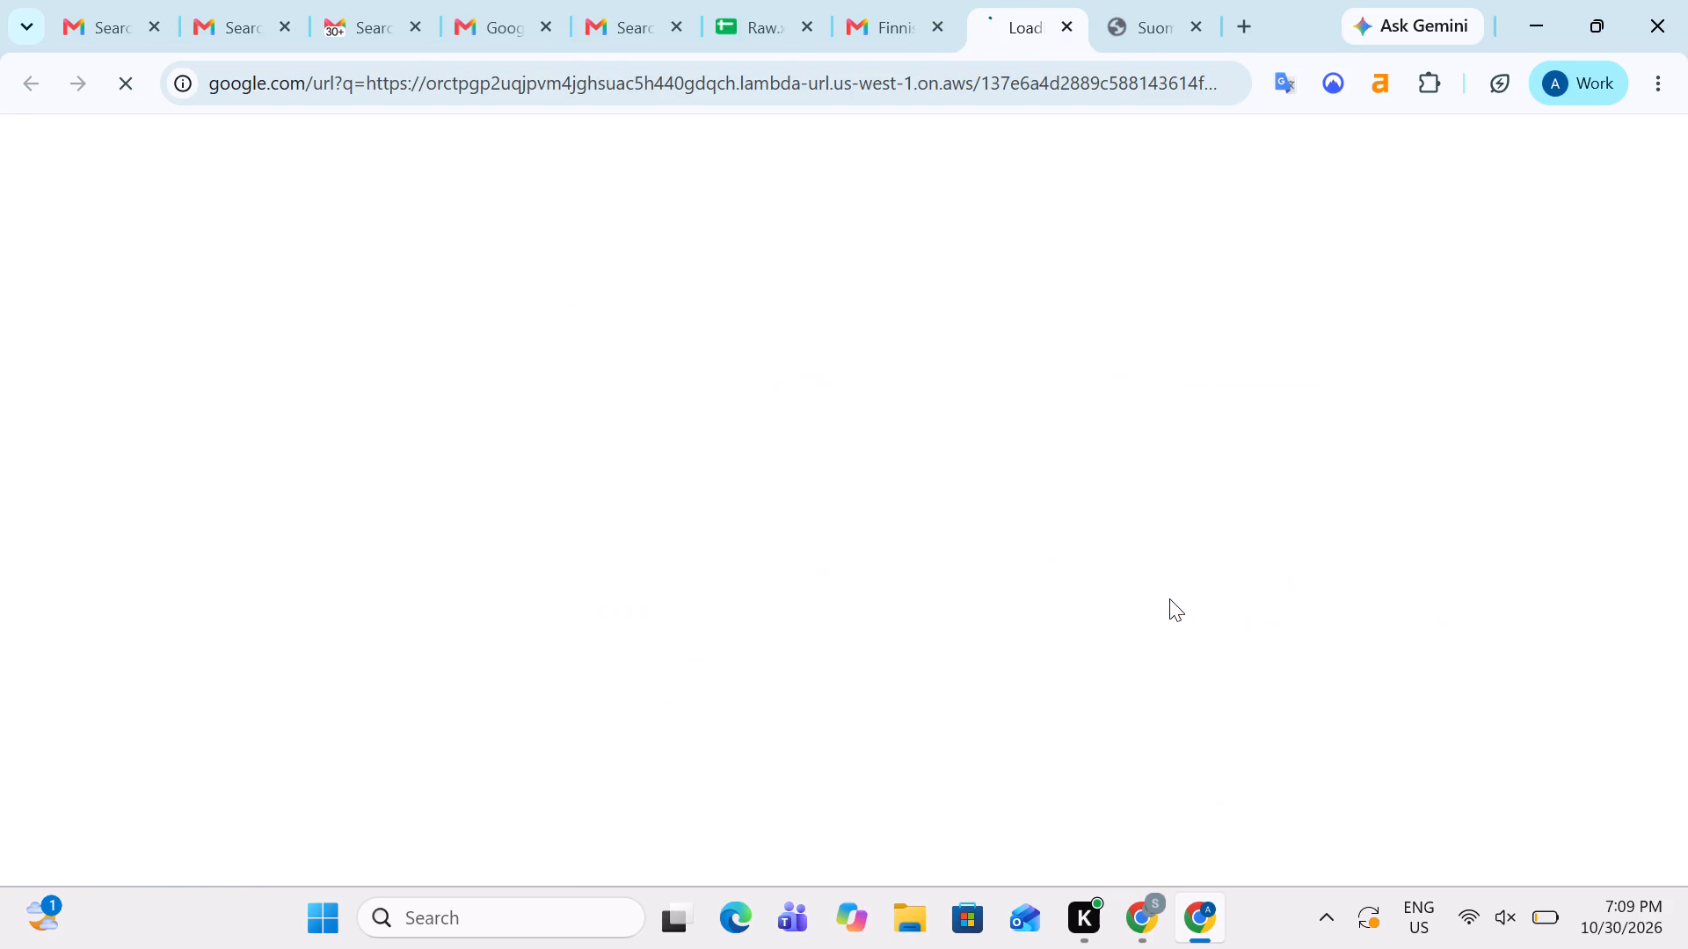
pyautogui.click(1178, 0)
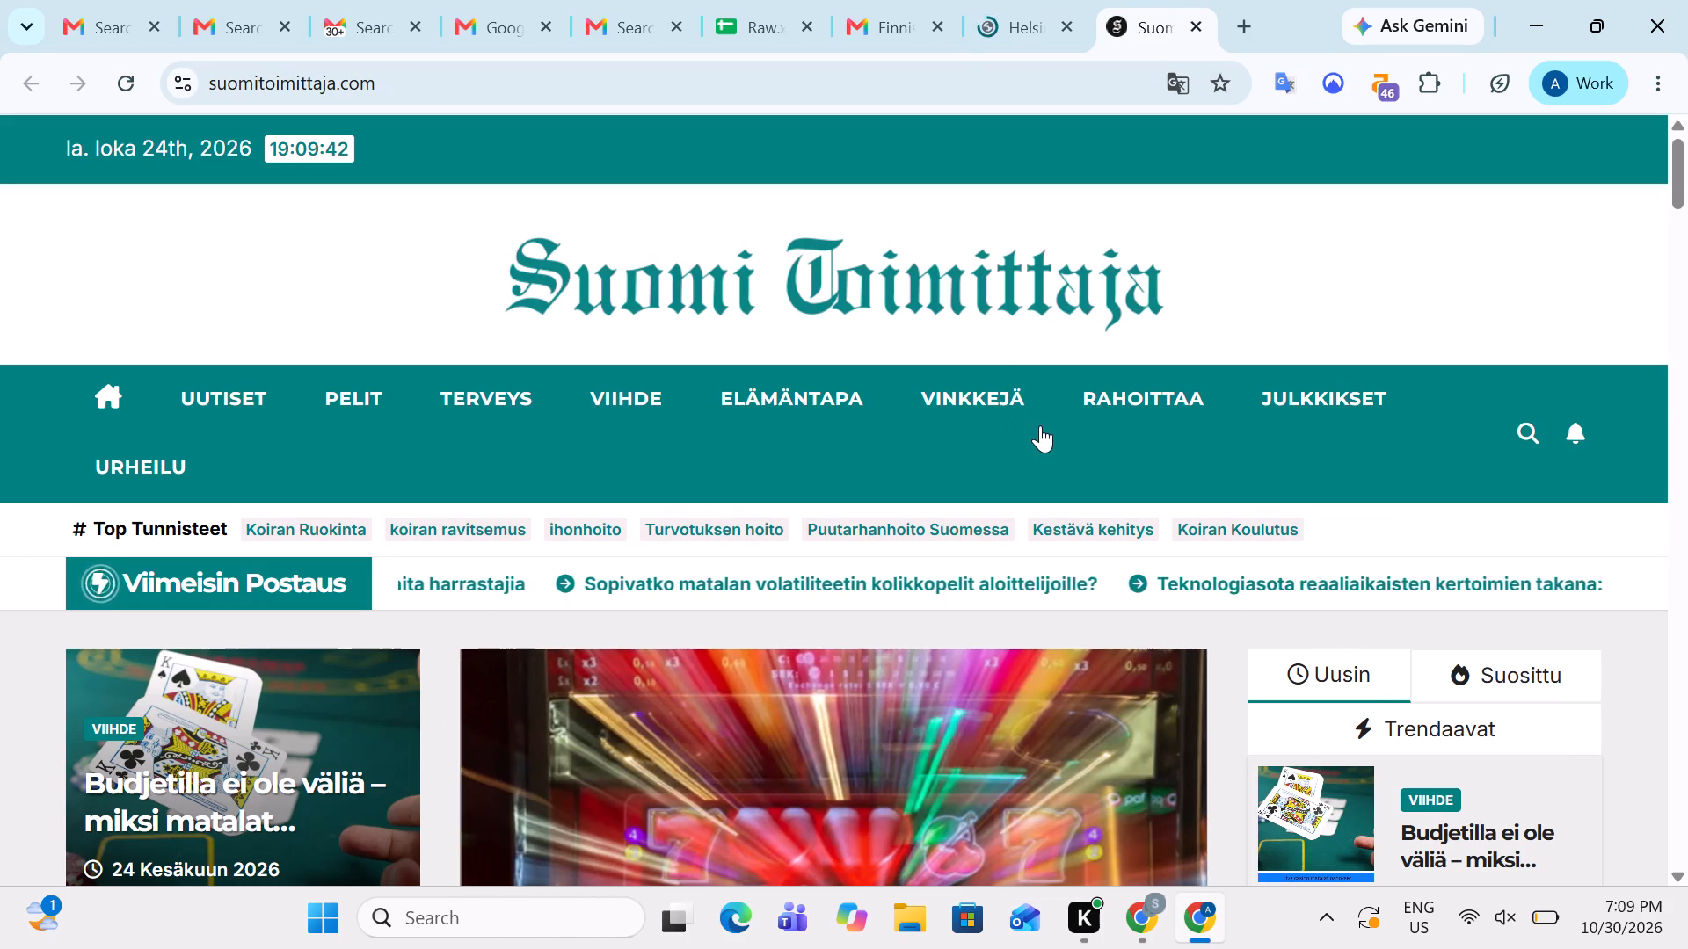
pyautogui.scroll(-20, 1041, 426)
pyautogui.scroll(-11, 1041, 426)
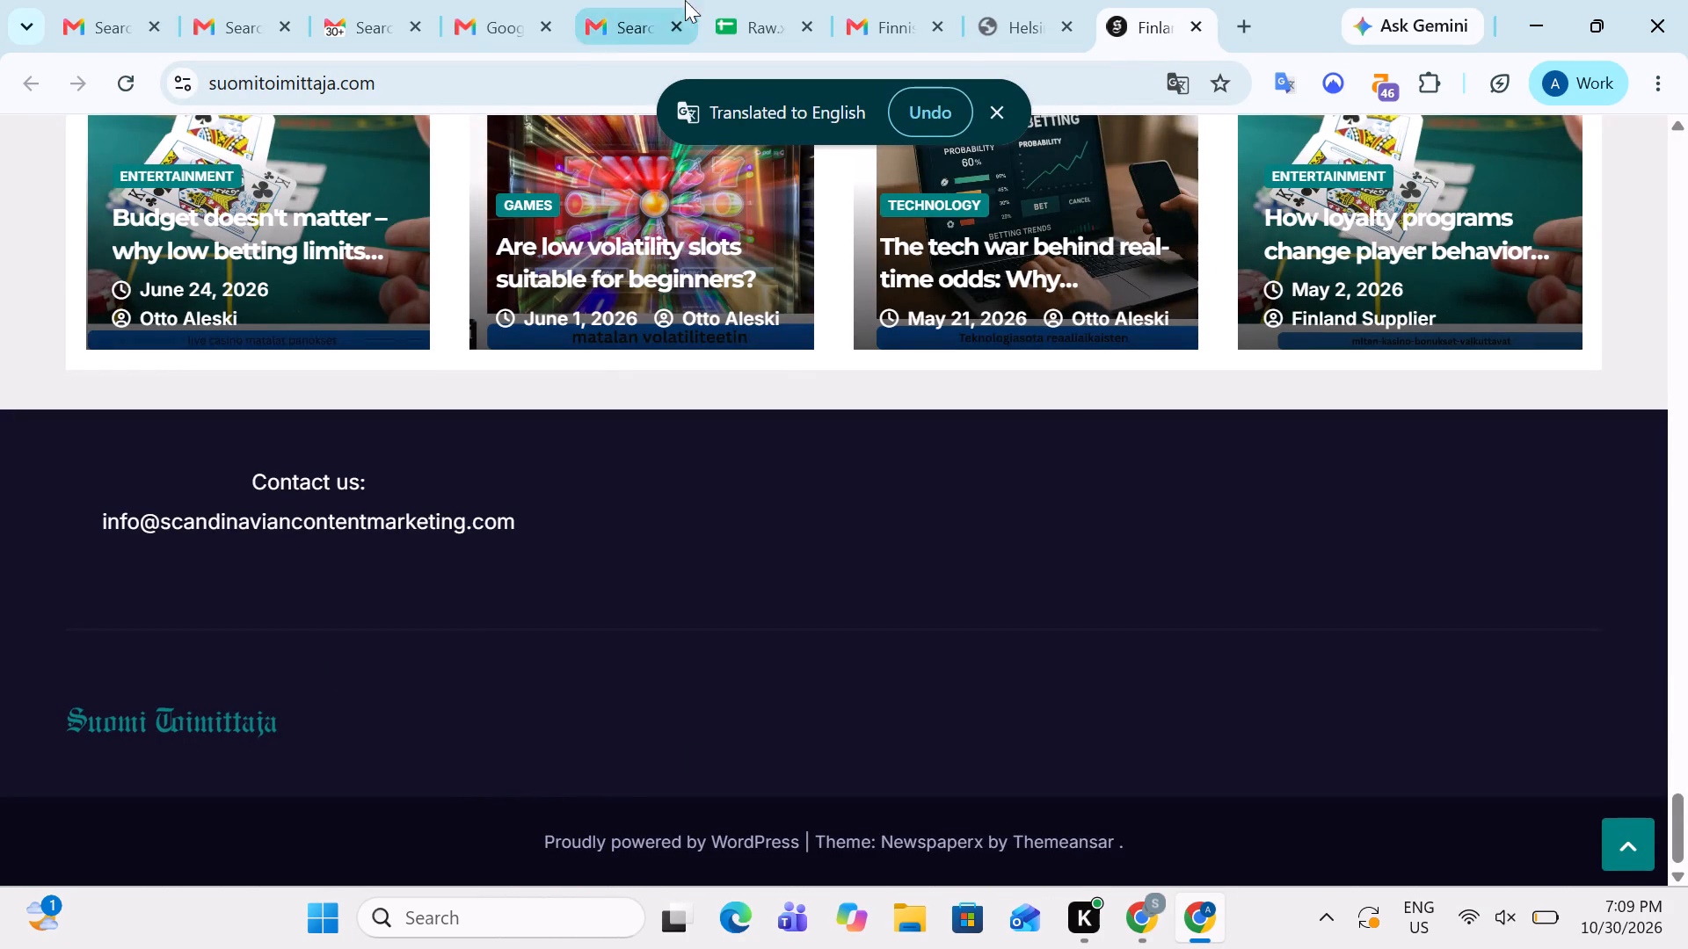
# Examine the contact e-mail in the helsinkiuutiset.com footer and compare it with the one on suomitoimittaja.com.
pyautogui.click(1012, 0)
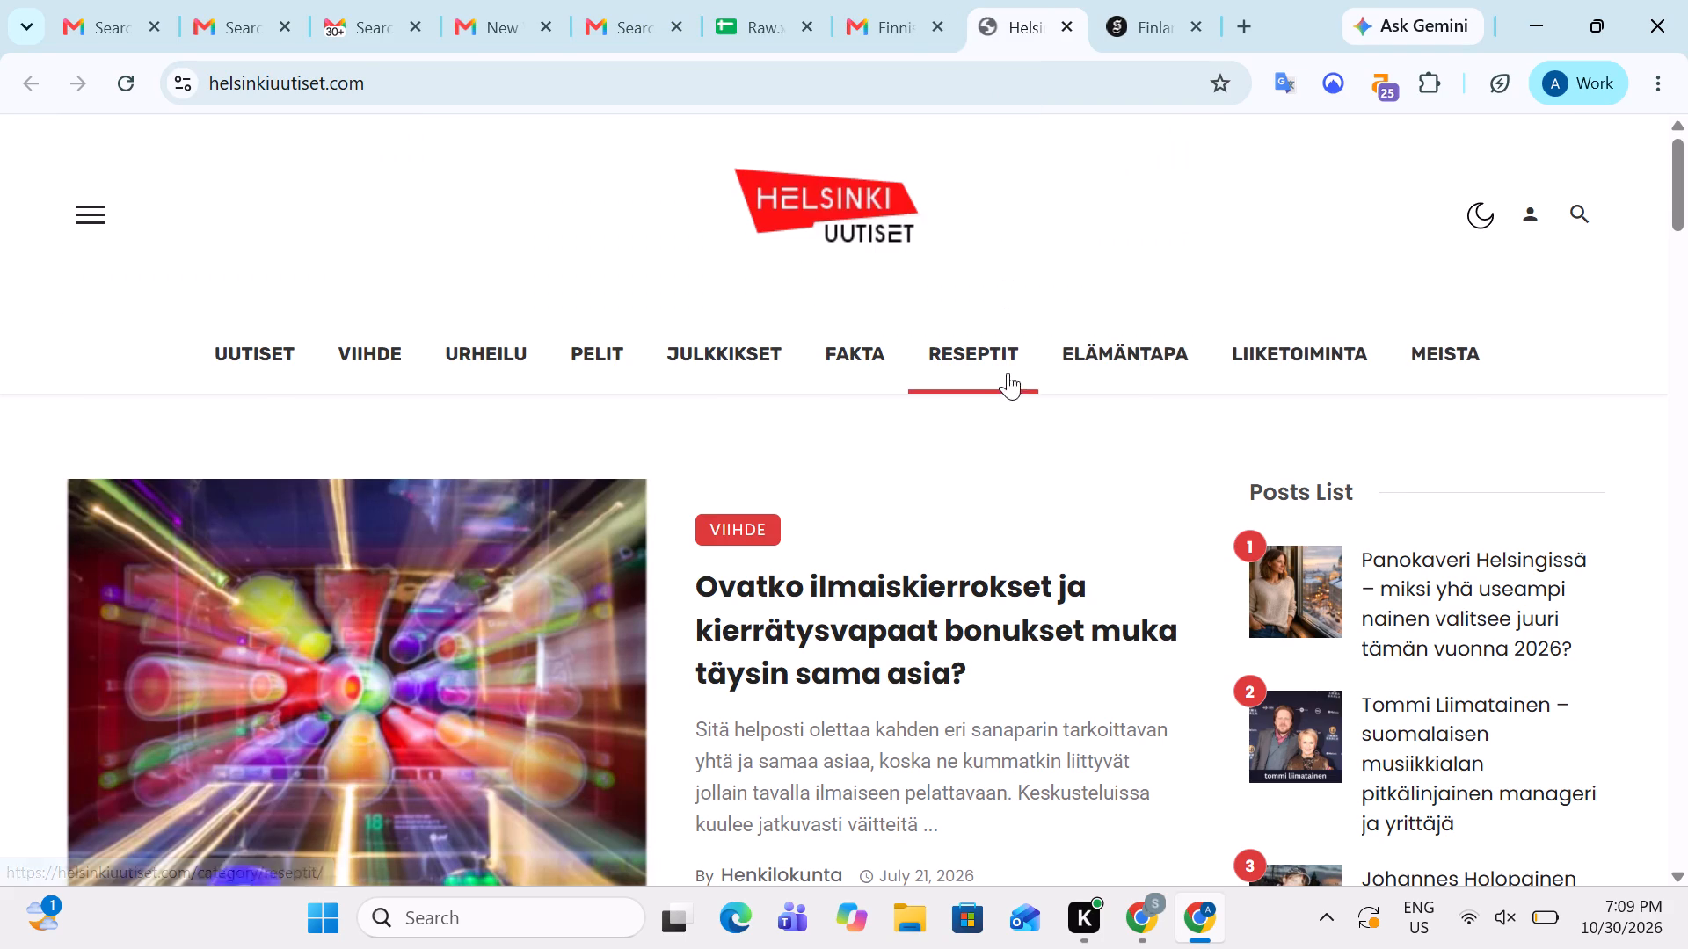
pyautogui.click(1117, 0)
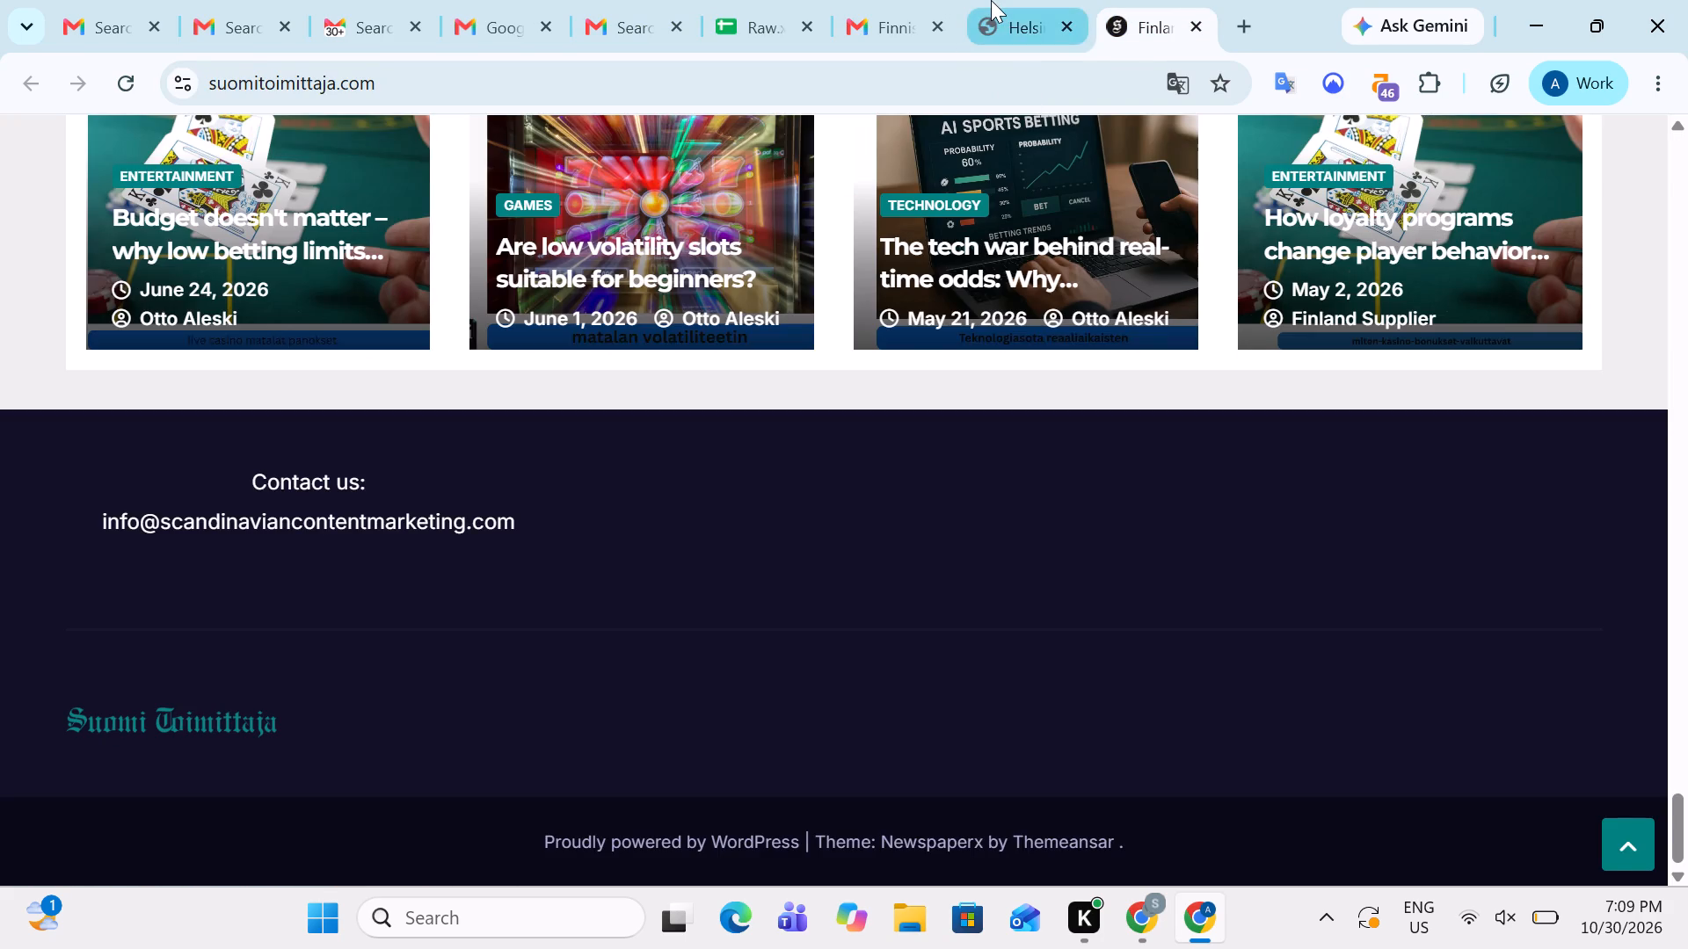
pyautogui.click(991, 0)
pyautogui.scroll(-20, 944, 455)
pyautogui.scroll(-11, 944, 455)
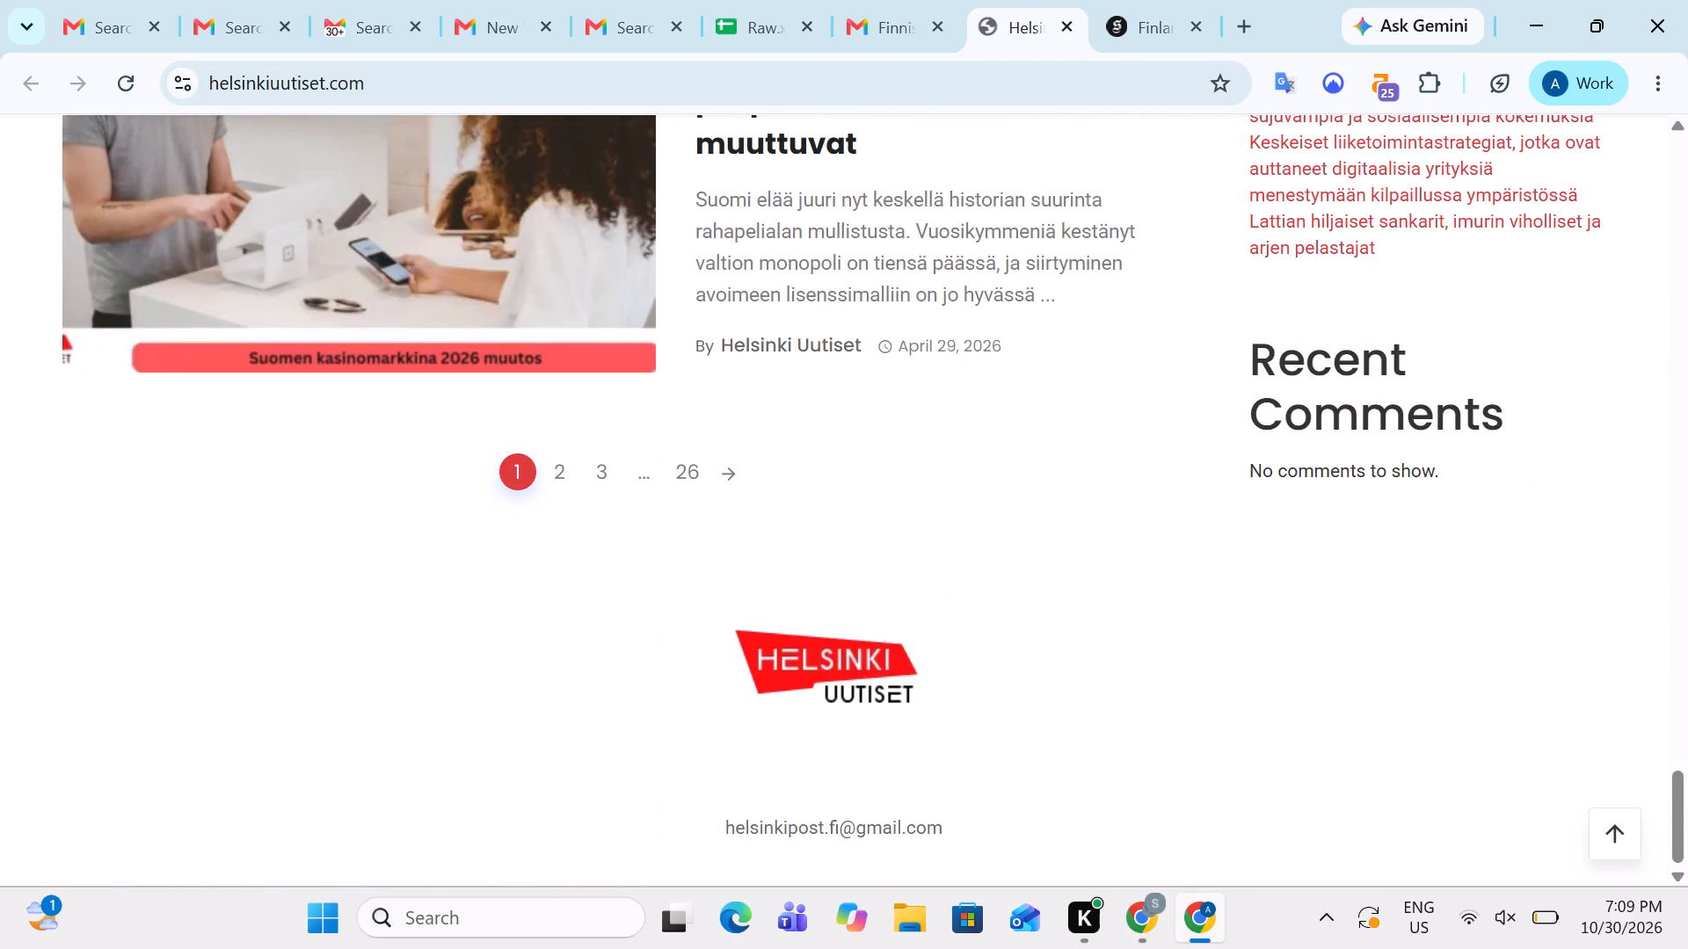
pyautogui.moveTo(849, 835); pyautogui.dragTo(1118, 0)
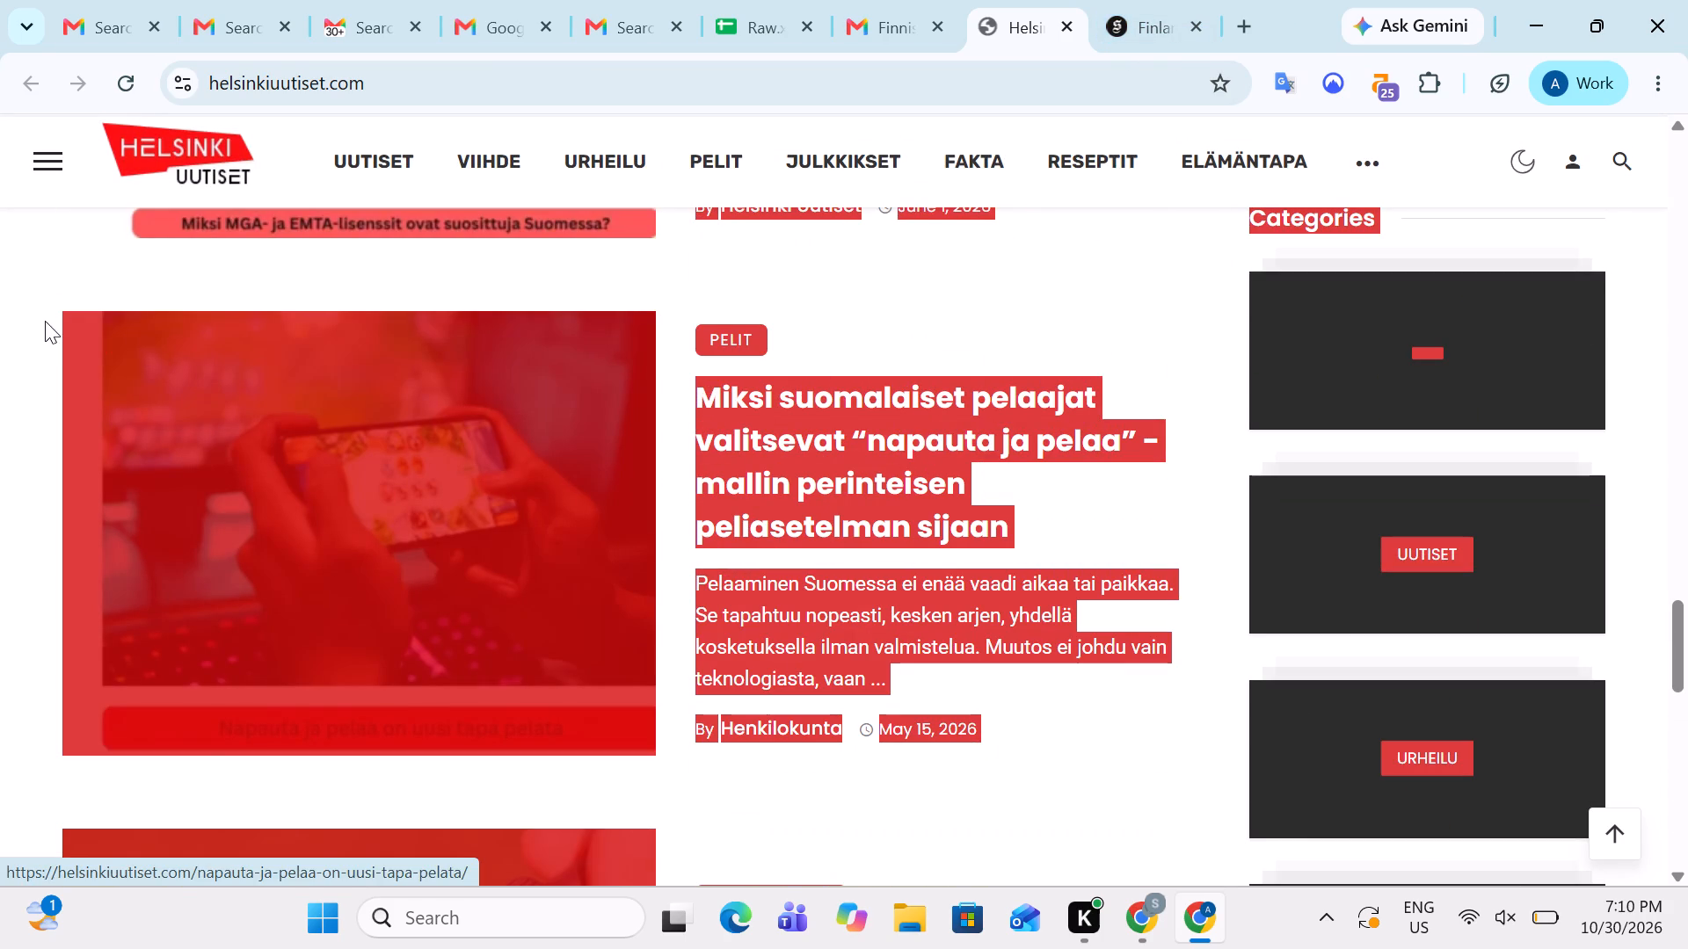
pyautogui.click(0, 314)
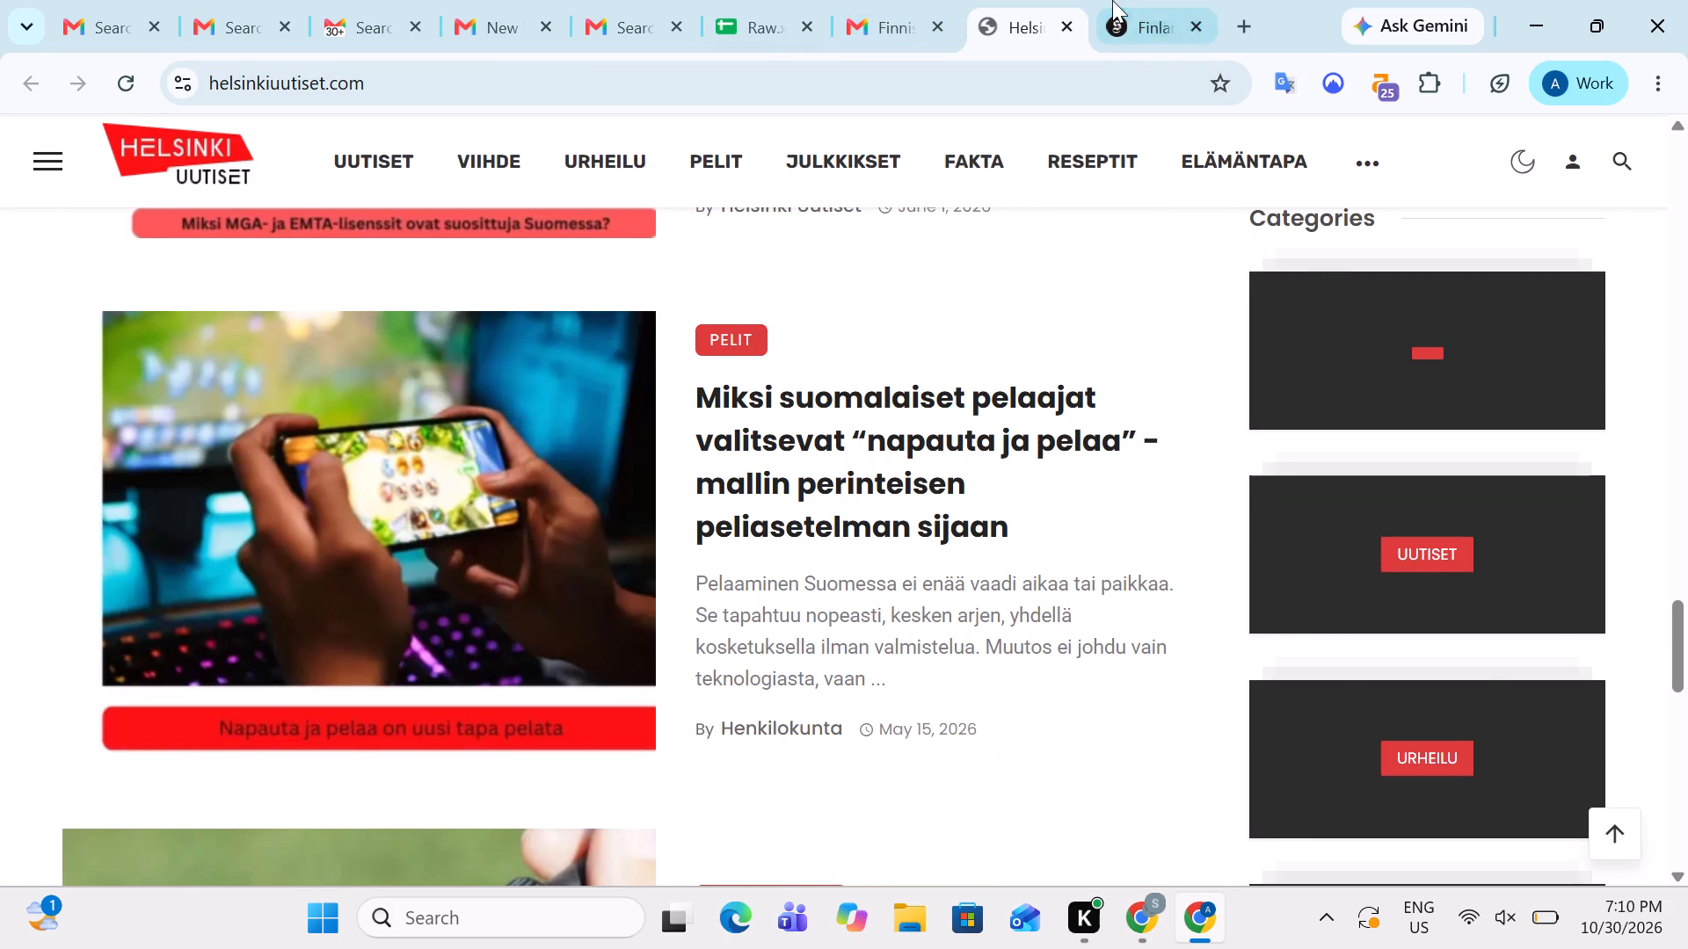
pyautogui.click(1112, 0)
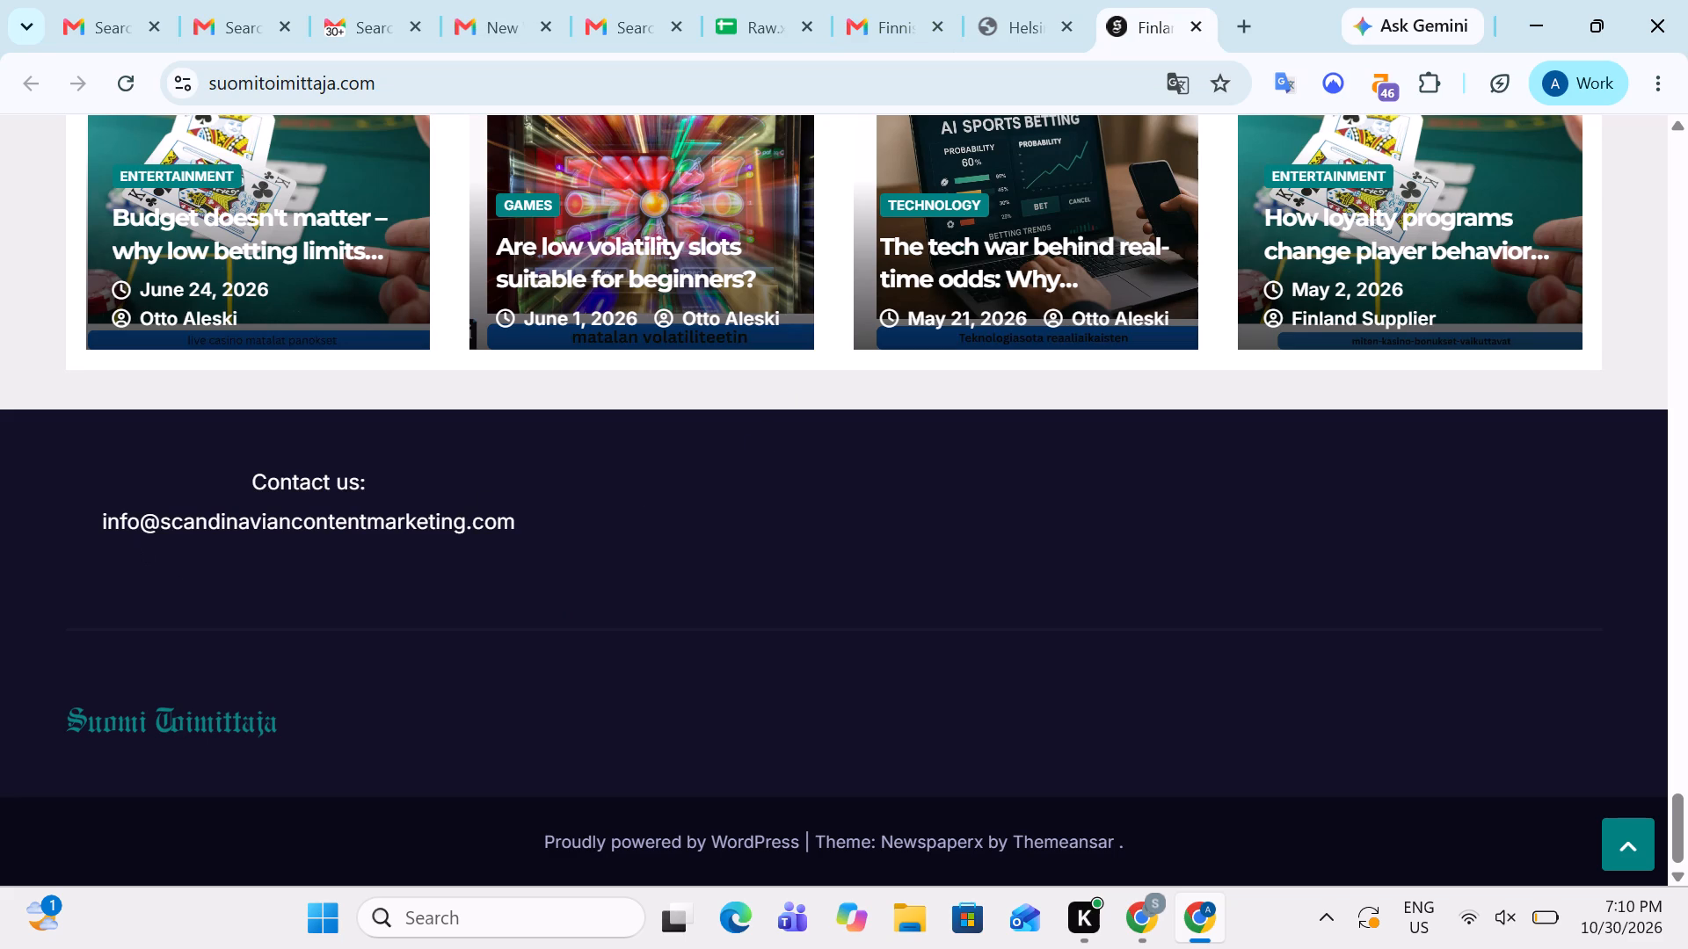
pyautogui.click(1029, 0)
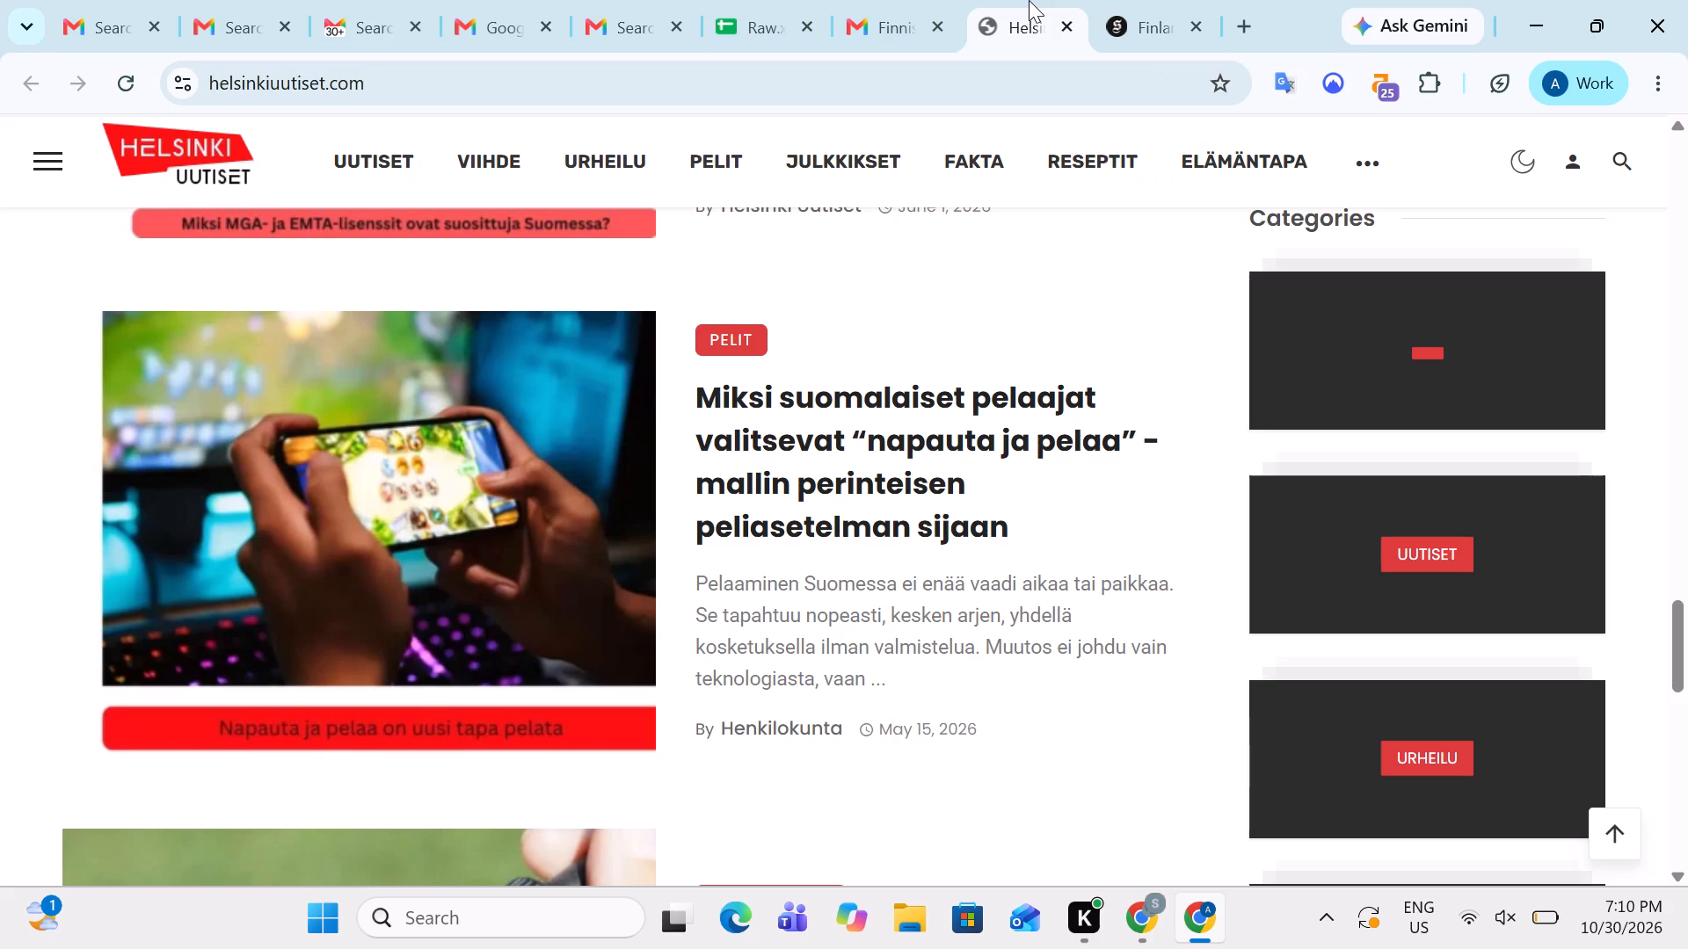
pyautogui.scroll(-2, 970, 682)
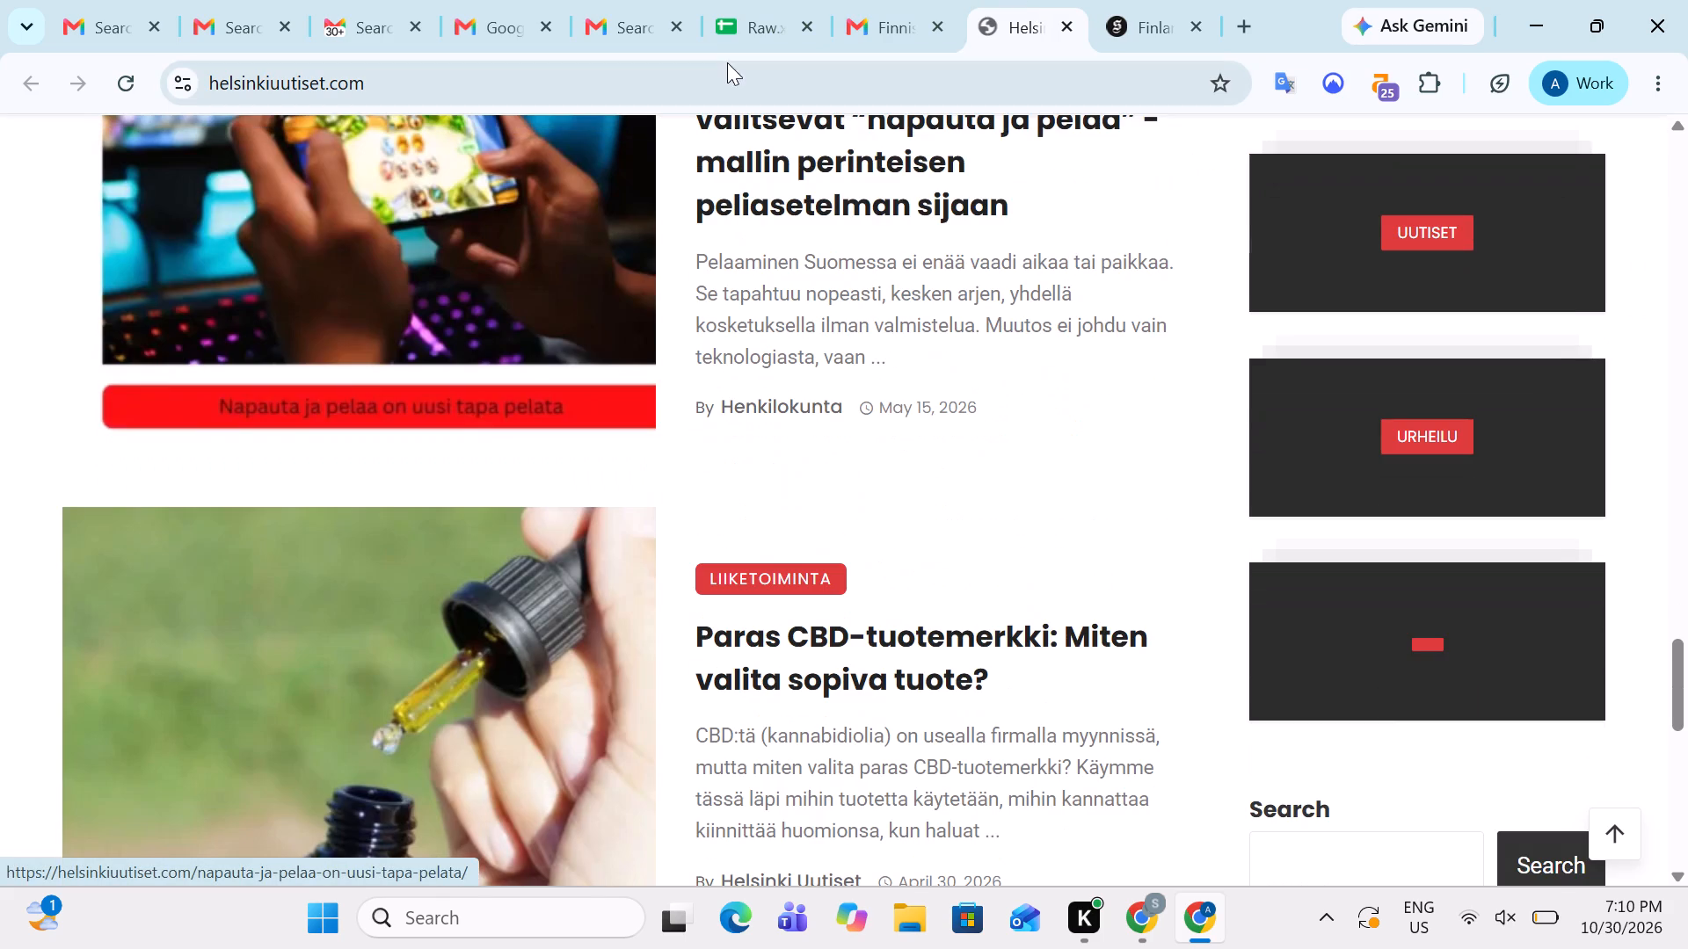
# Check the sender of the Finnish Websites email against the sites, and close both sites and the email to return to Raw.xlsx.
pyautogui.click(920, 0)
pyautogui.scroll(1, 825, 474)
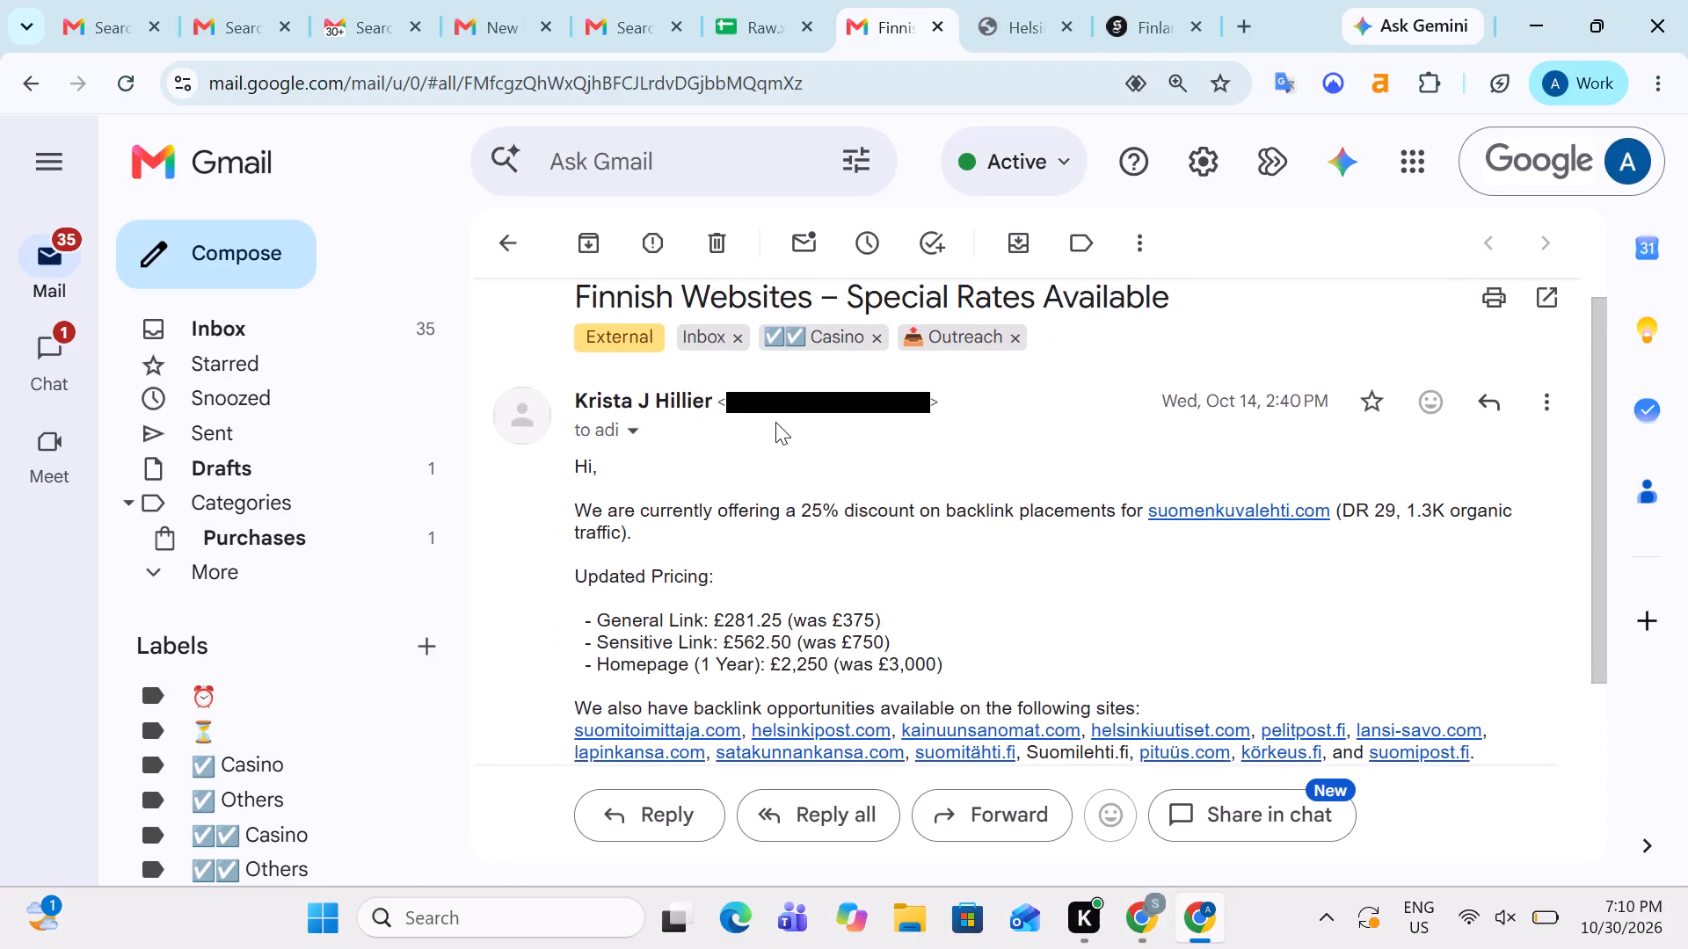
pyautogui.click(1033, 11)
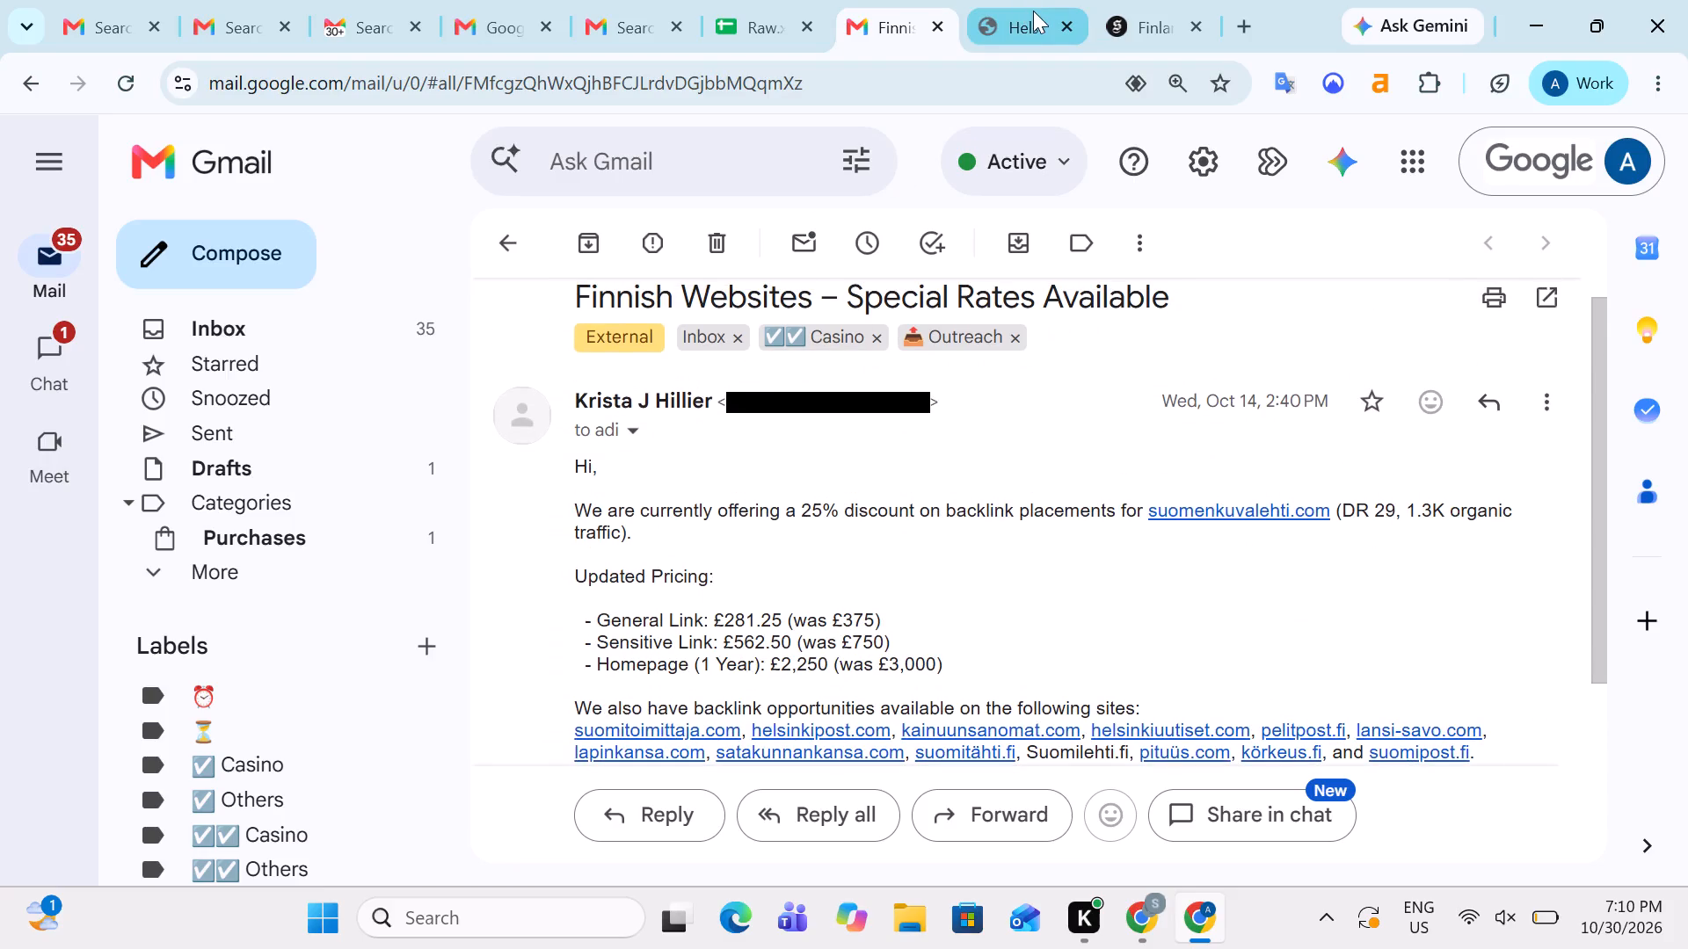
pyautogui.click(1069, 29)
pyautogui.click(1069, 29)
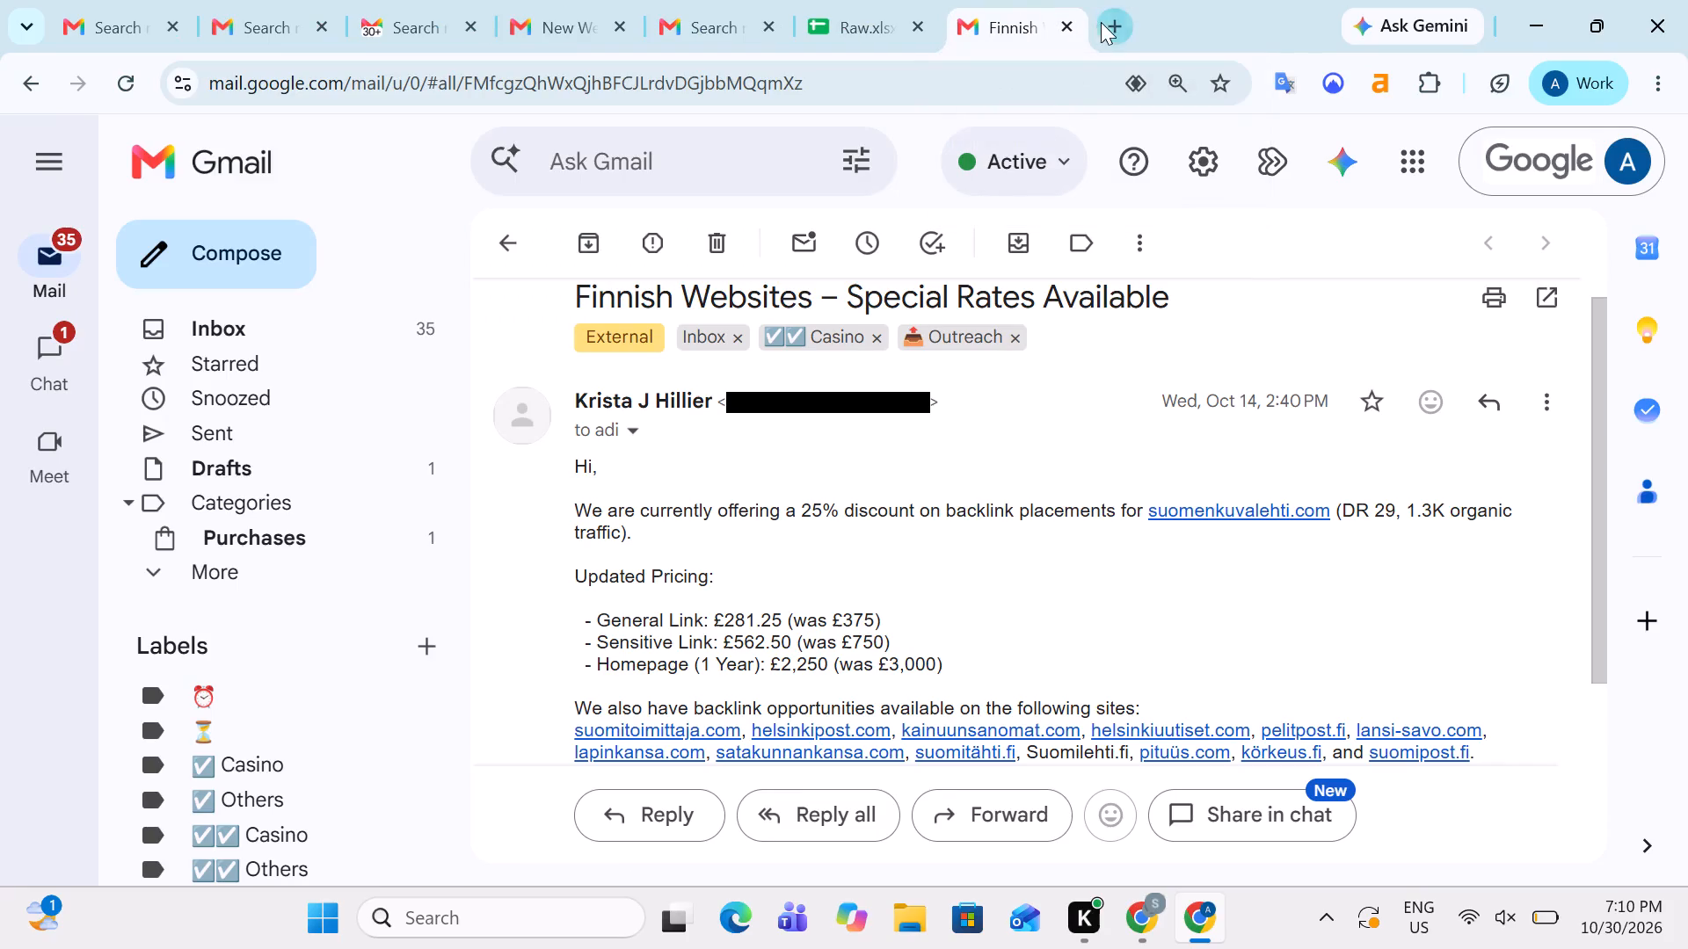
pyautogui.click(1066, 25)
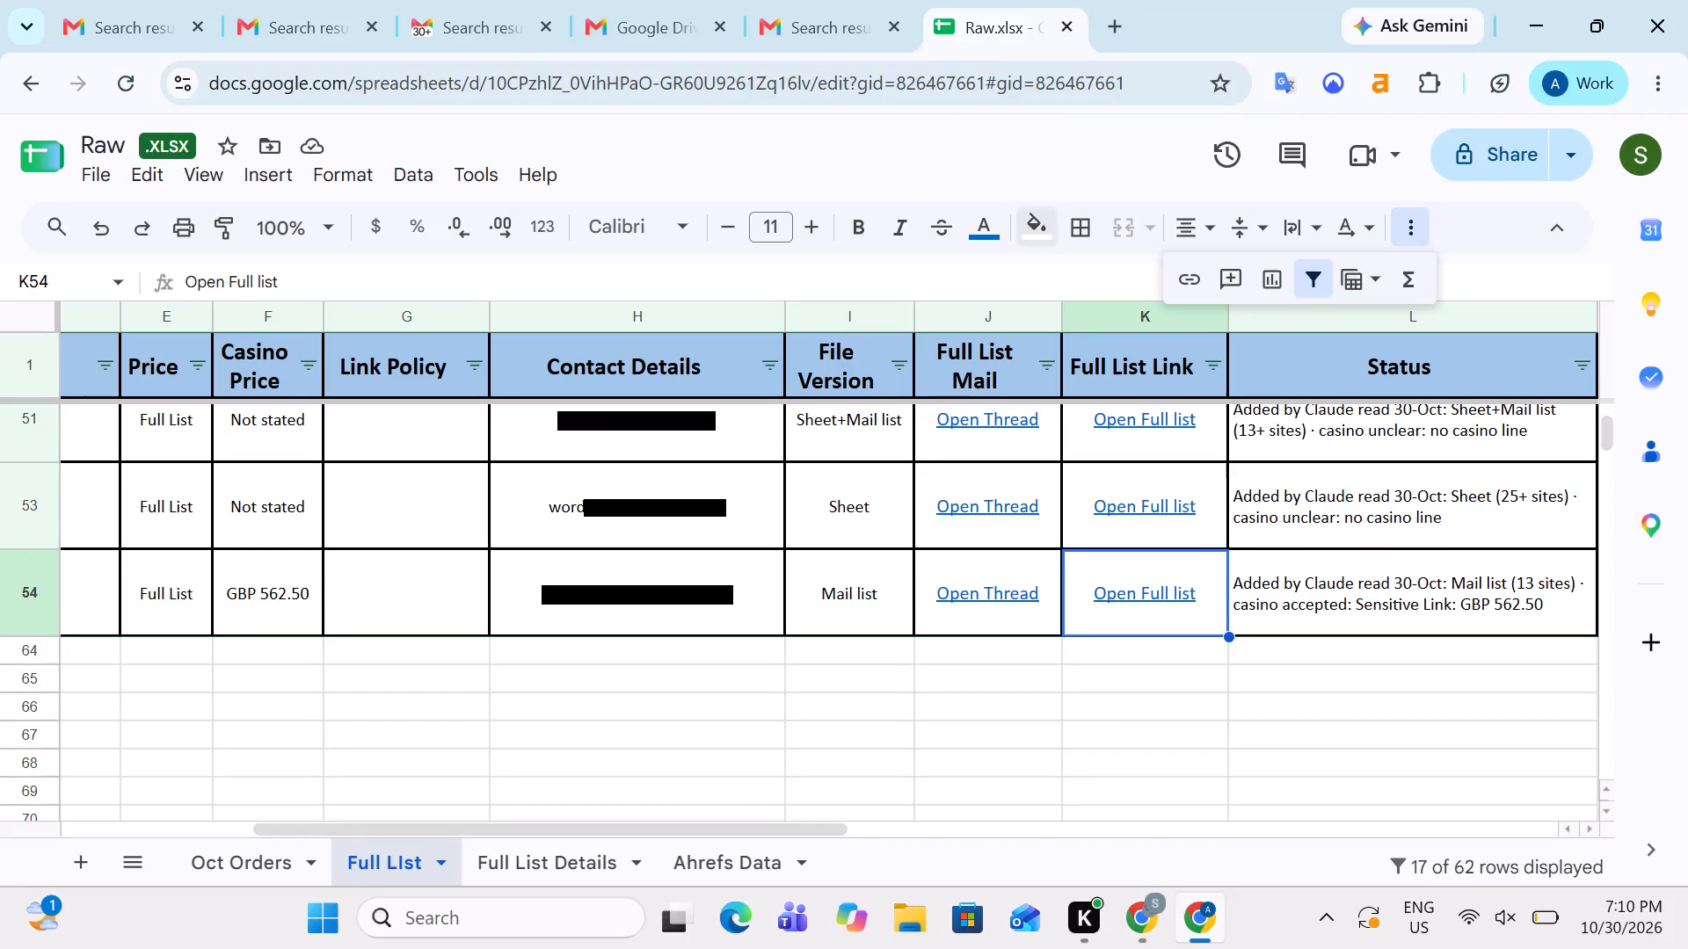
# Review the row 54 contact details in the Full List and go to the Full List Mail thread link of row 53.
pyautogui.click(830, 601)
pyautogui.press('Left')
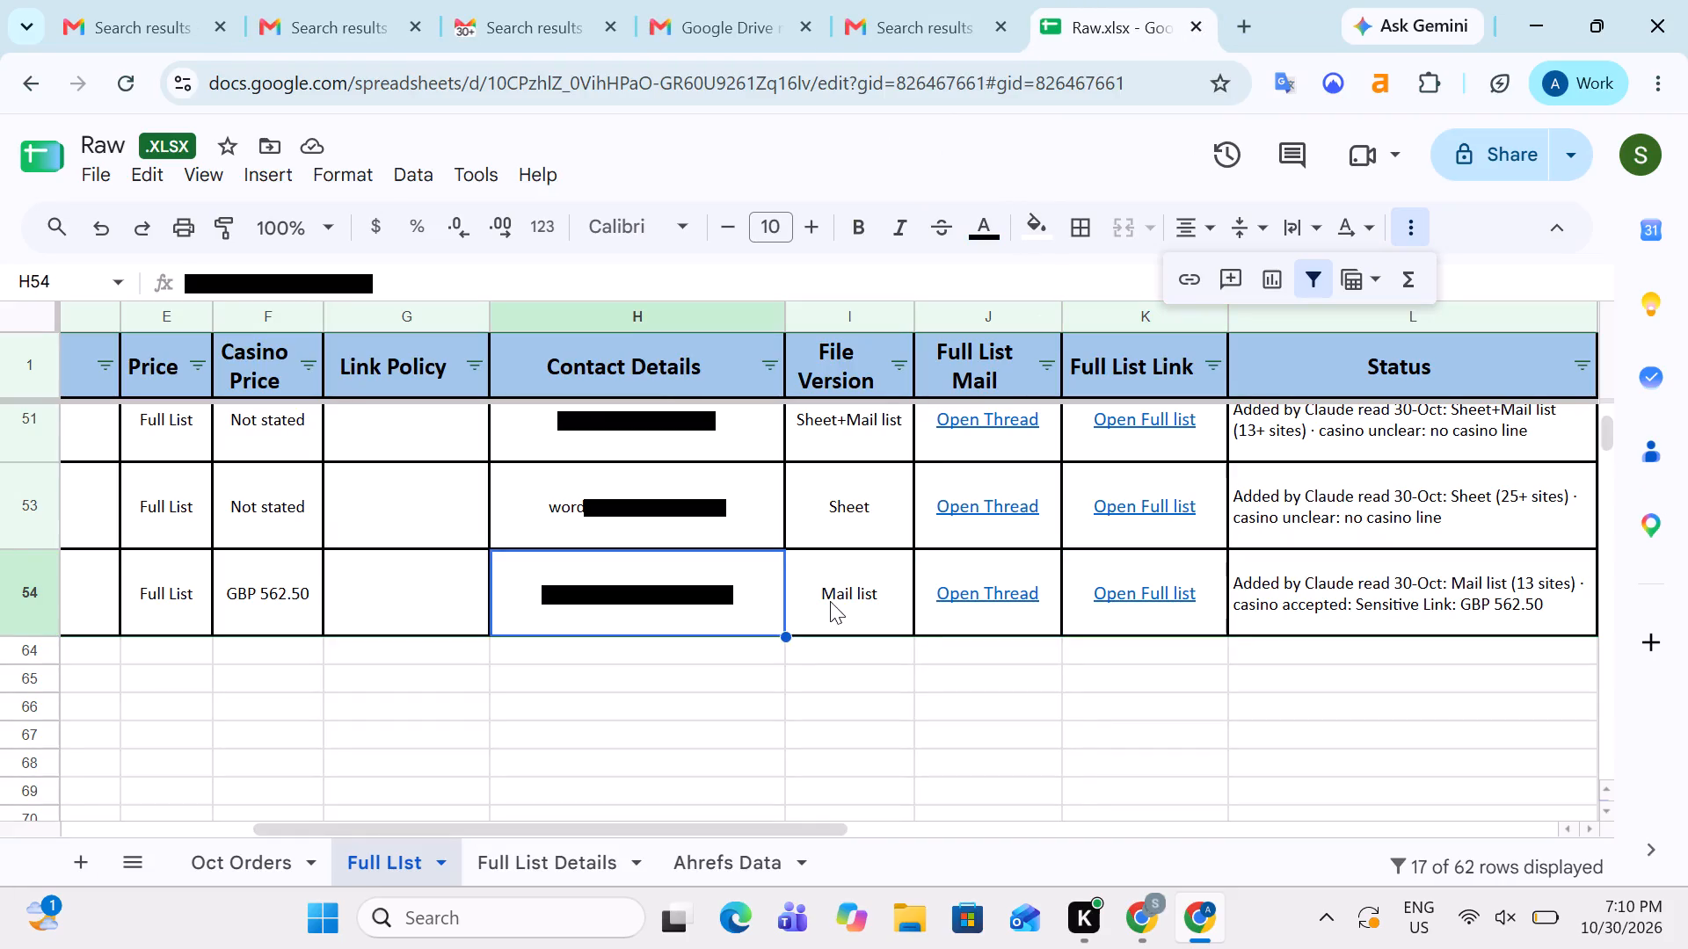
pyautogui.press('Up')
pyautogui.press('Right')
pyautogui.press('Right')
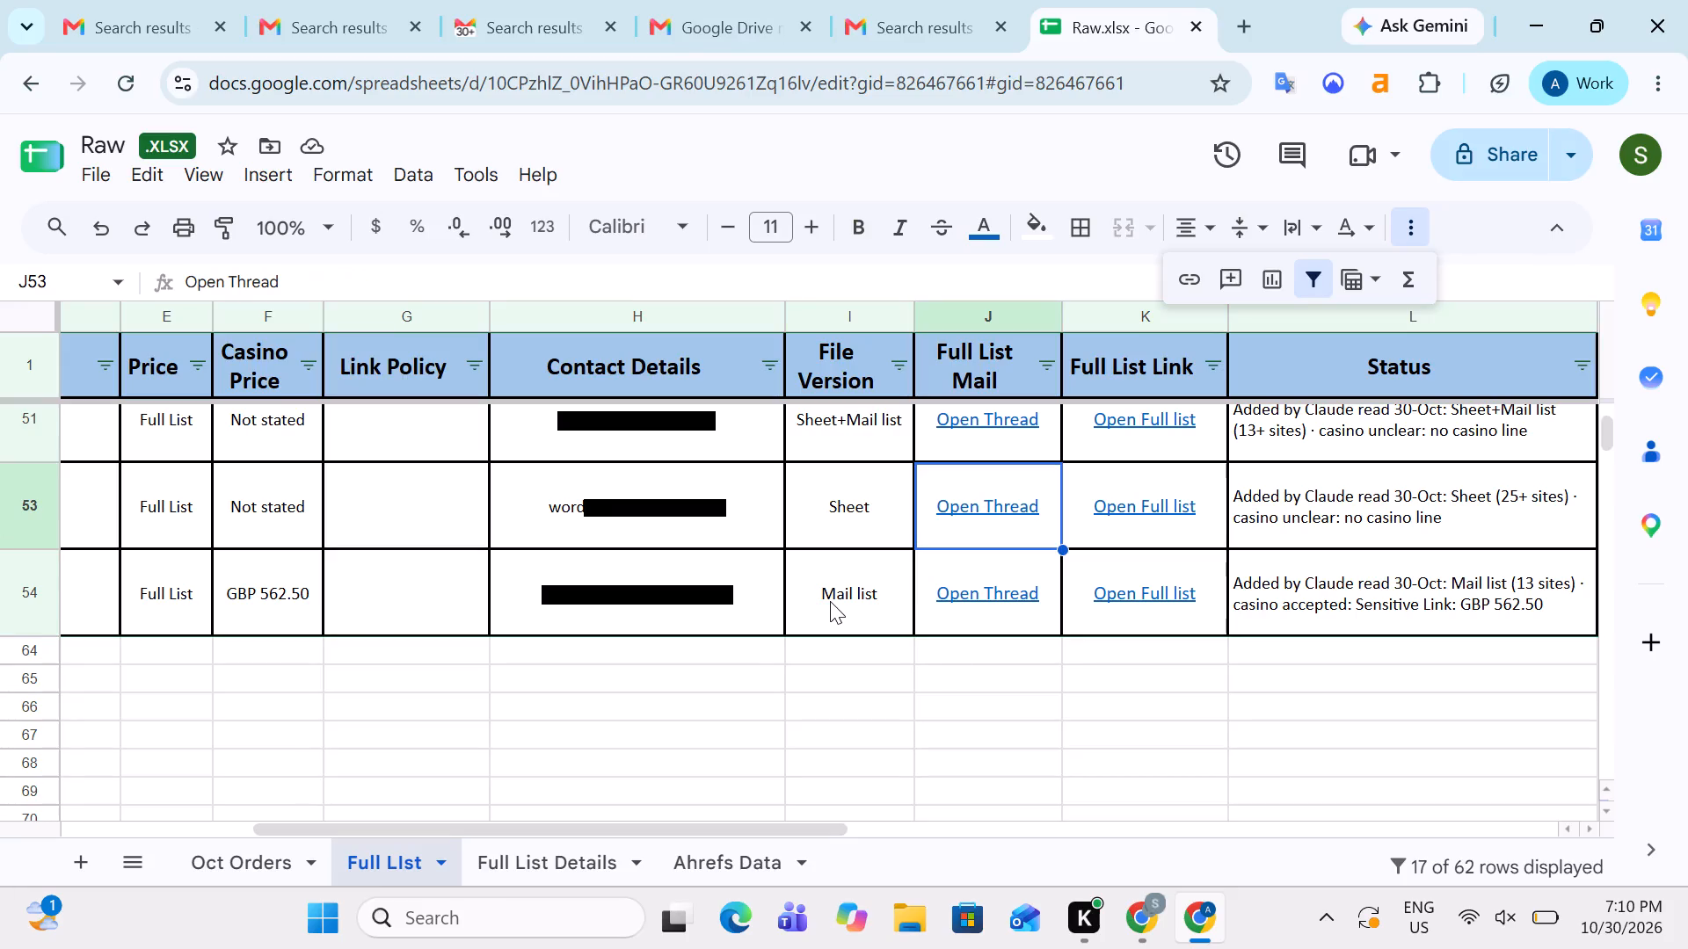
# Rename the workbook from Raw to Full list and save it.
pyautogui.scroll(19, 529, 394)
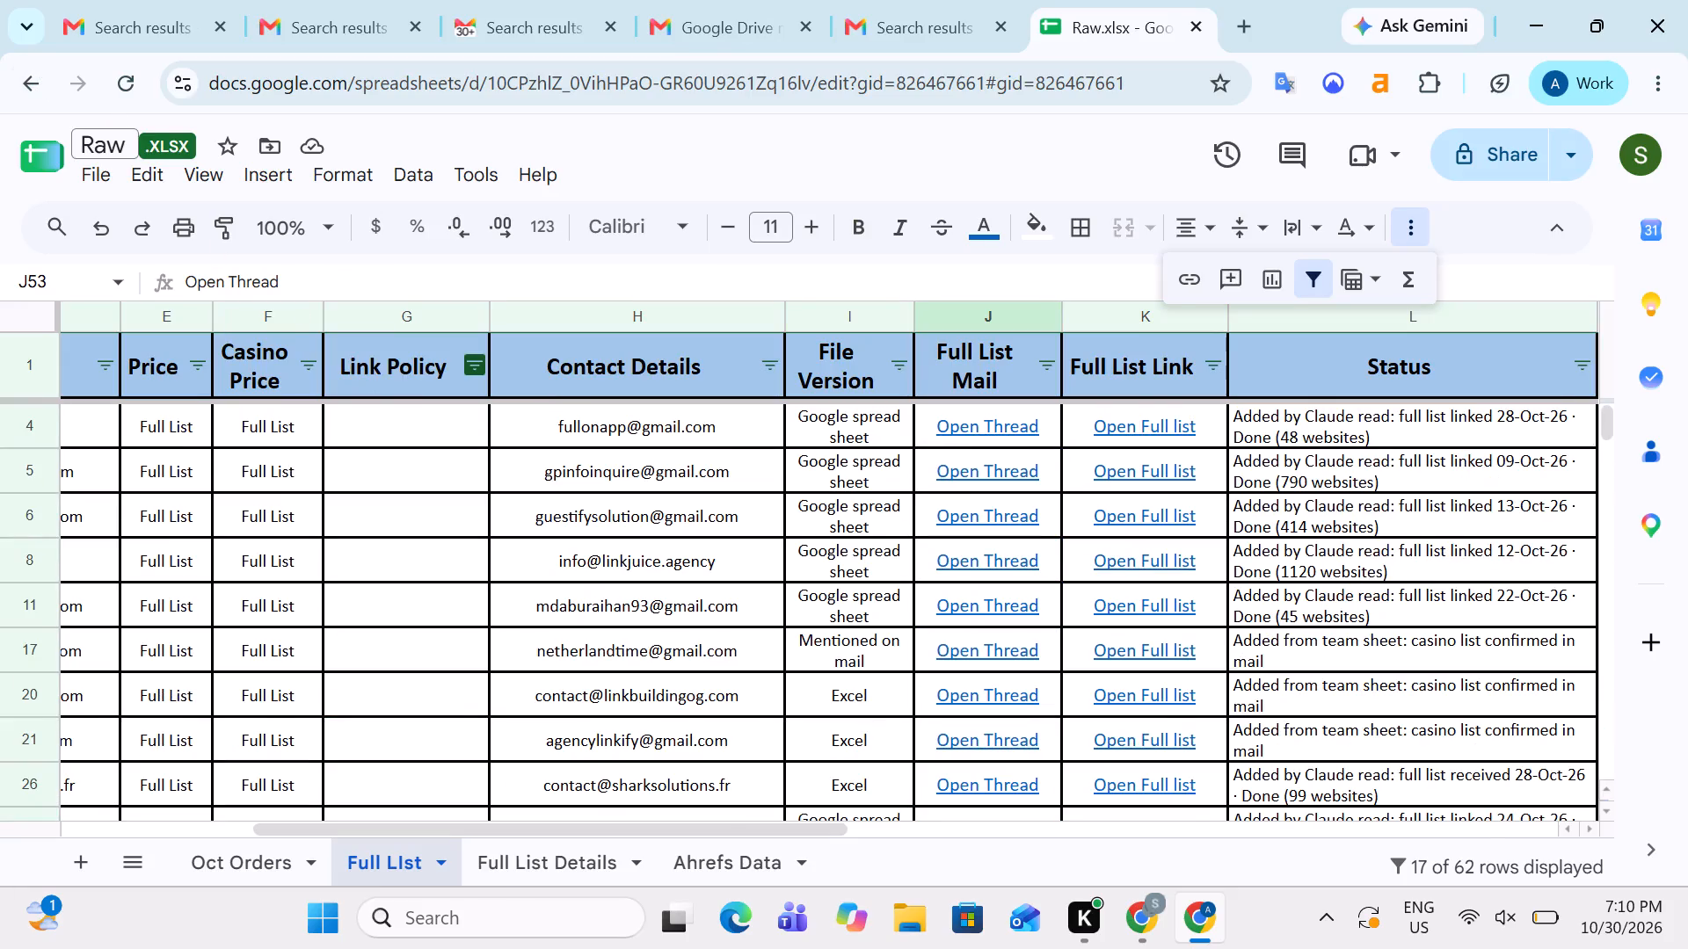
pyautogui.doubleClick(113, 138)
pyautogui.press('BackSpace')
pyautogui.write('Full lit')
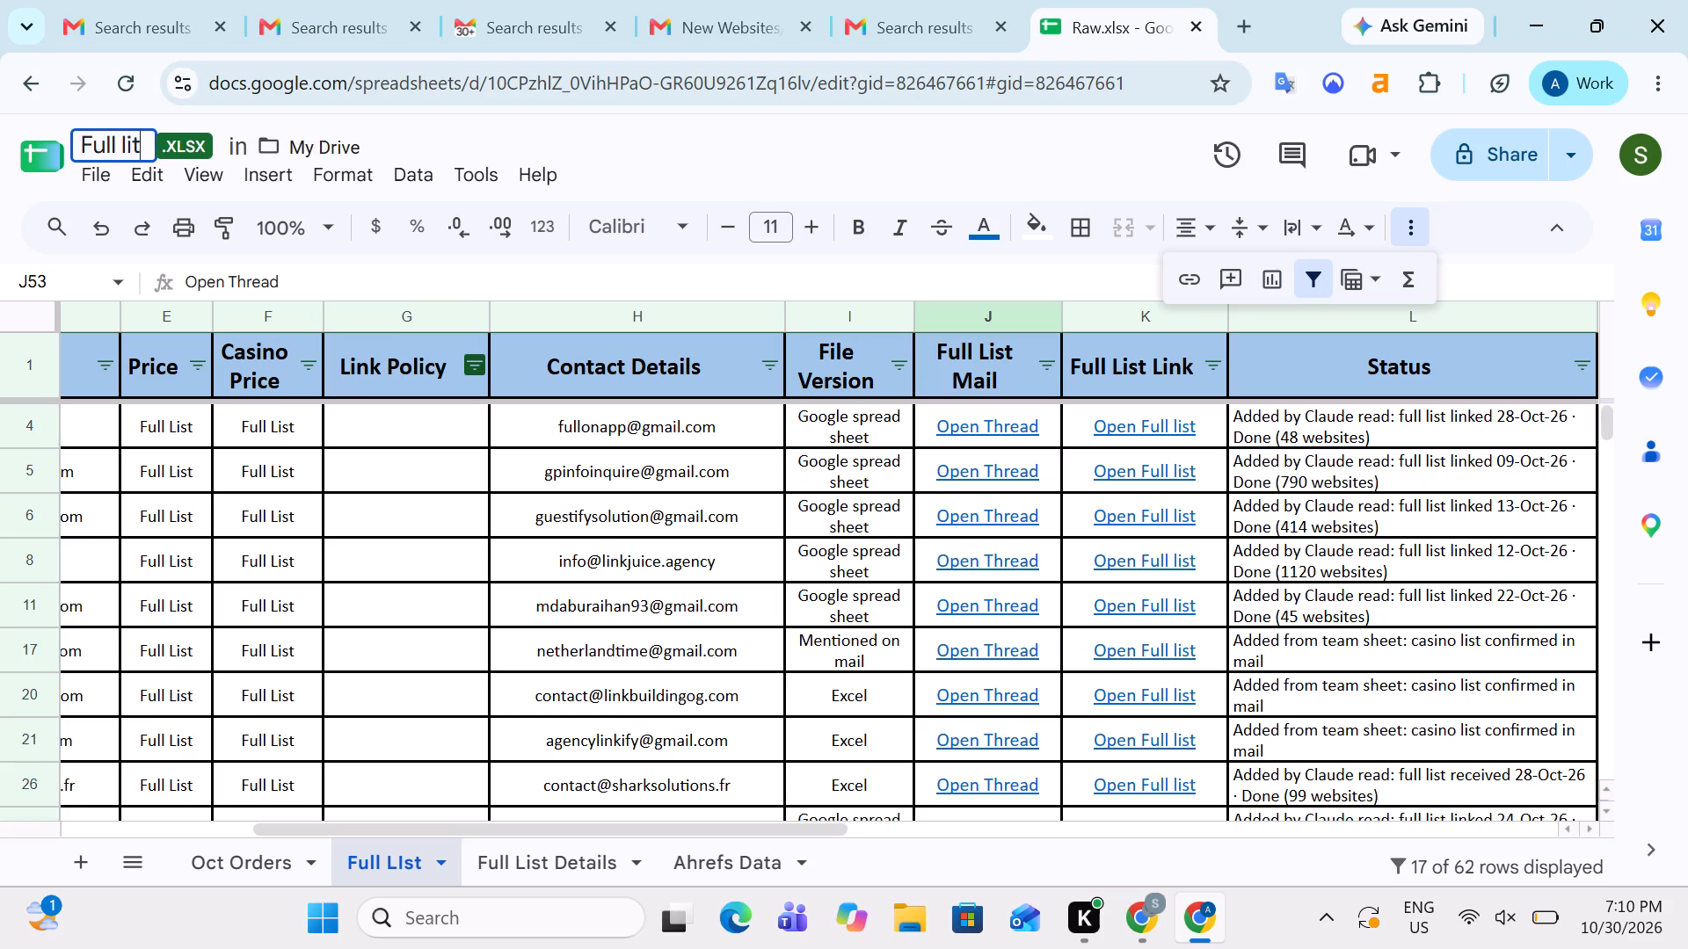
pyautogui.press('BackSpace')
pyautogui.write('st')
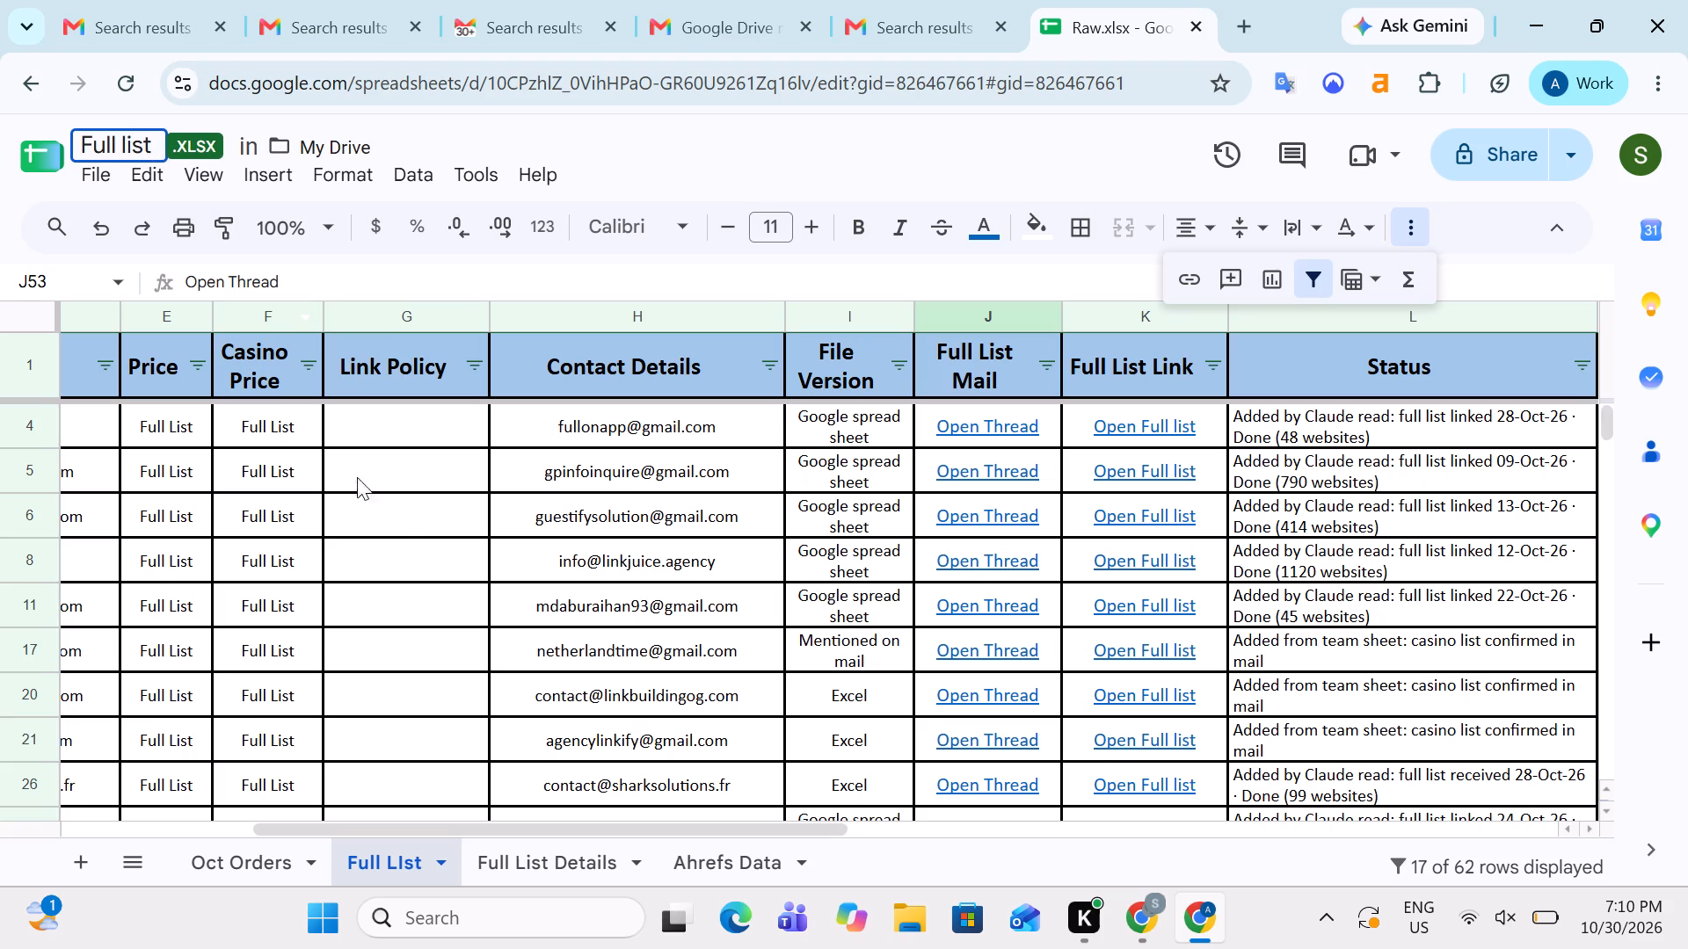
pyautogui.click(400, 520)
pyautogui.hotkey('ctrl', 's')
pyautogui.hotkey('ctrl', 's')
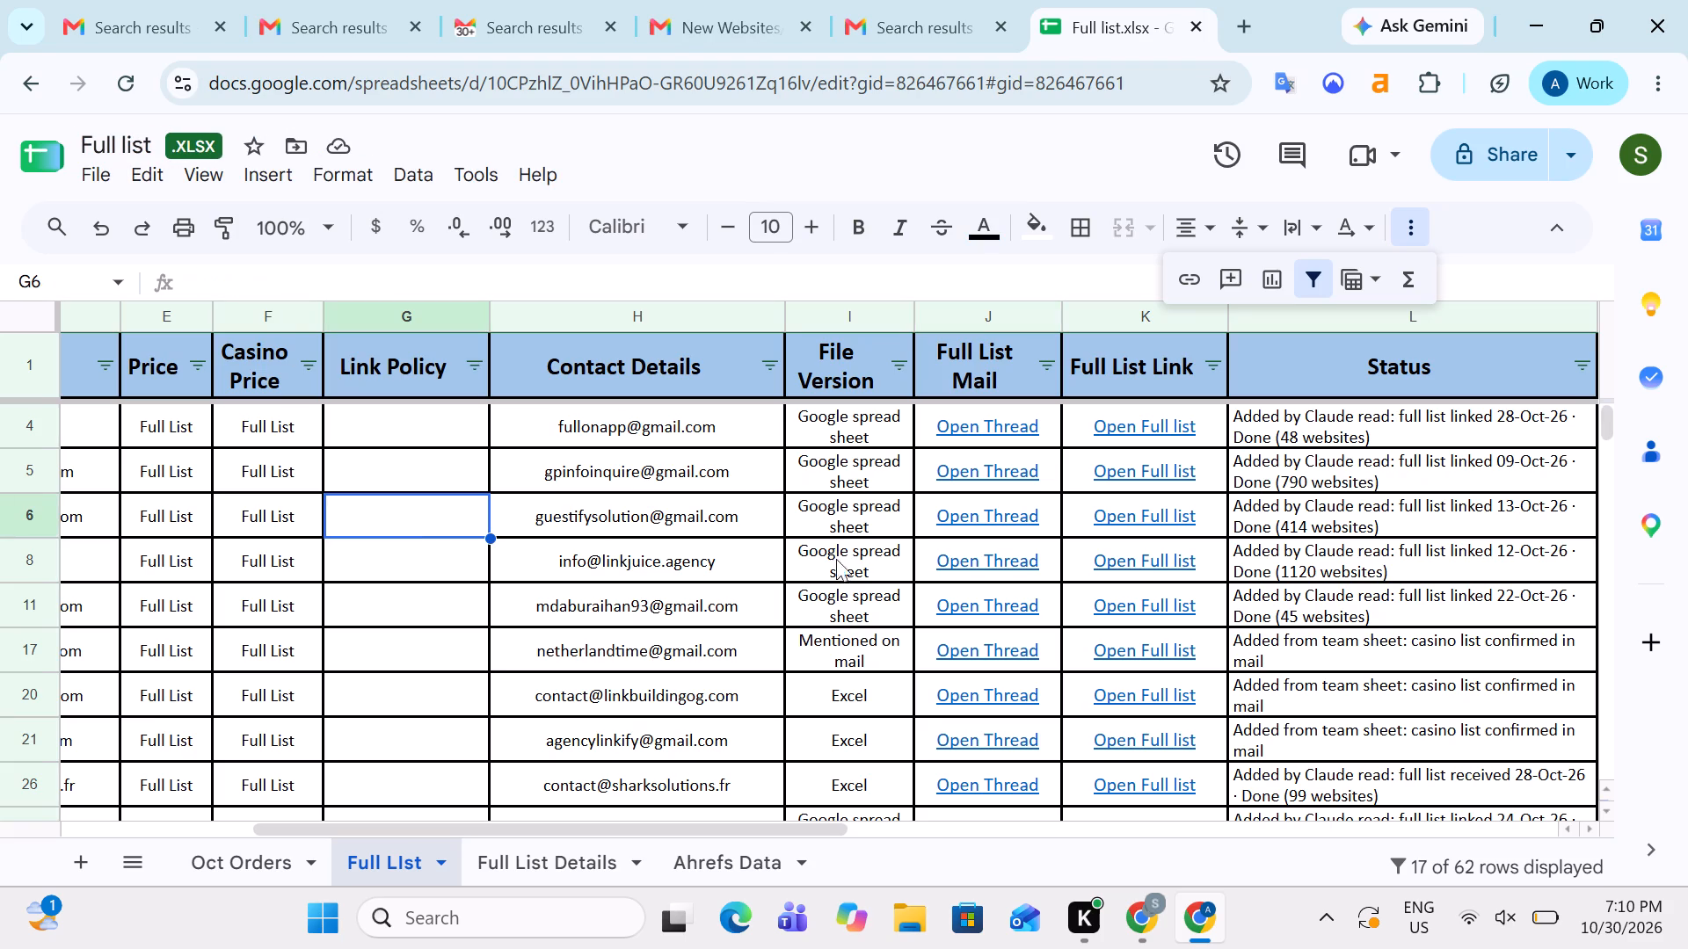
# Share the workbook with the suggested contact as Editor, notifying them with the message "PFA Sir".
pyautogui.click(1510, 136)
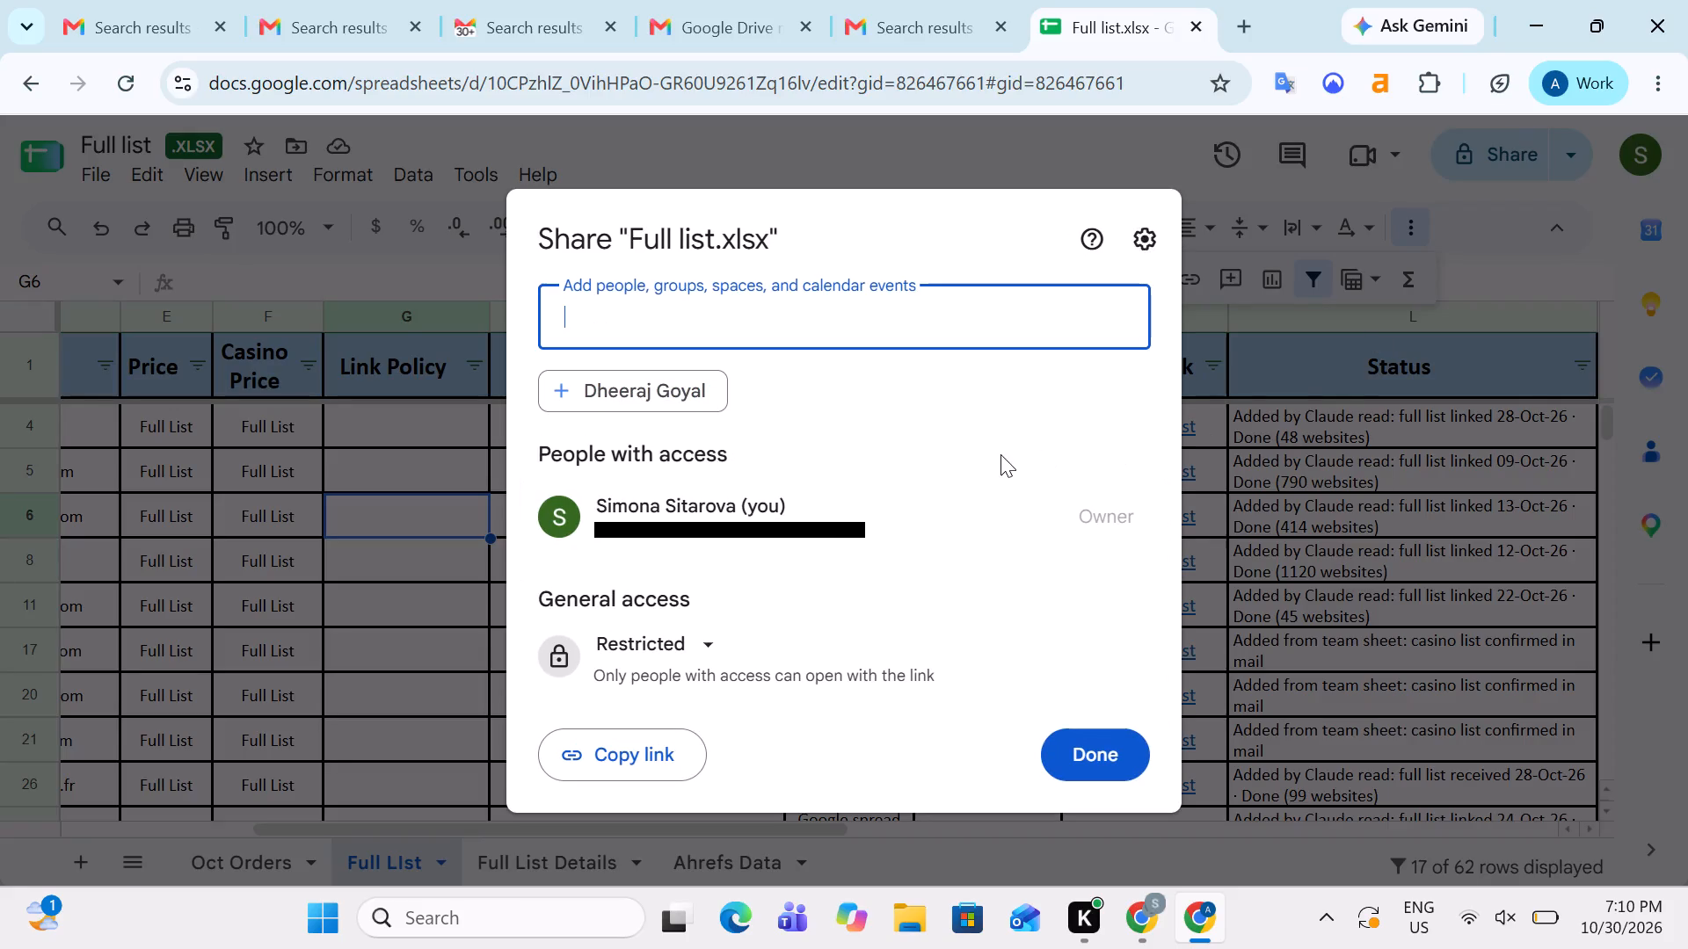
pyautogui.click(662, 408)
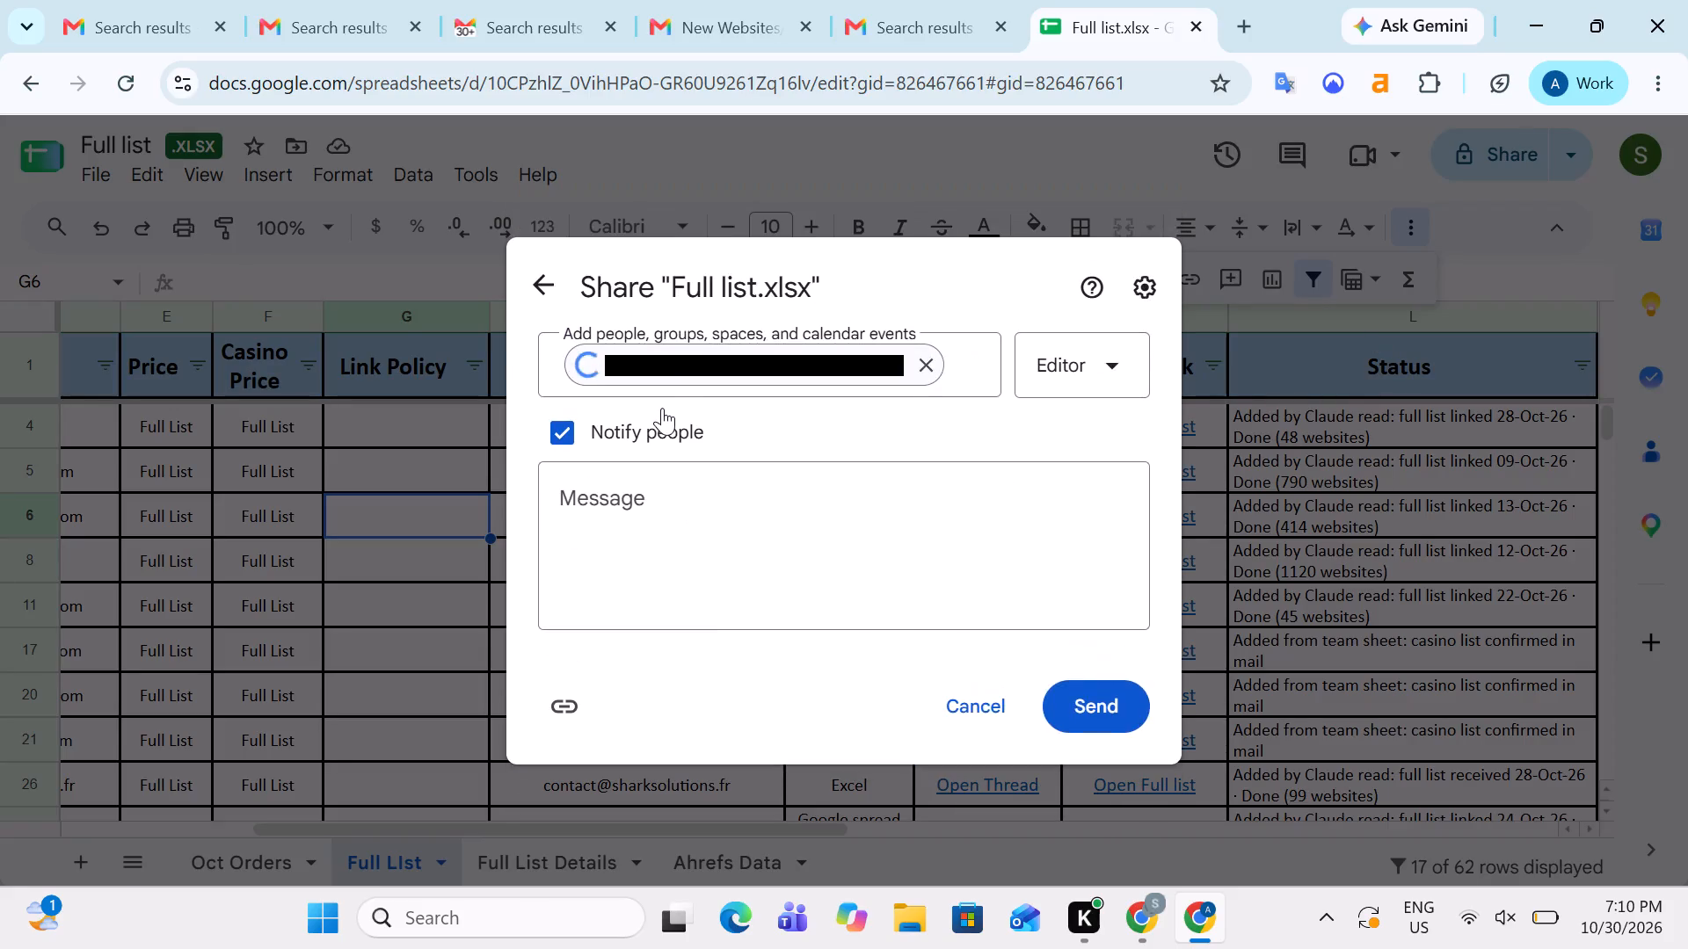
pyautogui.click(609, 533)
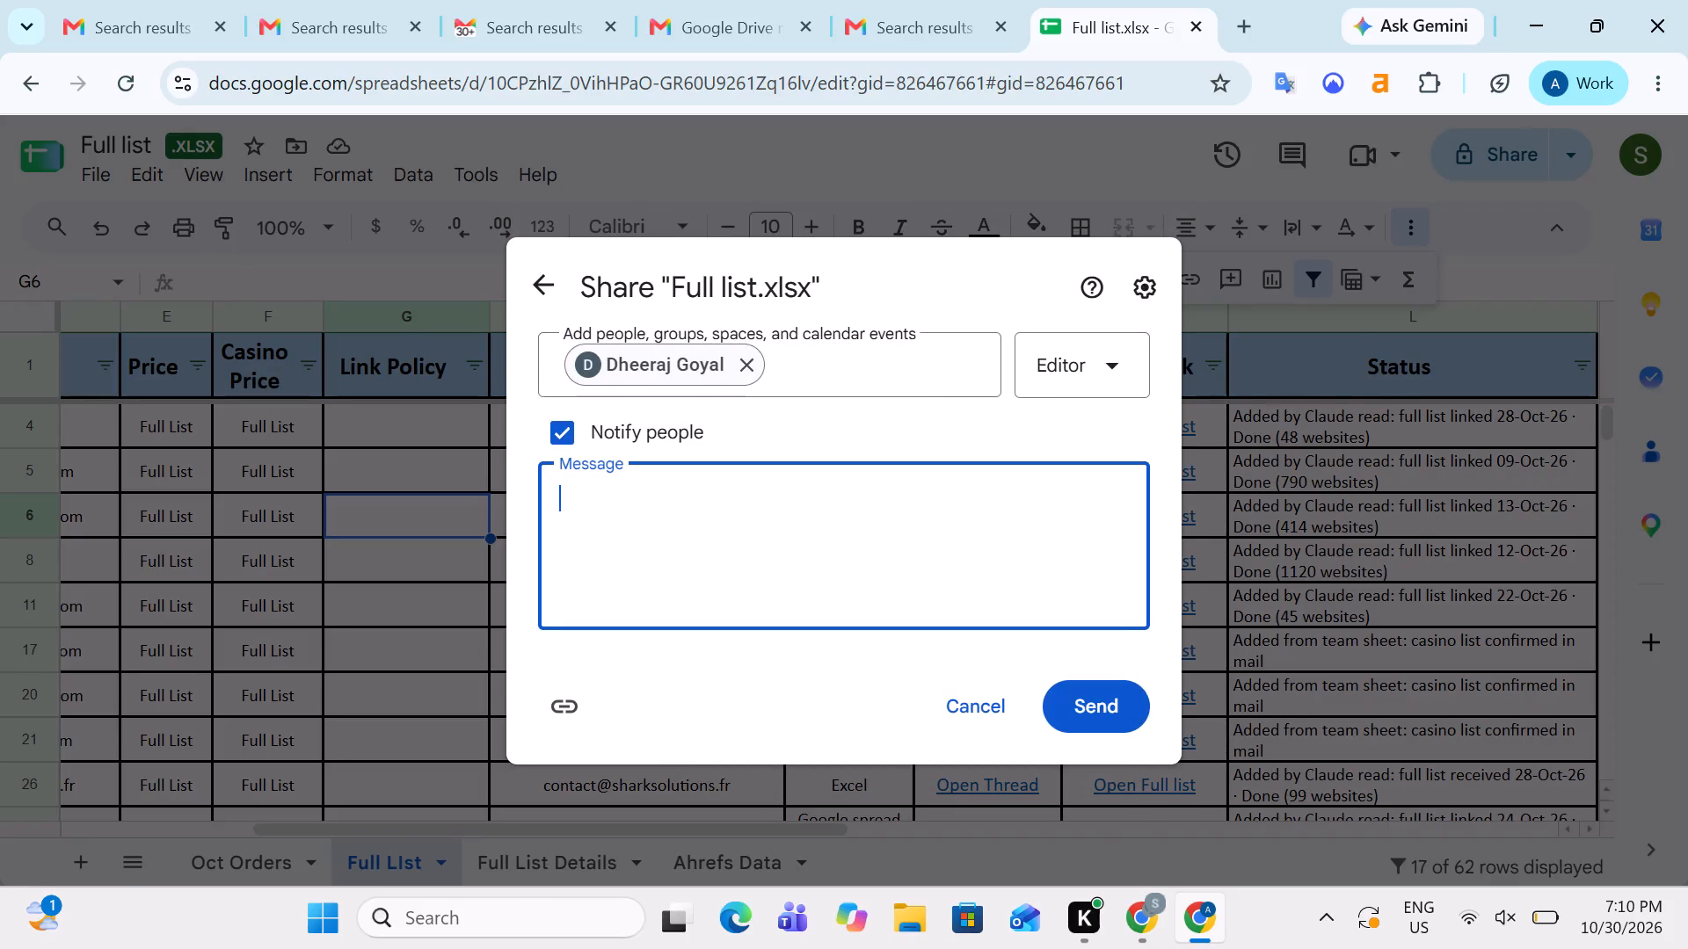
pyautogui.write('PFA Sir')
pyautogui.click(1100, 712)
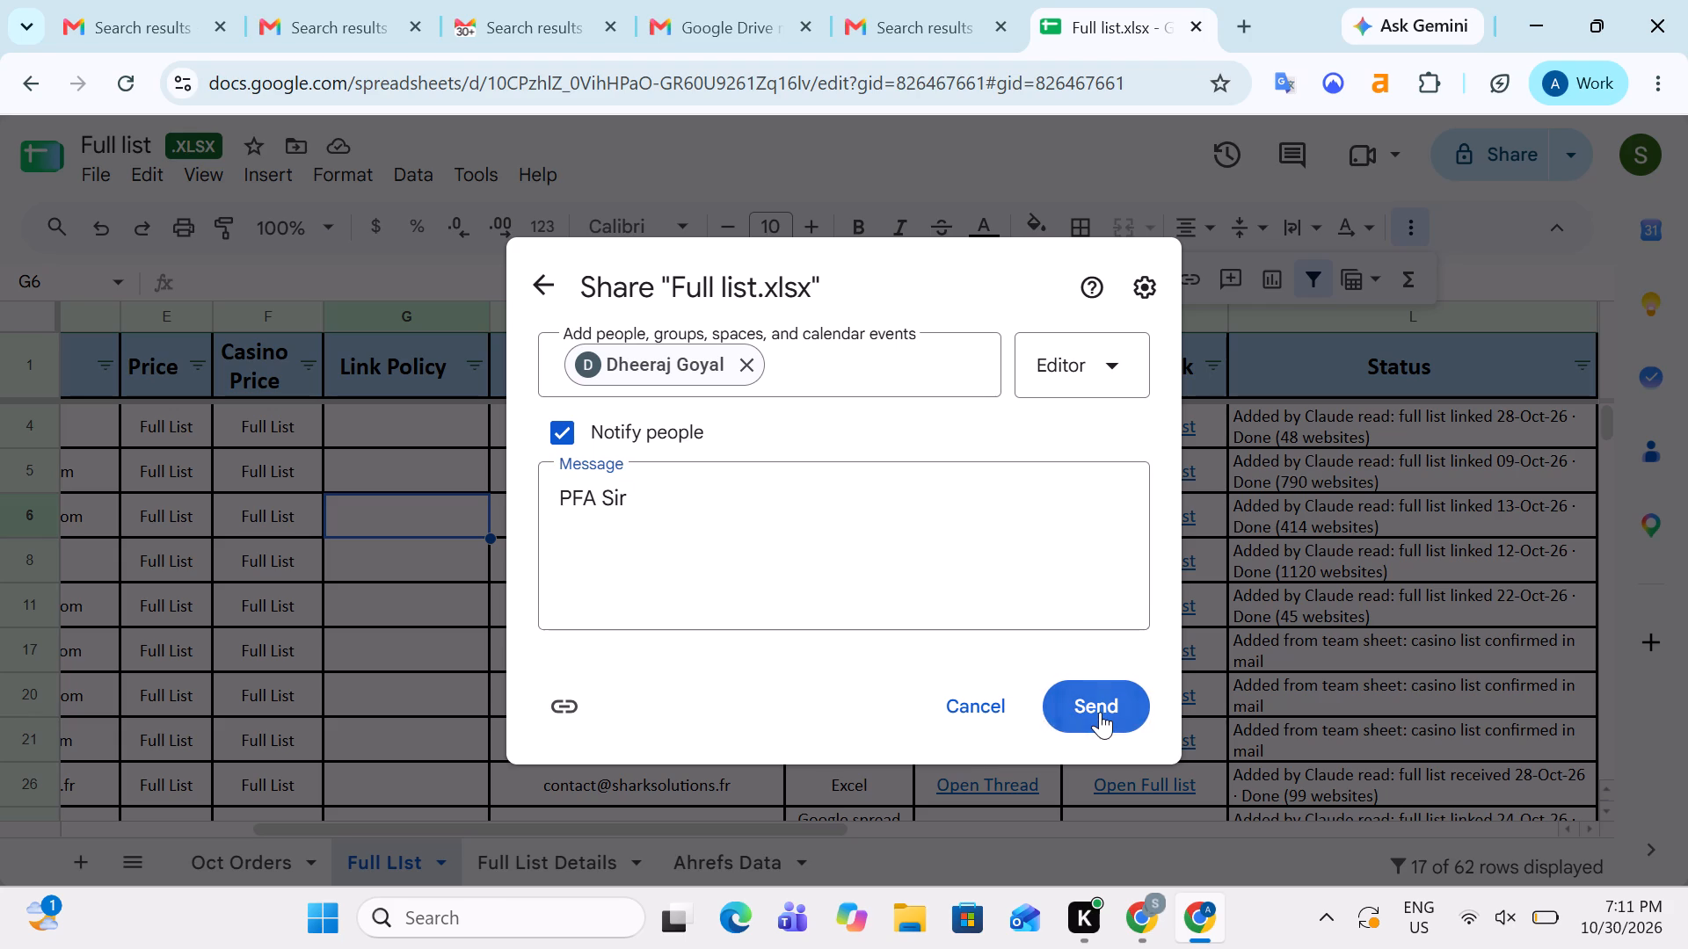